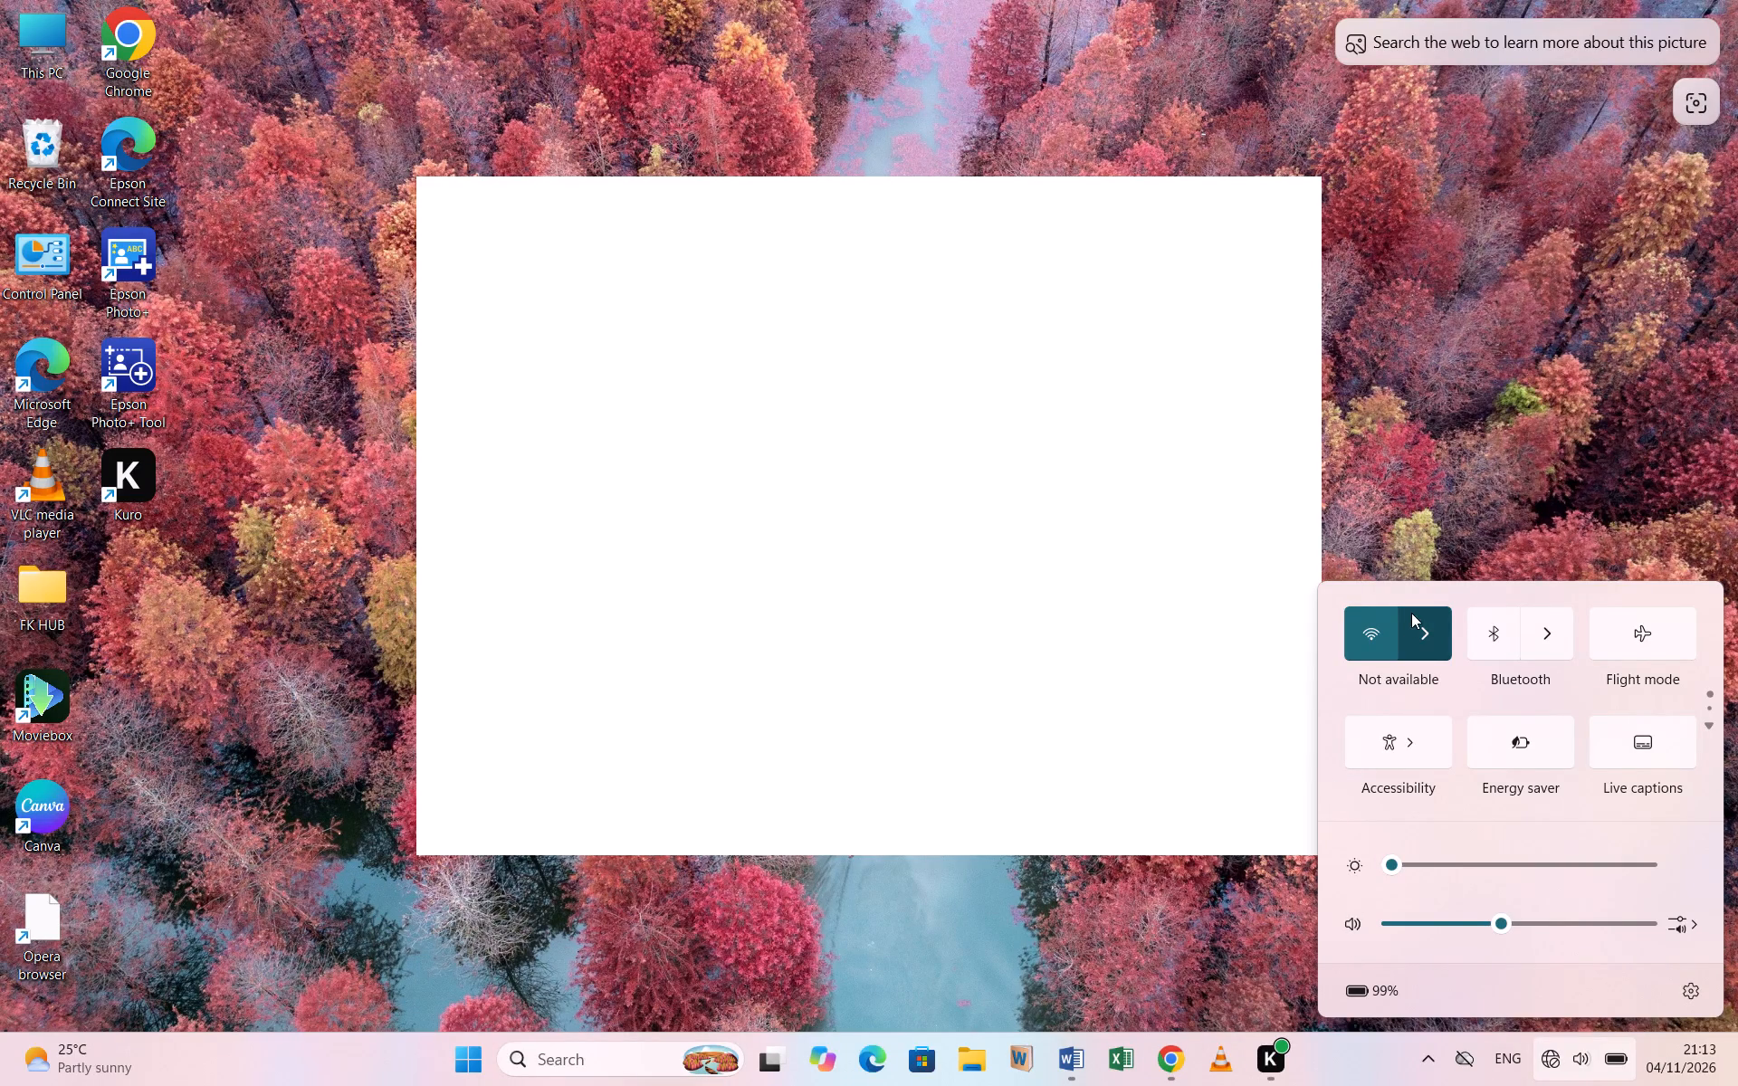
View the available Wi-Fi networks and check which network the computer is connected to, returning to the desktop.
{"action": "left_click", "coordinate": [1439, 631]}
{"action": "left_click", "coordinate": [1182, 927]}
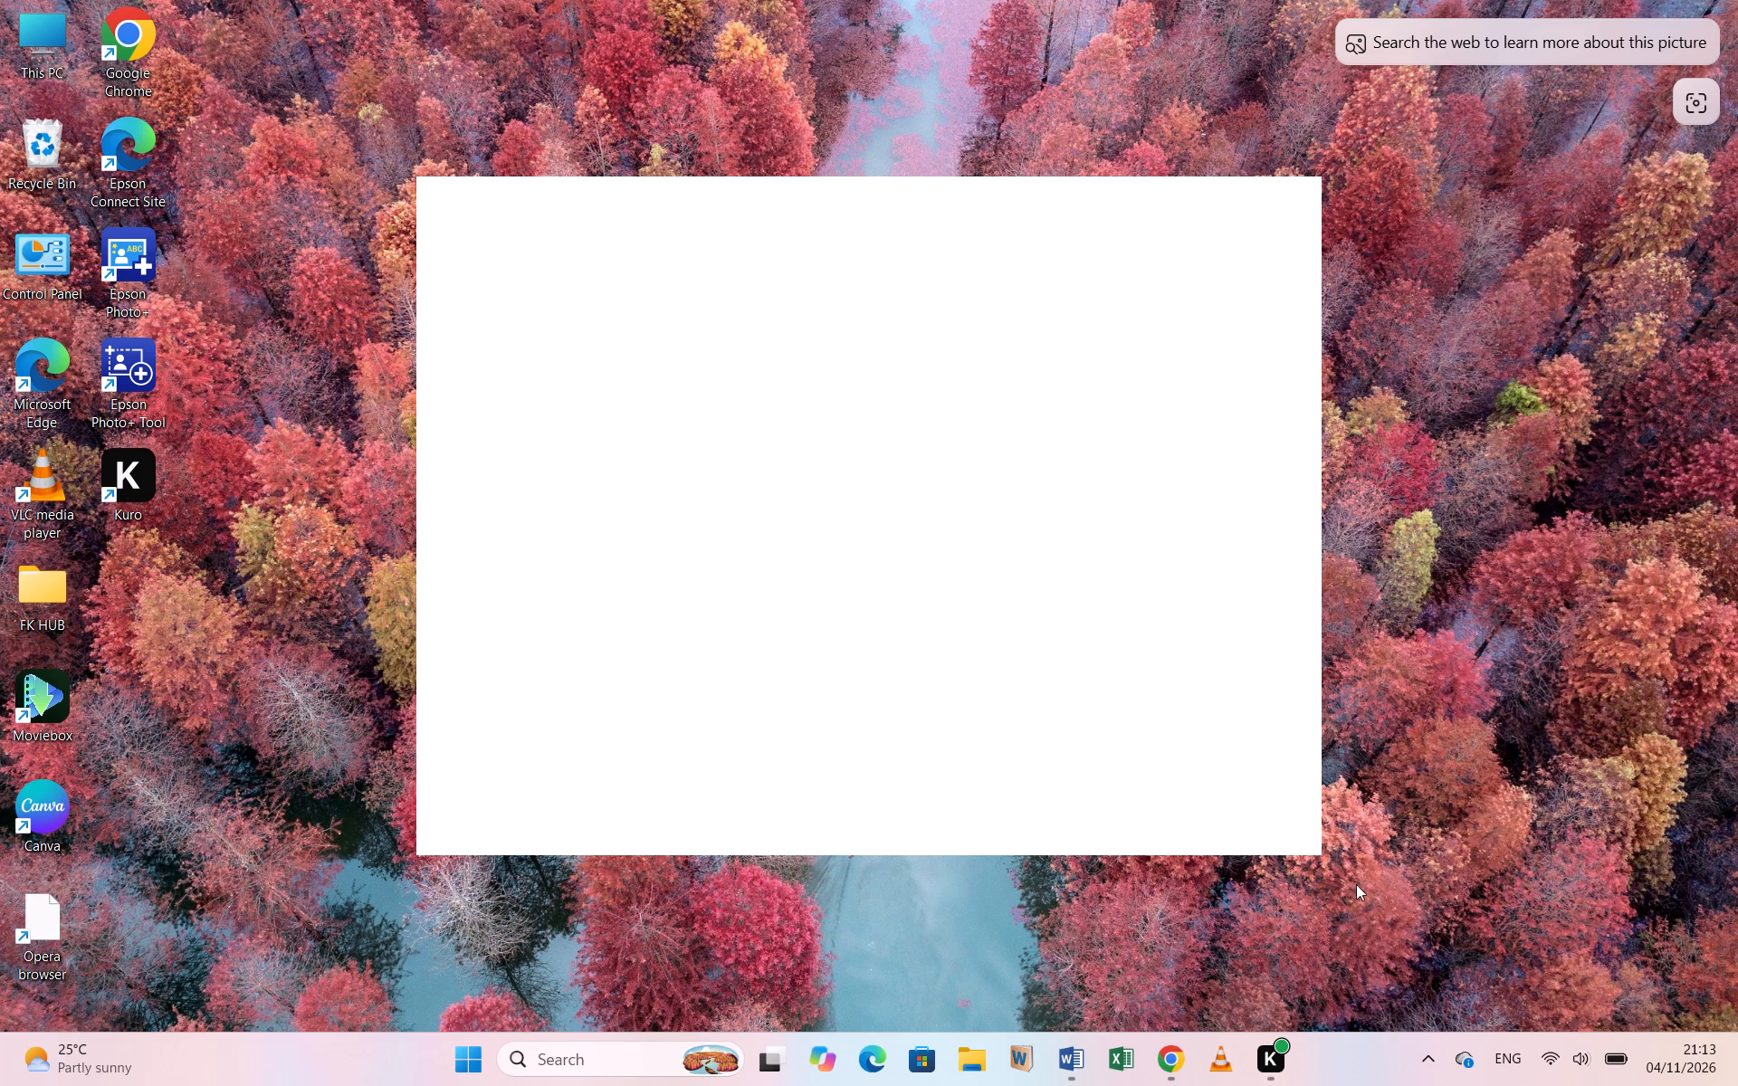
{"action": "left_click", "coordinate": [1552, 1069]}
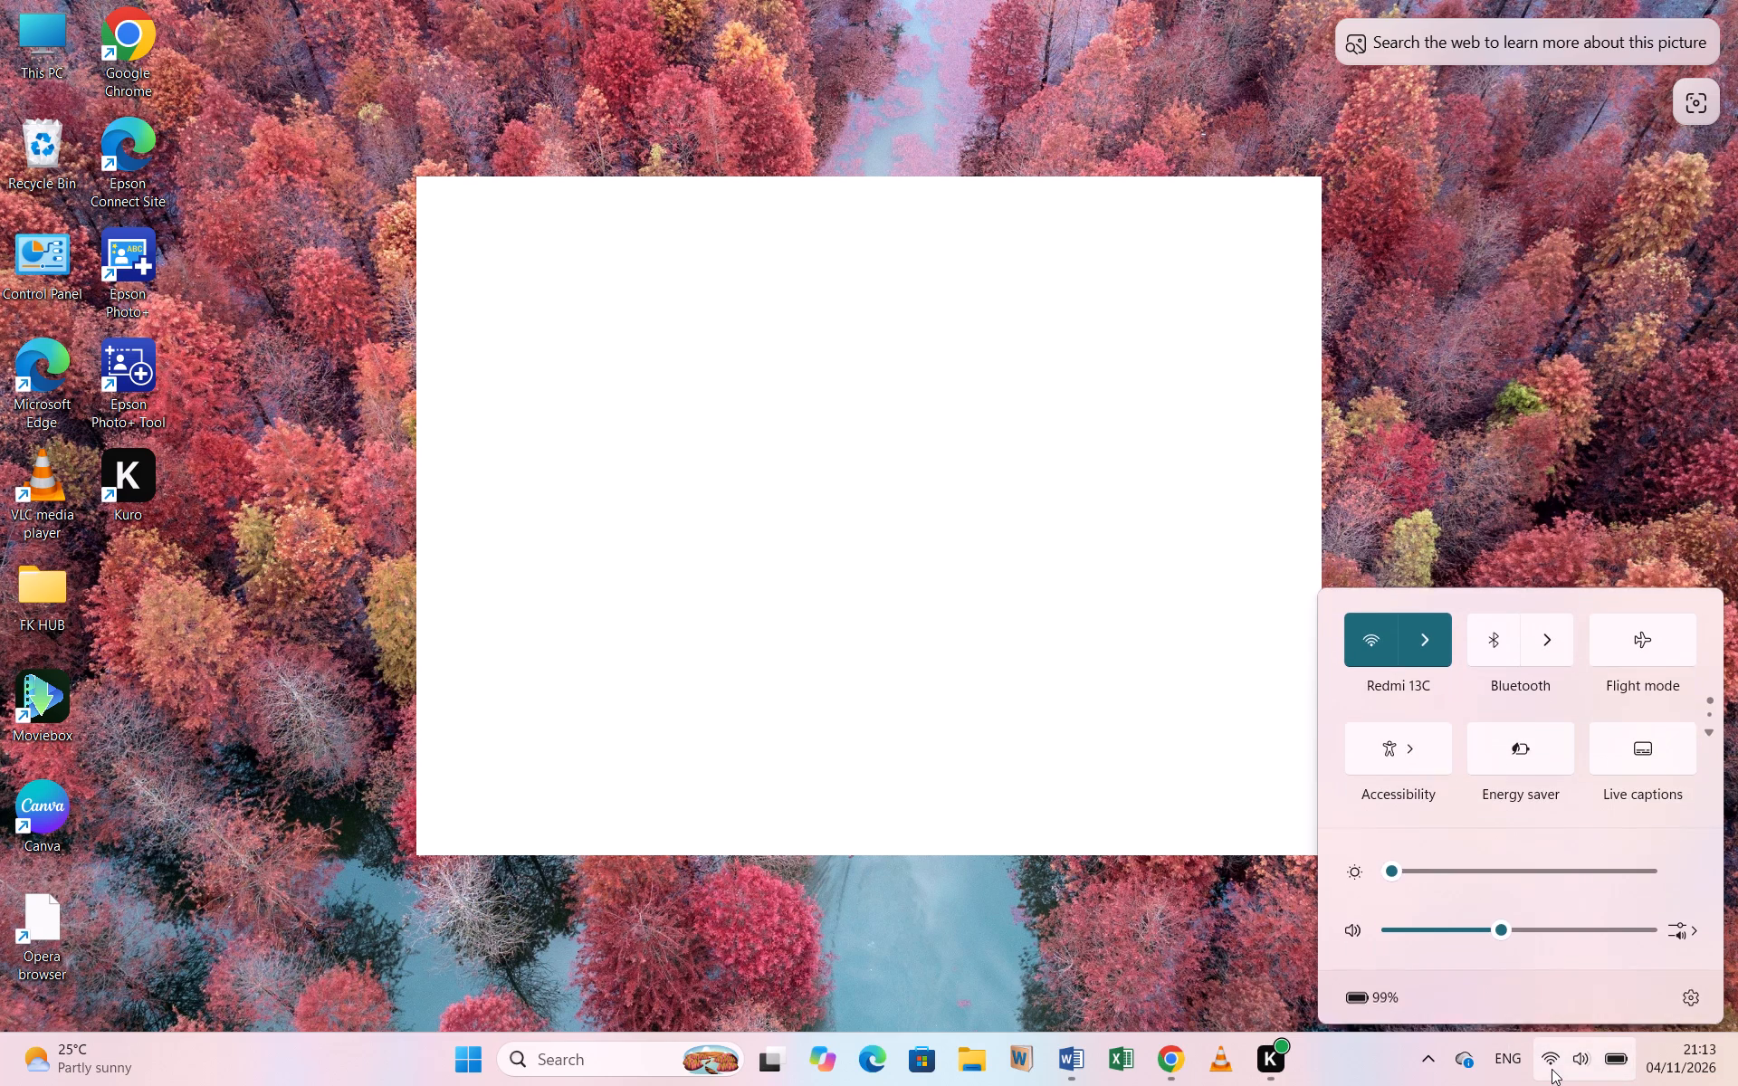
{"action": "left_click", "coordinate": [1147, 908]}
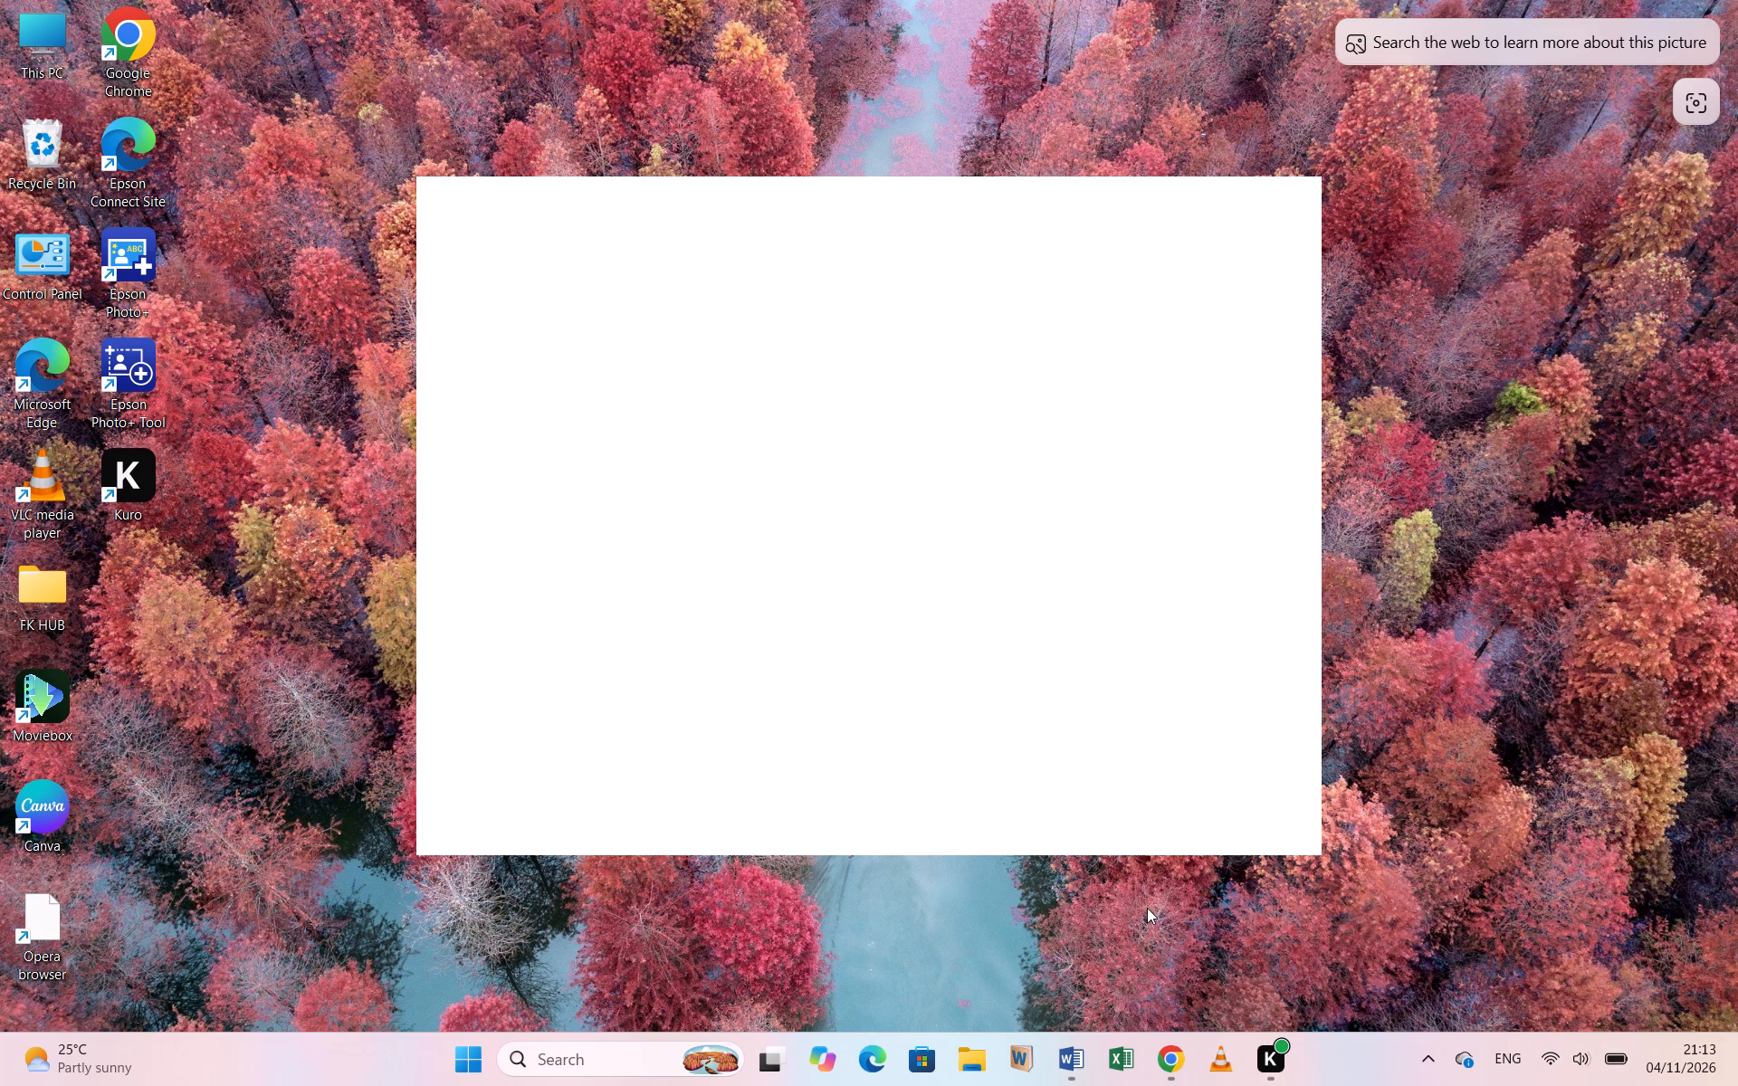
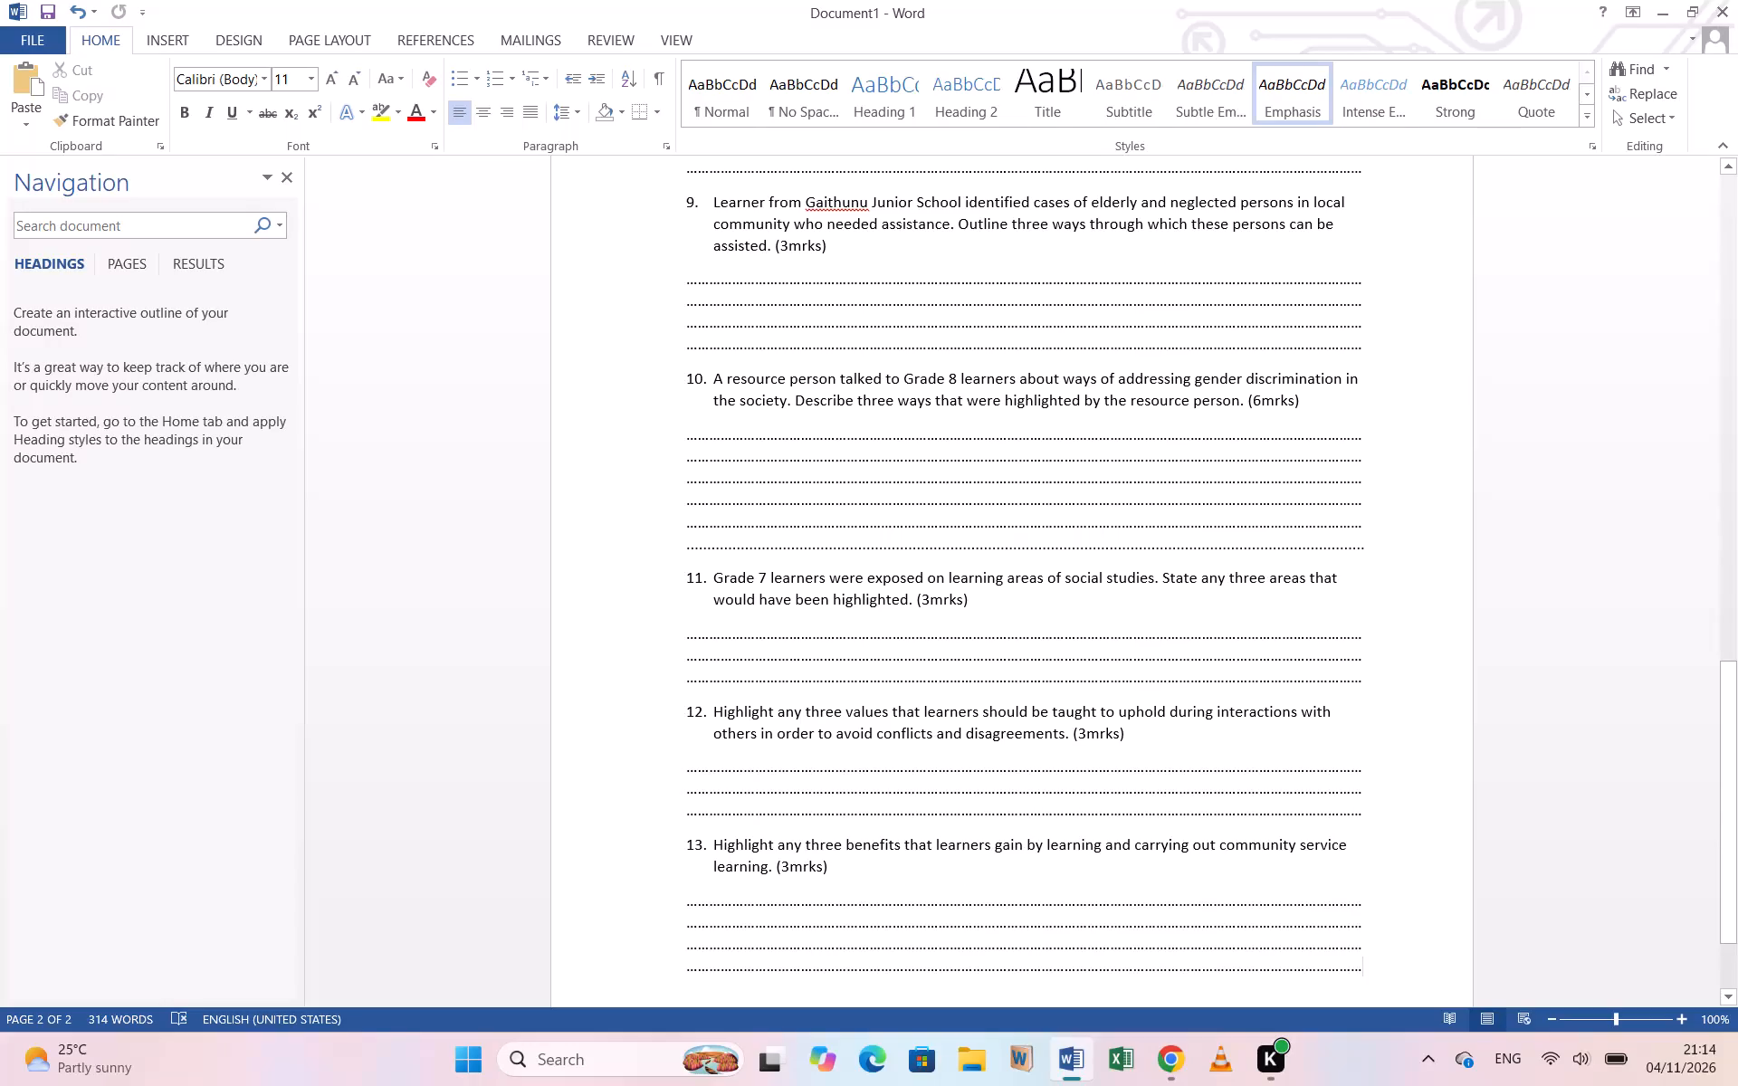
Look back through the Grade 8 Social Studies exam from question 12 to the blank line beneath the title.
{"action": "left_click", "coordinate": [1436, 745]}
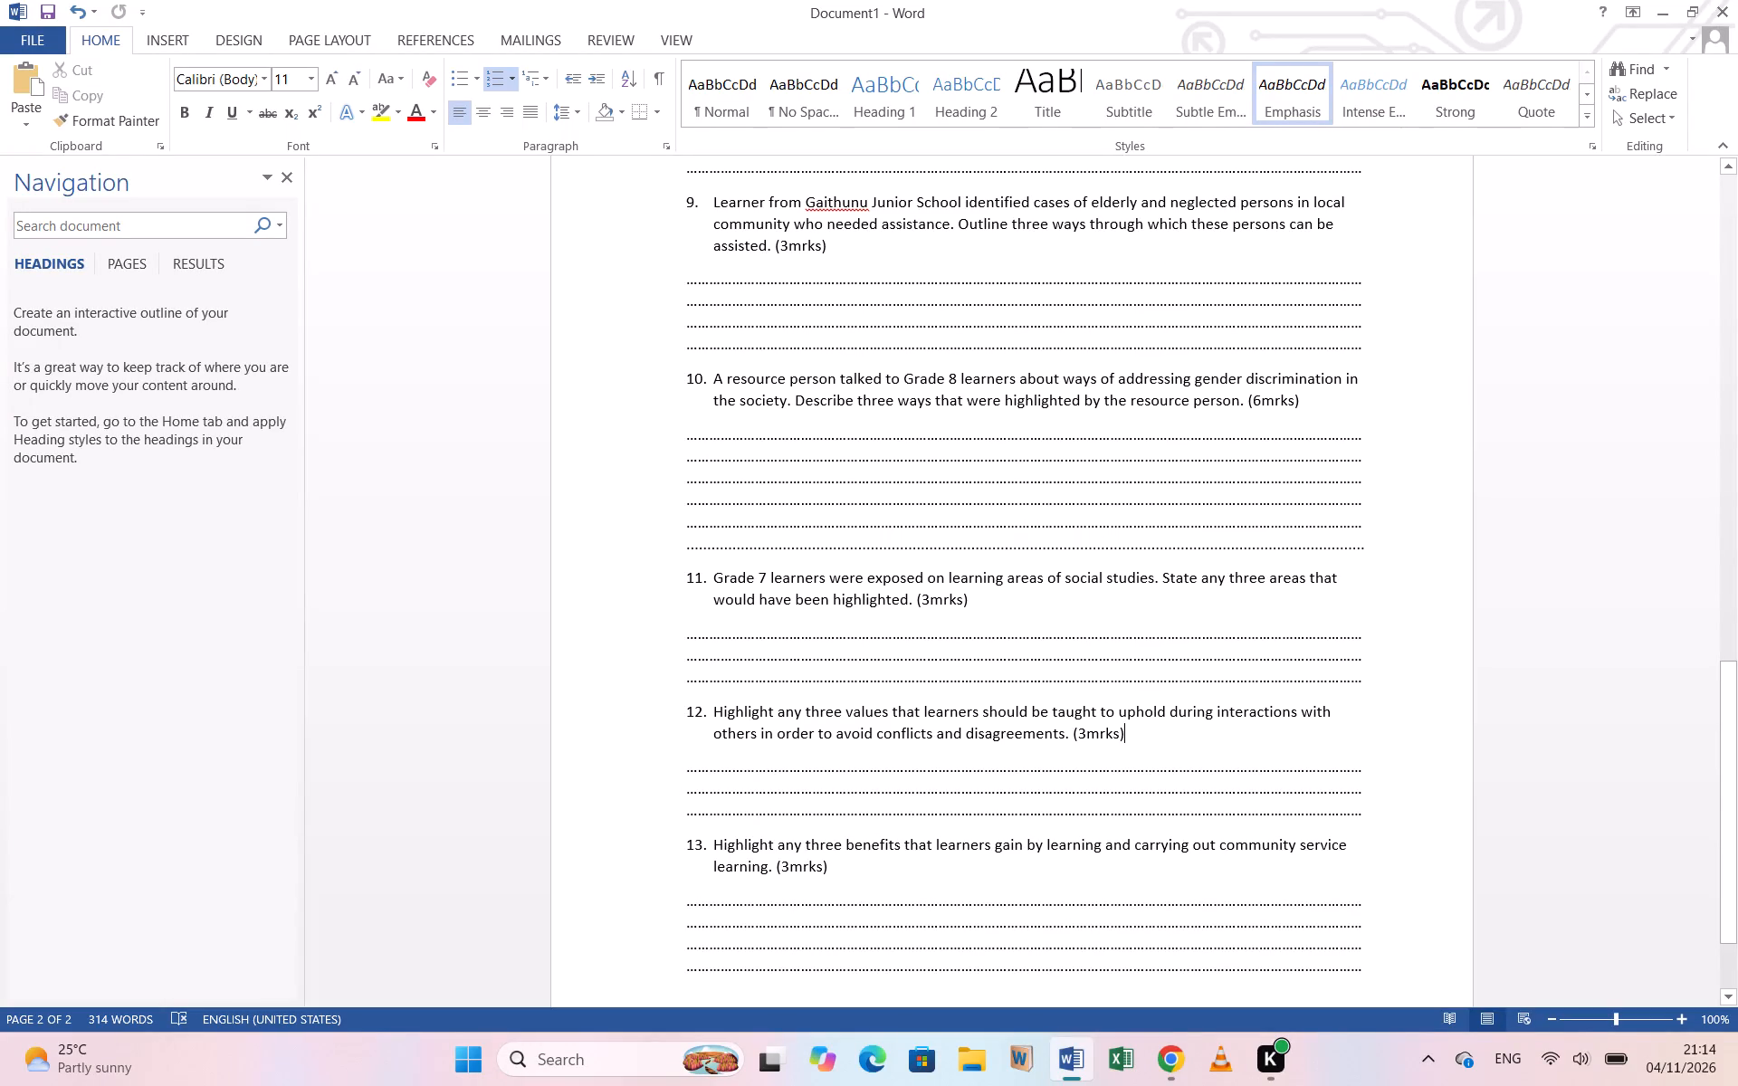
{"action": "key", "text": "Up"}
{"action": "key", "text": "Up"}
{"action": "key", "text": "Up"}
{"action": "key", "text": "Up"}
{"action": "key", "text": "Up"}
{"action": "key", "text": "Up"}
{"action": "key", "text": "Up"}
{"action": "key", "text": "Up"}
{"action": "key", "text": "Up"}
{"action": "key", "text": "Up"}
{"action": "key", "text": "Up"}
{"action": "key", "text": "Up"}
{"action": "key", "text": "Up"}
{"action": "key", "text": "Up"}
{"action": "key", "text": "Up"}
{"action": "key", "text": "Up"}
{"action": "key", "text": "Up"}
{"action": "key", "text": "Up"}
{"action": "key", "text": "Up"}
{"action": "key", "text": "Up"}
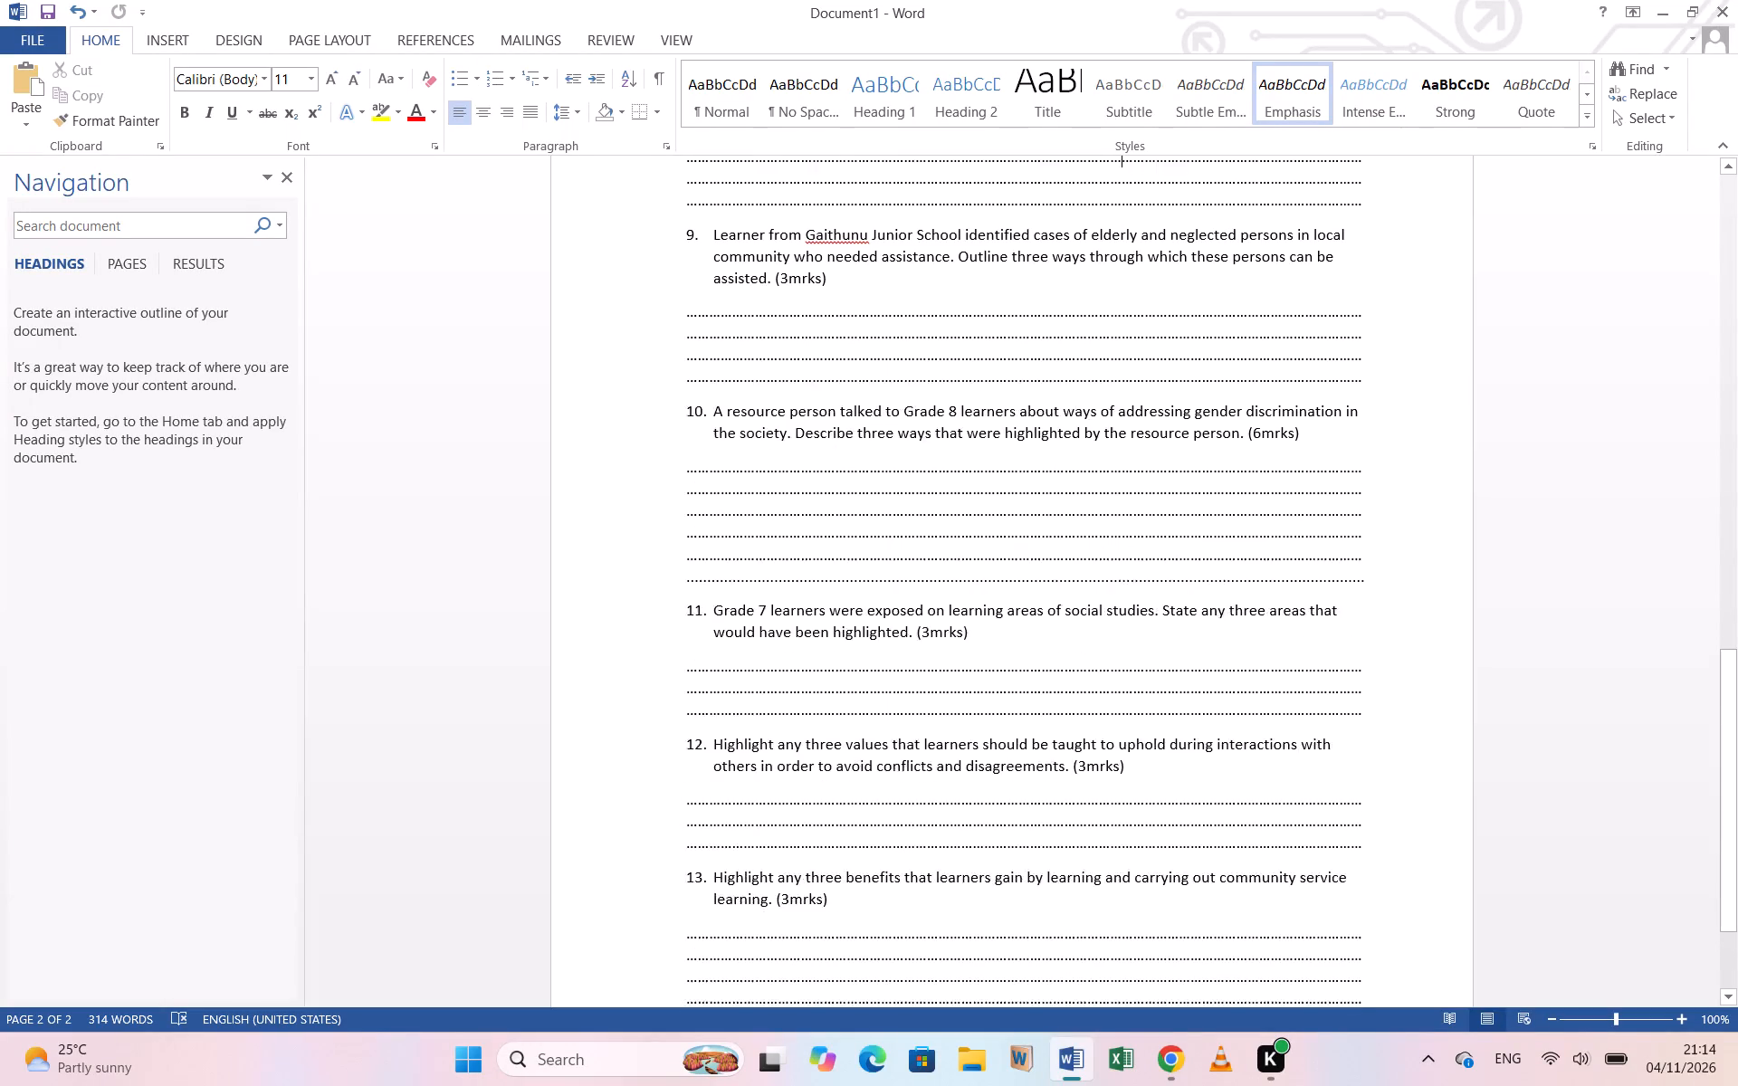
{"action": "key", "text": "Up"}
{"action": "key", "text": "Up"}
{"action": "key", "text": "Up"}
{"action": "key", "text": "Up"}
{"action": "key", "text": "Up"}
{"action": "key", "text": "Up"}
{"action": "key", "text": "Up"}
{"action": "key", "text": "Up"}
{"action": "key", "text": "Up"}
{"action": "key", "text": "Up"}
{"action": "key", "text": "Up"}
{"action": "key", "text": "Up"}
{"action": "key", "text": "Up"}
{"action": "key", "text": "Up"}
{"action": "key", "text": "Up"}
{"action": "key", "text": "Up"}
{"action": "key", "text": "Up"}
{"action": "key", "text": "Up"}
{"action": "key", "text": "Up"}
{"action": "key", "text": "Up"}
{"action": "key", "text": "Up"}
{"action": "key", "text": "Up"}
{"action": "key", "text": "Up"}
{"action": "key", "text": "Up"}
{"action": "key", "text": "Up"}
{"action": "key", "text": "Up"}
{"action": "key", "text": "Up"}
{"action": "key", "text": "Up"}
{"action": "key", "text": "Up"}
{"action": "key", "text": "Up"}
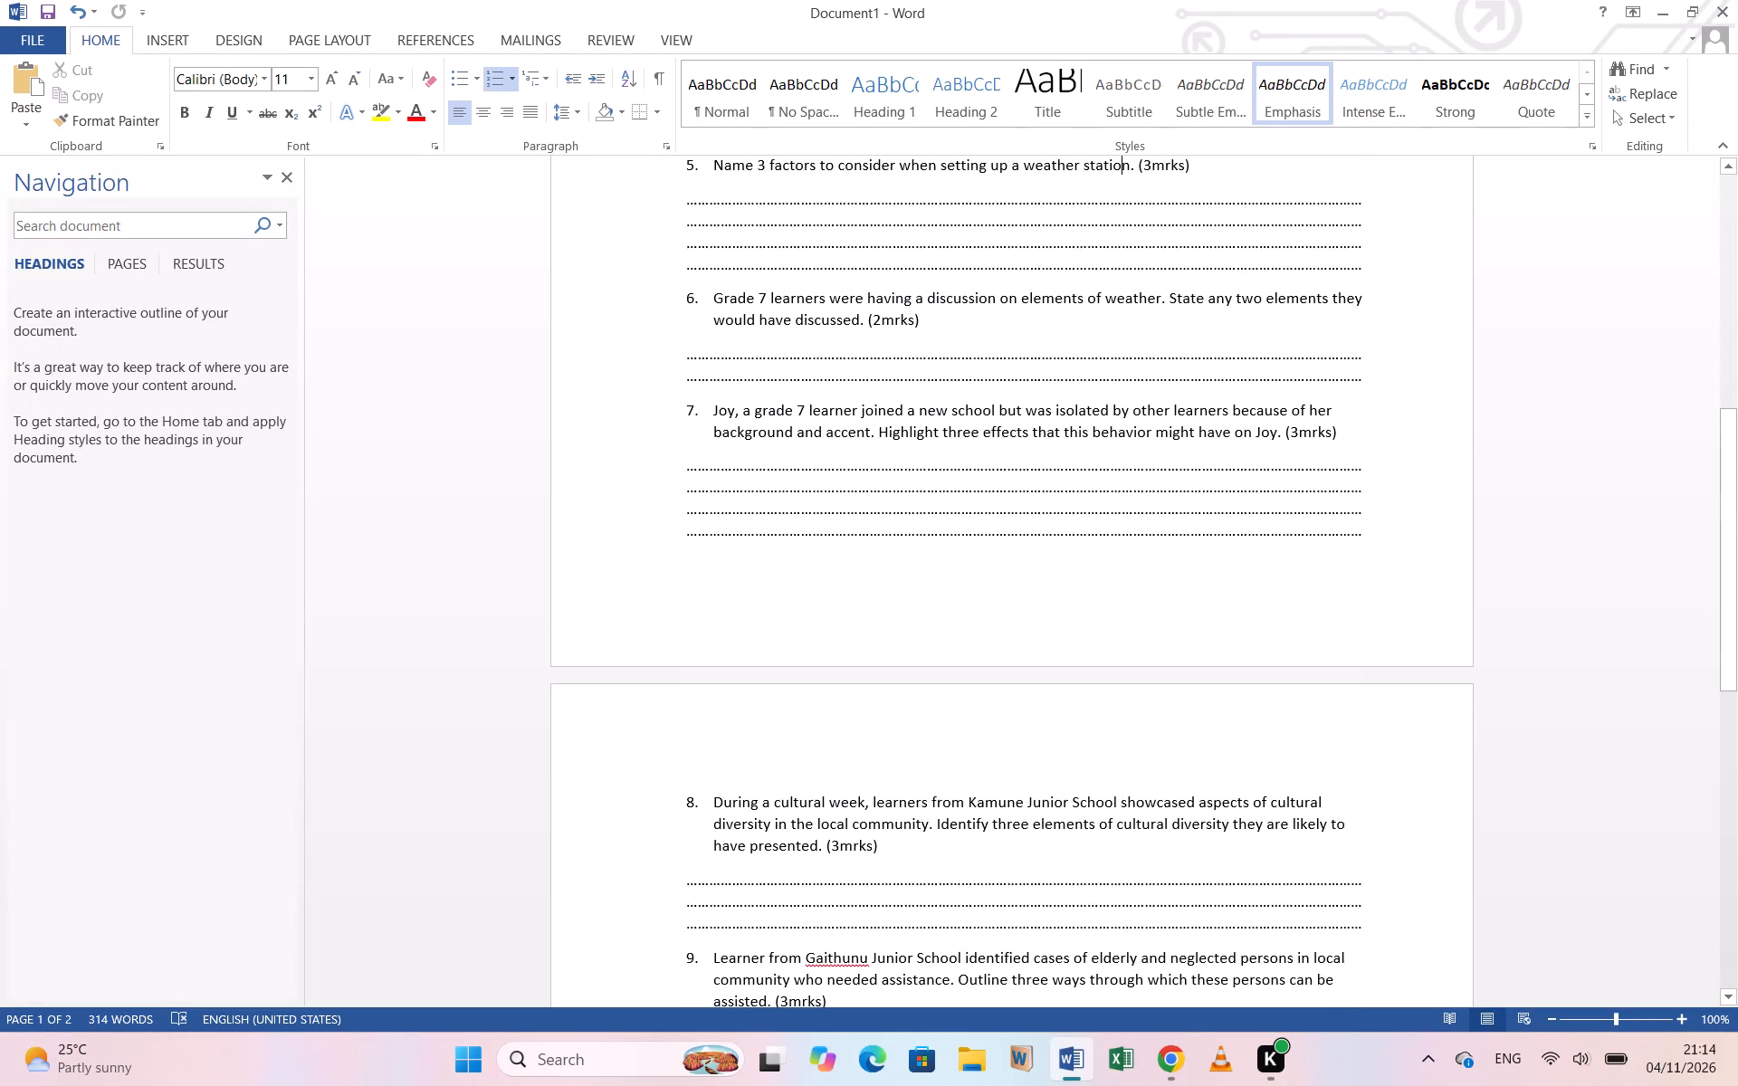
{"action": "key", "text": "Up"}
{"action": "key", "text": "Up"}
{"action": "key", "text": "Up"}
{"action": "key", "text": "Up"}
{"action": "key", "text": "Up"}
{"action": "key", "text": "Up"}
{"action": "key", "text": "Up"}
{"action": "key", "text": "Up"}
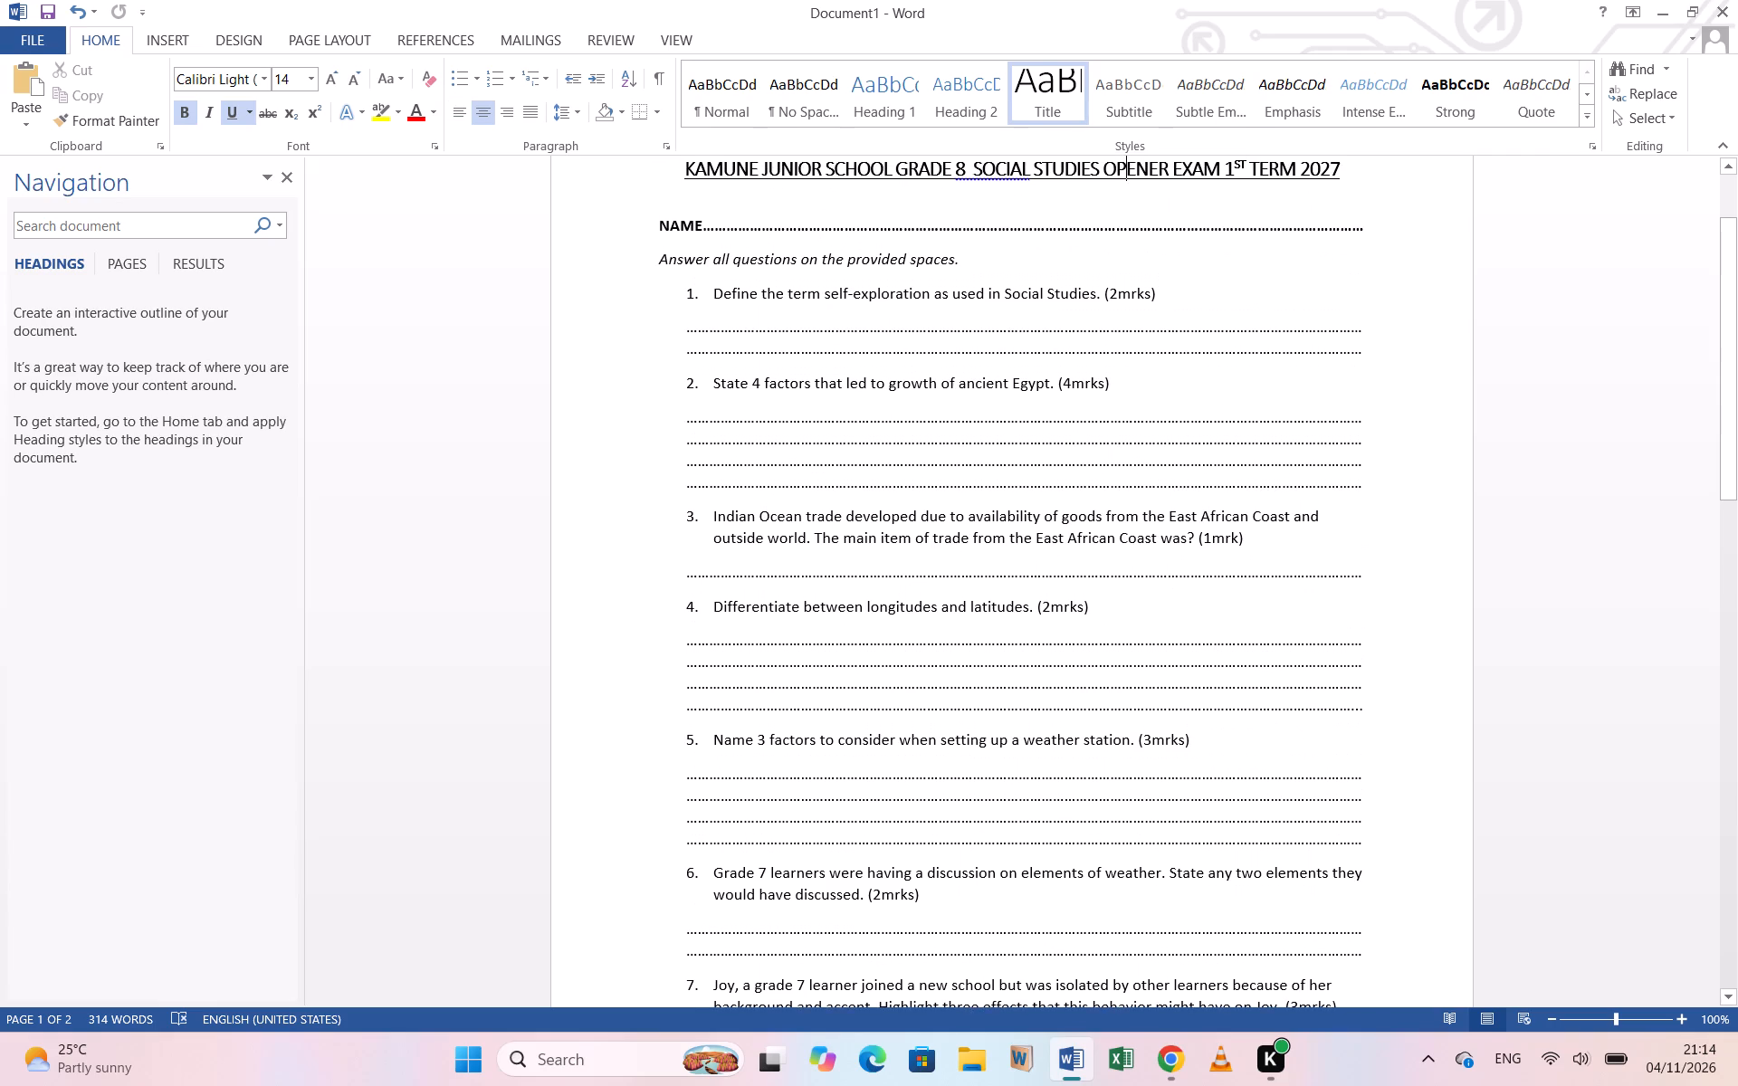
{"action": "key", "text": "Down"}
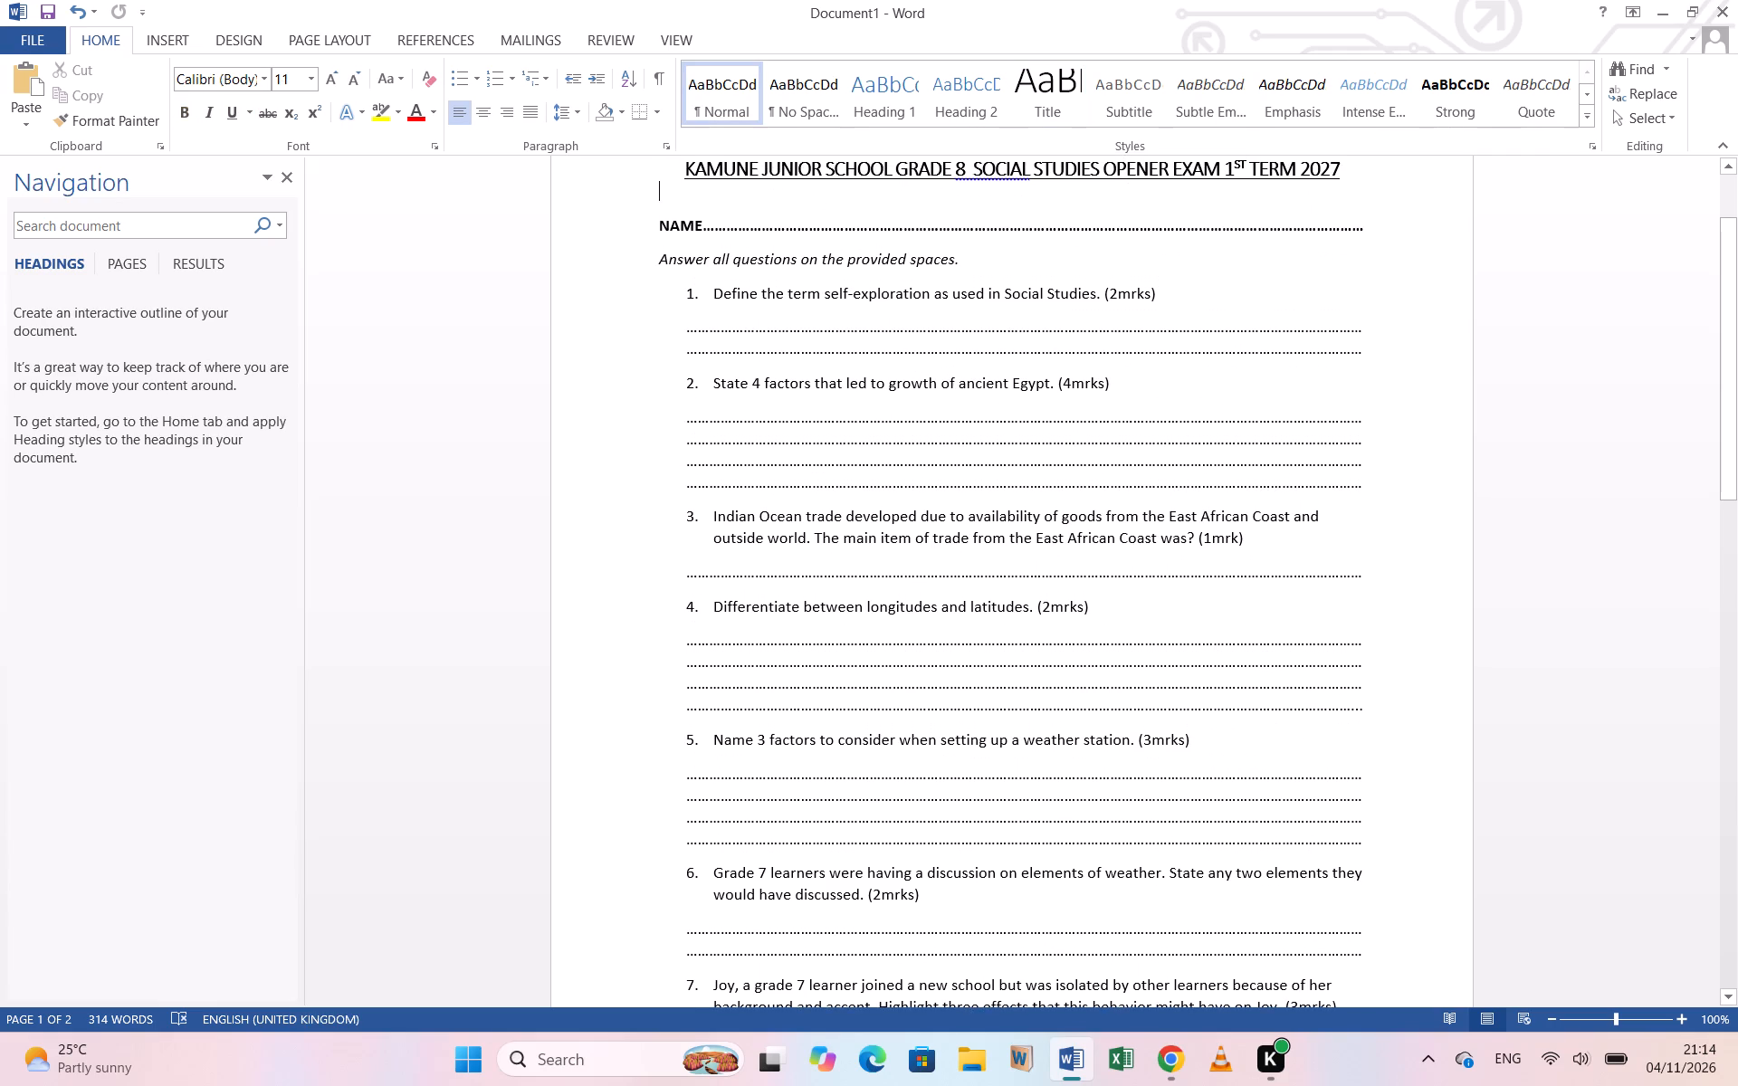
Read through the Grade 8 Social Studies opener exam from the heading to question 13, checking the questions and their answer lines.
{"action": "key", "text": "Down"}
{"action": "key", "text": "Down"}
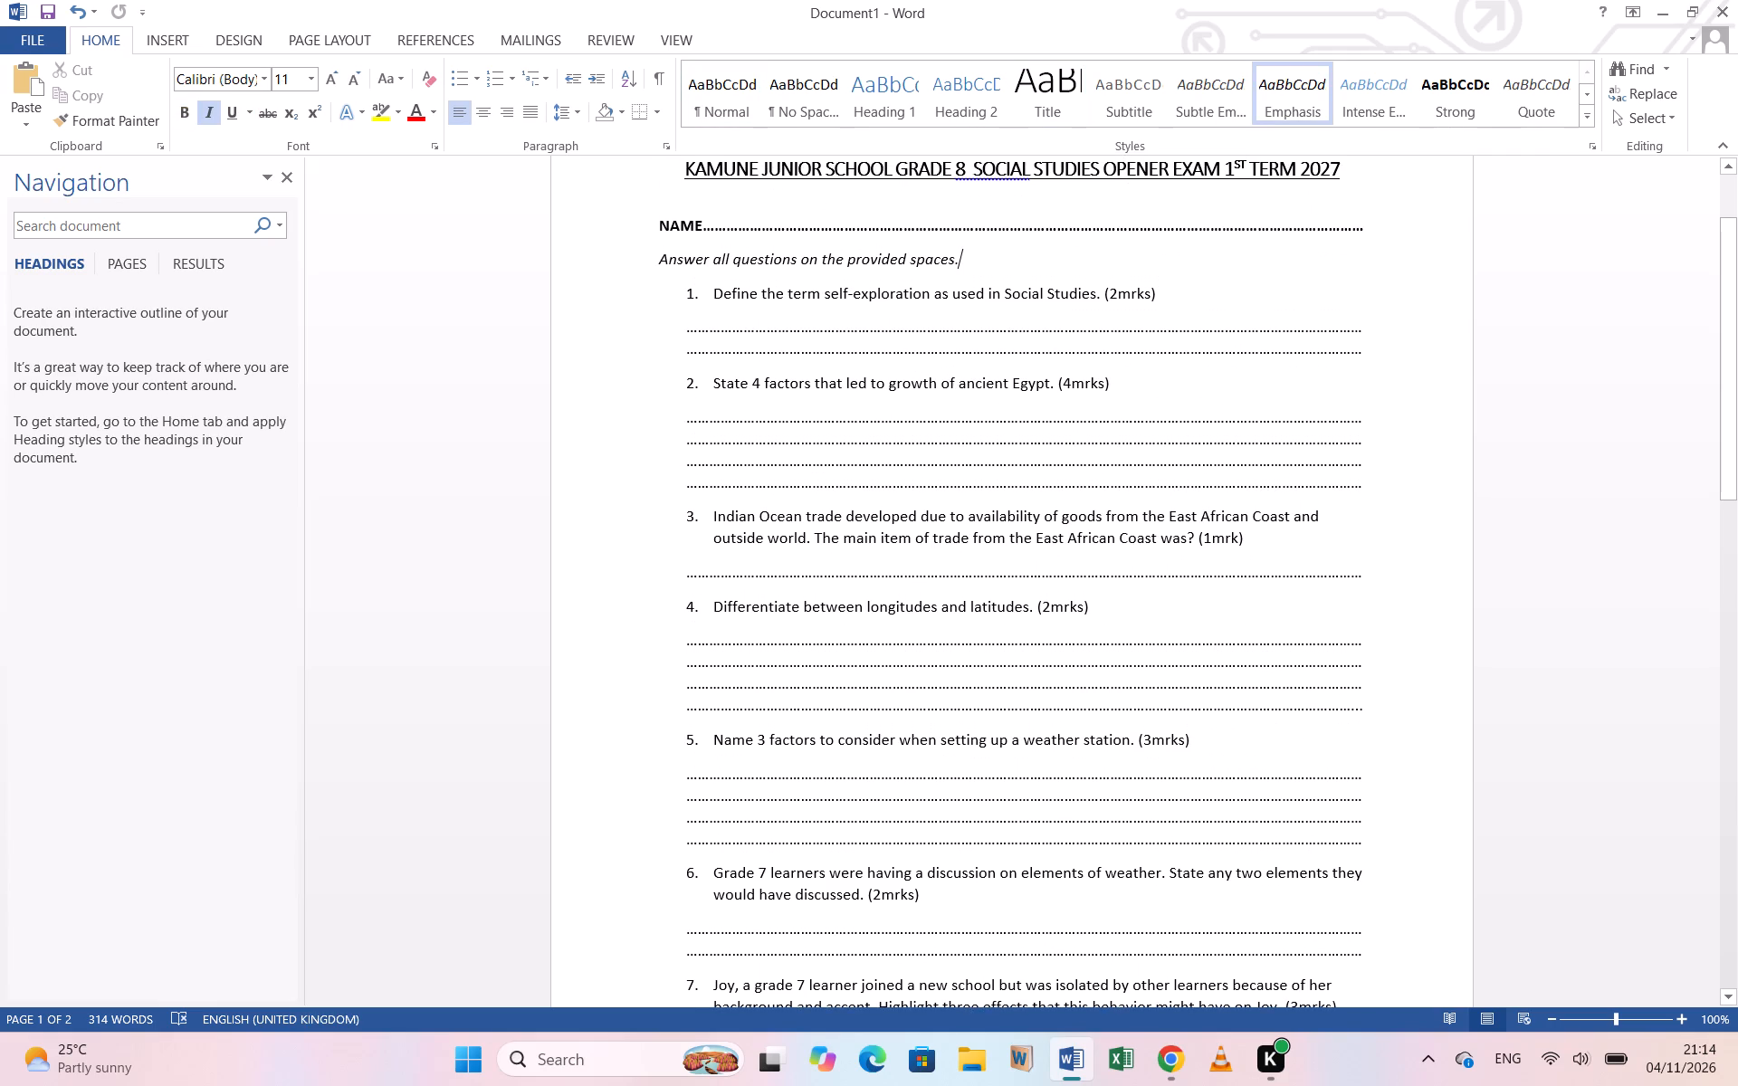
{"action": "key", "text": "Down"}
{"action": "key", "text": "Down"}
{"action": "key", "text": "Down"}
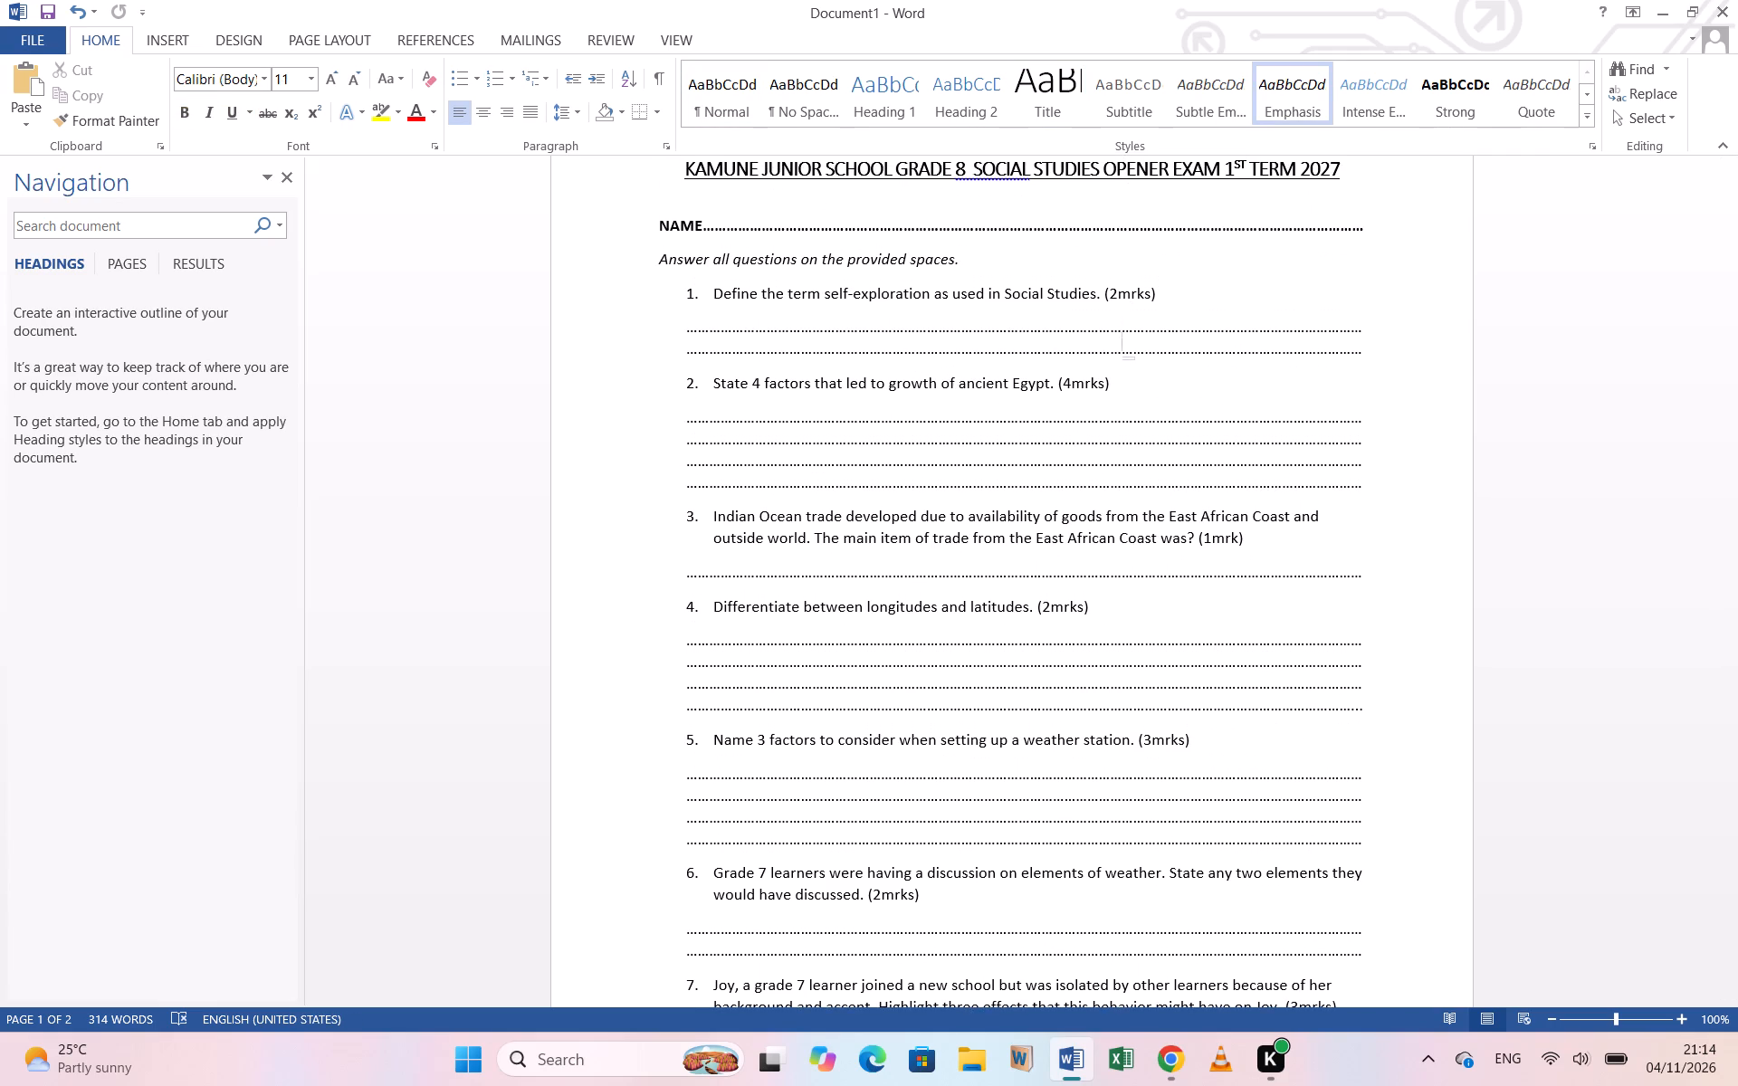
{"action": "key", "text": "Down"}
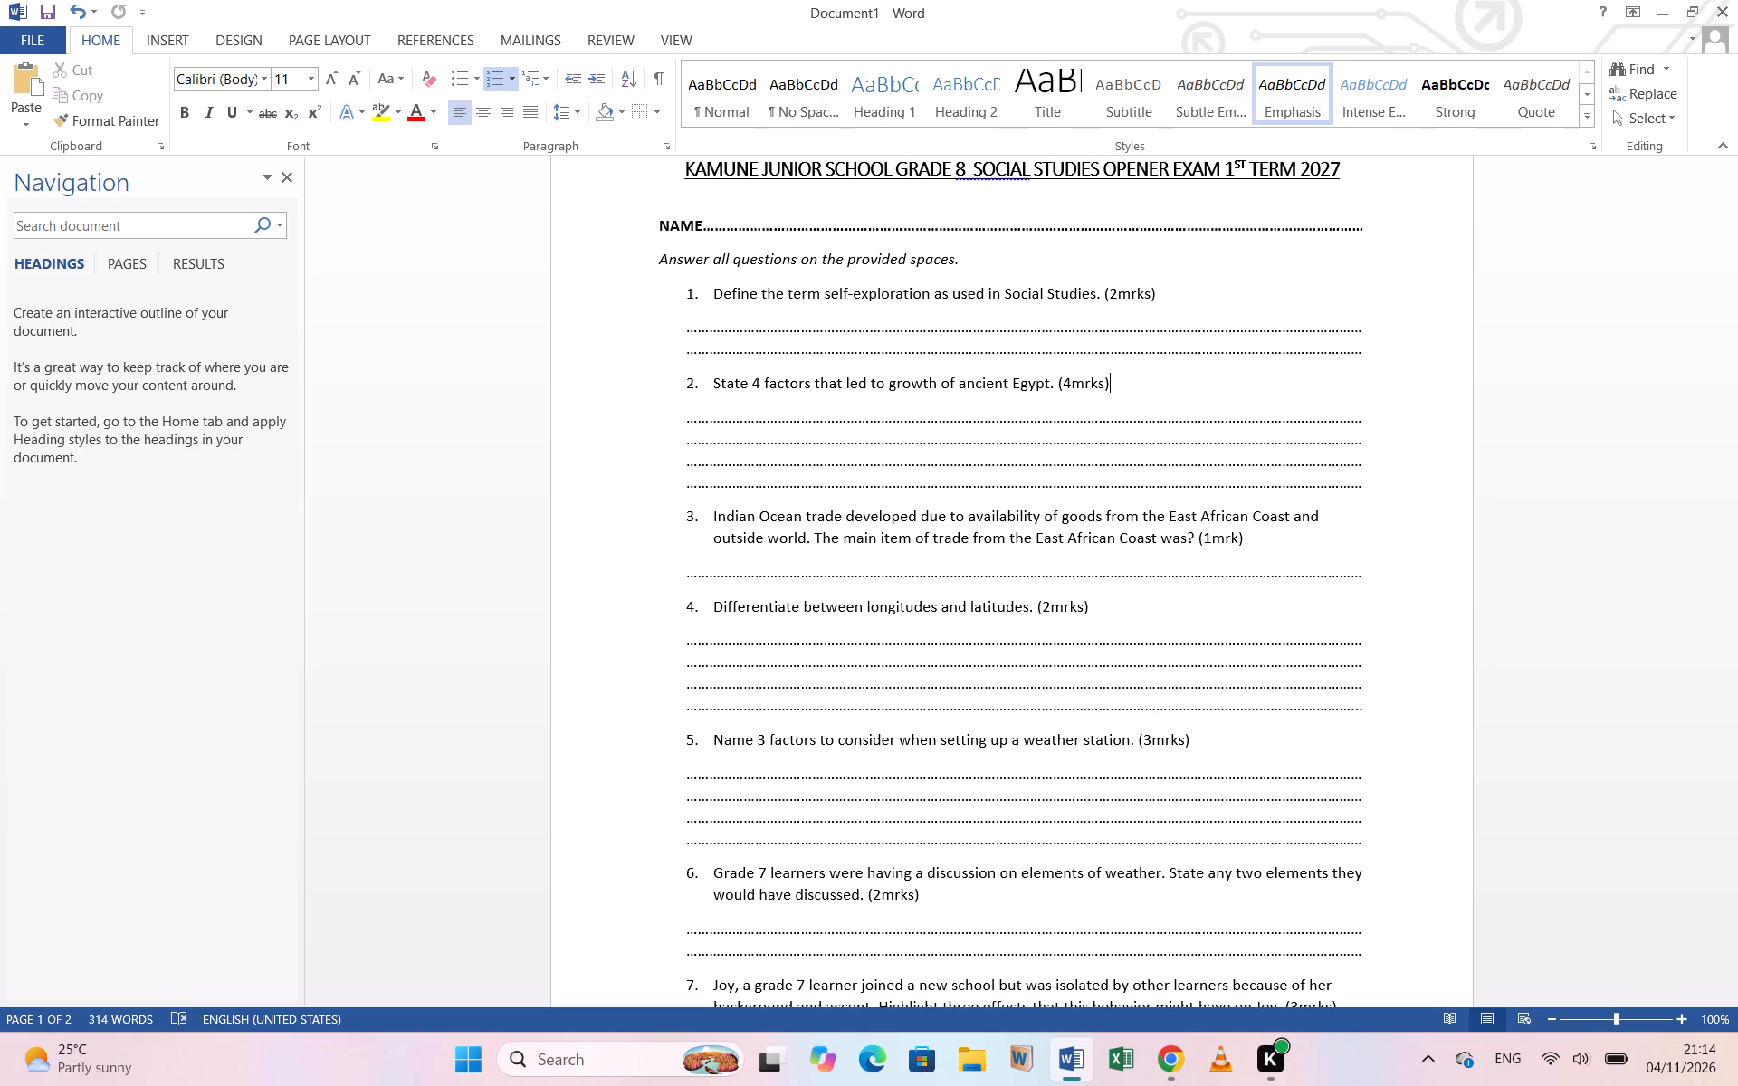
{"action": "key", "text": "Down"}
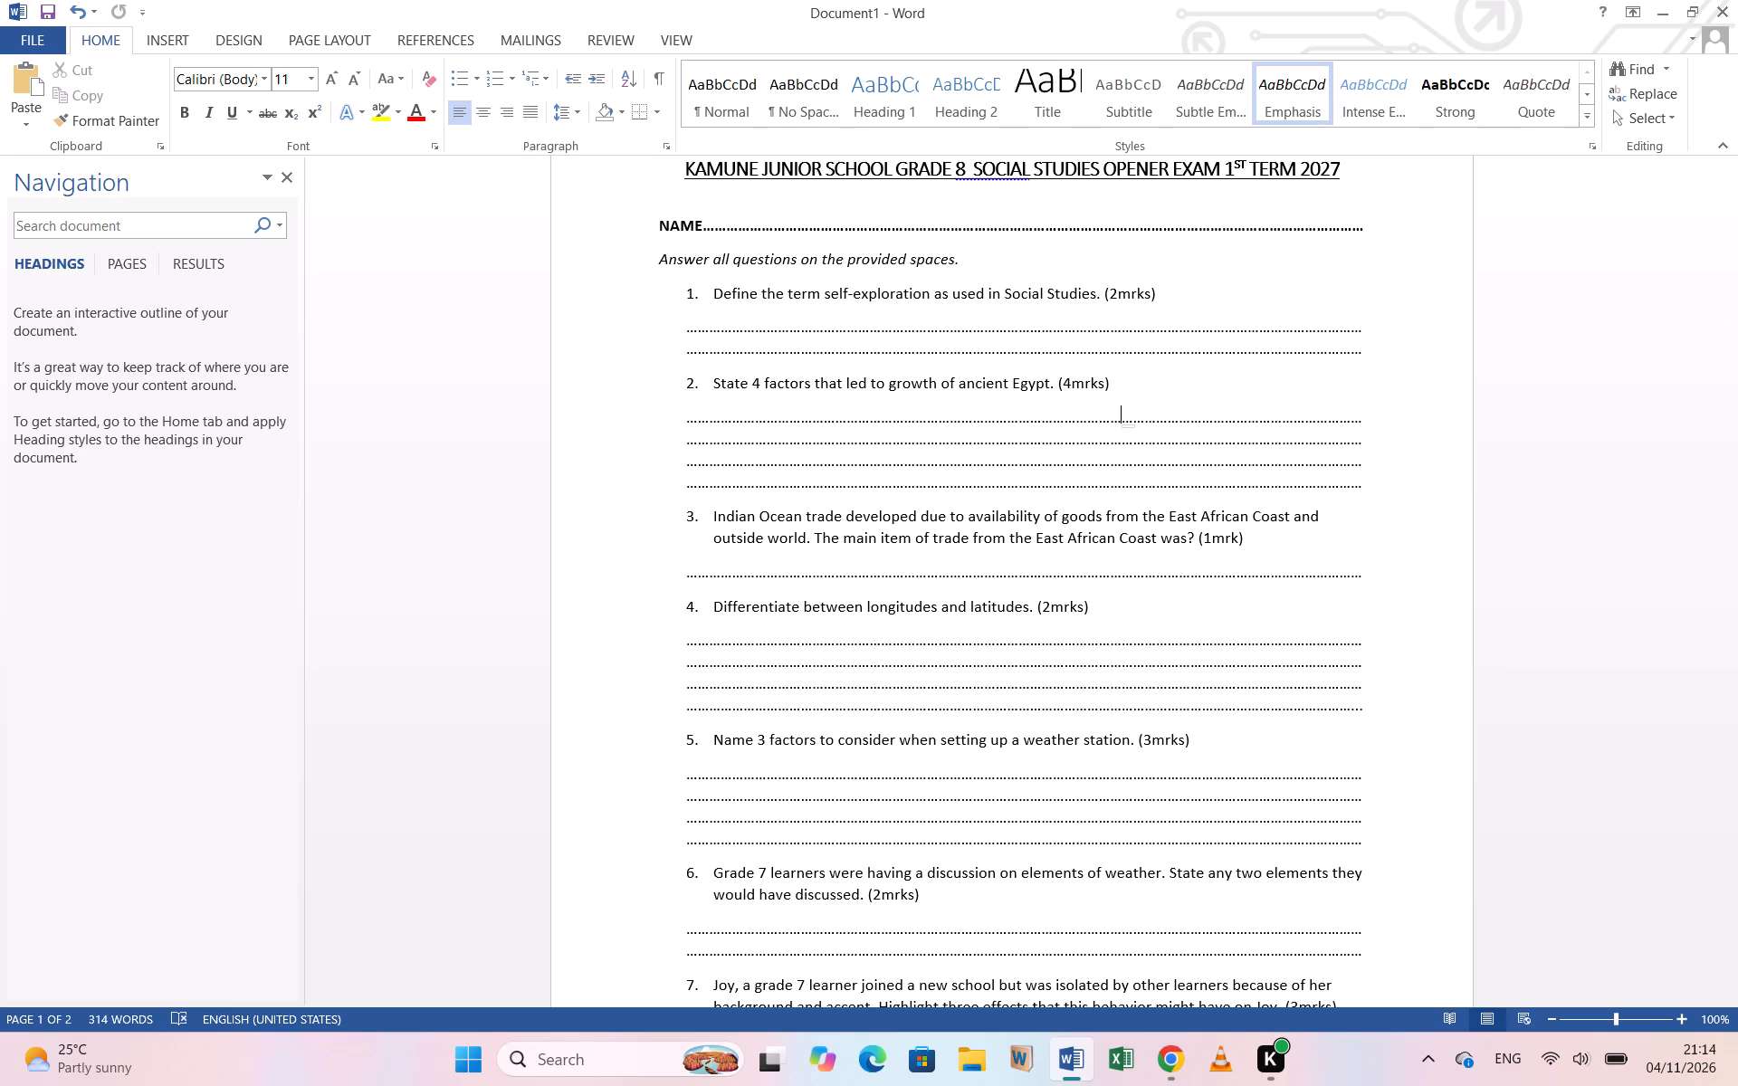
{"action": "key", "text": "Down"}
{"action": "key", "text": "Down"}
{"action": "key", "text": "Down"}
{"action": "key", "text": "Down"}
{"action": "key", "text": "Down"}
{"action": "key", "text": "Down"}
{"action": "key", "text": "Down"}
{"action": "key", "text": "Down"}
{"action": "key", "text": "Down"}
{"action": "key", "text": "Down"}
{"action": "key", "text": "Down"}
{"action": "key", "text": "Down"}
{"action": "key", "text": "Down"}
{"action": "key", "text": "Down"}
{"action": "key", "text": "Down"}
{"action": "key", "text": "Down"}
{"action": "key", "text": "Down"}
{"action": "key", "text": "Down"}
{"action": "key", "text": "Down"}
{"action": "key", "text": "Down"}
{"action": "key", "text": "Down"}
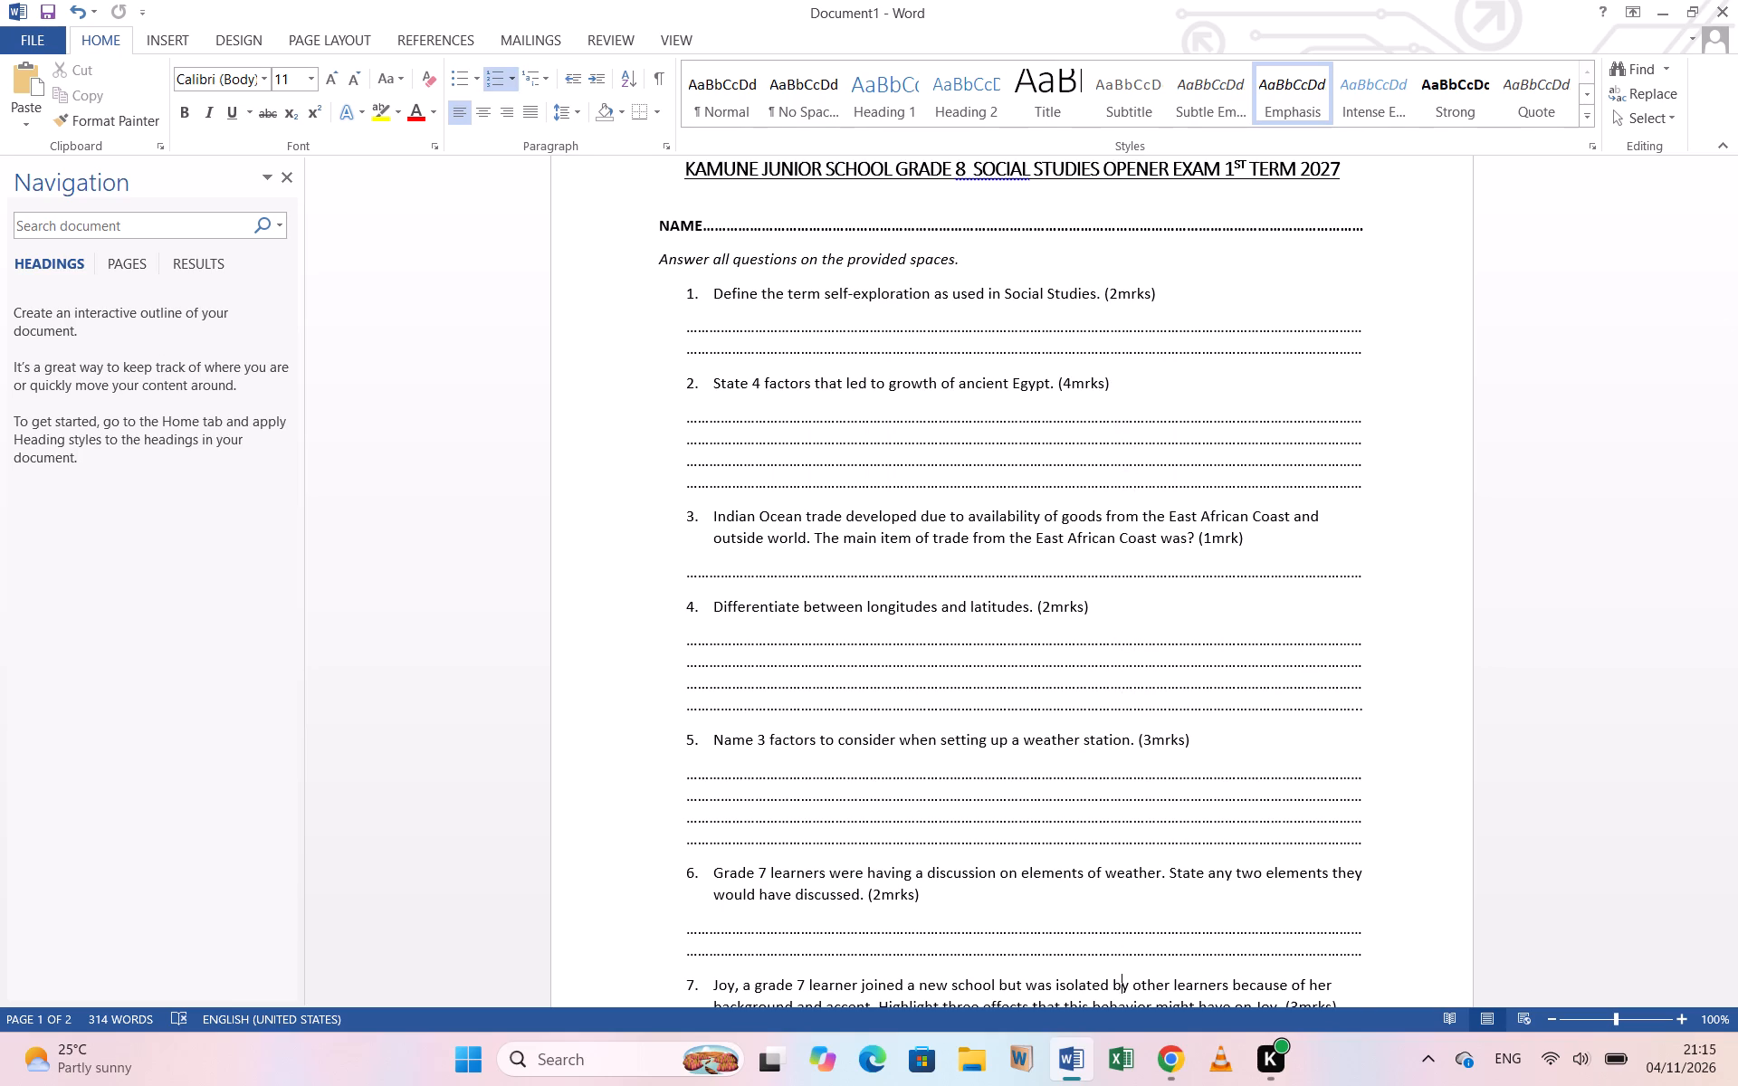
{"action": "key", "text": "Down"}
{"action": "key", "text": "Down"}
{"action": "key", "text": "Down"}
{"action": "key", "text": "Down"}
{"action": "key", "text": "Down"}
{"action": "key", "text": "Down"}
{"action": "key", "text": "Down"}
{"action": "key", "text": "Down"}
{"action": "key", "text": "Down"}
{"action": "key", "text": "Down"}
{"action": "key", "text": "Down"}
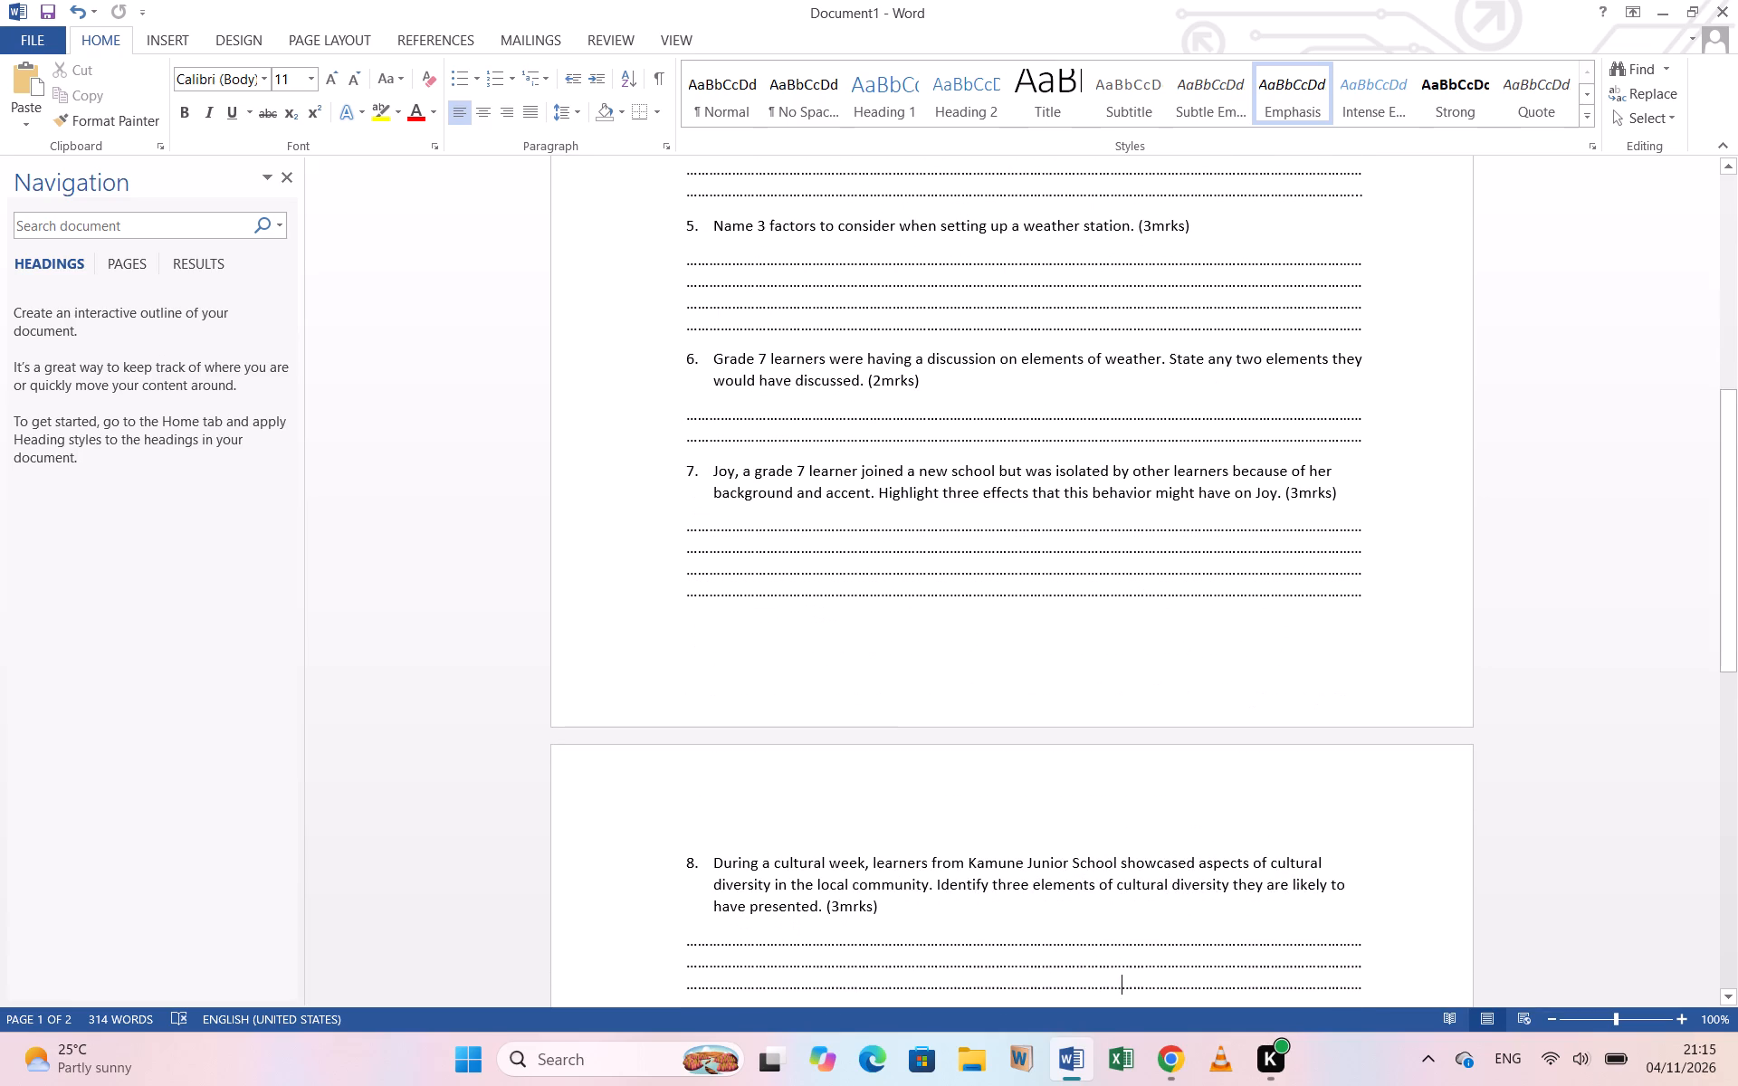
{"action": "key", "text": "Down"}
{"action": "key", "text": "Down"}
{"action": "key", "text": "Down"}
{"action": "key", "text": "Down"}
{"action": "key", "text": "Down"}
{"action": "key", "text": "Down"}
{"action": "key", "text": "Down"}
{"action": "key", "text": "Down"}
{"action": "key", "text": "Down"}
{"action": "key", "text": "Down"}
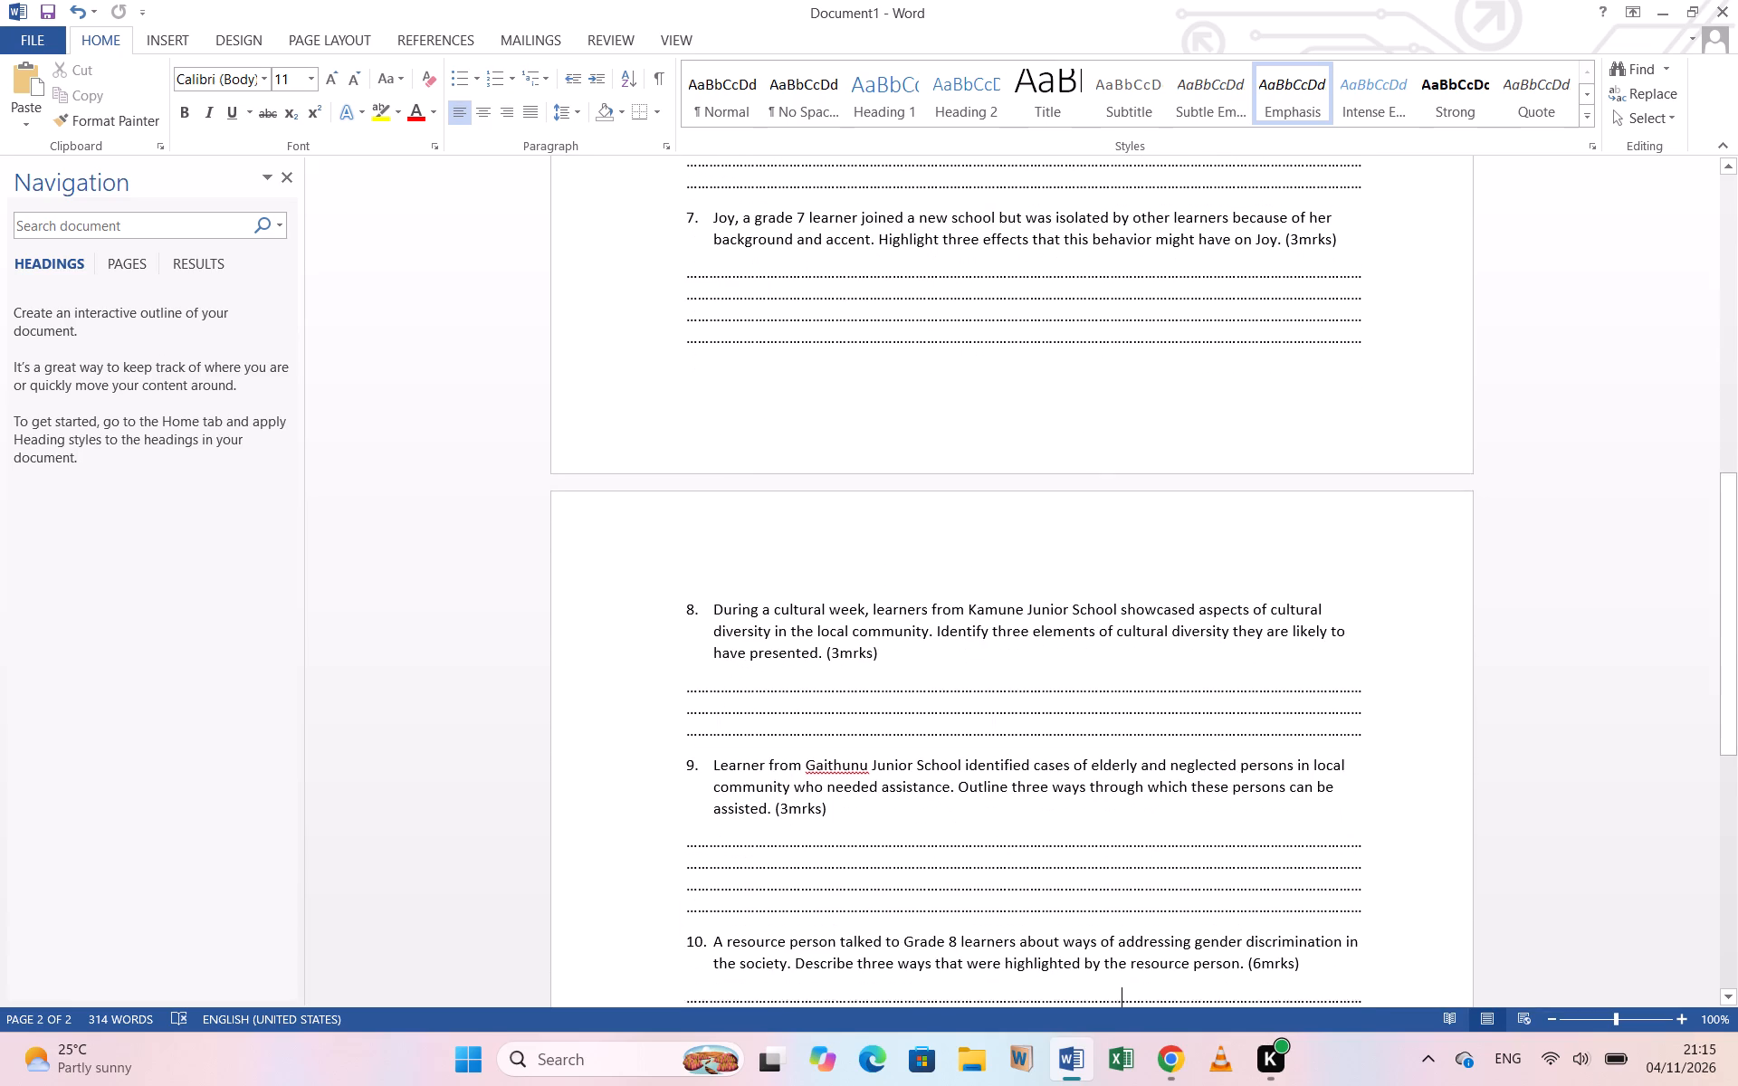
{"action": "key", "text": "Down"}
{"action": "key", "text": "Down"}
{"action": "key", "text": "Down"}
{"action": "key", "text": "Down"}
{"action": "key", "text": "Down"}
{"action": "key", "text": "Down"}
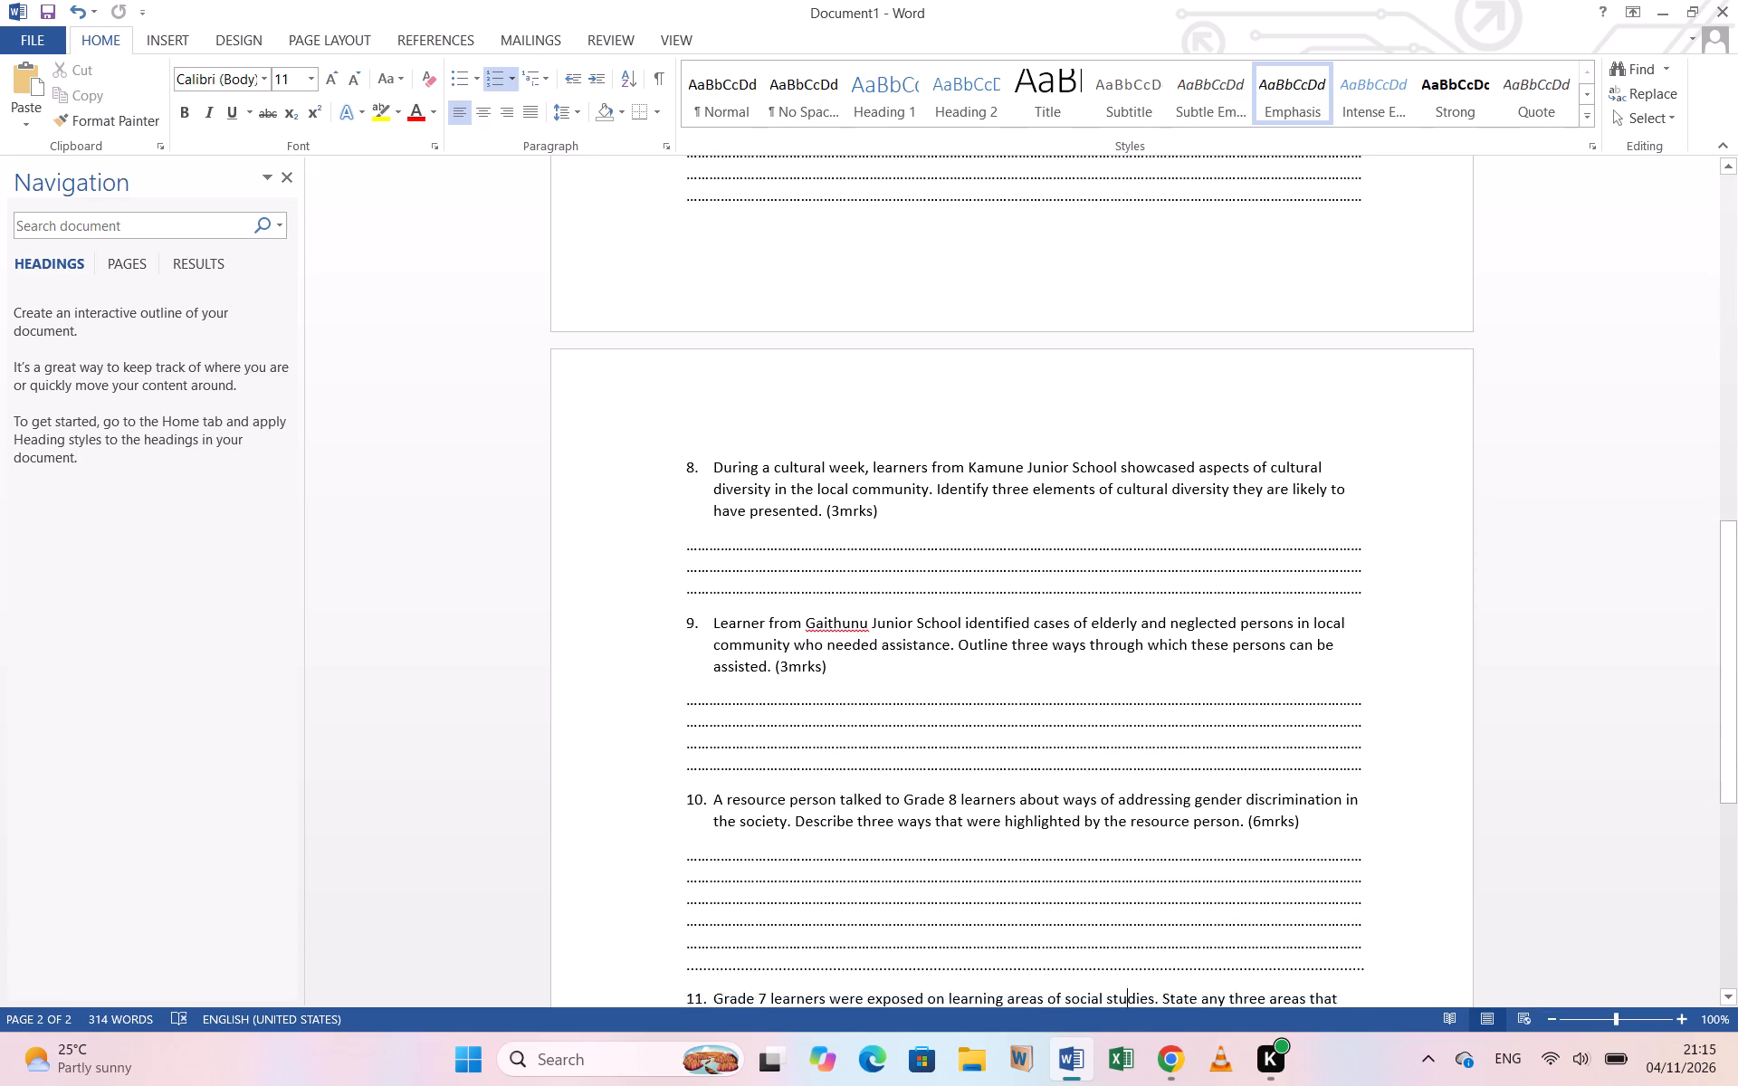
{"action": "key", "text": "Down"}
{"action": "key", "text": "Down"}
{"action": "key", "text": "Down"}
{"action": "key", "text": "Down"}
{"action": "key", "text": "Down"}
{"action": "key", "text": "Down"}
{"action": "key", "text": "Down"}
{"action": "key", "text": "Down"}
{"action": "key", "text": "Down"}
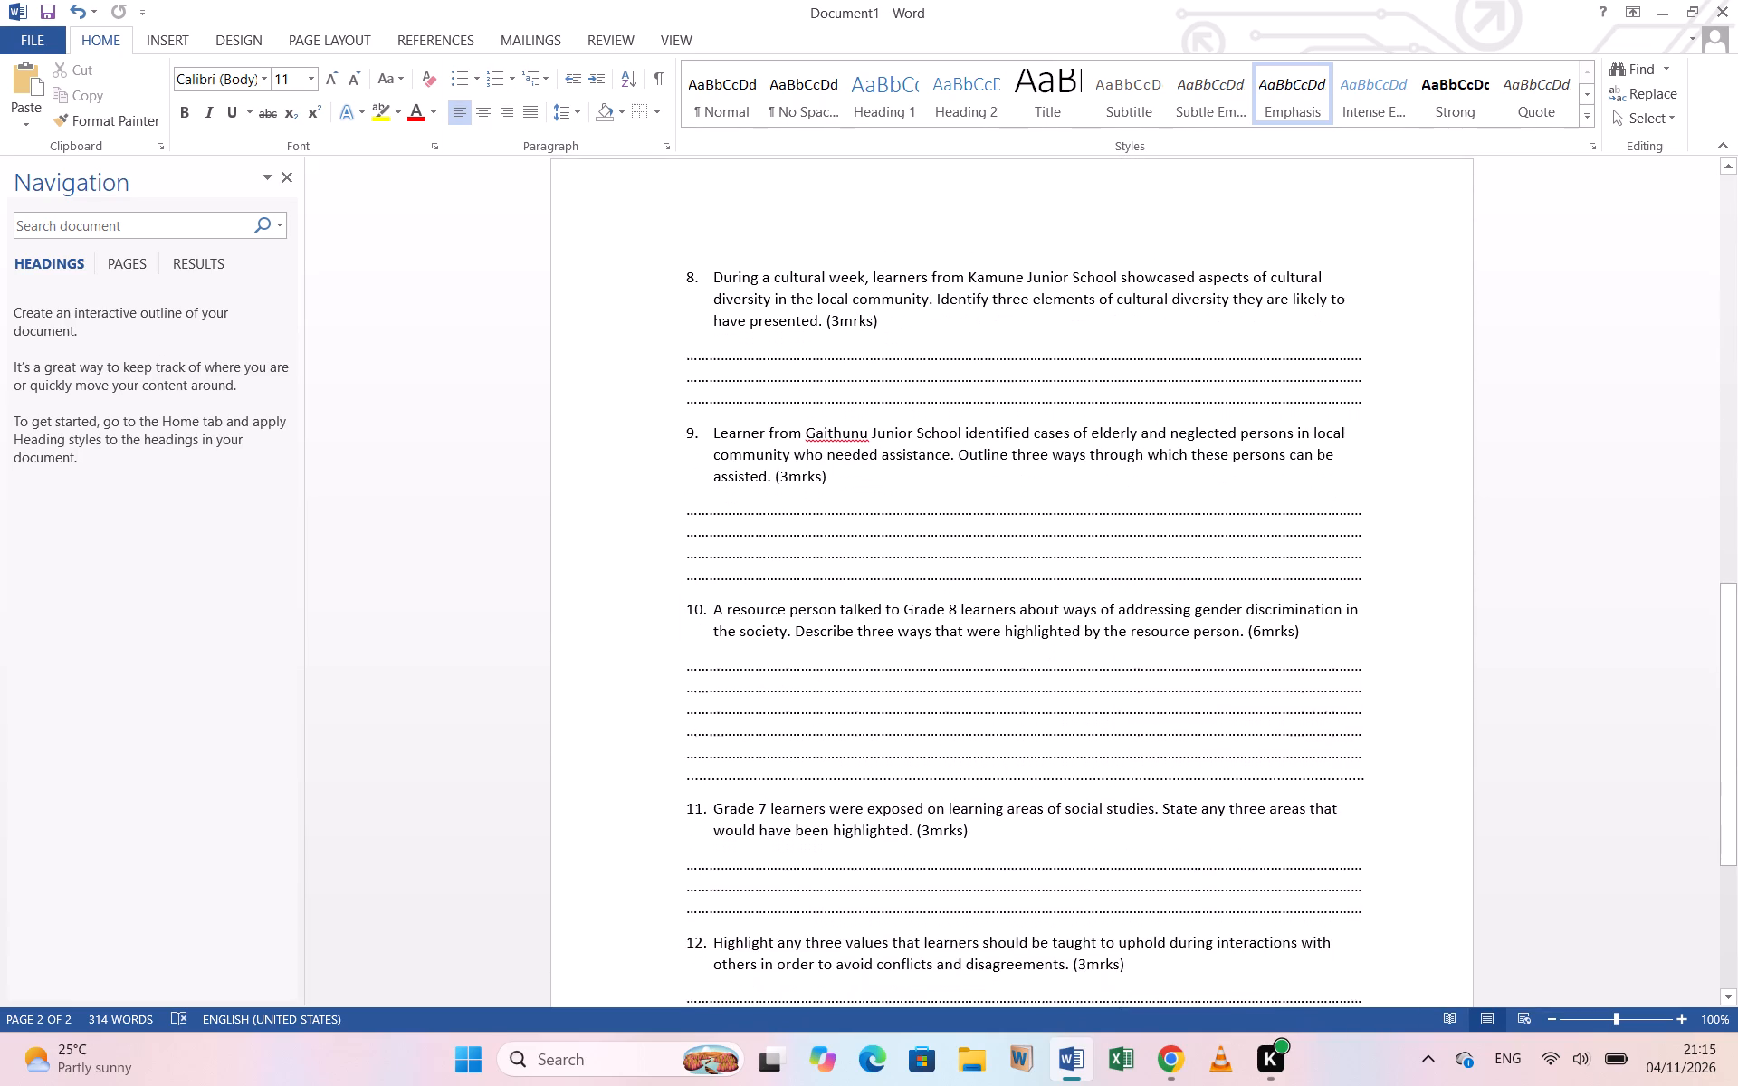
{"action": "key", "text": "Down"}
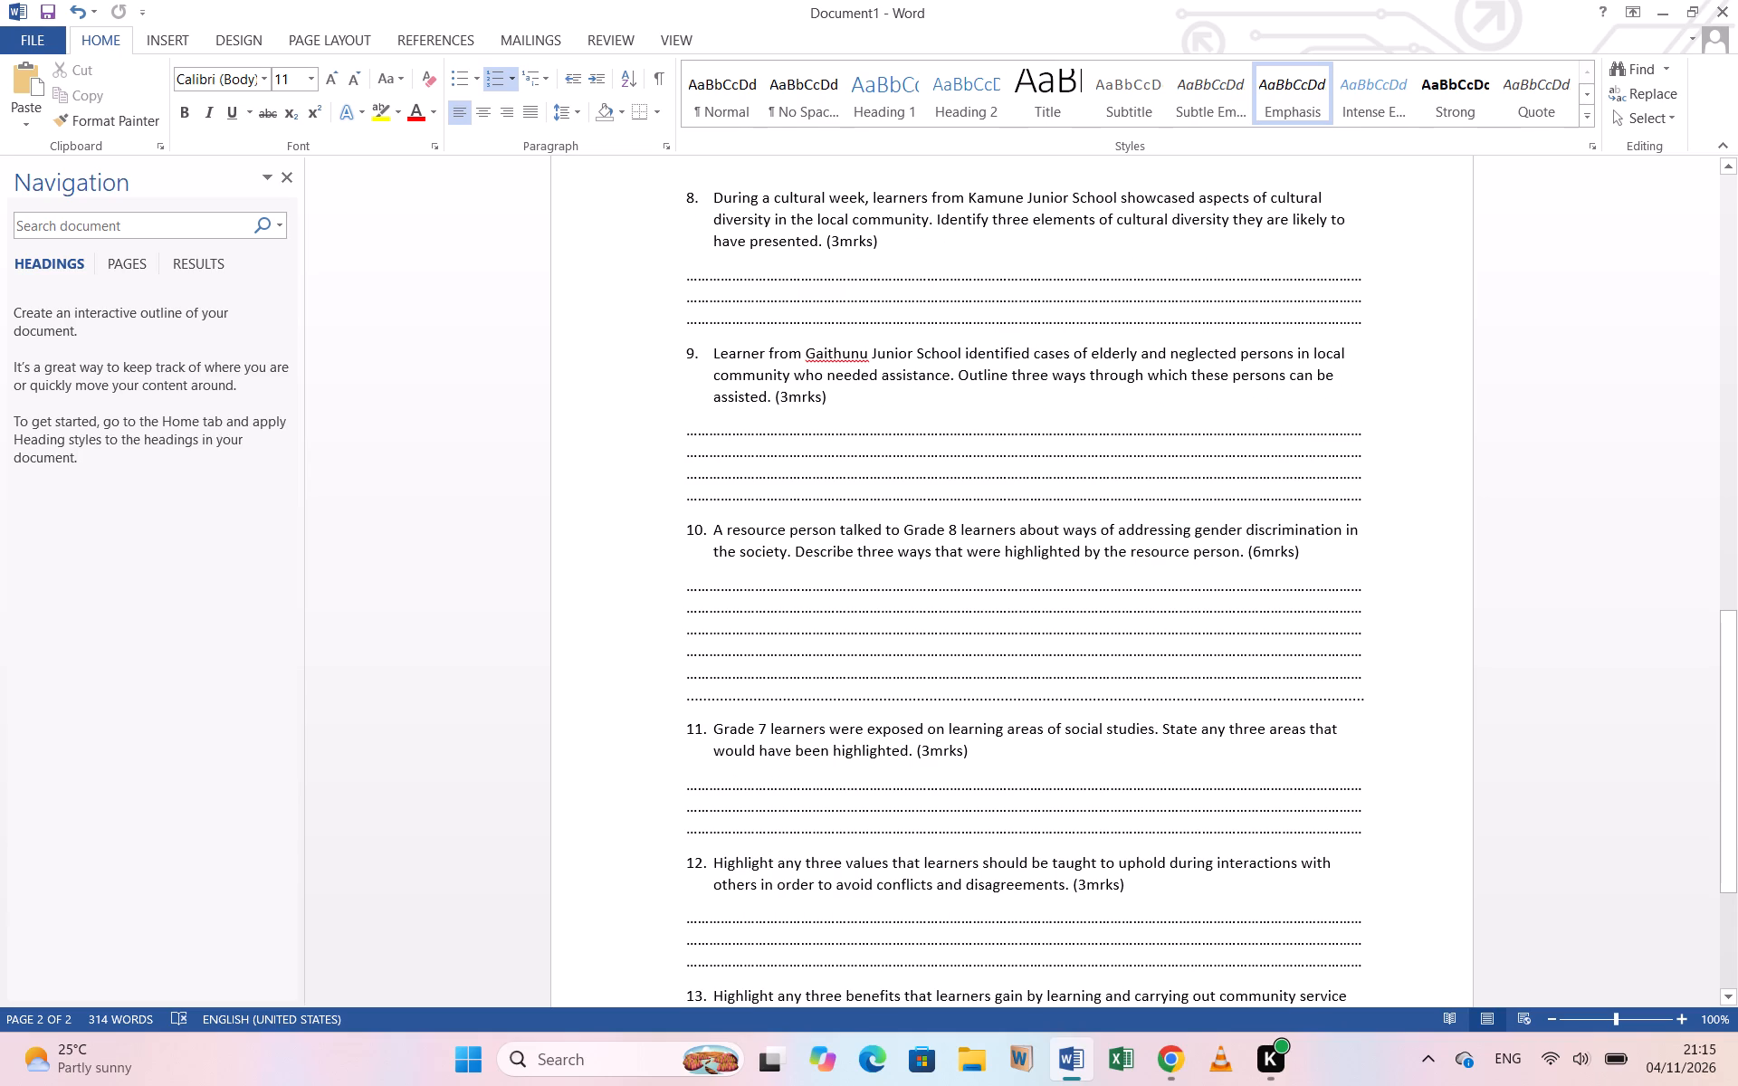
{"action": "key", "text": "Down"}
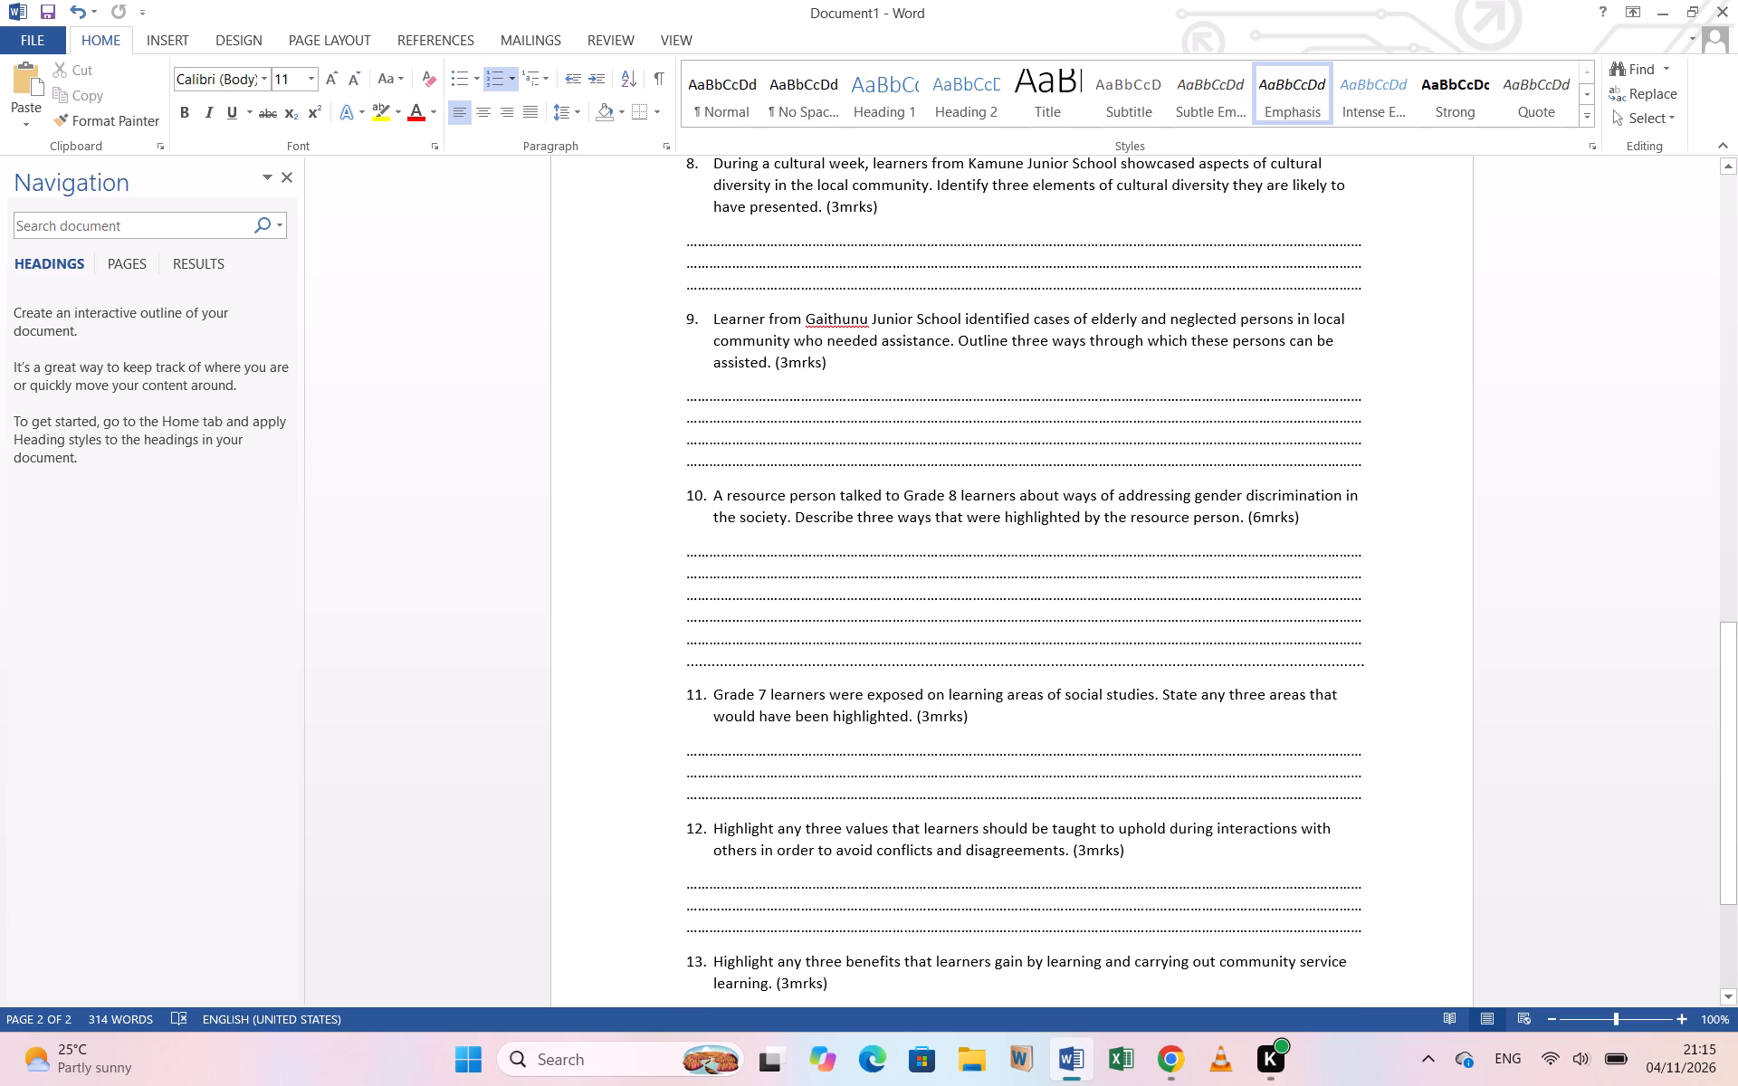
{"action": "key", "text": "Down"}
{"action": "key", "text": "Down"}
{"action": "key", "text": "Down"}
{"action": "key", "text": "Down"}
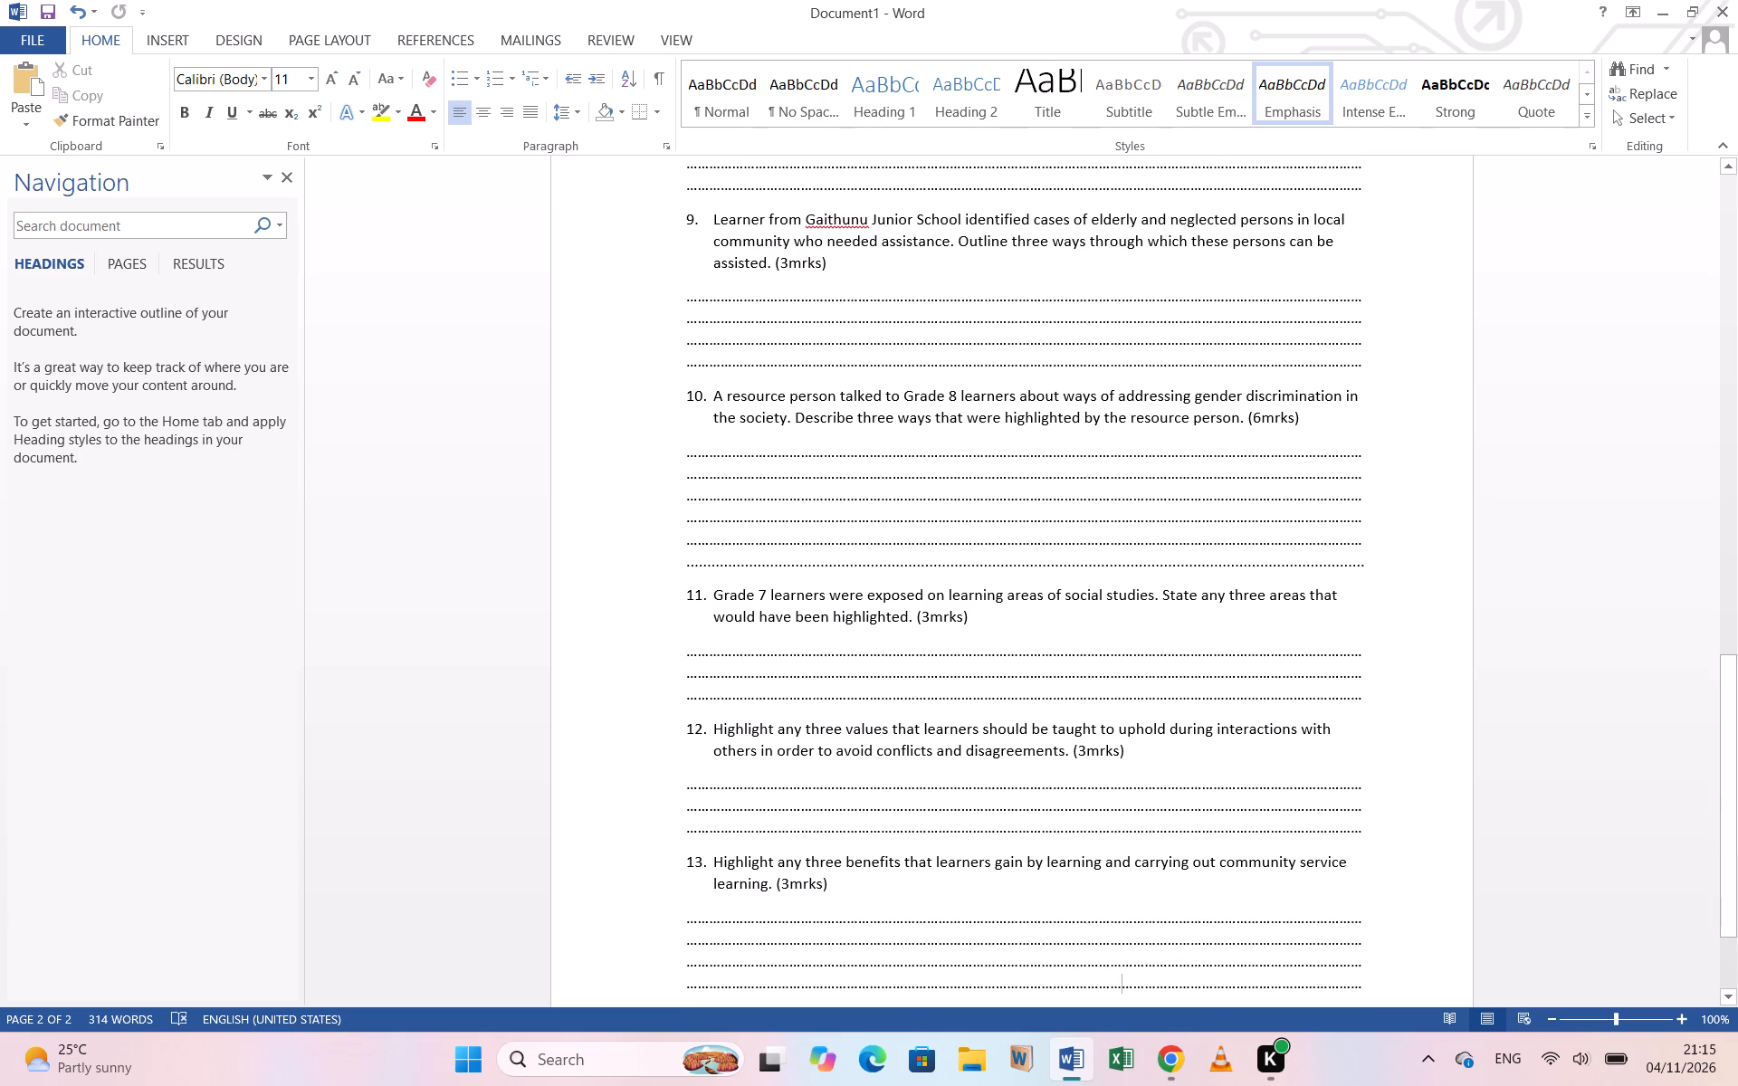
{"action": "key", "text": "Down"}
{"action": "key", "text": "Down"}
{"action": "key", "text": "Down"}
{"action": "key", "text": "Down"}
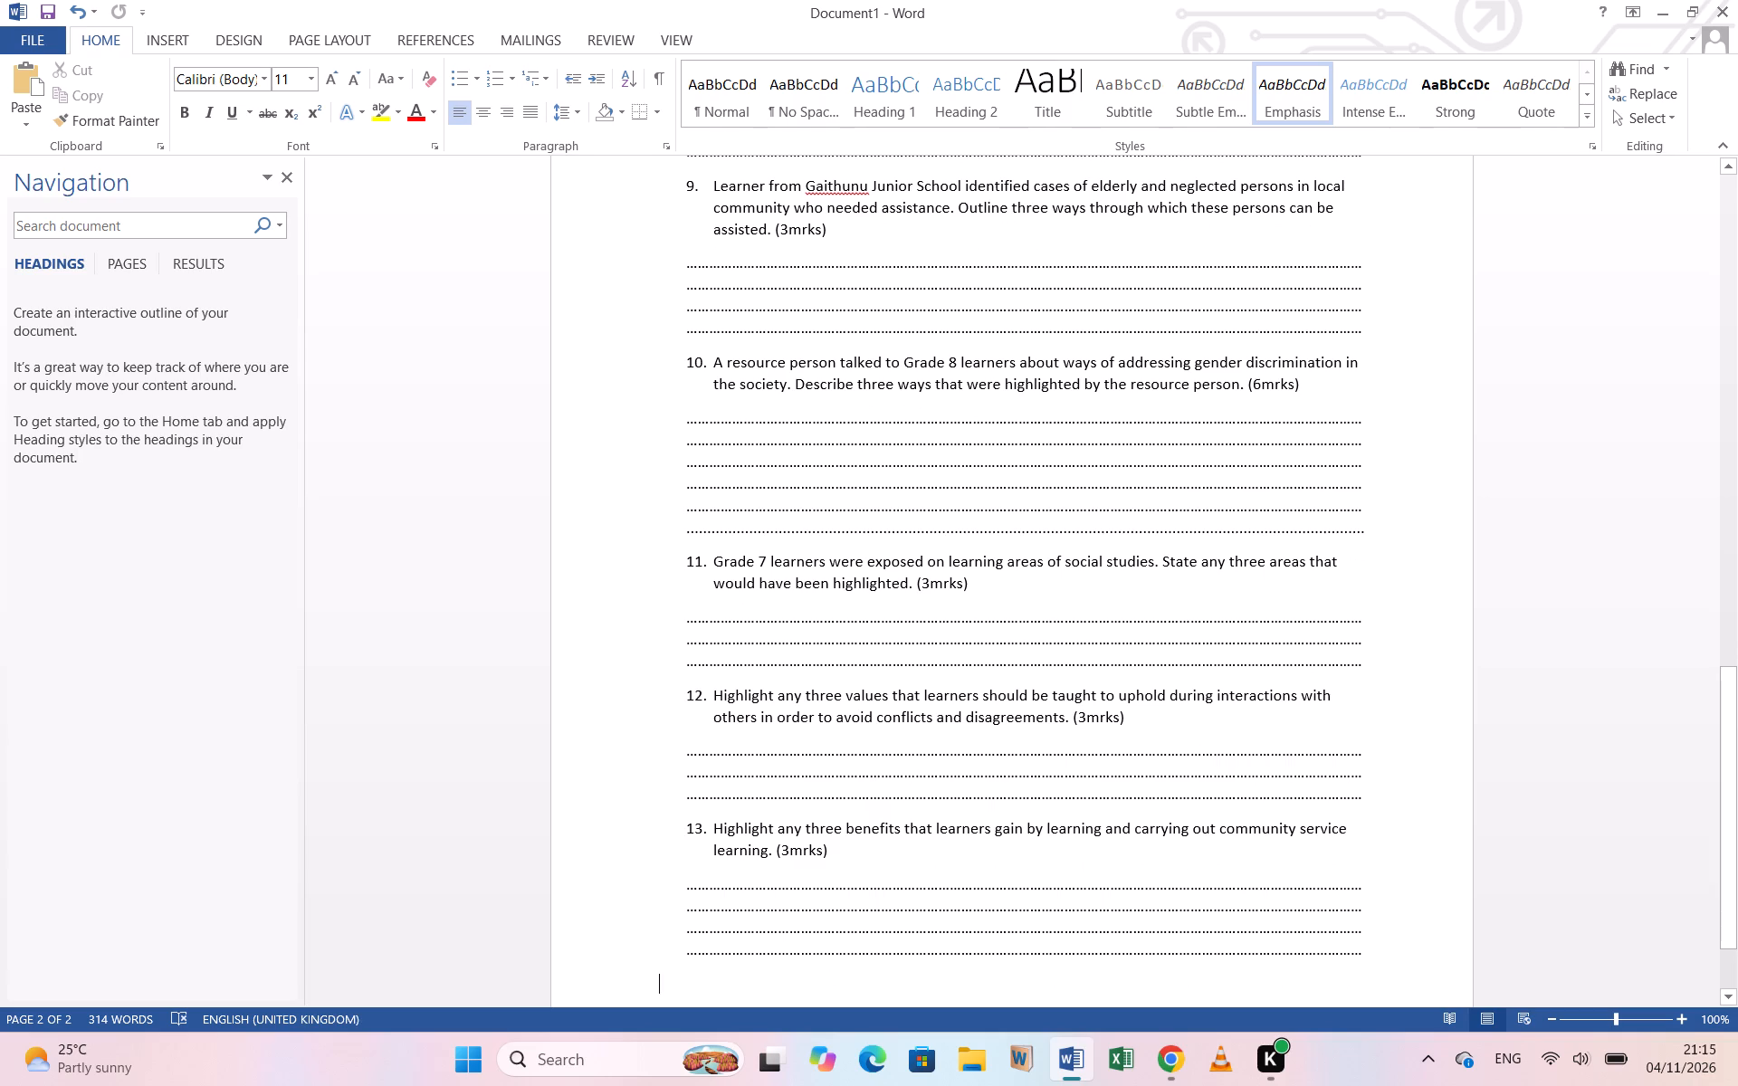
{"action": "scroll", "coordinate": [1395, 760], "scroll_direction": "left", "scroll_amount": 1}
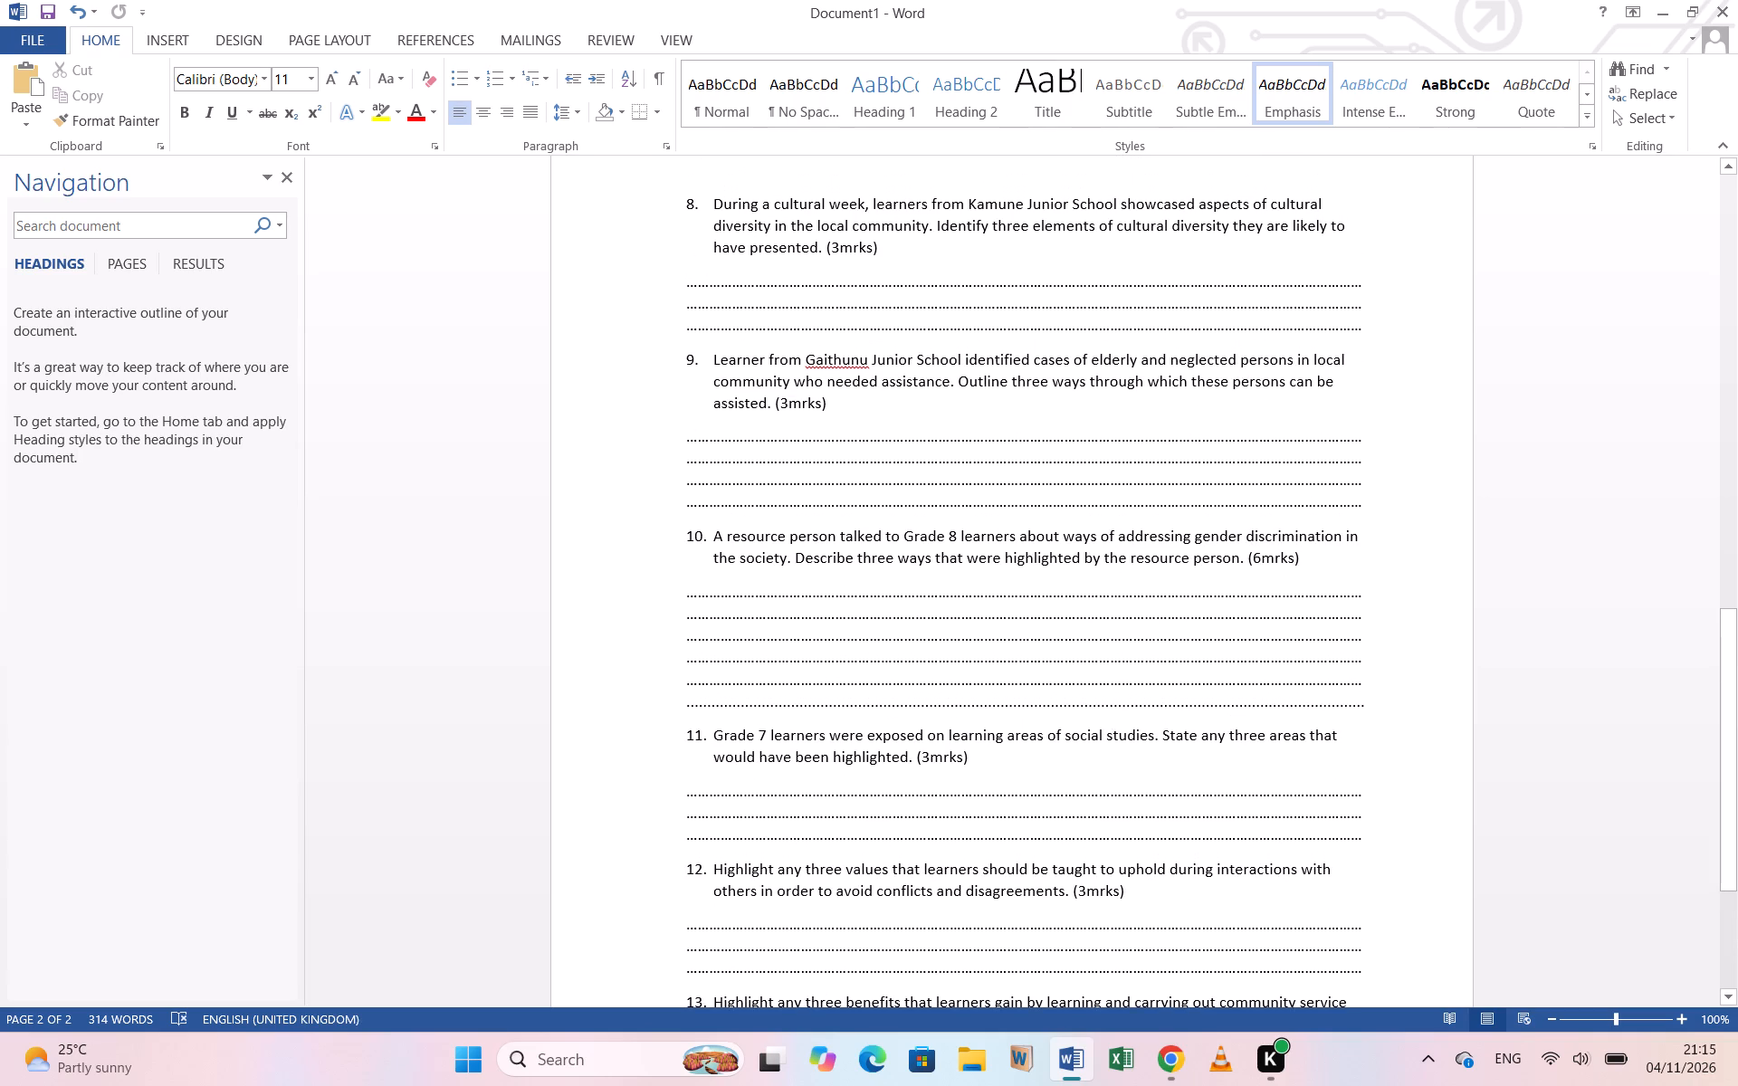
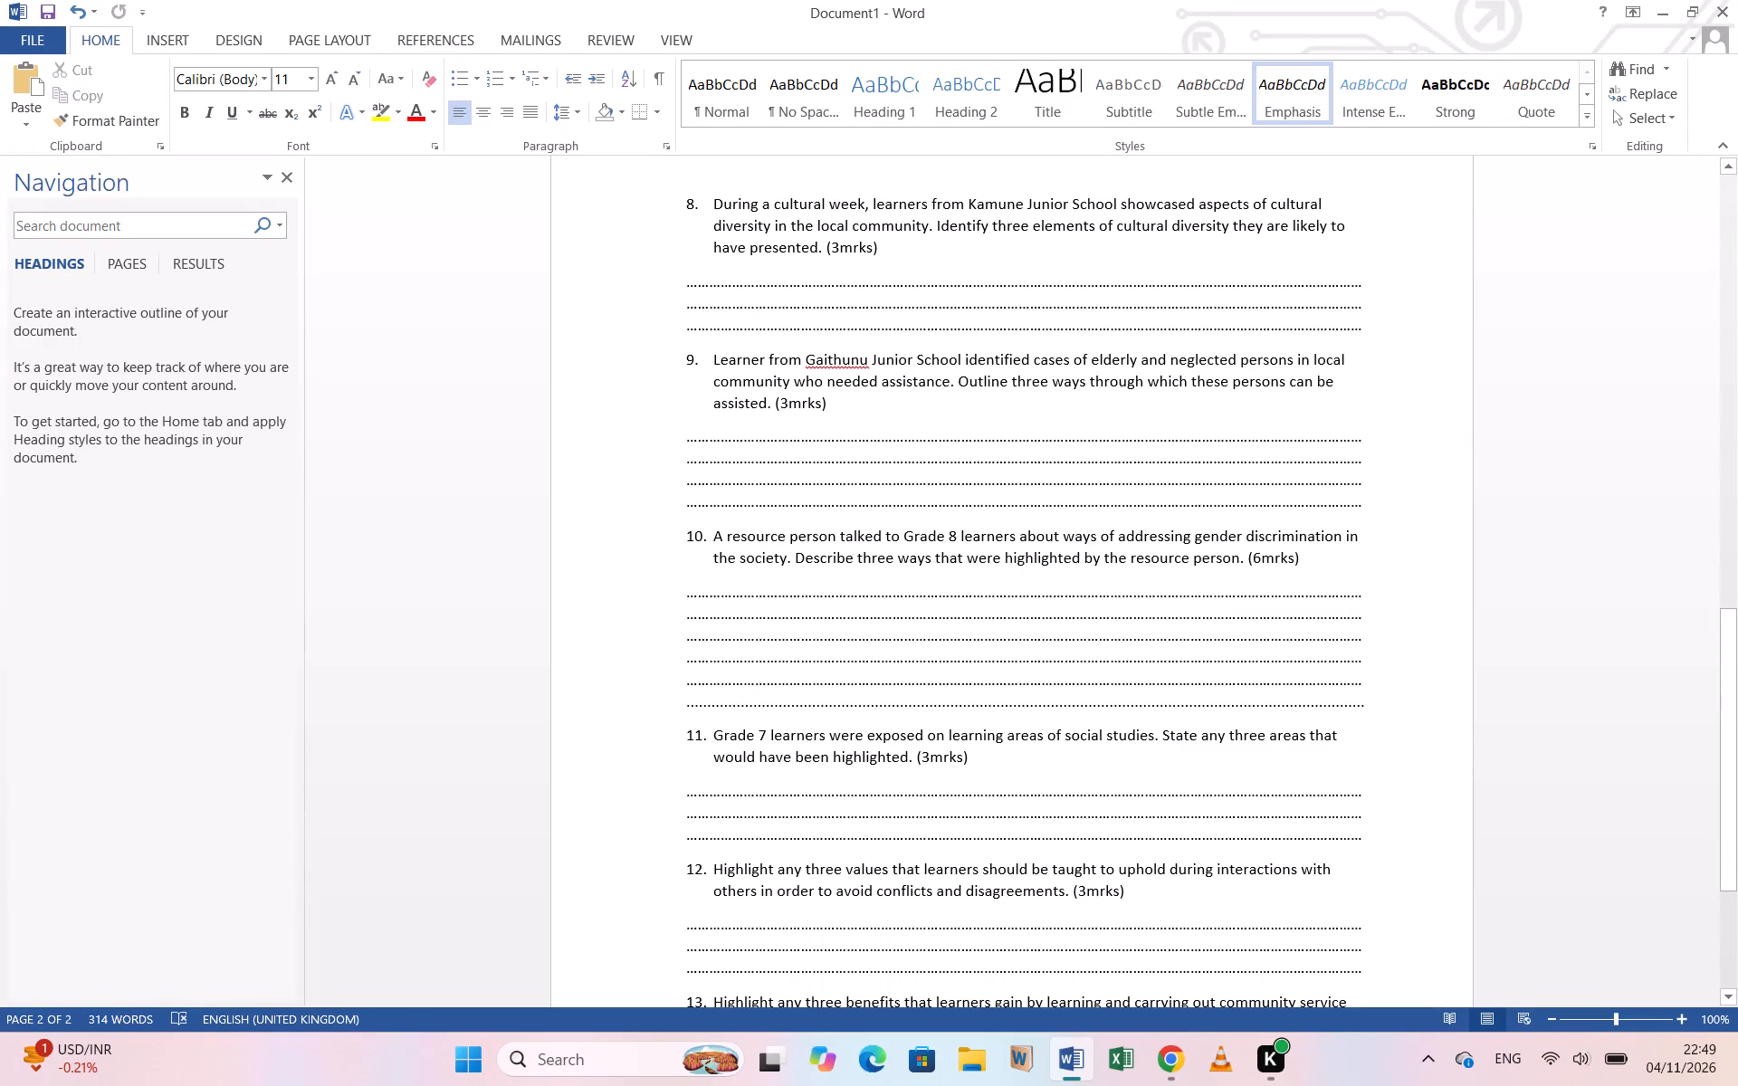
Start a new numbered item 14 on its own line below the answer lines of question 13.
{"action": "left_click", "coordinate": [1419, 758]}
{"action": "key", "text": "Down"}
{"action": "key", "text": "Down"}
{"action": "key", "text": "Down"}
{"action": "key", "text": "Down"}
{"action": "key", "text": "Down"}
{"action": "key", "text": "Down"}
{"action": "key", "text": "Down"}
{"action": "key", "text": "Down"}
{"action": "key", "text": "Down"}
{"action": "key", "text": "Down"}
{"action": "key", "text": "Down"}
{"action": "key", "text": "Down"}
{"action": "key", "text": "Down"}
{"action": "key", "text": "Down"}
{"action": "key", "text": "Down"}
{"action": "key", "text": "Down"}
{"action": "key", "text": "Down"}
{"action": "key", "text": "Down"}
{"action": "key", "text": "Down"}
{"action": "key", "text": "Down"}
{"action": "key", "text": "Down"}
{"action": "key", "text": "Down"}
{"action": "key", "text": "Down"}
{"action": "key", "text": "Down"}
{"action": "key", "text": "Down"}
{"action": "key", "text": "Down"}
{"action": "key", "text": "Down"}
{"action": "key", "text": "Down"}
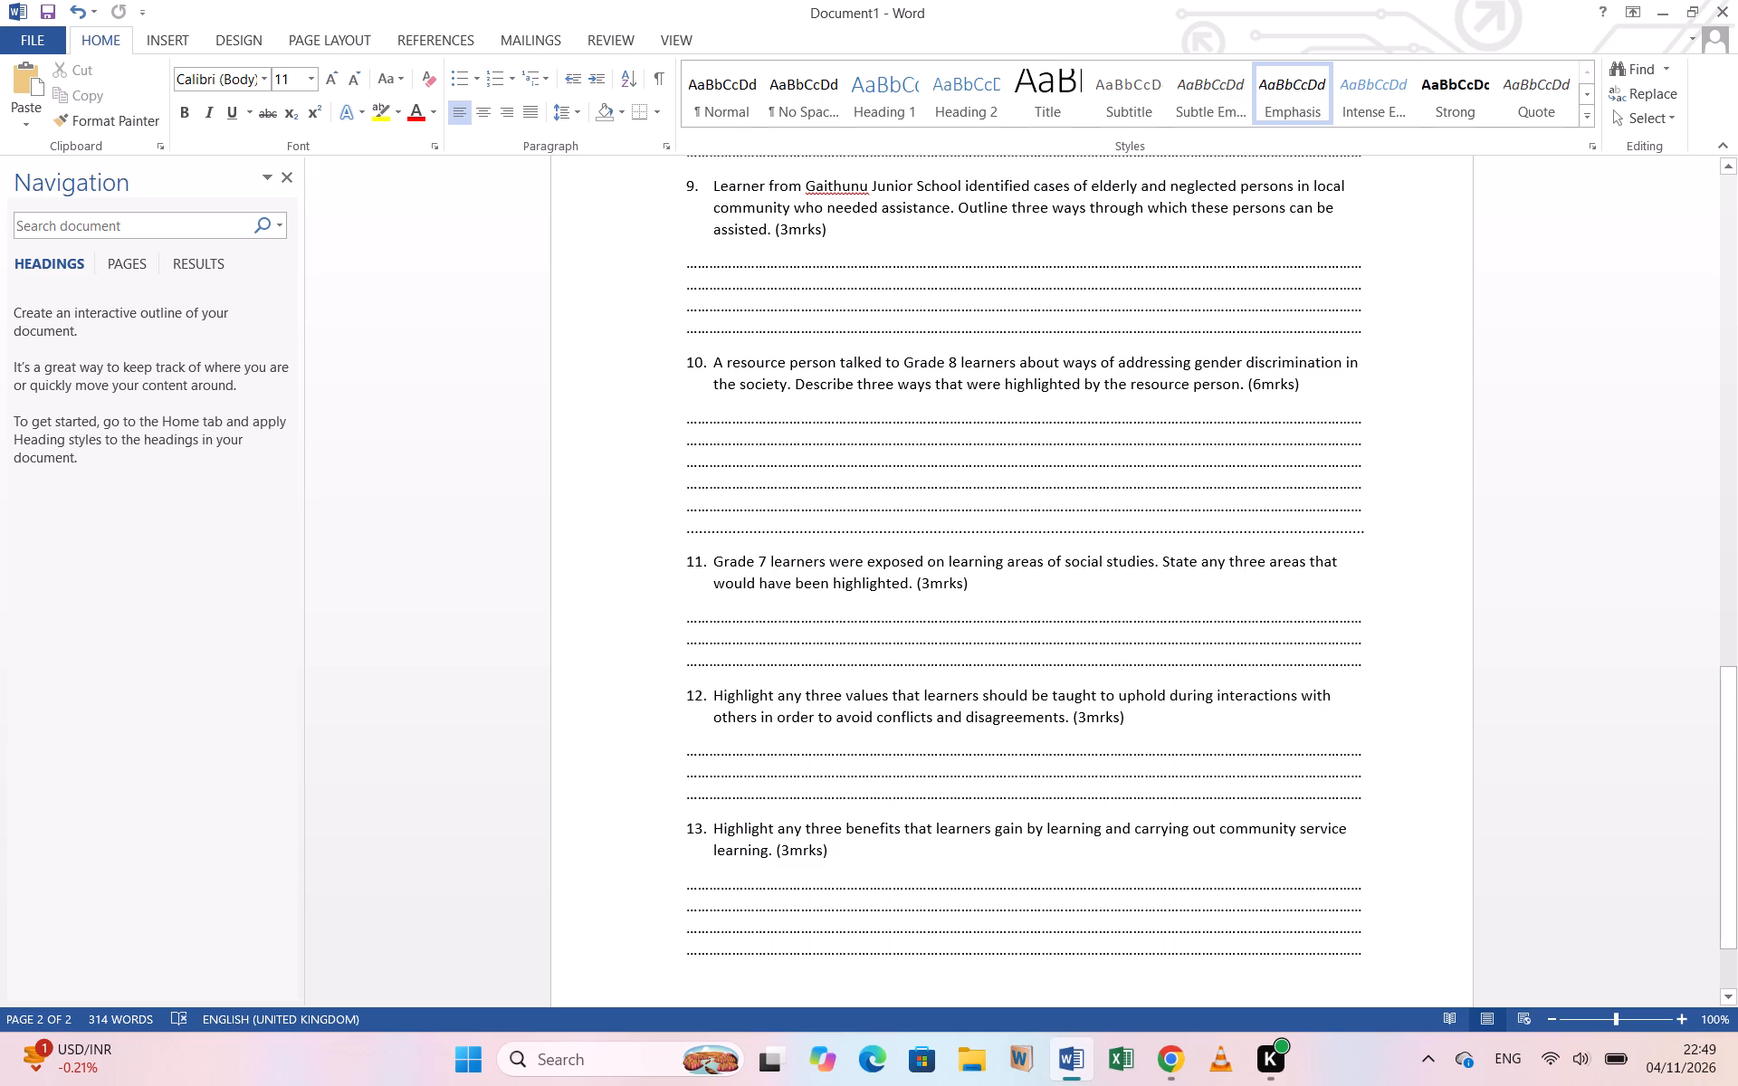
{"action": "left_click", "coordinate": [1376, 938]}
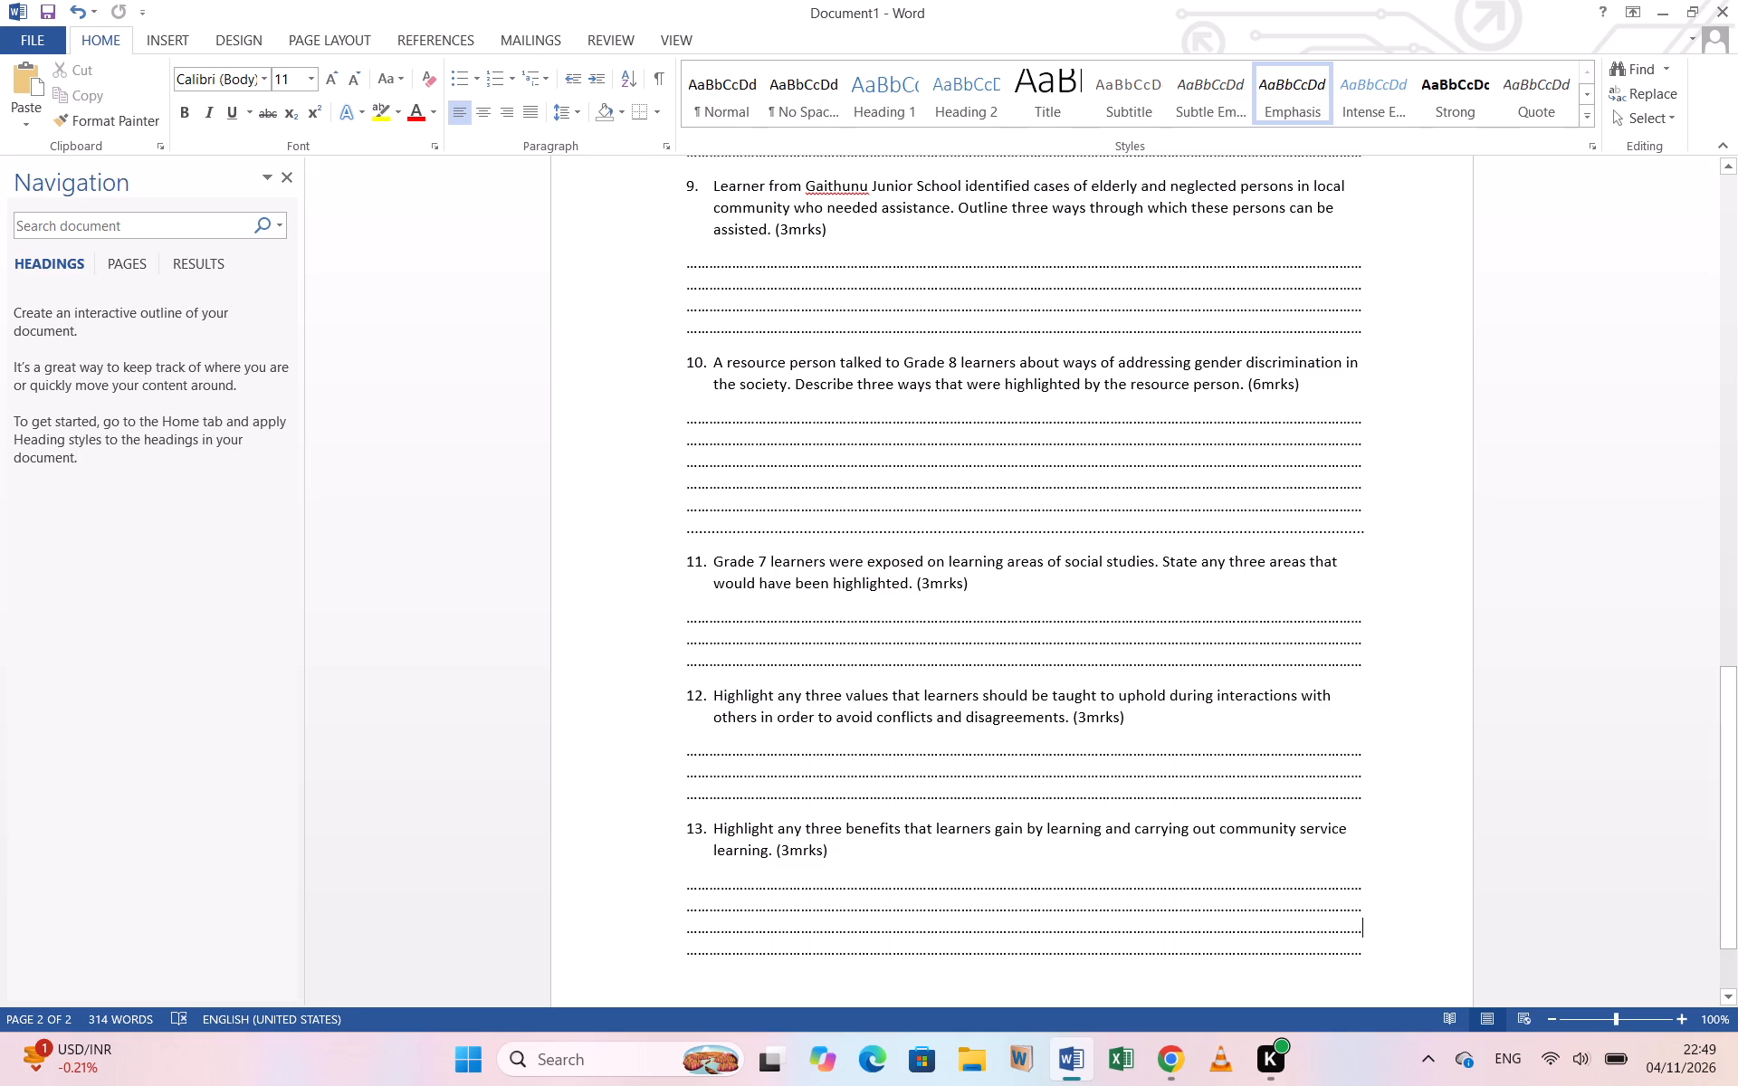
{"action": "left_click", "coordinate": [1378, 948]}
{"action": "key", "text": "Return"}
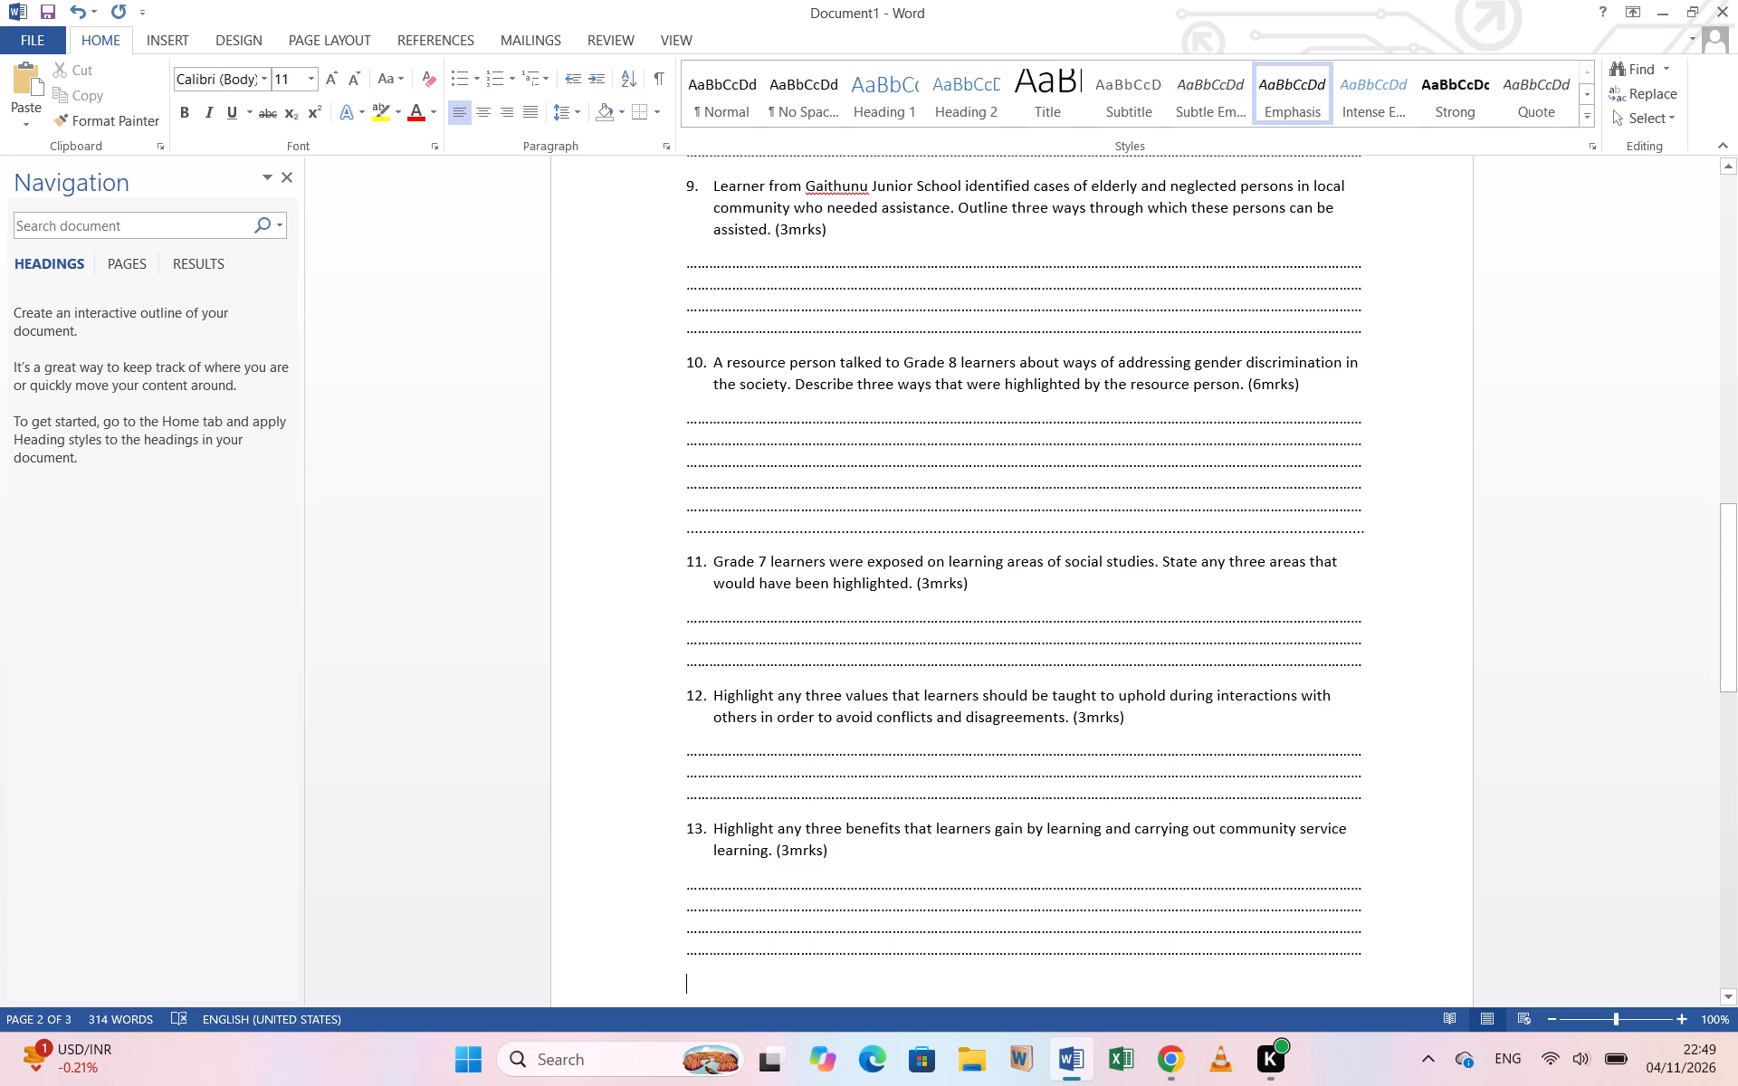
{"action": "type", "text": "14"}
{"action": "key", "text": "period"}
{"action": "key", "text": "space"}
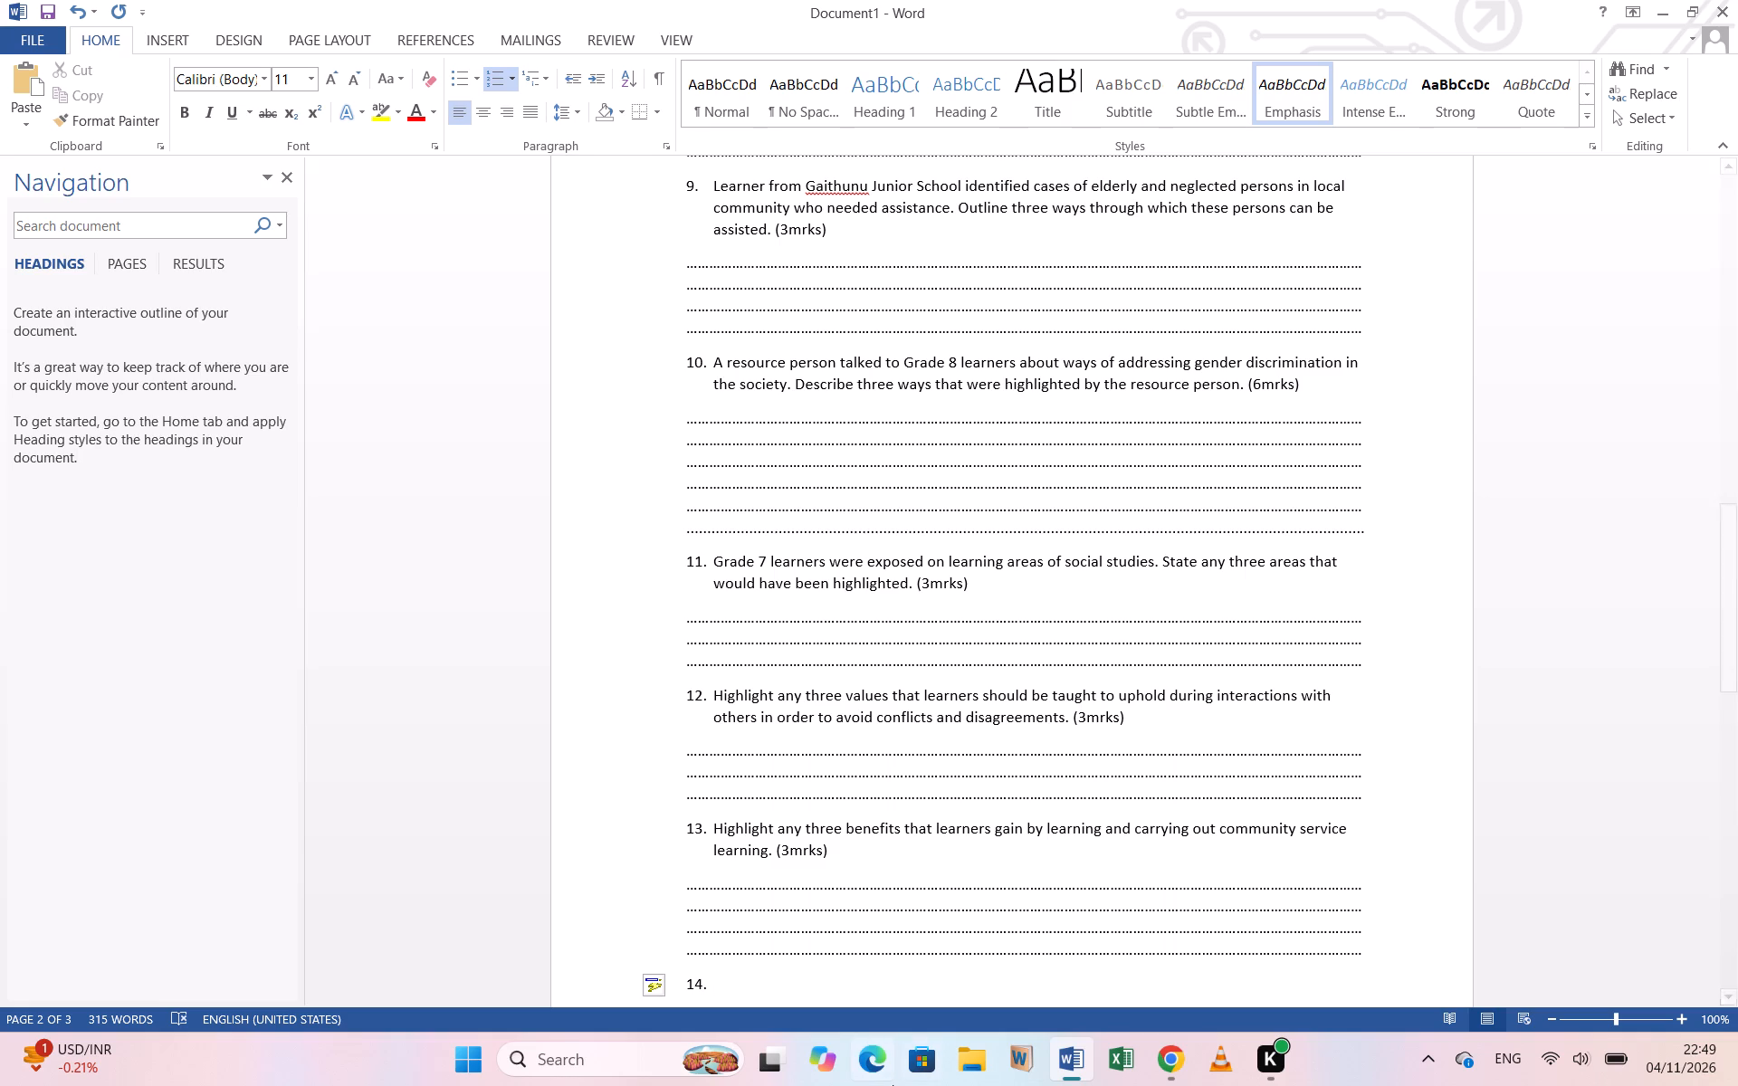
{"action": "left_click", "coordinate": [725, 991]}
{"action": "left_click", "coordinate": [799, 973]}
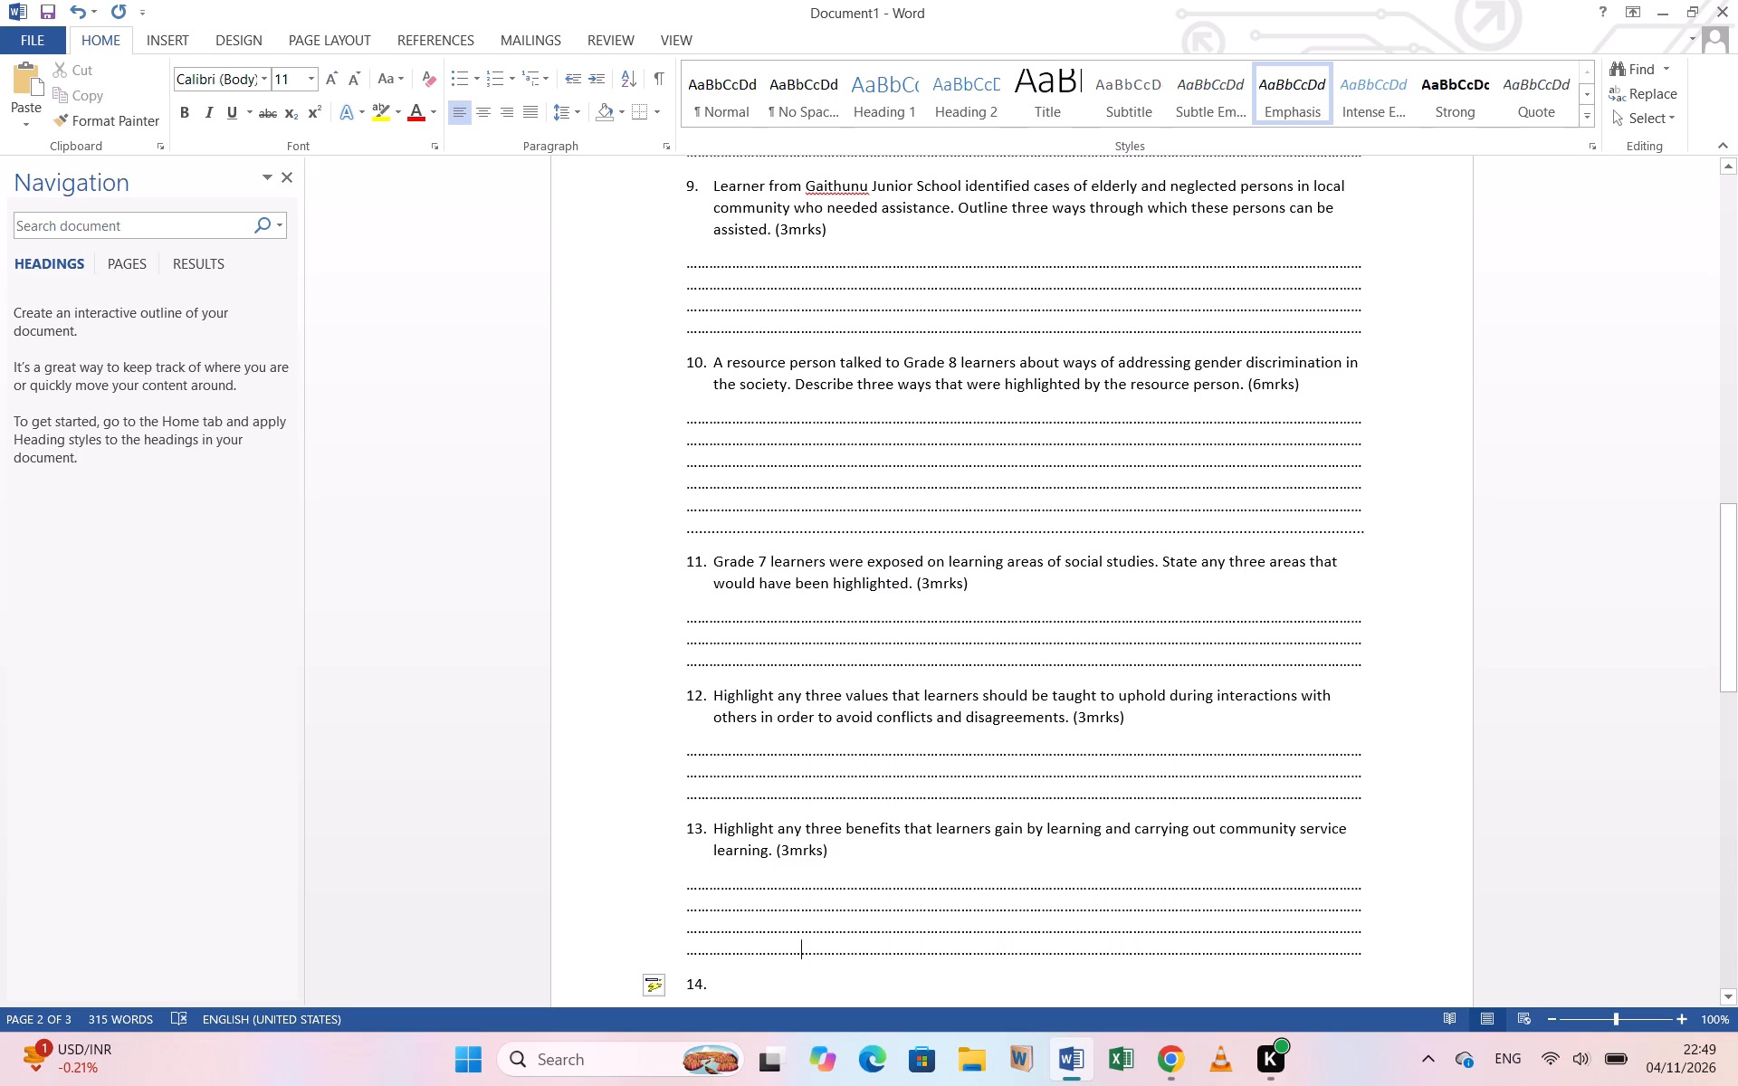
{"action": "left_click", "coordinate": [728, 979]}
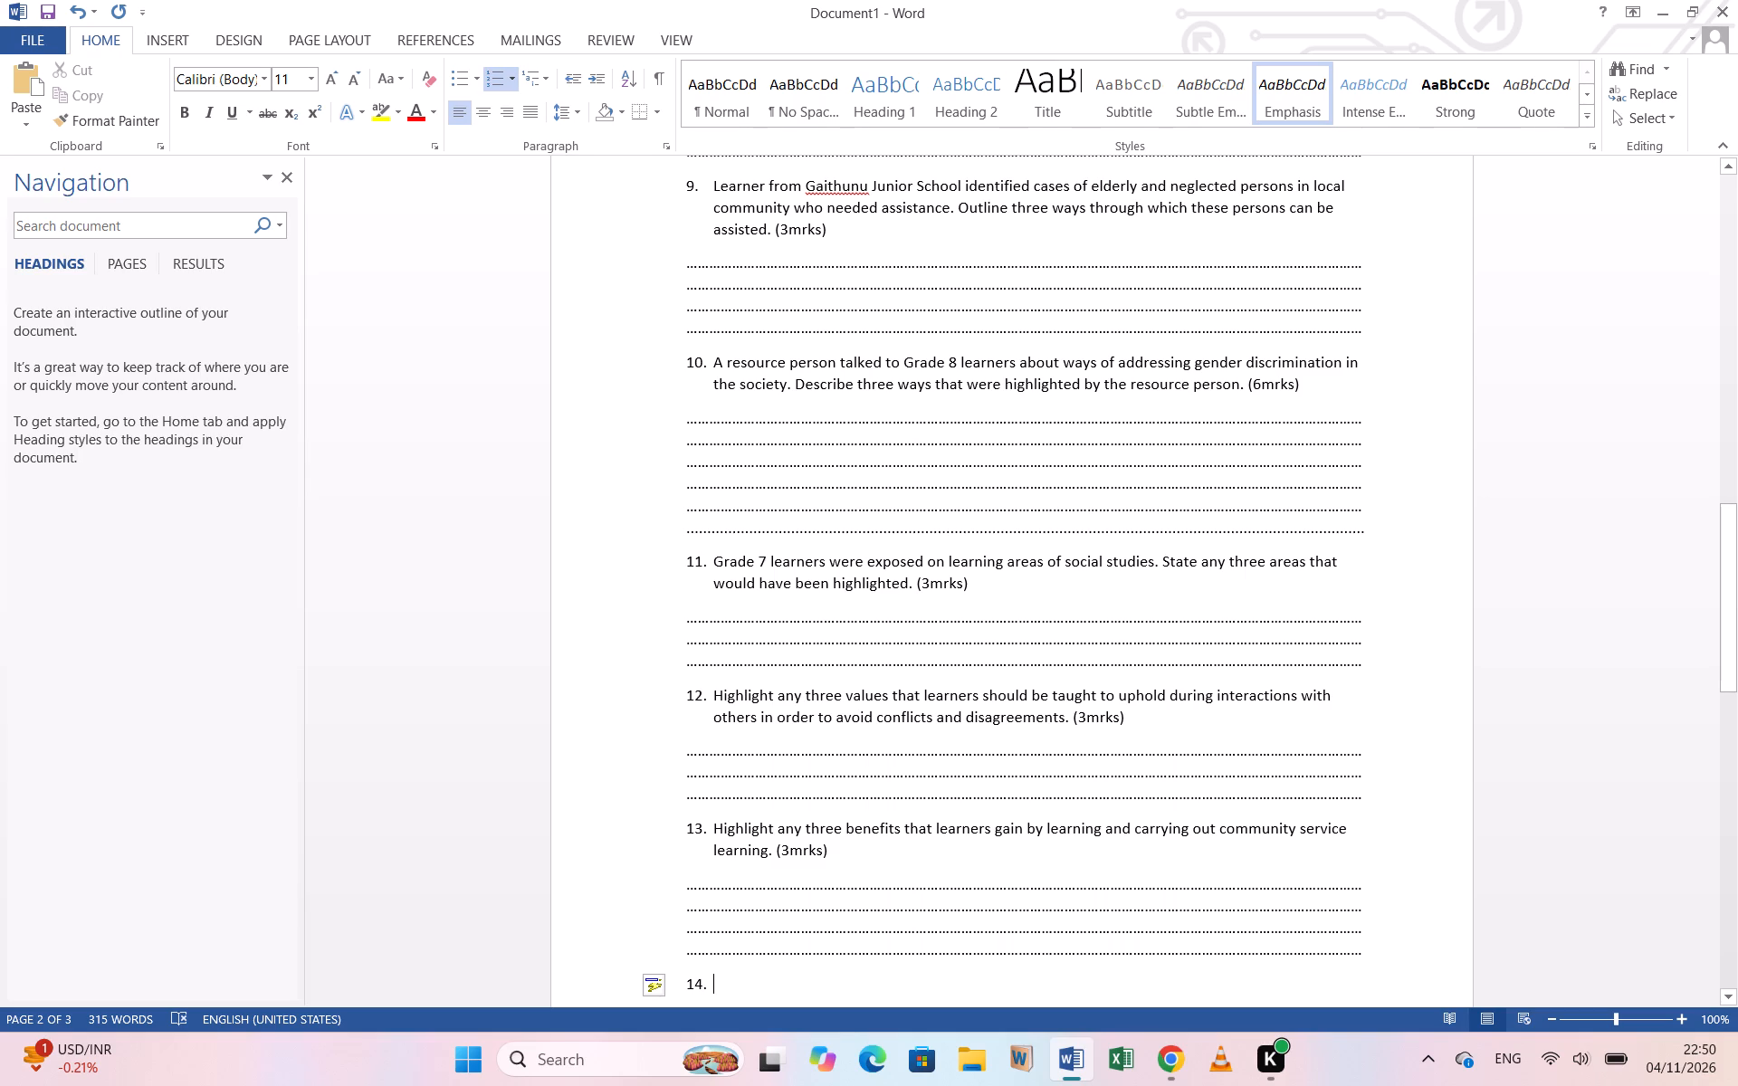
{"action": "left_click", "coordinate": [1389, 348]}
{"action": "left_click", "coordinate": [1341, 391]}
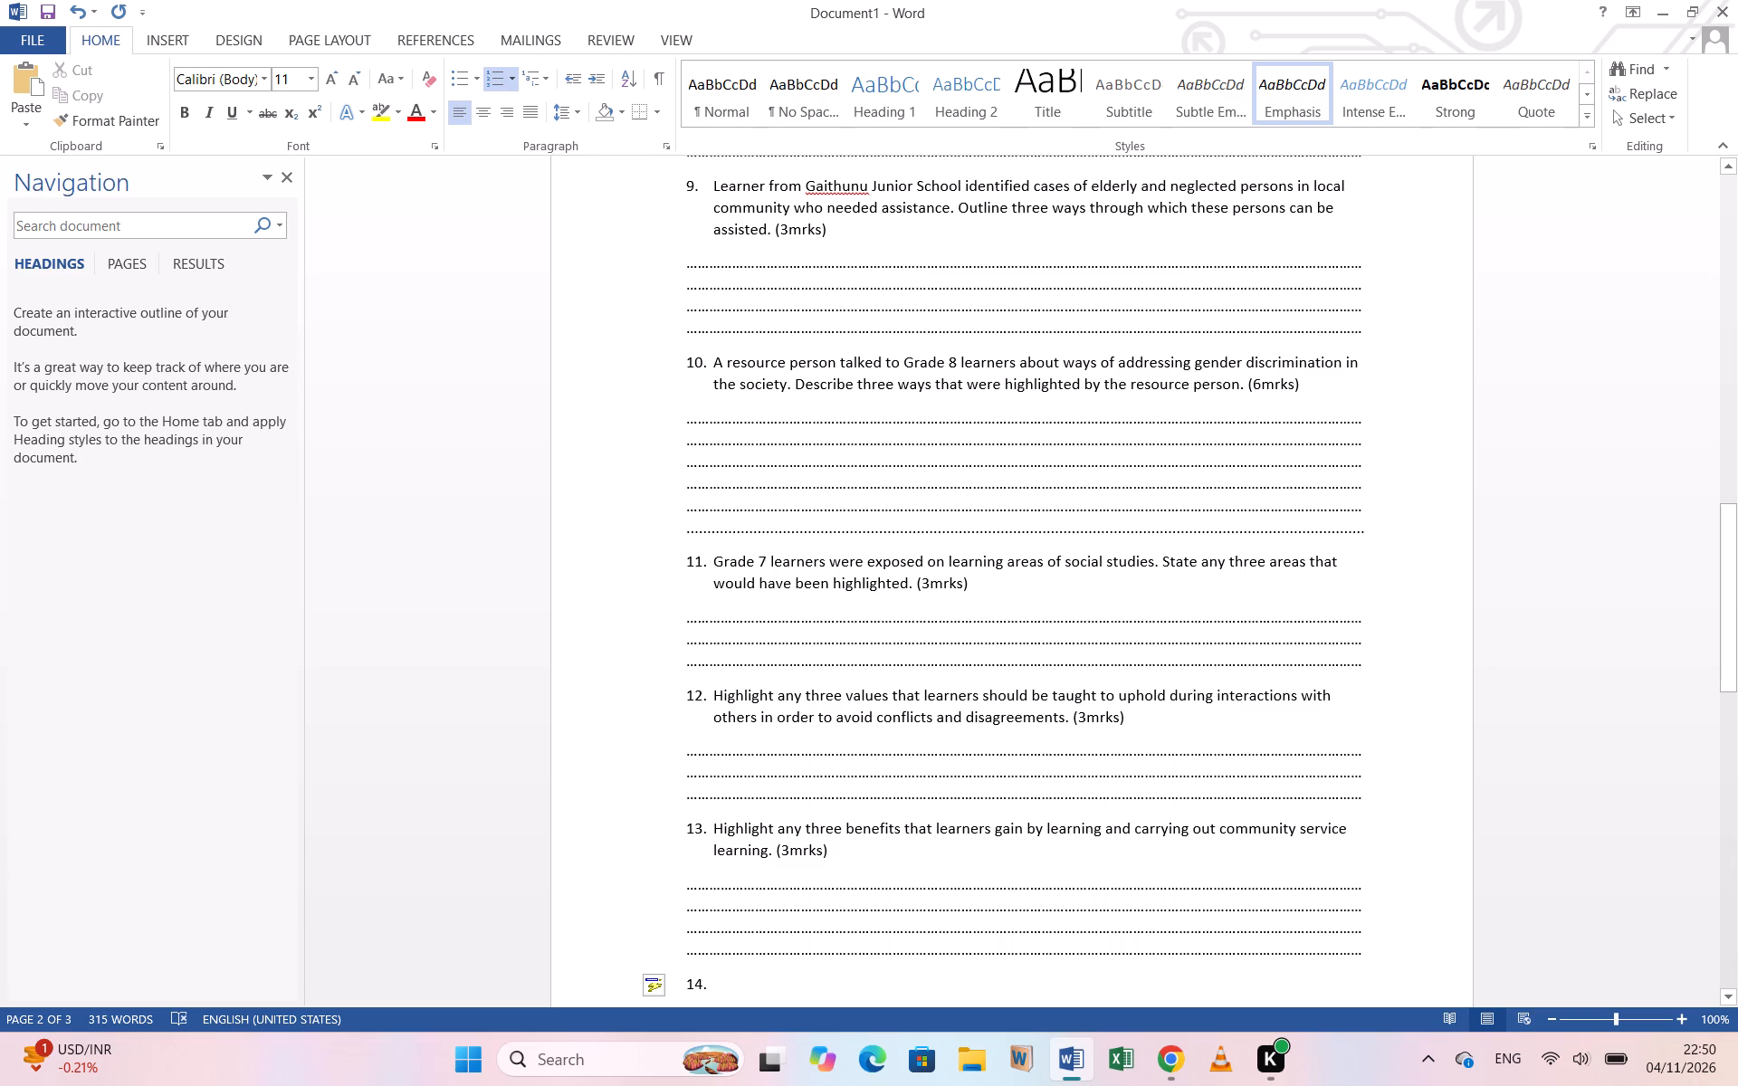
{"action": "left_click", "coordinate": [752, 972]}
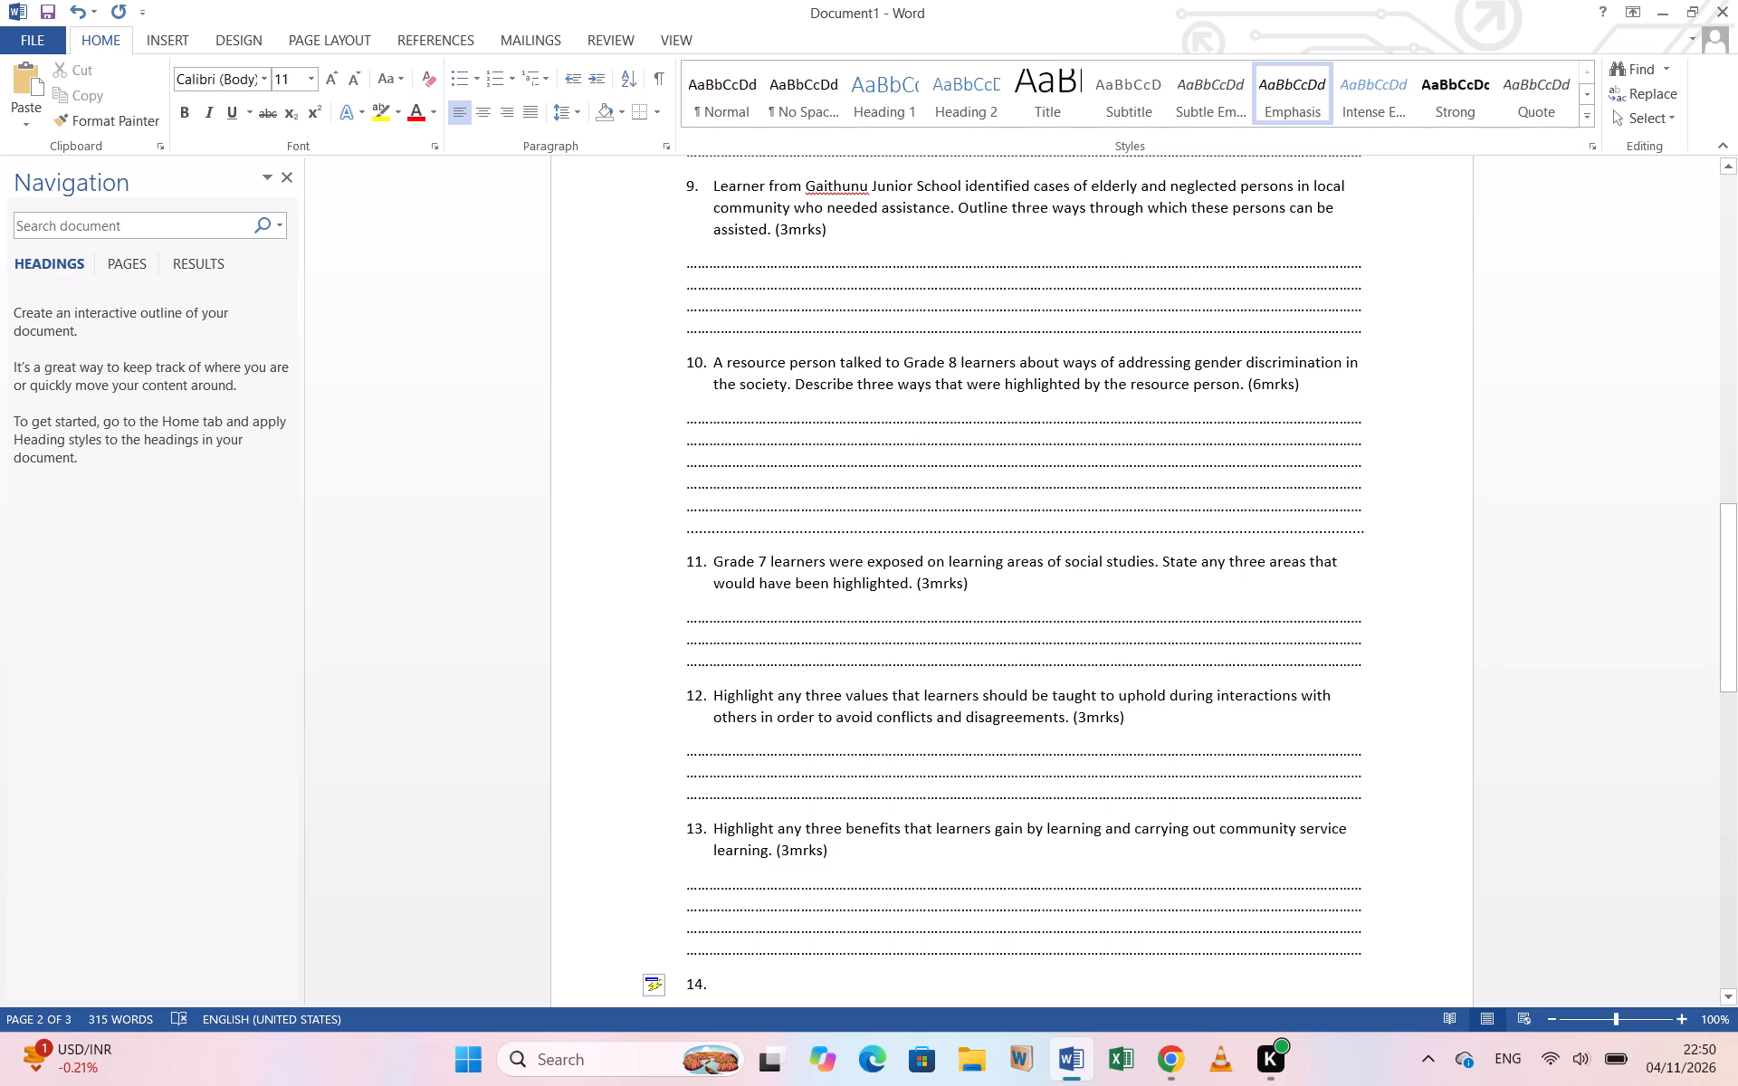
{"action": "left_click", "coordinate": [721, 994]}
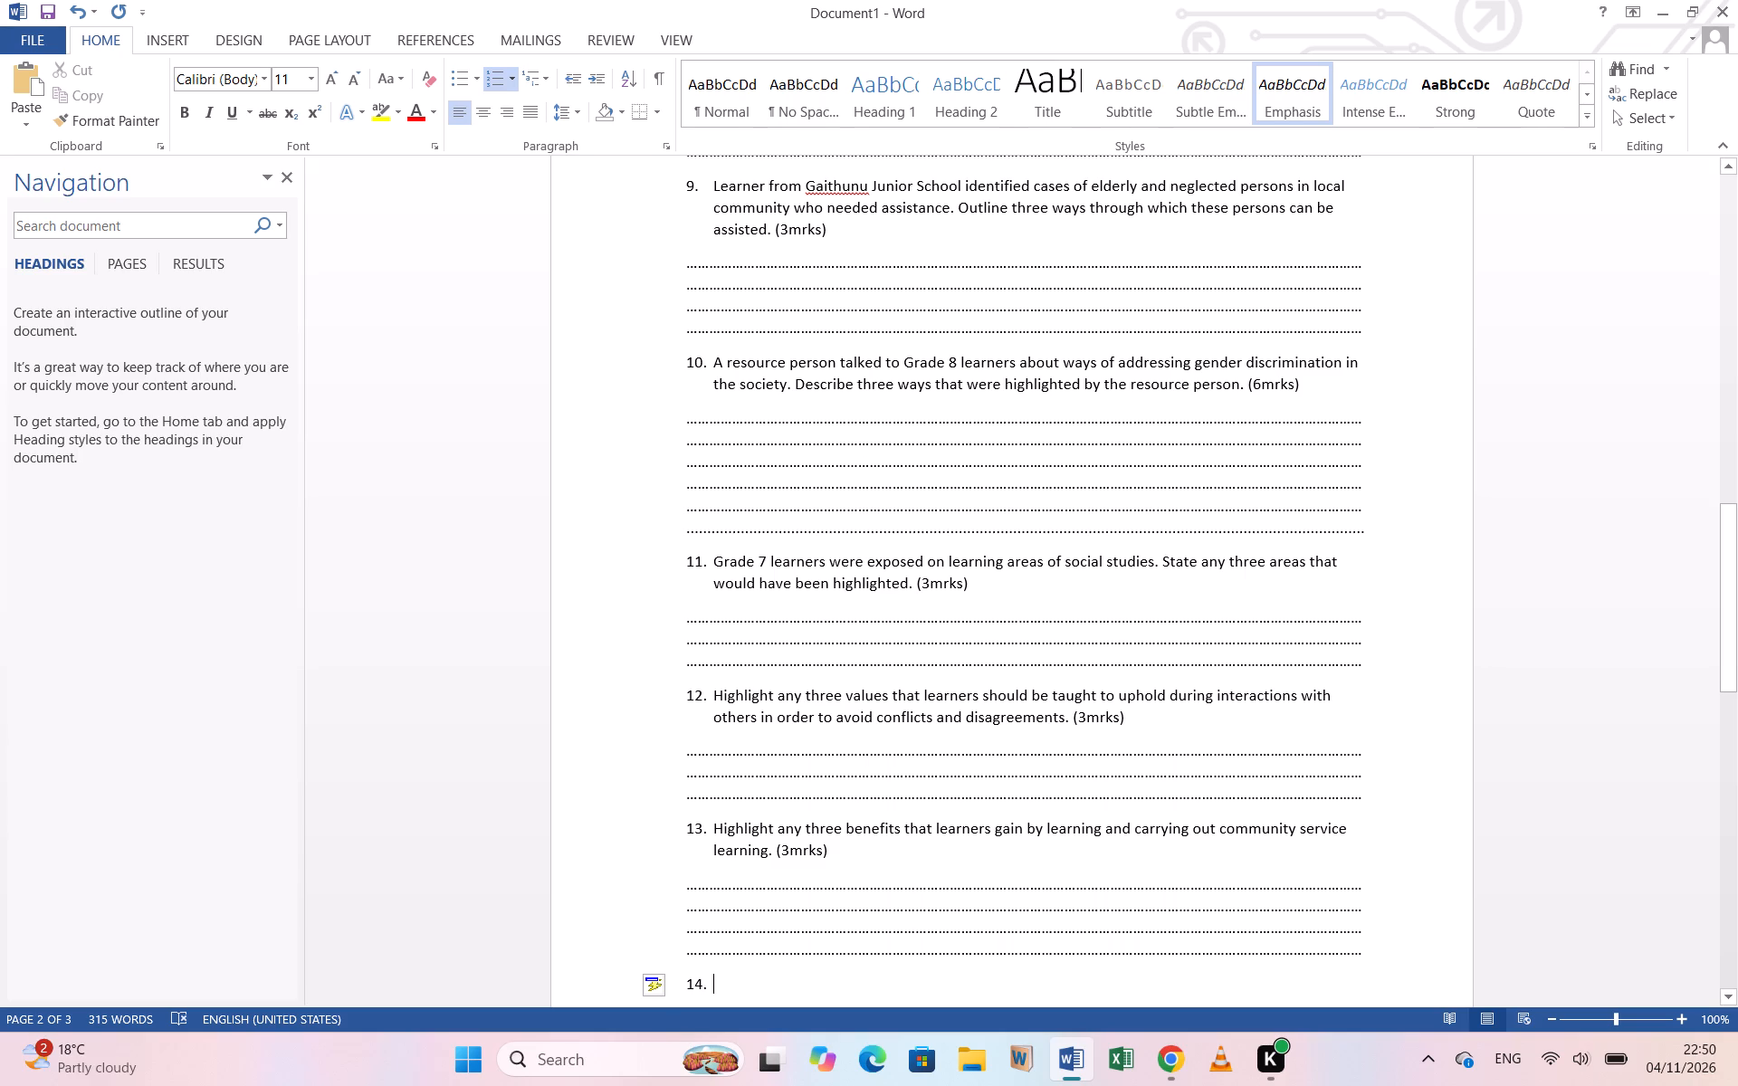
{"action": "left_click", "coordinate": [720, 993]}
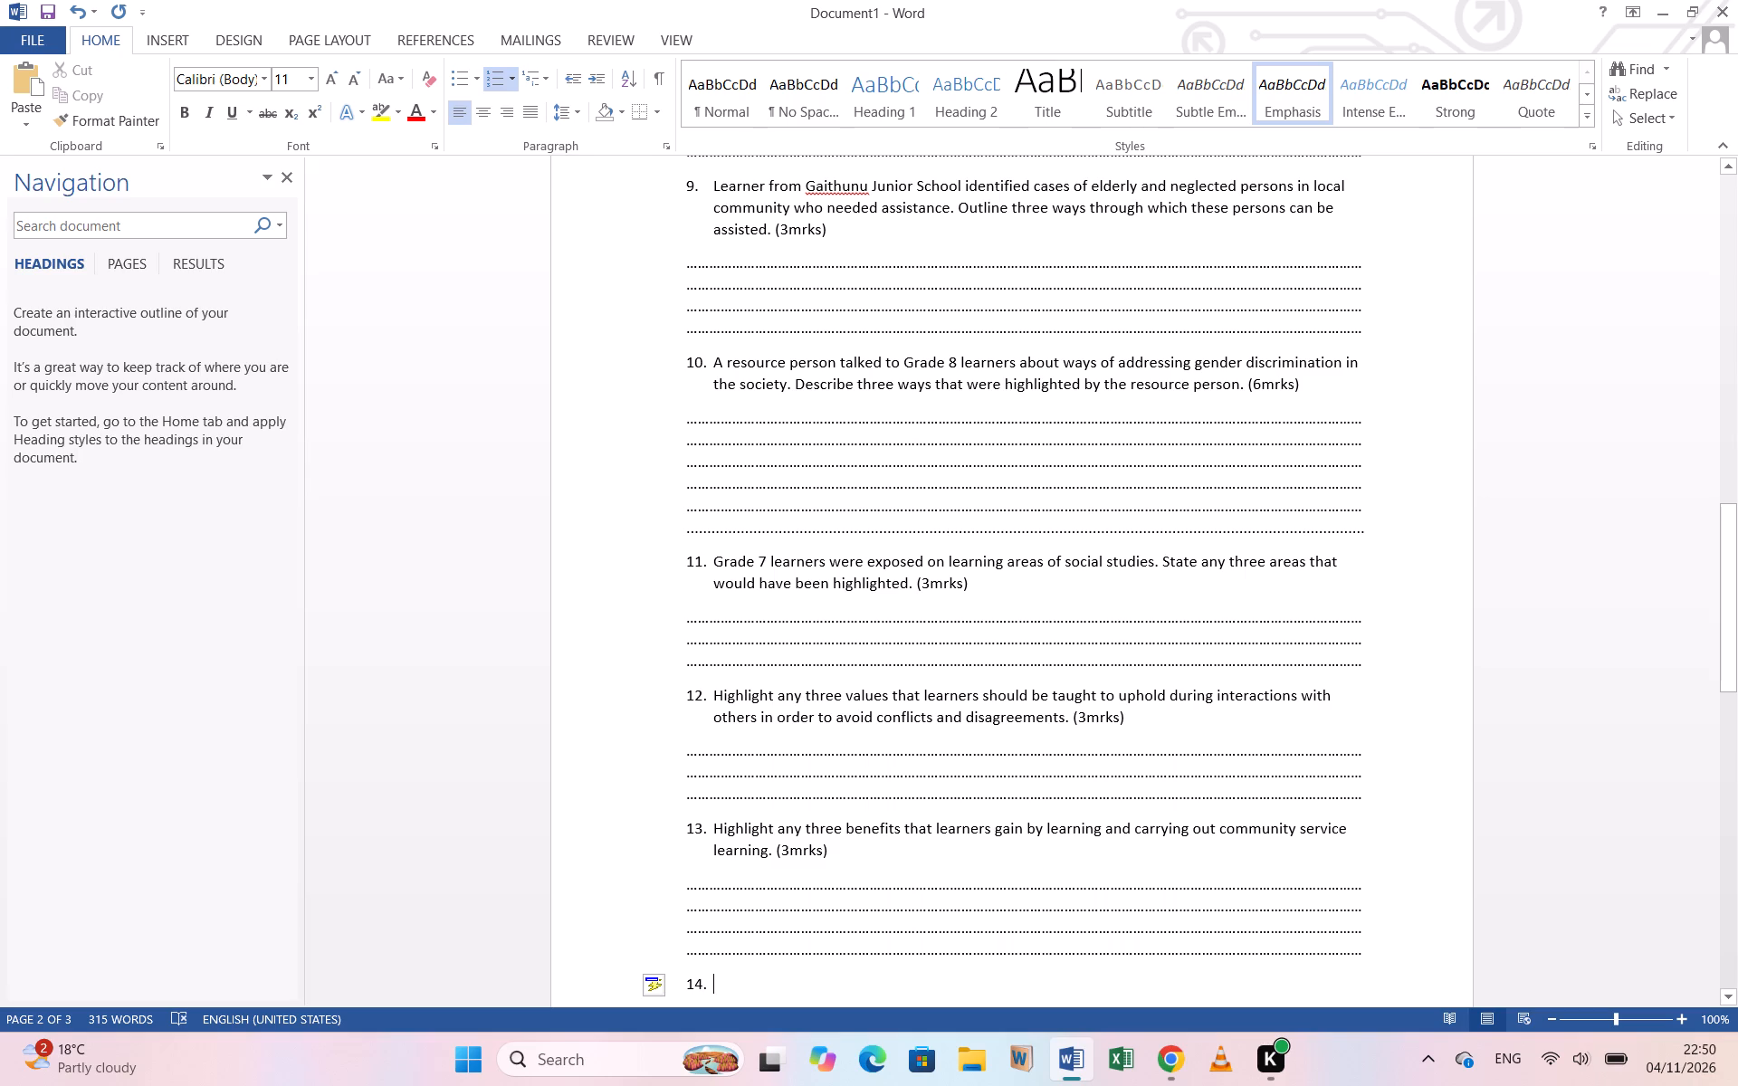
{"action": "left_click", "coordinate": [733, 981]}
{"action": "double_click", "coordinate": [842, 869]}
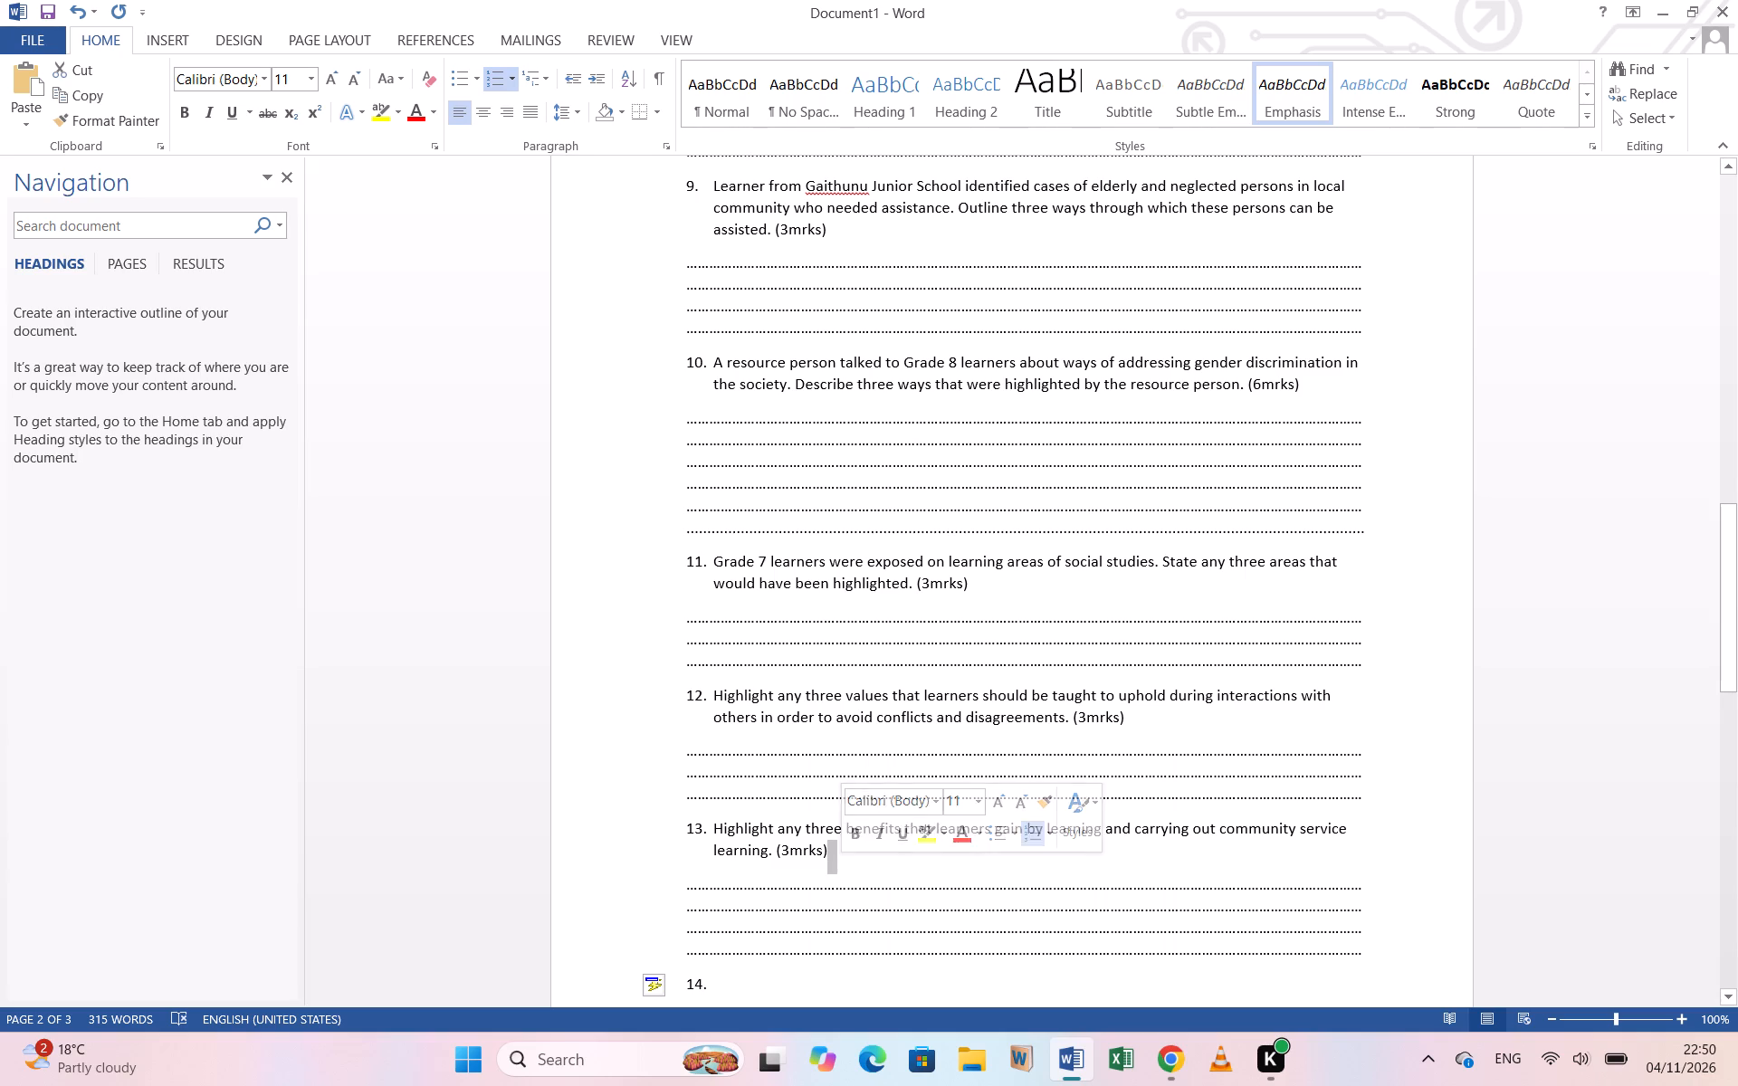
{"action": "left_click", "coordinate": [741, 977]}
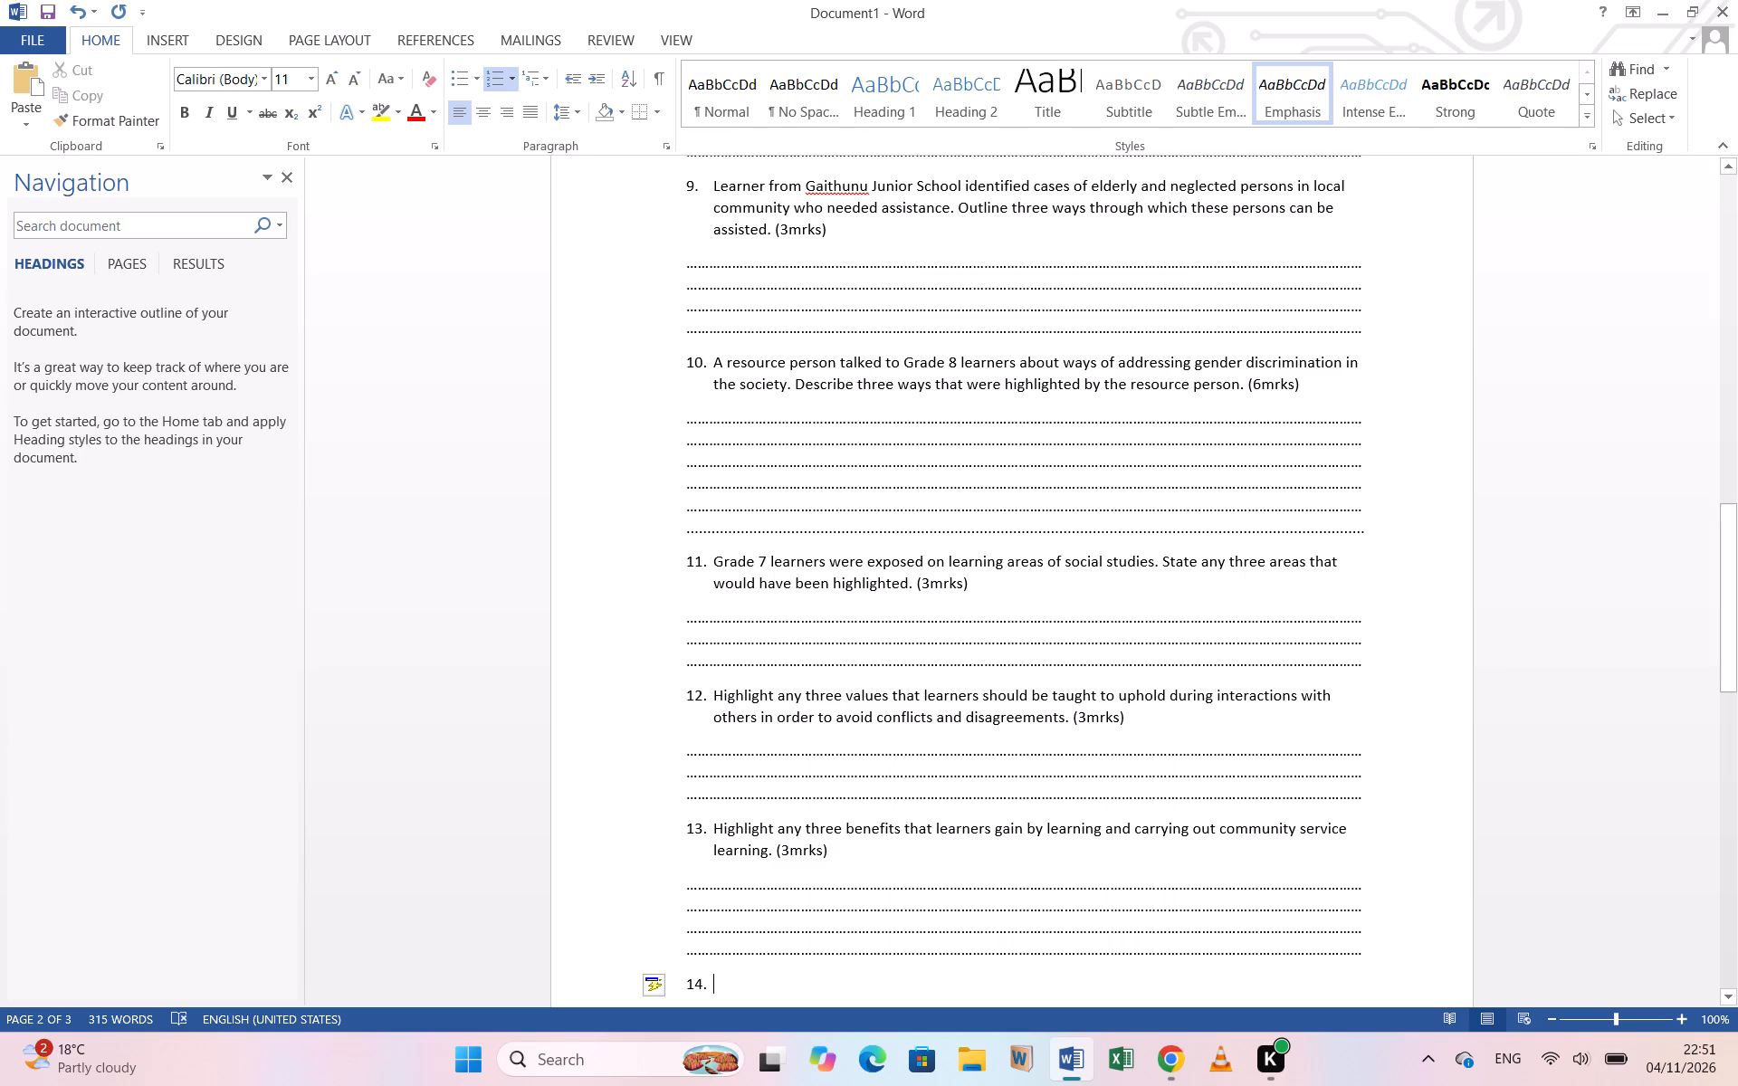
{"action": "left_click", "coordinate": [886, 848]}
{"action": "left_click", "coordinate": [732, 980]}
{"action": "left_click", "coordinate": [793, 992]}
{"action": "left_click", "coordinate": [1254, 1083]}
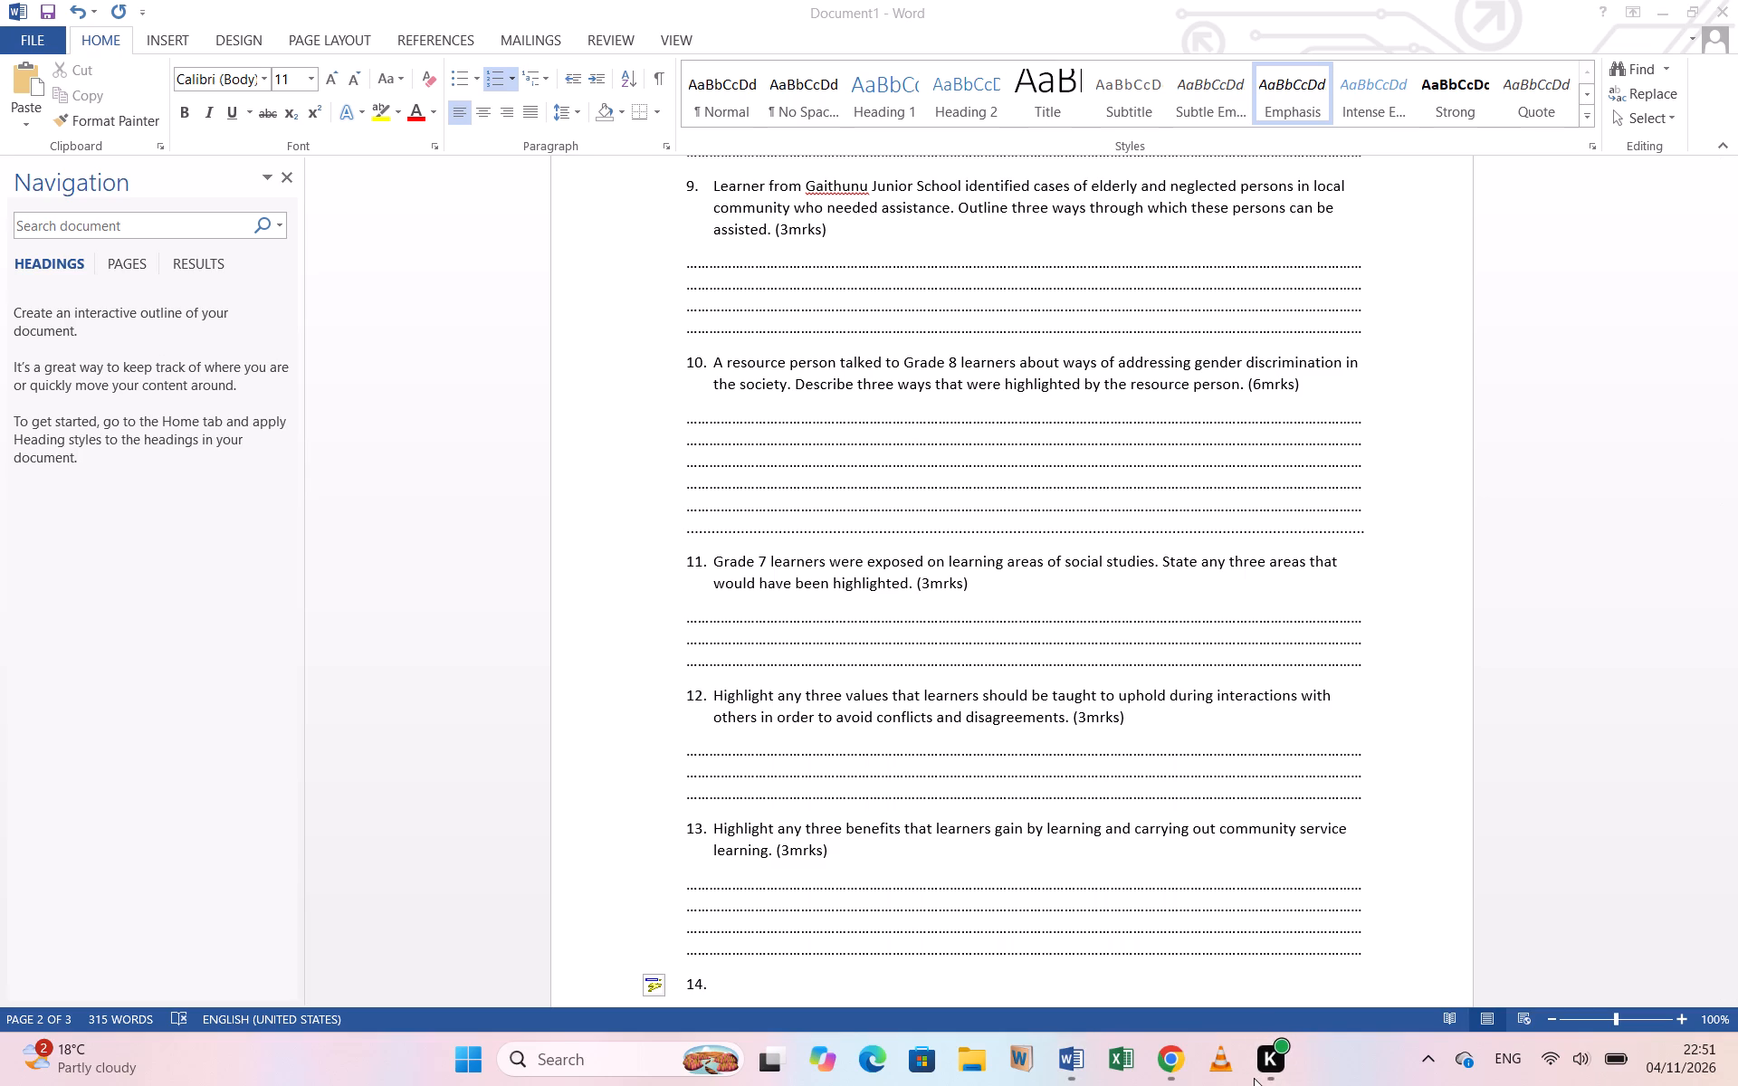
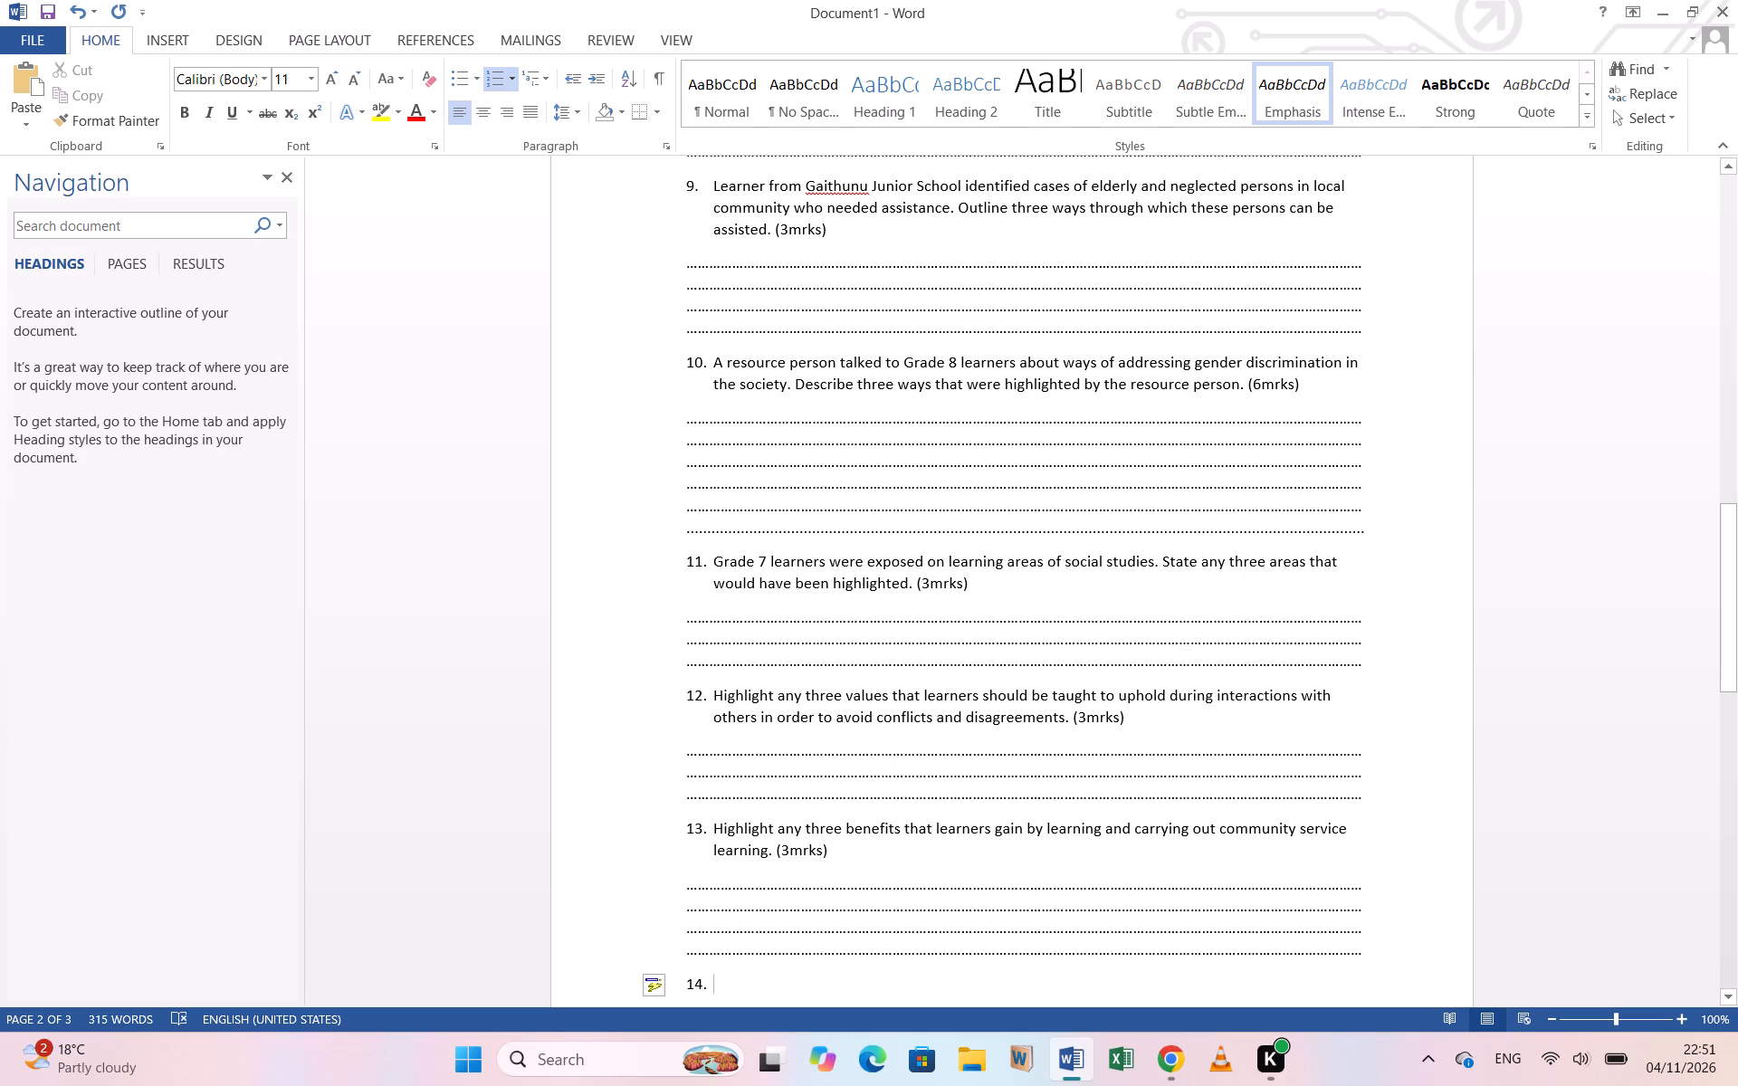
Write question 14 as "Define the term African Diasporas as used in Social Studies.".
{"action": "left_click", "coordinate": [715, 981]}
{"action": "key", "text": "d"}
{"action": "key", "text": "BackSpace"}
{"action": "key", "text": "e"}
{"action": "type", "text": "fine"}
{"action": "key", "text": "space"}
{"action": "type", "text": "the"}
{"action": "key", "text": "space"}
{"action": "type", "text": "ter"}
{"action": "type", "text": "m"}
{"action": "key", "text": "space"}
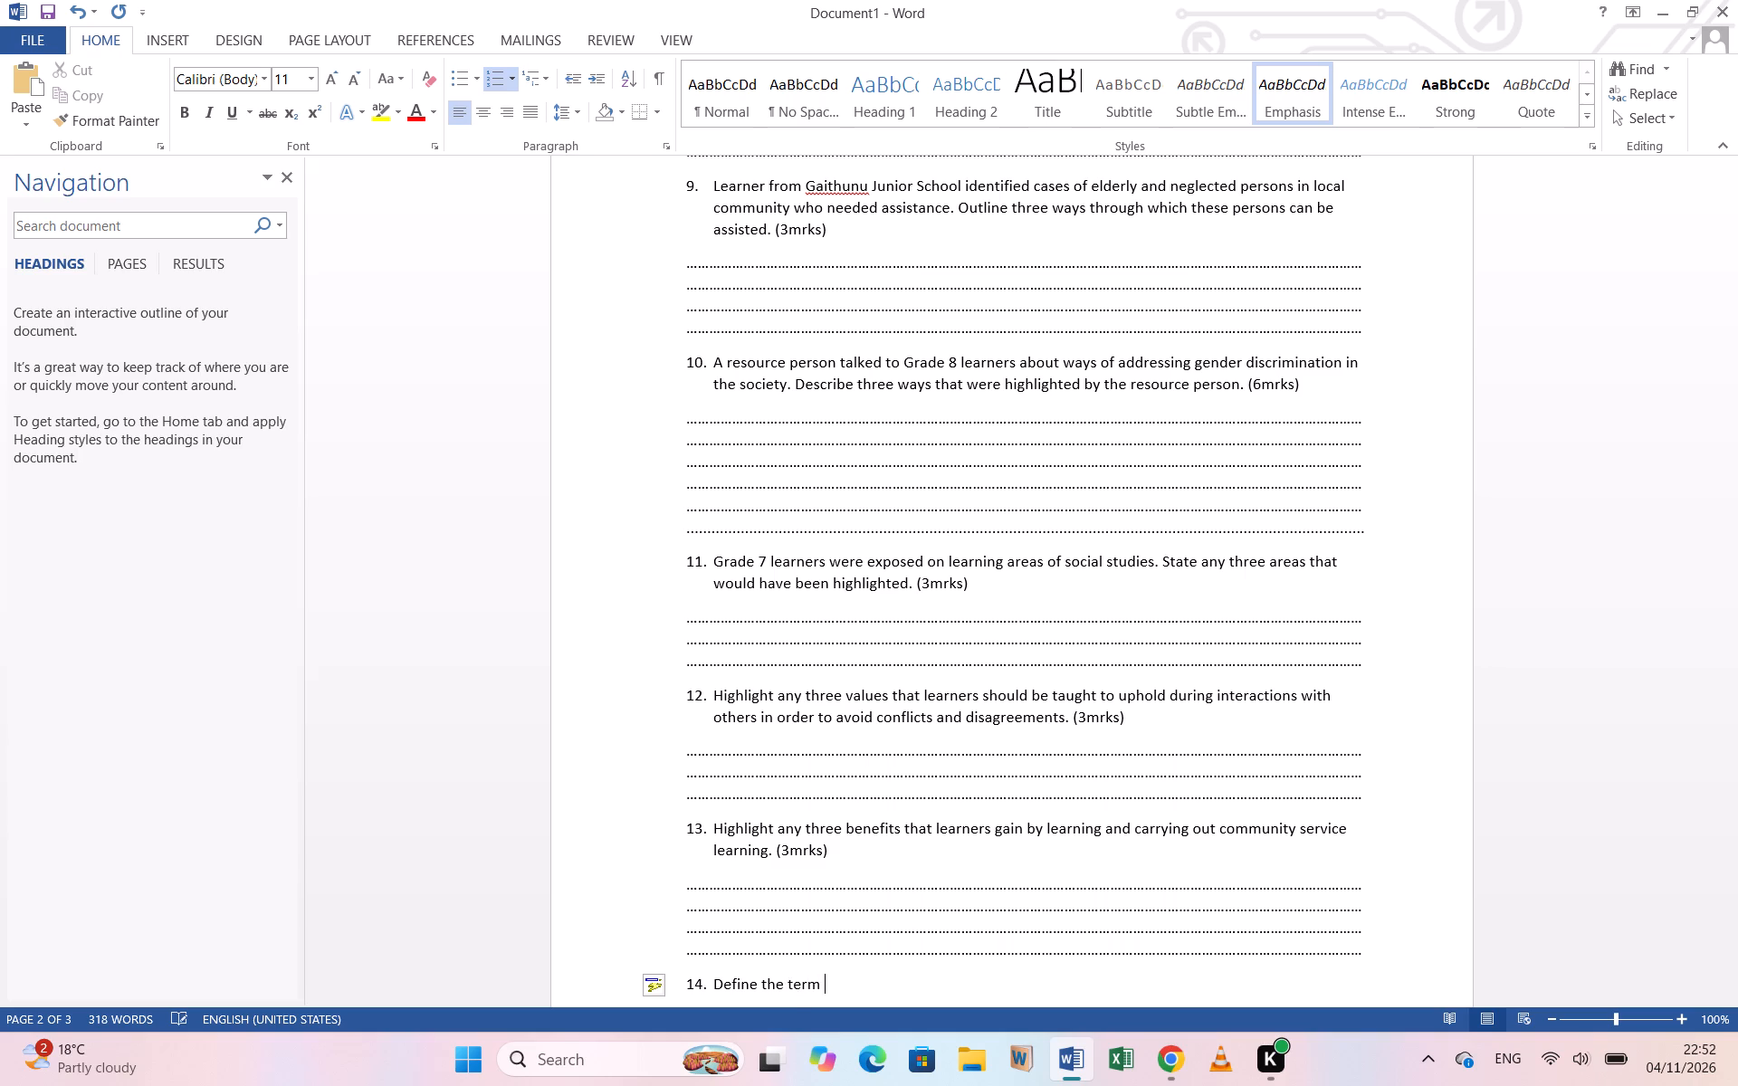
{"action": "key", "text": "a"}
{"action": "key", "text": "f"}
{"action": "type", "text": "ri"}
{"action": "type", "text": "can"}
{"action": "key", "text": "space"}
{"action": "type", "text": "iasporas"}
{"action": "key", "text": "space"}
{"action": "type", "text": "as"}
{"action": "key", "text": "space"}
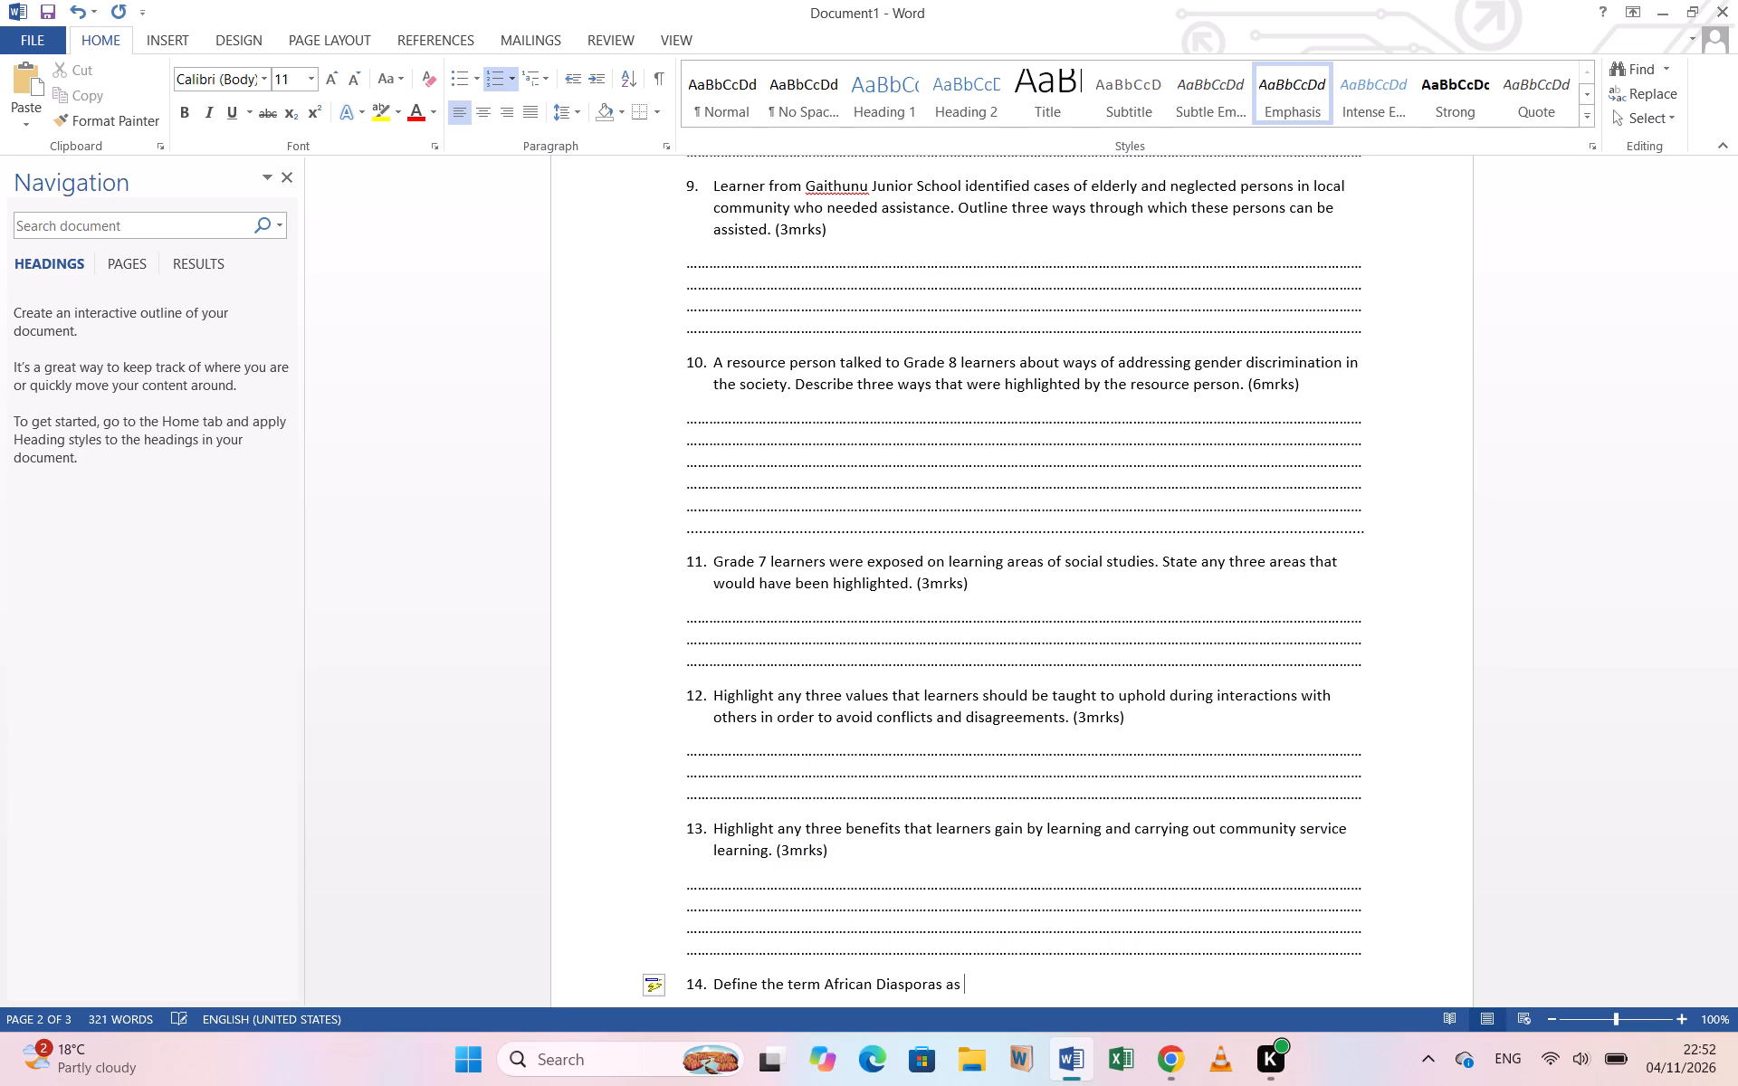
{"action": "type", "text": "used"}
{"action": "key", "text": "space"}
{"action": "type", "text": "in"}
{"action": "key", "text": "space"}
{"action": "key", "text": "s"}
{"action": "type", "text": "ocial"}
{"action": "key", "text": "space"}
{"action": "key", "text": "s"}
{"action": "type", "text": "tudies"}
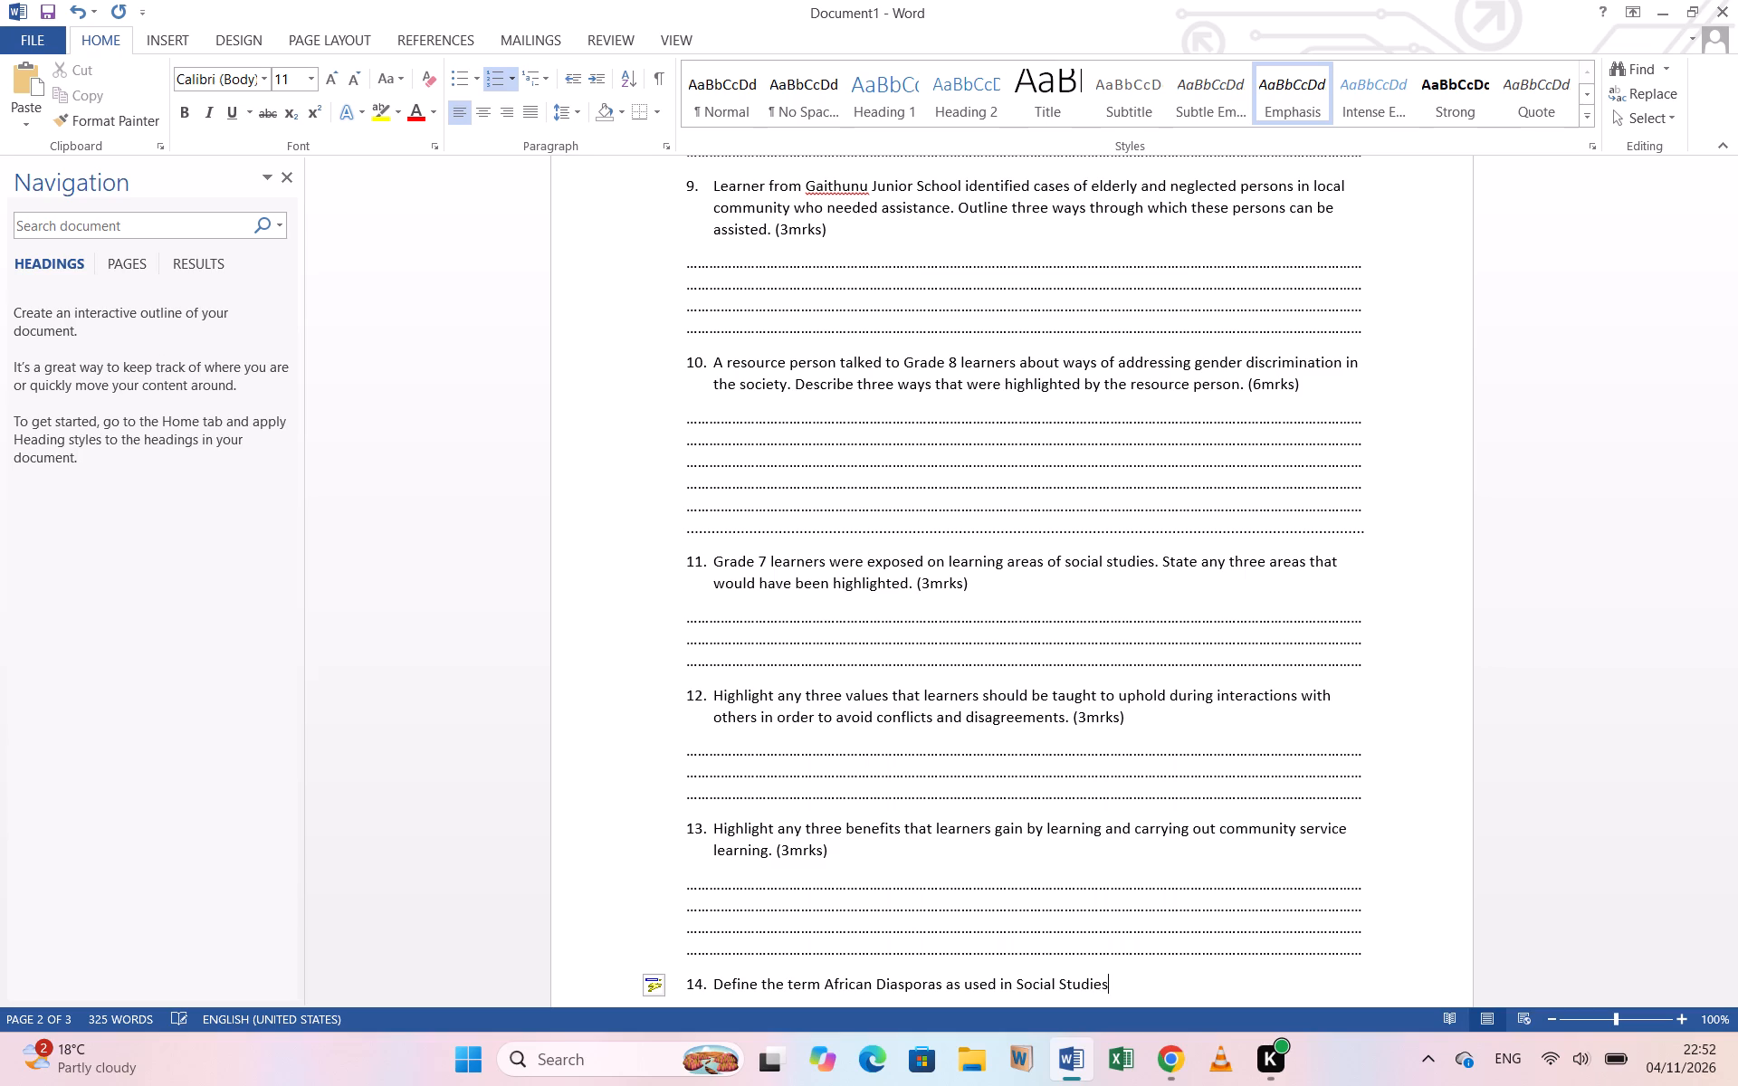
{"action": "key", "text": "period"}
Add the mark allocation "(2mrks)" at the end of question 14.
{"action": "key", "text": "space"}
{"action": "key", "text": "9"}
{"action": "key", "text": "BackSpace"}
{"action": "key", "text": "shift+parenleft"}
{"action": "key", "text": "2"}
{"action": "type", "text": "mr"}
{"action": "type", "text": "ks"}
{"action": "key", "text": "shift+parenright"}
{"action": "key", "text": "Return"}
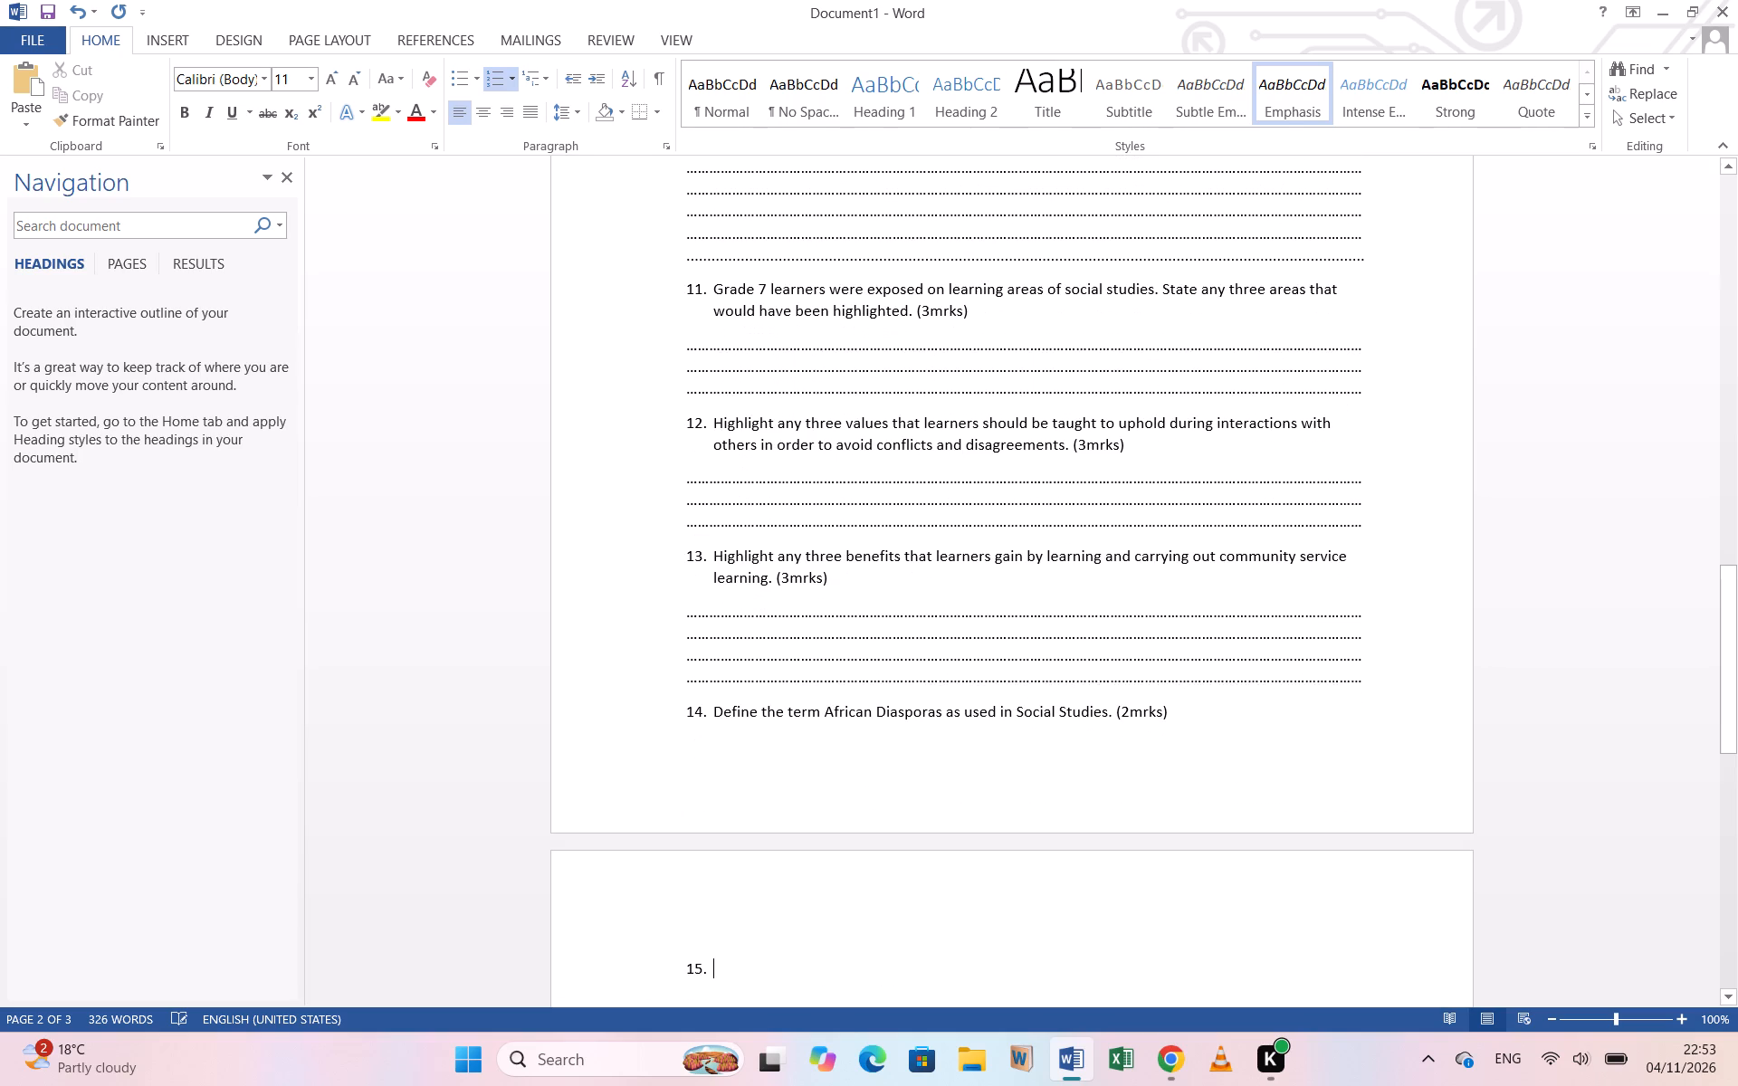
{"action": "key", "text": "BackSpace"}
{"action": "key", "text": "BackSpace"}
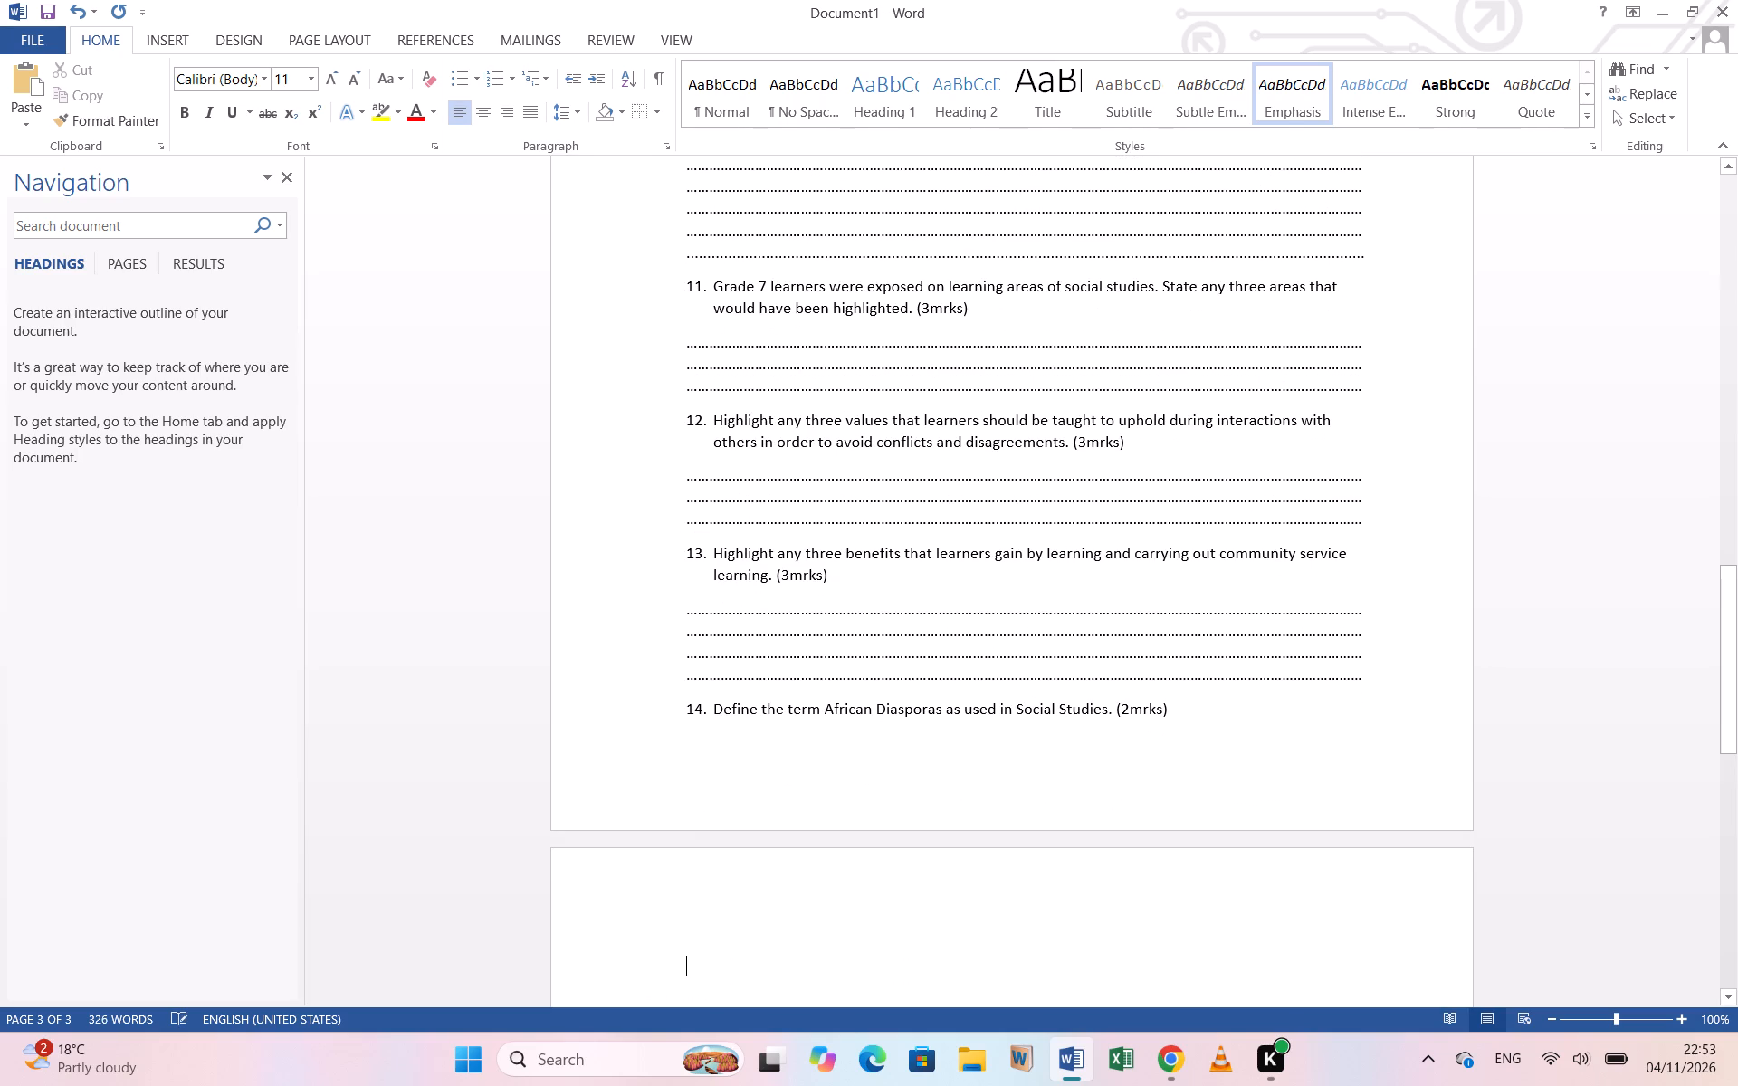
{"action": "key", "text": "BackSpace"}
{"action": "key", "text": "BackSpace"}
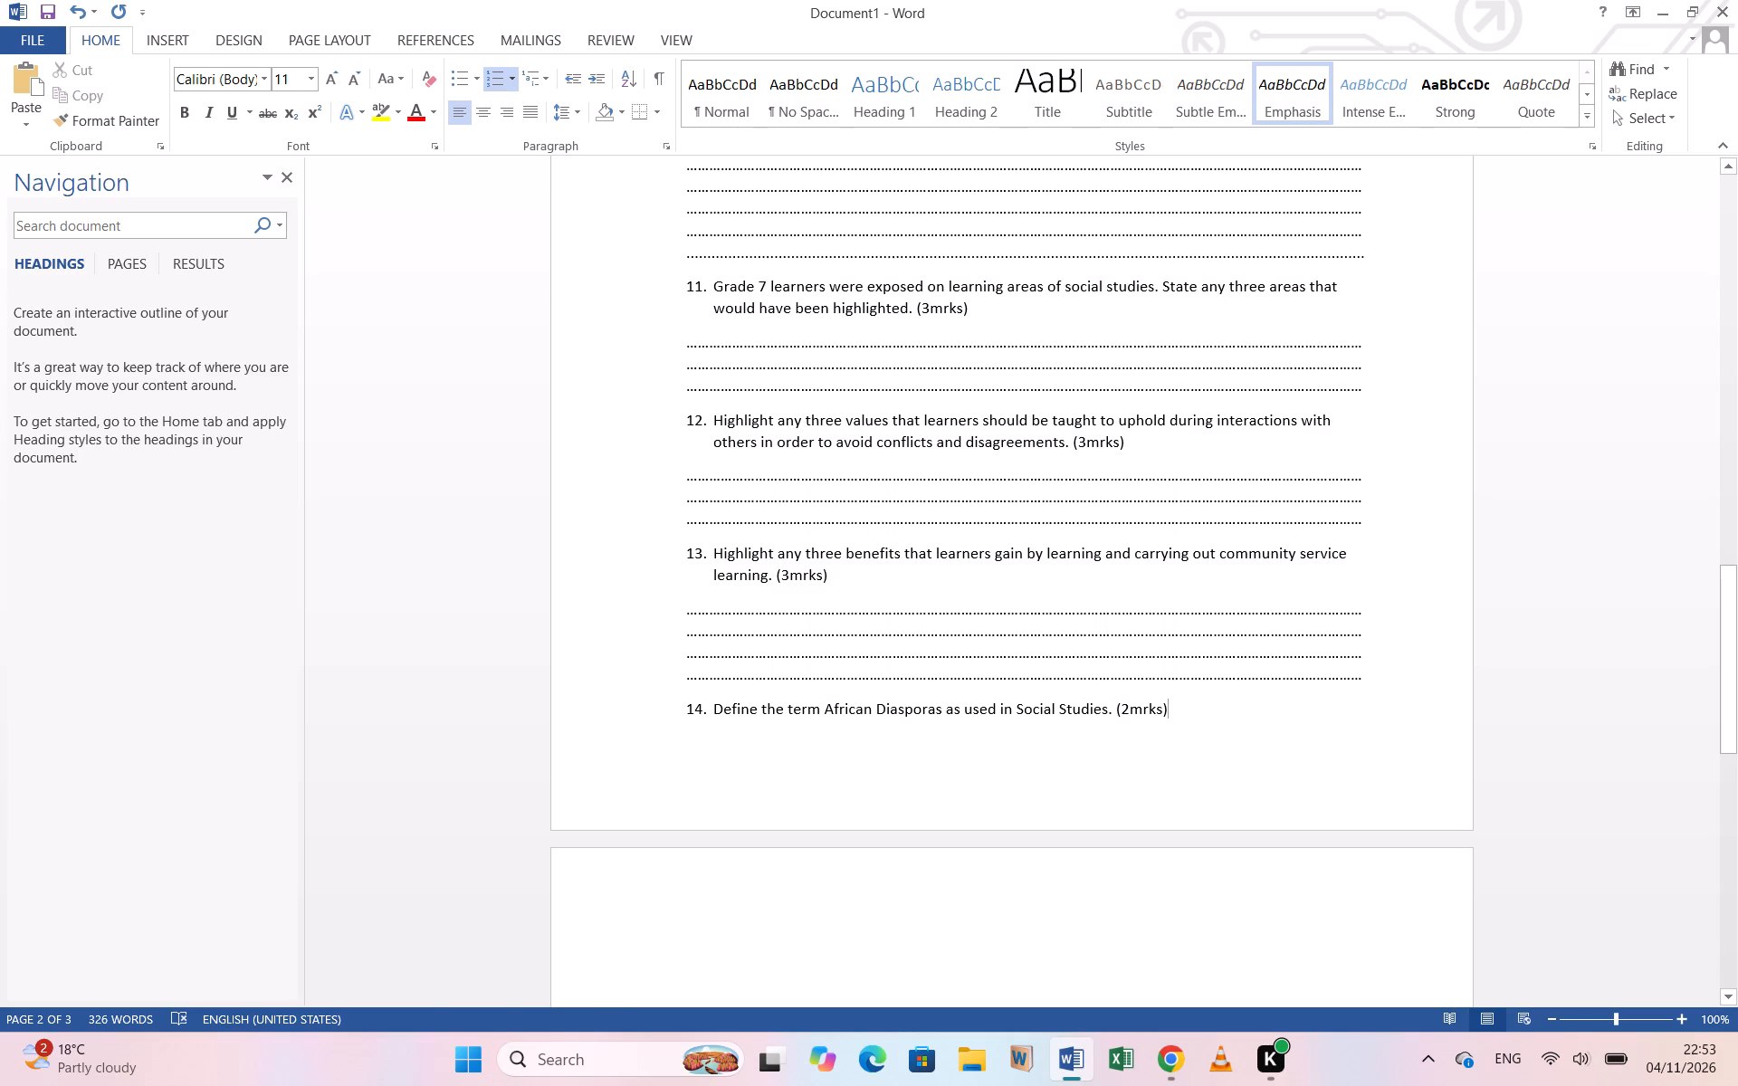
Remove the empty paragraph that follows question 14 at the end of the document.
{"action": "left_click", "coordinate": [654, 978]}
{"action": "key", "text": "BackSpace"}
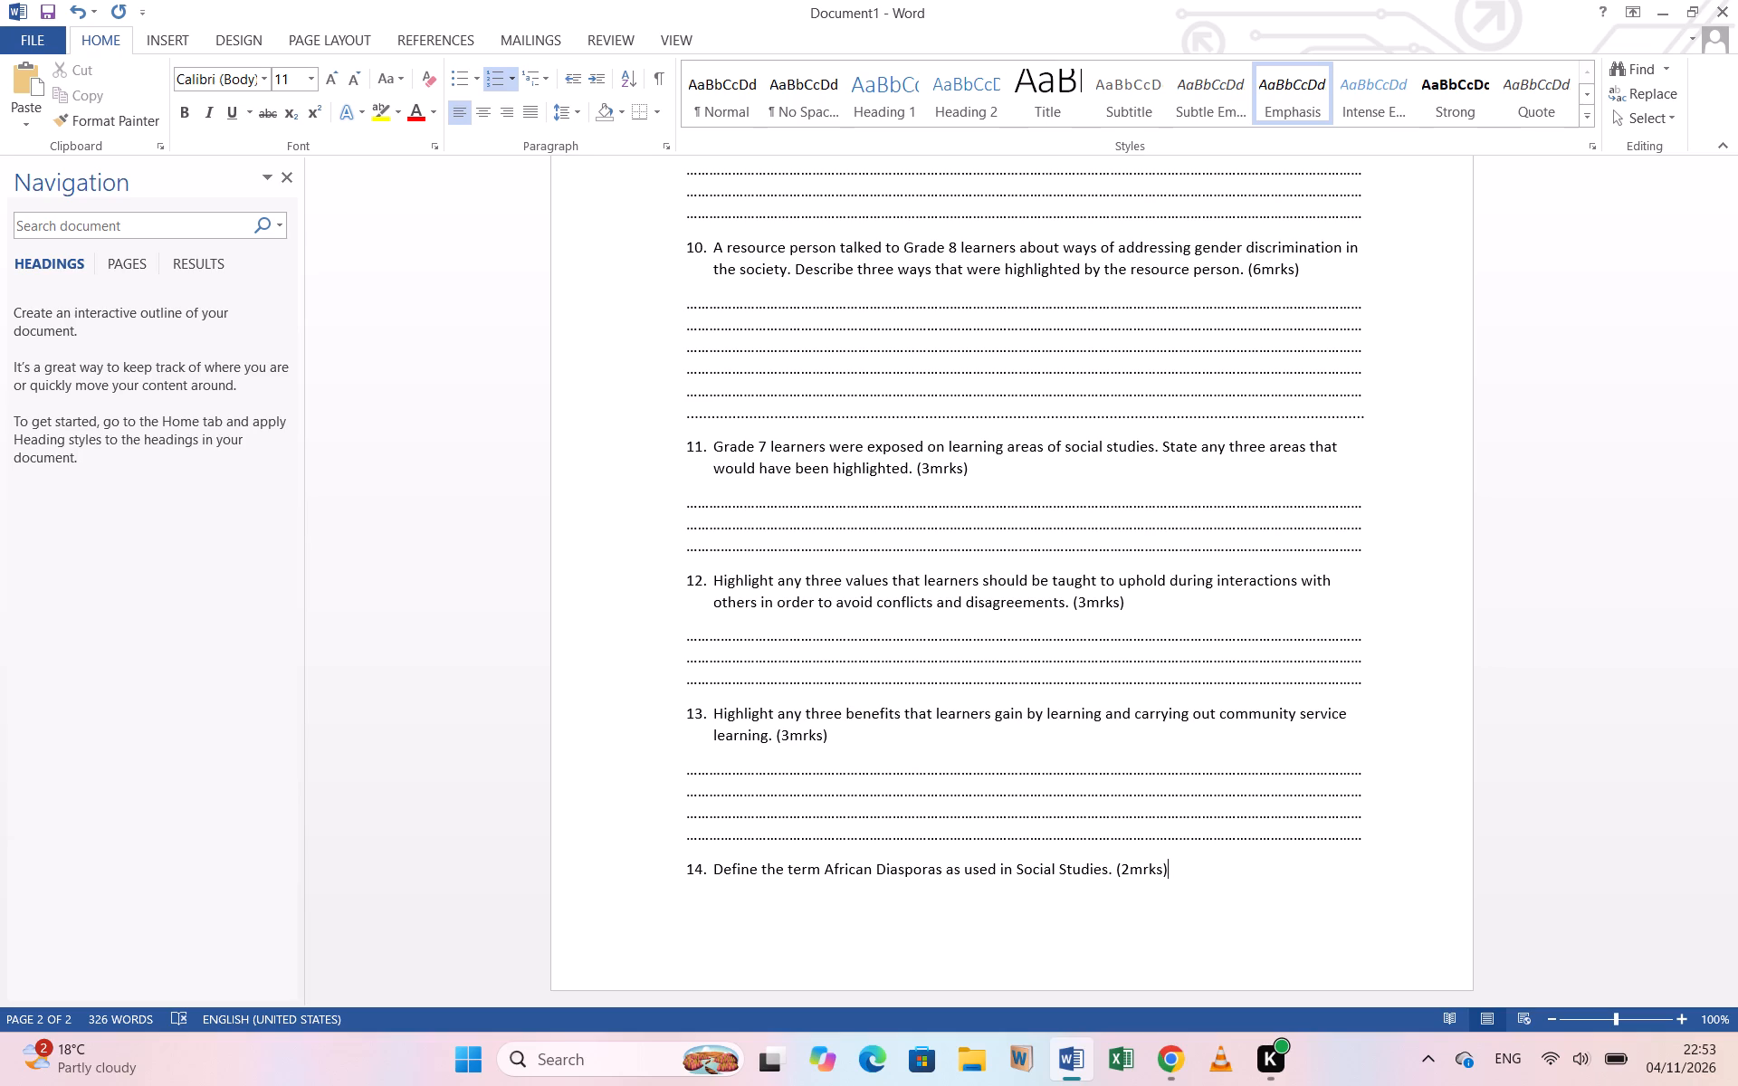
Add two full-width dotted answer lines in an unnumbered paragraph below question 14.
{"action": "key", "text": "Return"}
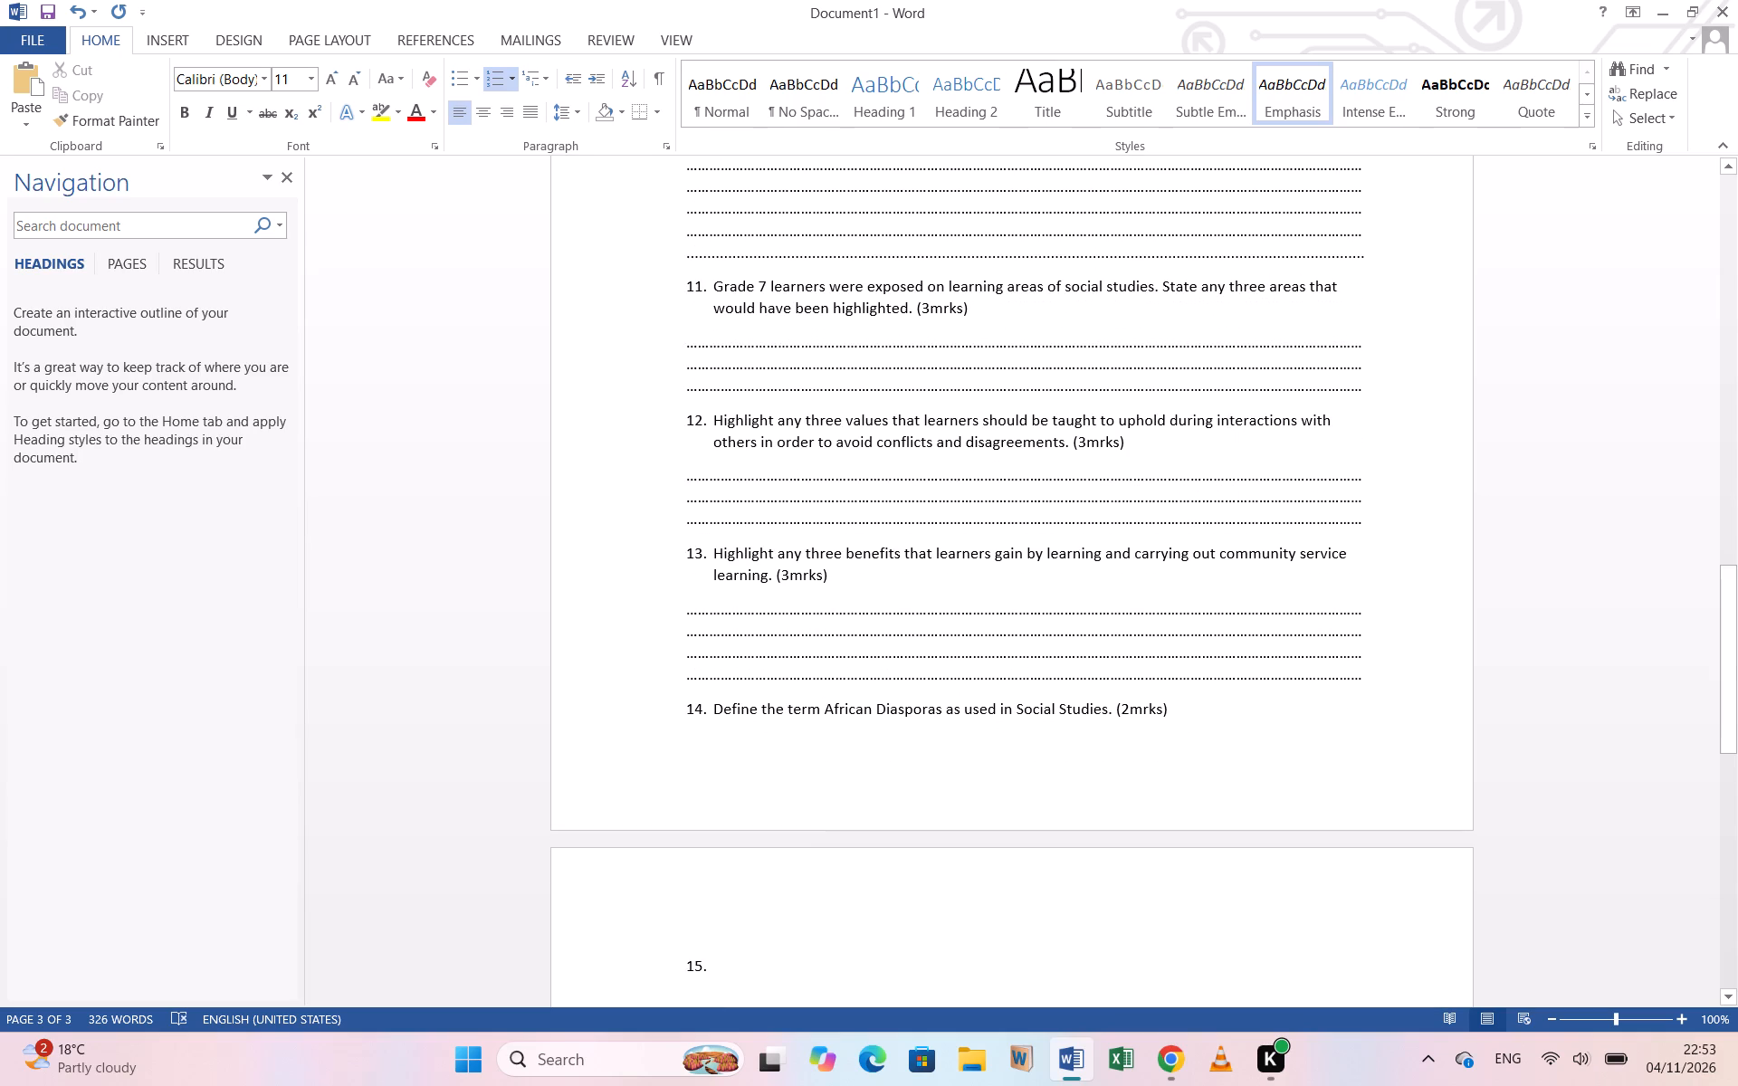
{"action": "key", "text": "BackSpace"}
{"action": "key", "text": "BackSpace"}
{"action": "key", "text": "period"}
{"action": "key", "text": "period"}
{"action": "key", "text": "period"}
{"action": "key", "text": "period"}
{"action": "key", "text": "period"}
{"action": "key", "text": "period"}
{"action": "key", "text": "period"}
{"action": "key", "text": "period"}
{"action": "key", "text": "period"}
{"action": "key", "text": "period"}
{"action": "key", "text": "period"}
{"action": "key", "text": "period"}
{"action": "key", "text": "period"}
{"action": "key", "text": "period"}
{"action": "key", "text": "period"}
{"action": "key", "text": "period"}
{"action": "key", "text": "period"}
{"action": "key", "text": "period"}
{"action": "key", "text": "period"}
{"action": "key", "text": "period"}
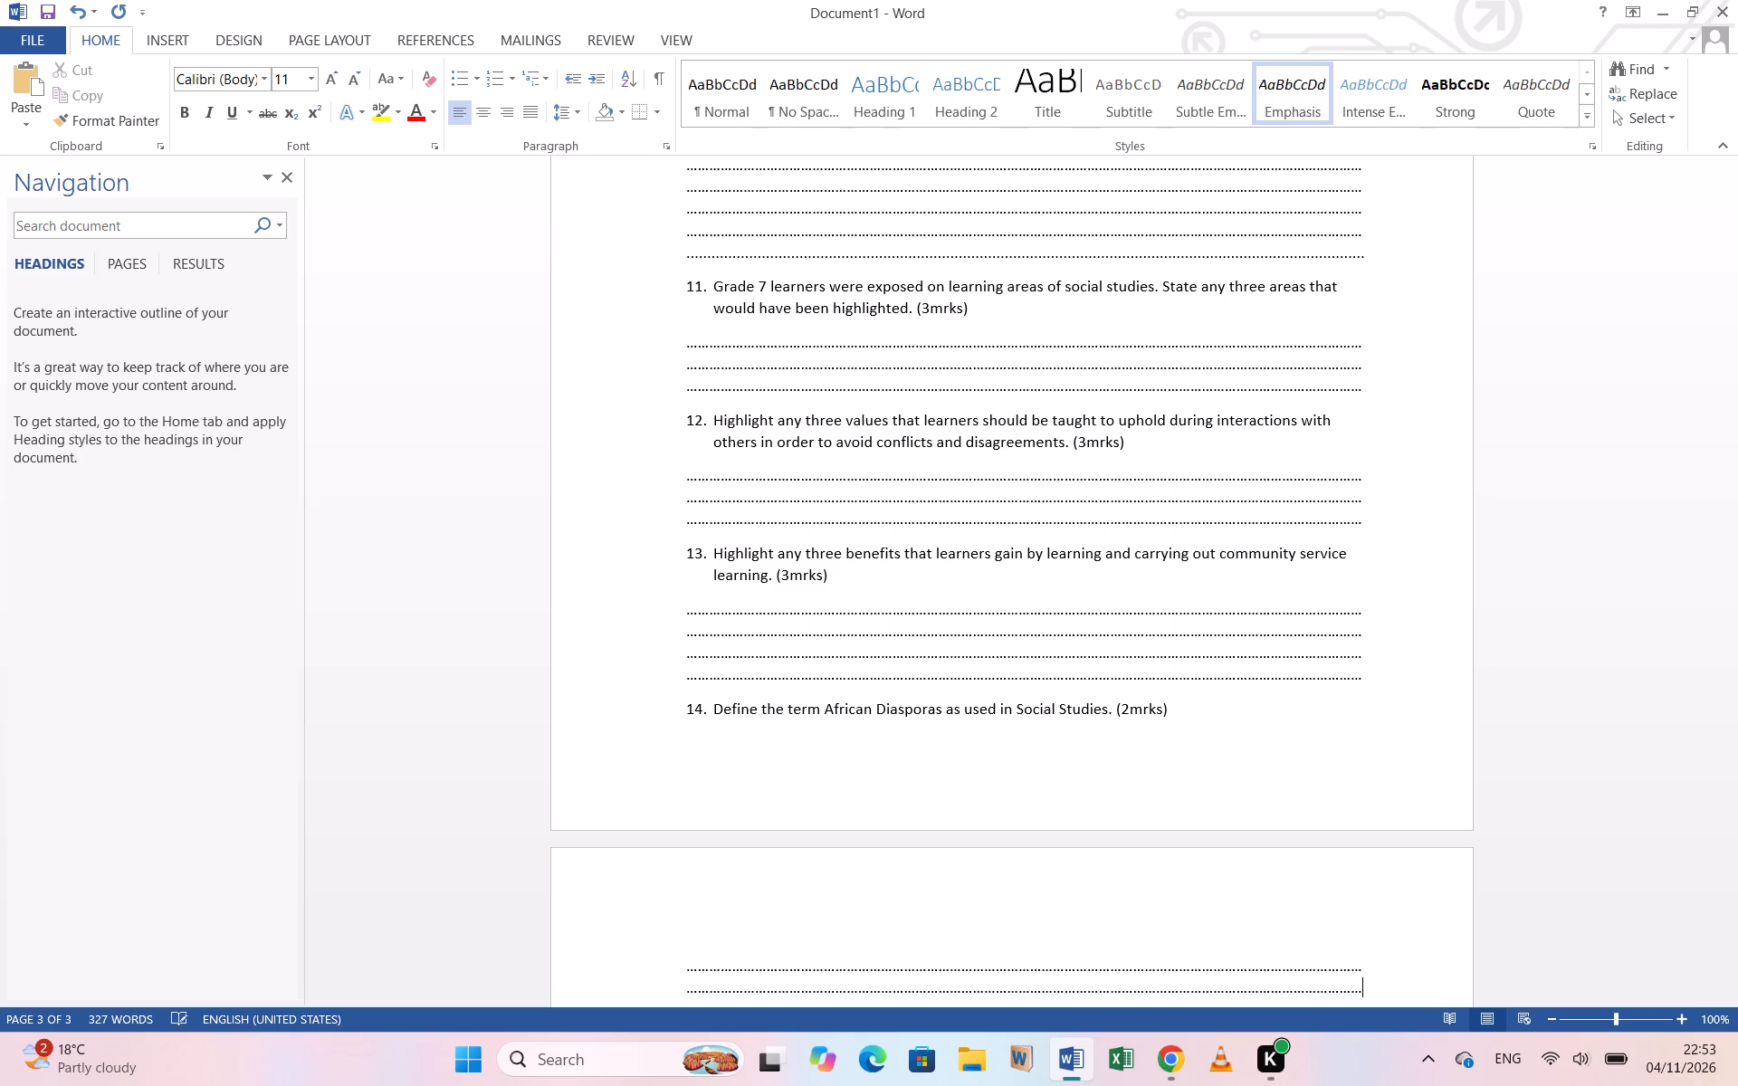
{"action": "key", "text": "period"}
{"action": "key", "text": "BackSpace"}
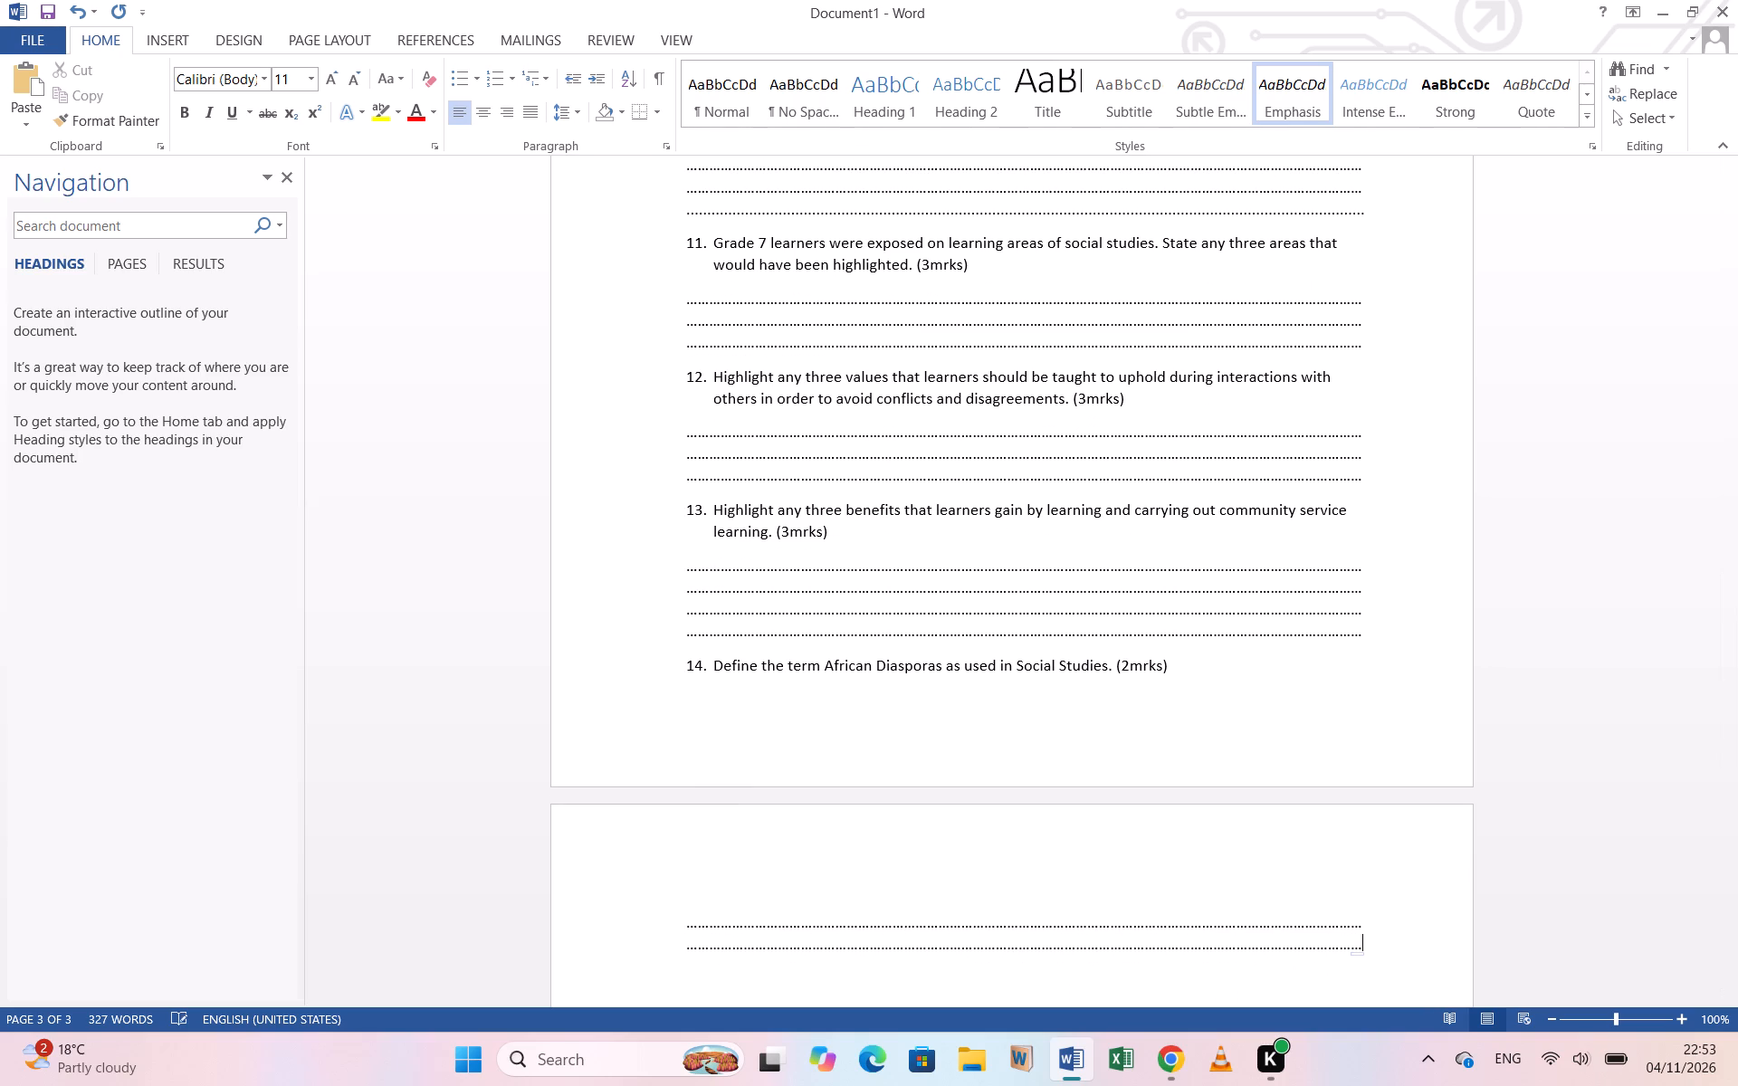
Start a new numbered item 15 on its own line below the answer lines of question 14.
{"action": "key", "text": "Return"}
{"action": "type", "text": "15"}
{"action": "key", "text": "period"}
{"action": "key", "text": "space"}
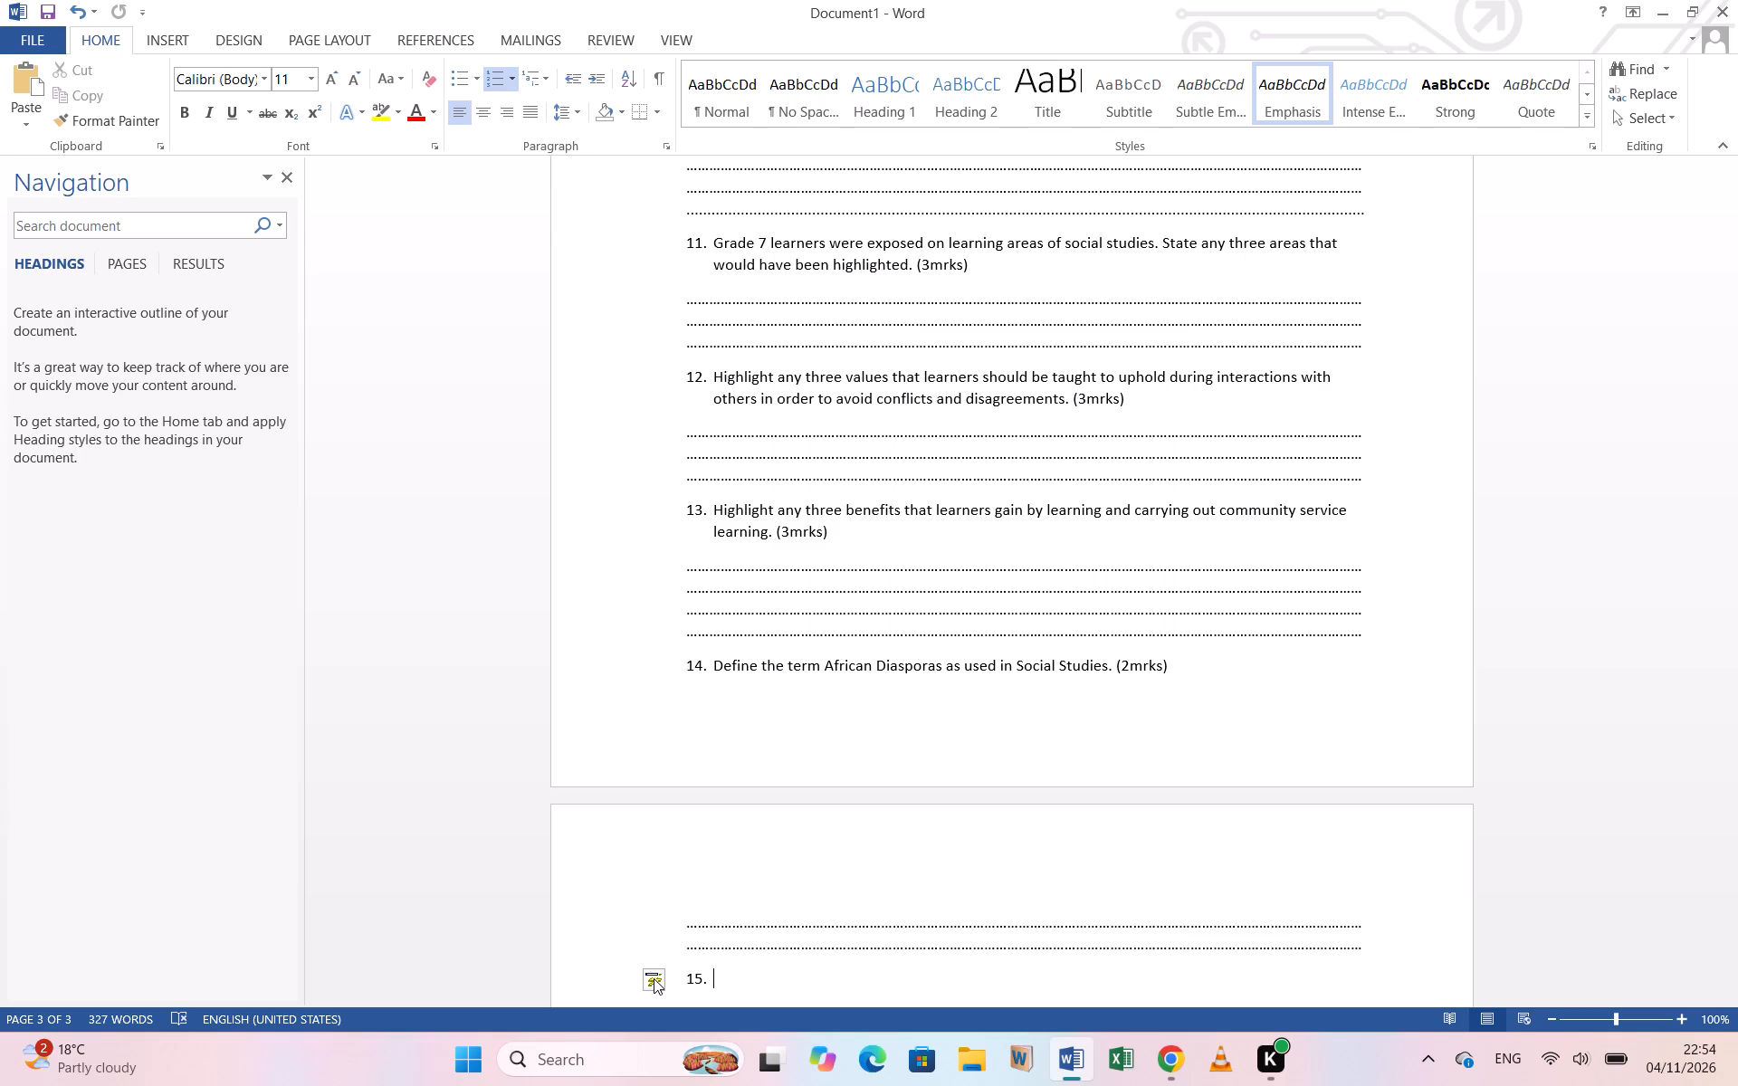
Begin the text of question 15 with "State and explain any two factors".
{"action": "key", "text": "g"}
{"action": "key", "text": "BackSpace"}
{"action": "key", "text": "s"}
{"action": "type", "text": "ta"}
{"action": "type", "text": "te"}
{"action": "key", "text": "space"}
{"action": "type", "text": "and"}
{"action": "key", "text": "space"}
{"action": "type", "text": "ex"}
{"action": "type", "text": "pal"}
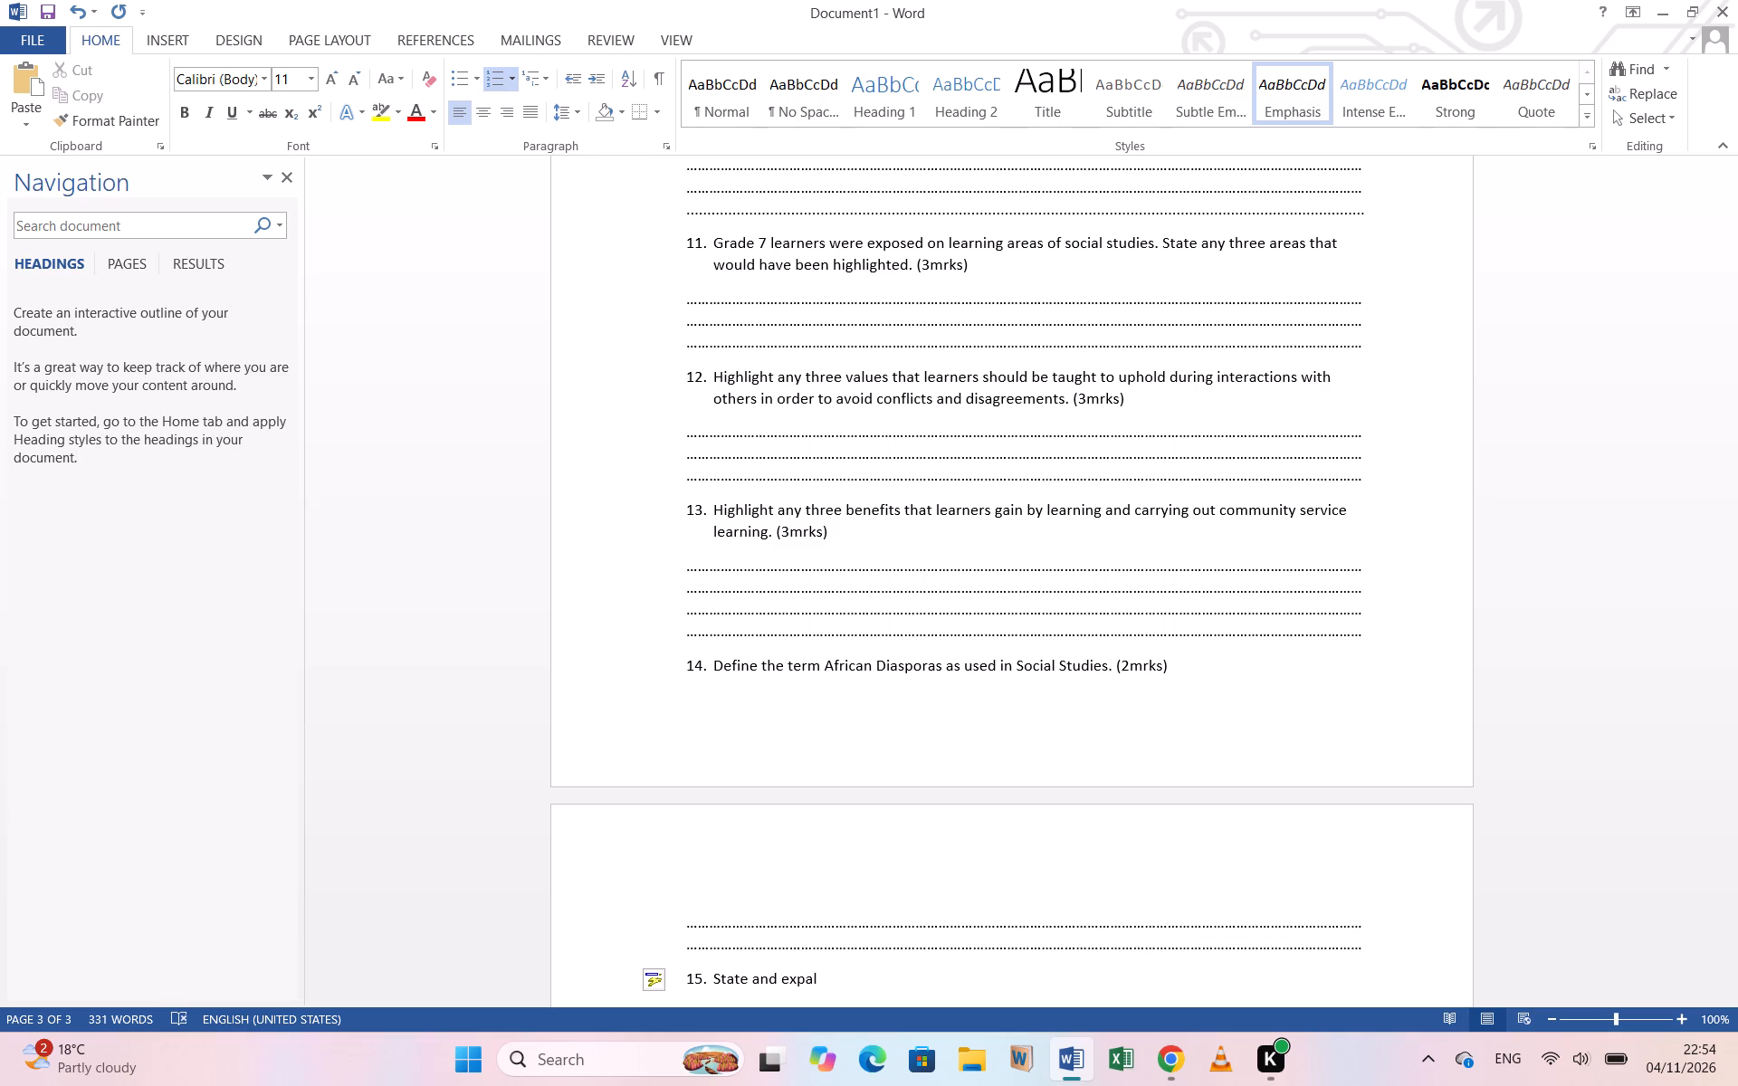
{"action": "key", "text": "a"}
{"action": "key", "text": "BackSpace"}
{"action": "key", "text": "BackSpace"}
{"action": "key", "text": "BackSpace"}
{"action": "type", "text": "lain anyb"}
{"action": "key", "text": "BackSpace"}
{"action": "key", "text": "space"}
{"action": "type", "text": "2 fac"}
{"action": "type", "text": "tors"}
{"action": "key", "text": "BackSpace"}
{"action": "key", "text": "BackSpace"}
{"action": "key", "text": "BackSpace"}
{"action": "key", "text": "BackSpace"}
{"action": "key", "text": "BackSpace"}
{"action": "key", "text": "BackSpace"}
{"action": "key", "text": "BackSpace"}
{"action": "key", "text": "BackSpace"}
{"action": "key", "text": "BackSpace"}
{"action": "type", "text": "two factors"}
{"action": "key", "text": "space"}
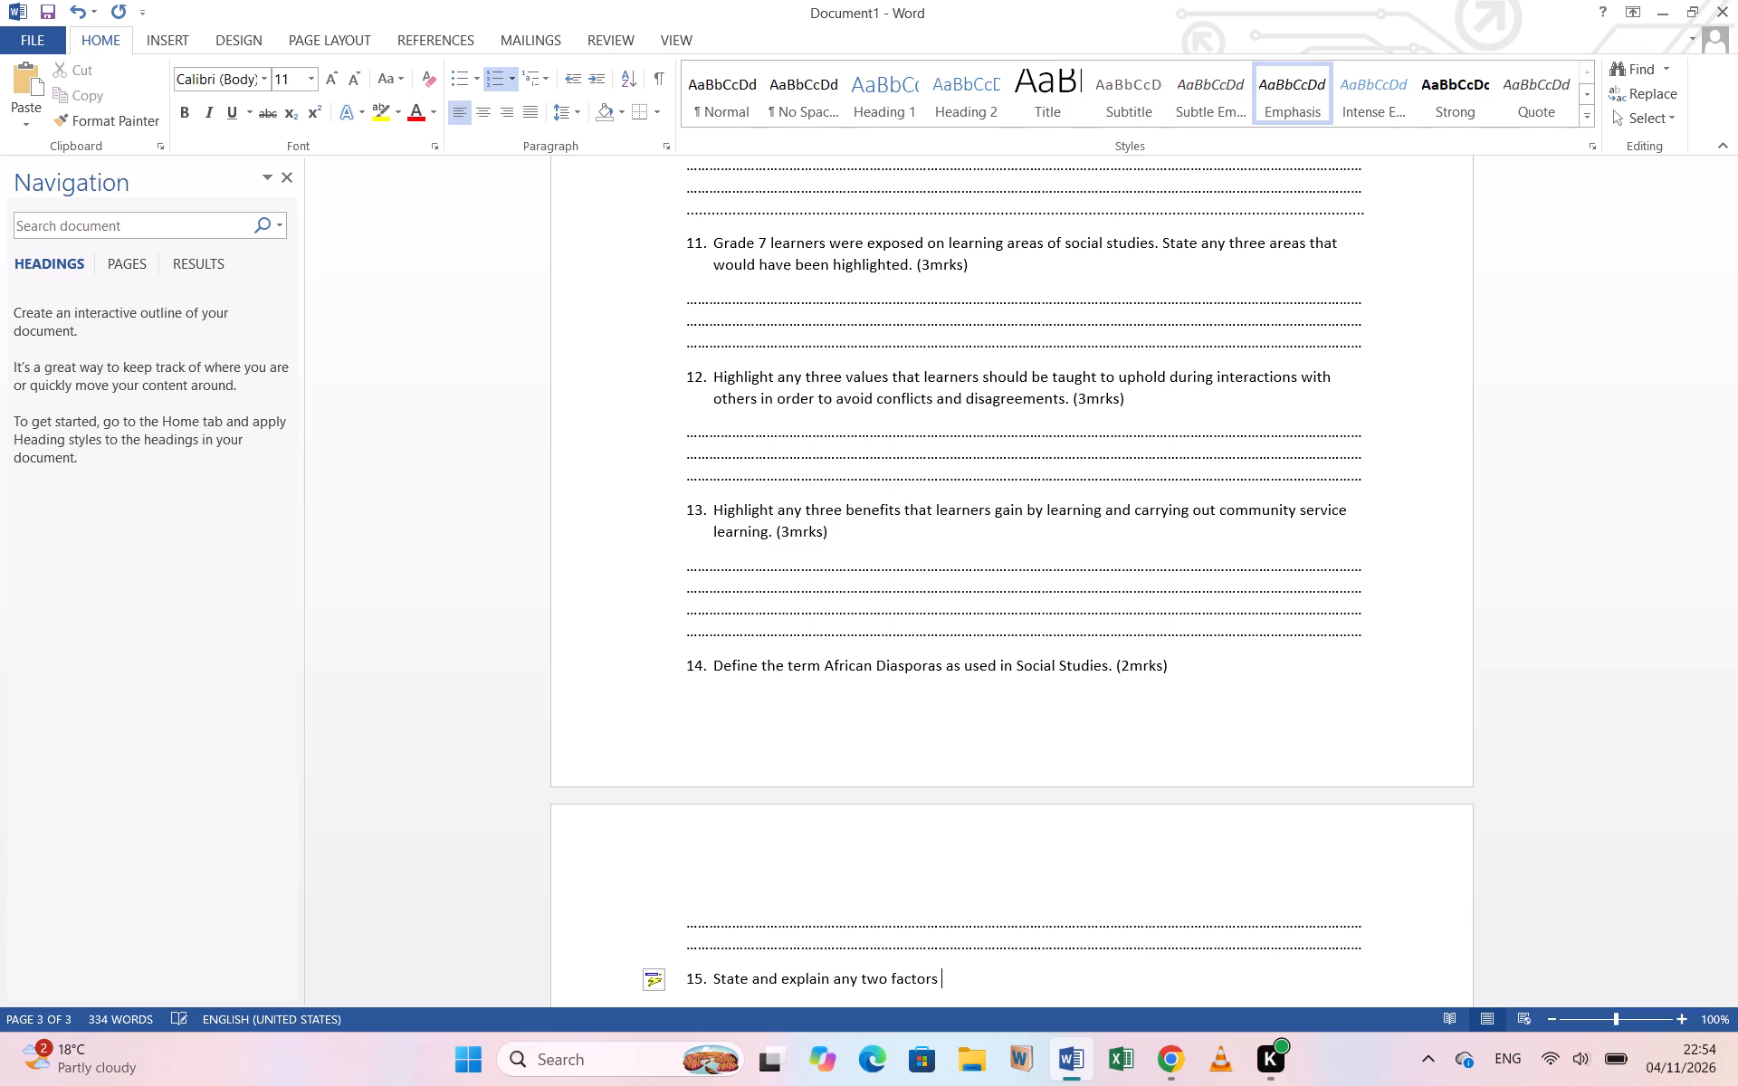
Complete the question 15 sentence with "that are leading to African Diasporas today.".
{"action": "type", "text": "tha"}
{"action": "type", "text": "t are"}
{"action": "key", "text": "space"}
{"action": "type", "text": "lead"}
{"action": "key", "text": "i"}
{"action": "type", "text": "ng"}
{"action": "key", "text": "space"}
{"action": "type", "text": "to a"}
{"action": "key", "text": "BackSpace"}
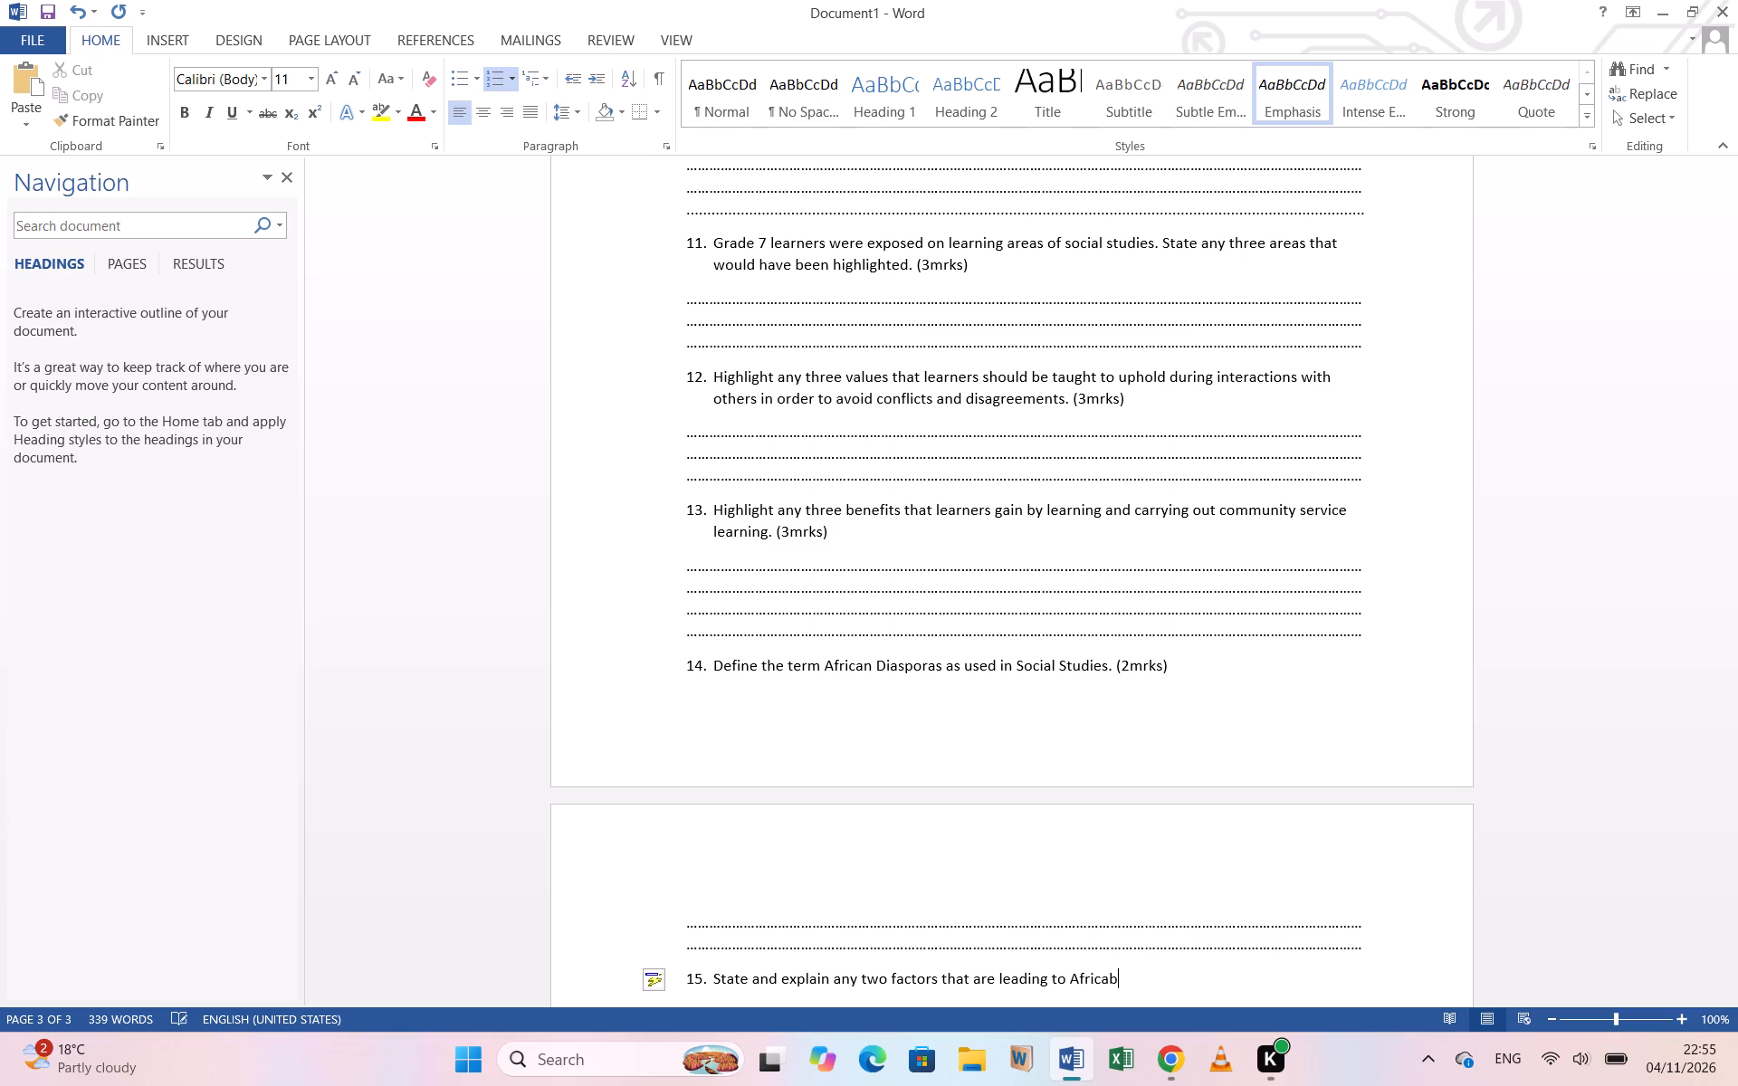
{"action": "key", "text": "BackSpace"}
{"action": "type", "text": "iasporas"}
{"action": "key", "text": "space"}
{"action": "type", "text": "today"}
{"action": "type", "text": "."}
{"action": "key", "text": "space"}
Add the mark allocation "(4mrks)" at the end of question 15.
{"action": "key", "text": "9"}
{"action": "key", "text": "BackSpace"}
{"action": "key", "text": "shift+parenleft"}
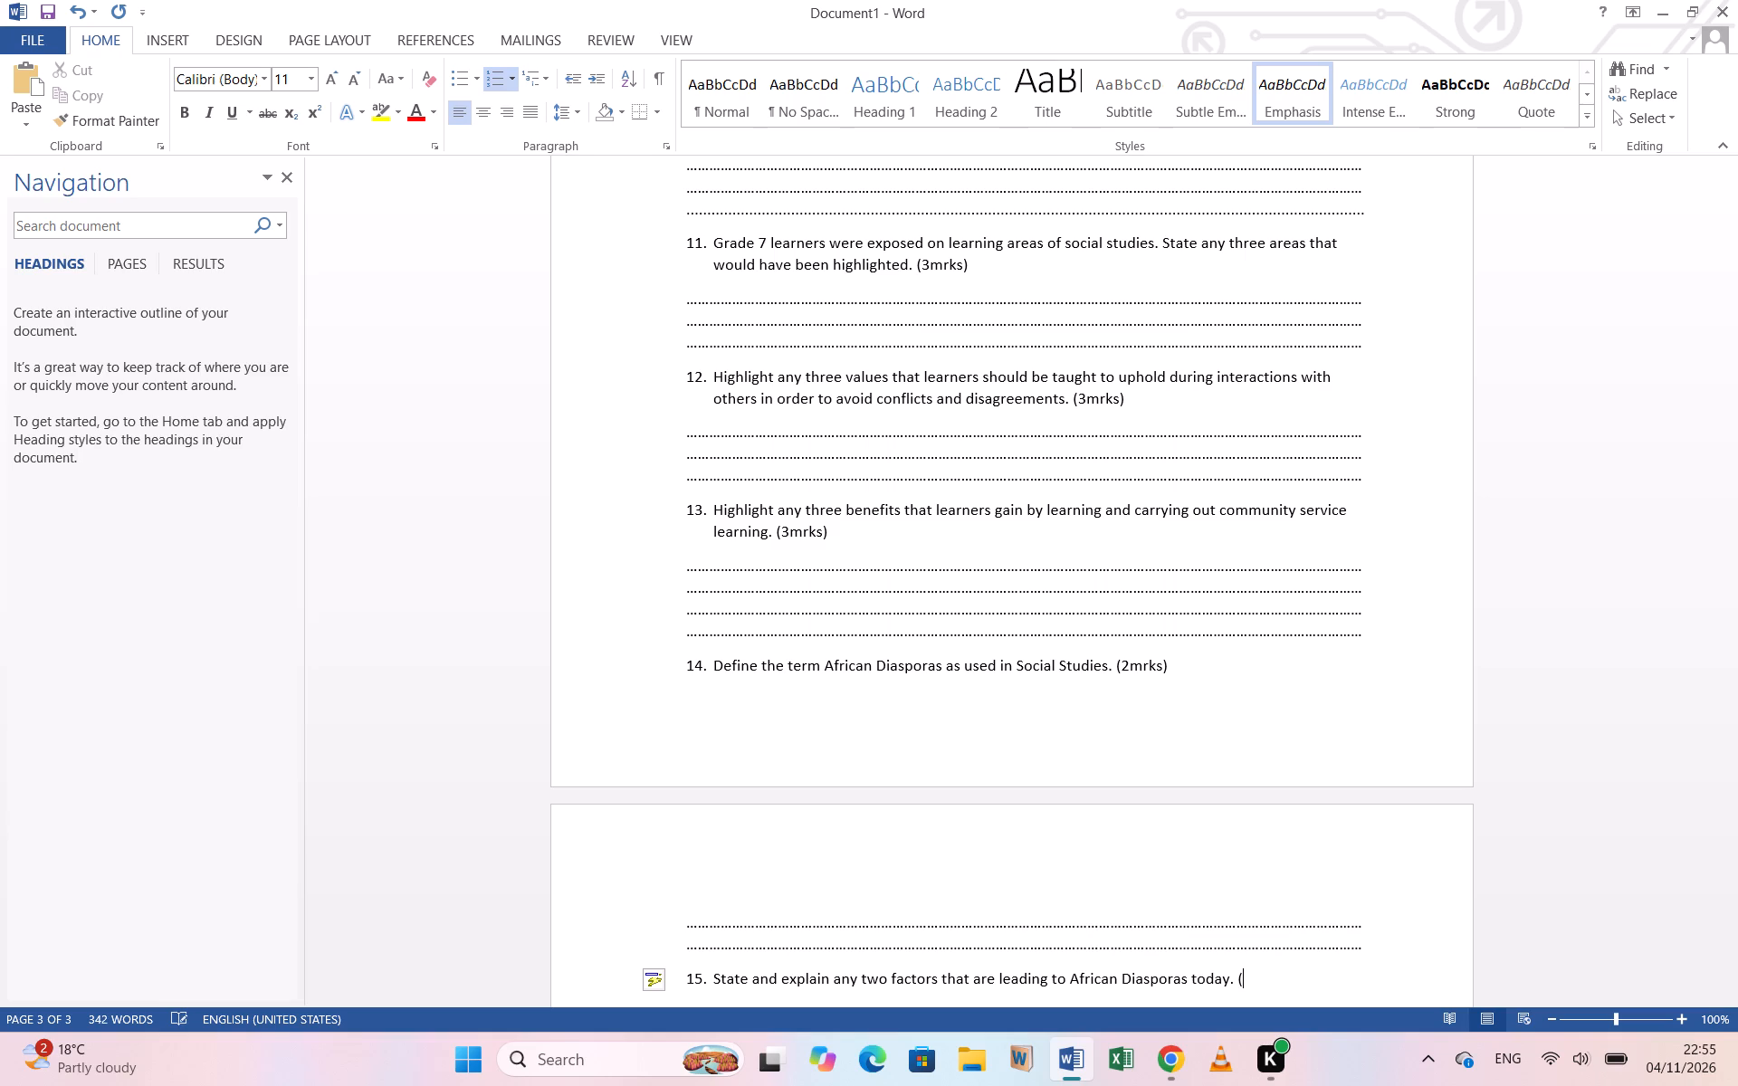
{"action": "type", "text": "4m"}
{"action": "type", "text": "rks"}
{"action": "key", "text": "shift+parenright"}
Add four full-width dotted answer lines in an unnumbered paragraph below question 15.
{"action": "key", "text": "Return"}
{"action": "key", "text": "BackSpace"}
{"action": "key", "text": "BackSpace"}
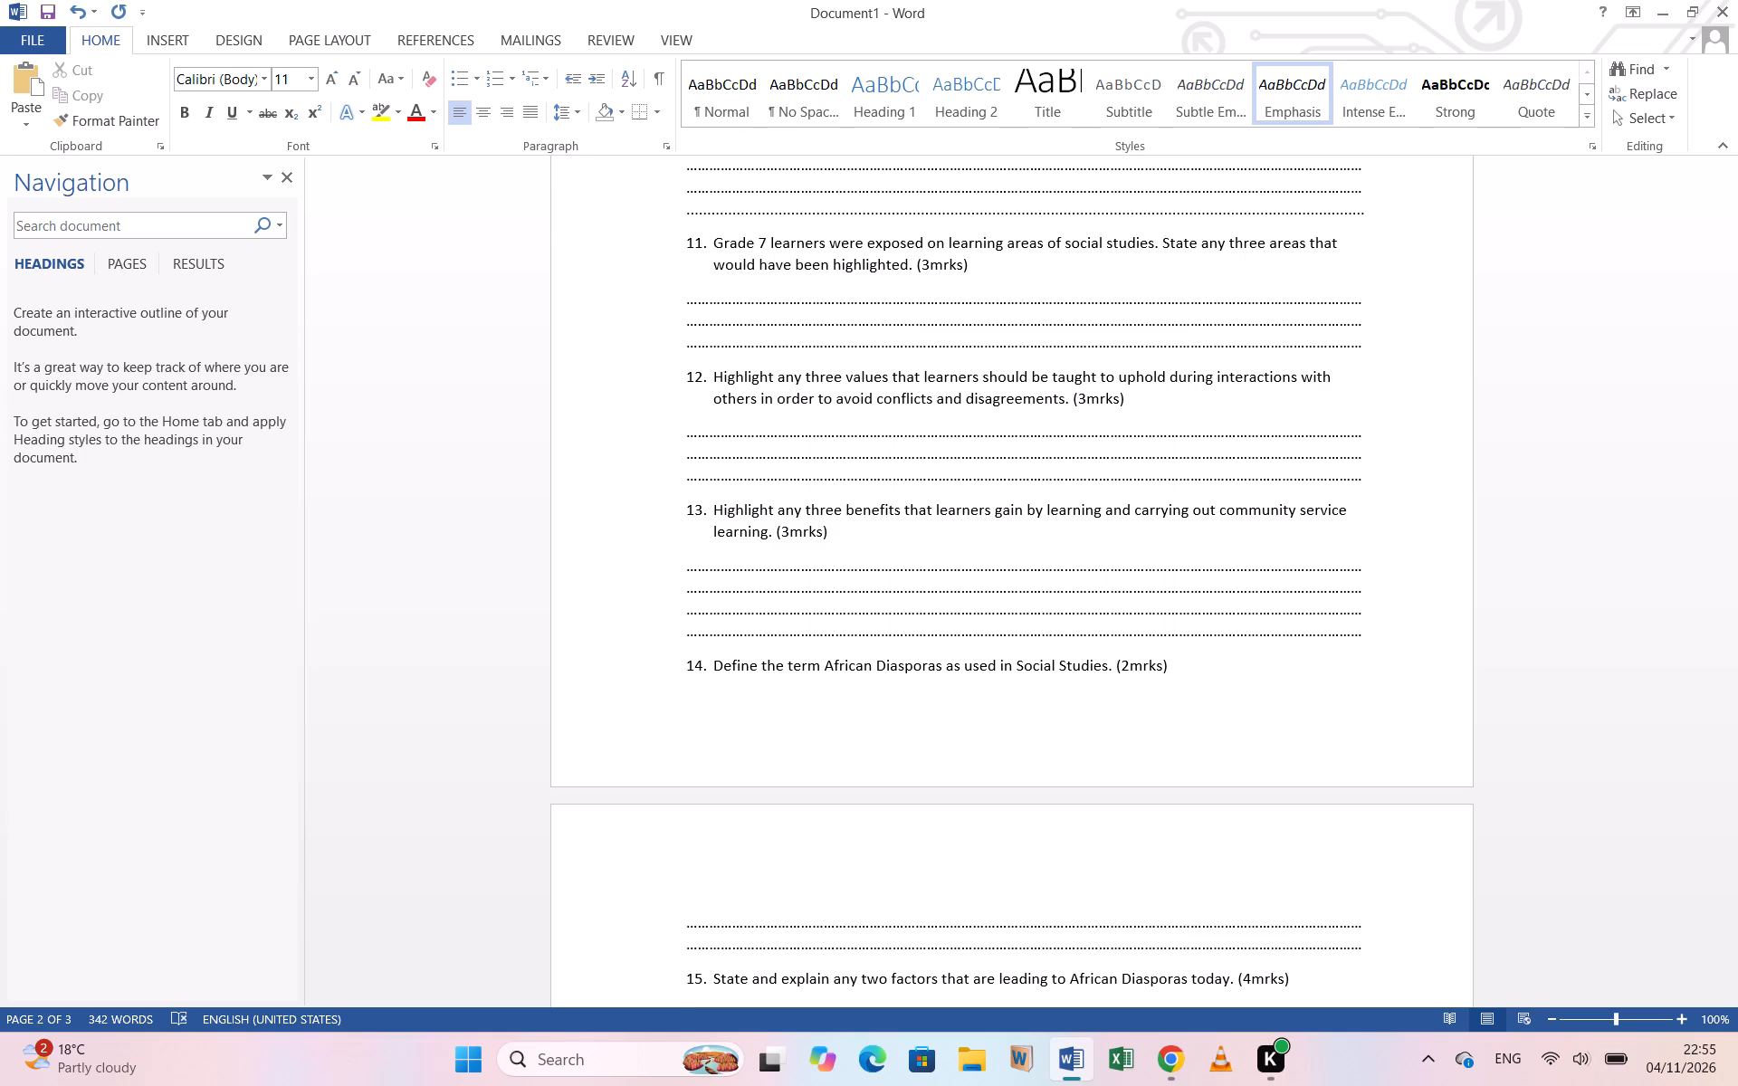
{"action": "key", "text": "period"}
{"action": "key", "text": "period"}
{"action": "key", "text": "period"}
{"action": "key", "text": "period"}
{"action": "key", "text": "period"}
{"action": "key", "text": "period"}
{"action": "key", "text": "period"}
{"action": "key", "text": "period"}
{"action": "key", "text": "period"}
{"action": "key", "text": "period"}
{"action": "key", "text": "period"}
{"action": "key", "text": "period"}
{"action": "key", "text": "period"}
{"action": "key", "text": "period"}
{"action": "key", "text": "period"}
{"action": "key", "text": "period"}
{"action": "key", "text": "period"}
{"action": "key", "text": "period"}
{"action": "key", "text": "period"}
{"action": "key", "text": "period"}
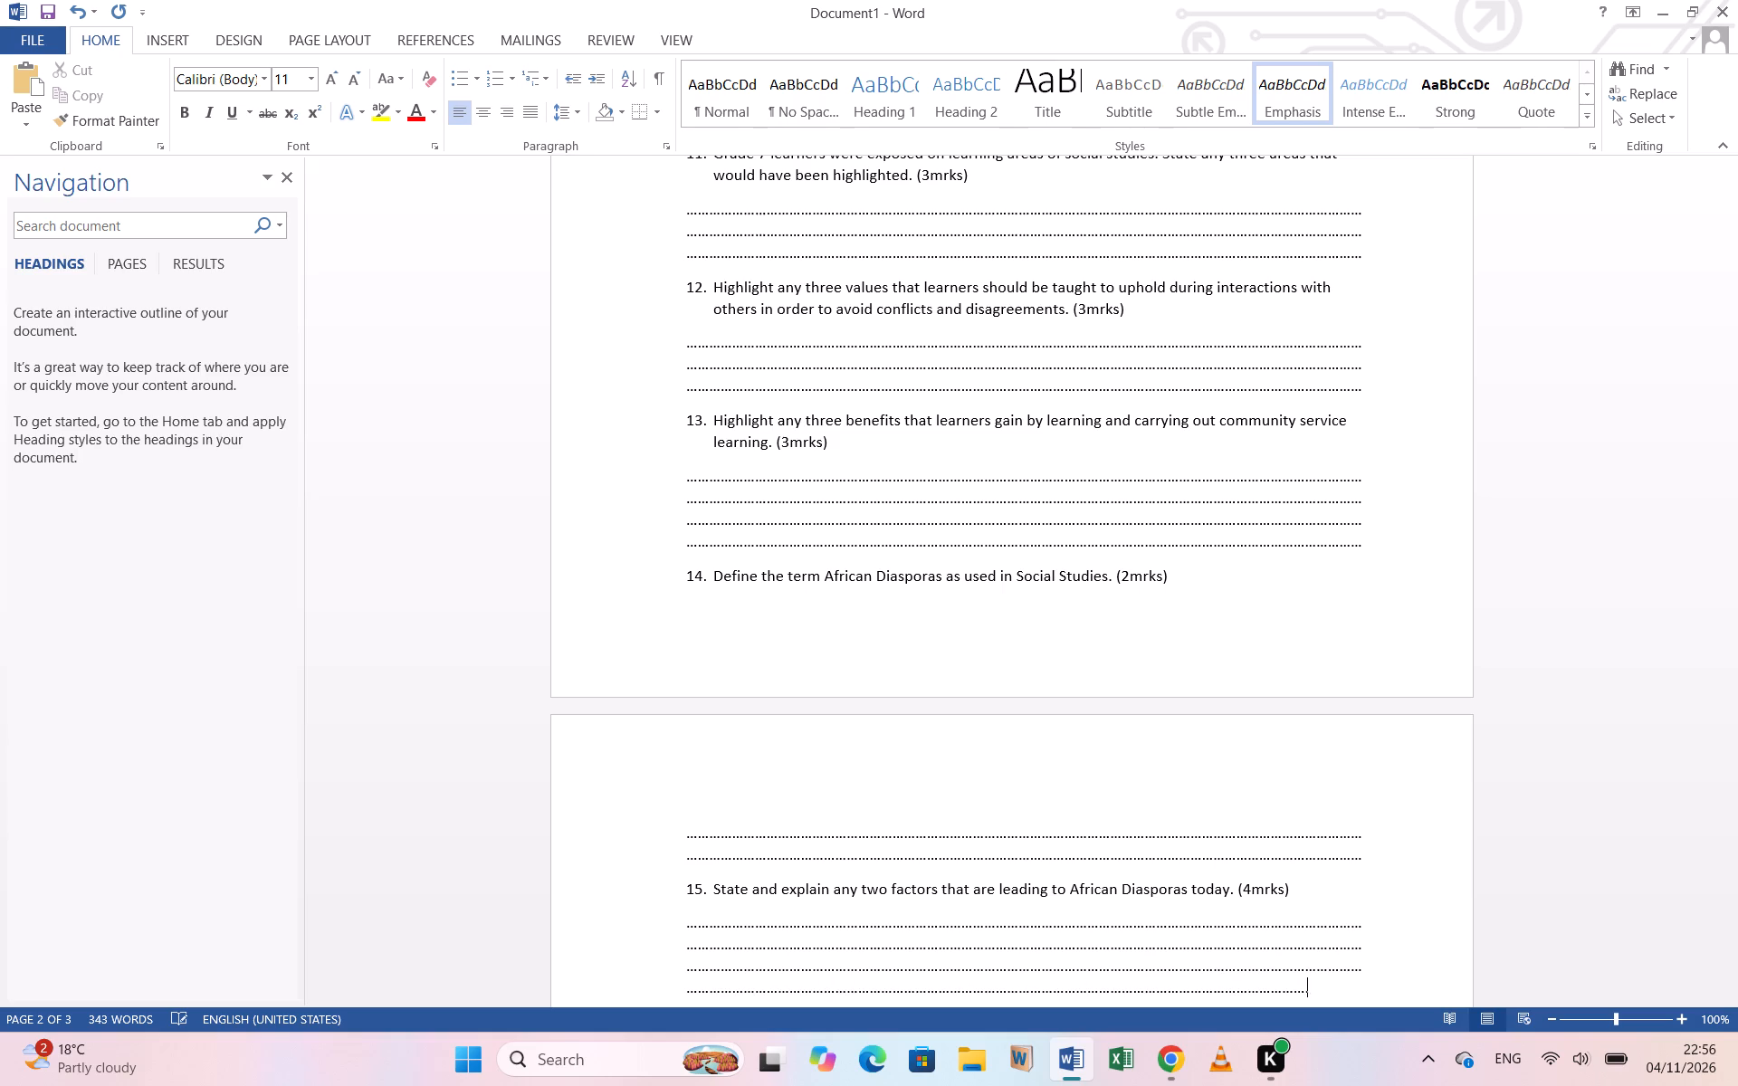
{"action": "key", "text": "BackSpace"}
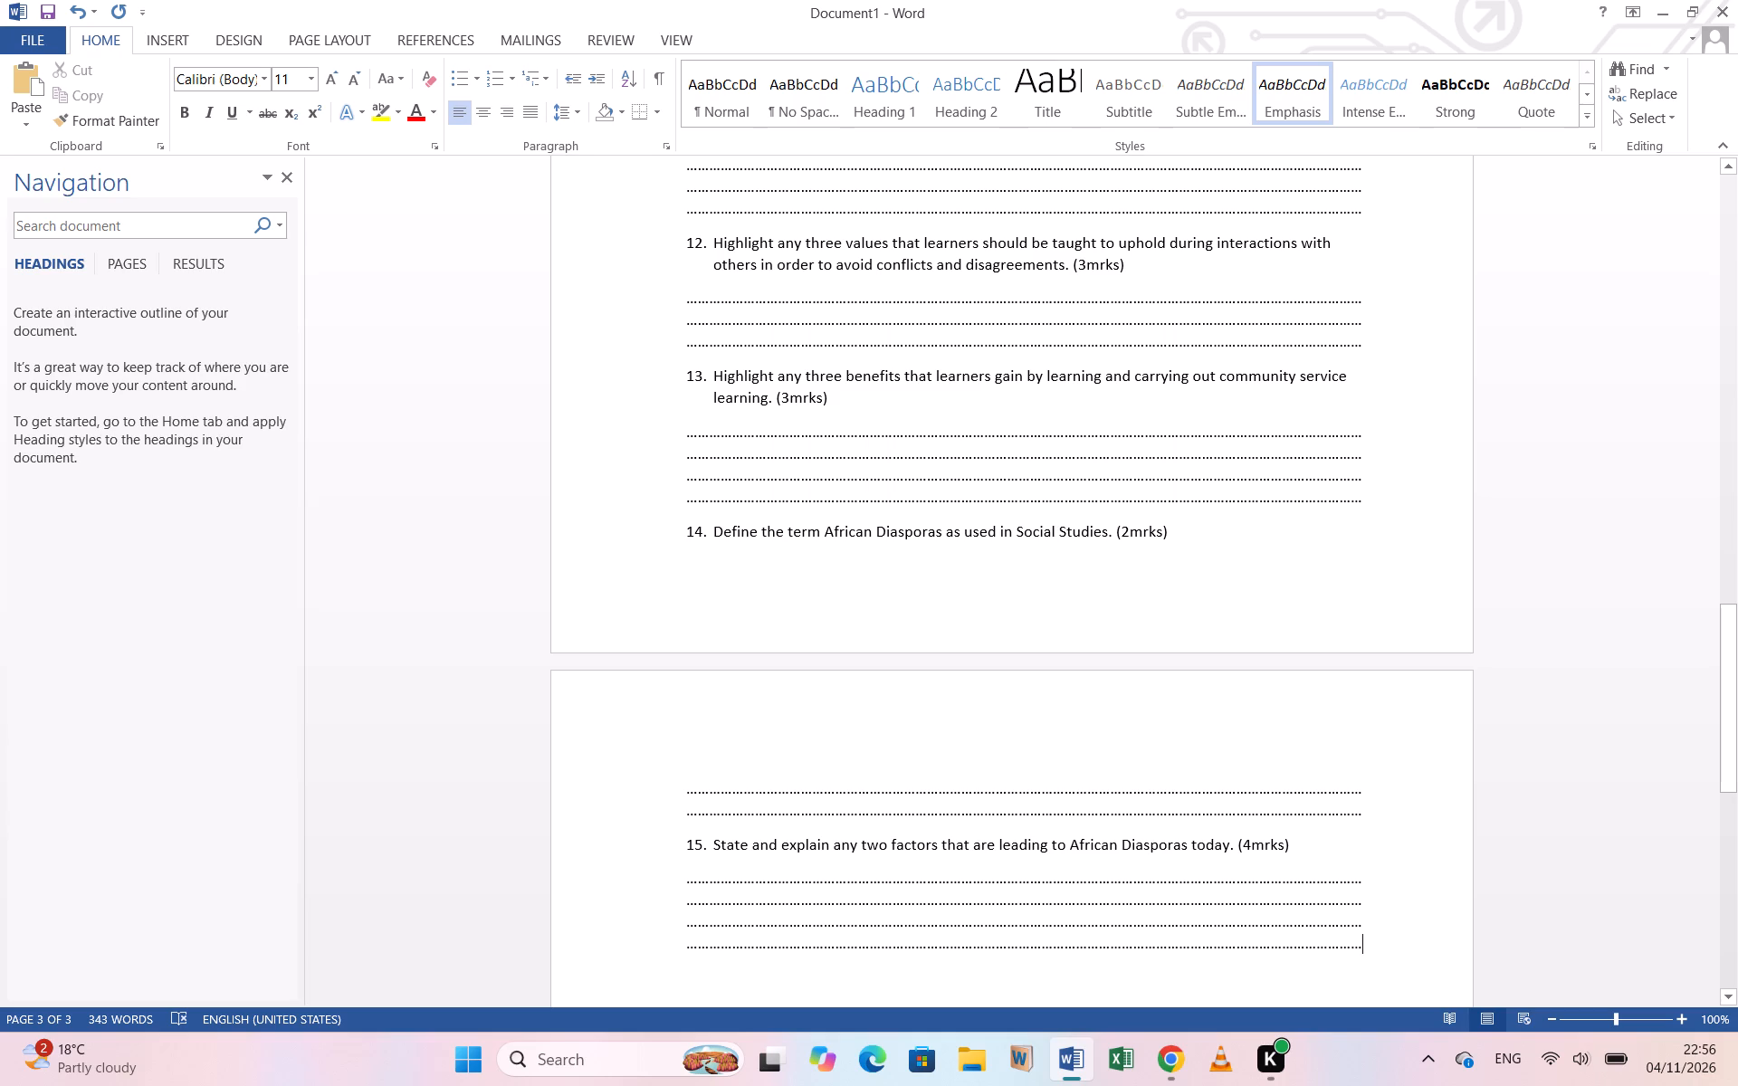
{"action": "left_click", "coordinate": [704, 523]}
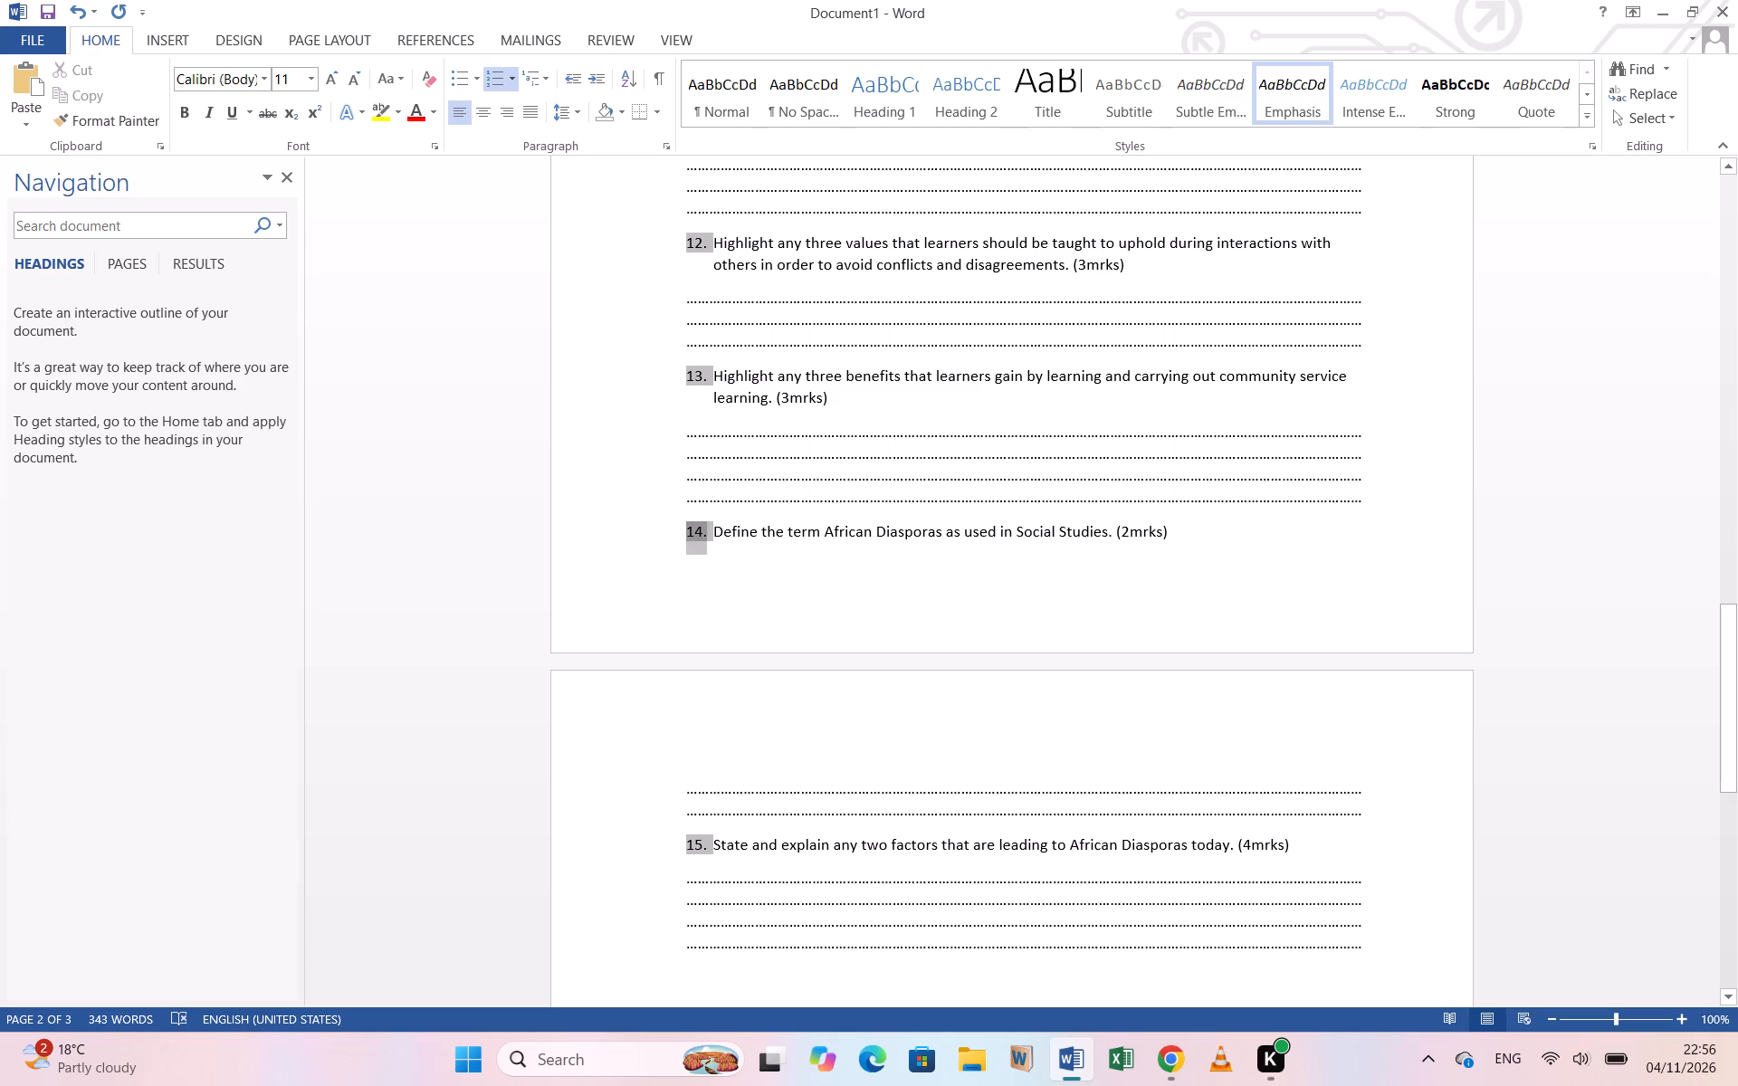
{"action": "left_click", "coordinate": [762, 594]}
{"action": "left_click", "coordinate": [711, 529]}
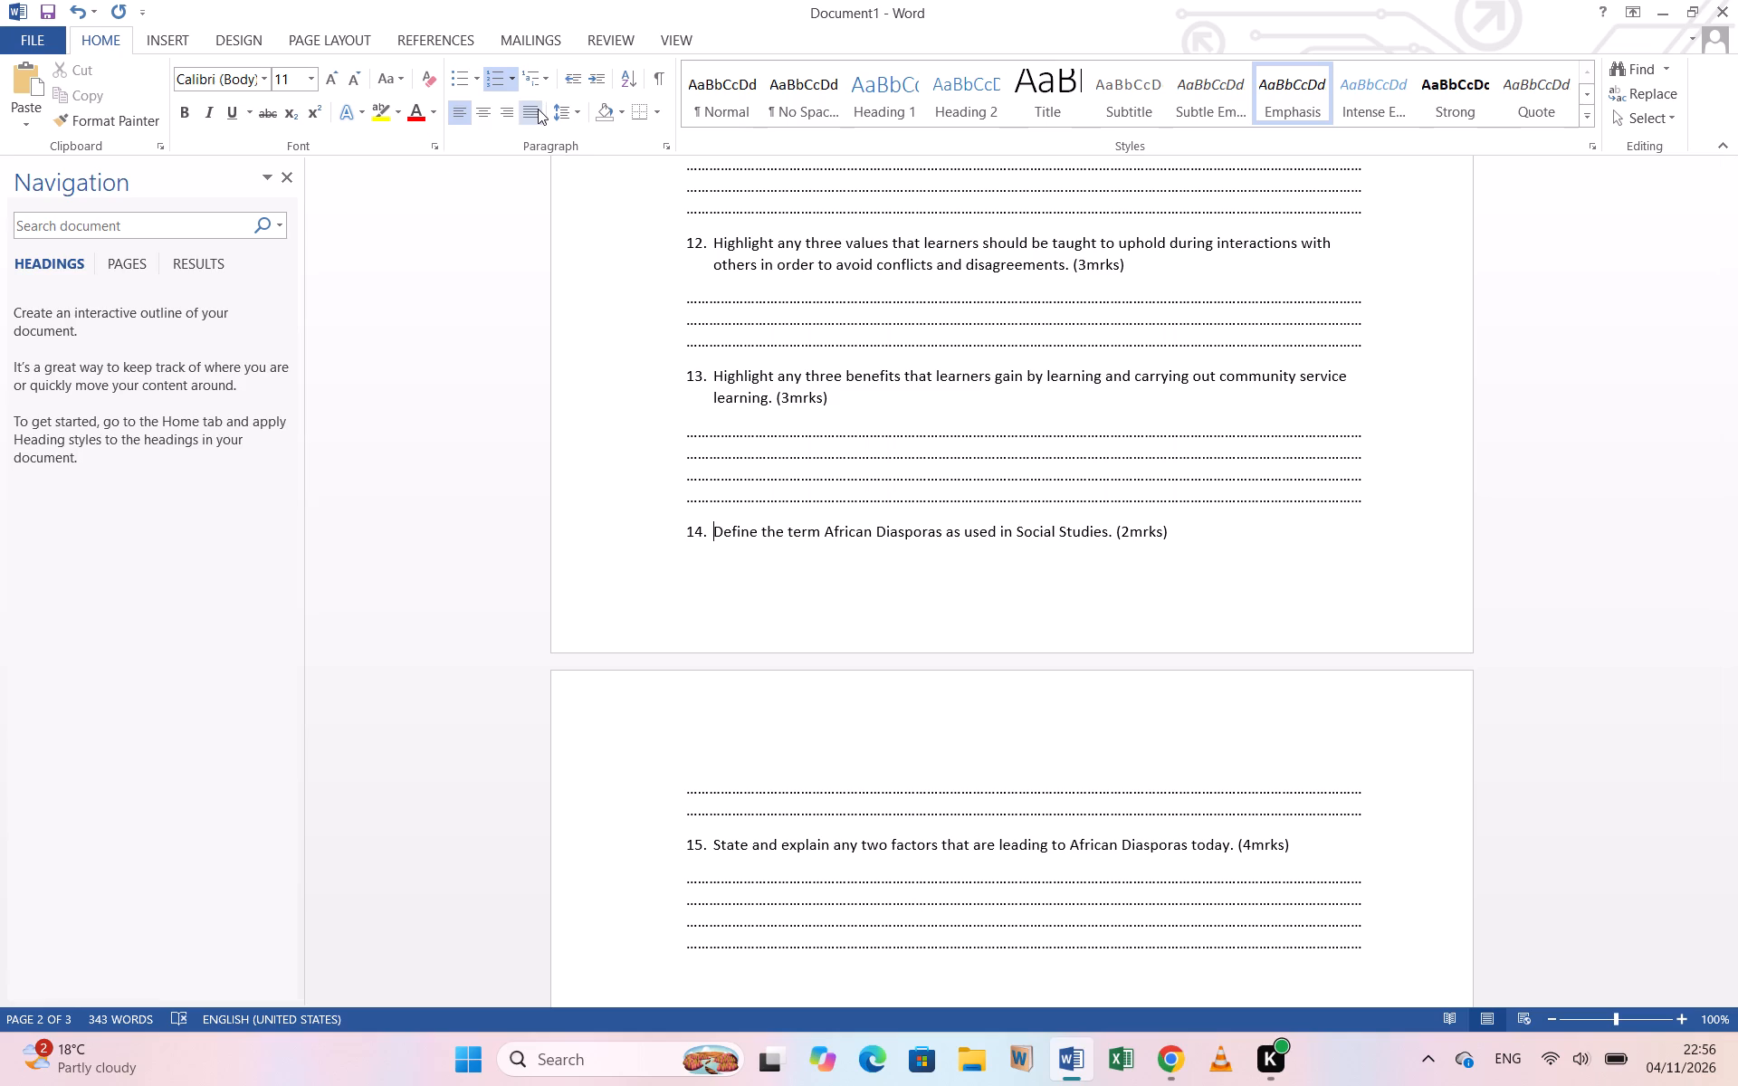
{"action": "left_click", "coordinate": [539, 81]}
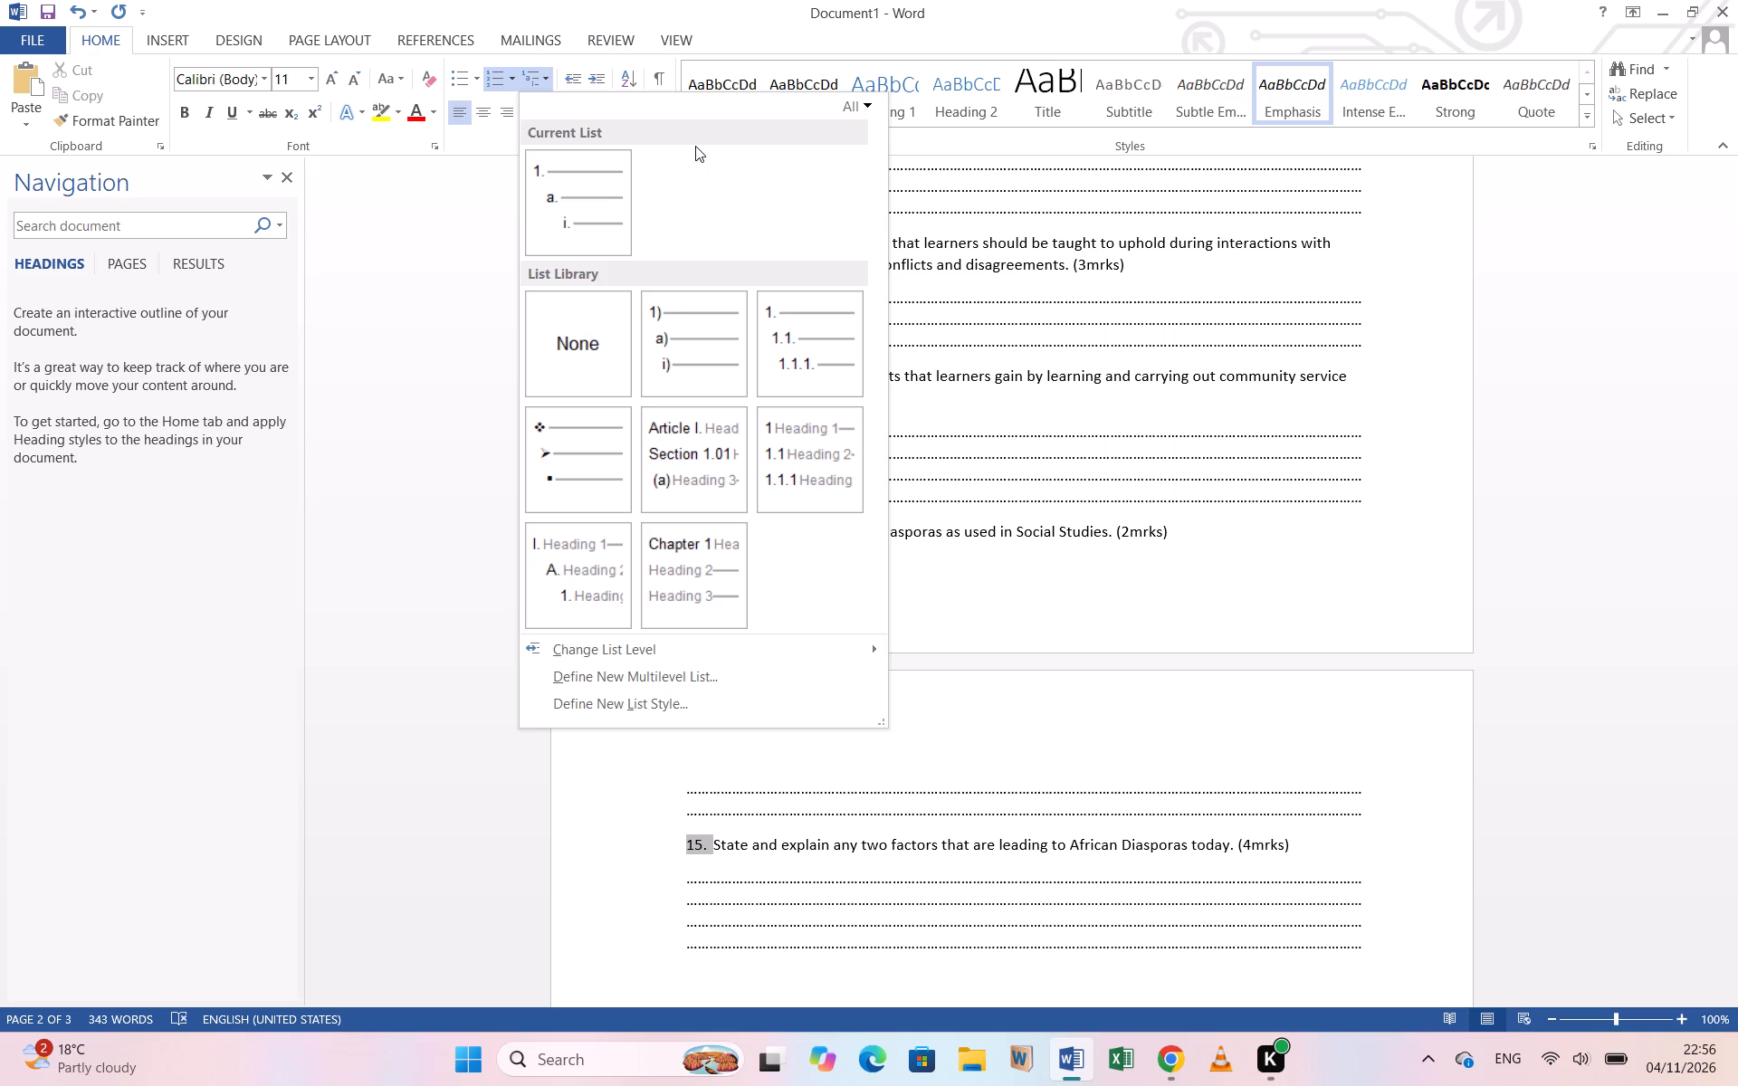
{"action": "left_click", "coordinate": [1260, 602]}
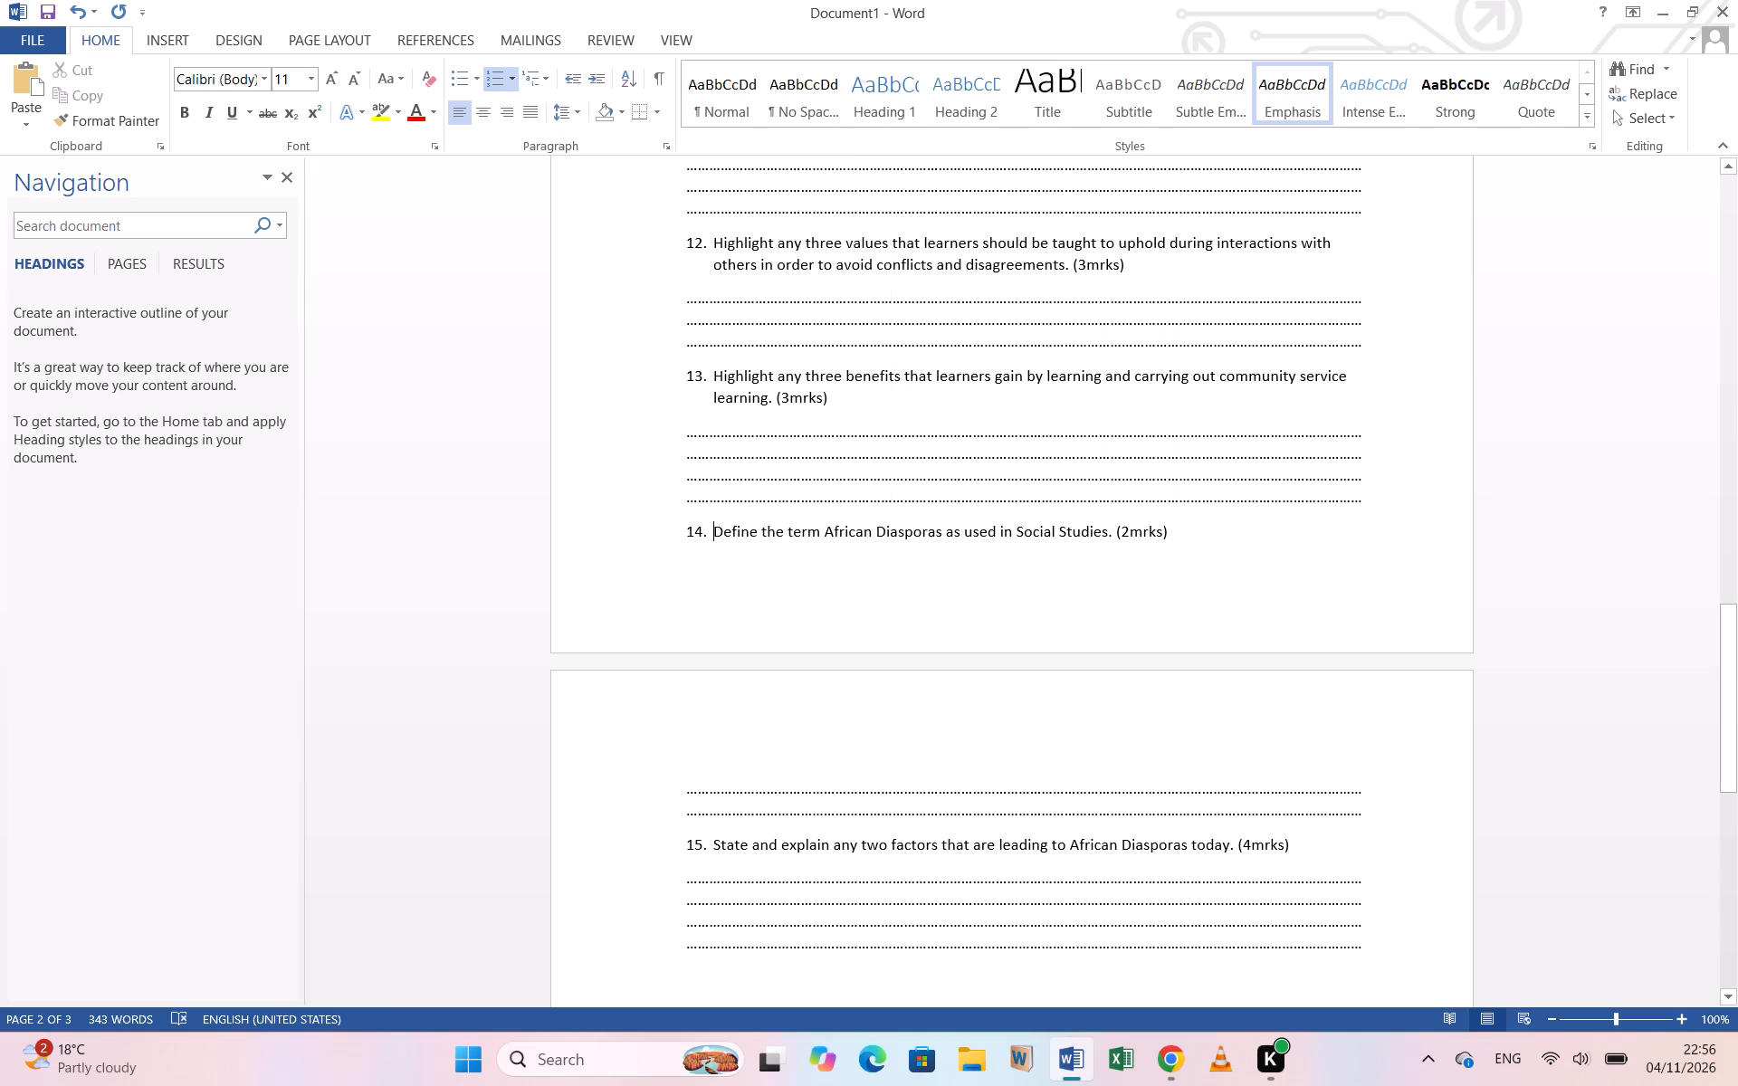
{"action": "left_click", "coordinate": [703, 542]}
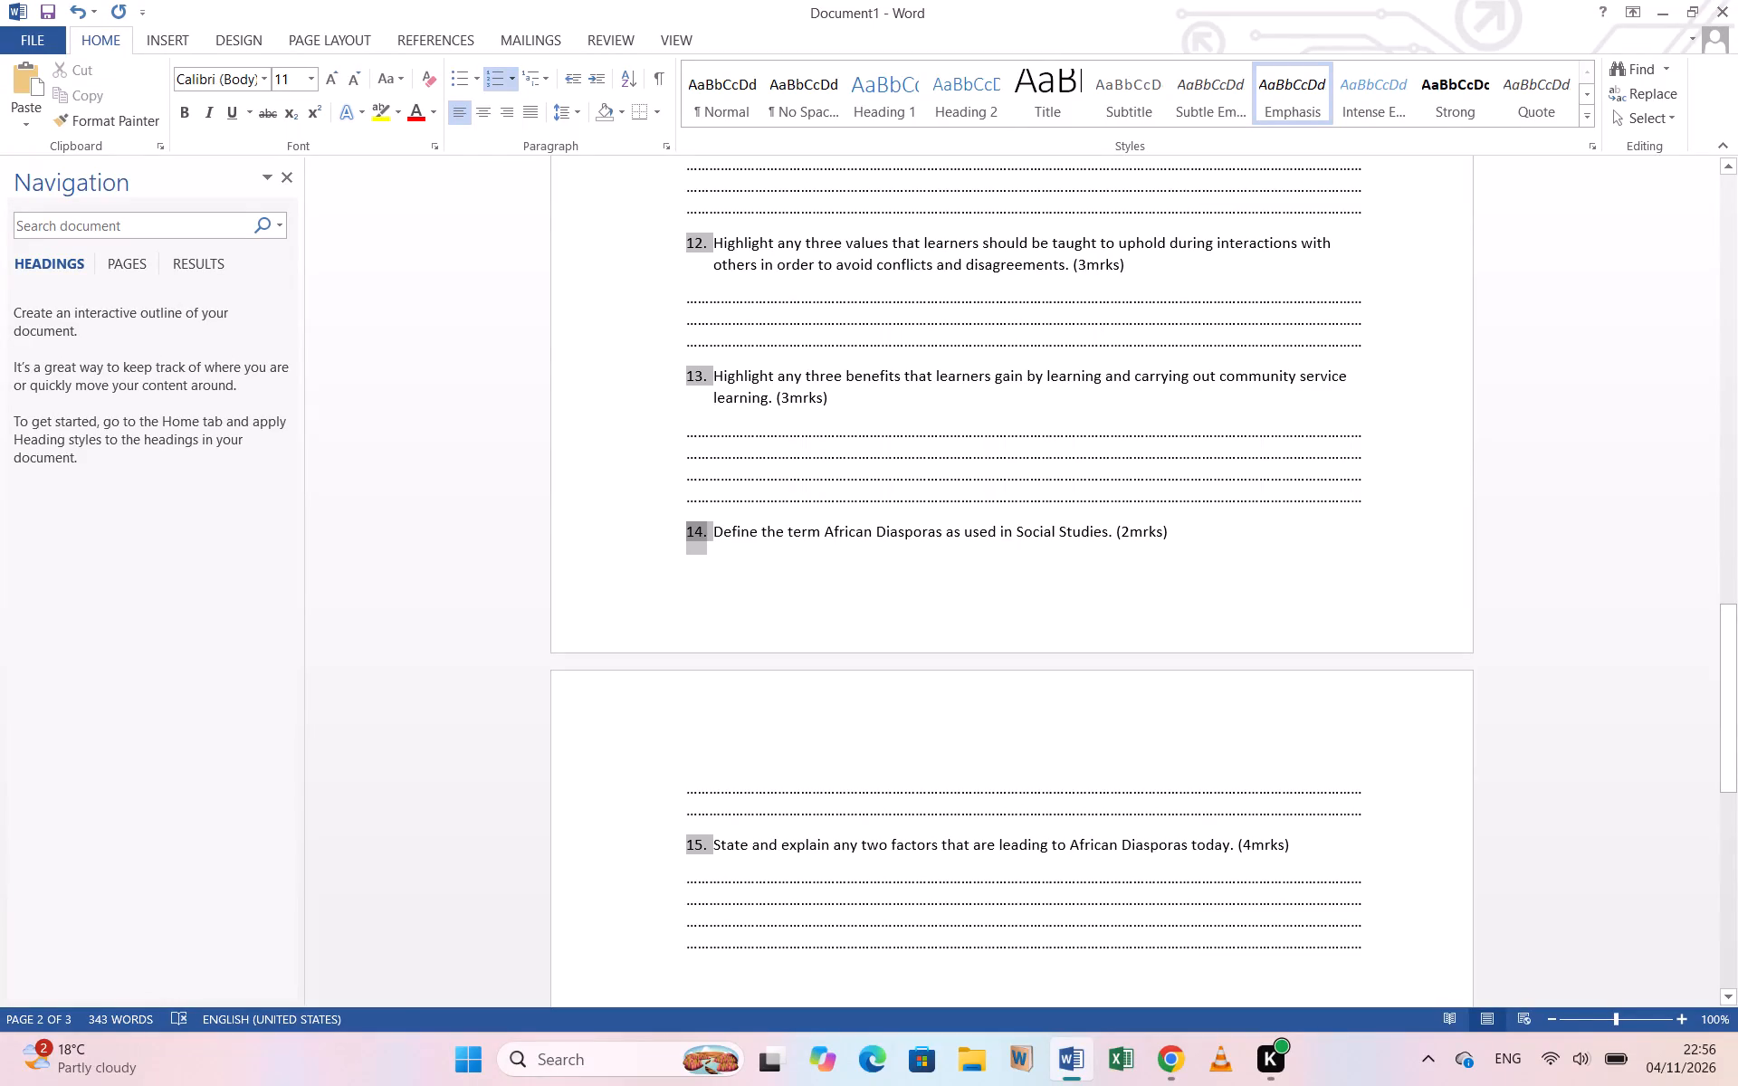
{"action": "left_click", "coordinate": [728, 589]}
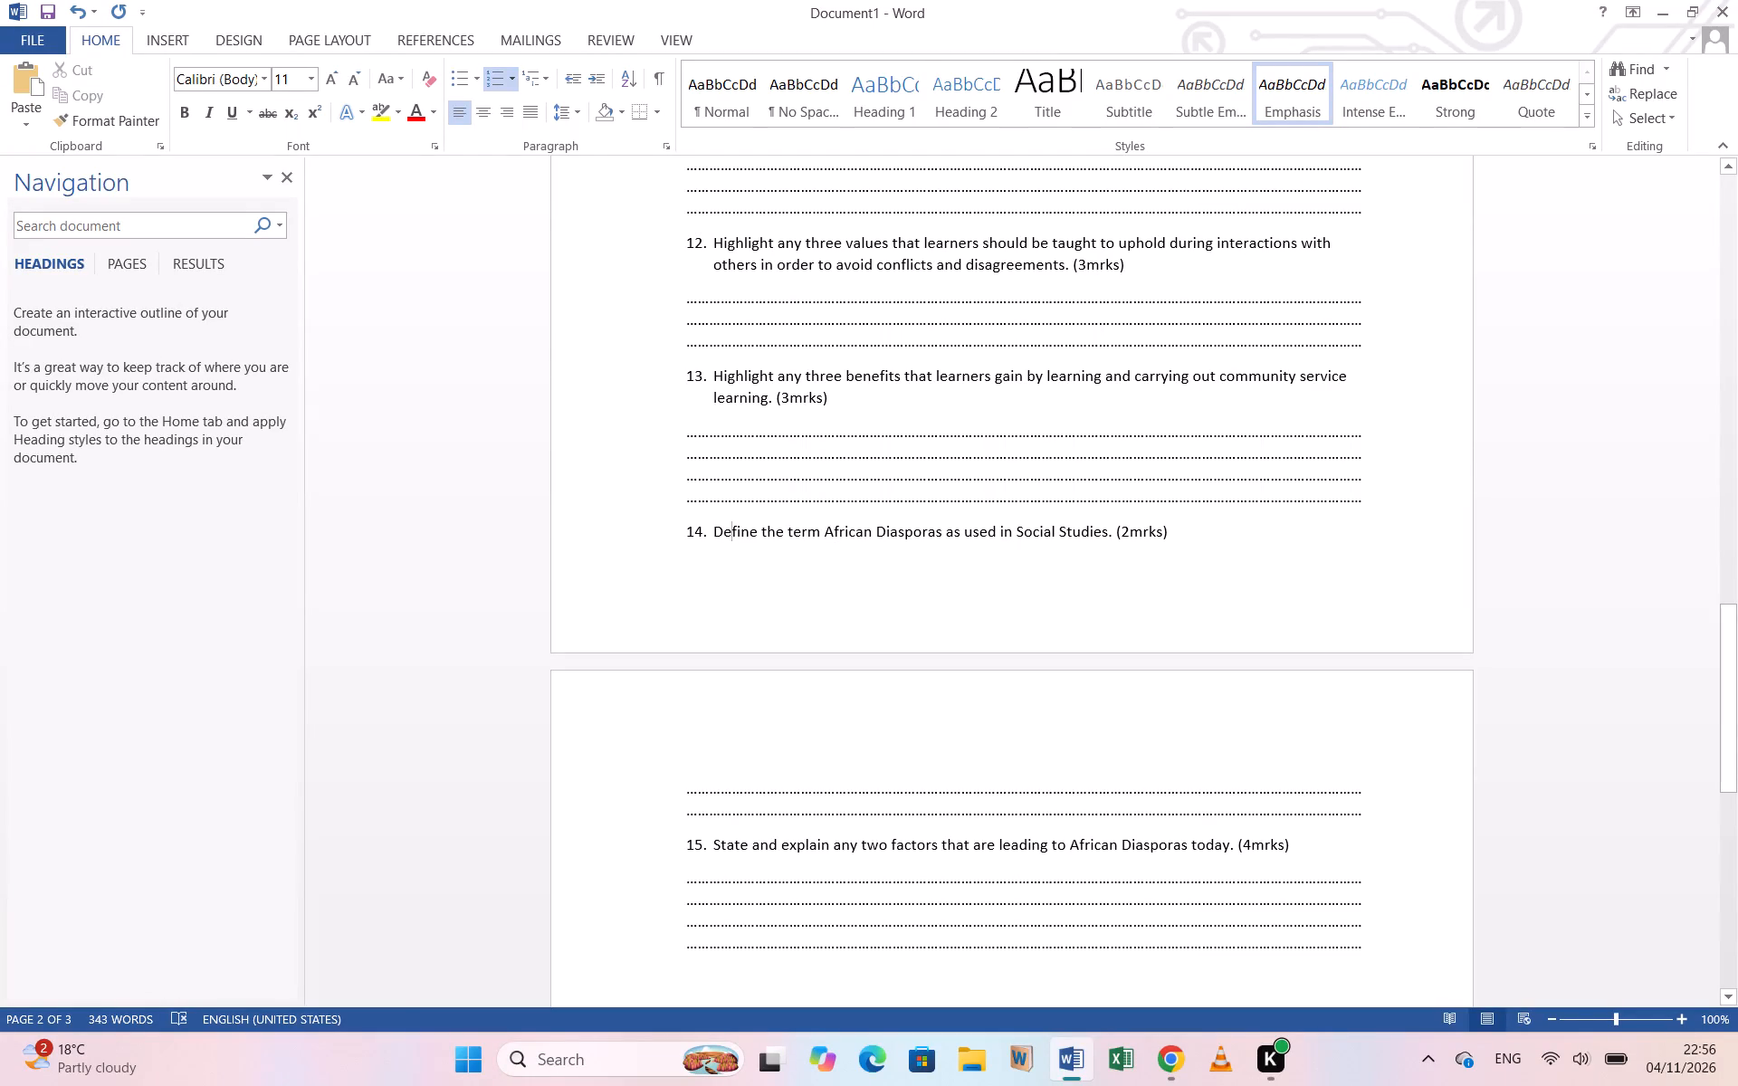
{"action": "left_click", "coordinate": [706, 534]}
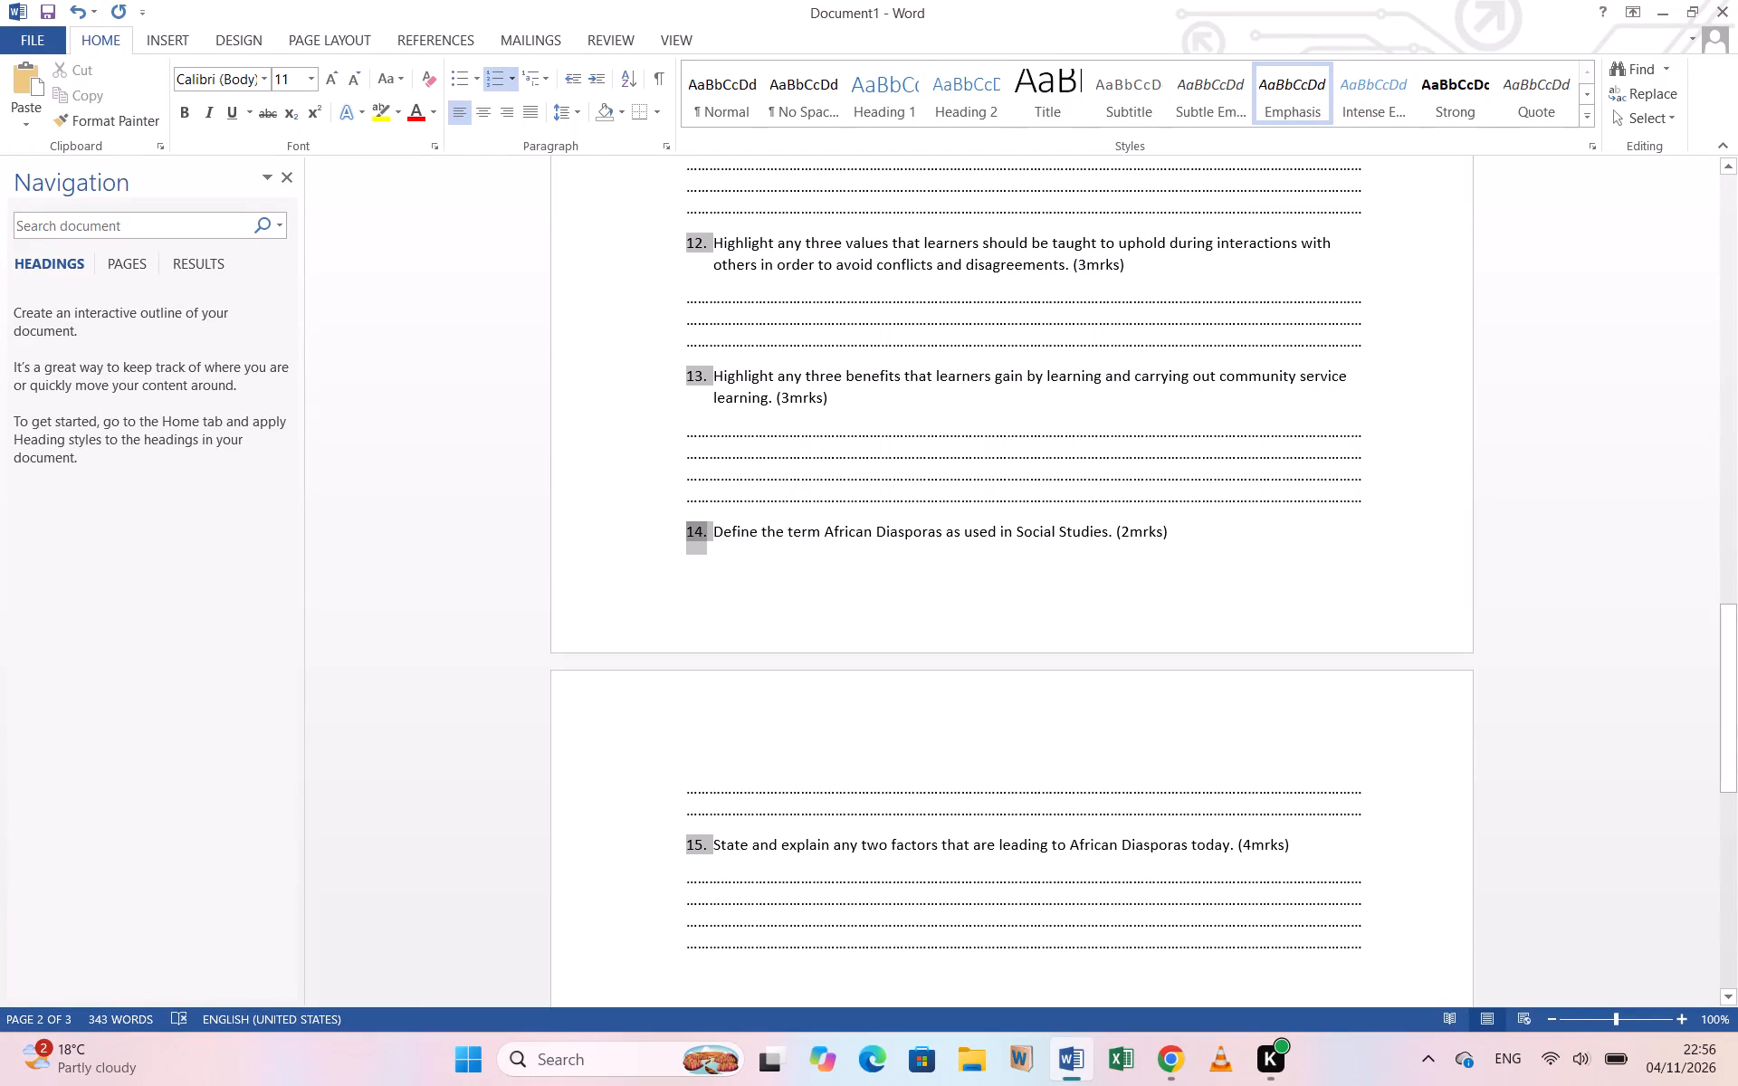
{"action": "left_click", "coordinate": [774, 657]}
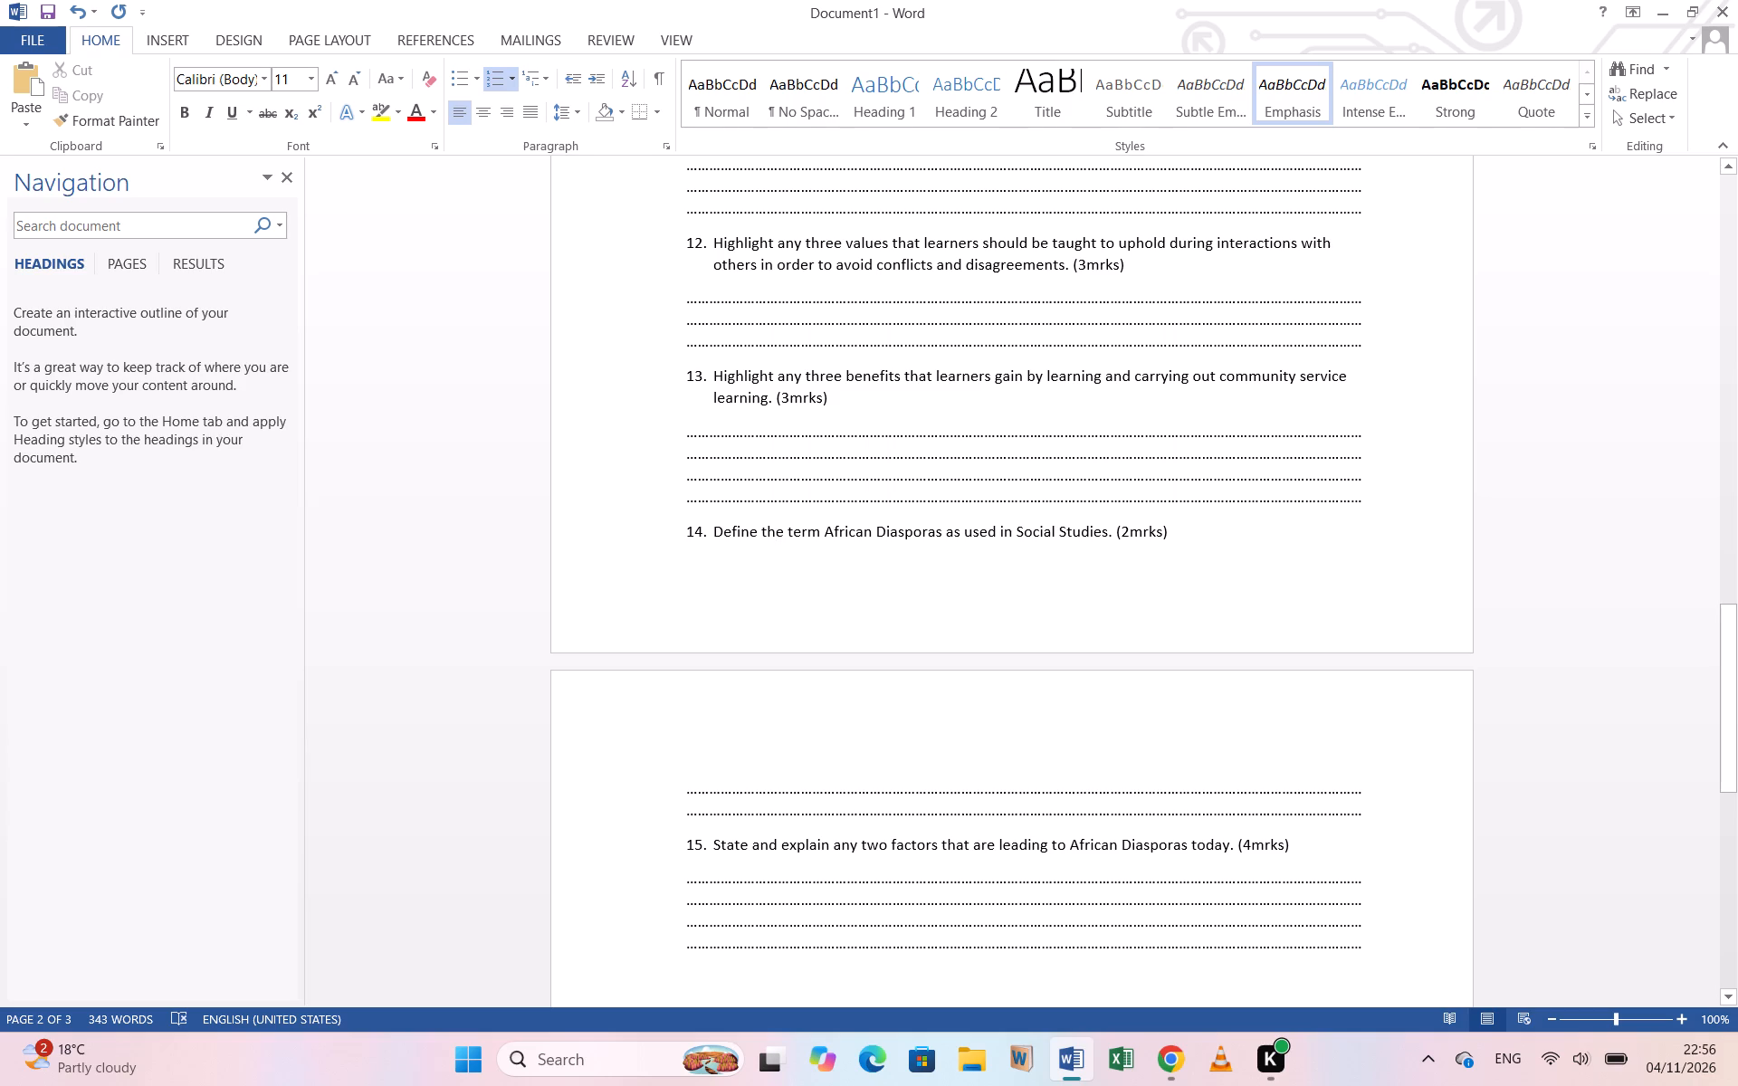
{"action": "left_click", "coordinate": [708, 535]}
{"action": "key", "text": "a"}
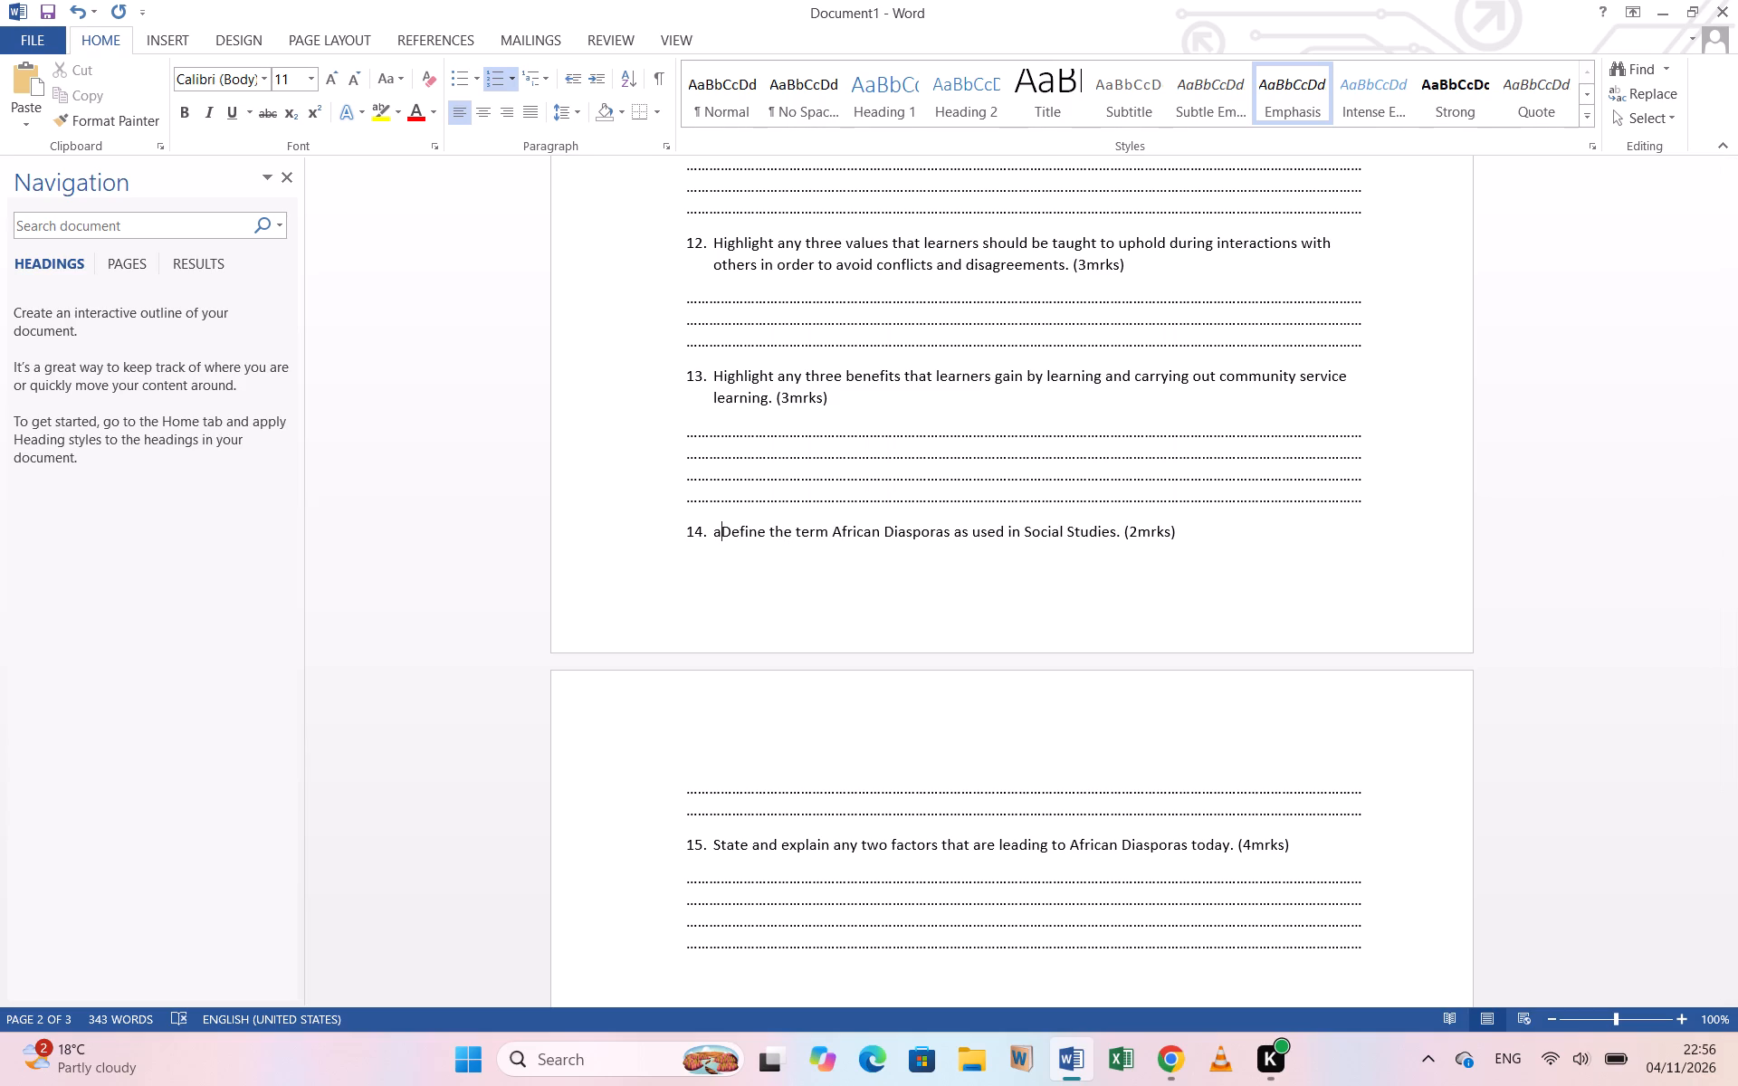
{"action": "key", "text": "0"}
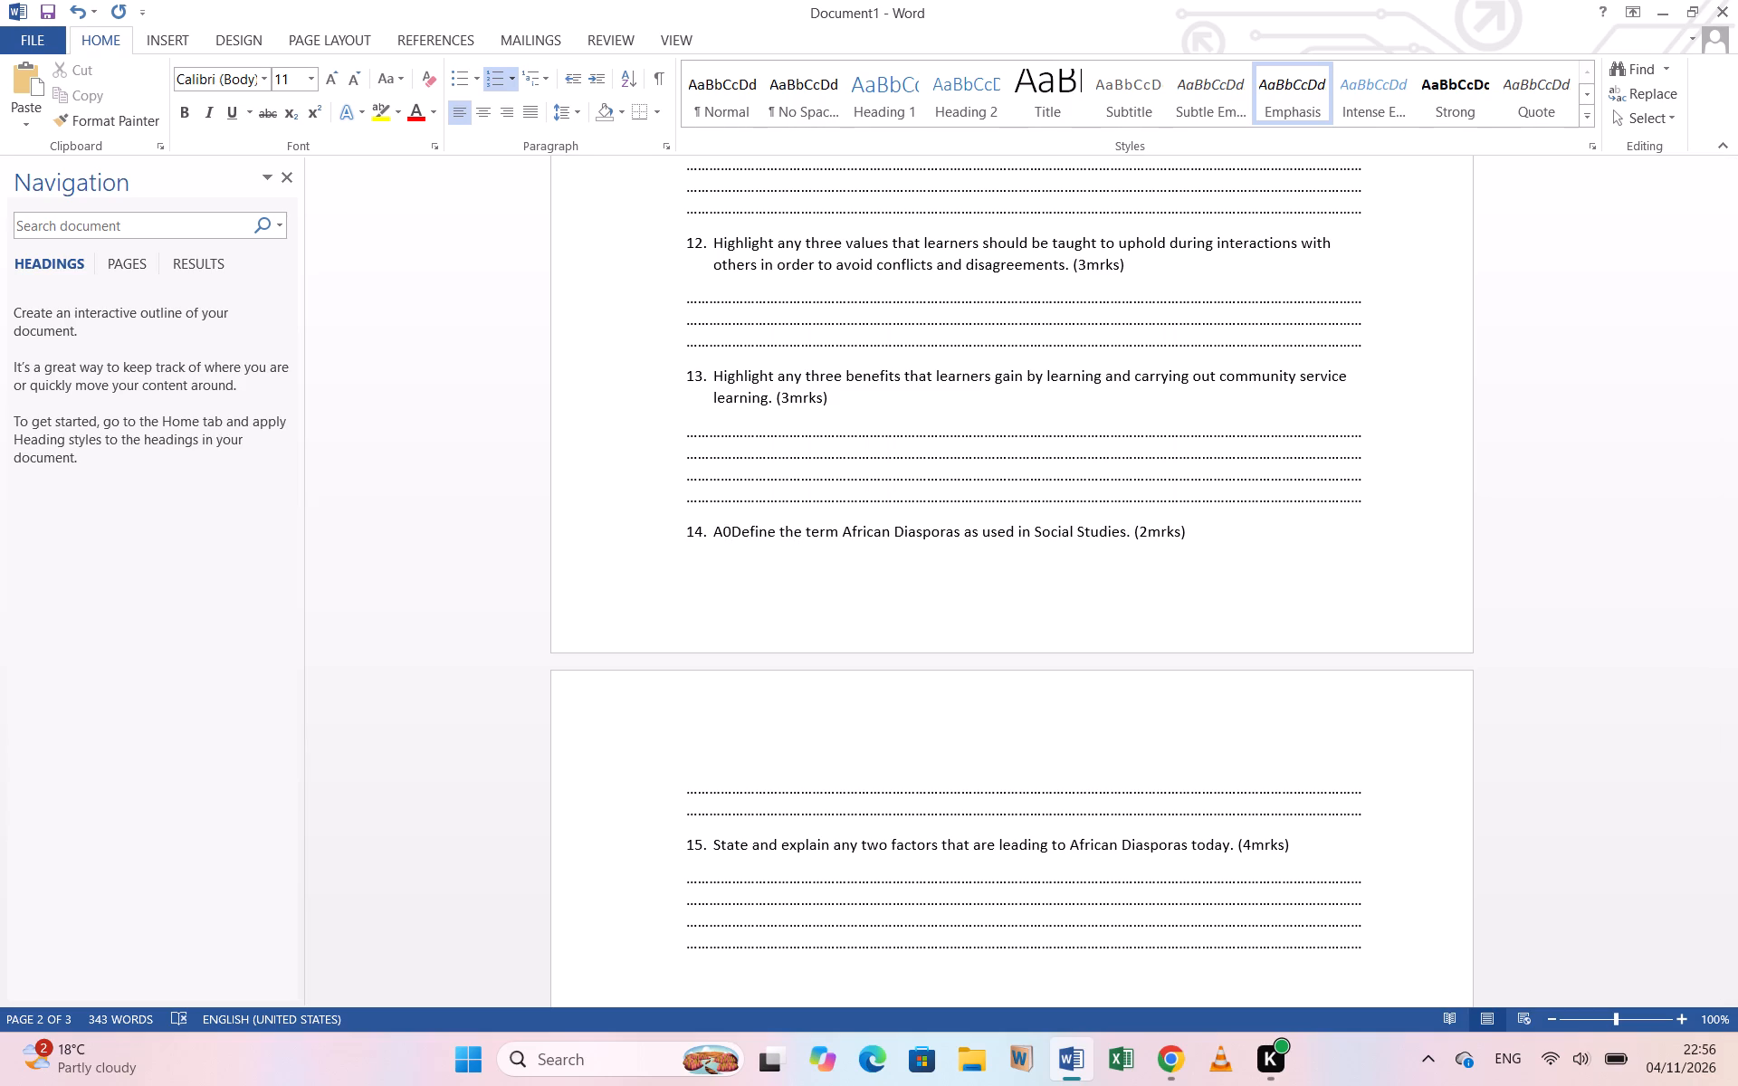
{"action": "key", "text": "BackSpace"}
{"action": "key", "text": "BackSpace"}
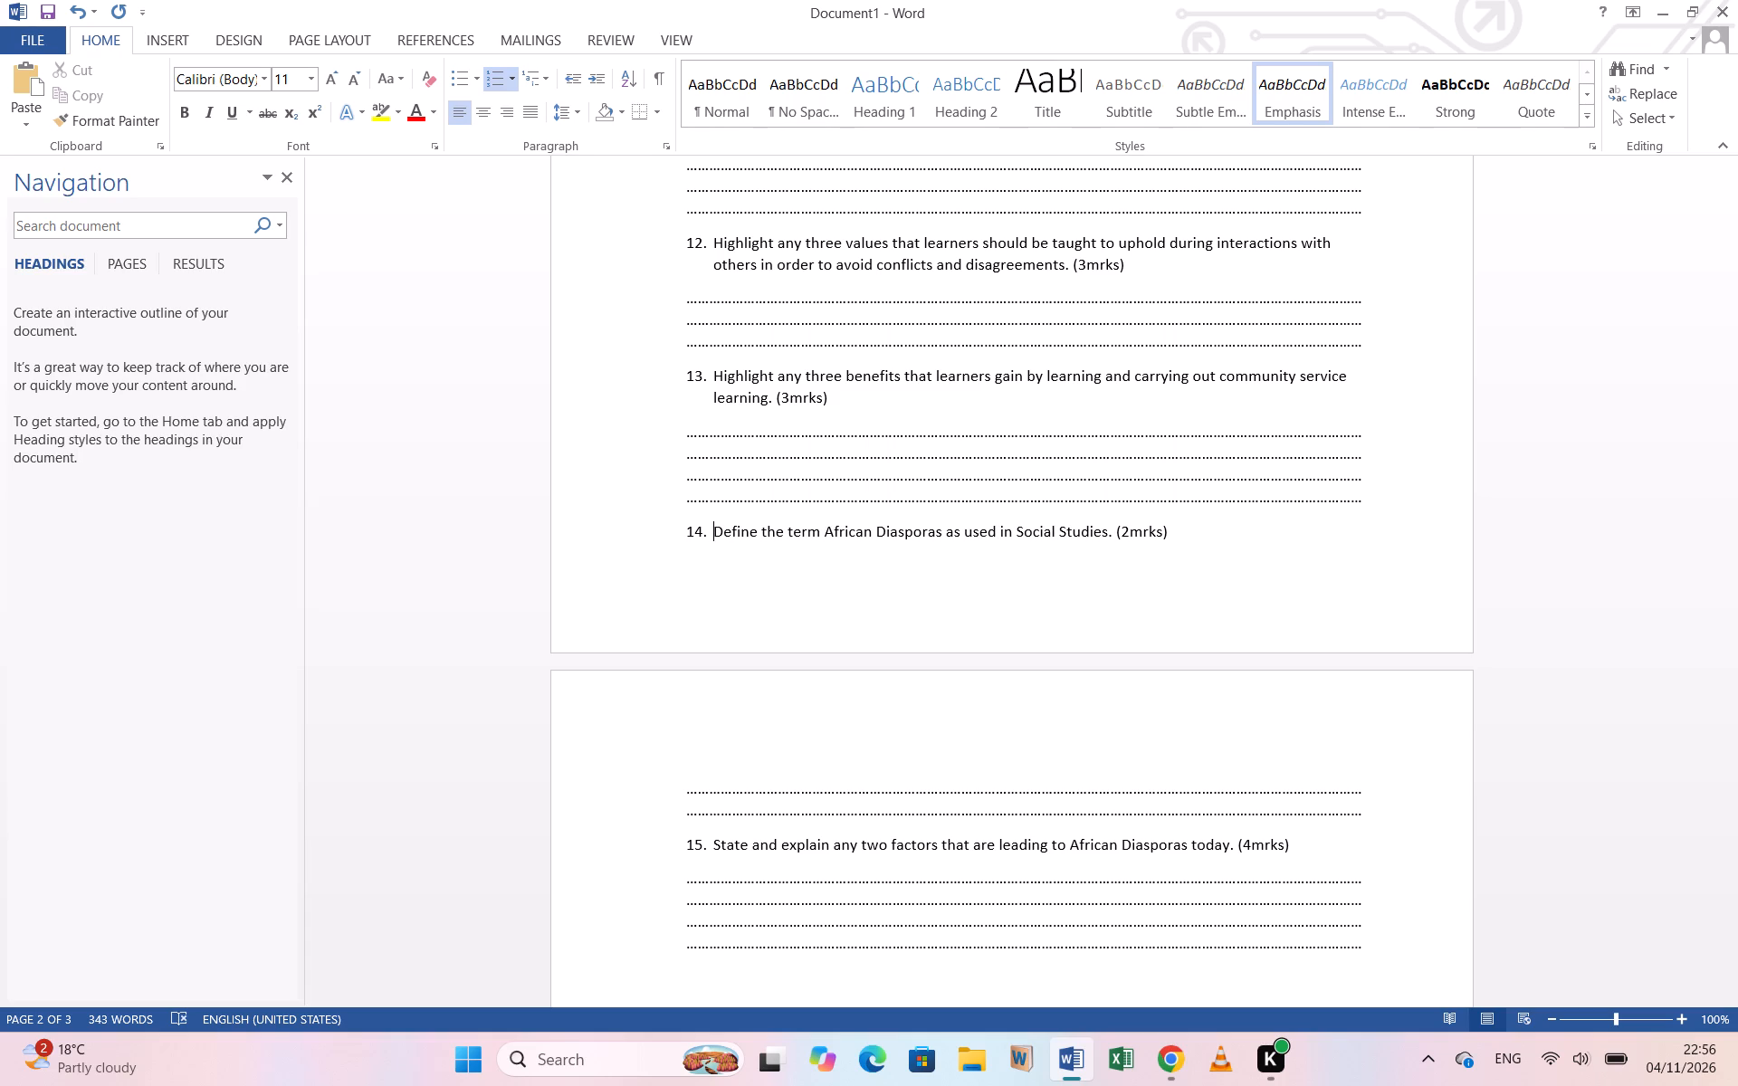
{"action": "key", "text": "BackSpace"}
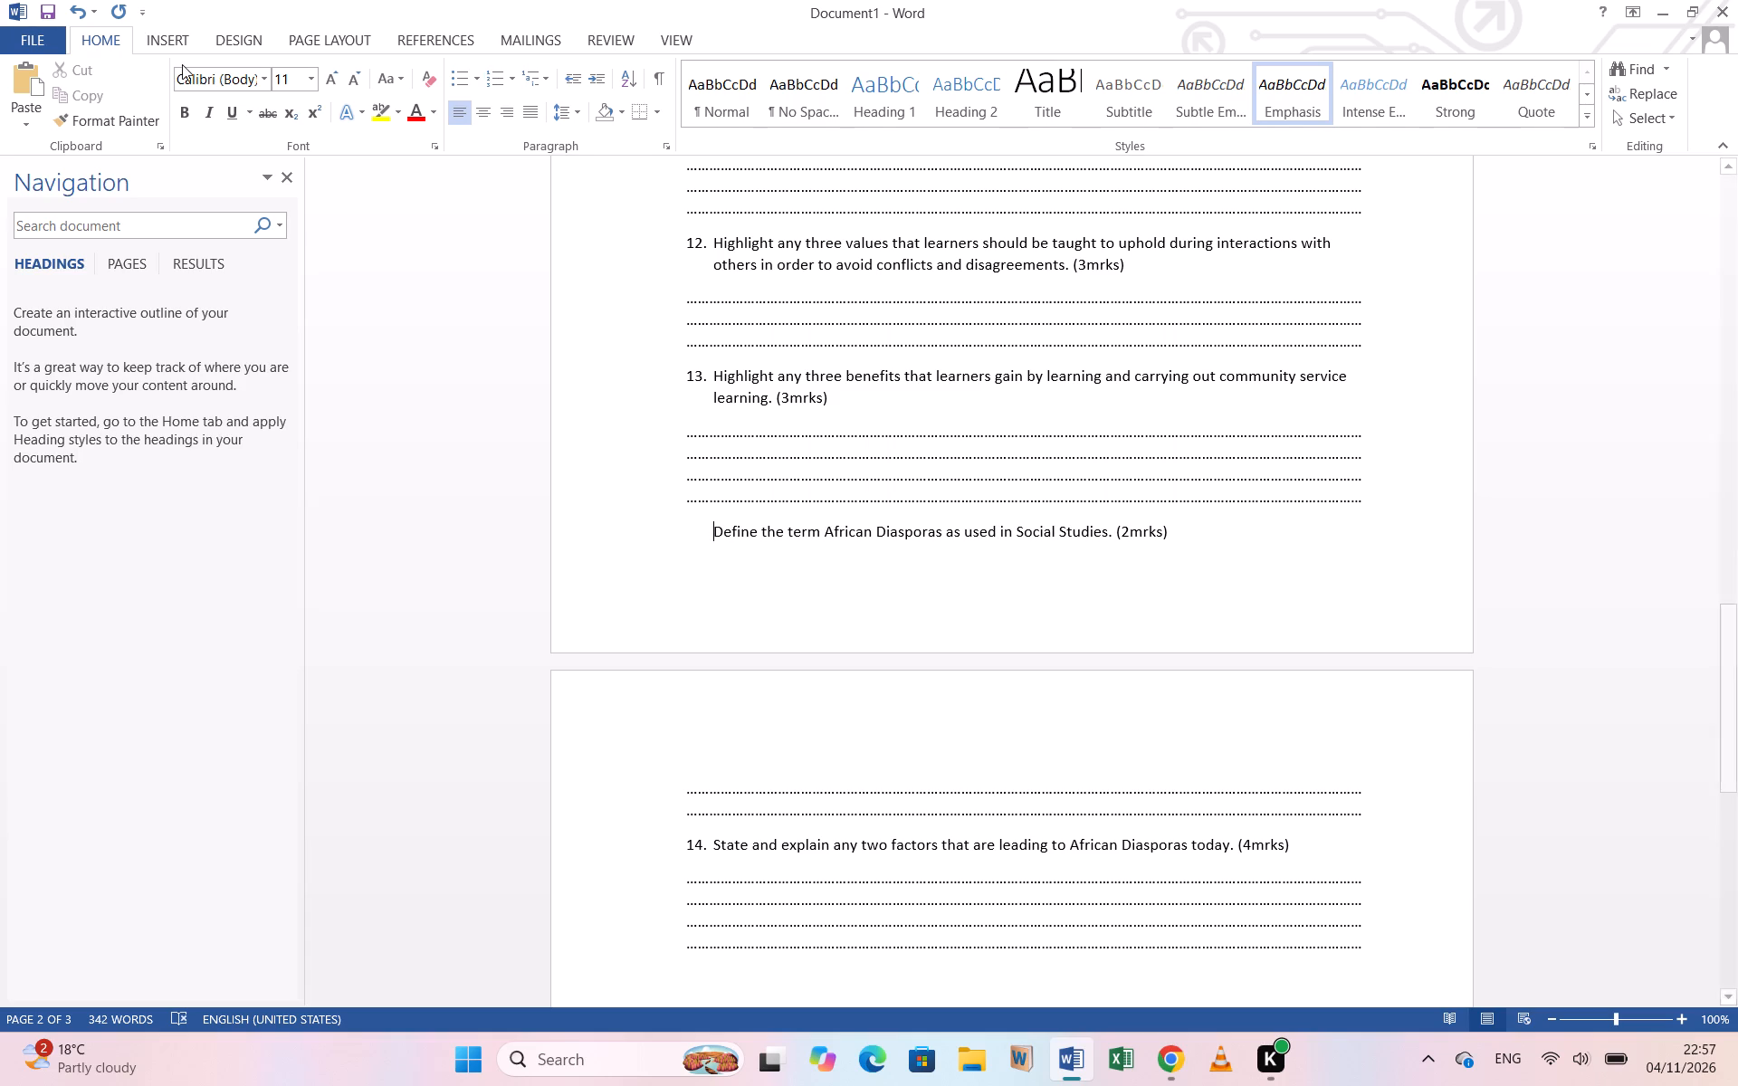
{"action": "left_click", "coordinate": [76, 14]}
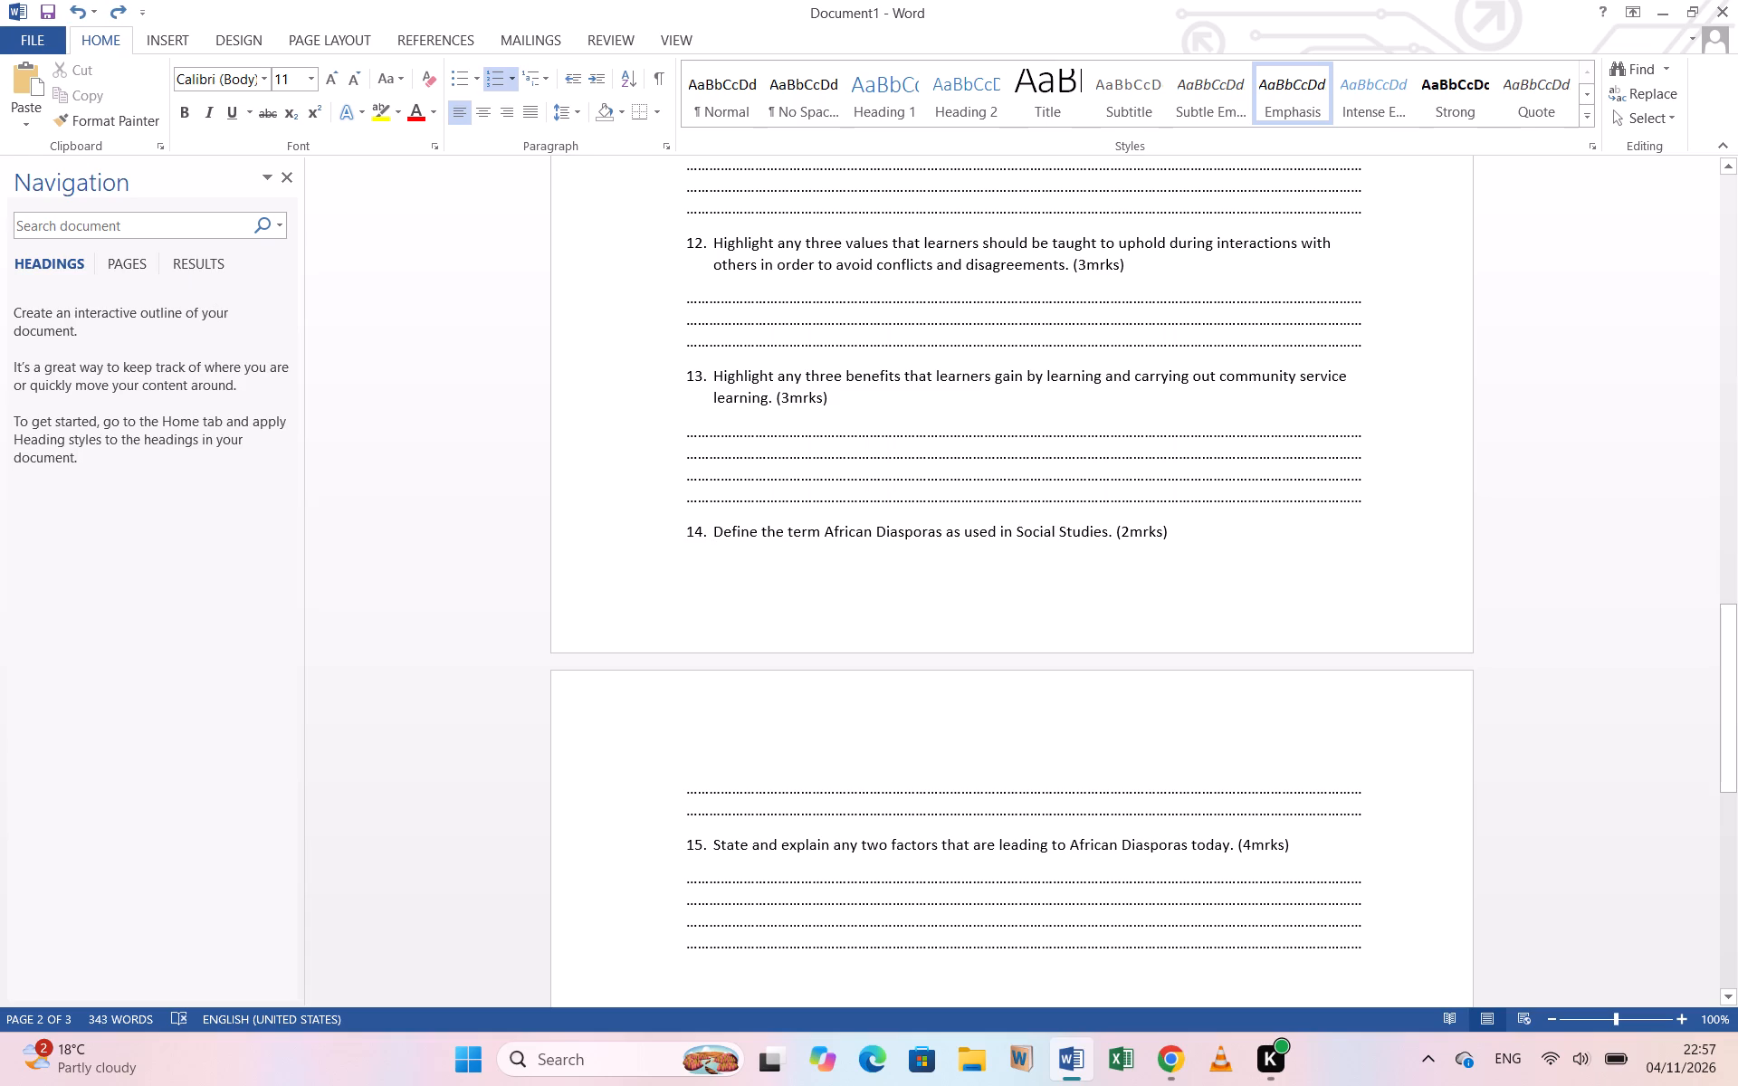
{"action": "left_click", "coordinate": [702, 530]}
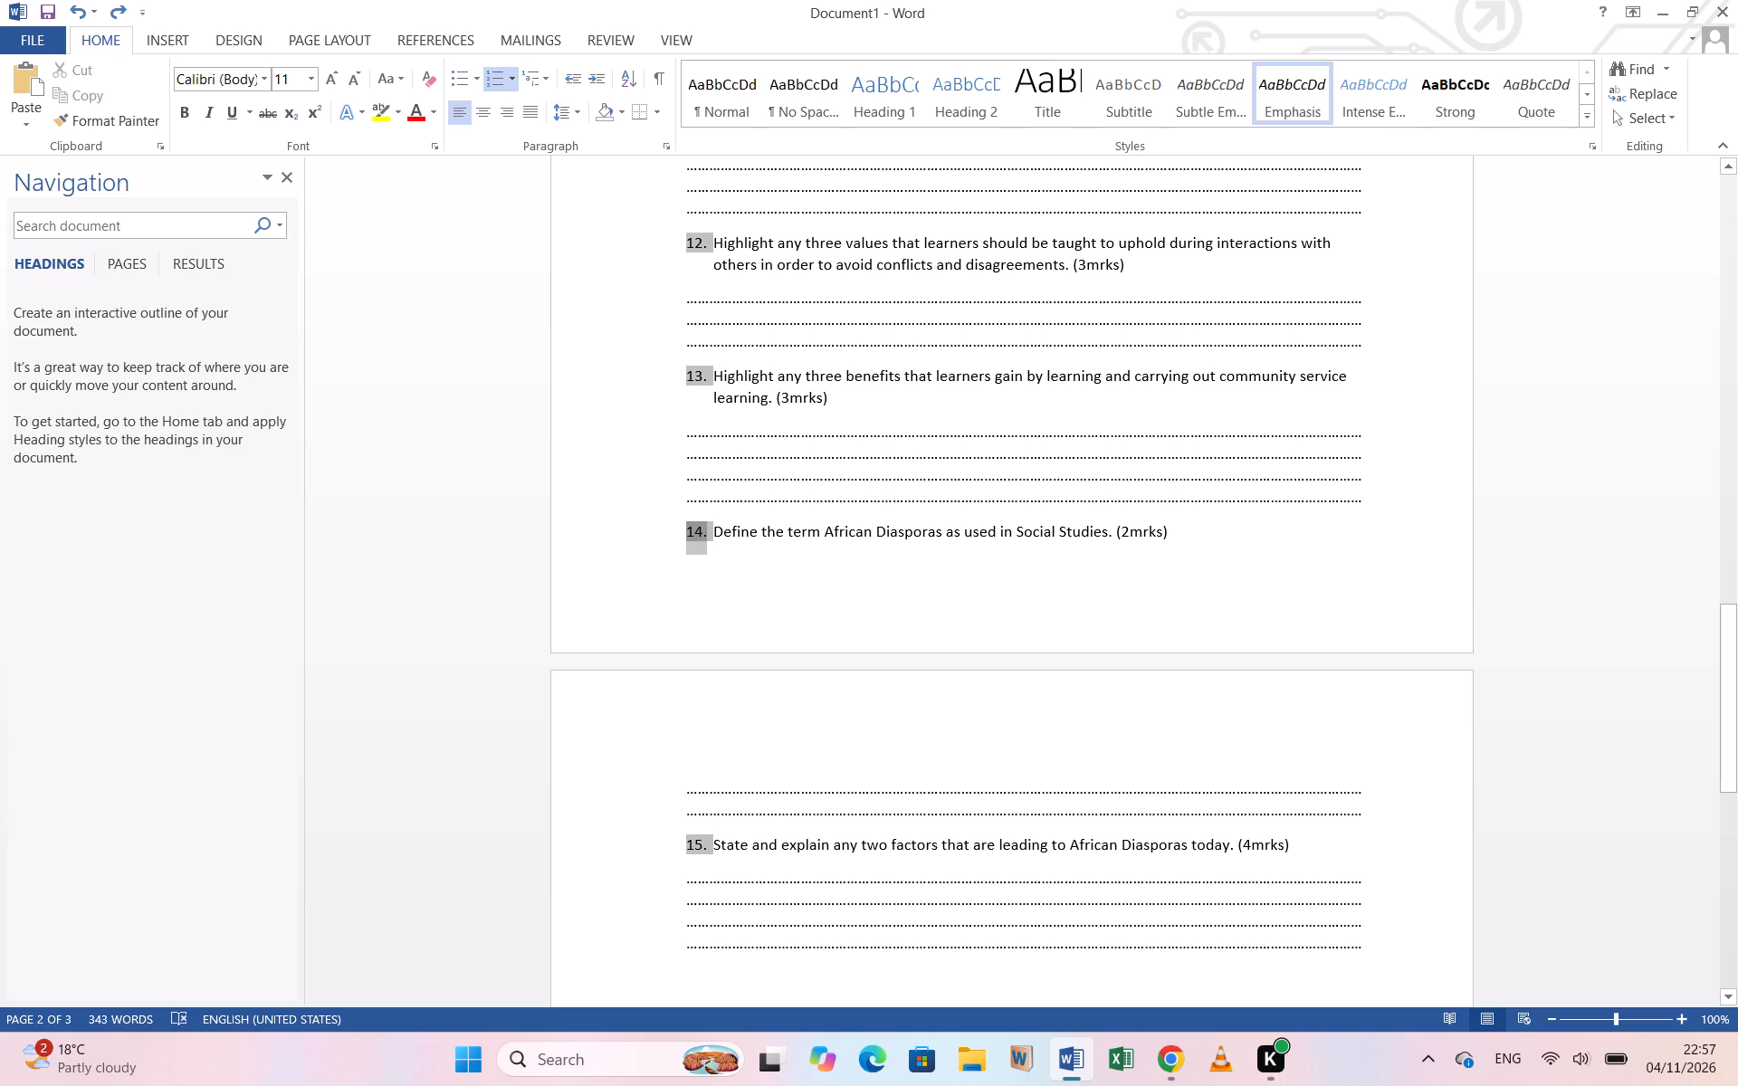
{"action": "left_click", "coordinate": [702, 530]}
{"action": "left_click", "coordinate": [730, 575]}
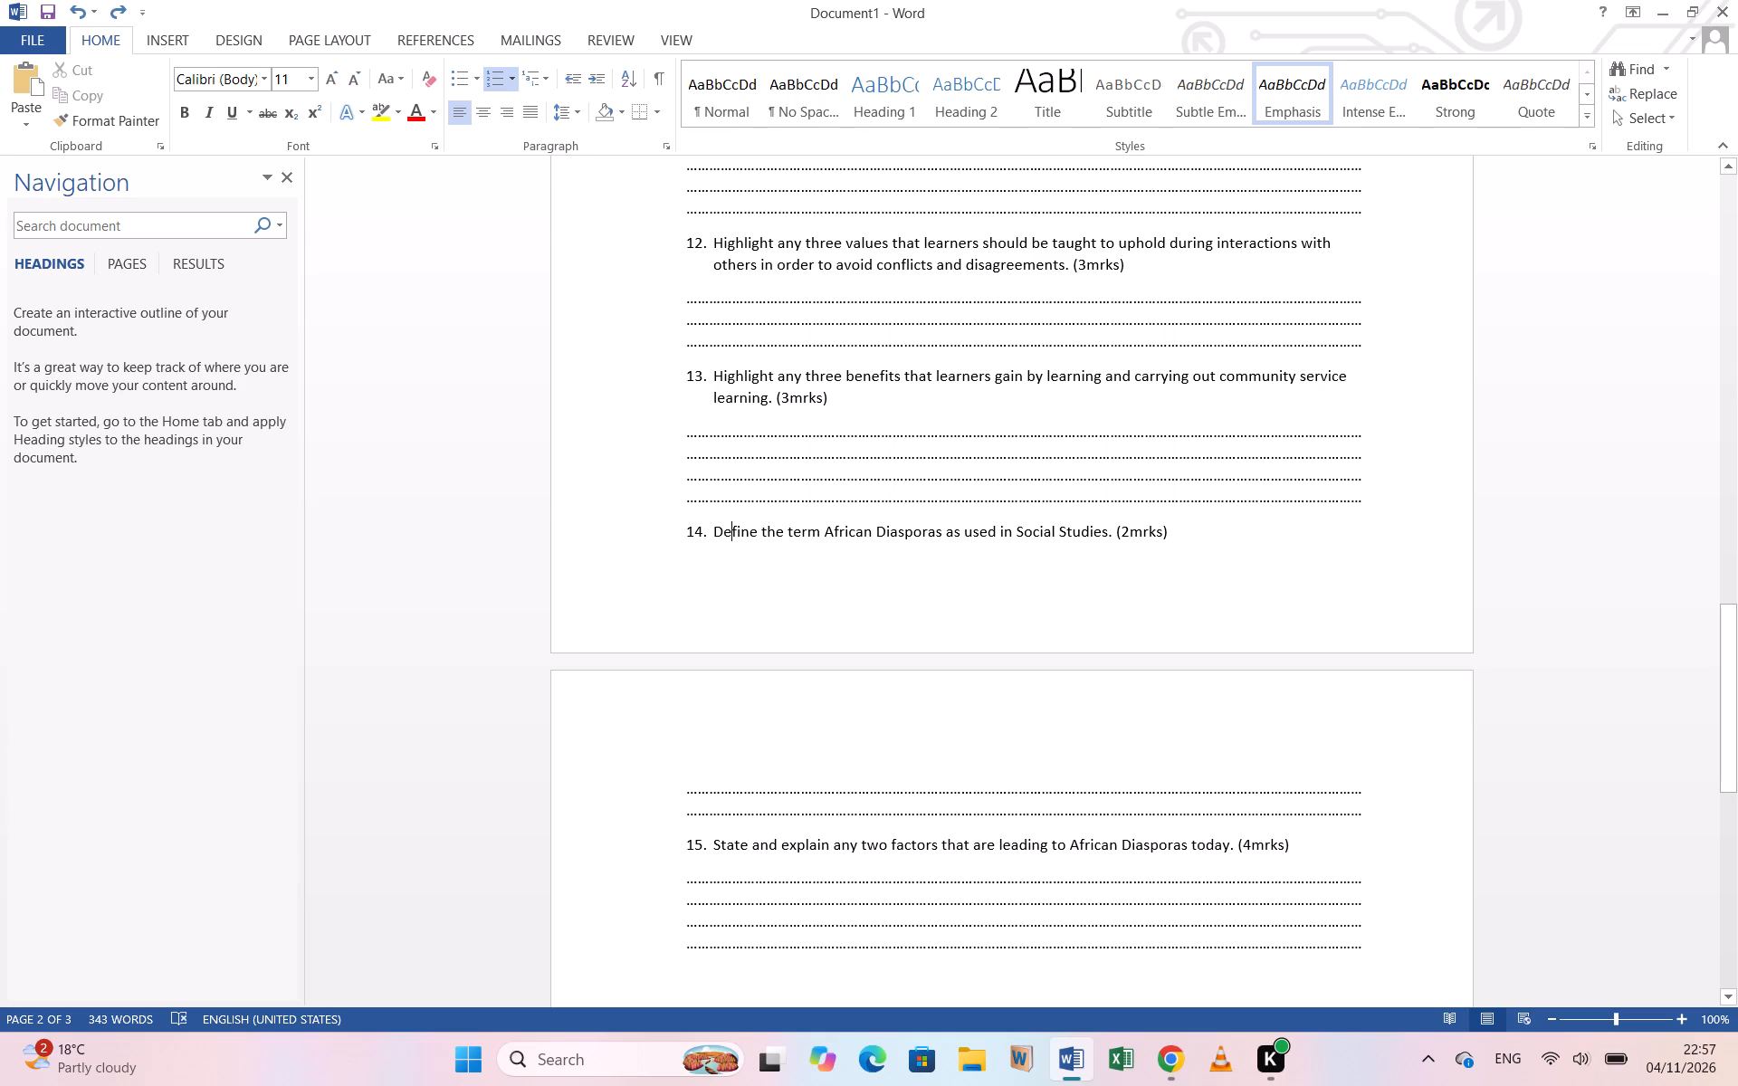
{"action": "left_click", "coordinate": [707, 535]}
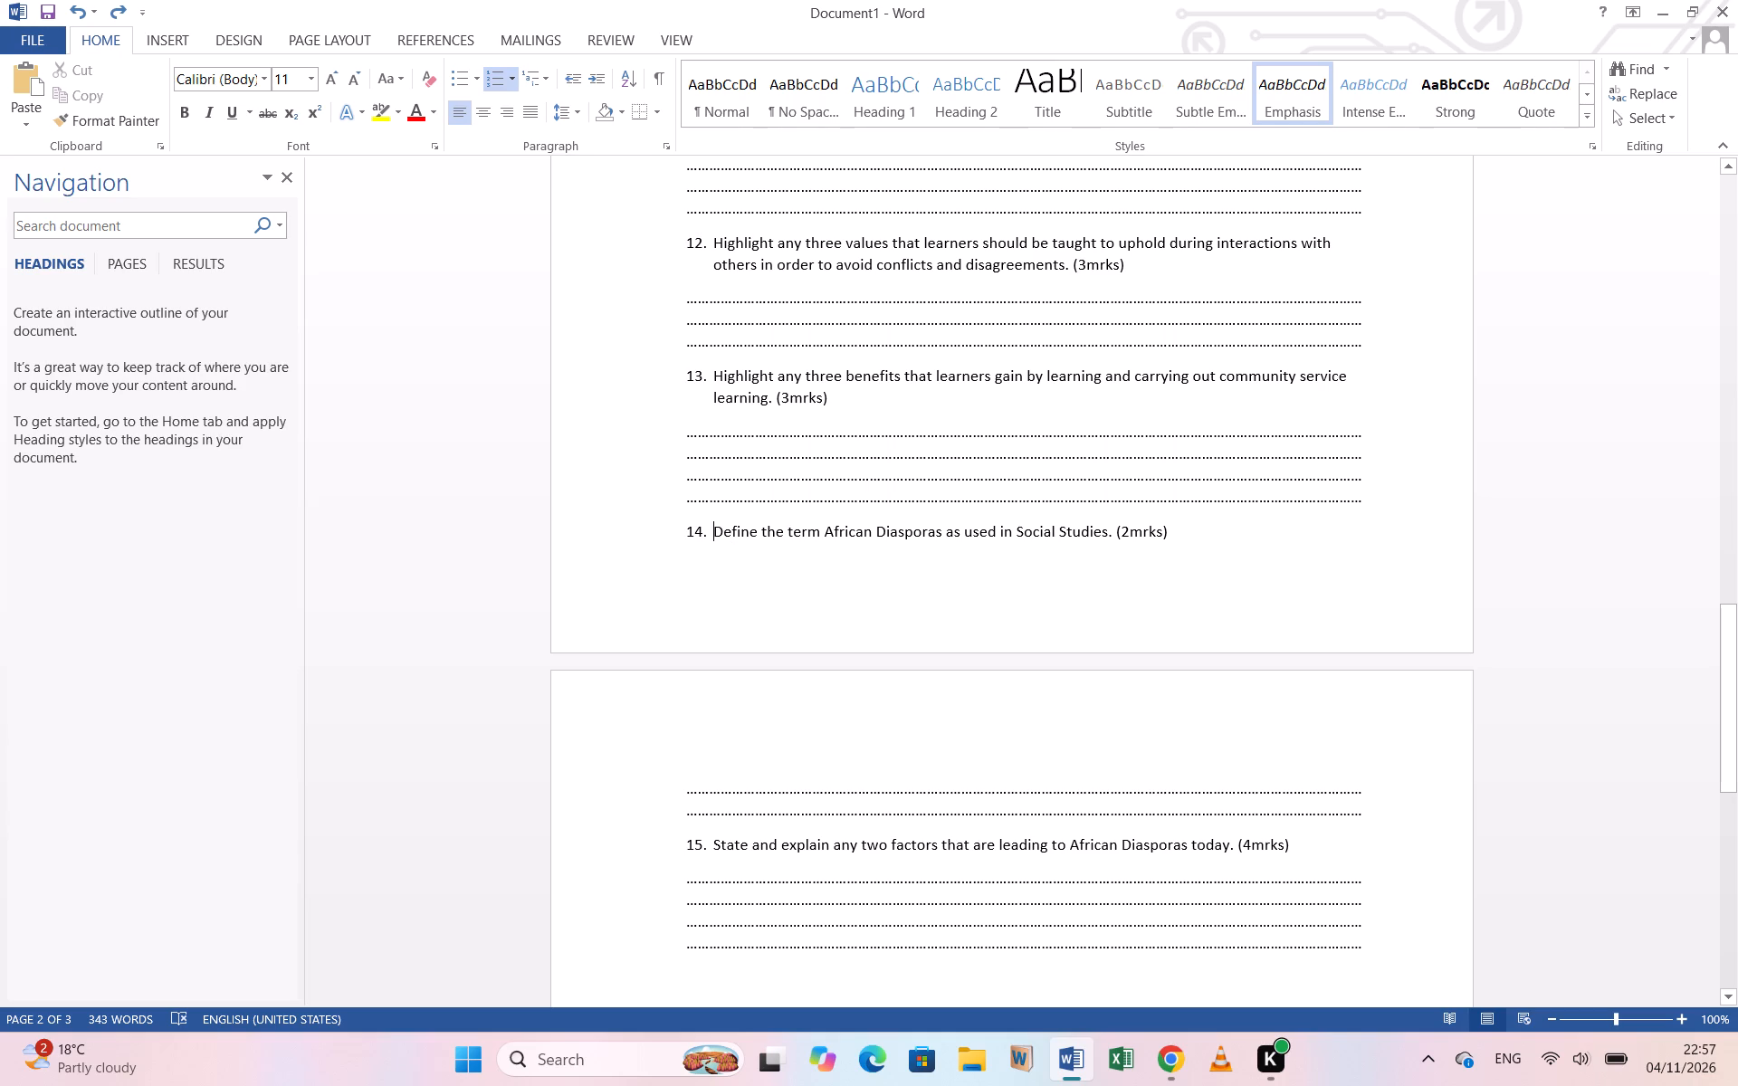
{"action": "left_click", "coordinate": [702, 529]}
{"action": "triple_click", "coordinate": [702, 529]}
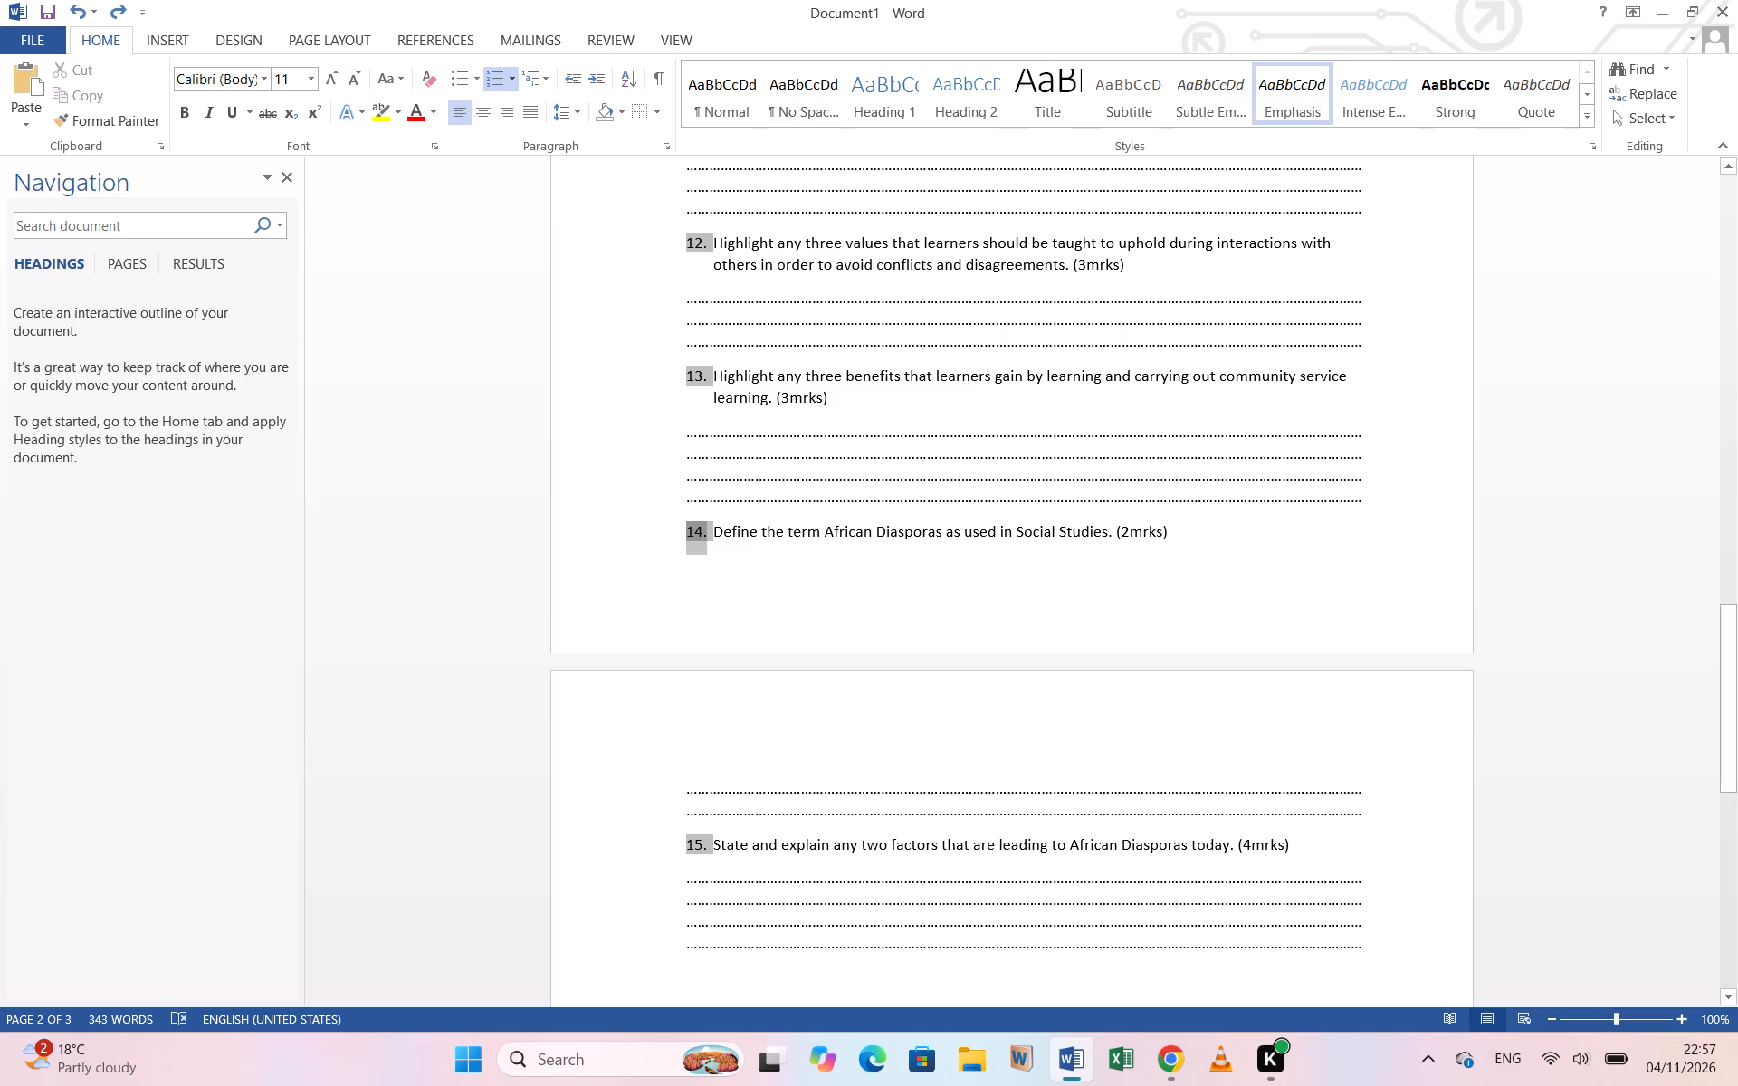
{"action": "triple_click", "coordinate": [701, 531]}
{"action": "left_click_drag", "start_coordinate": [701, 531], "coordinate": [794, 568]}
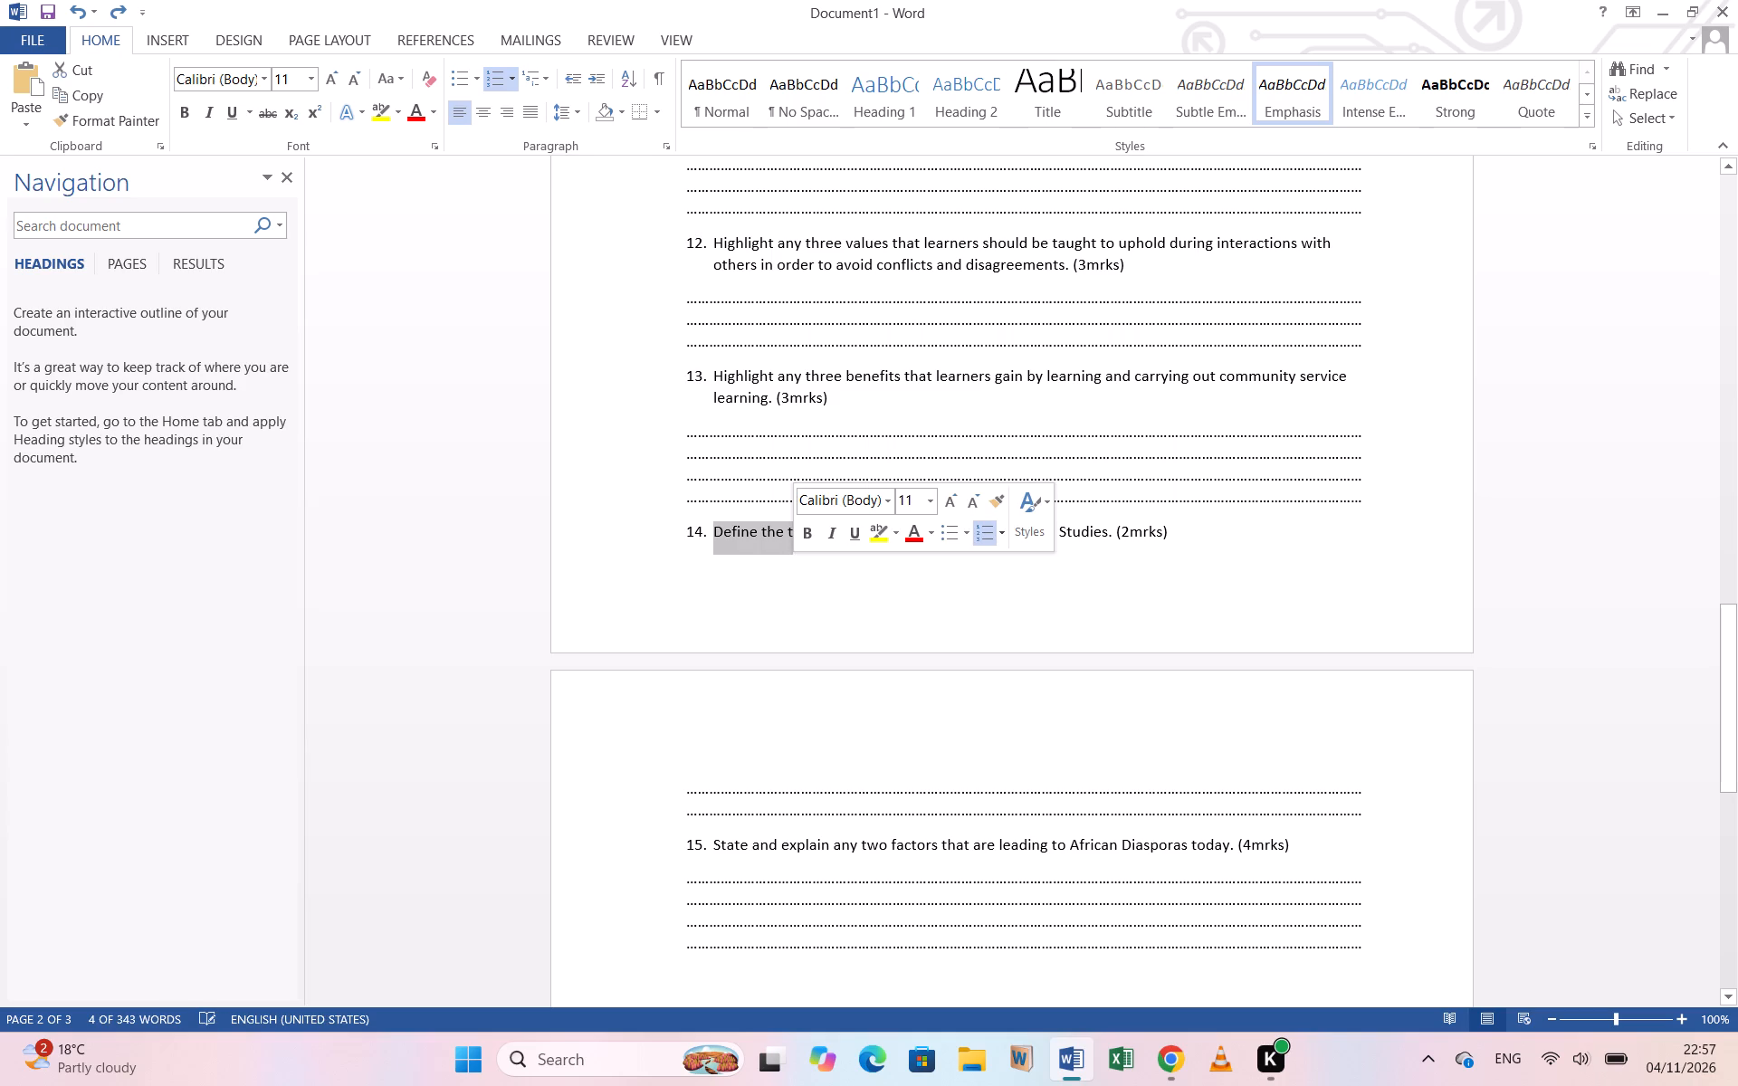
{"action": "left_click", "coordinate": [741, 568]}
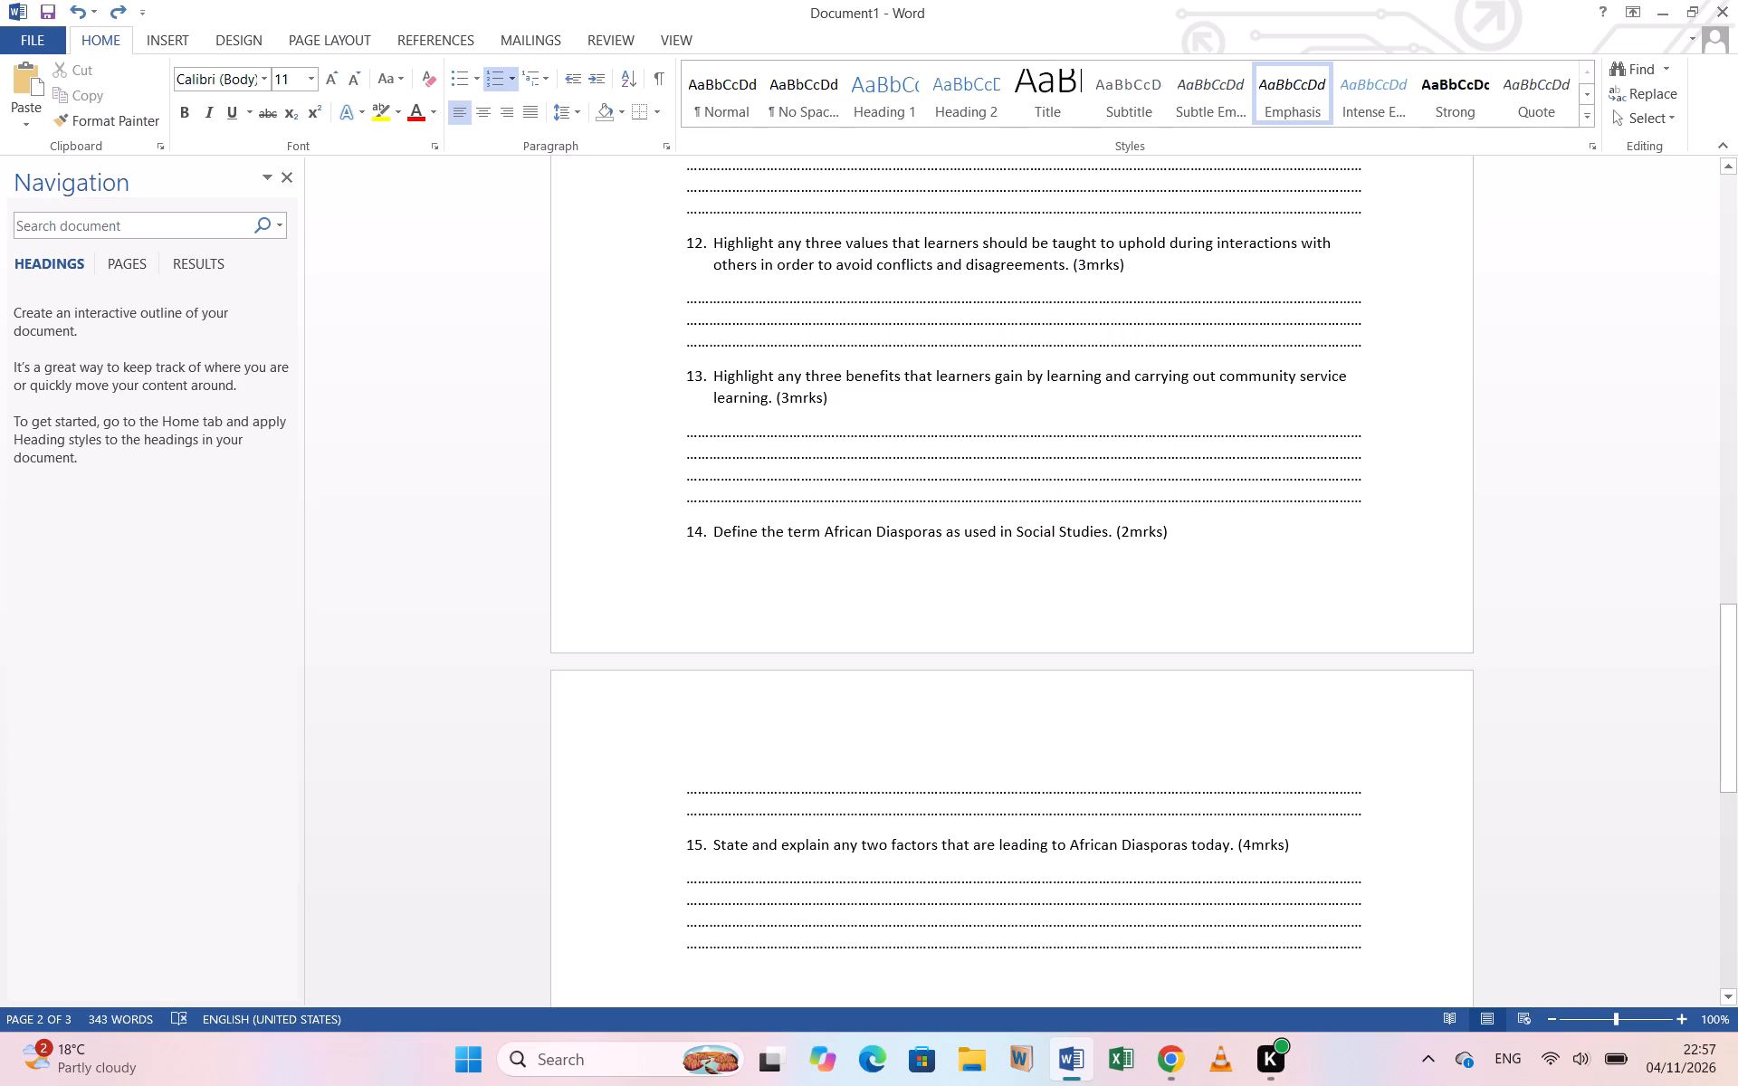
Insert the sub-question label "(a)" before "Define the term African Diasporas" in question 14.
{"action": "left_click", "coordinate": [709, 534]}
{"action": "key", "text": "shift+parenleft"}
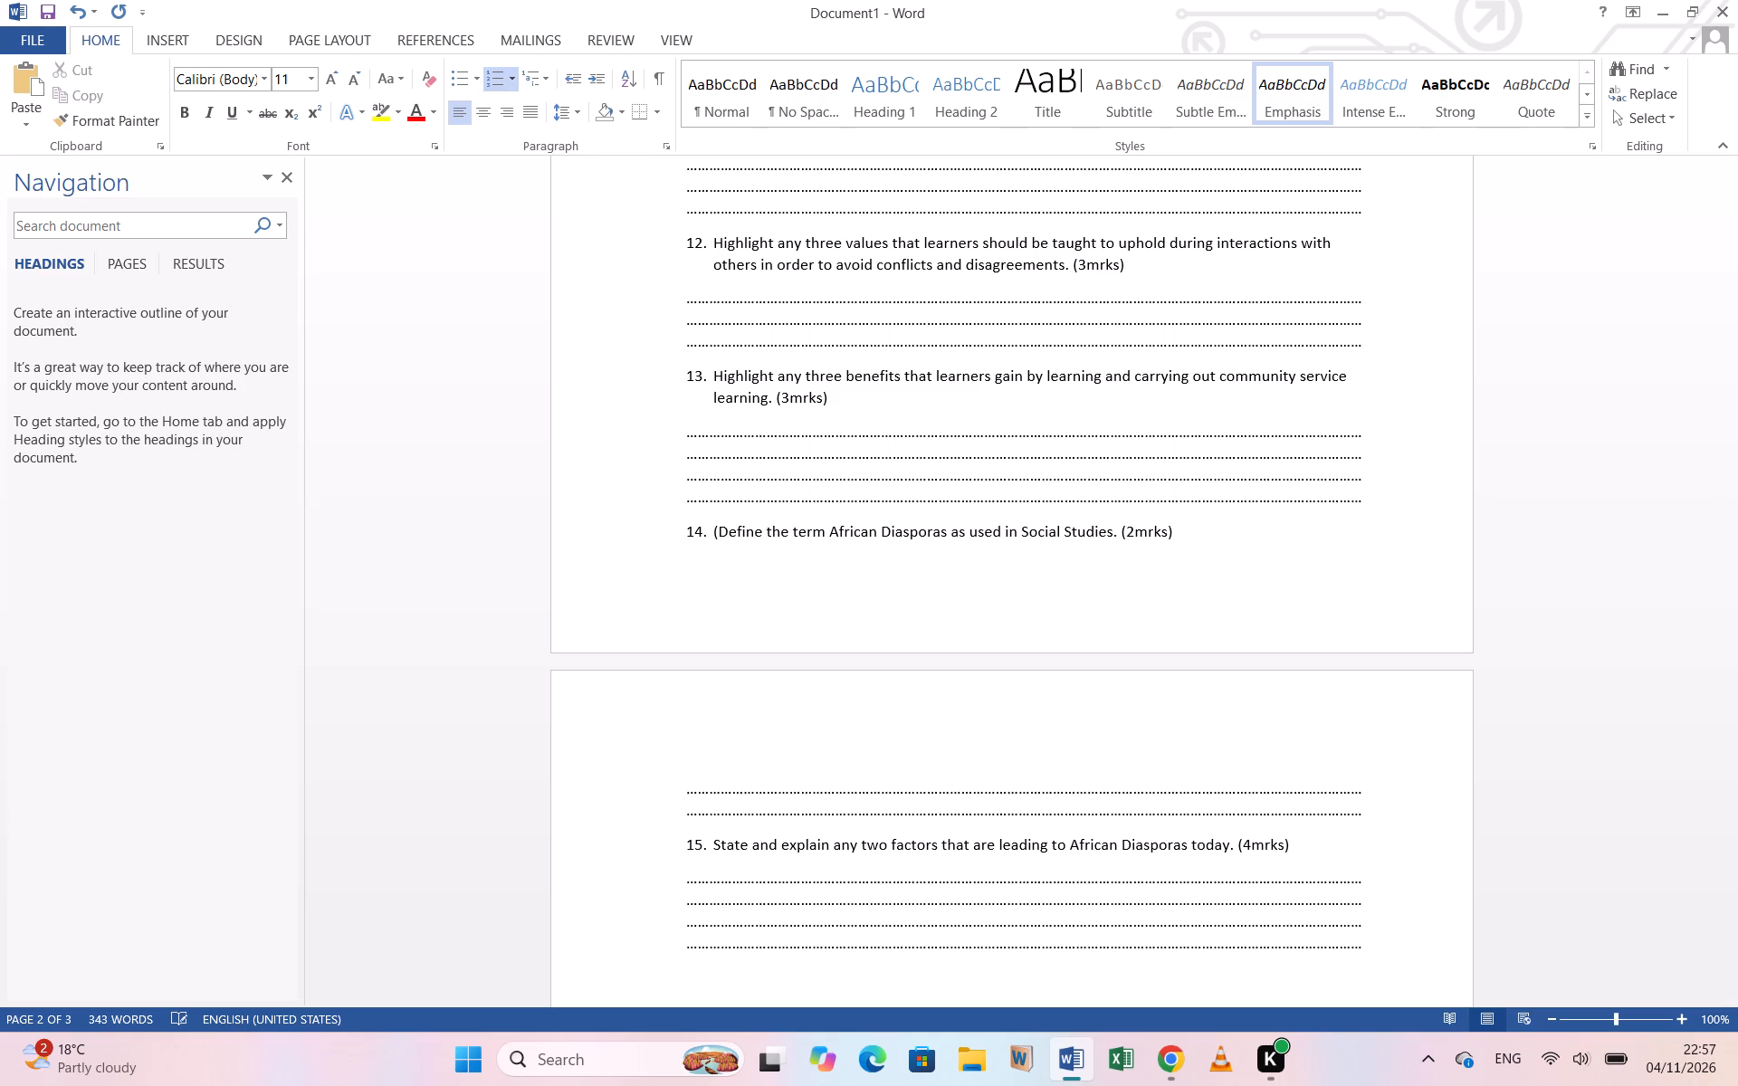
{"action": "key", "text": "a"}
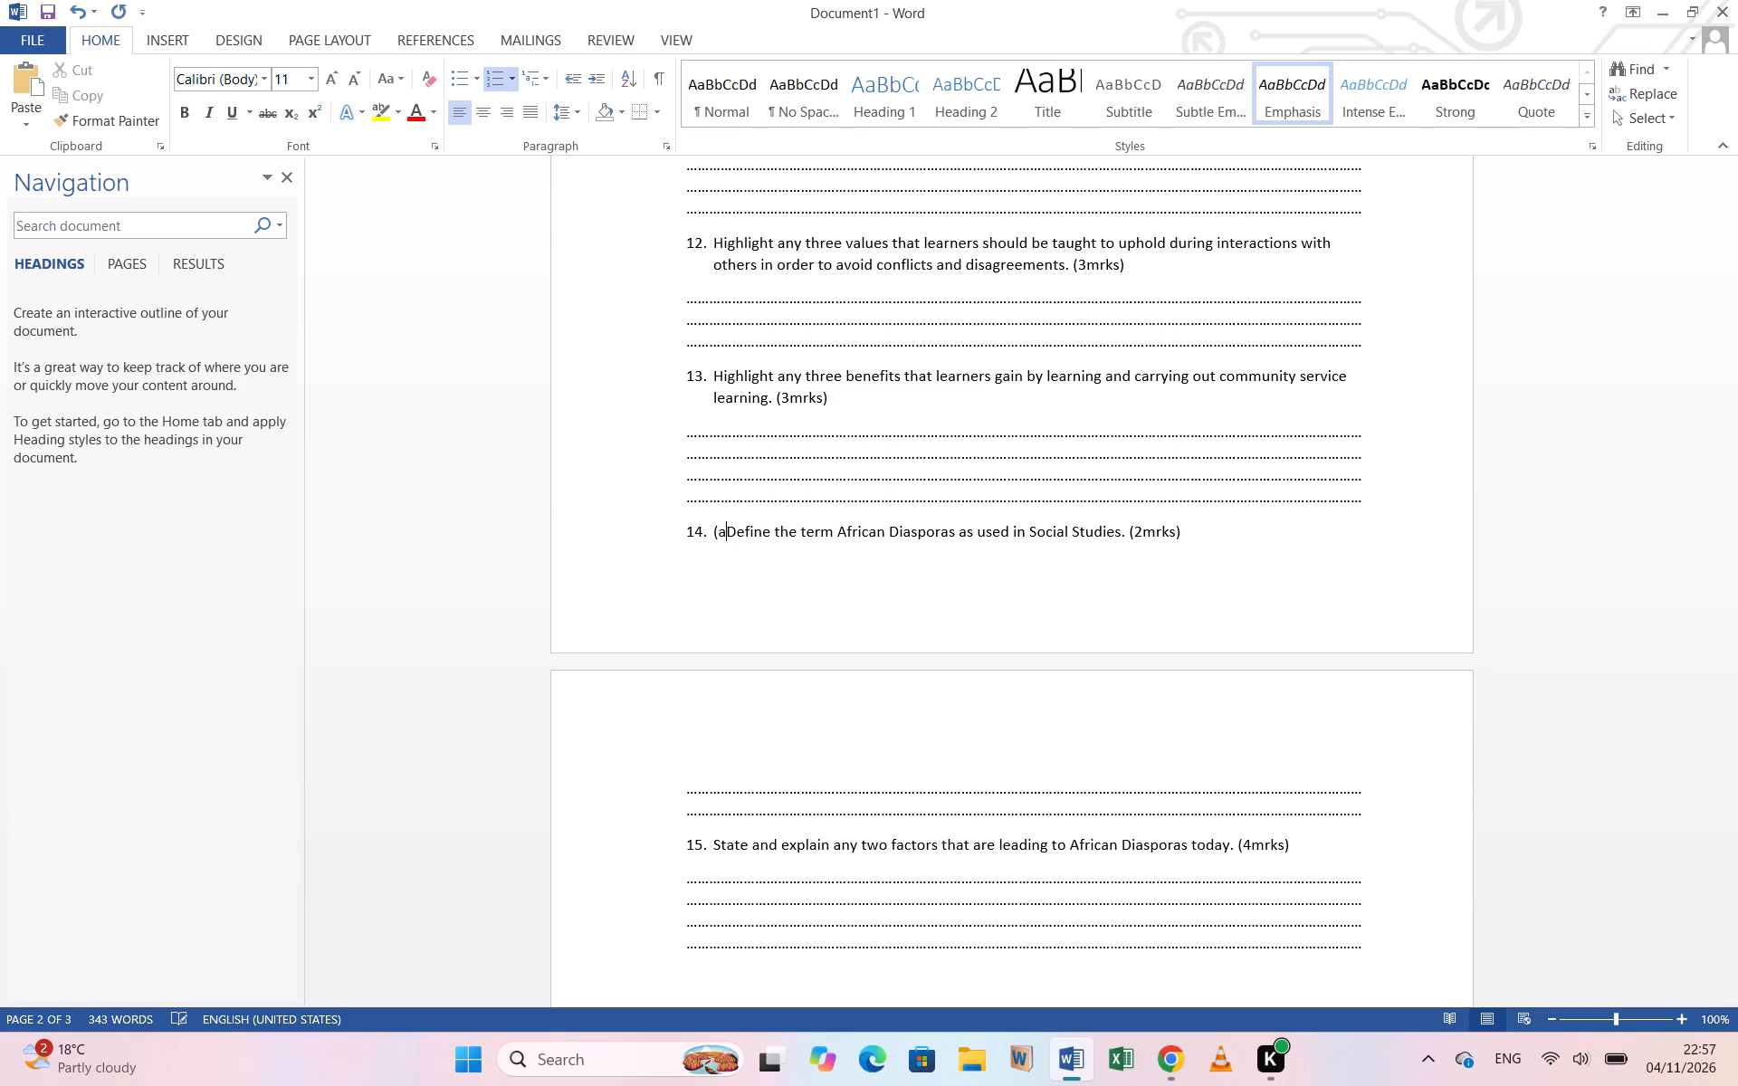
{"action": "key", "text": "shift+parenright"}
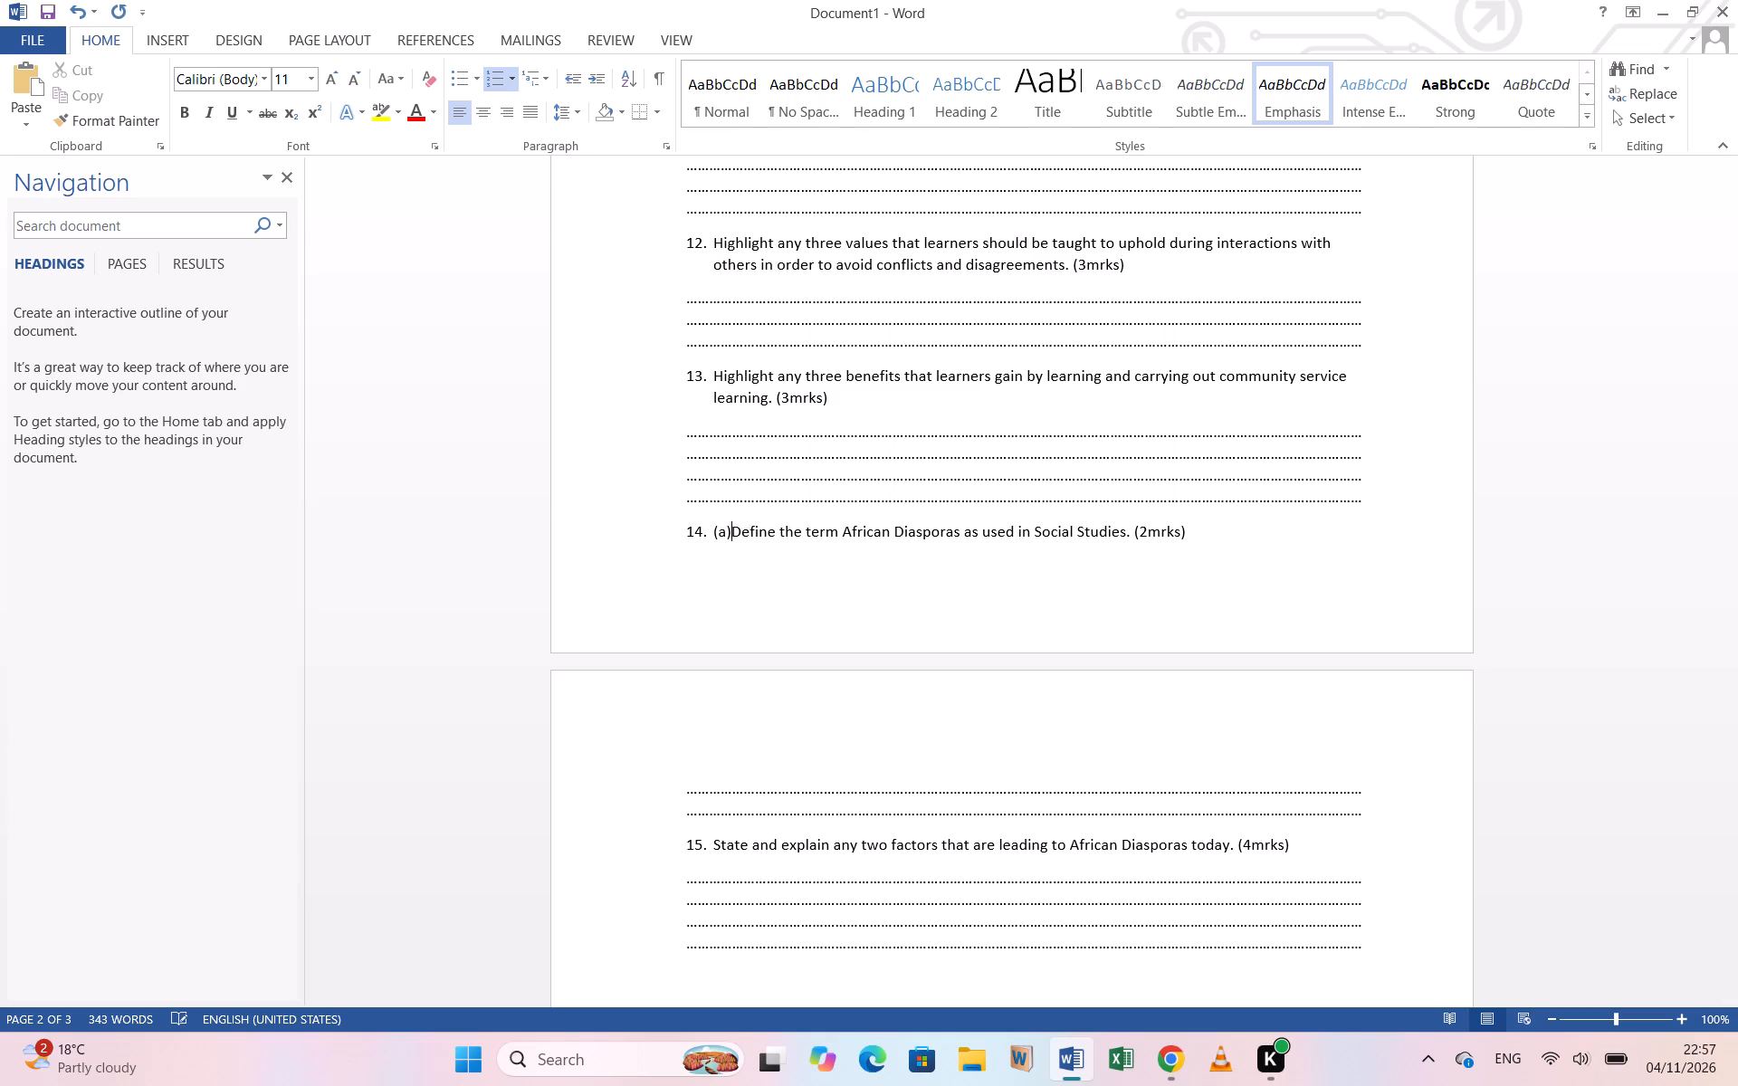
{"action": "key", "text": "space"}
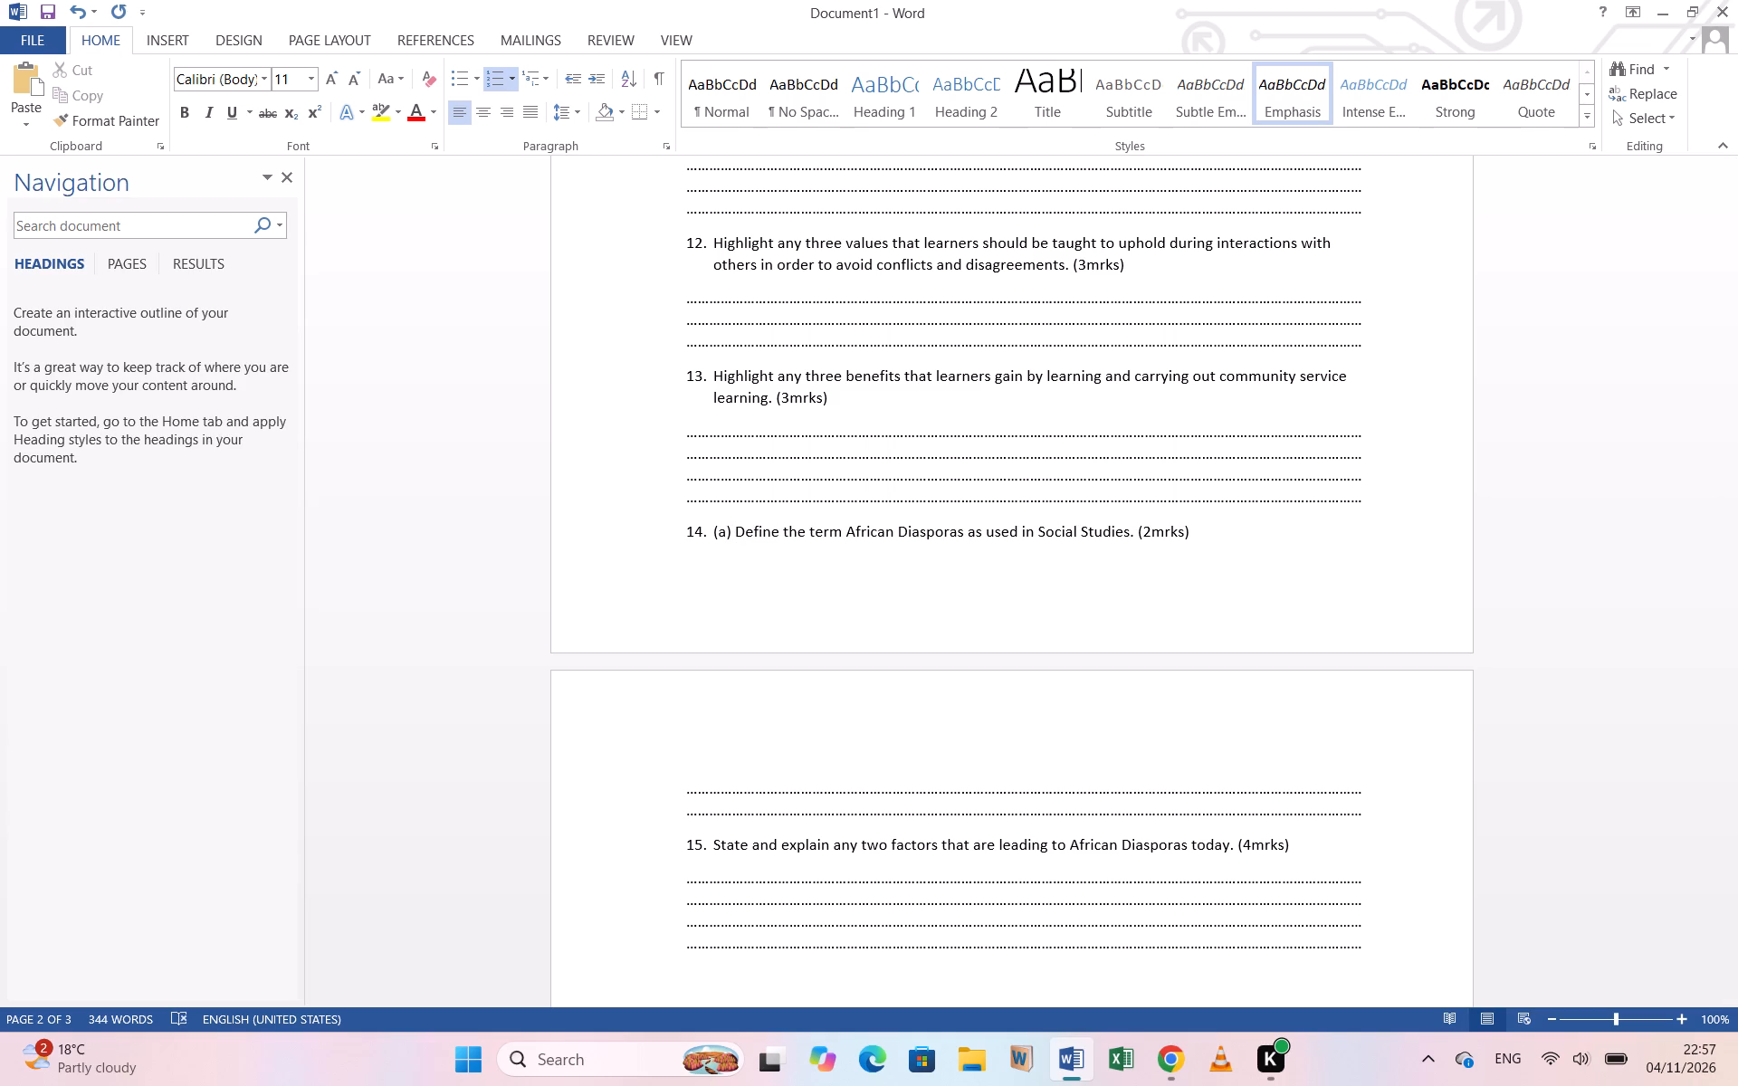
Remove the list number 15 from the "State and explain any two factors" question.
{"action": "double_click", "coordinate": [697, 840]}
{"action": "left_click", "coordinate": [697, 840]}
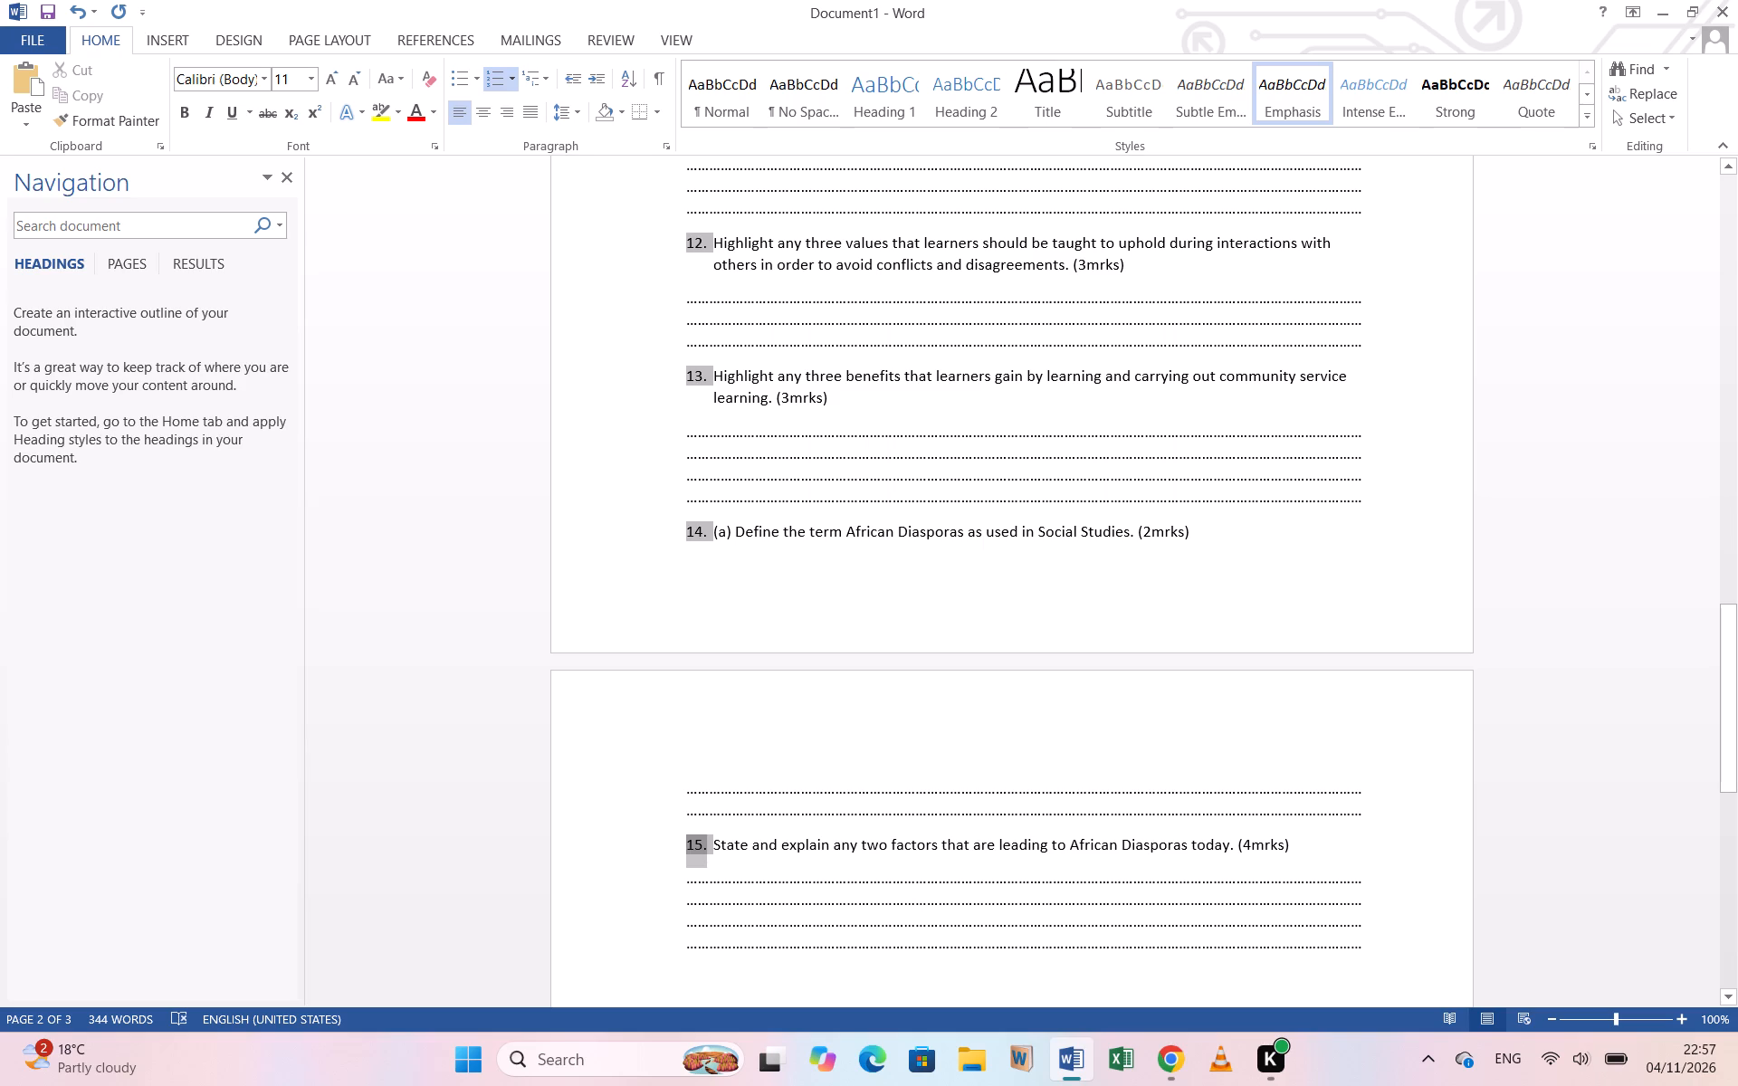
{"action": "left_click", "coordinate": [715, 853]}
{"action": "left_click", "coordinate": [694, 853]}
{"action": "key", "text": "BackSpace"}
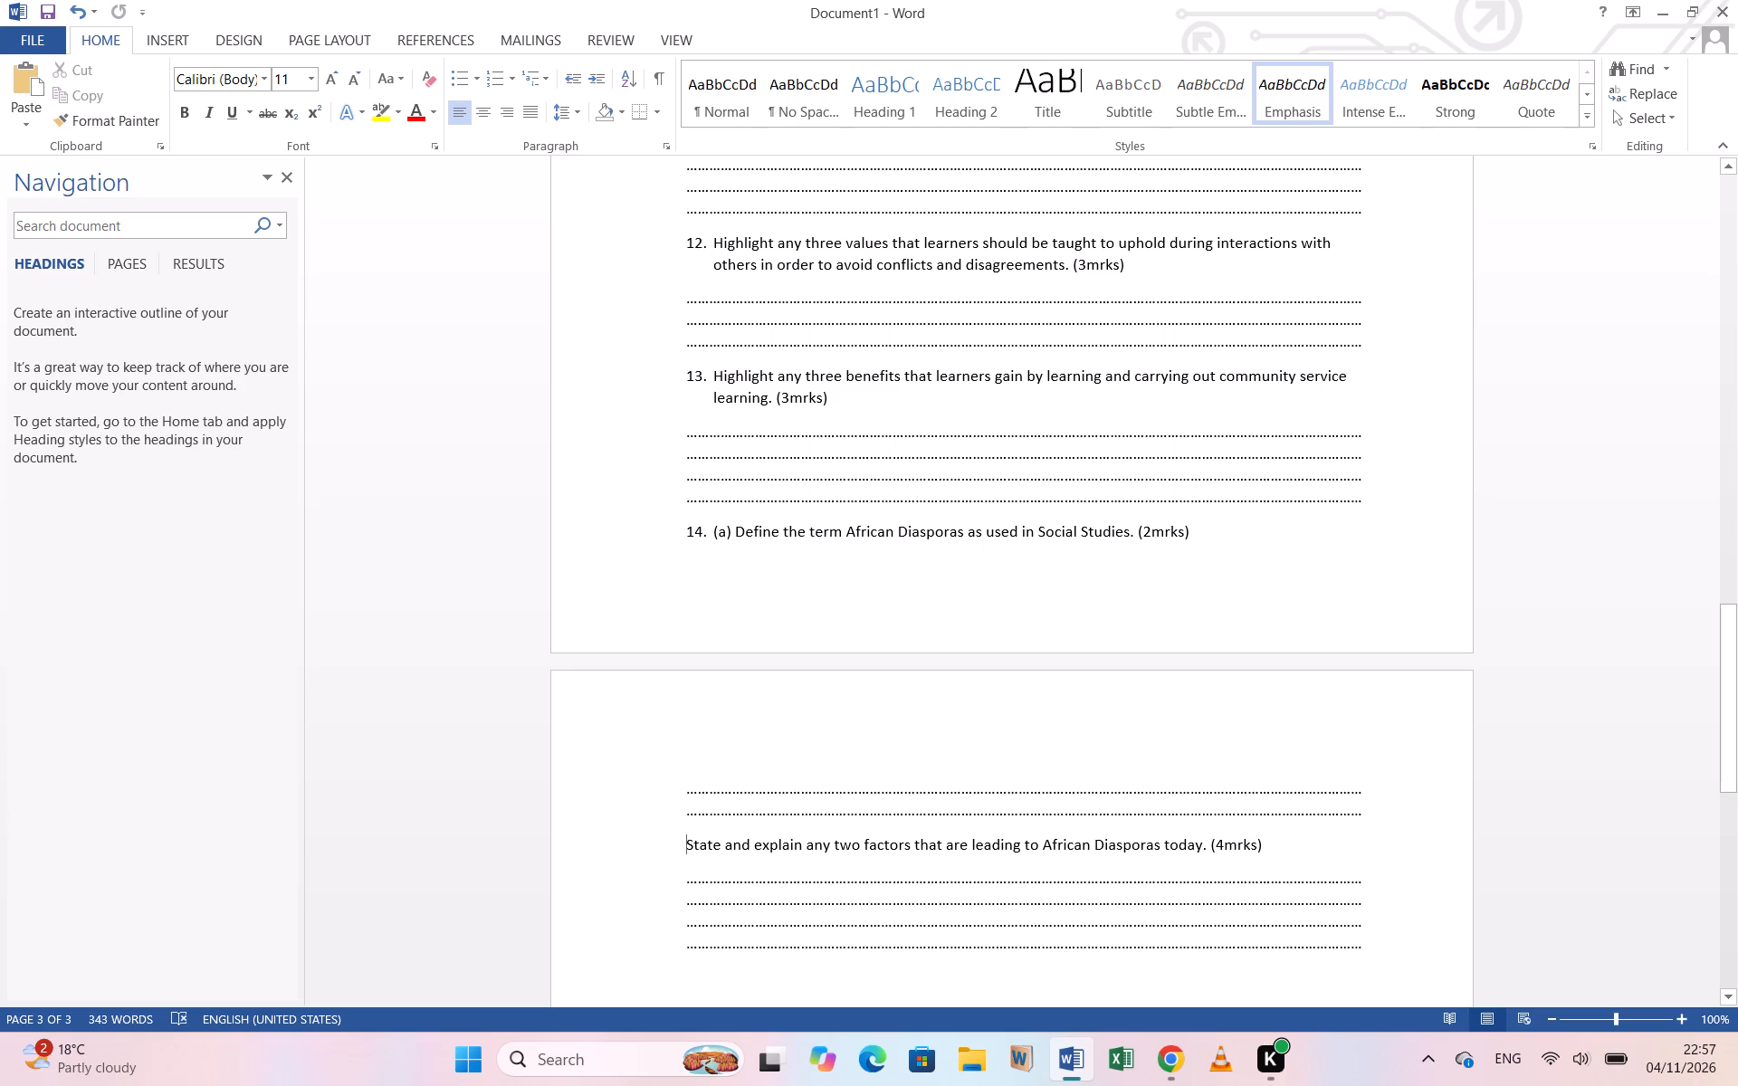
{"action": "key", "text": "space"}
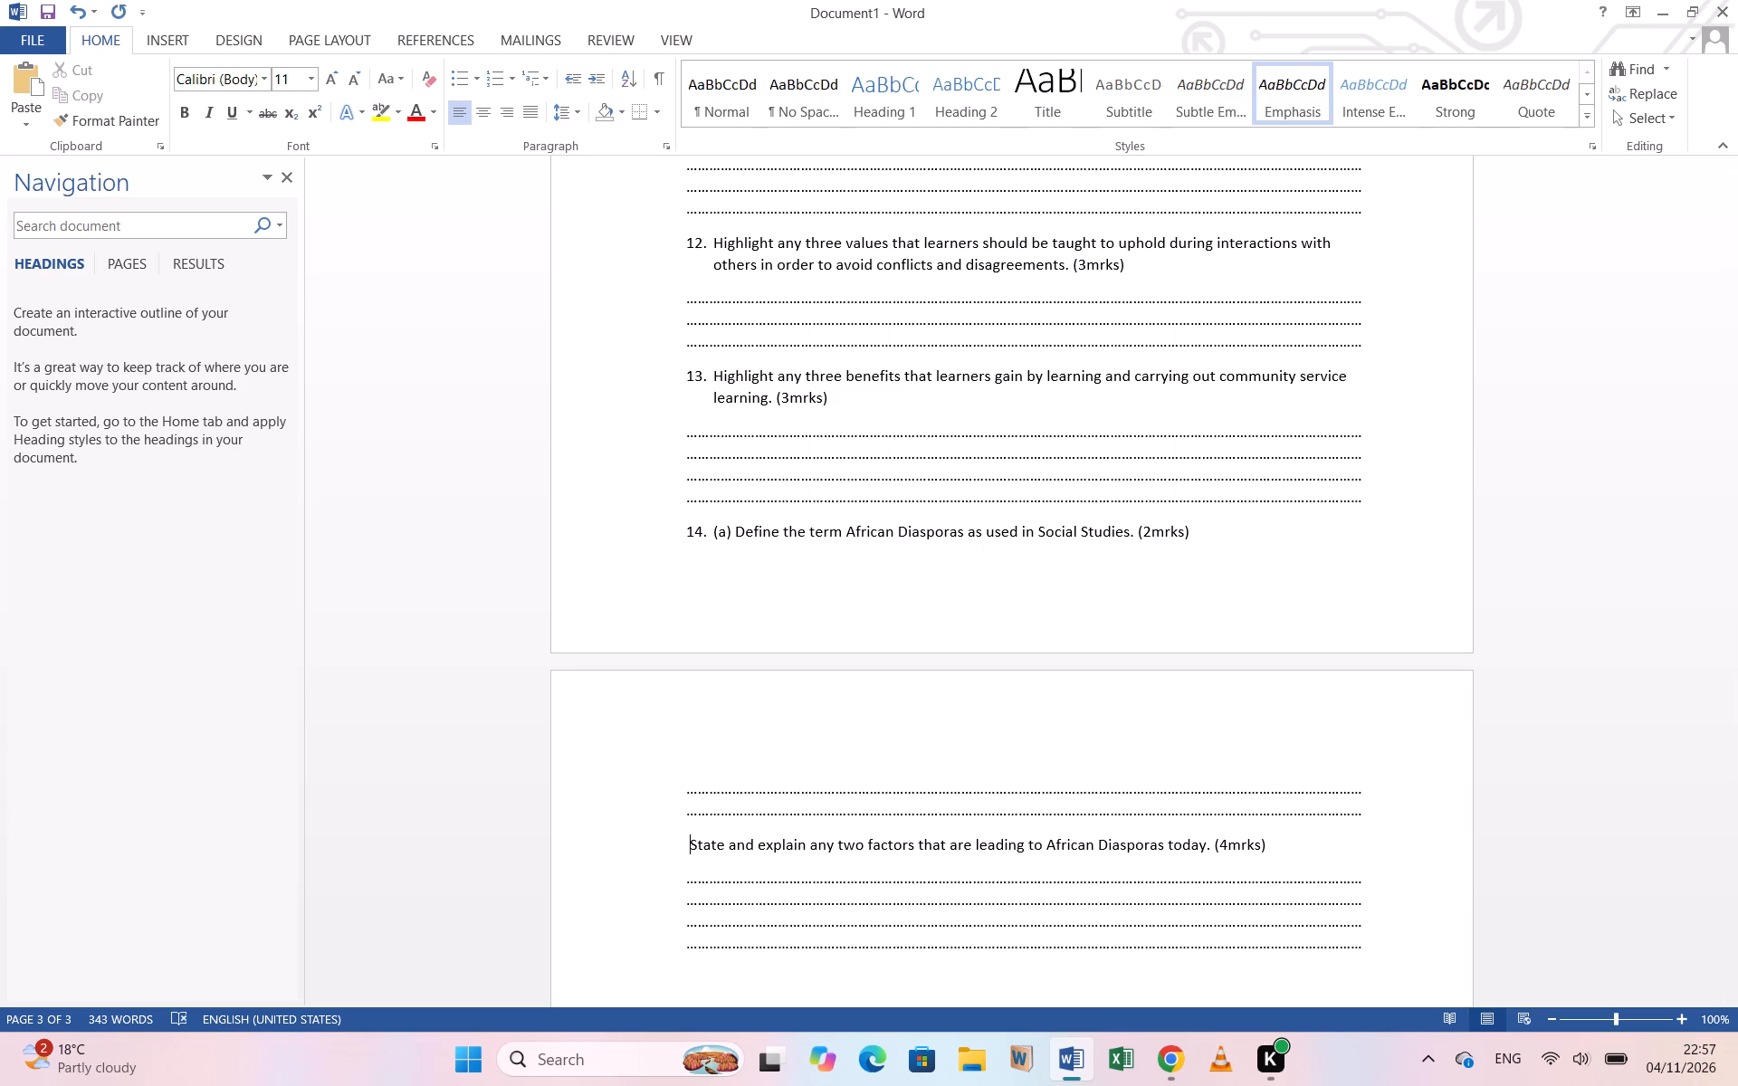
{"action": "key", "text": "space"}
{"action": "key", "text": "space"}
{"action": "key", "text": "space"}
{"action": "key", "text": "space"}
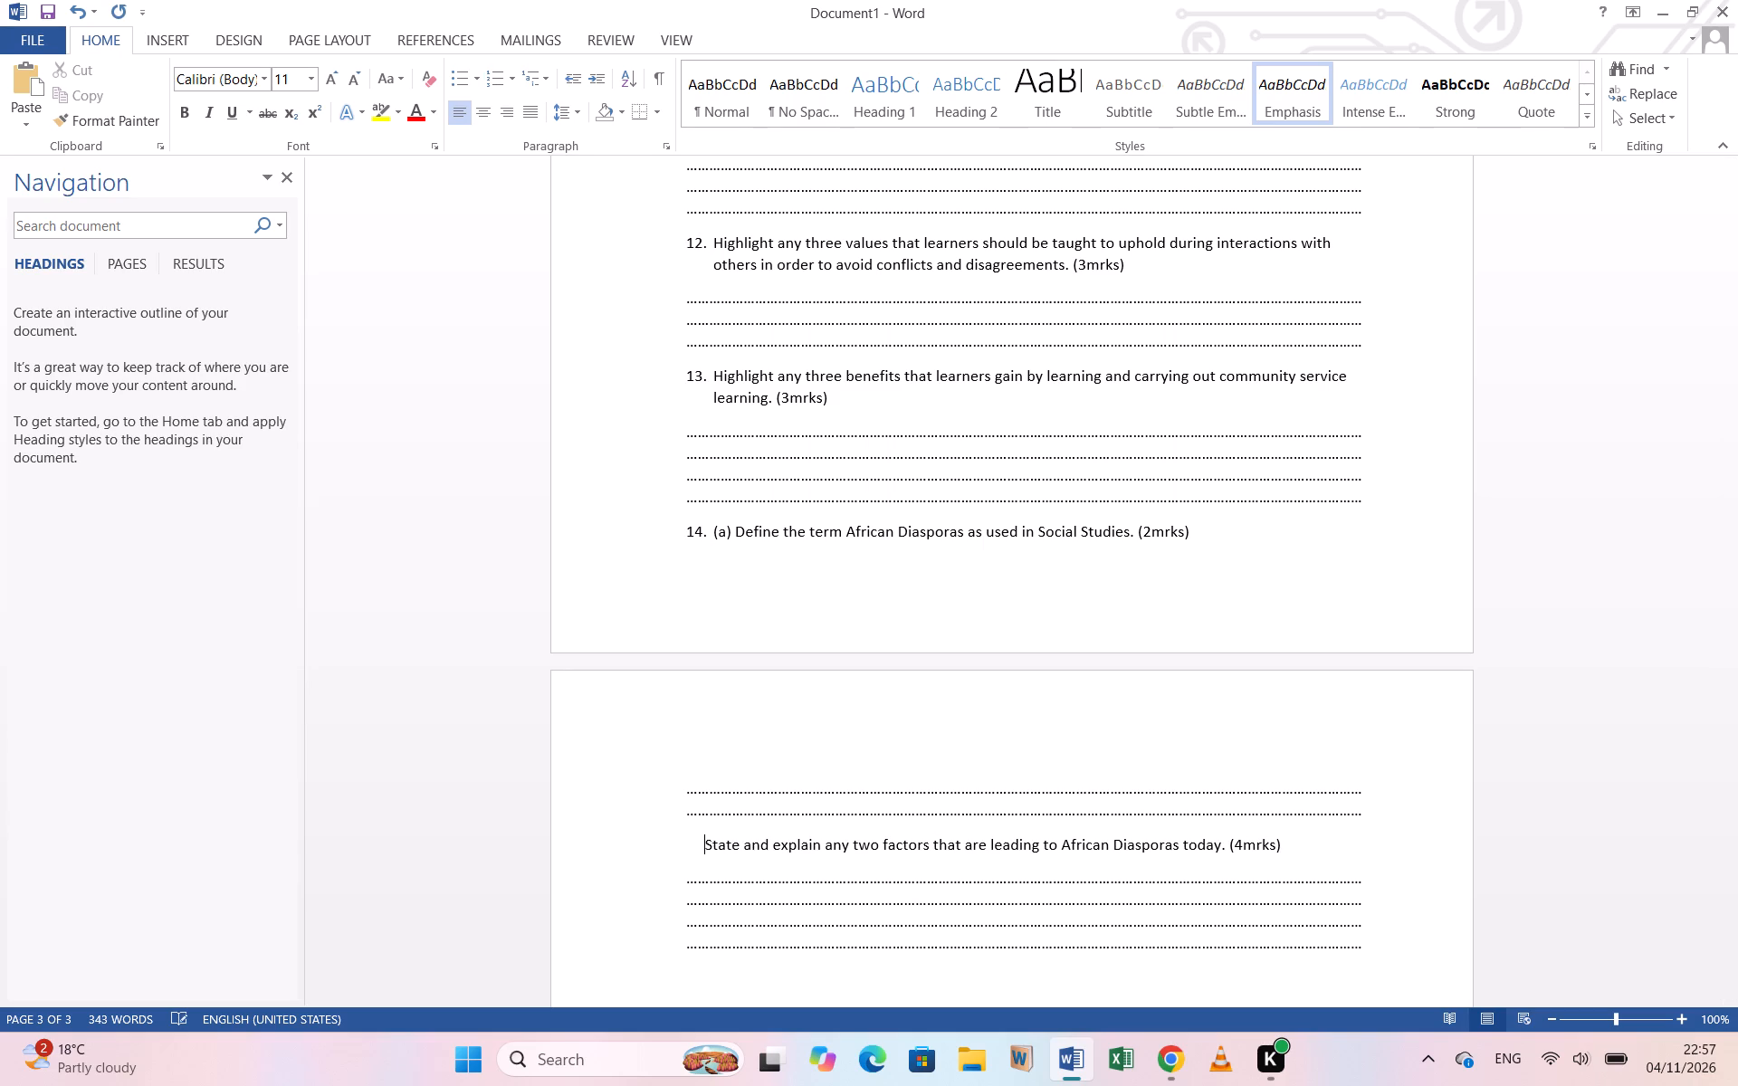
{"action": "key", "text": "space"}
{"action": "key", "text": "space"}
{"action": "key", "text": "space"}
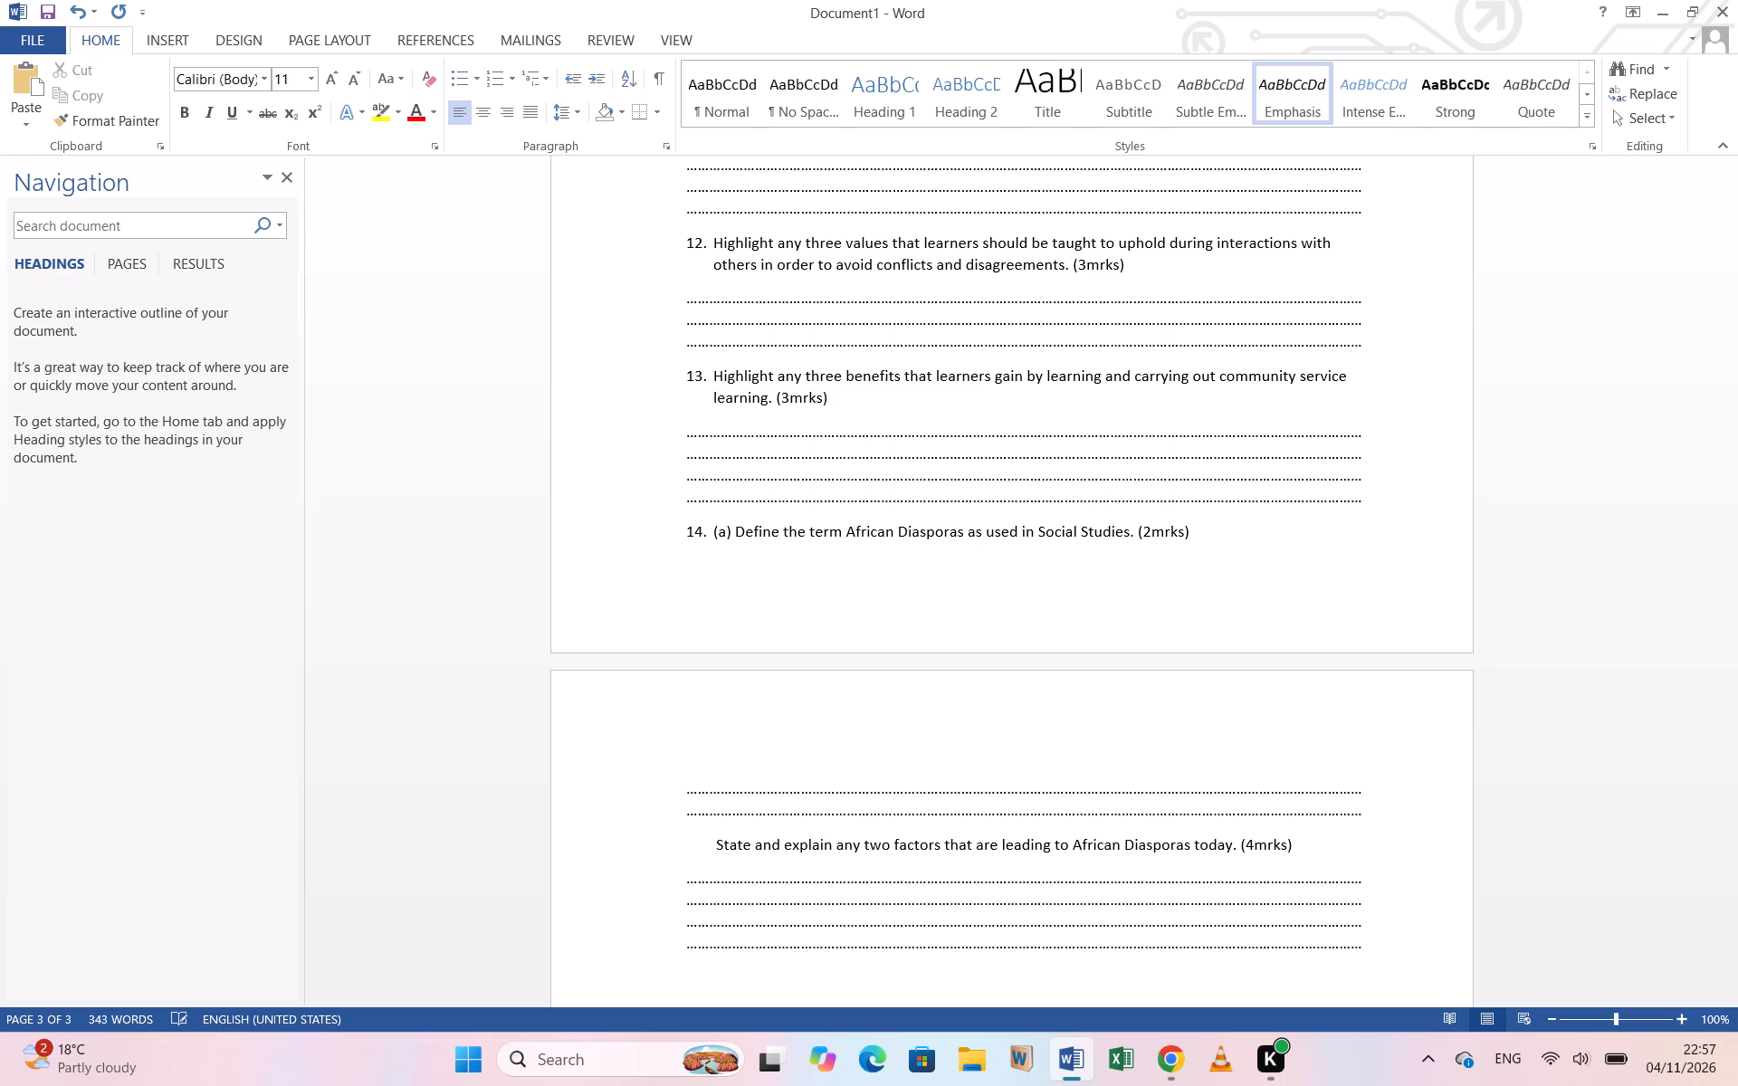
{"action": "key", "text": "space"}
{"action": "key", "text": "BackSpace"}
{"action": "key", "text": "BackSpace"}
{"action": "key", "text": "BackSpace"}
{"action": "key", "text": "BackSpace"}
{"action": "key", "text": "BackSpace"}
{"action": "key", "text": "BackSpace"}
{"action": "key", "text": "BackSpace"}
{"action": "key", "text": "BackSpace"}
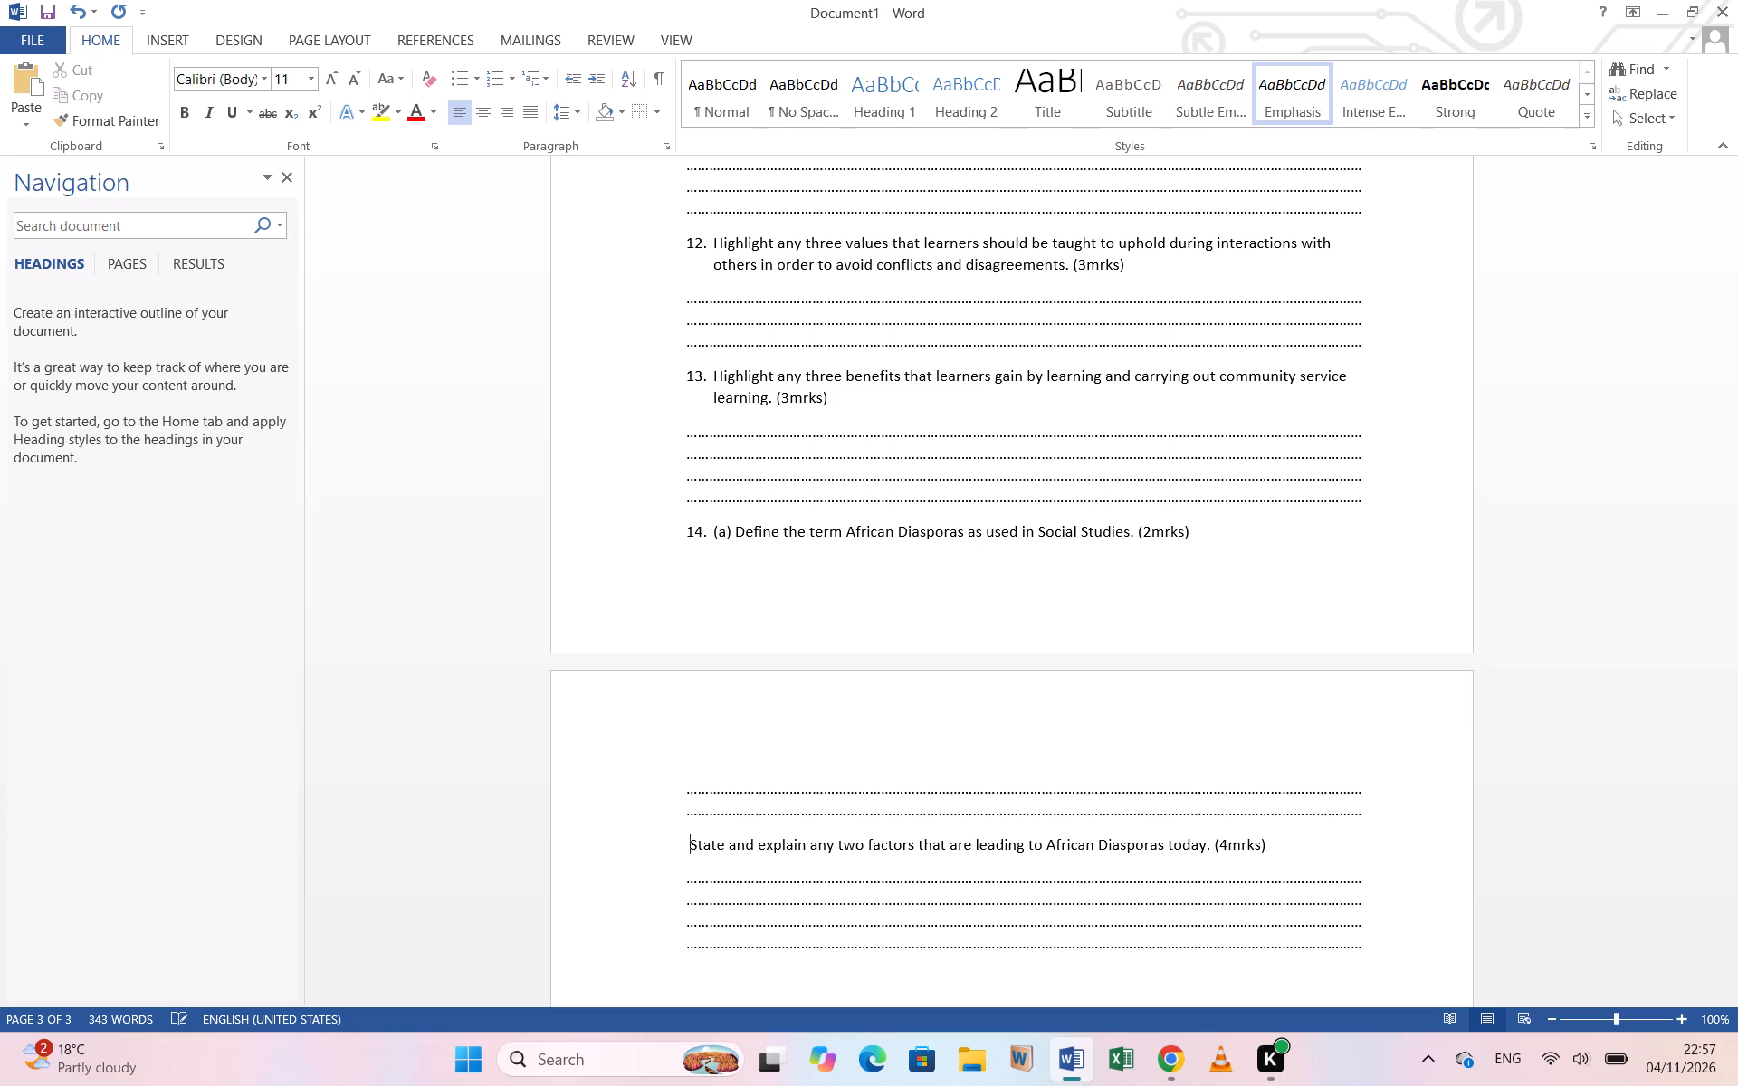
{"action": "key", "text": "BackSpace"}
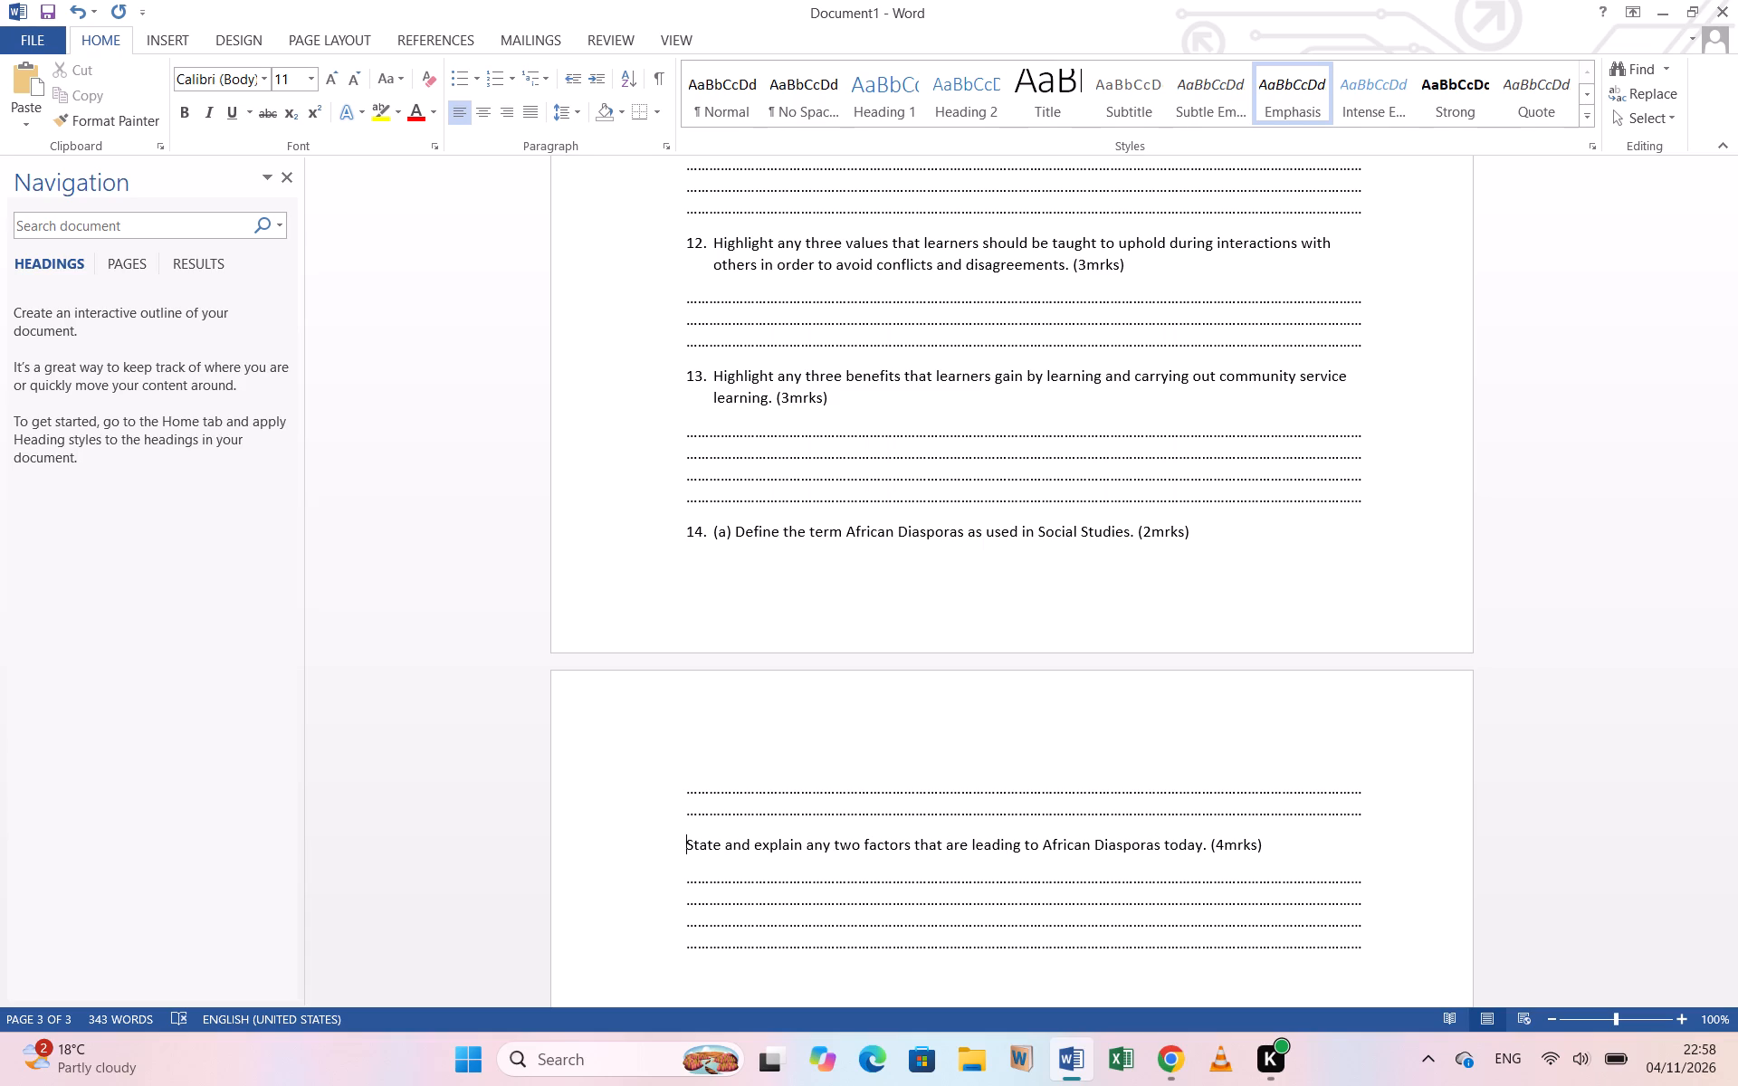
Label the "State and explain any two factors" question as "(b)".
{"action": "key", "text": "shift+parenleft"}
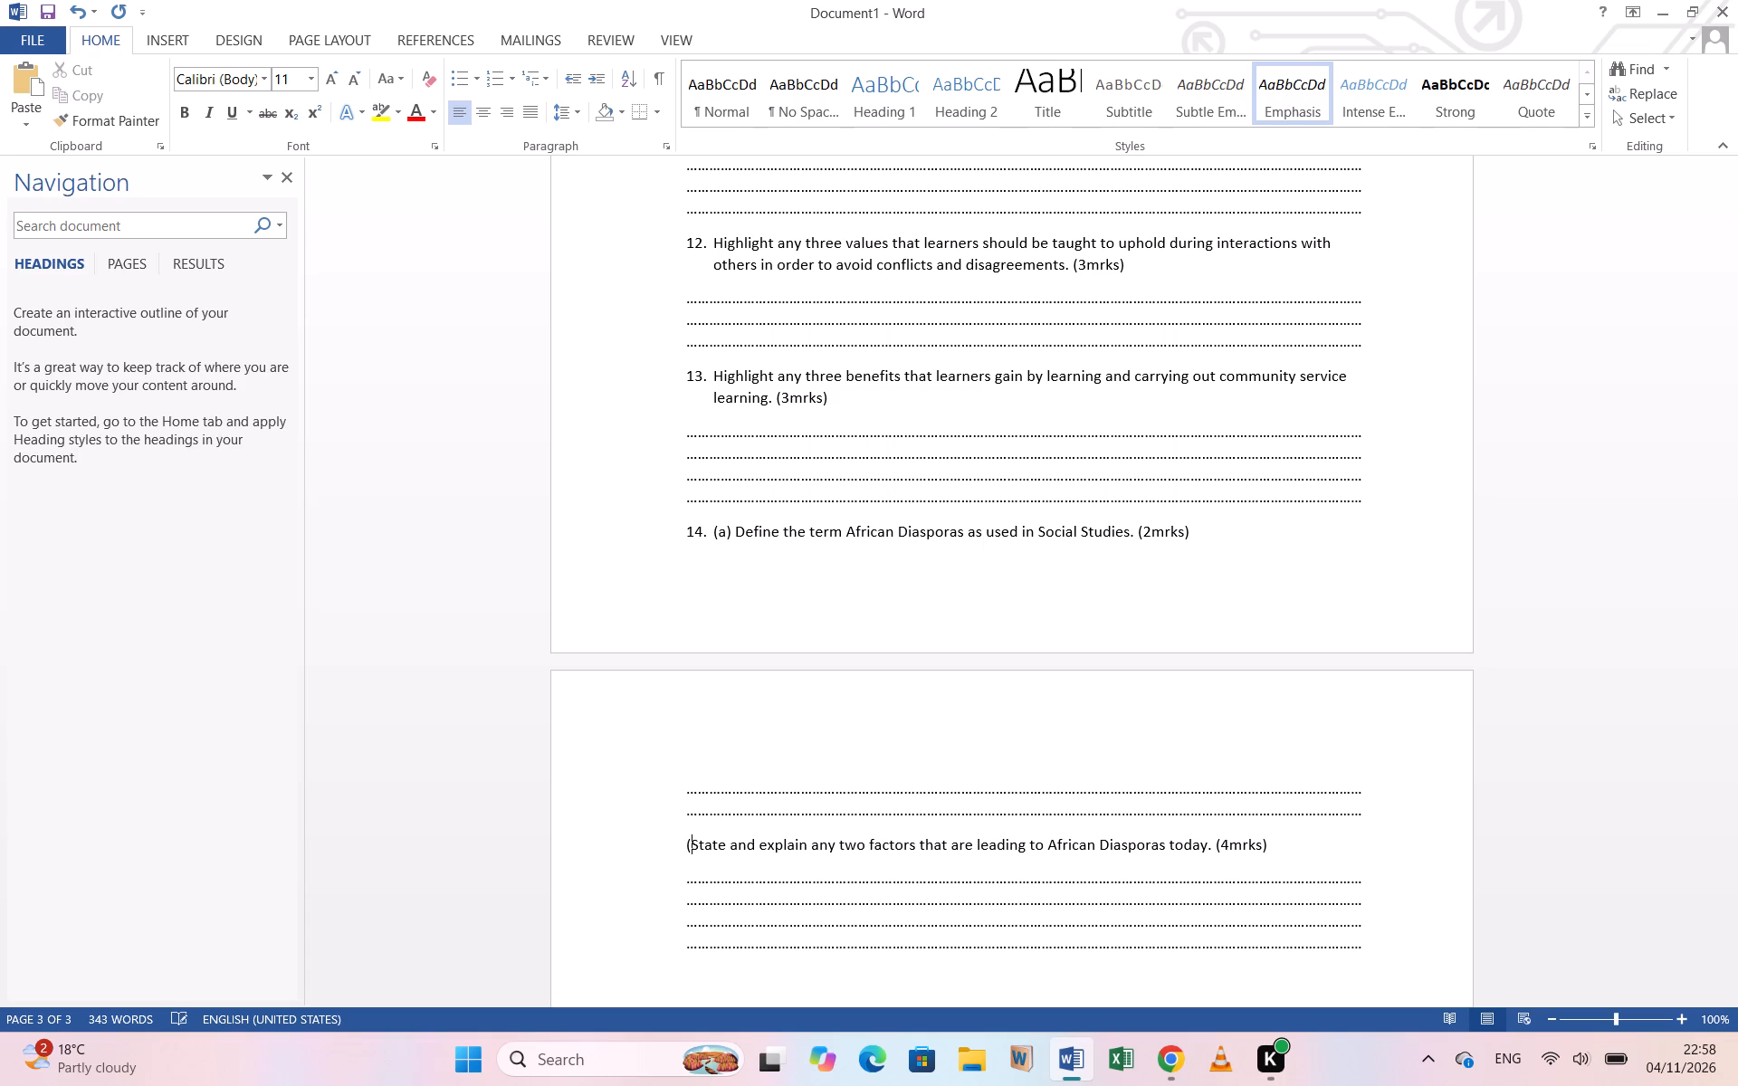
{"action": "key", "text": "b"}
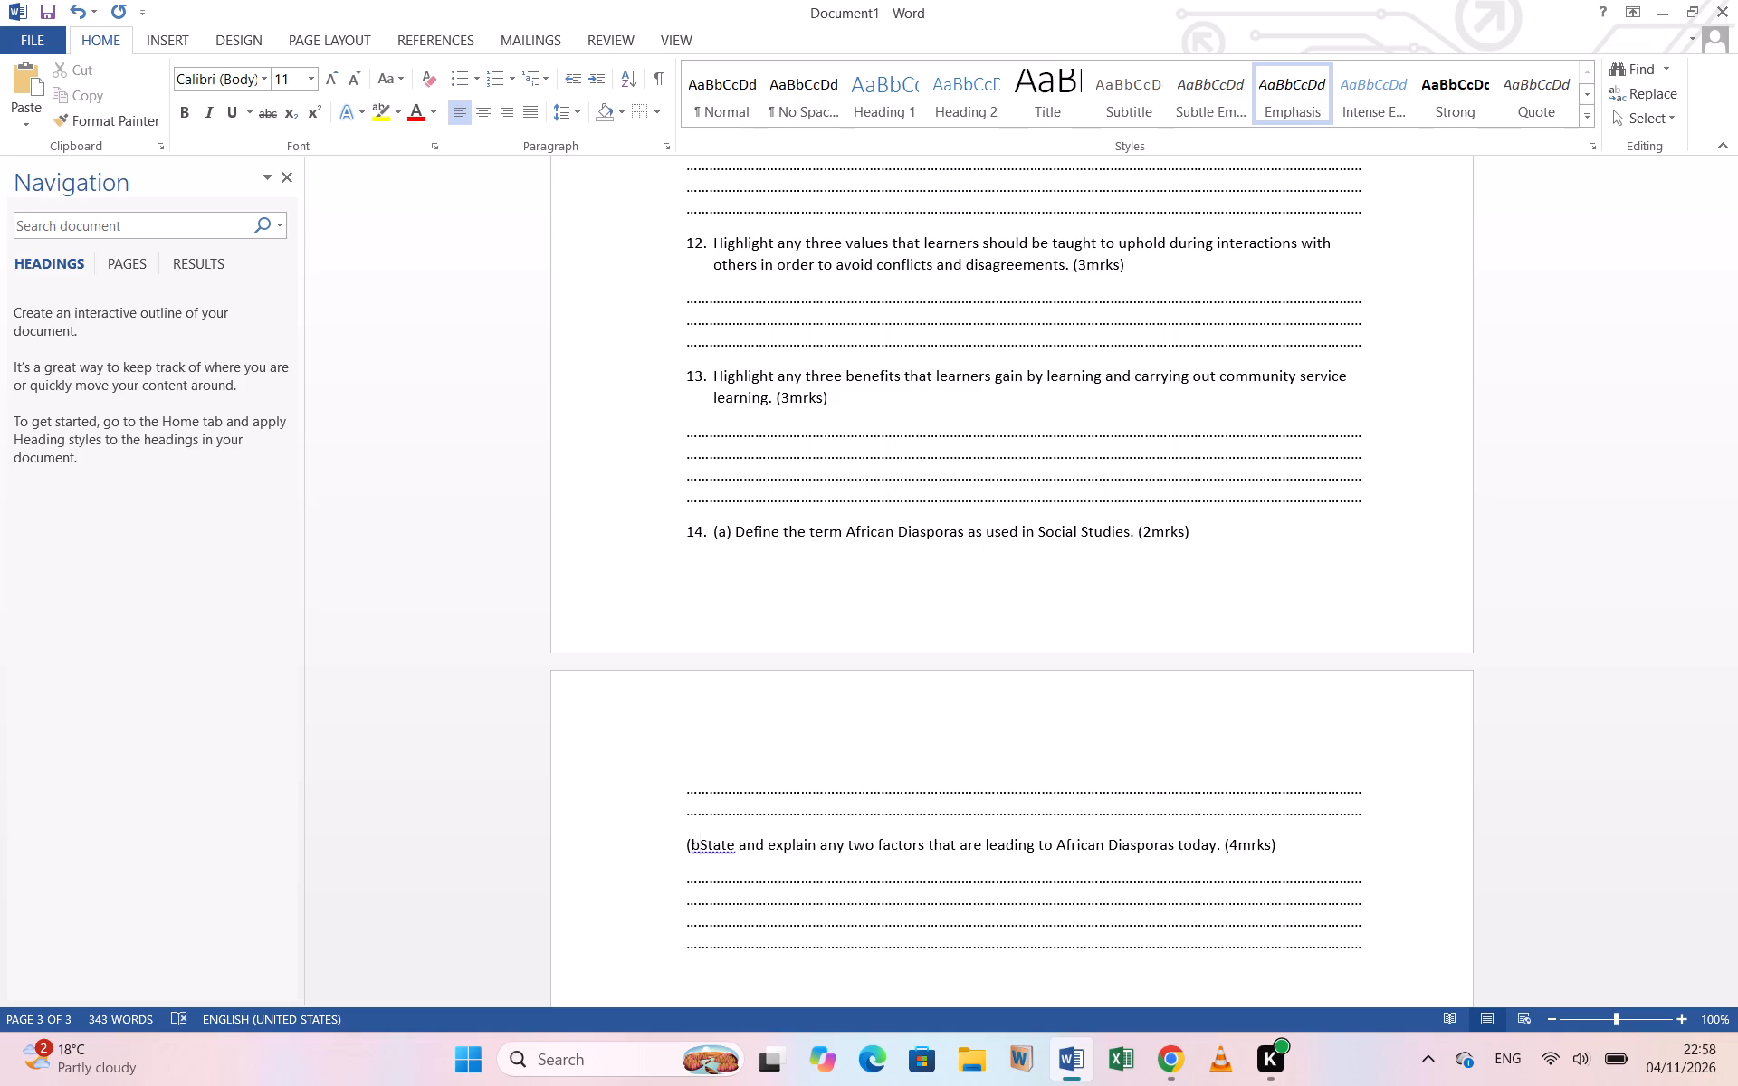
{"action": "key", "text": "shift+parenright"}
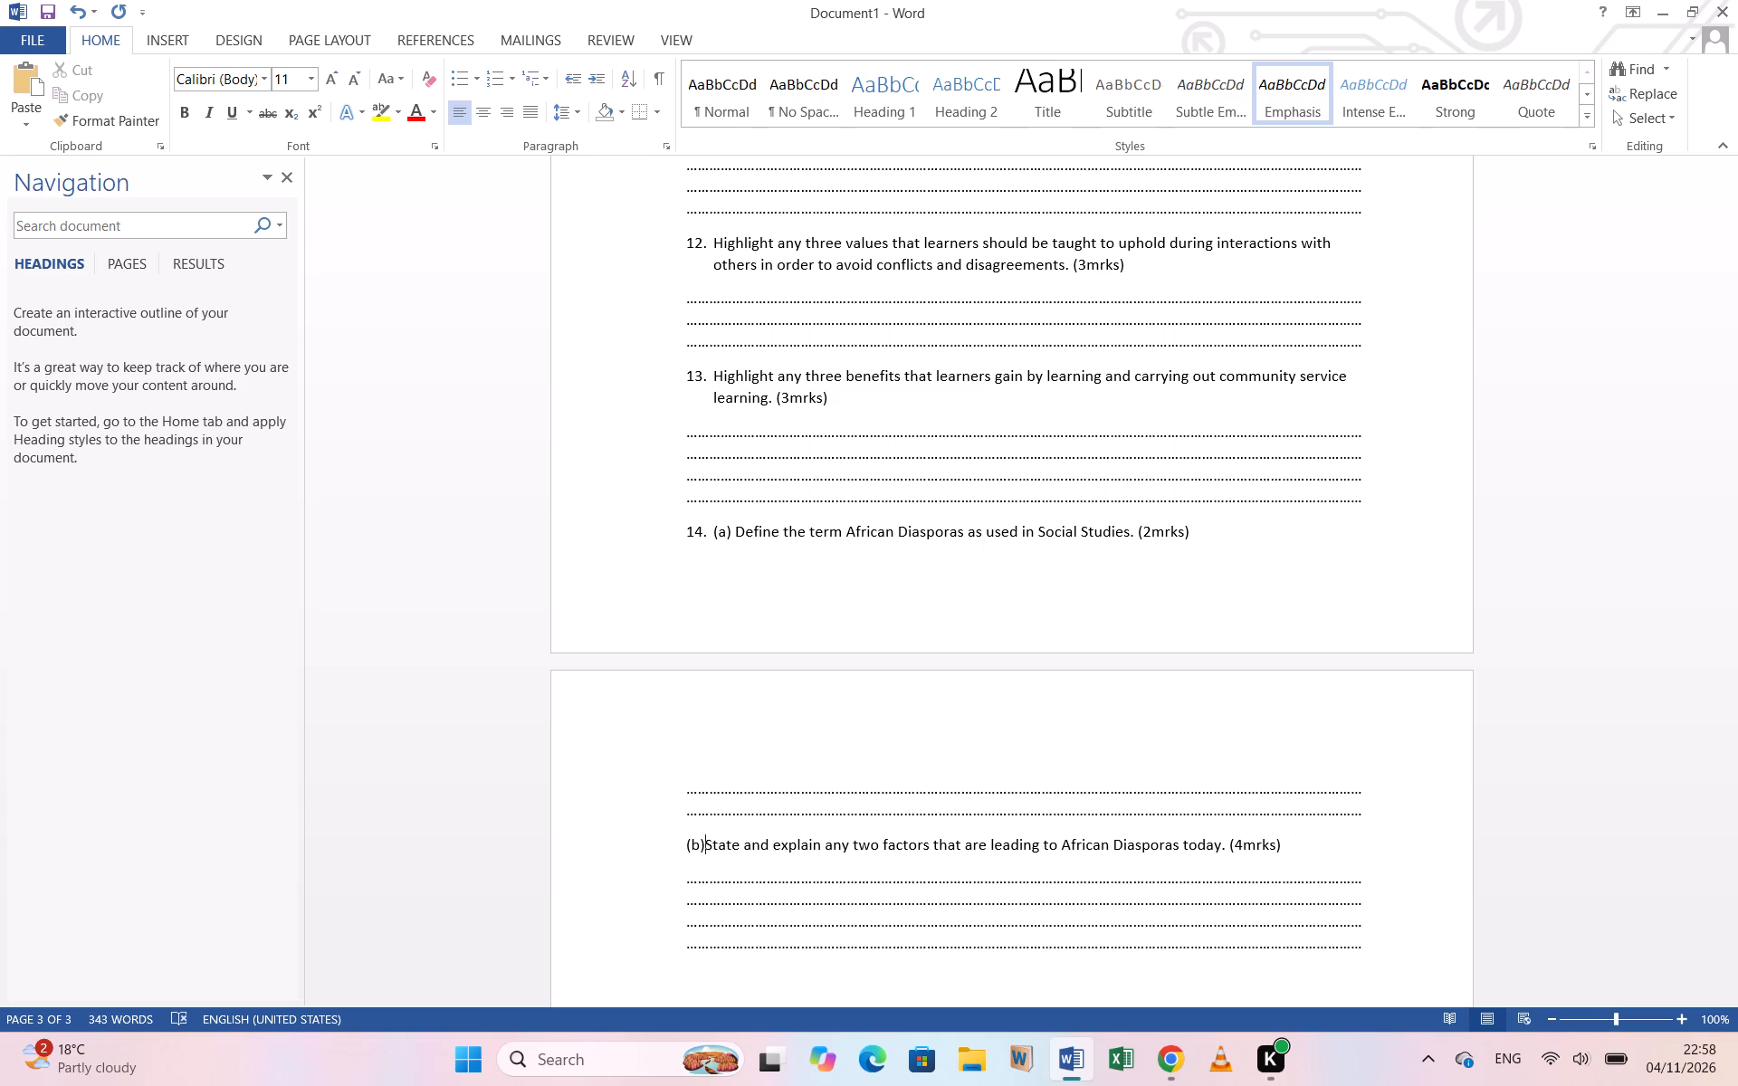
{"action": "key", "text": "space"}
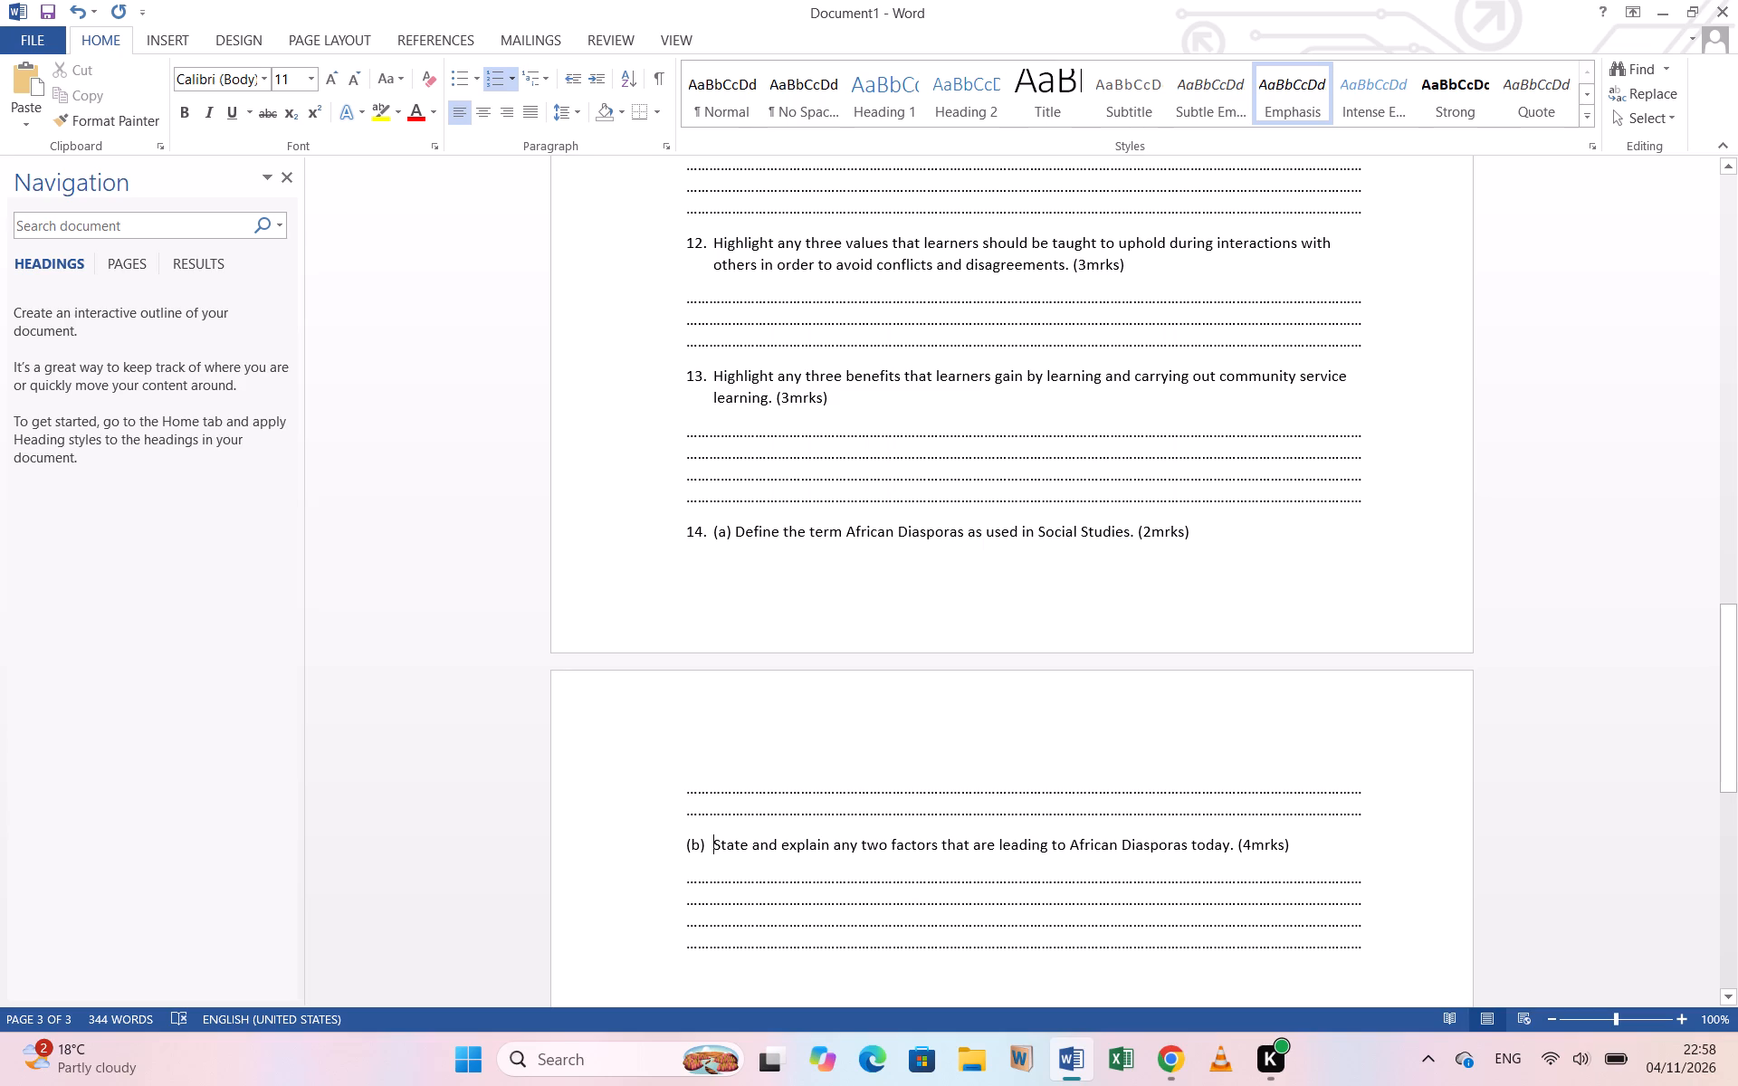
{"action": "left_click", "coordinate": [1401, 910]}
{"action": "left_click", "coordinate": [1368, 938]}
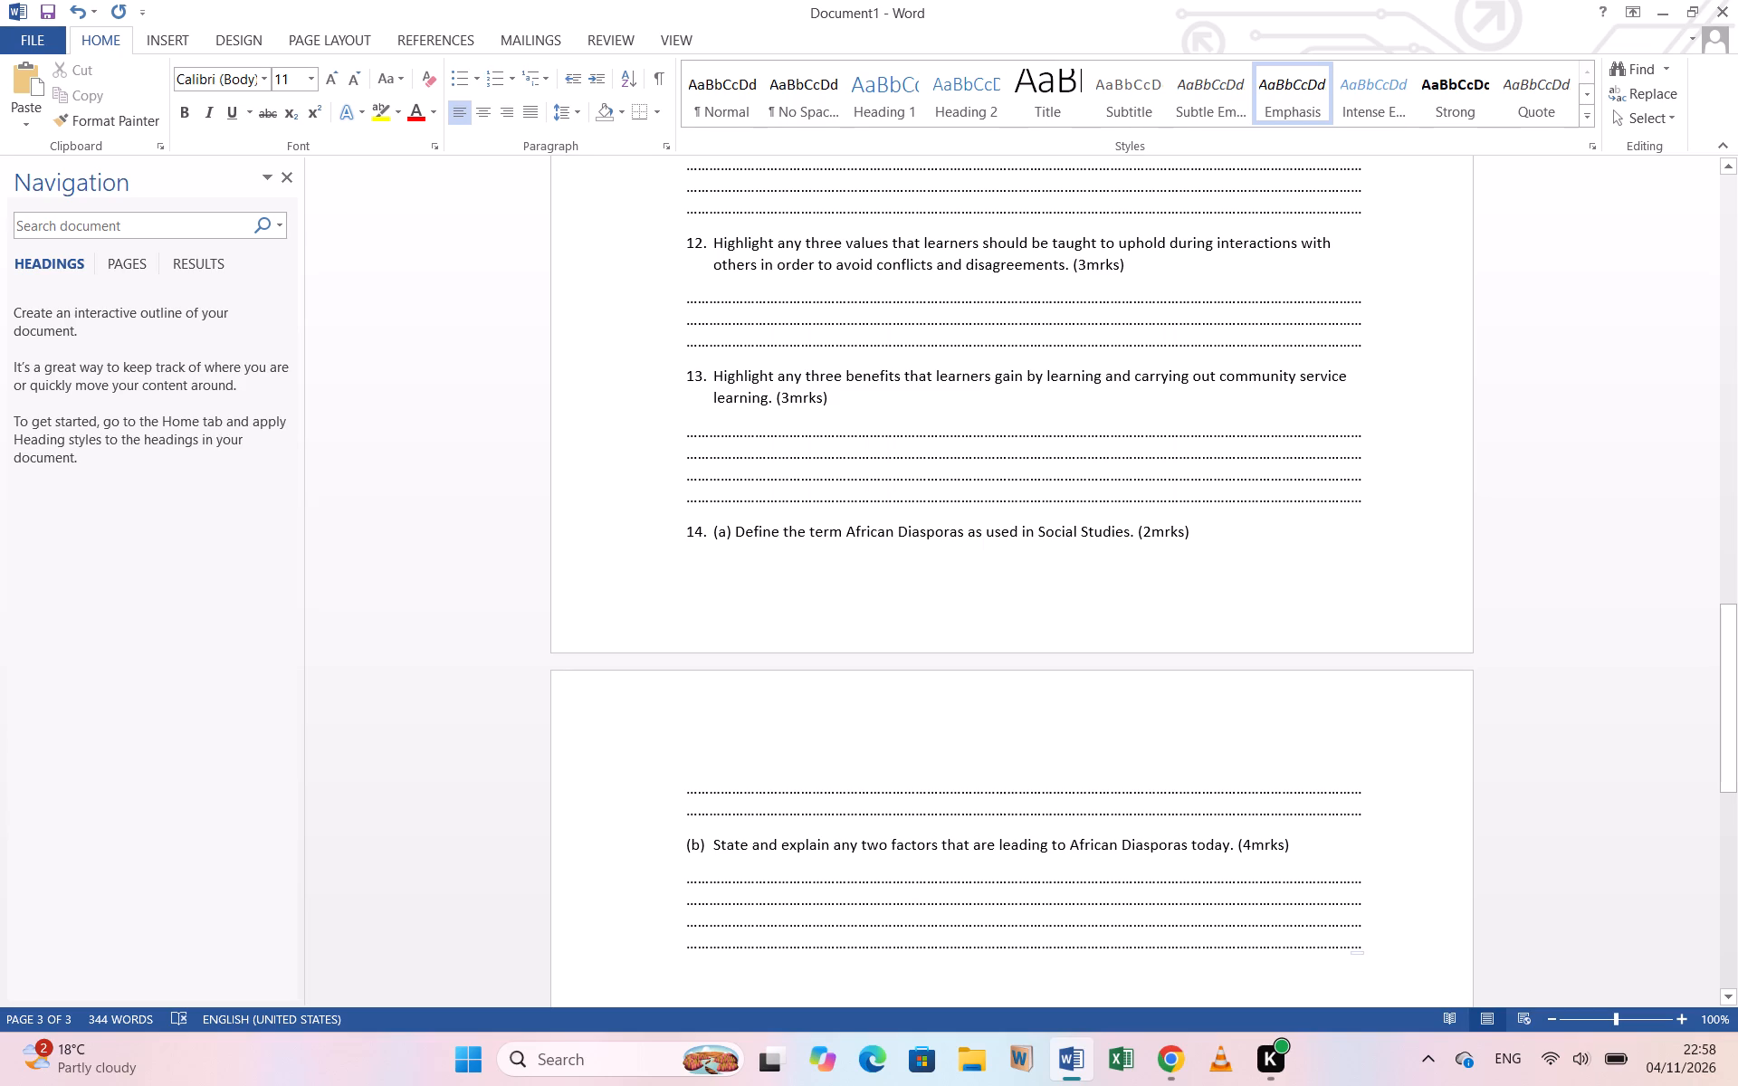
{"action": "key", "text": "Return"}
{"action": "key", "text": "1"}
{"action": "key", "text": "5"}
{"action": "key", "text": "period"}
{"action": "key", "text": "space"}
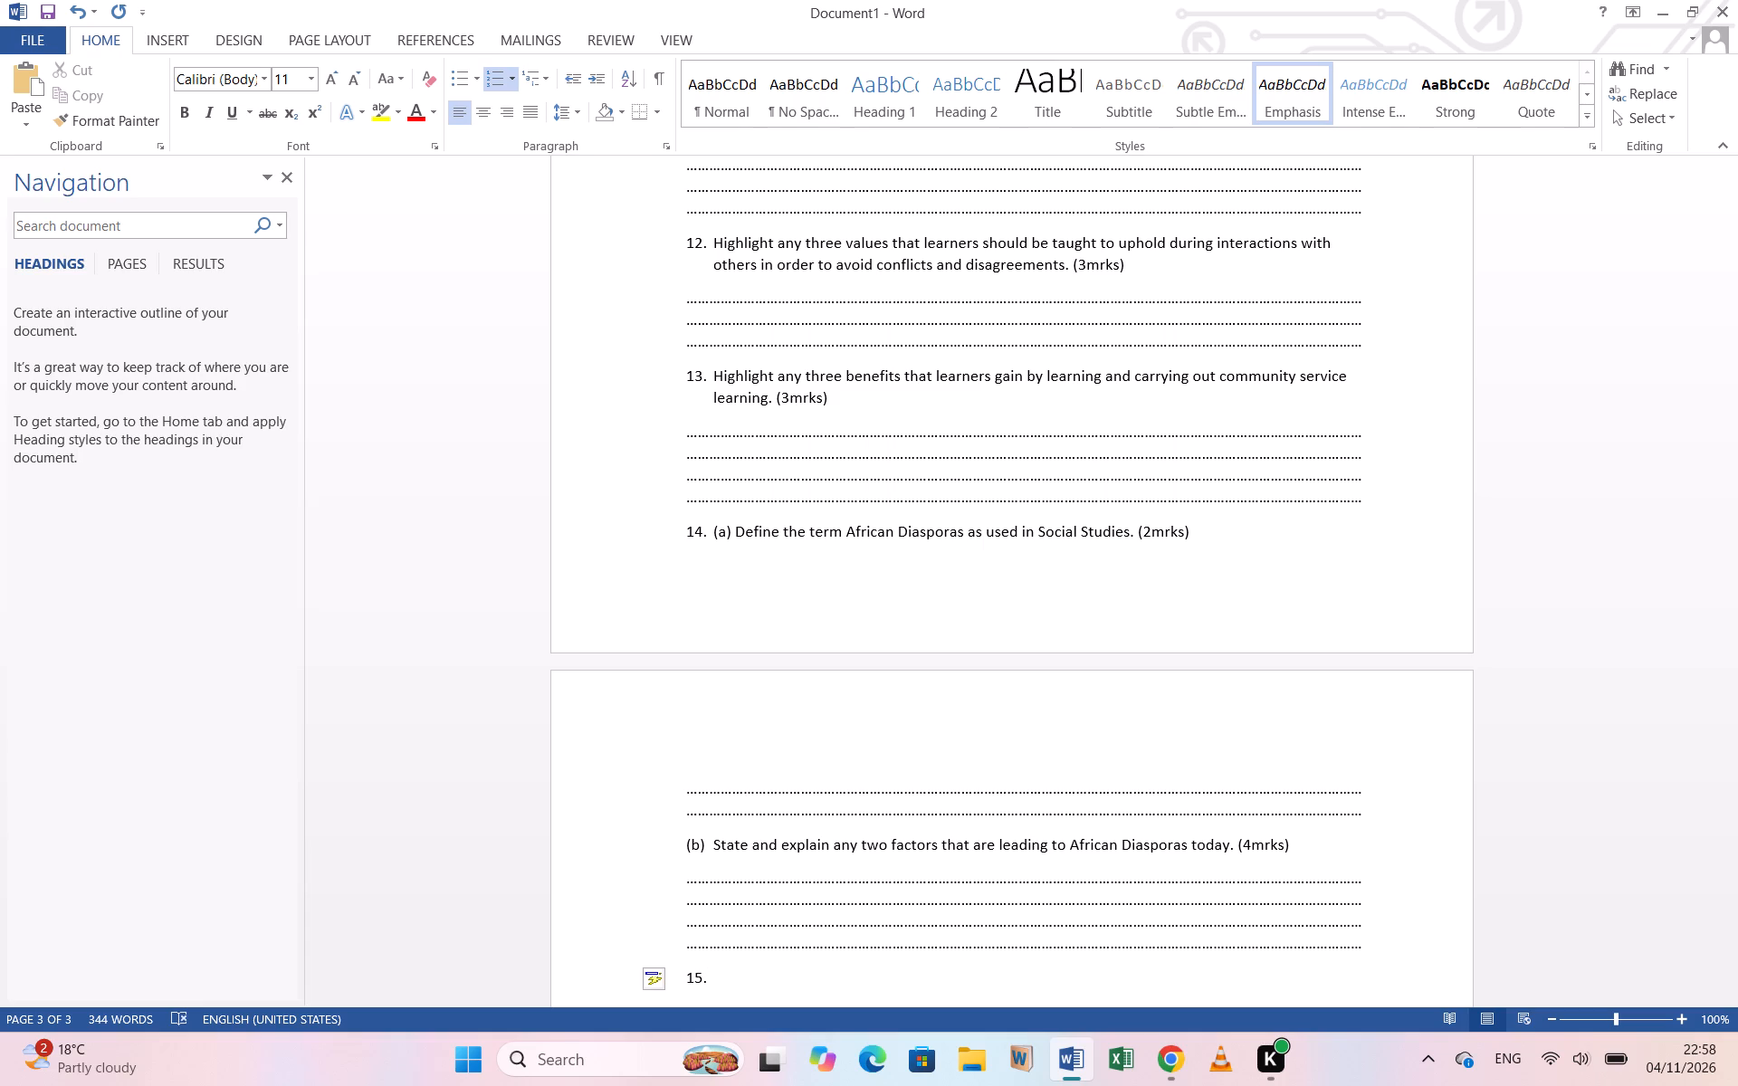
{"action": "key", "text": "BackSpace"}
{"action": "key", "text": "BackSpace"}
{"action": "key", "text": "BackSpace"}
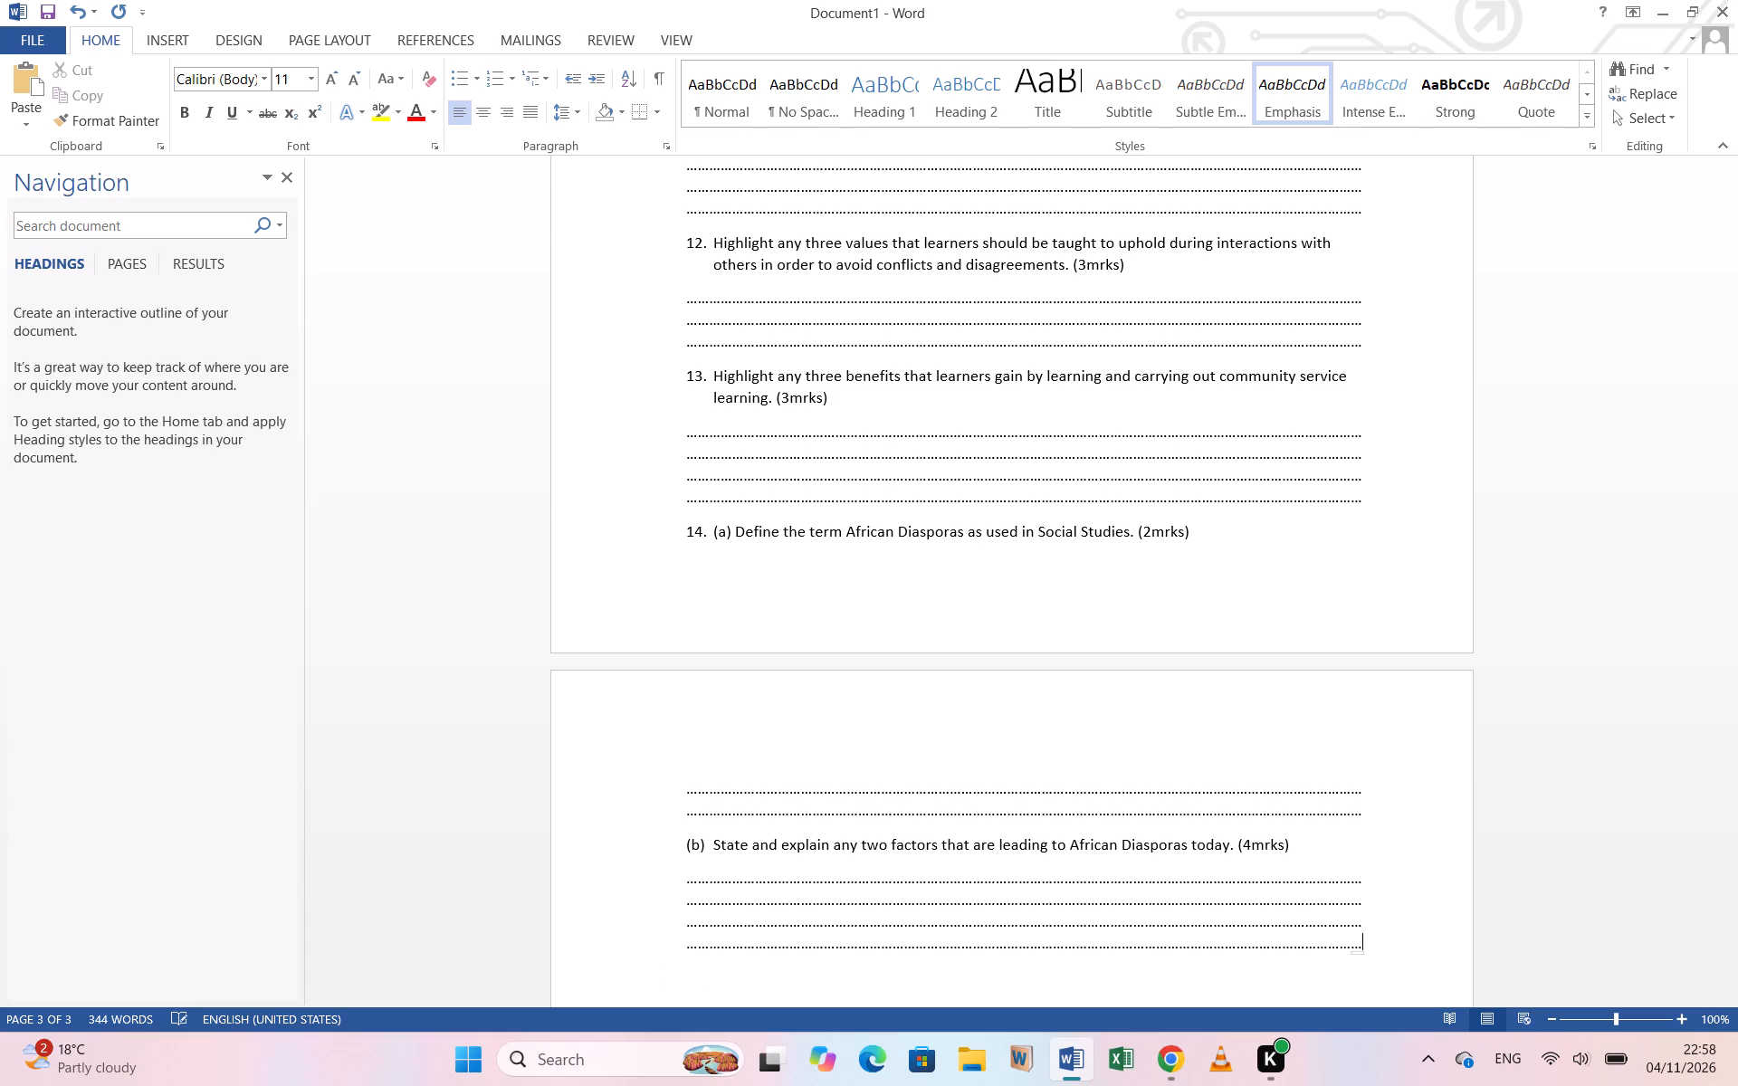
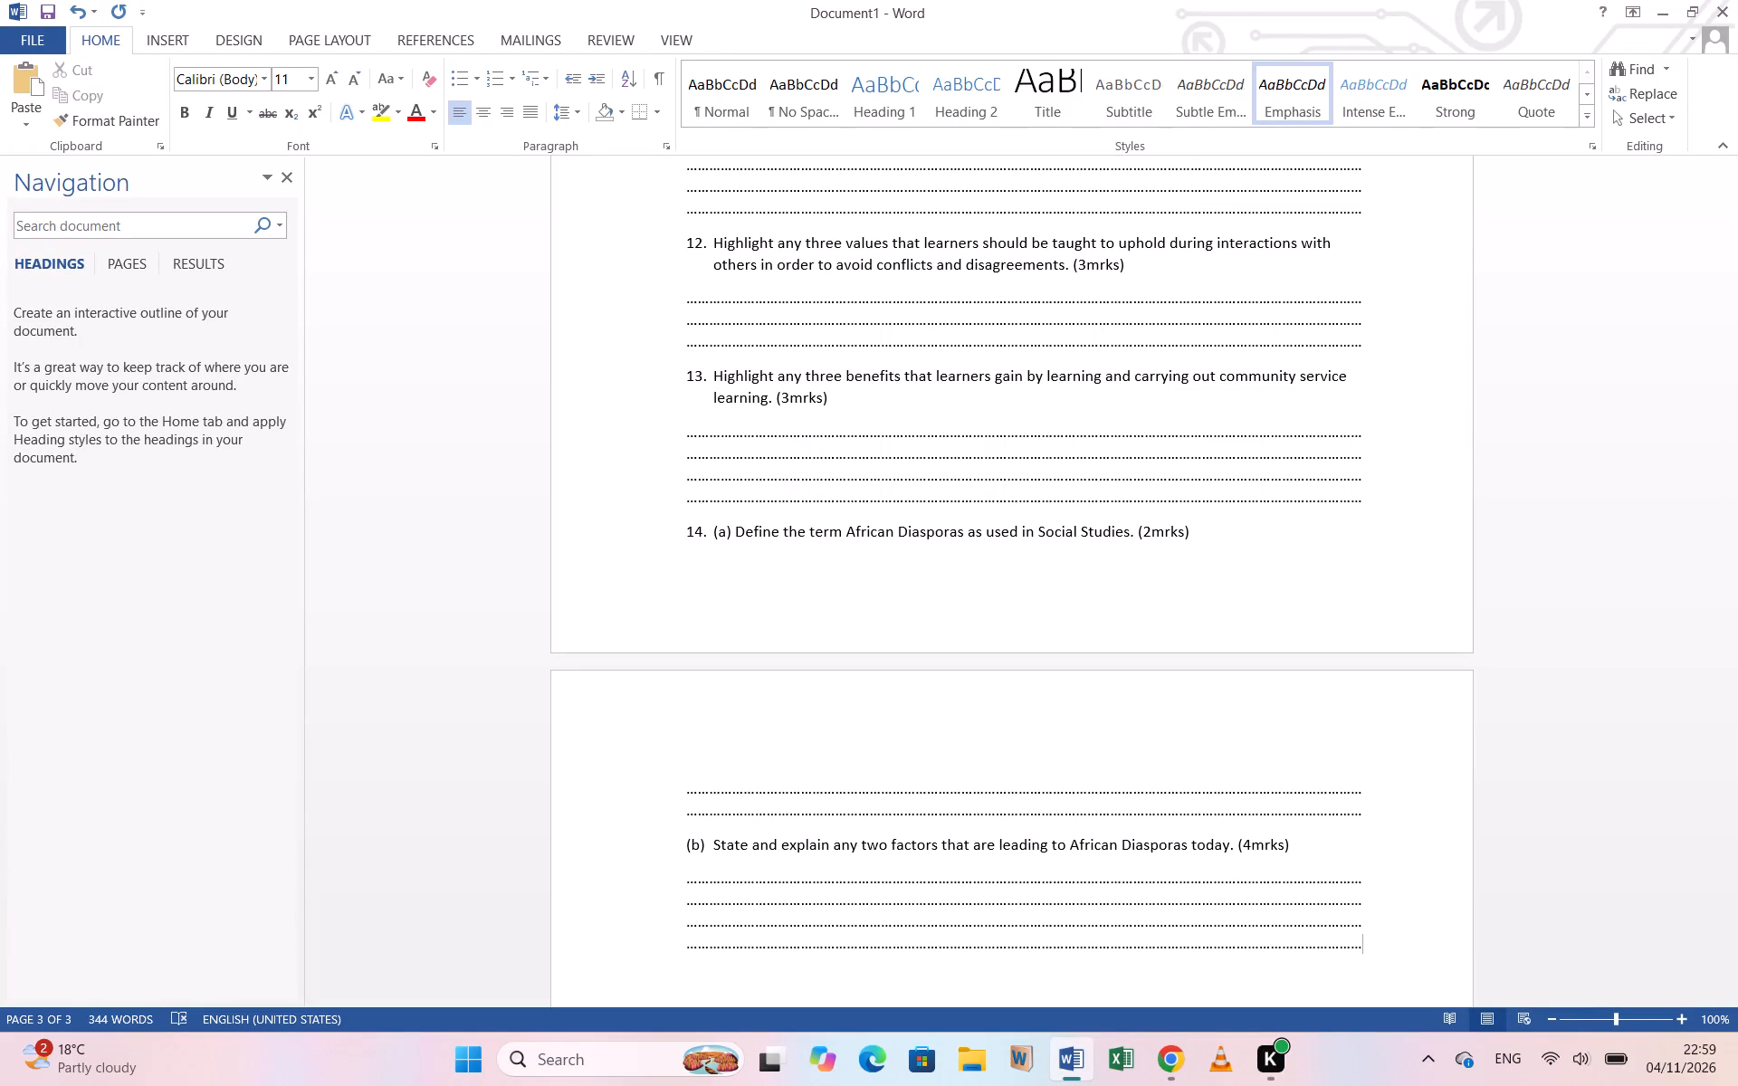
Start a new numbered question 15 below the answer lines of question 14 (b).
{"action": "key", "text": "Return"}
{"action": "type", "text": "15"}
{"action": "type", "text": "."}
{"action": "key", "text": "space"}
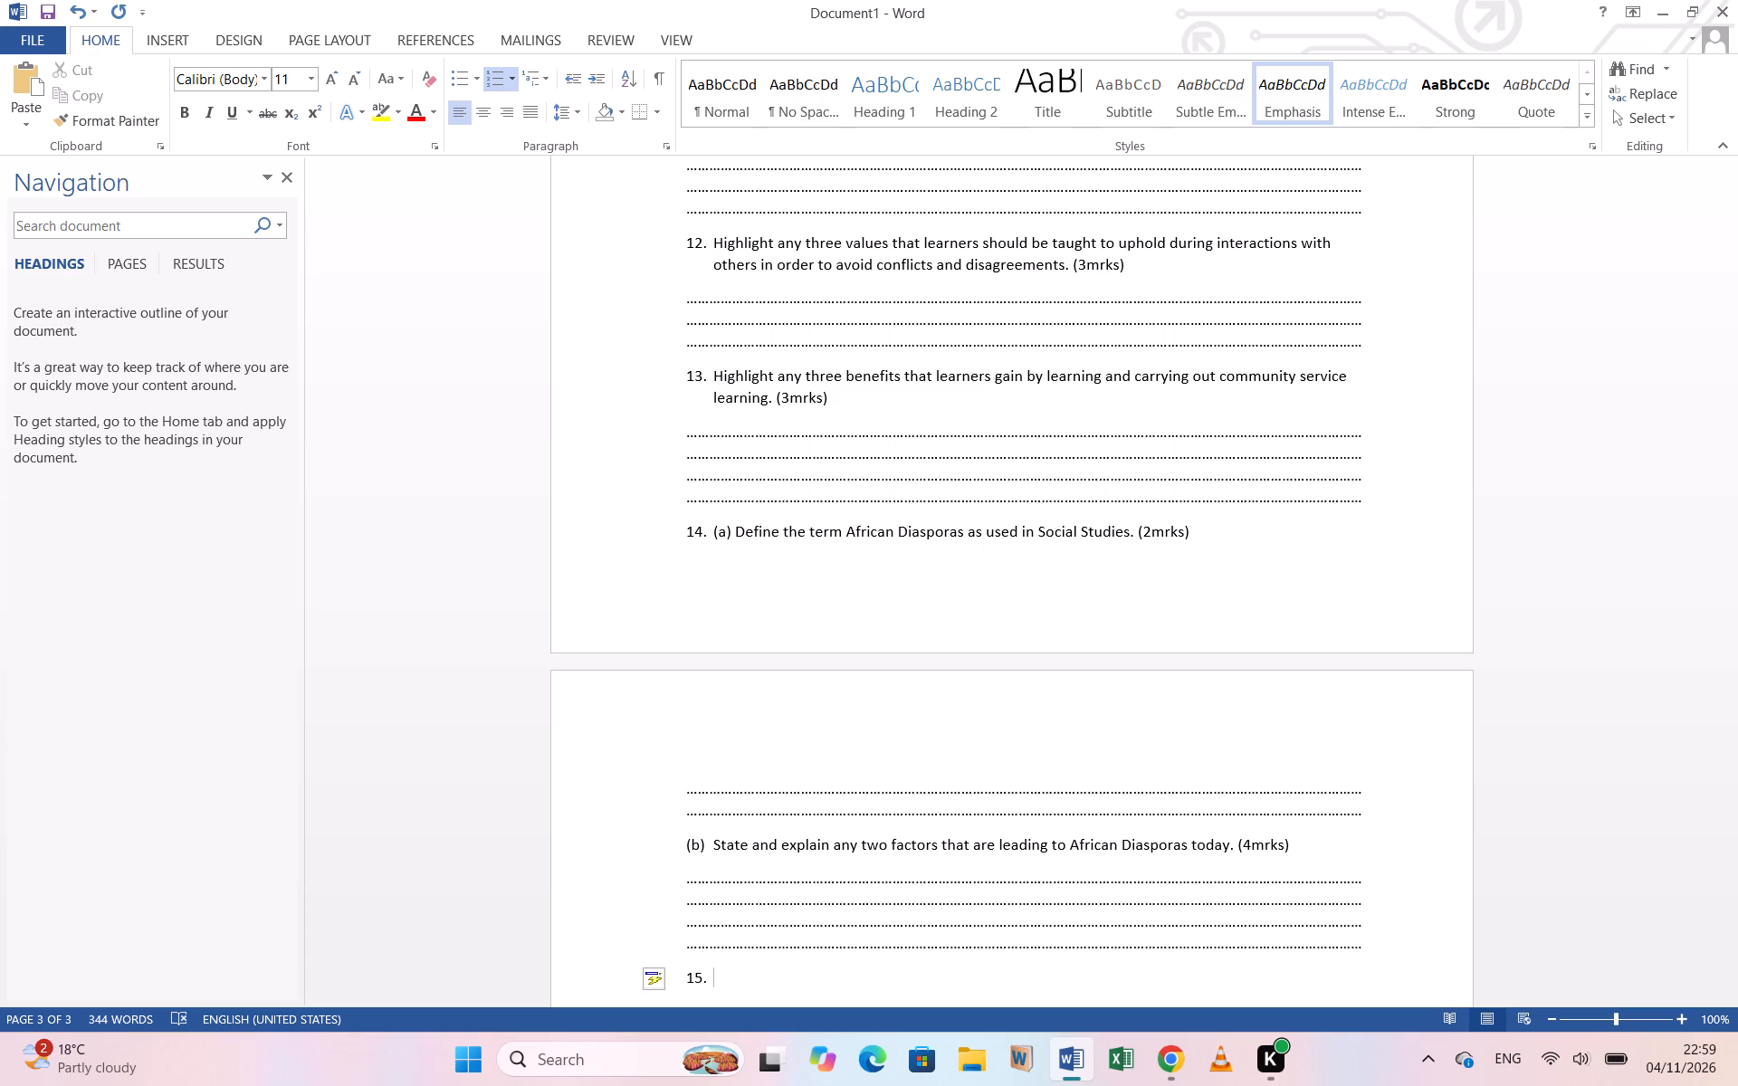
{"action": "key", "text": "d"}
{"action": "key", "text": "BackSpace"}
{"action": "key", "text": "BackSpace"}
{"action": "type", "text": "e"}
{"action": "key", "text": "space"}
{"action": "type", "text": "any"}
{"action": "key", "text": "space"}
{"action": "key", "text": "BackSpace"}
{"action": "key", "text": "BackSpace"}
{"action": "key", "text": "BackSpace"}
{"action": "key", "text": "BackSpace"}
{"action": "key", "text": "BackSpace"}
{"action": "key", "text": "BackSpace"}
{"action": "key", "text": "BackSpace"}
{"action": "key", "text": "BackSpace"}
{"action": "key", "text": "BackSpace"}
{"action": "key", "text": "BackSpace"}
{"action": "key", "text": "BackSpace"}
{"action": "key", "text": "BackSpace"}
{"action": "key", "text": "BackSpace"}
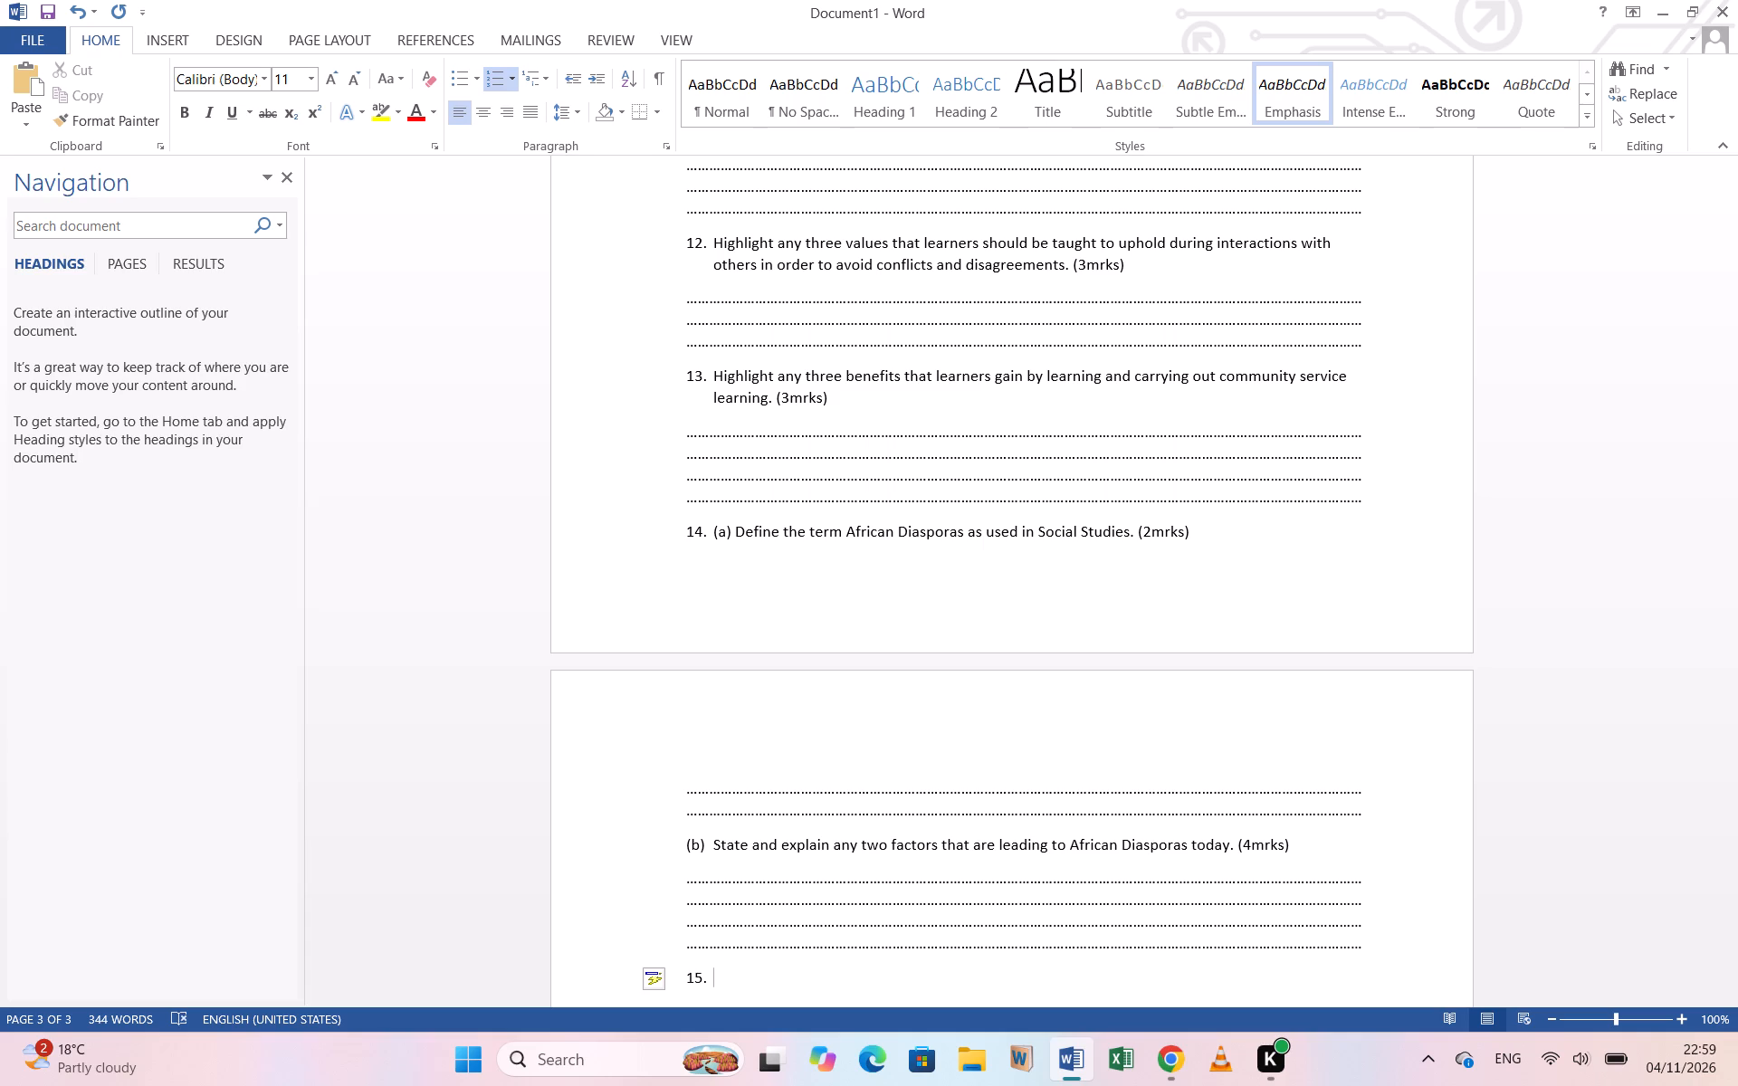
Begin question 15 with the words "A Global Citizen is someone who goes beyond".
{"action": "key", "text": "space"}
{"action": "type", "text": "gr"}
{"action": "key", "text": "BackSpace"}
{"action": "key", "text": "BackSpace"}
{"action": "key", "text": "g"}
{"action": "type", "text": "bal"}
{"action": "key", "text": "space"}
{"action": "type", "text": "itize"}
{"action": "type", "text": "n"}
{"action": "key", "text": "space"}
{"action": "key", "text": "i"}
{"action": "type", "text": "s so"}
{"action": "type", "text": "me"}
{"action": "type", "text": "one"}
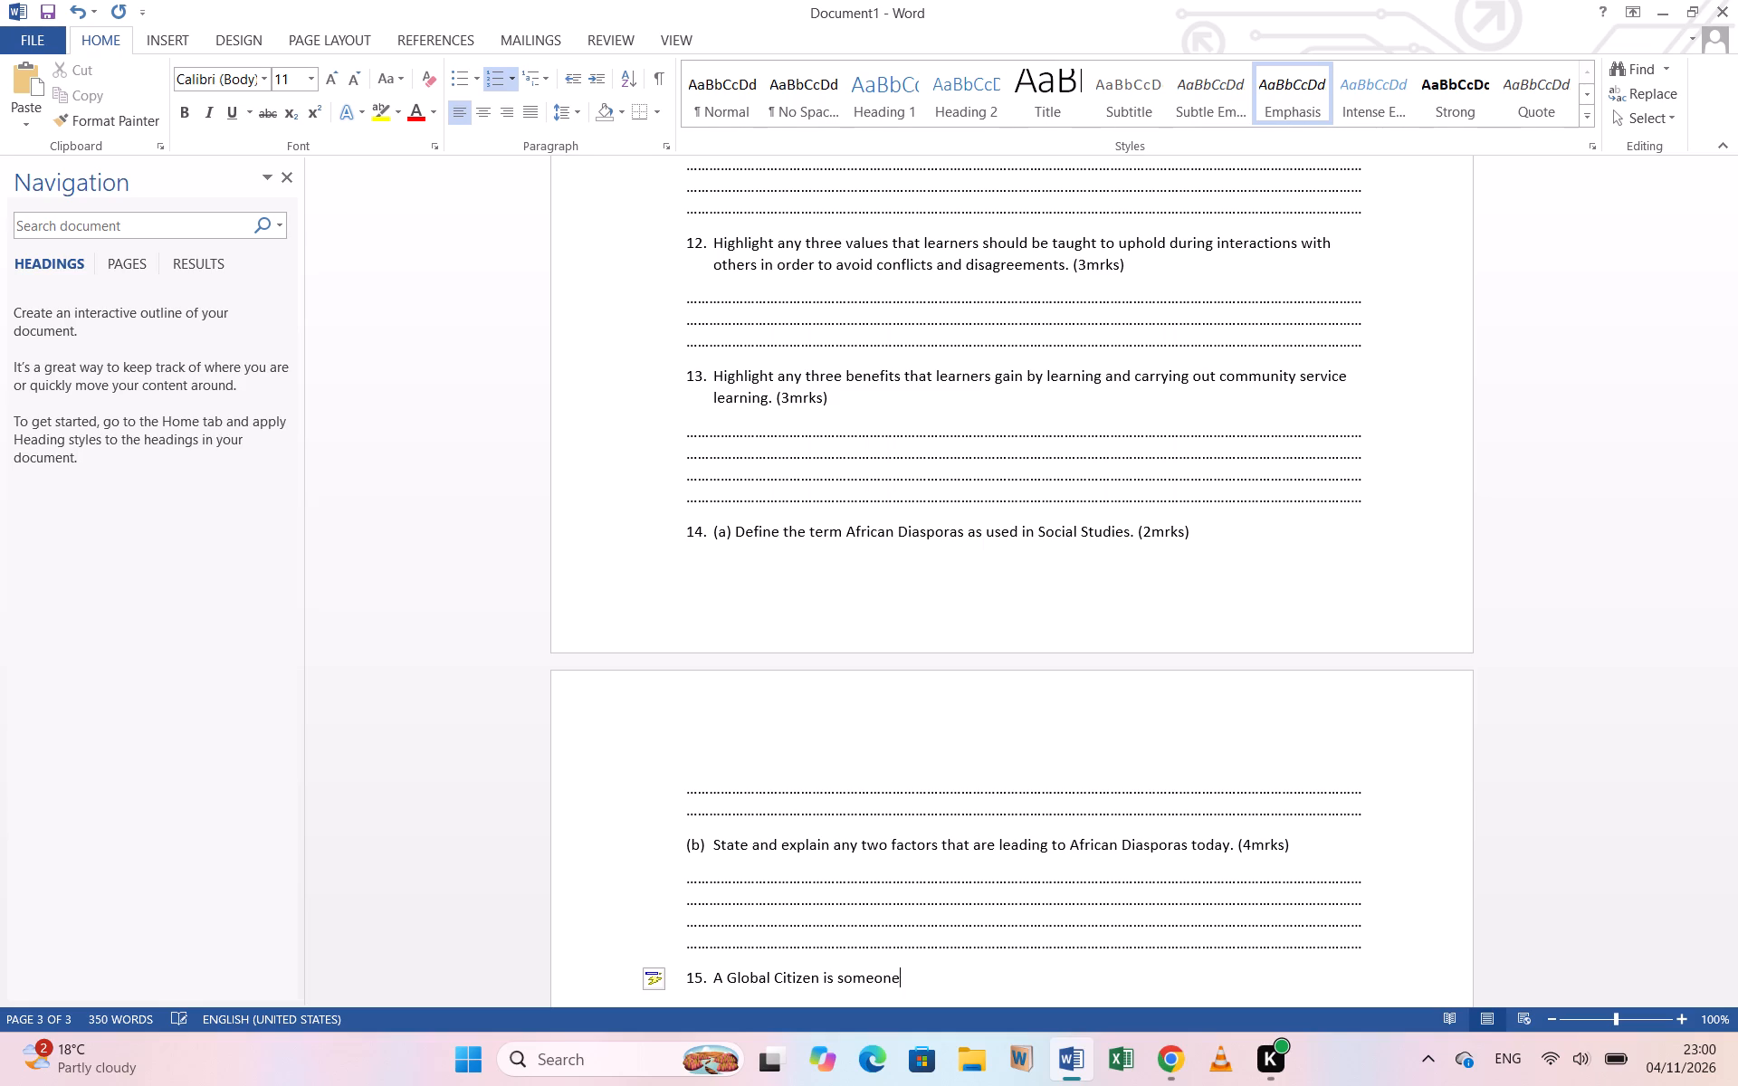
{"action": "key", "text": "space"}
{"action": "type", "text": "wg"}
{"action": "key", "text": "BackSpace"}
{"action": "type", "text": "ho goes beyong"}
{"action": "key", "text": "BackSpace"}
{"action": "key", "text": "d"}
Continue the question 15 sentence with "the boundaries of their own culture and nation".
{"action": "key", "text": "space"}
{"action": "type", "text": "the bounderie"}
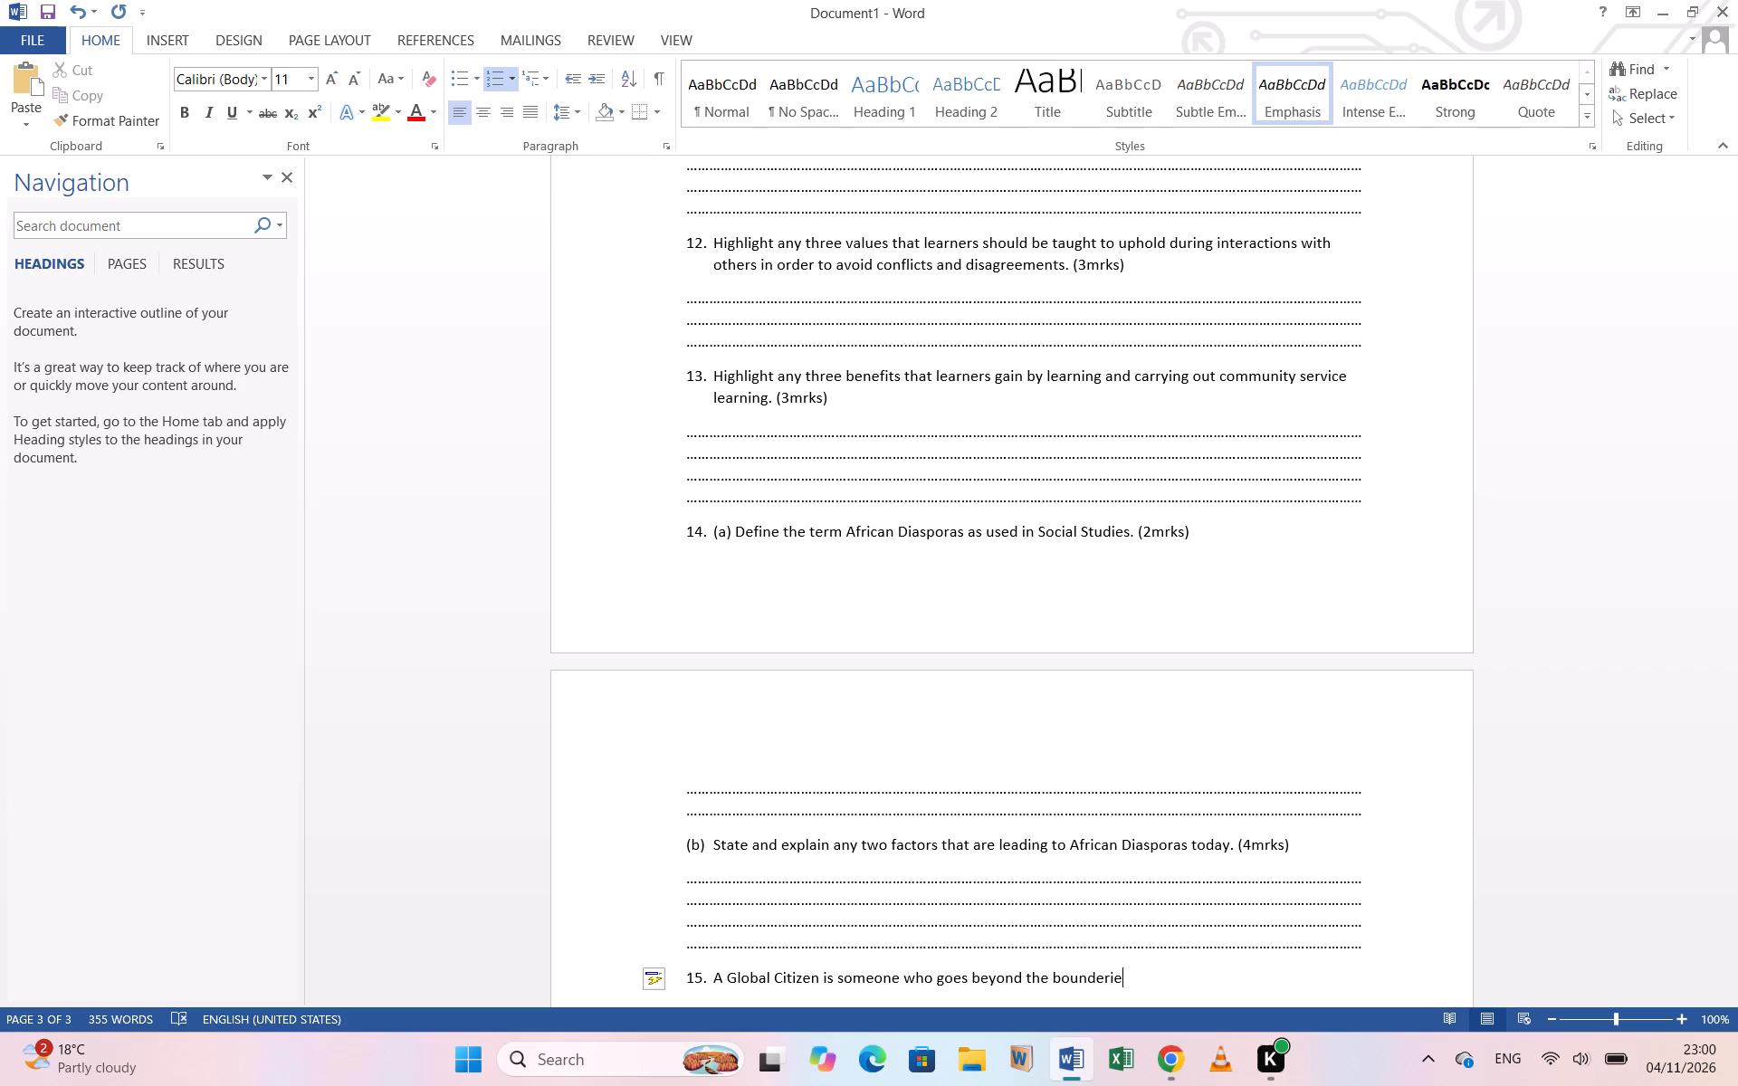
{"action": "type", "text": "s"}
{"action": "key", "text": "space"}
{"action": "key", "text": "BackSpace"}
{"action": "key", "text": "BackSpace"}
{"action": "key", "text": "BackSpace"}
{"action": "key", "text": "BackSpace"}
{"action": "key", "text": "BackSpace"}
{"action": "key", "text": "BackSpace"}
{"action": "type", "text": "aries"}
{"action": "key", "text": "space"}
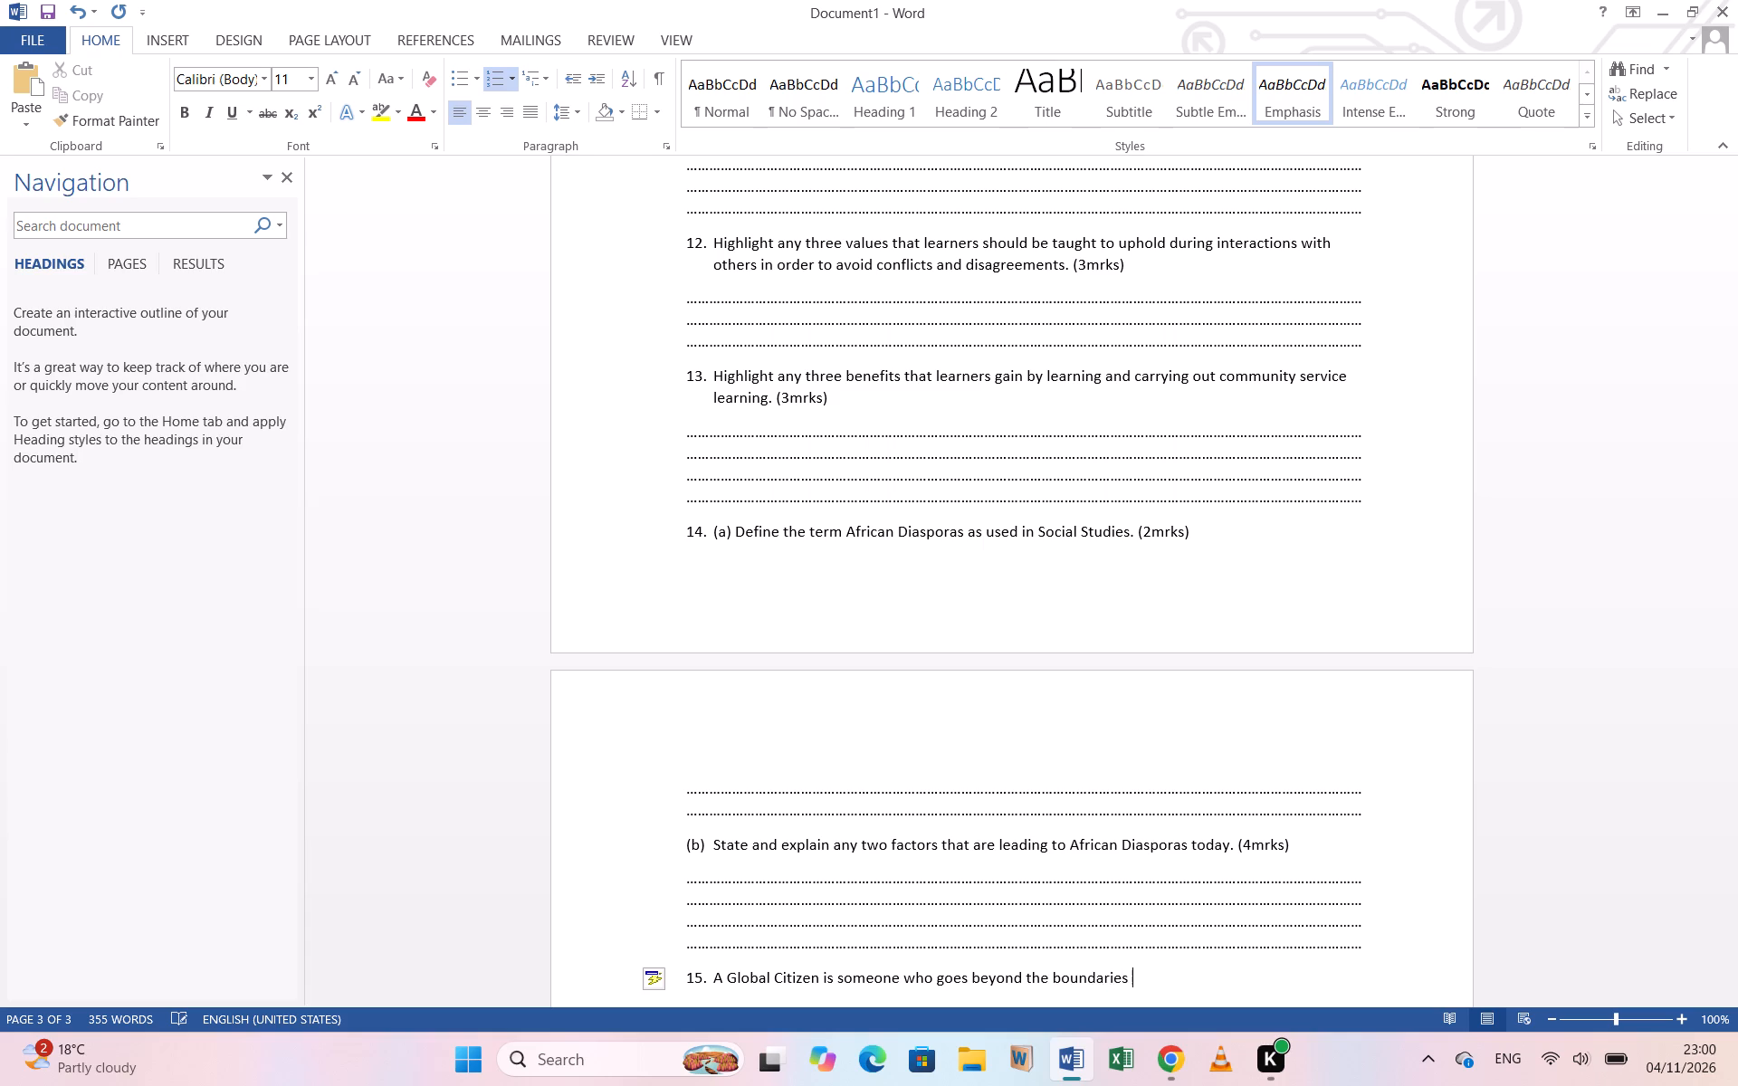
{"action": "type", "text": "ofv"}
{"action": "key", "text": "BackSpace"}
{"action": "key", "text": "space"}
{"action": "type", "text": "their own cul"}
{"action": "type", "text": "ture and"}
{"action": "key", "text": "space"}
{"action": "type", "text": "nation"}
{"action": "key", "text": "space"}
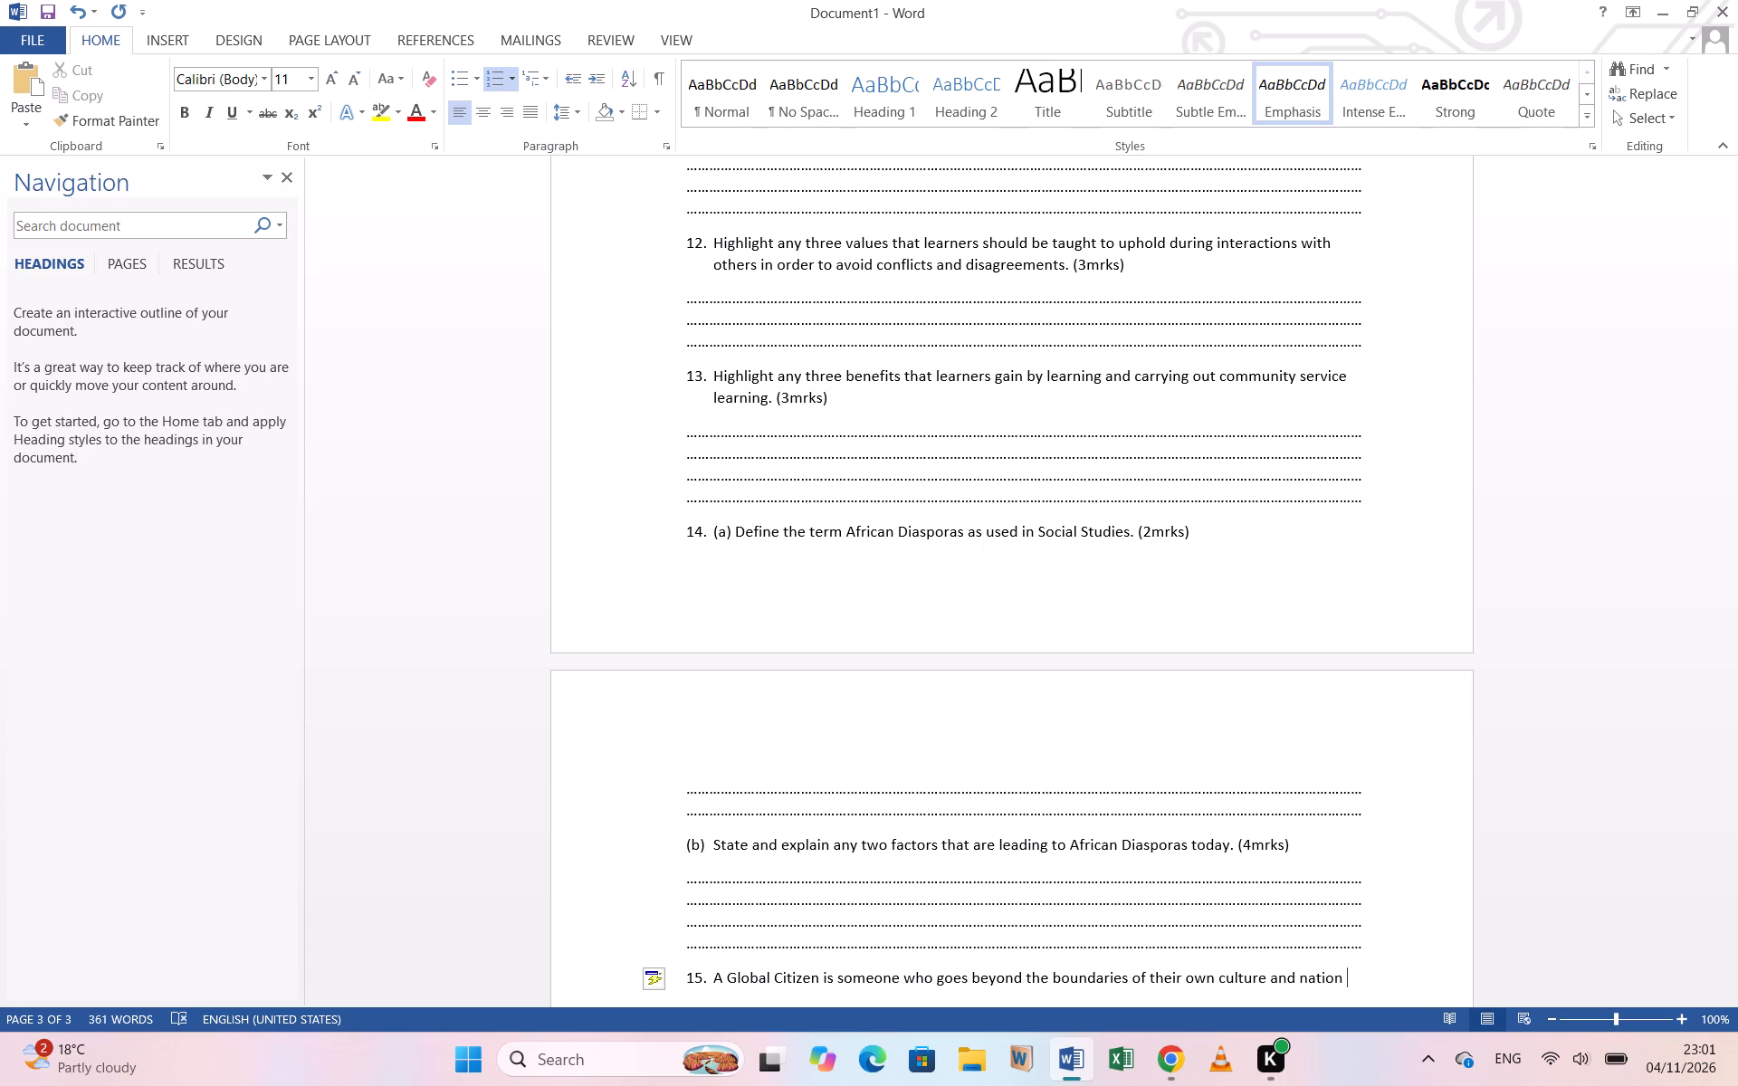
Complete the question 15 opening sentence with "in order to make world a better place for everyone.".
{"action": "type", "text": "in order to make a w"}
{"action": "key", "text": "BackSpace"}
{"action": "key", "text": "BackSpace"}
{"action": "key", "text": "BackSpace"}
{"action": "type", "text": "worl"}
{"action": "type", "text": "d a better place"}
{"action": "key", "text": "space"}
{"action": "type", "text": "for"}
{"action": "key", "text": "space"}
{"action": "type", "text": "everyone"}
{"action": "key", "text": "period"}
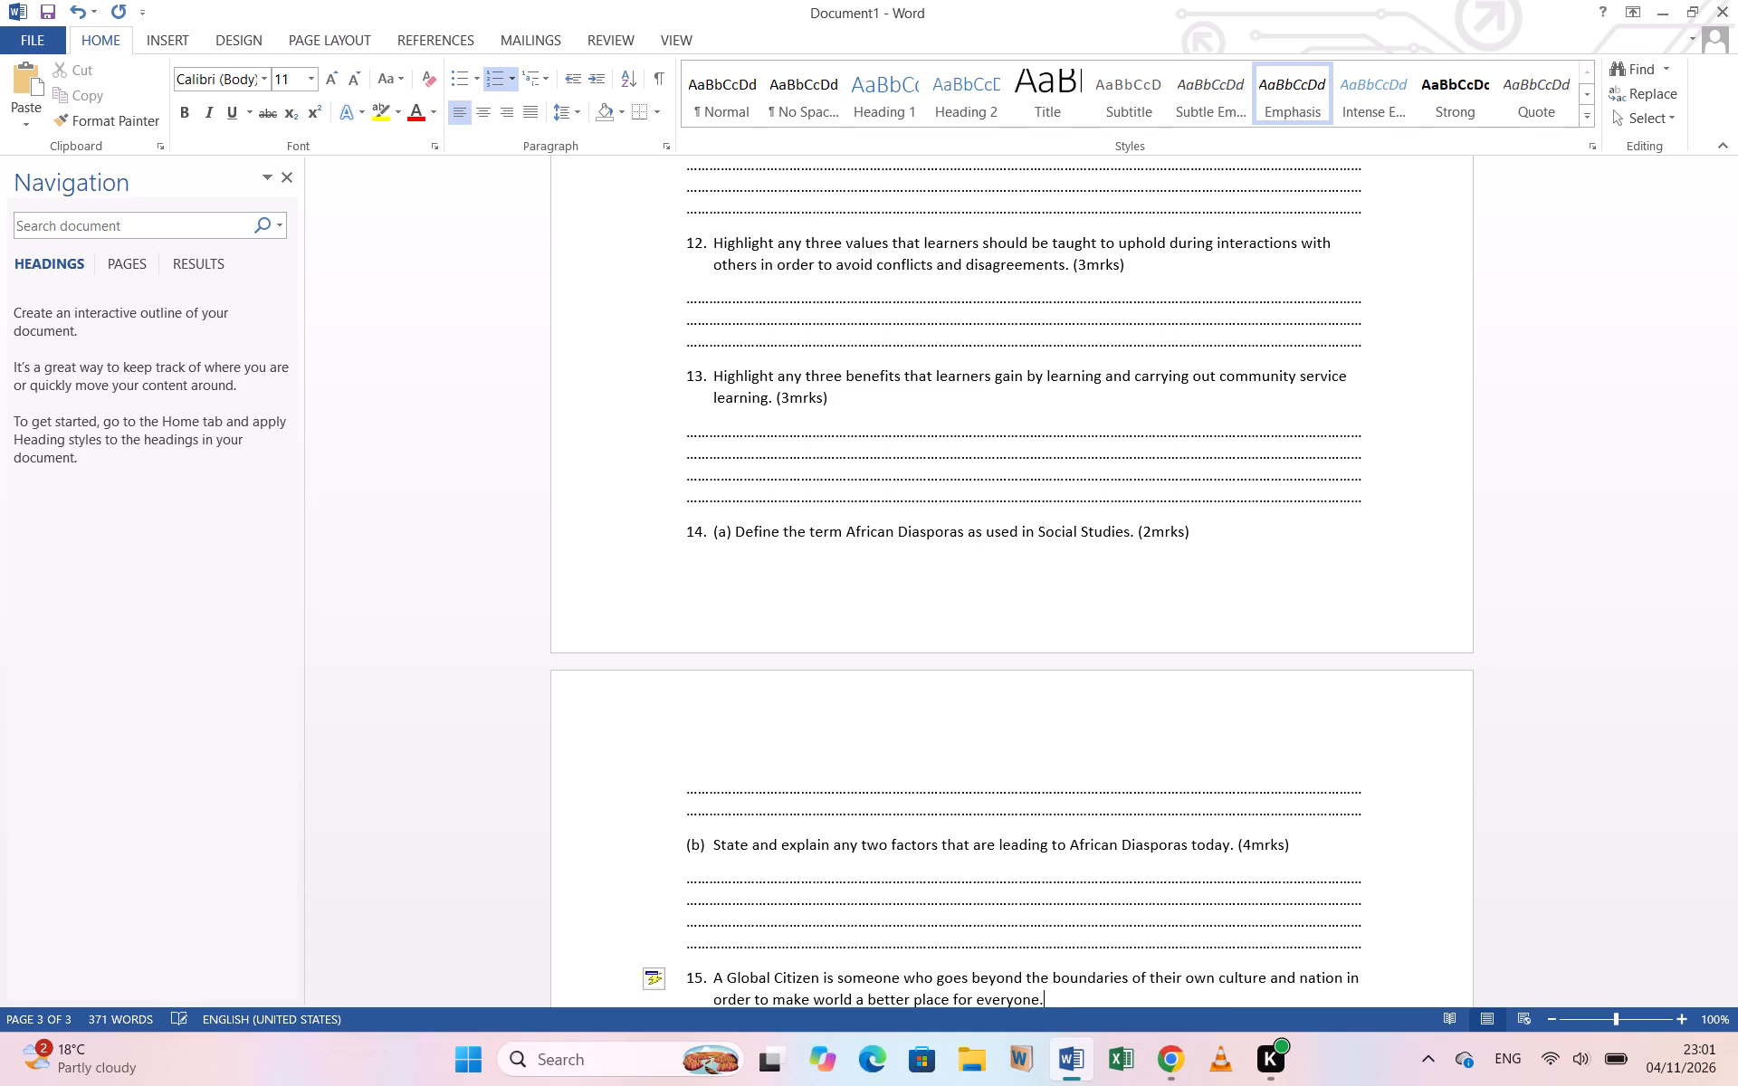
Continue question 15 after its opening sentence with the words "Describe any 3 qualities".
{"action": "key", "text": "space"}
{"action": "type", "text": "ribe"}
{"action": "key", "text": "space"}
{"action": "type", "text": "any 3"}
{"action": "key", "text": "space"}
{"action": "type", "text": "qualities"}
{"action": "key", "text": "space"}
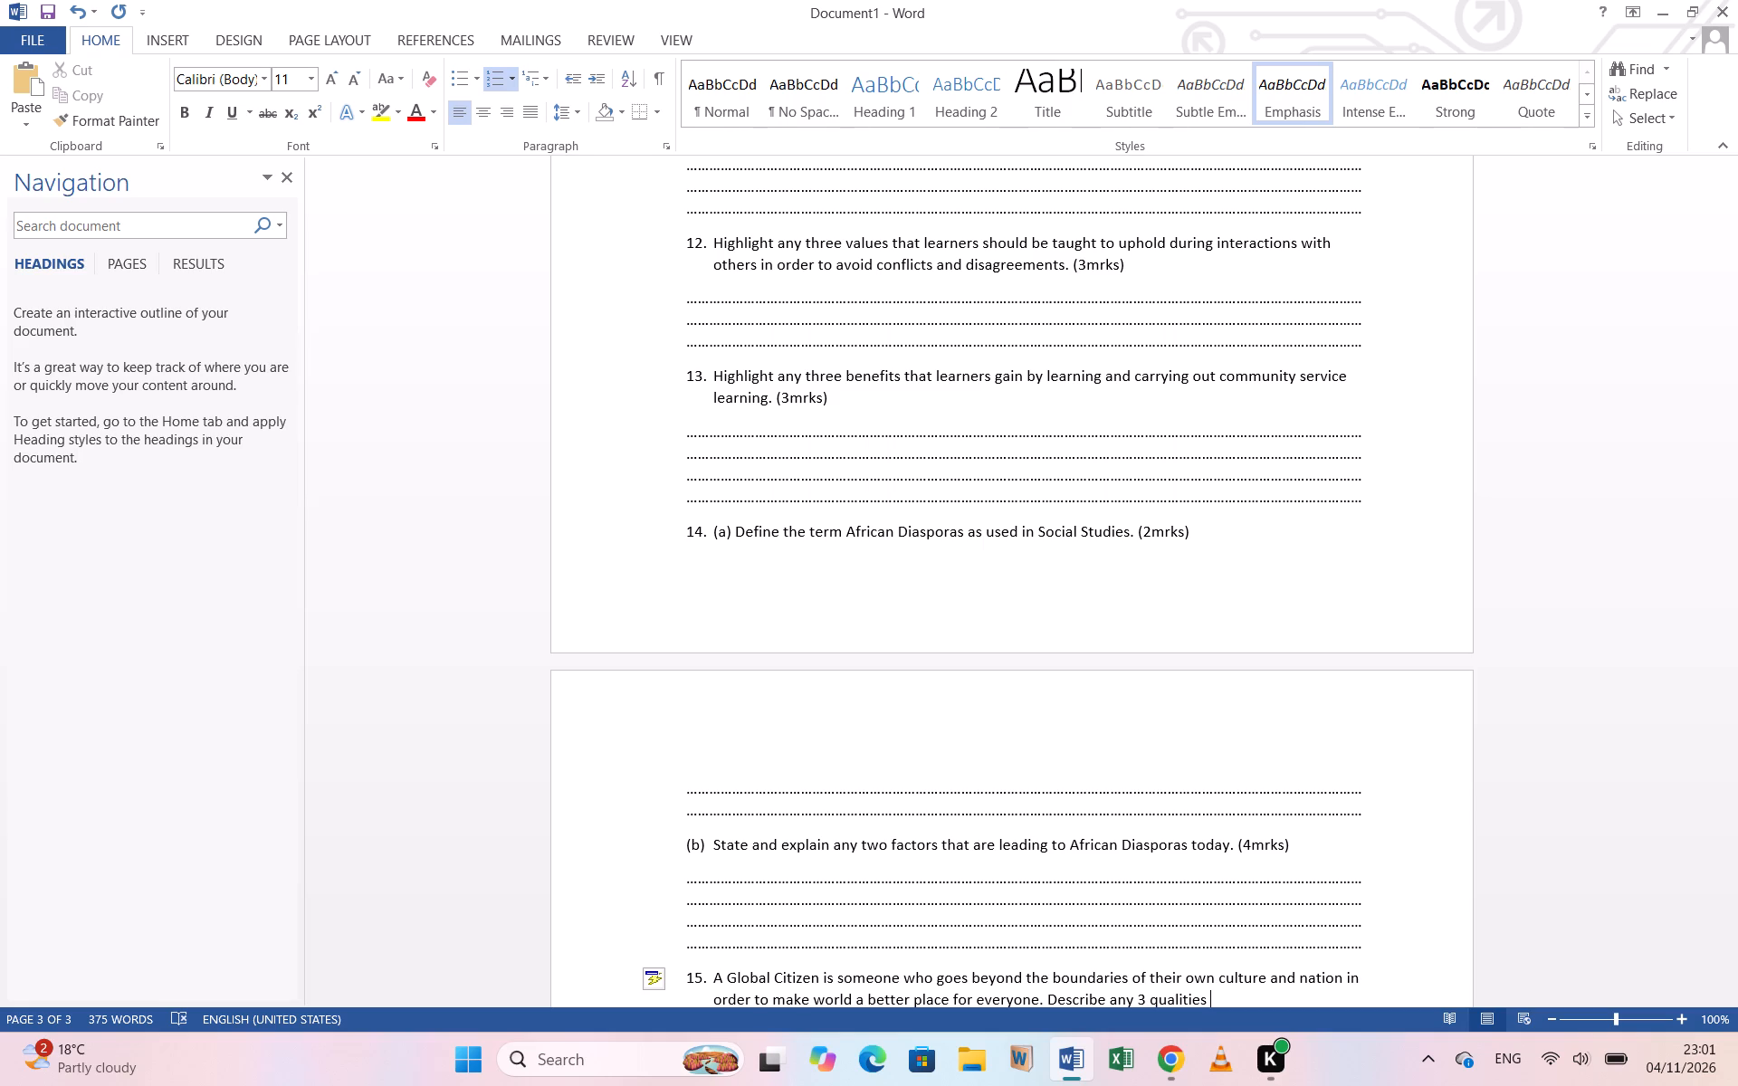
Complete the question 15 instruction with "a Global Citizen should posses.".
{"action": "type", "text": "a"}
{"action": "key", "text": "space"}
{"action": "type", "text": "lobal"}
{"action": "key", "text": "space"}
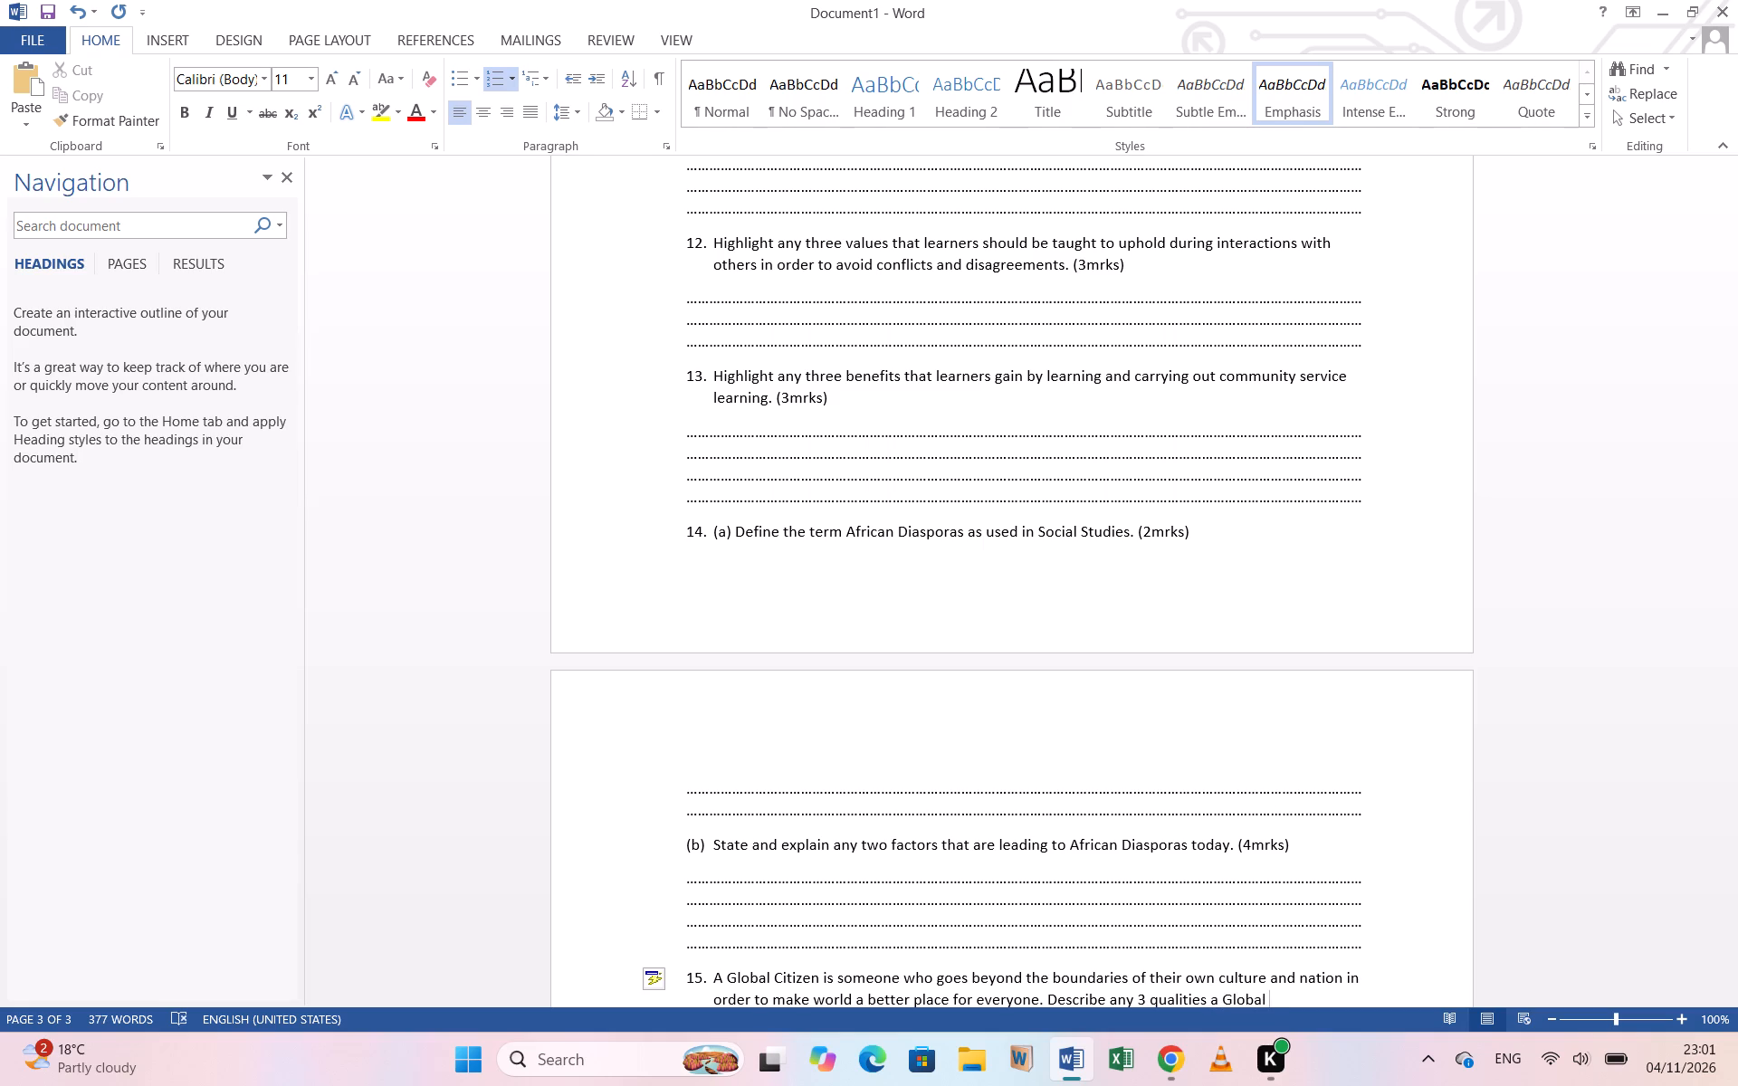
{"action": "key", "text": "c"}
{"action": "key", "text": "BackSpace"}
{"action": "type", "text": "iti"}
{"action": "type", "text": "ze"}
{"action": "type", "text": "n should"}
{"action": "key", "text": "space"}
{"action": "type", "text": "poss"}
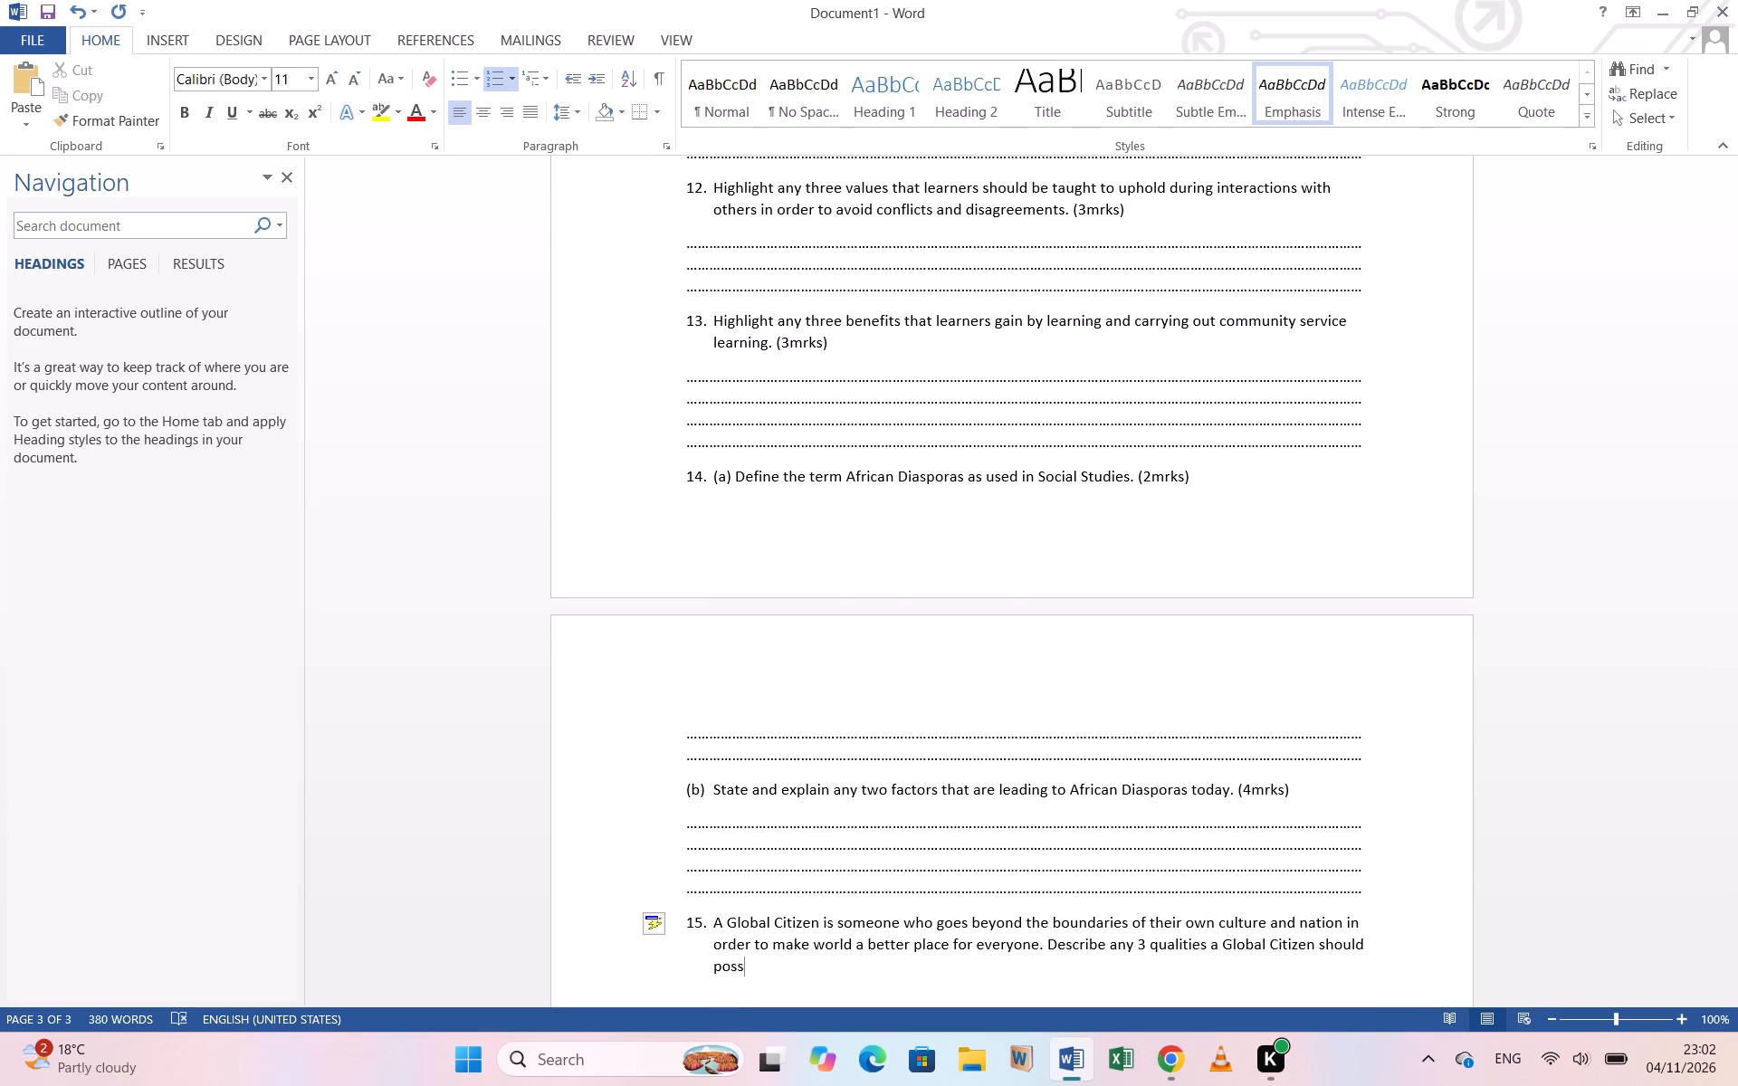
{"action": "type", "text": "es"}
{"action": "type", "text": "."}
{"action": "key", "text": "space"}
Add the mark allocation "(6mrks)" at the end of question 15.
{"action": "key", "text": "shift+parenleft"}
{"action": "type", "text": "6mrks"}
{"action": "key", "text": "0"}
{"action": "key", "text": "BackSpace"}
{"action": "key", "text": "shift+parenright"}
Add six full-width dotted answer lines below question 15, without list numbering.
{"action": "scroll", "coordinate": [1541, 694], "scroll_direction": "up", "scroll_amount": 1}
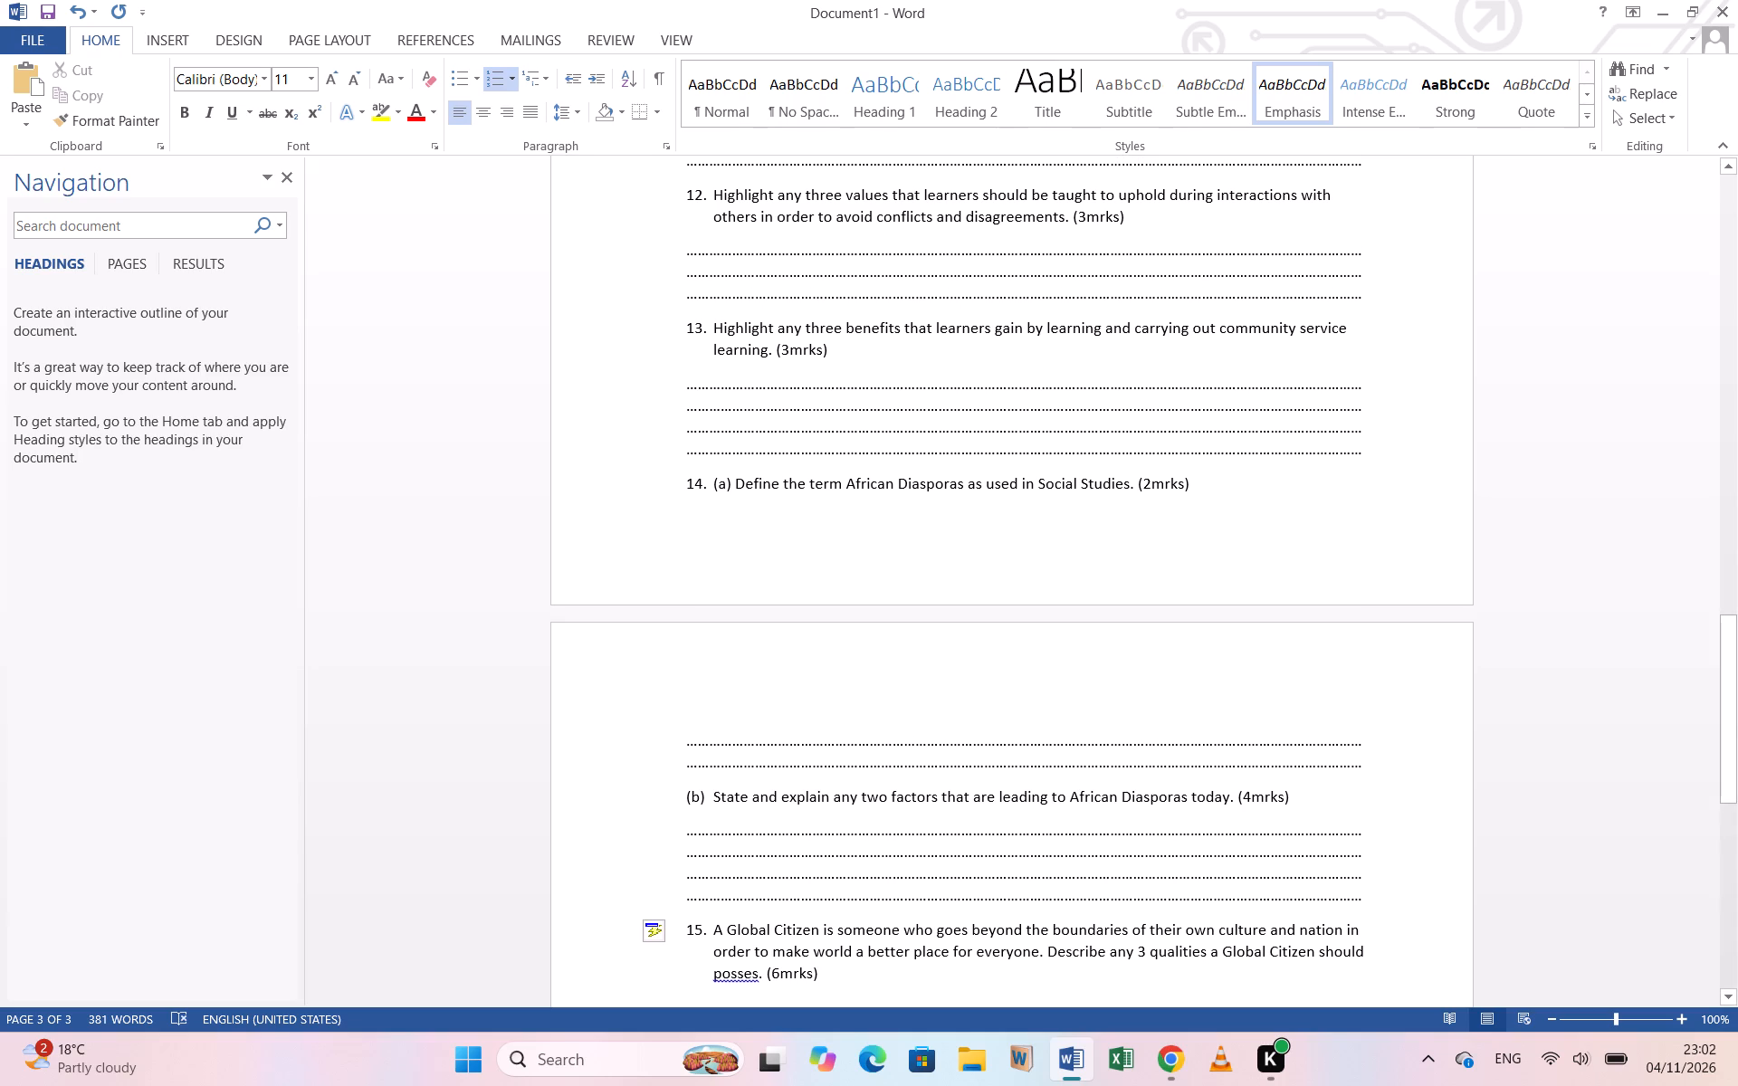
{"action": "key", "text": "Return"}
{"action": "key", "text": "BackSpace"}
{"action": "key", "text": "BackSpace"}
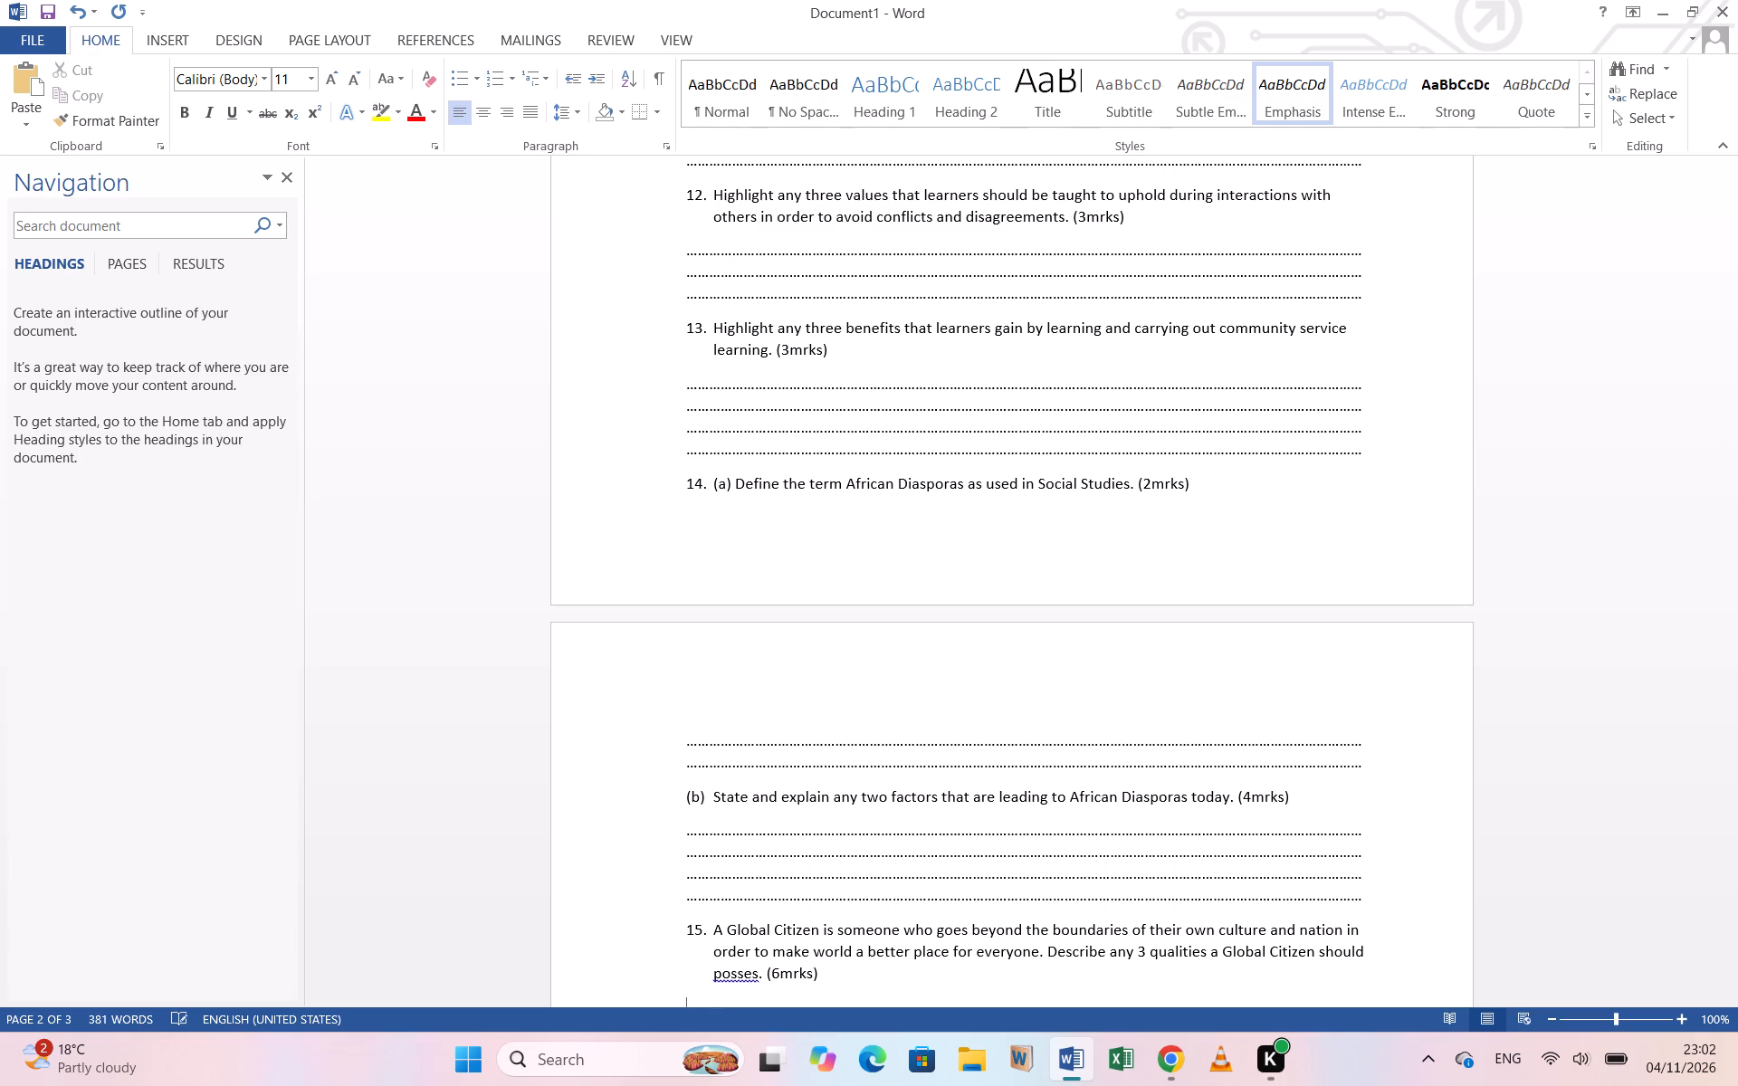
{"action": "key", "text": "period"}
{"action": "key", "text": "period"}
{"action": "key", "text": "period"}
{"action": "key", "text": "period"}
{"action": "key", "text": "period"}
{"action": "key", "text": "period"}
{"action": "key", "text": "period"}
{"action": "key", "text": "period"}
{"action": "key", "text": "period"}
{"action": "key", "text": "period"}
{"action": "key", "text": "period"}
{"action": "key", "text": "period"}
{"action": "key", "text": "period"}
{"action": "key", "text": "period"}
{"action": "key", "text": "period"}
{"action": "key", "text": "period"}
{"action": "key", "text": "period"}
{"action": "key", "text": "period"}
{"action": "key", "text": "period"}
{"action": "key", "text": "period"}
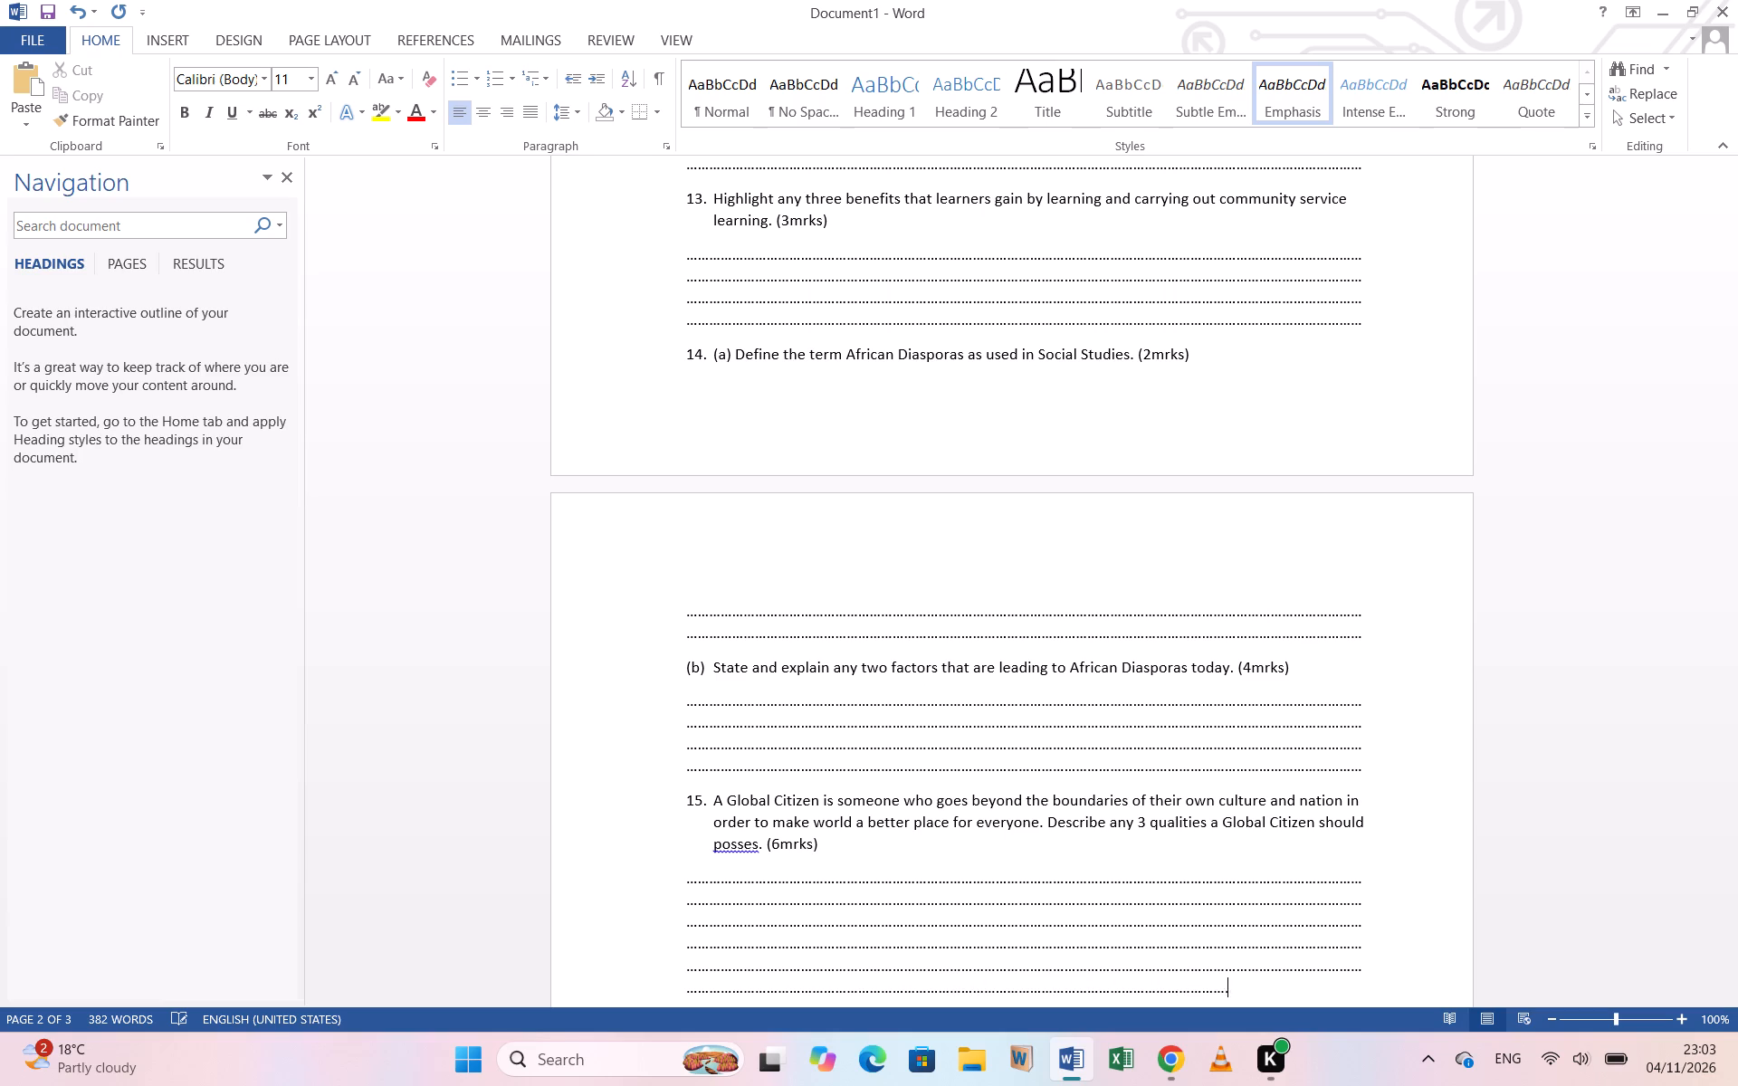
{"action": "type", "text": "..."}
{"action": "key", "text": "BackSpace"}
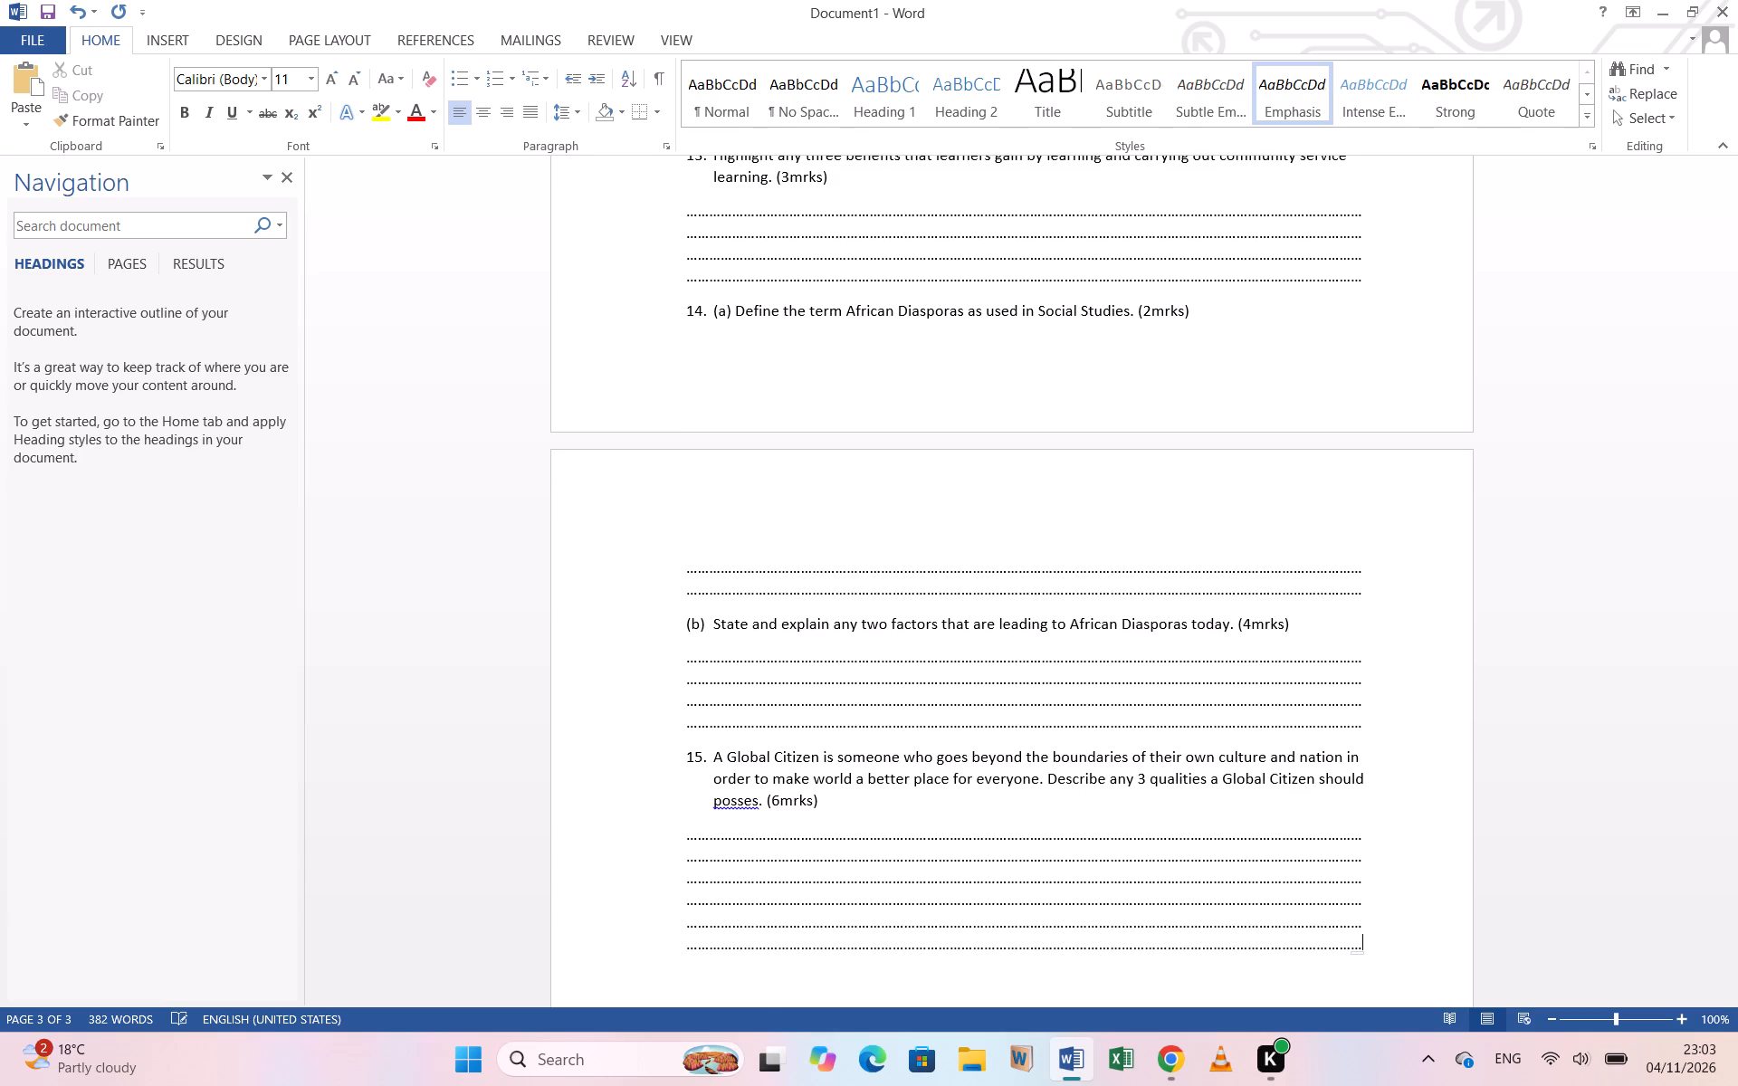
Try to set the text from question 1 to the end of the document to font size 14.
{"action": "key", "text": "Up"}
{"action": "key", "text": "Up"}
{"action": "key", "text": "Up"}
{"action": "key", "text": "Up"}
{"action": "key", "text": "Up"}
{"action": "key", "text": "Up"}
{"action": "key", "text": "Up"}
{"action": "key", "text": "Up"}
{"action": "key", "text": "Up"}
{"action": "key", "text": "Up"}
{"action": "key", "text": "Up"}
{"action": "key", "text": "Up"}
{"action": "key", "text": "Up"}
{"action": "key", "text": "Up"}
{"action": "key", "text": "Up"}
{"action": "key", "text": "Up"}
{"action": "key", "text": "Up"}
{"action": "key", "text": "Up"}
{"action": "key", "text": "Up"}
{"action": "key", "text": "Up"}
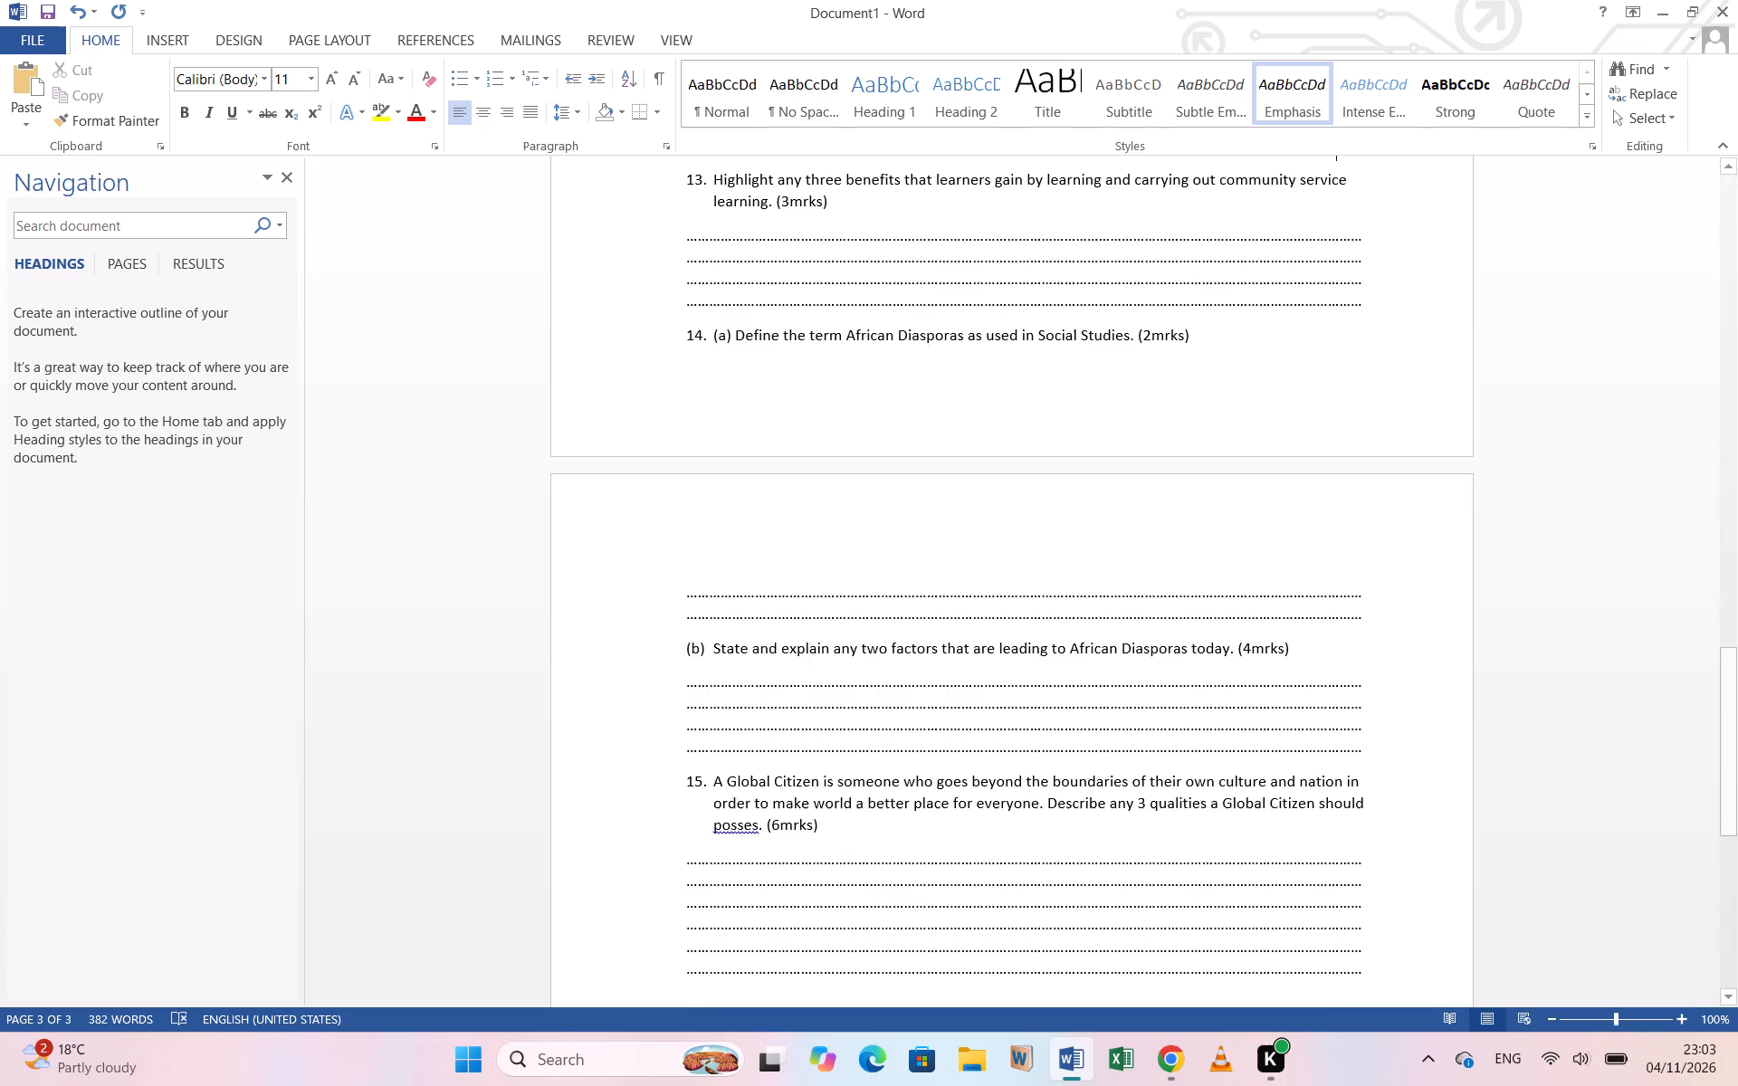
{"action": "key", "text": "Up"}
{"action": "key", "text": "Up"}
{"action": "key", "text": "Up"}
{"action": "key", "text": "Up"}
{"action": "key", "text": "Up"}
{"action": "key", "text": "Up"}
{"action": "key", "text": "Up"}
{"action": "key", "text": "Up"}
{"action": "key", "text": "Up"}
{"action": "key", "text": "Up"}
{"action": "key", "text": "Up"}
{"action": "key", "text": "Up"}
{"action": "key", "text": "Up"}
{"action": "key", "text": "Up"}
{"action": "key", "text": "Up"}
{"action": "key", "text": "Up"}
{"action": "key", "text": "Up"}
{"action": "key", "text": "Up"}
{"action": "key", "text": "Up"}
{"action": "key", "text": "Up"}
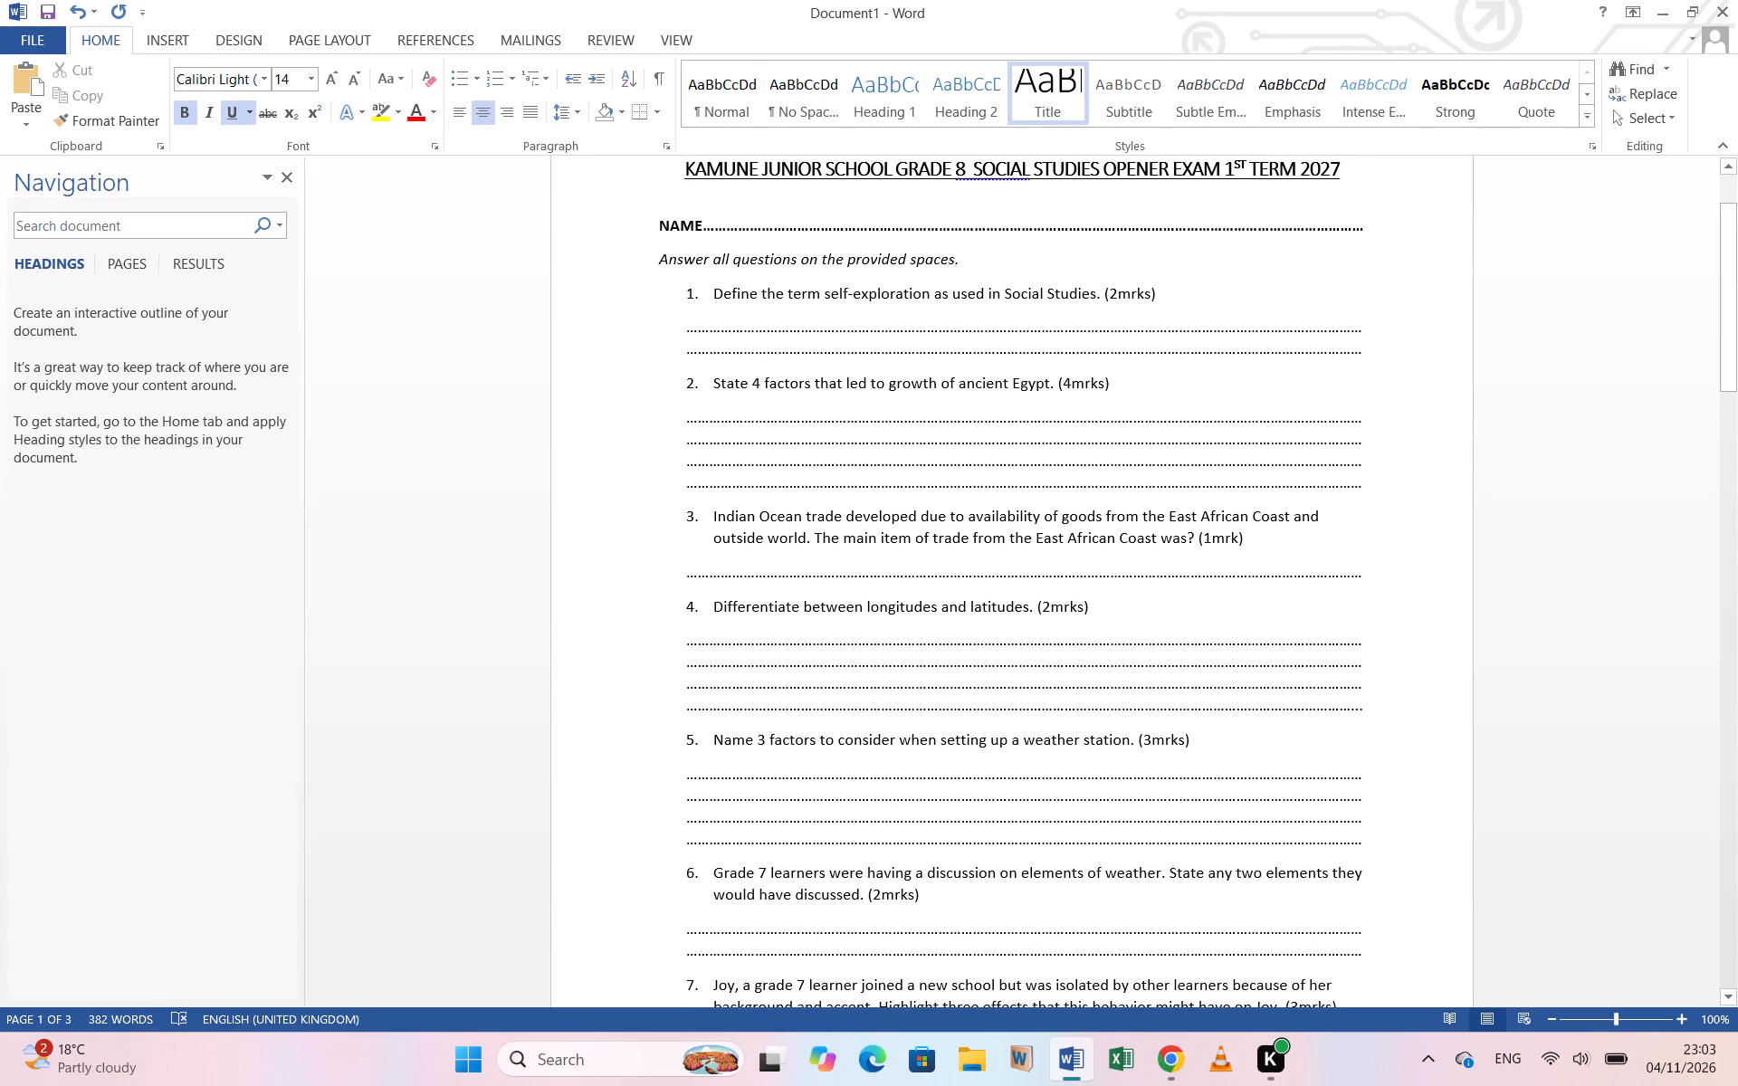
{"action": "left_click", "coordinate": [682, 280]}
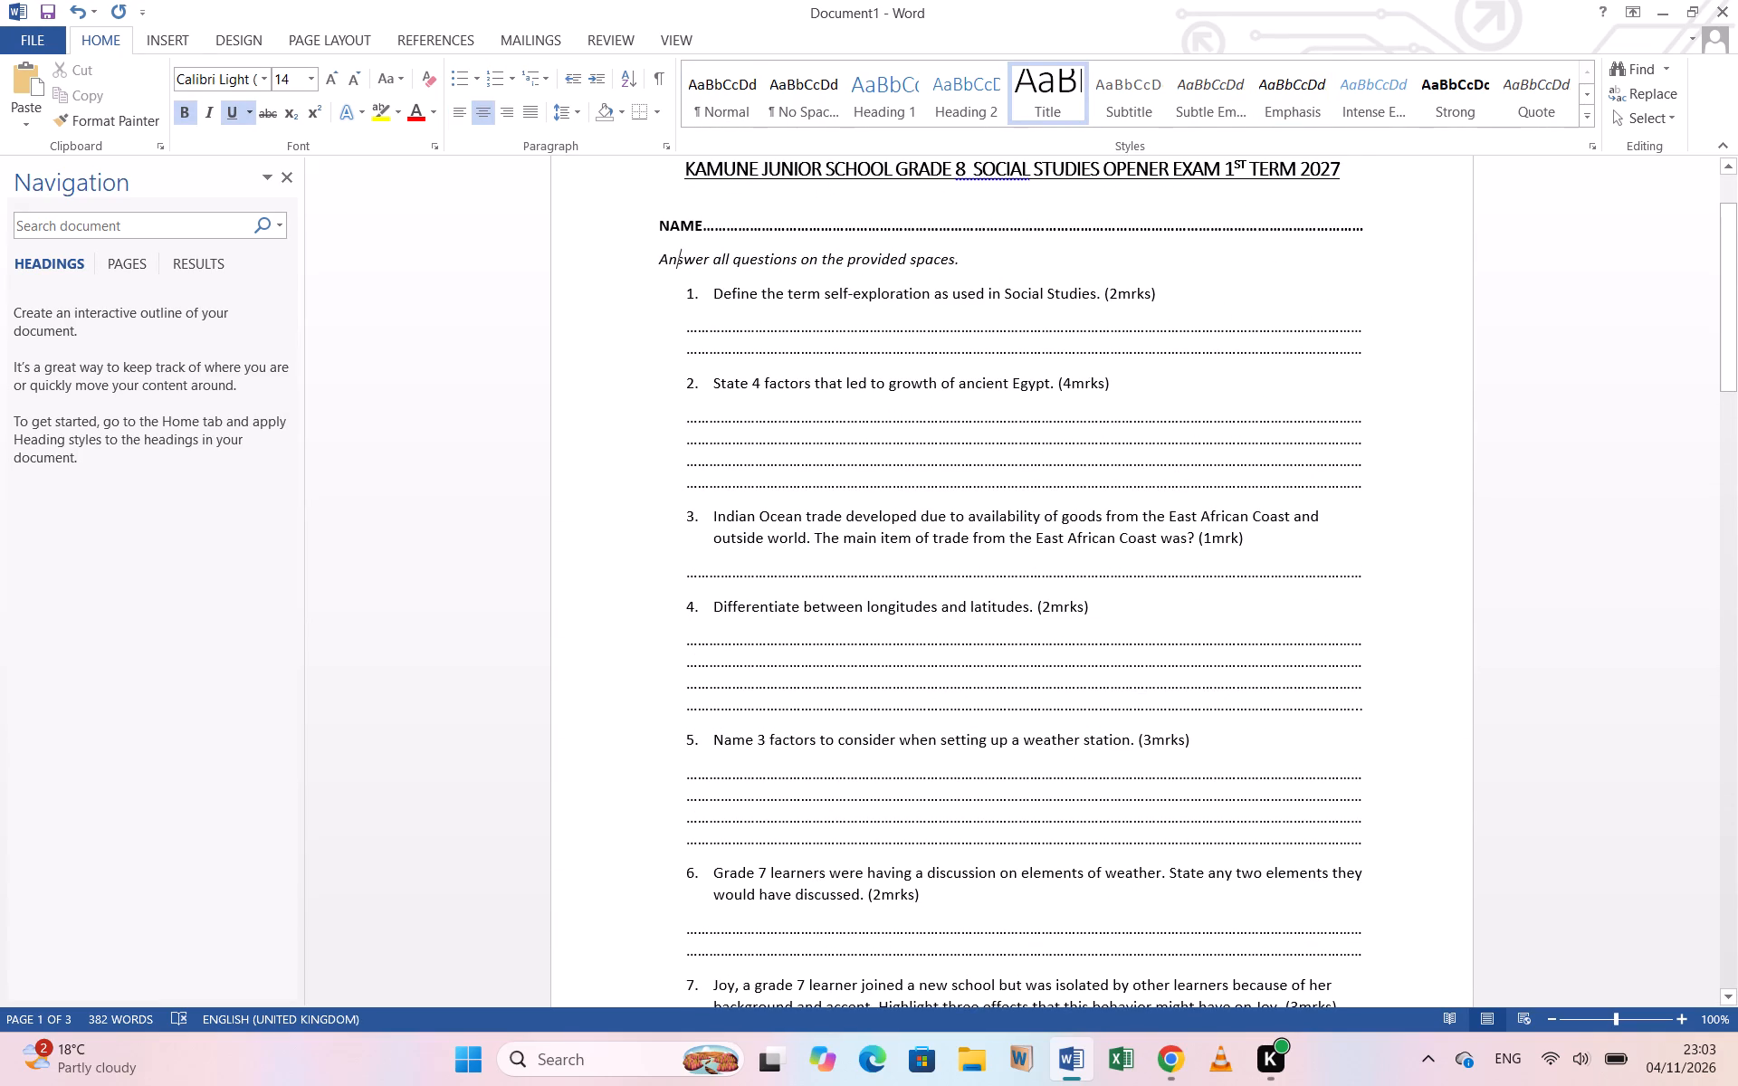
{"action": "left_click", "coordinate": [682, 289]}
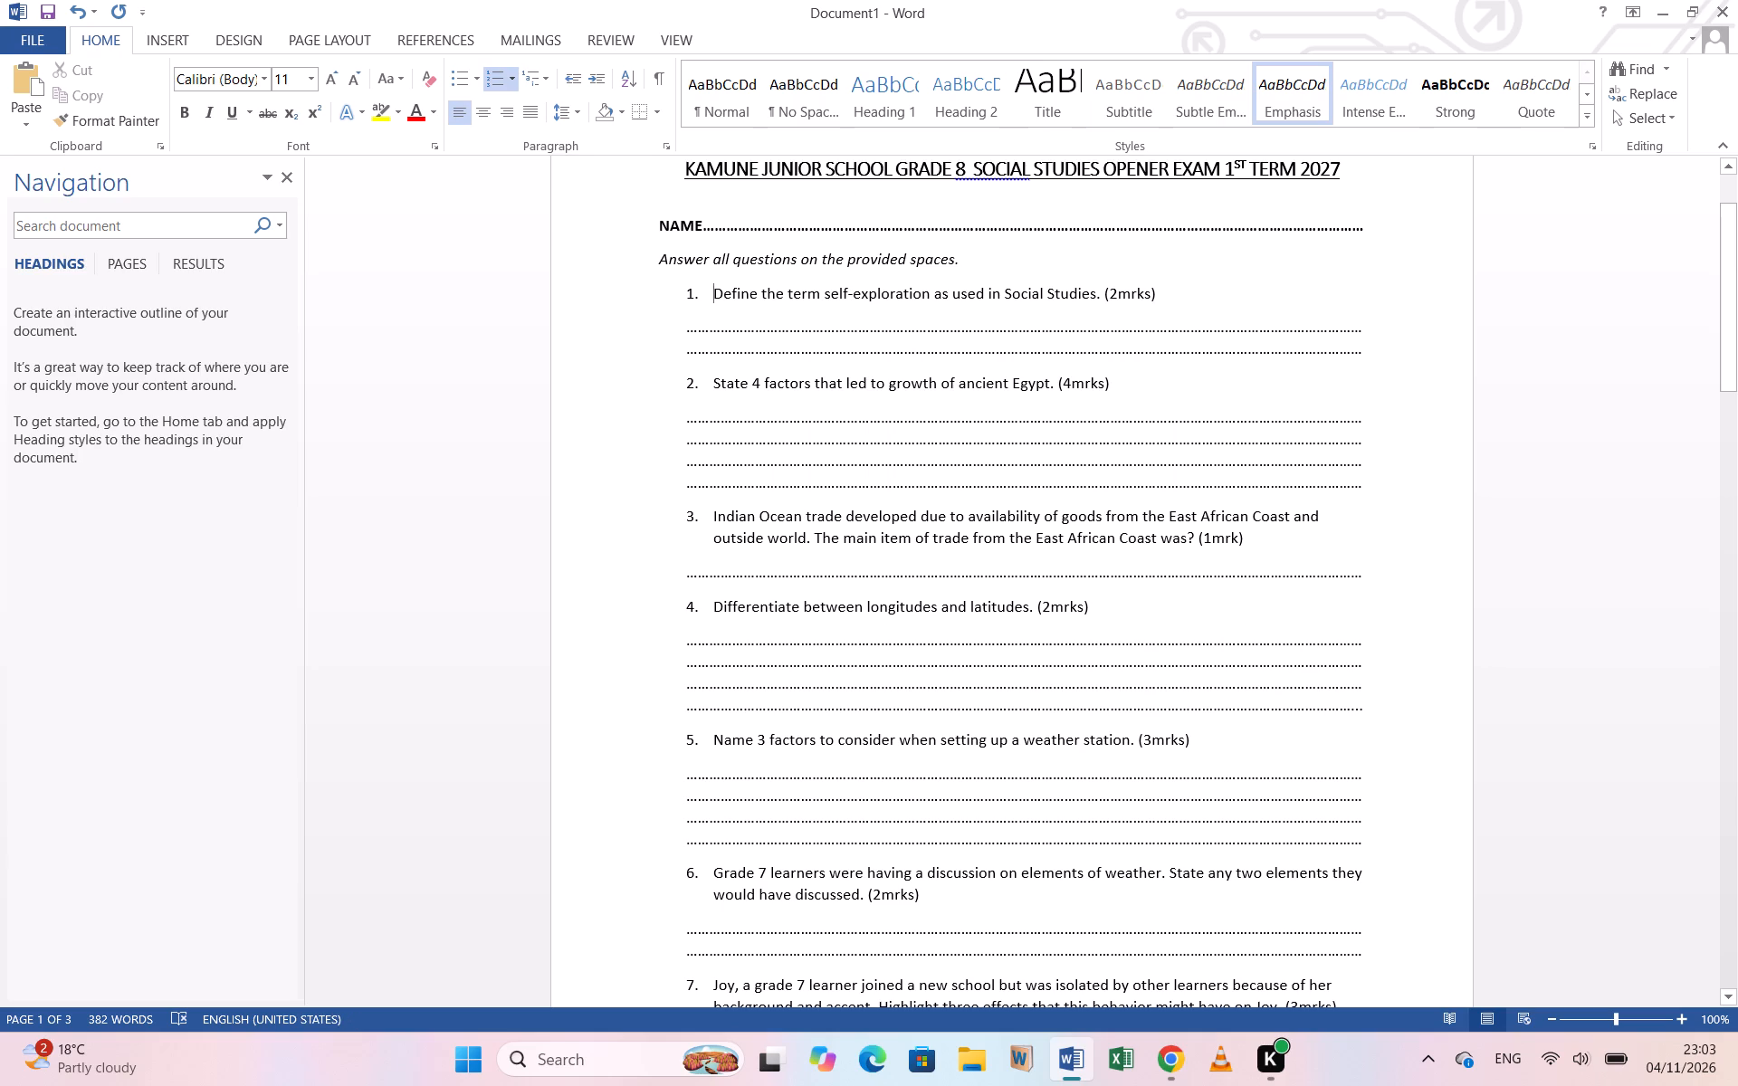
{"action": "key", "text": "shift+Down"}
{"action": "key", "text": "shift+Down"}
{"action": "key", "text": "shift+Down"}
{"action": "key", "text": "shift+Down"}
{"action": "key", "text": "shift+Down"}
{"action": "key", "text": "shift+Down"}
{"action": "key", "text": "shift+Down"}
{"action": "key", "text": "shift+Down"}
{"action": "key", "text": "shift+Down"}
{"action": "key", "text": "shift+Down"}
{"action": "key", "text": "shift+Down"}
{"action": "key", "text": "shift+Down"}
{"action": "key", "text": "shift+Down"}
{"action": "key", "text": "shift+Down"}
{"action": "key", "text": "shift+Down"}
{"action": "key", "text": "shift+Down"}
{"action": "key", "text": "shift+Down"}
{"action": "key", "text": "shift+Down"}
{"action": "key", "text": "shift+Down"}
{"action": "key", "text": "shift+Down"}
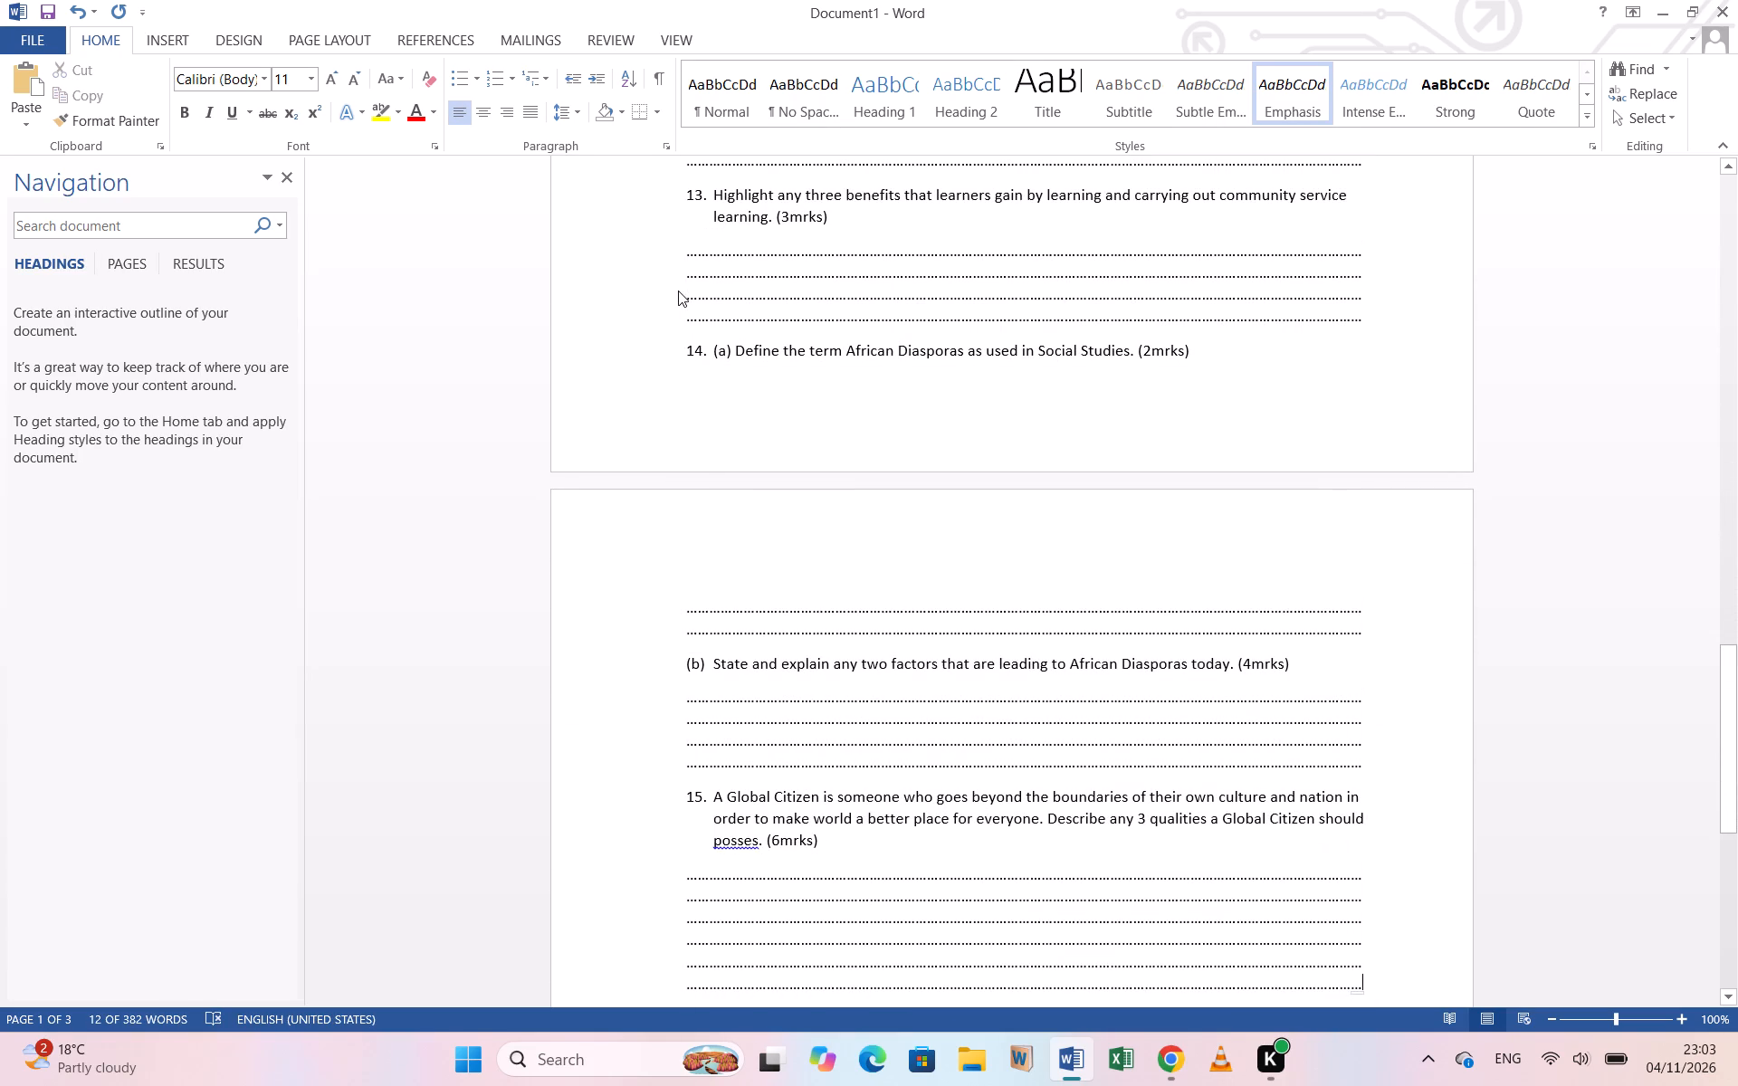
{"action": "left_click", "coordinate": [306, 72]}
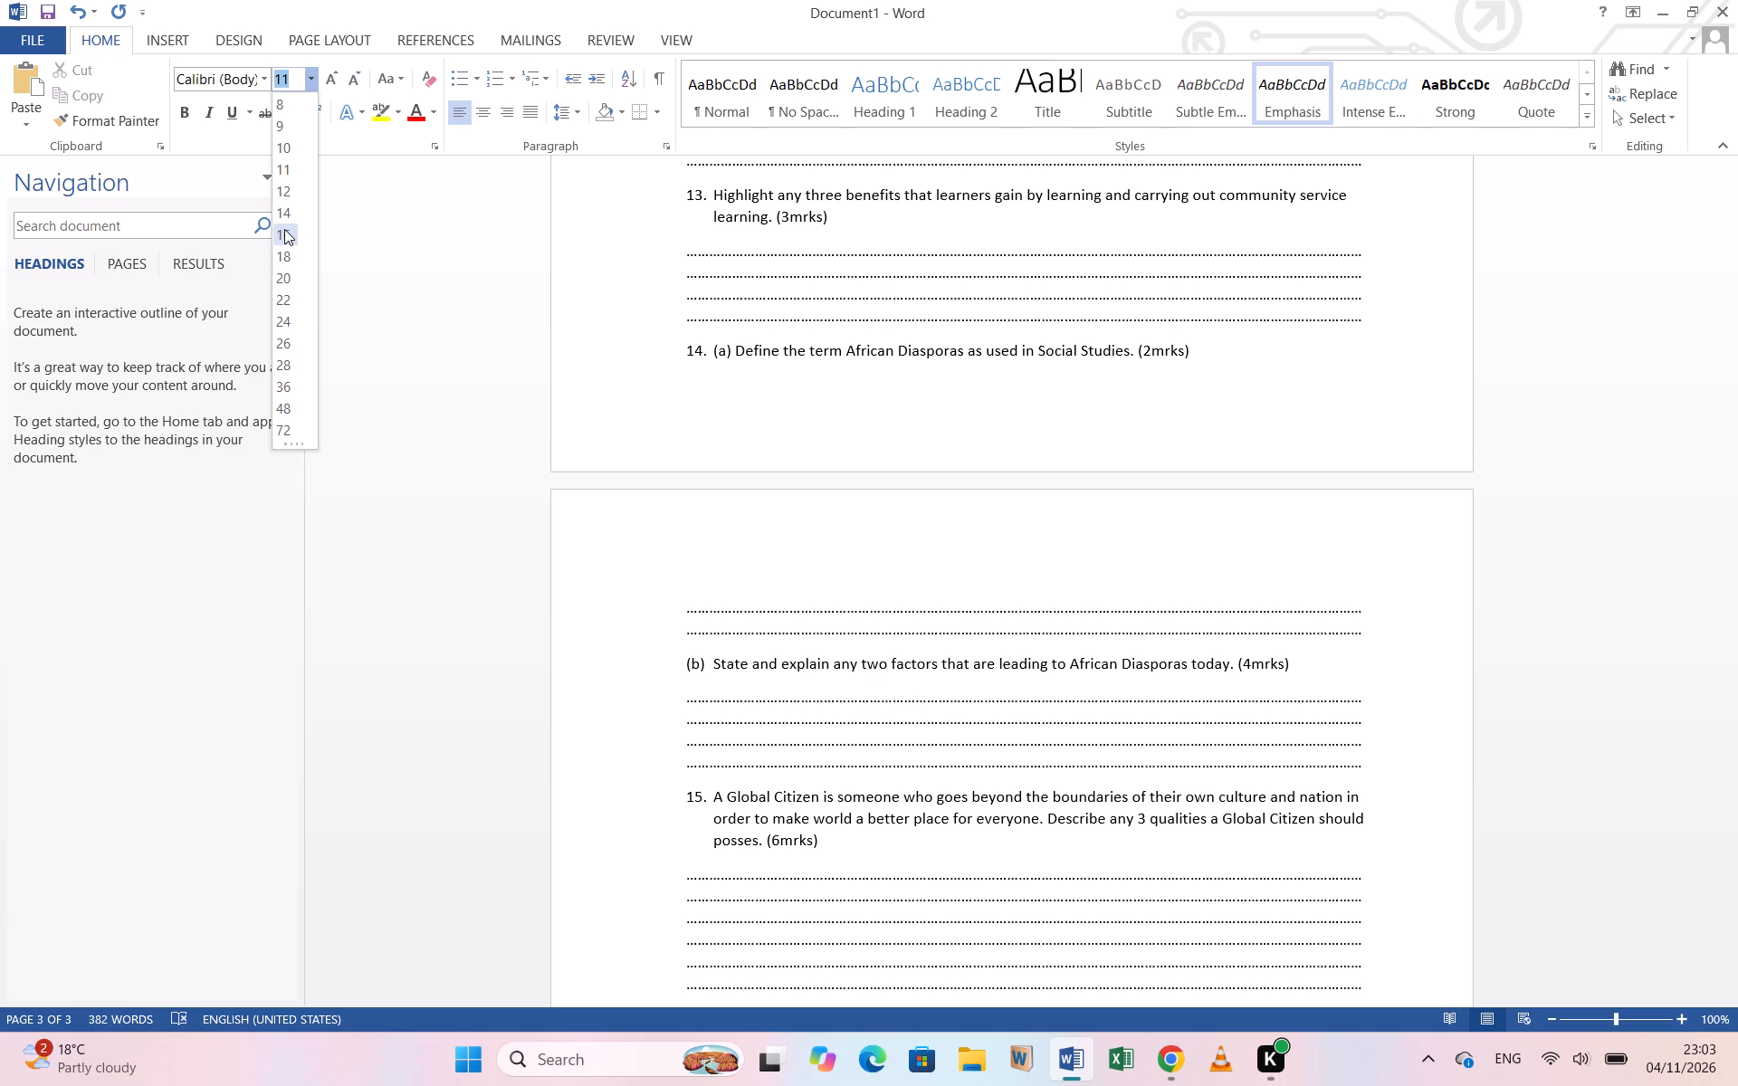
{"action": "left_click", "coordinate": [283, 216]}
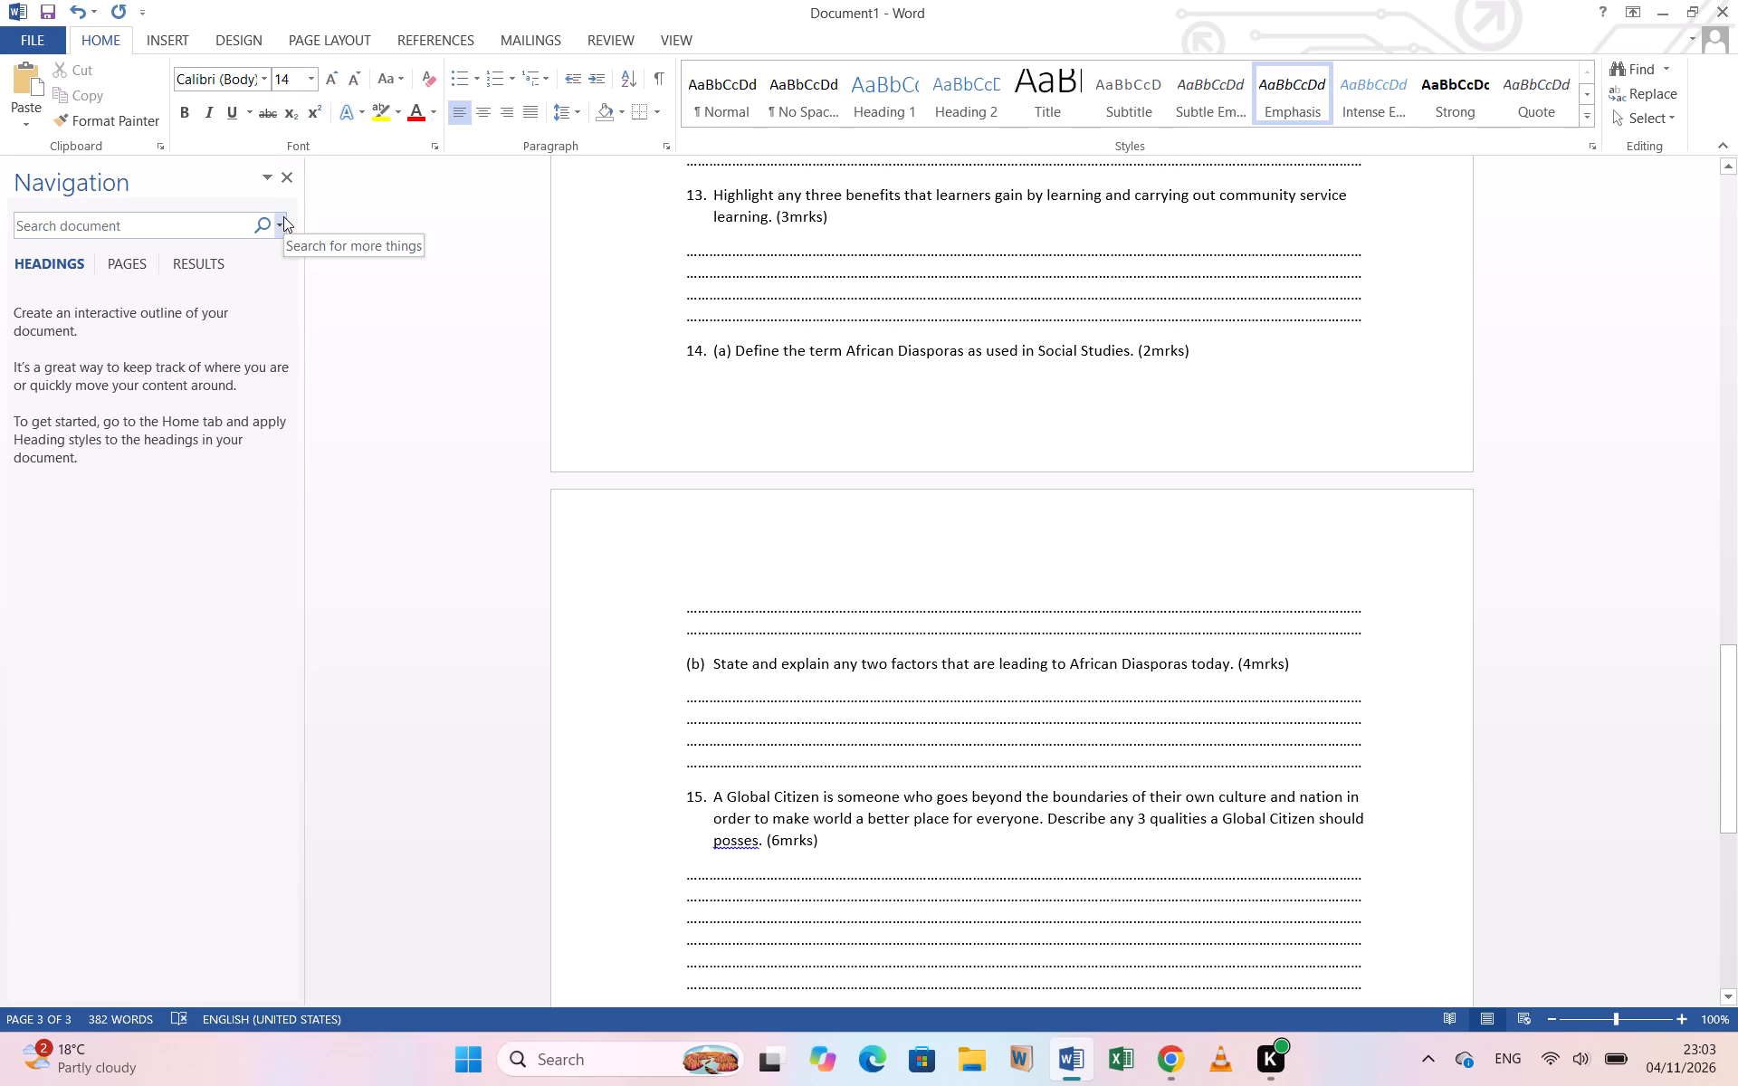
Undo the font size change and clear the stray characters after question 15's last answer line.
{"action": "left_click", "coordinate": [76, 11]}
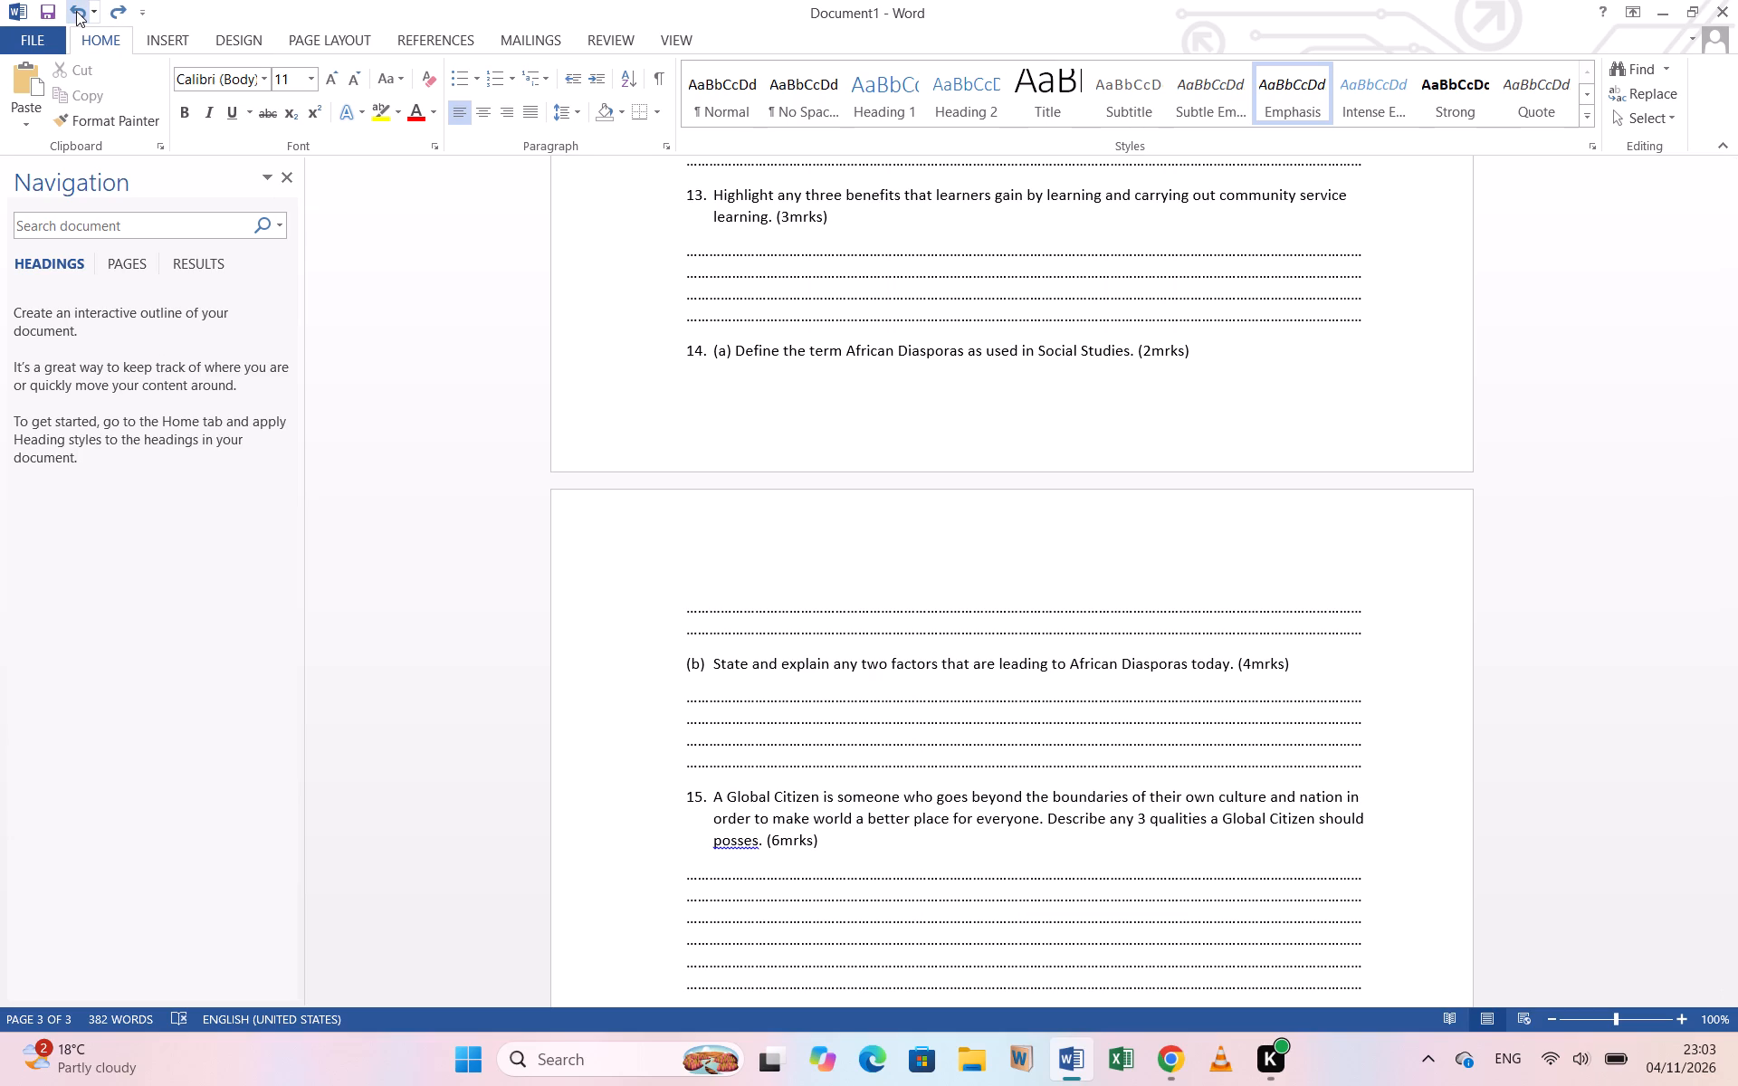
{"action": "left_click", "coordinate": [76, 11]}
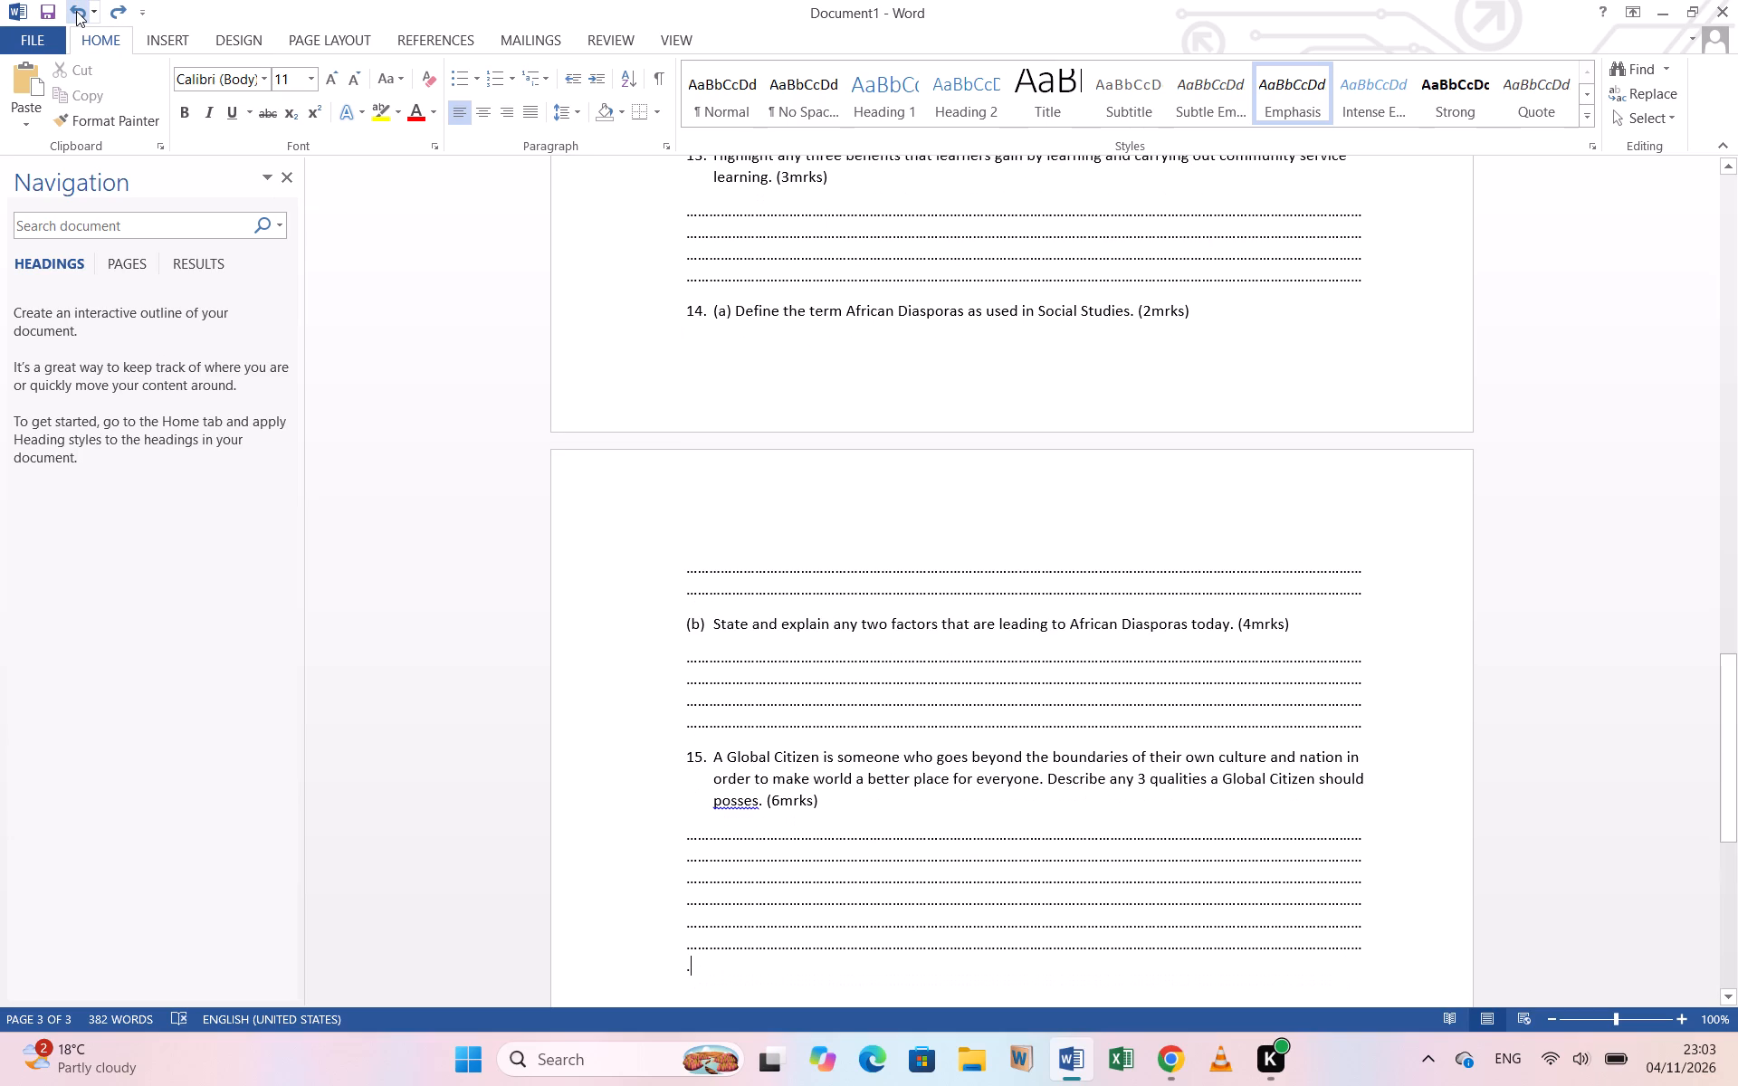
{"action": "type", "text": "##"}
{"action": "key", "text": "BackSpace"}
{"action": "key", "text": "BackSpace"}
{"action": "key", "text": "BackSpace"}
Set the text from question 1 through question 15's last answer line to font size 14.
{"action": "key", "text": "shift+Up"}
{"action": "key", "text": "shift+Up"}
{"action": "key", "text": "shift+Up"}
{"action": "key", "text": "shift+Up"}
{"action": "key", "text": "shift+Up"}
{"action": "key", "text": "shift+Up"}
{"action": "key", "text": "shift+Up"}
{"action": "key", "text": "shift+Up"}
{"action": "key", "text": "shift+Up"}
{"action": "key", "text": "shift+Up"}
{"action": "key", "text": "shift+Up"}
{"action": "key", "text": "shift+Up"}
{"action": "key", "text": "shift+Up"}
{"action": "key", "text": "shift+Up"}
{"action": "key", "text": "shift+Up"}
{"action": "key", "text": "shift+Up"}
{"action": "key", "text": "shift+Up"}
{"action": "key", "text": "shift+Up"}
{"action": "key", "text": "shift+Up"}
{"action": "key", "text": "shift+Up"}
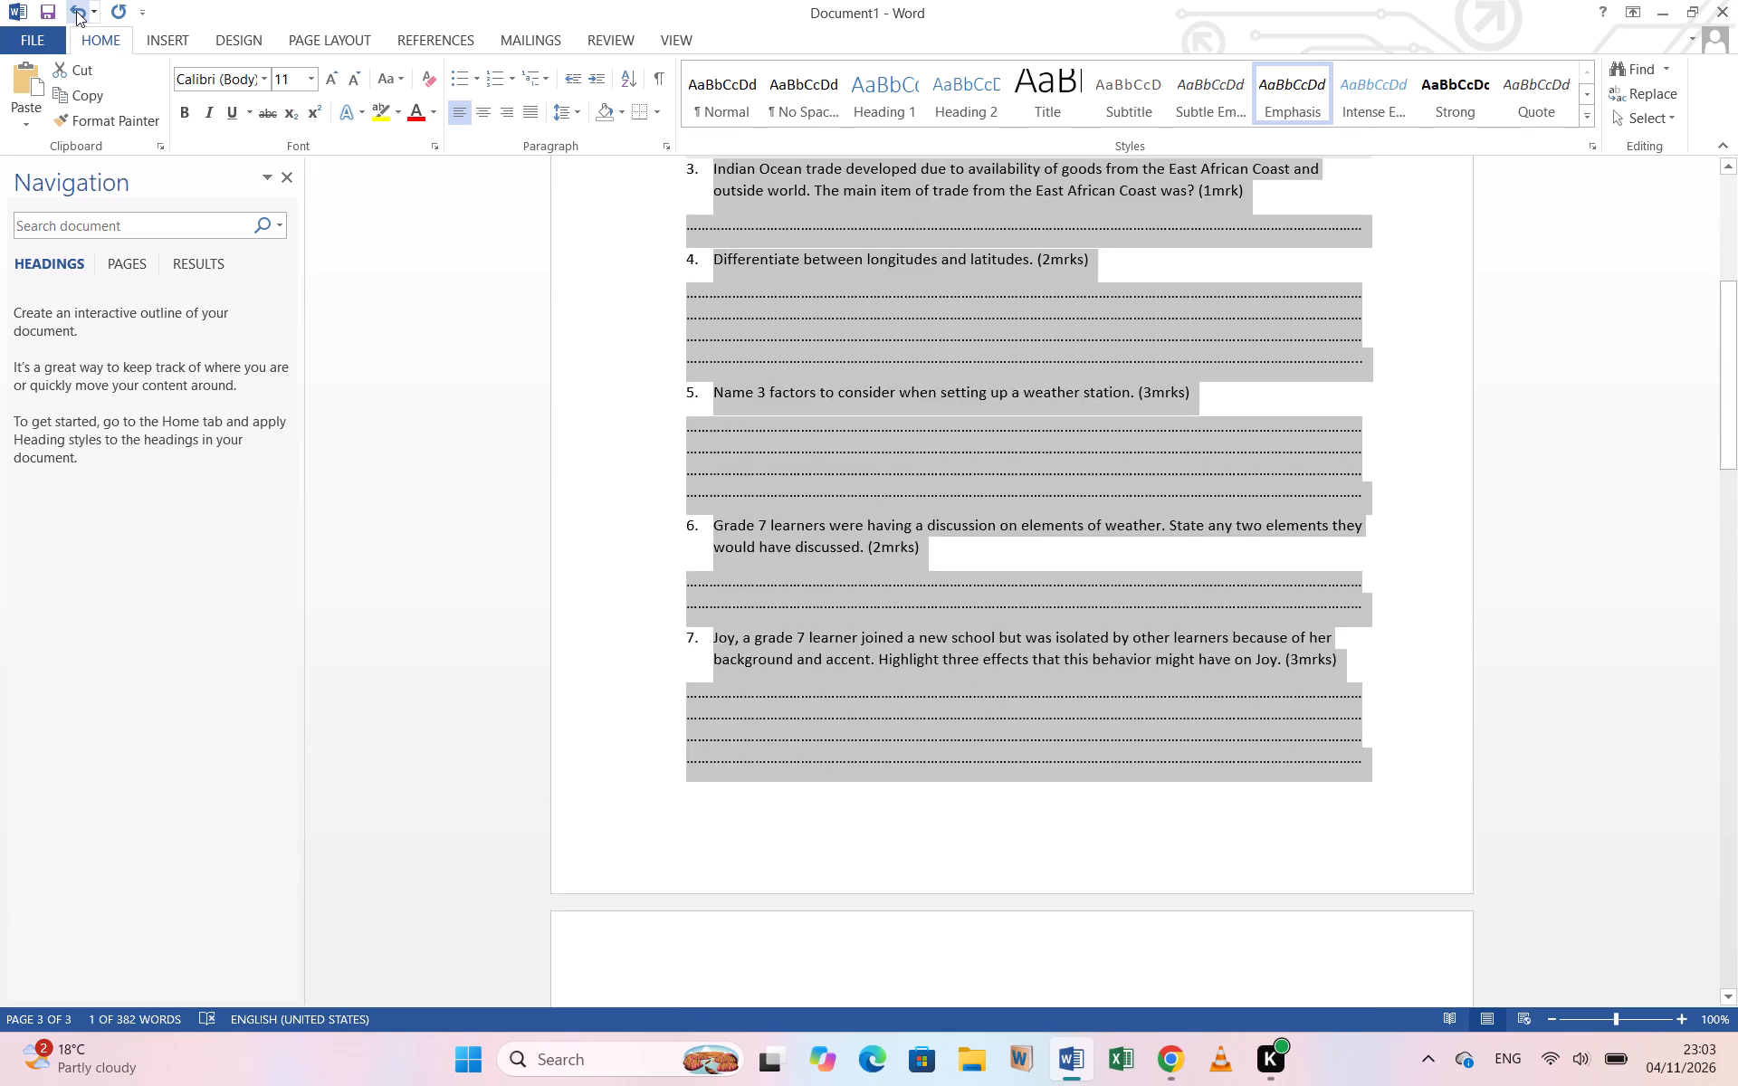
{"action": "key", "text": "shift+Down"}
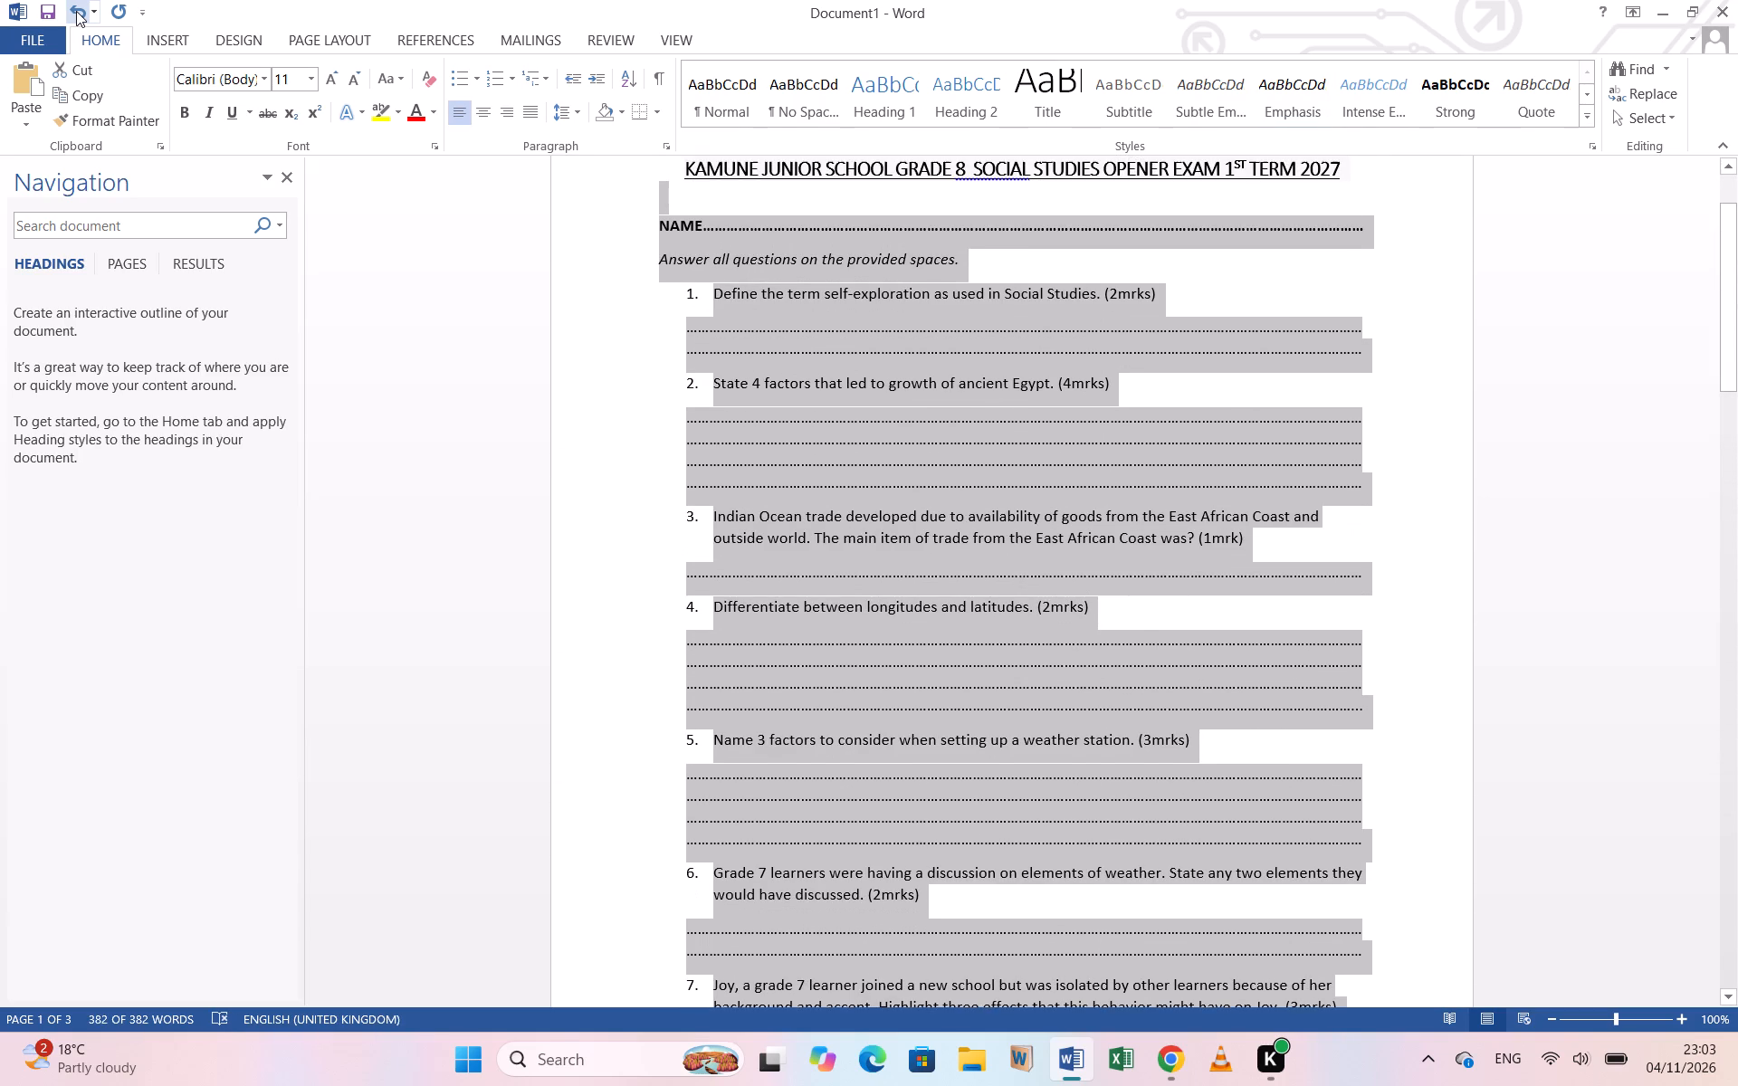
{"action": "key", "text": "shift+Down"}
{"action": "key", "text": "shift+Down"}
{"action": "key", "text": "shift+Down"}
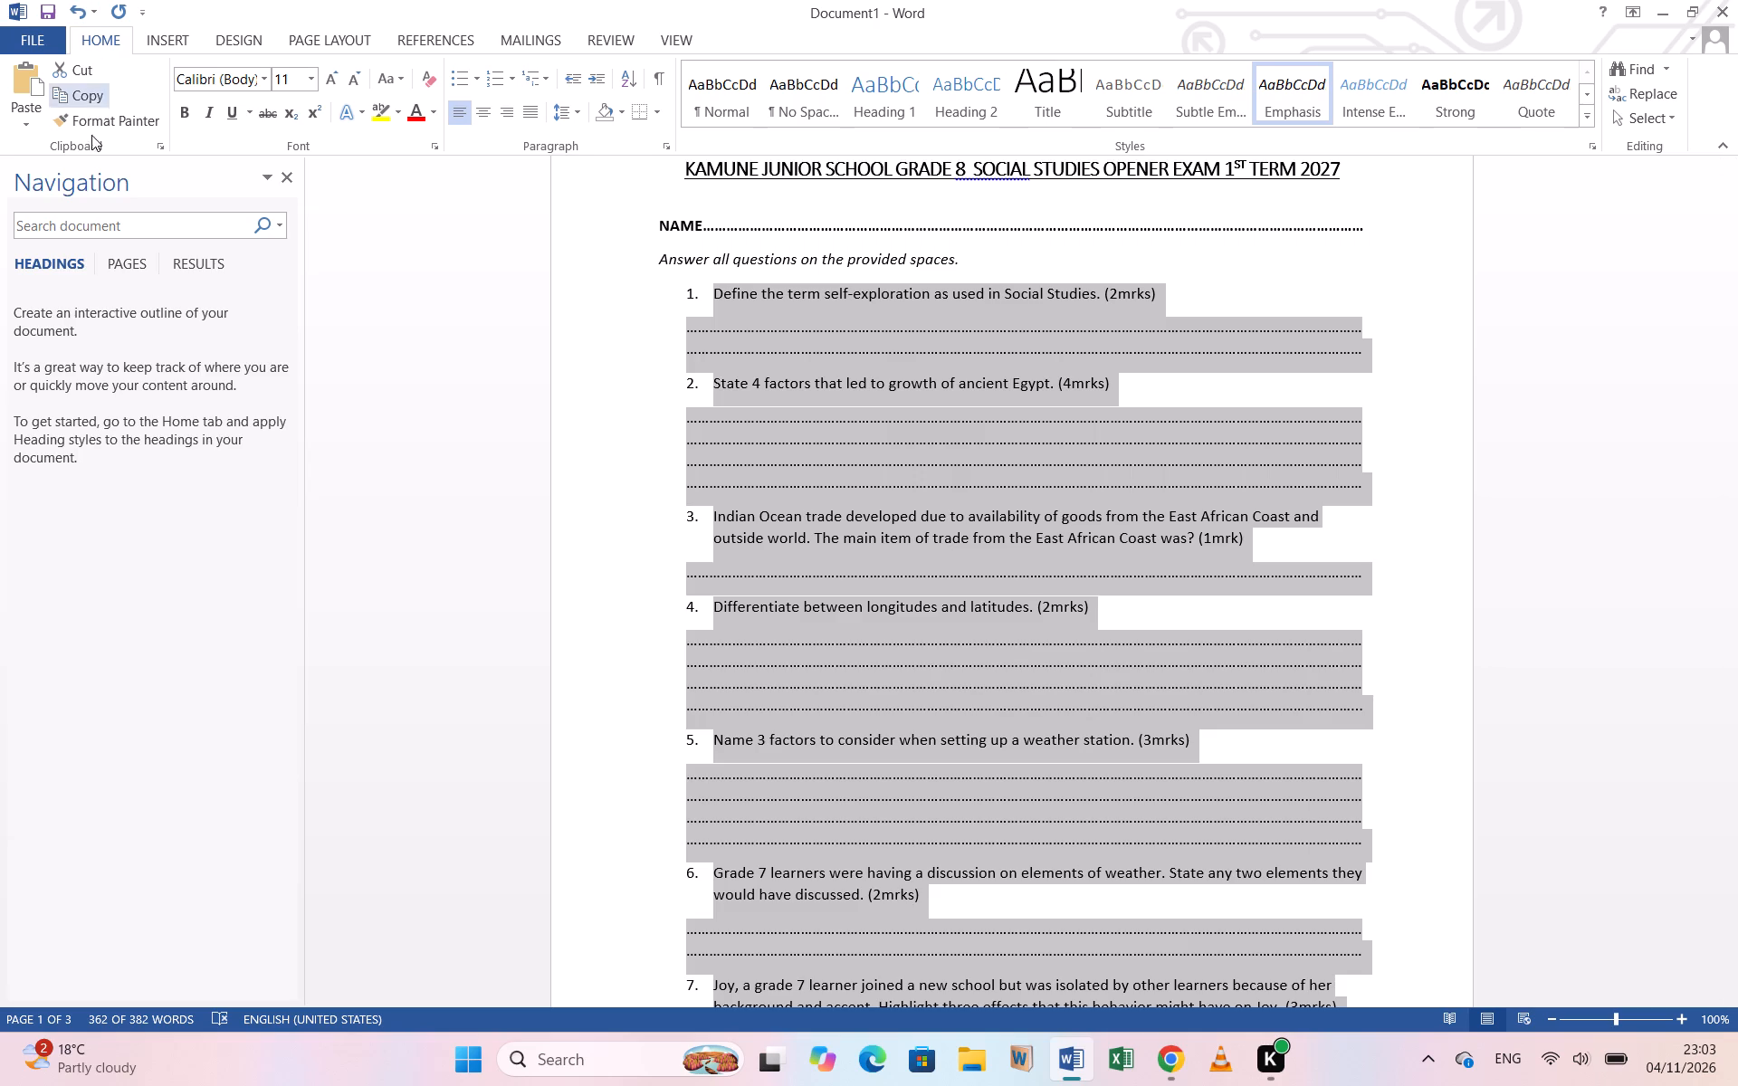
{"action": "left_click", "coordinate": [315, 75]}
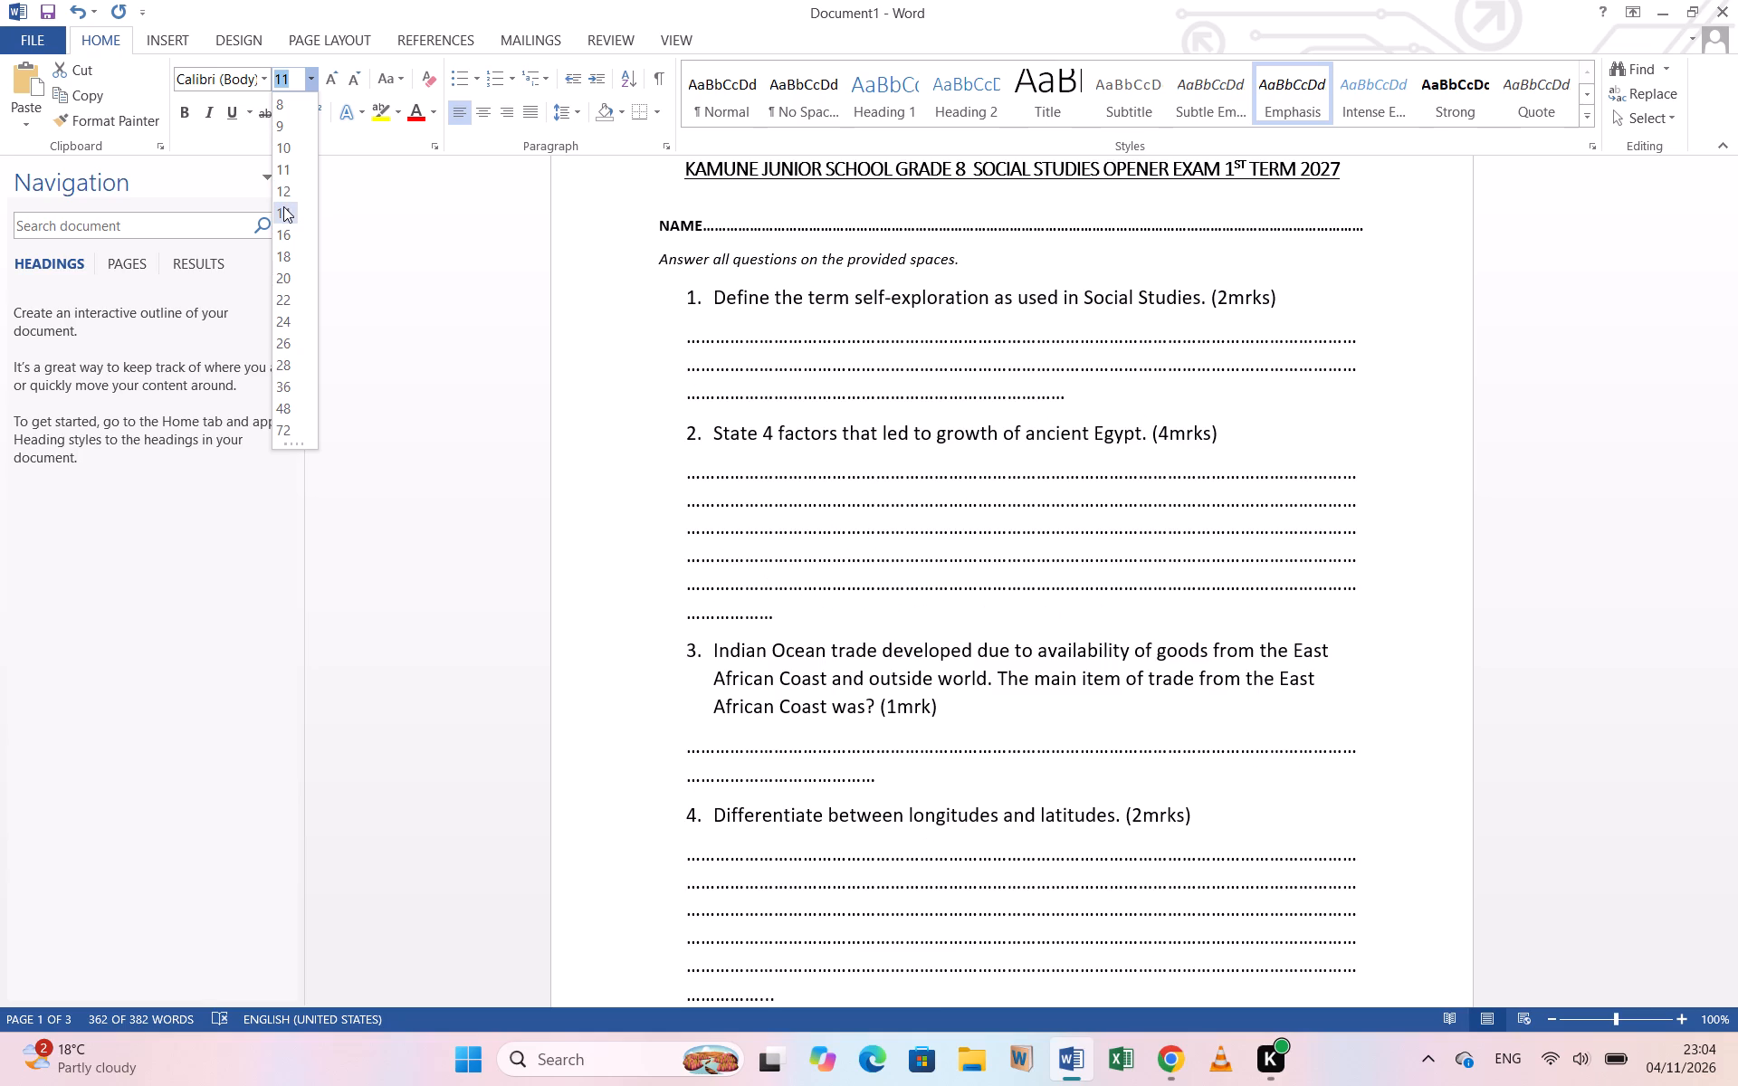
{"action": "left_click", "coordinate": [283, 206]}
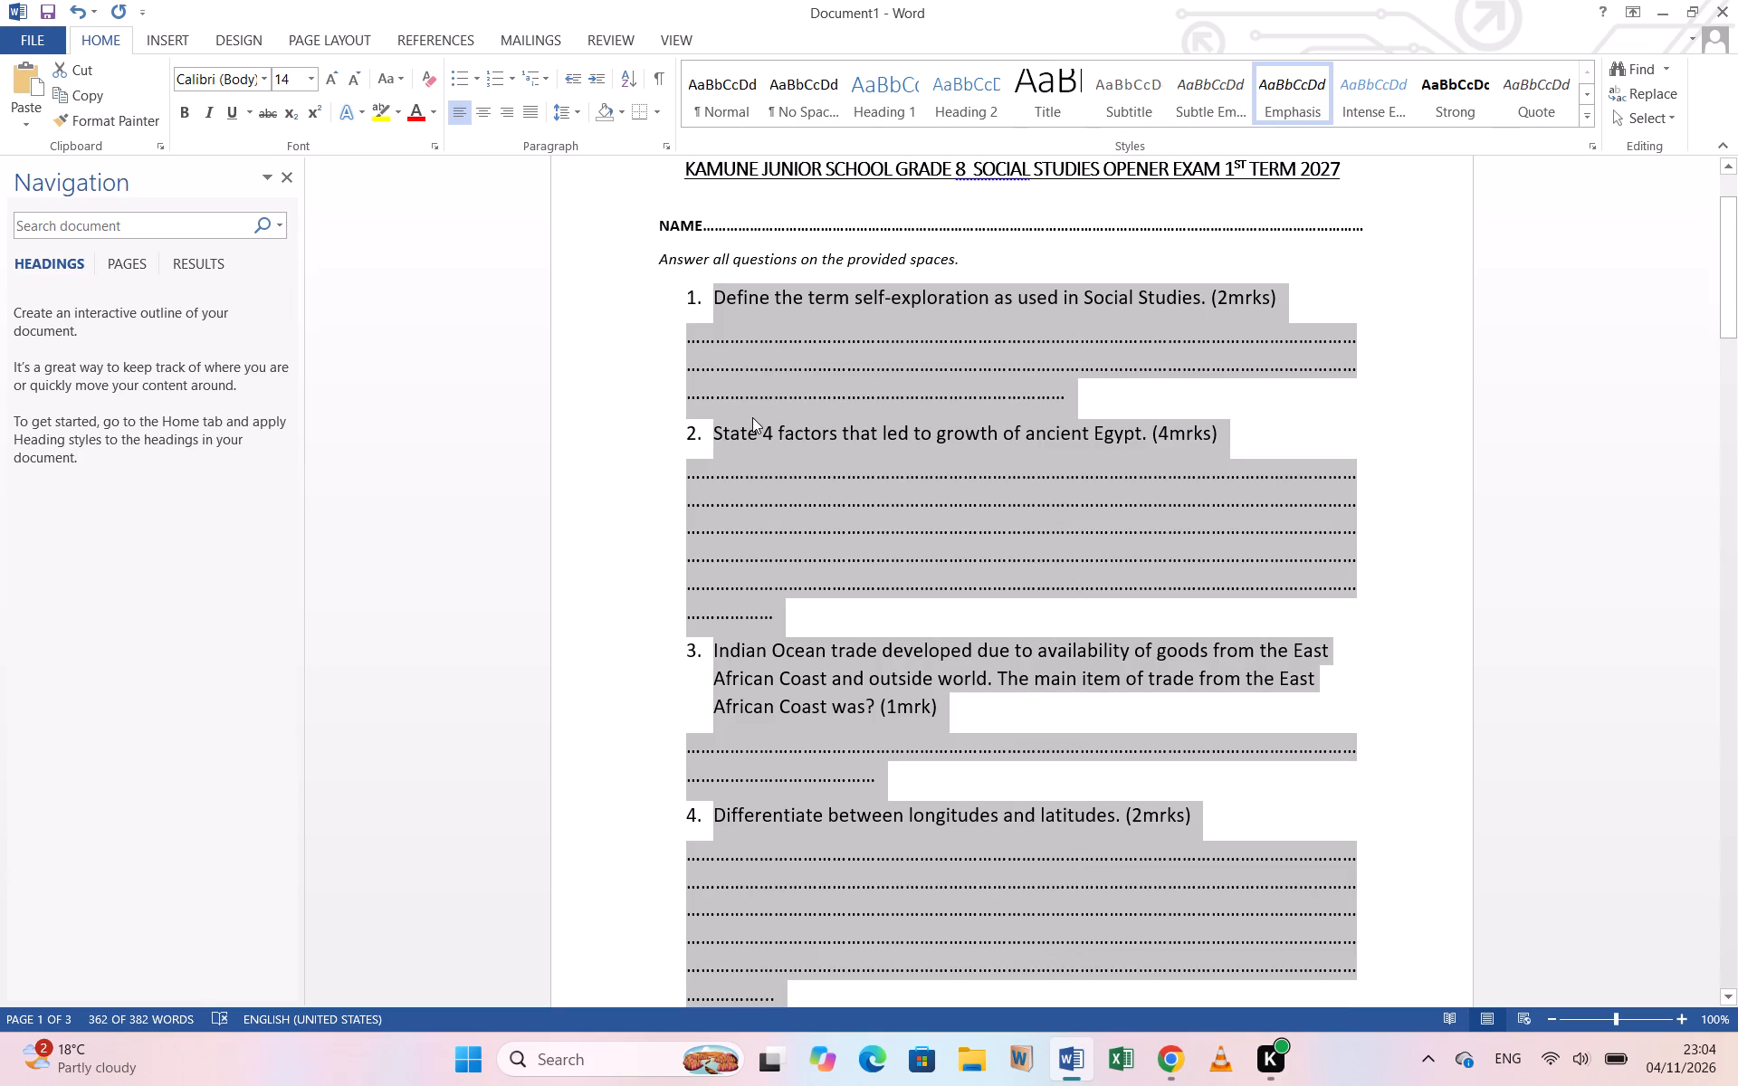
{"action": "left_click", "coordinate": [1391, 354]}
Review the layout of the questions and dotted answer lines from question 1 to the end of question 15.
{"action": "key", "text": "Down"}
{"action": "key", "text": "Down"}
{"action": "key", "text": "Down"}
{"action": "key", "text": "Down"}
{"action": "key", "text": "Down"}
{"action": "key", "text": "Down"}
{"action": "key", "text": "Down"}
{"action": "key", "text": "Down"}
{"action": "key", "text": "Down"}
{"action": "key", "text": "Down"}
{"action": "key", "text": "Down"}
{"action": "key", "text": "Down"}
{"action": "key", "text": "Down"}
{"action": "key", "text": "Down"}
{"action": "key", "text": "Down"}
{"action": "key", "text": "Down"}
{"action": "key", "text": "Down"}
{"action": "key", "text": "Down"}
{"action": "key", "text": "Down"}
{"action": "key", "text": "Down"}
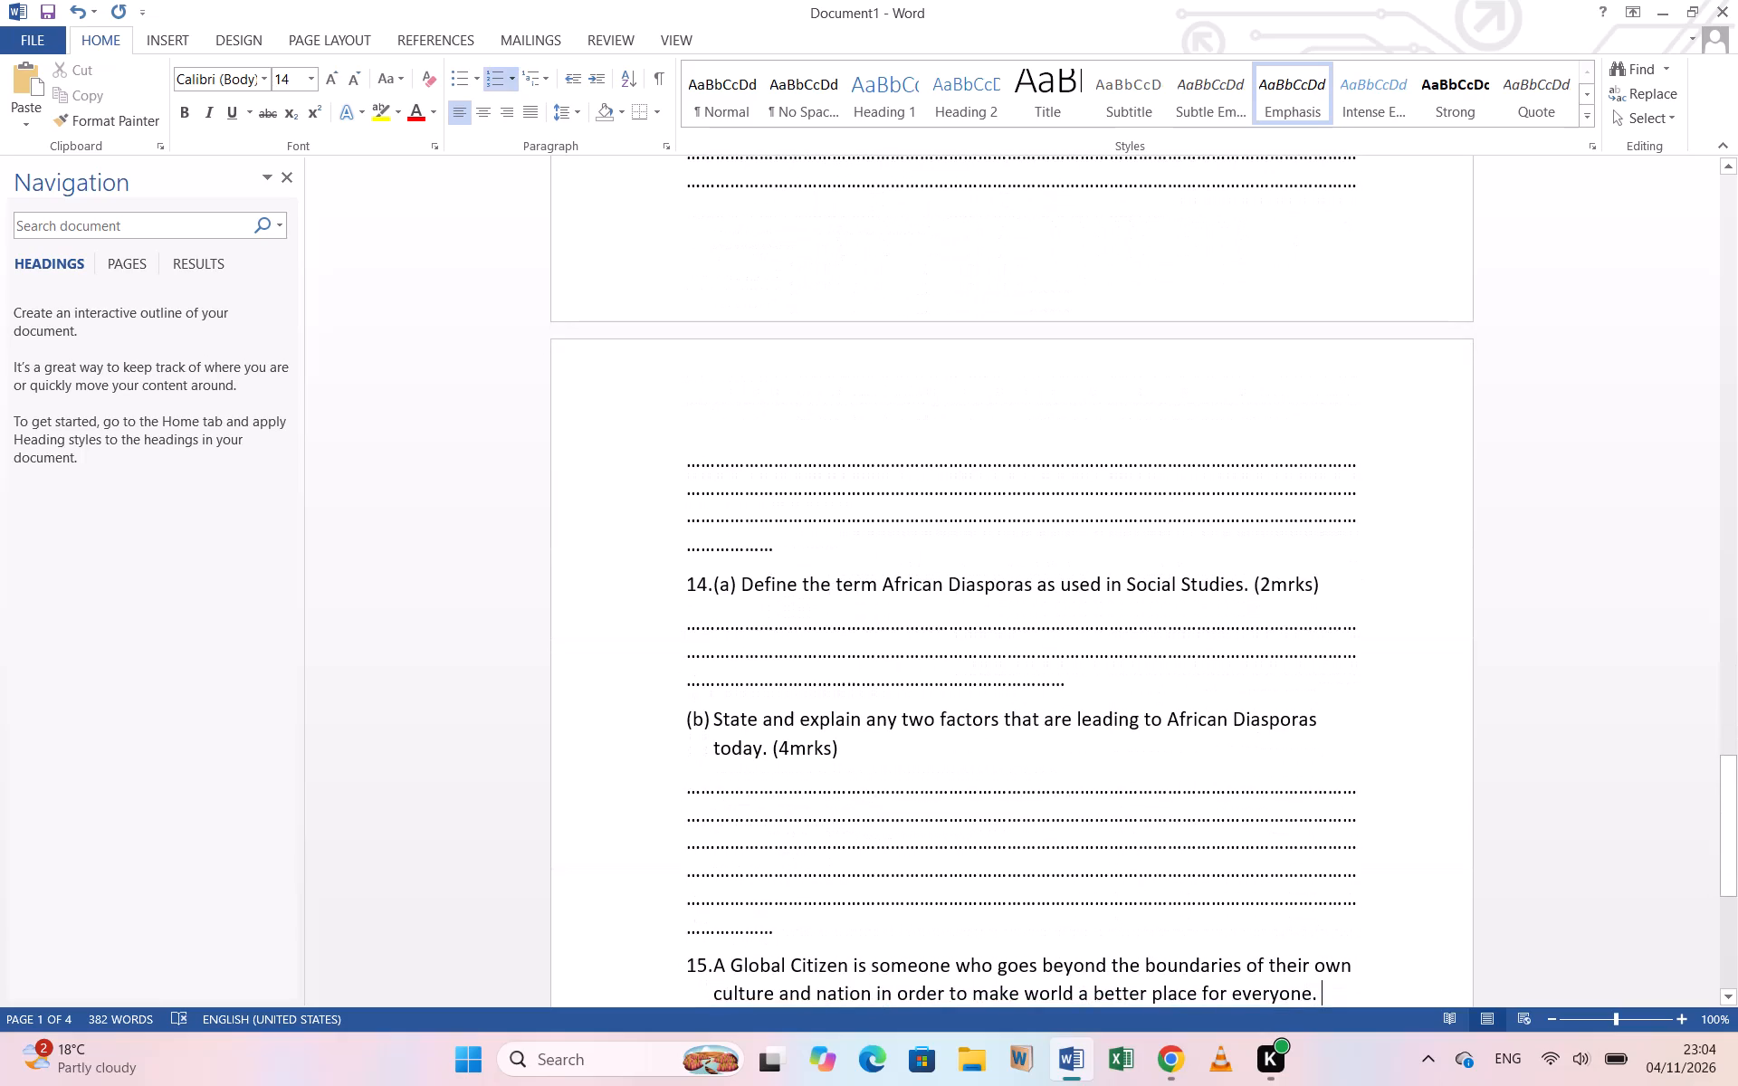
{"action": "key", "text": "Down"}
{"action": "key", "text": "Down"}
{"action": "key", "text": "Down"}
{"action": "key", "text": "Down"}
{"action": "key", "text": "Down"}
{"action": "key", "text": "Down"}
{"action": "key", "text": "Down"}
{"action": "key", "text": "Down"}
{"action": "key", "text": "Down"}
{"action": "key", "text": "Down"}
{"action": "key", "text": "Down"}
{"action": "key", "text": "Down"}
{"action": "key", "text": "Down"}
{"action": "key", "text": "Down"}
{"action": "key", "text": "Down"}
{"action": "key", "text": "Down"}
{"action": "key", "text": "Down"}
{"action": "key", "text": "Down"}
{"action": "key", "text": "Down"}
{"action": "key", "text": "Down"}
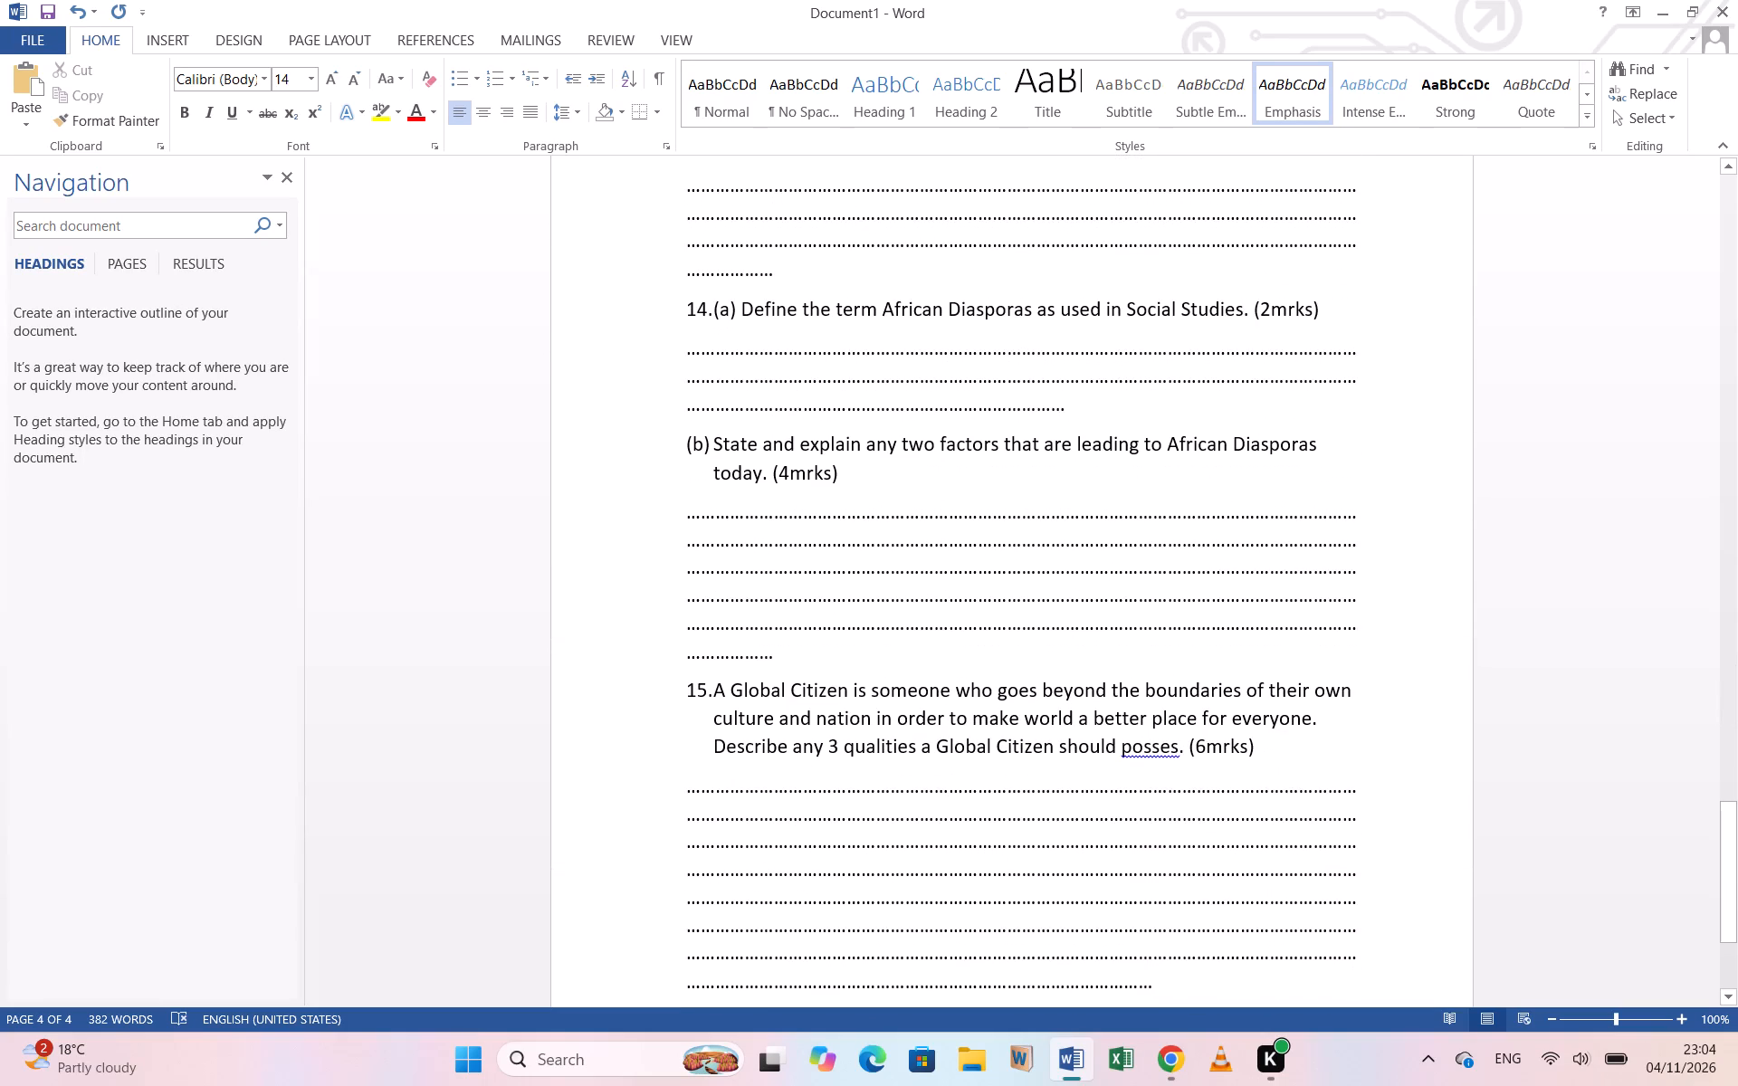
Check the questions and answer lines again from question 15 back up to the instruction line above question 1.
{"action": "key", "text": "Up"}
{"action": "key", "text": "Up"}
{"action": "key", "text": "Up"}
{"action": "key", "text": "Up"}
{"action": "key", "text": "Up"}
{"action": "key", "text": "Up"}
{"action": "key", "text": "Up"}
{"action": "key", "text": "Up"}
{"action": "key", "text": "Up"}
{"action": "key", "text": "Up"}
{"action": "key", "text": "Up"}
{"action": "key", "text": "Up"}
{"action": "key", "text": "Up"}
{"action": "key", "text": "Up"}
{"action": "key", "text": "Up"}
{"action": "key", "text": "Up"}
{"action": "key", "text": "Up"}
{"action": "key", "text": "Up"}
{"action": "key", "text": "Up"}
{"action": "key", "text": "Up"}
{"action": "key", "text": "Up"}
{"action": "key", "text": "Up"}
{"action": "key", "text": "Up"}
{"action": "key", "text": "Up"}
{"action": "key", "text": "Up"}
{"action": "key", "text": "Up"}
{"action": "key", "text": "Up"}
{"action": "key", "text": "Up"}
{"action": "key", "text": "Up"}
{"action": "key", "text": "Up"}
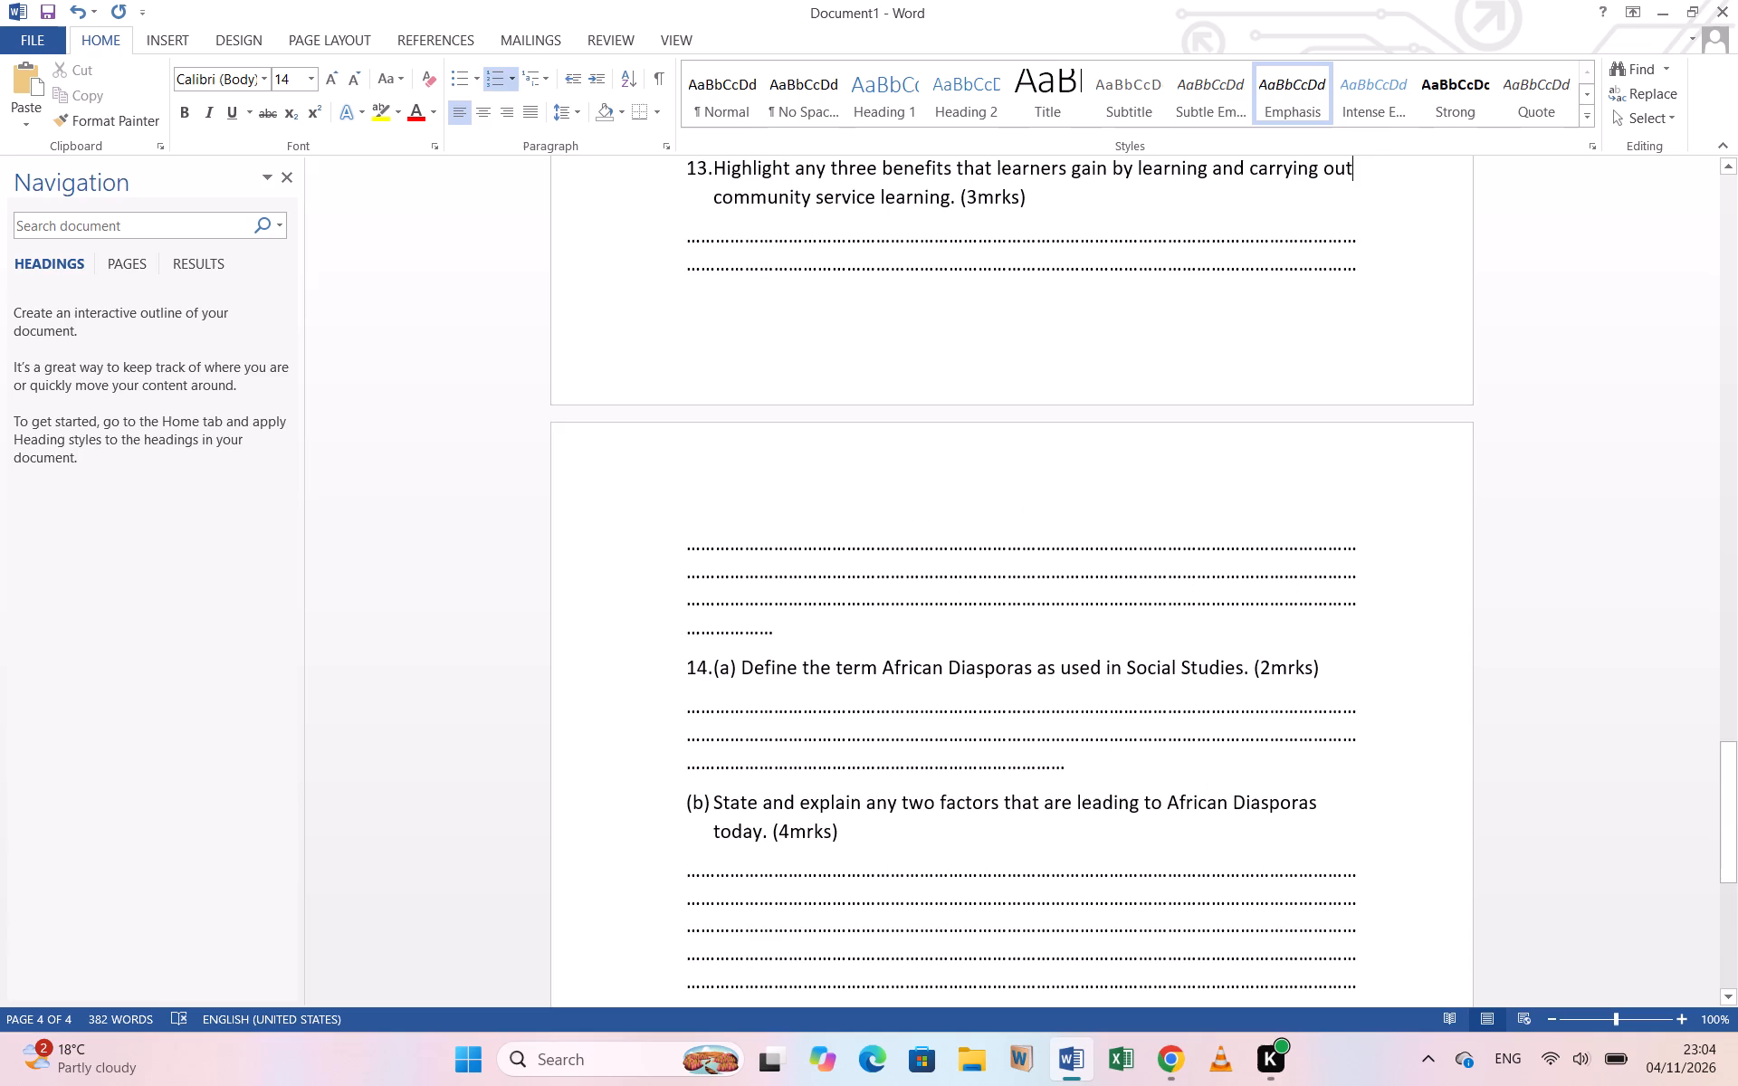
{"action": "key", "text": "Up"}
{"action": "key", "text": "Up"}
{"action": "key", "text": "Up"}
{"action": "key", "text": "Up"}
{"action": "key", "text": "Up"}
{"action": "key", "text": "Up"}
{"action": "key", "text": "Up"}
{"action": "key", "text": "Up"}
{"action": "key", "text": "Up"}
{"action": "key", "text": "Up"}
{"action": "key", "text": "Up"}
{"action": "key", "text": "Up"}
{"action": "key", "text": "Up"}
{"action": "key", "text": "Up"}
{"action": "key", "text": "Up"}
{"action": "key", "text": "Up"}
{"action": "key", "text": "Up"}
{"action": "key", "text": "Up"}
{"action": "key", "text": "Up"}
{"action": "key", "text": "Up"}
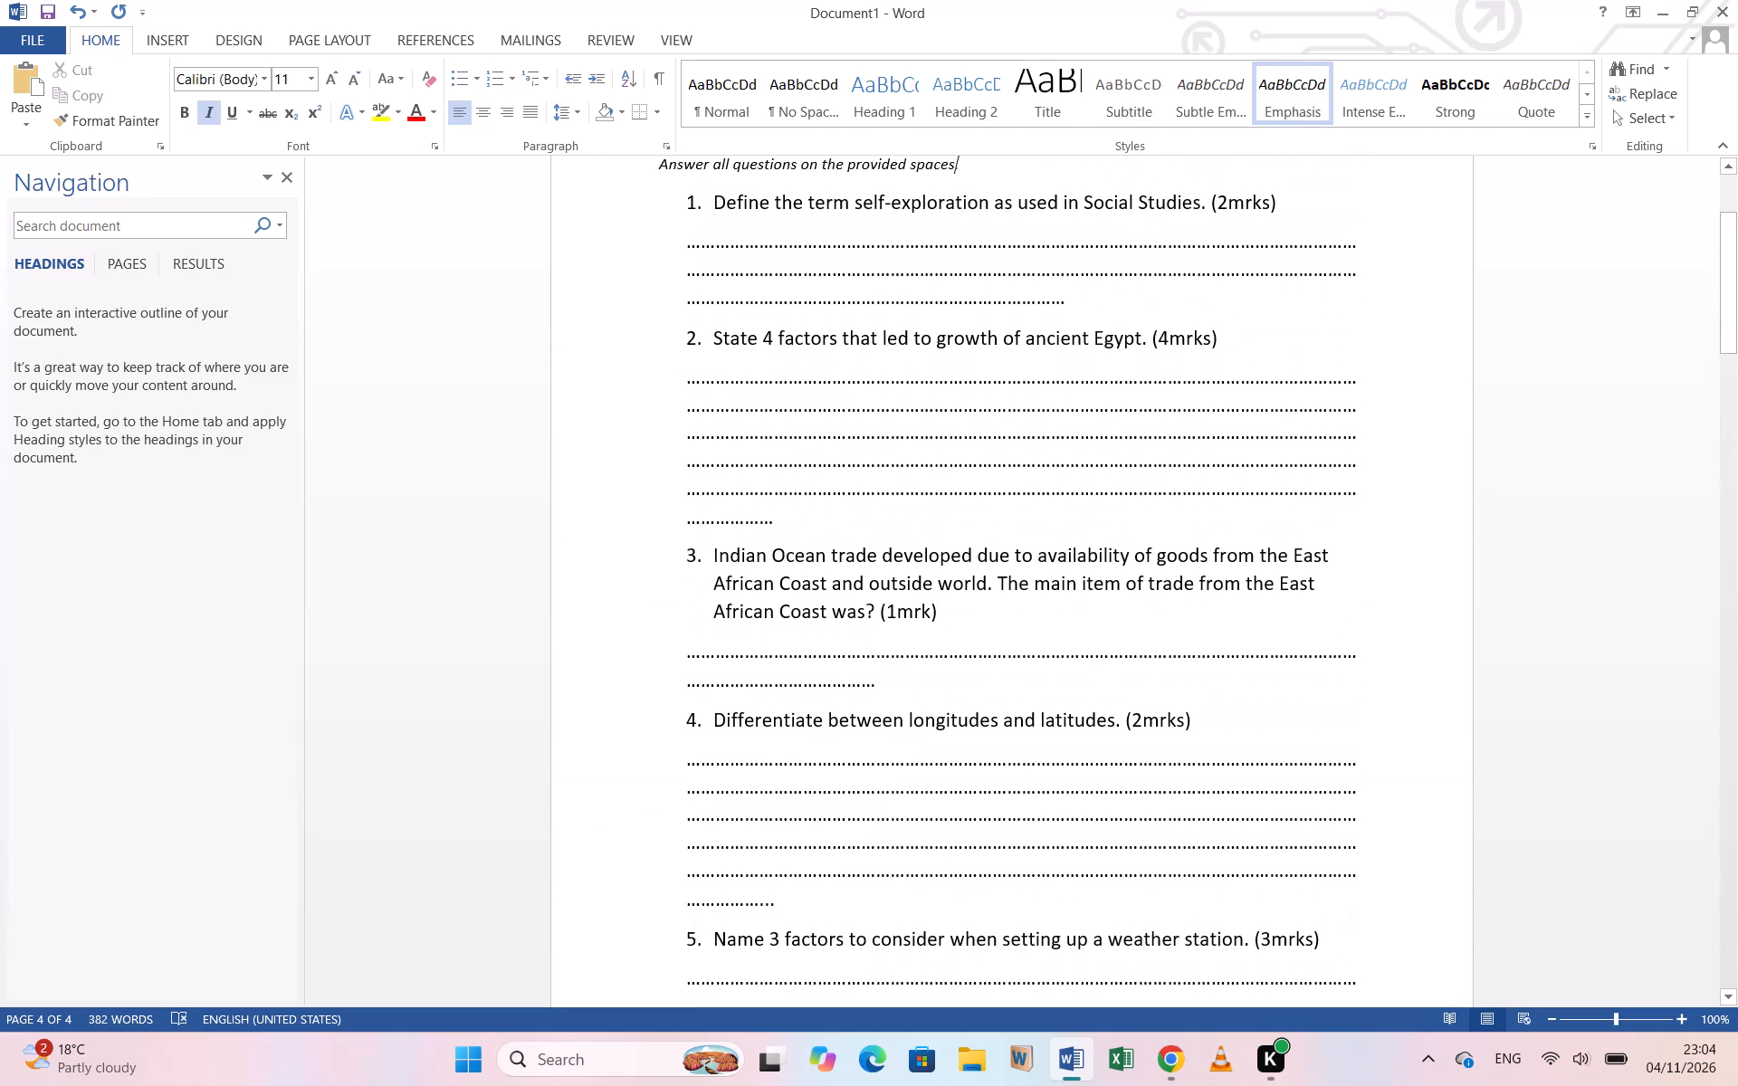
Examine how the dotted answer lines and page breaks fall from question 1 down to question 14.
{"action": "key", "text": "Down"}
{"action": "key", "text": "Down"}
{"action": "key", "text": "Down"}
{"action": "key", "text": "Down"}
{"action": "key", "text": "Down"}
{"action": "key", "text": "Down"}
{"action": "key", "text": "Down"}
{"action": "key", "text": "Down"}
{"action": "key", "text": "Down"}
{"action": "key", "text": "Down"}
{"action": "key", "text": "Down"}
{"action": "key", "text": "Down"}
{"action": "key", "text": "Down"}
{"action": "key", "text": "Down"}
{"action": "key", "text": "Down"}
{"action": "key", "text": "Down"}
{"action": "key", "text": "Down"}
{"action": "key", "text": "Down"}
{"action": "key", "text": "Down"}
{"action": "key", "text": "Down"}
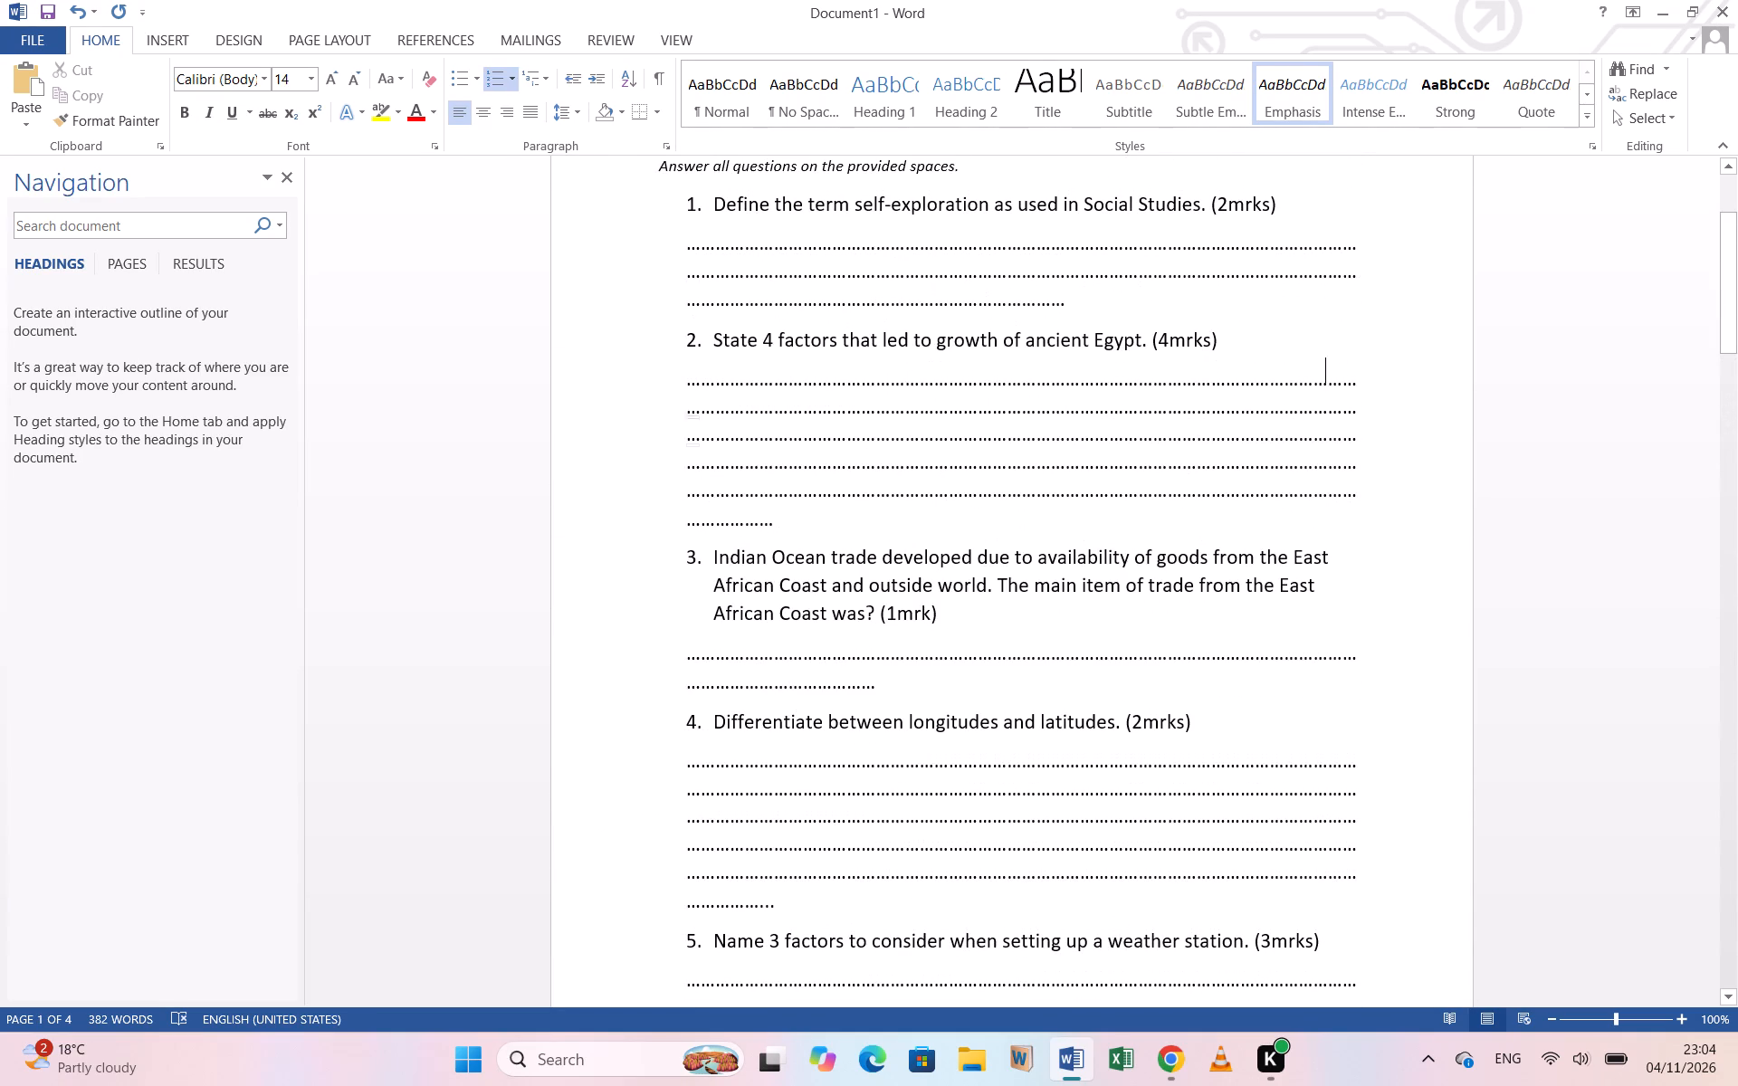
{"action": "key", "text": "Down"}
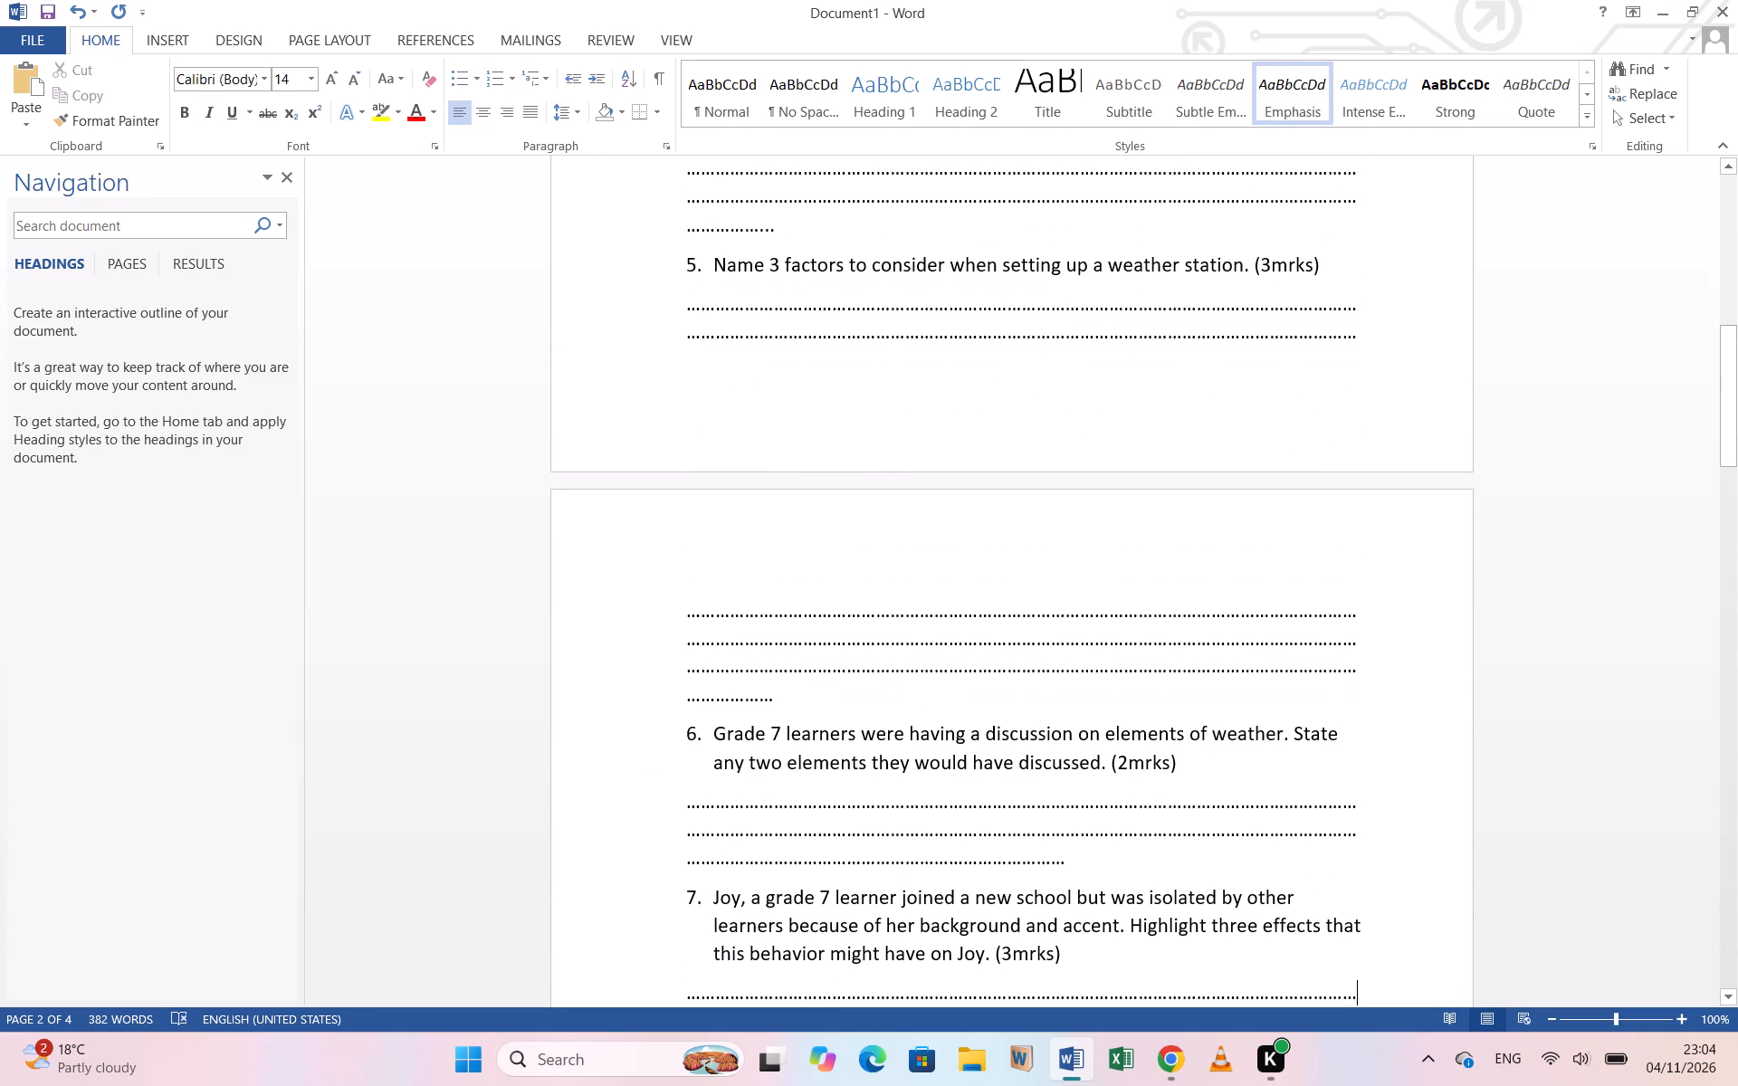
{"action": "key", "text": "Down"}
{"action": "key", "text": "Down"}
{"action": "key", "text": "Down"}
{"action": "key", "text": "Down"}
{"action": "key", "text": "Down"}
{"action": "key", "text": "Down"}
{"action": "key", "text": "Down"}
{"action": "key", "text": "Down"}
{"action": "key", "text": "Down"}
{"action": "key", "text": "Down"}
{"action": "key", "text": "Down"}
{"action": "key", "text": "Down"}
{"action": "key", "text": "Down"}
{"action": "key", "text": "Down"}
{"action": "key", "text": "Down"}
{"action": "key", "text": "Down"}
{"action": "key", "text": "Down"}
{"action": "key", "text": "Down"}
{"action": "key", "text": "Down"}
{"action": "key", "text": "Down"}
{"action": "key", "text": "Down"}
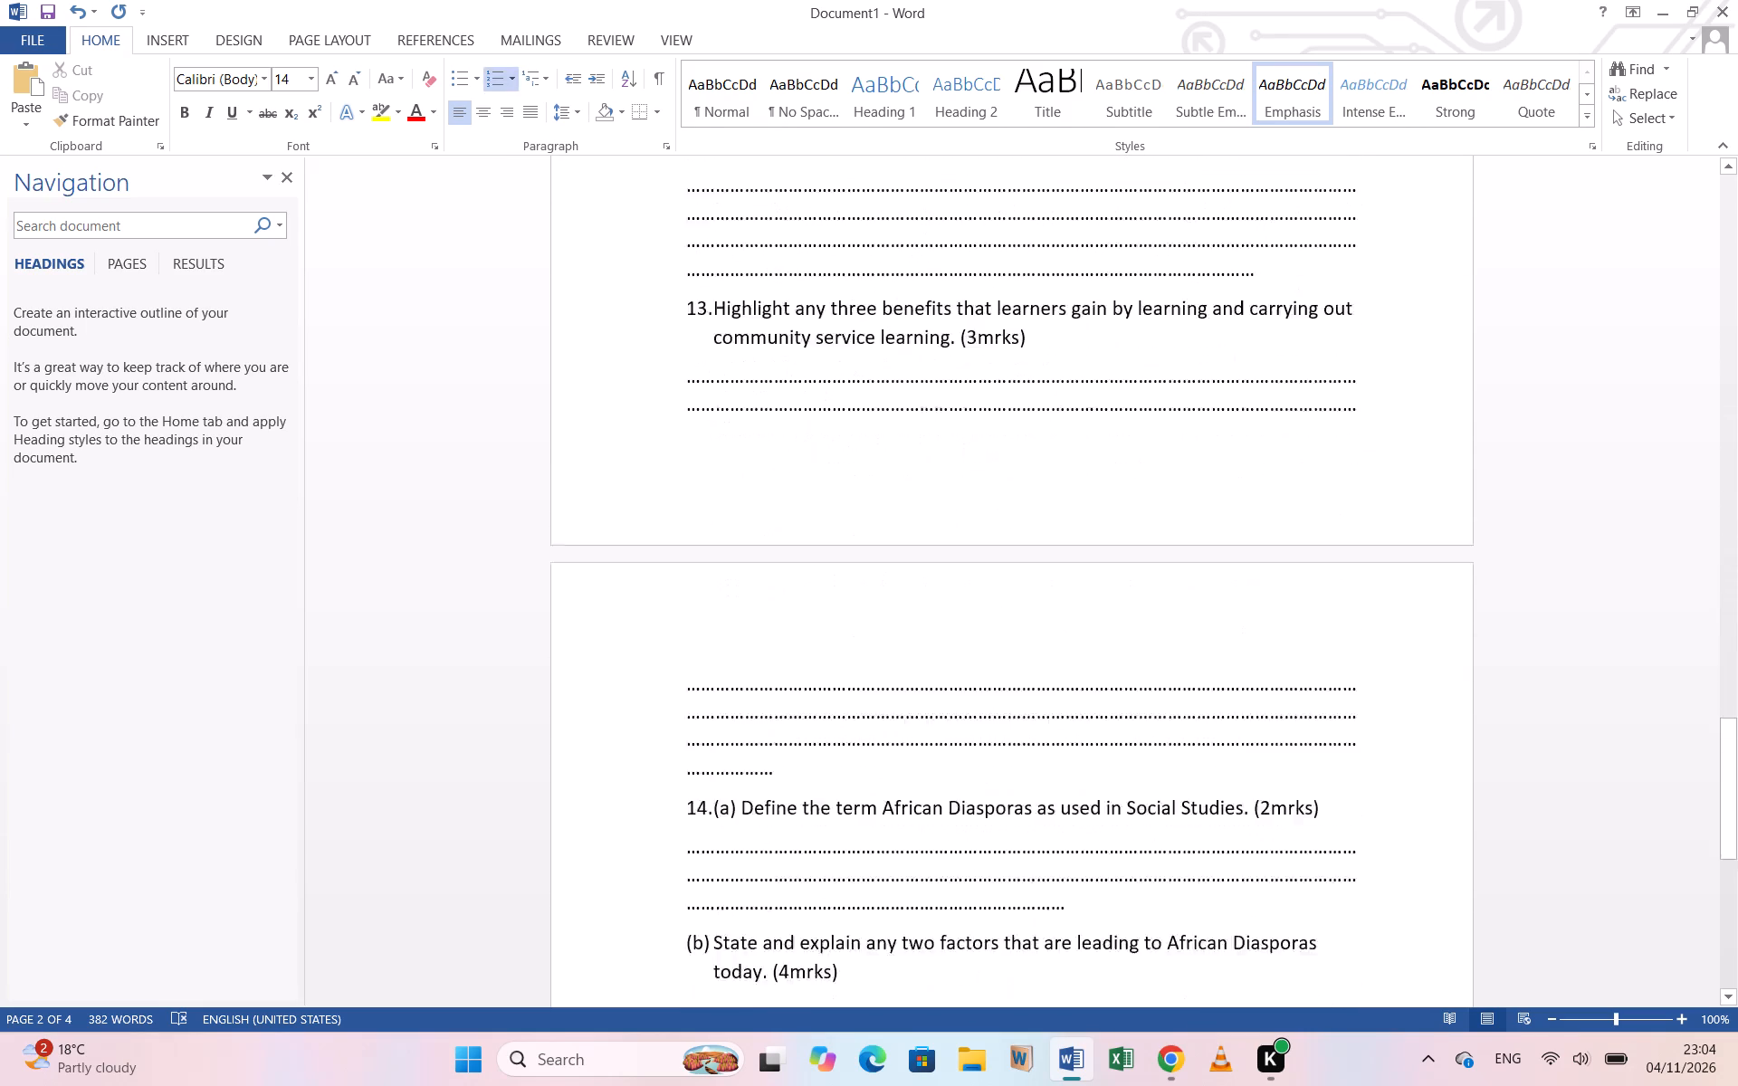
Delete the partial third dotted answer line under question 1, leaving two full lines.
{"action": "key", "text": "Up"}
{"action": "key", "text": "Up"}
{"action": "key", "text": "Up"}
{"action": "key", "text": "Up"}
{"action": "key", "text": "Up"}
{"action": "key", "text": "Up"}
{"action": "key", "text": "Up"}
{"action": "key", "text": "Up"}
{"action": "key", "text": "Up"}
{"action": "key", "text": "Up"}
{"action": "key", "text": "Up"}
{"action": "key", "text": "Up"}
{"action": "key", "text": "Up"}
{"action": "key", "text": "Up"}
{"action": "key", "text": "Up"}
{"action": "key", "text": "Up"}
{"action": "key", "text": "Up"}
{"action": "key", "text": "Up"}
{"action": "key", "text": "Up"}
{"action": "key", "text": "Up"}
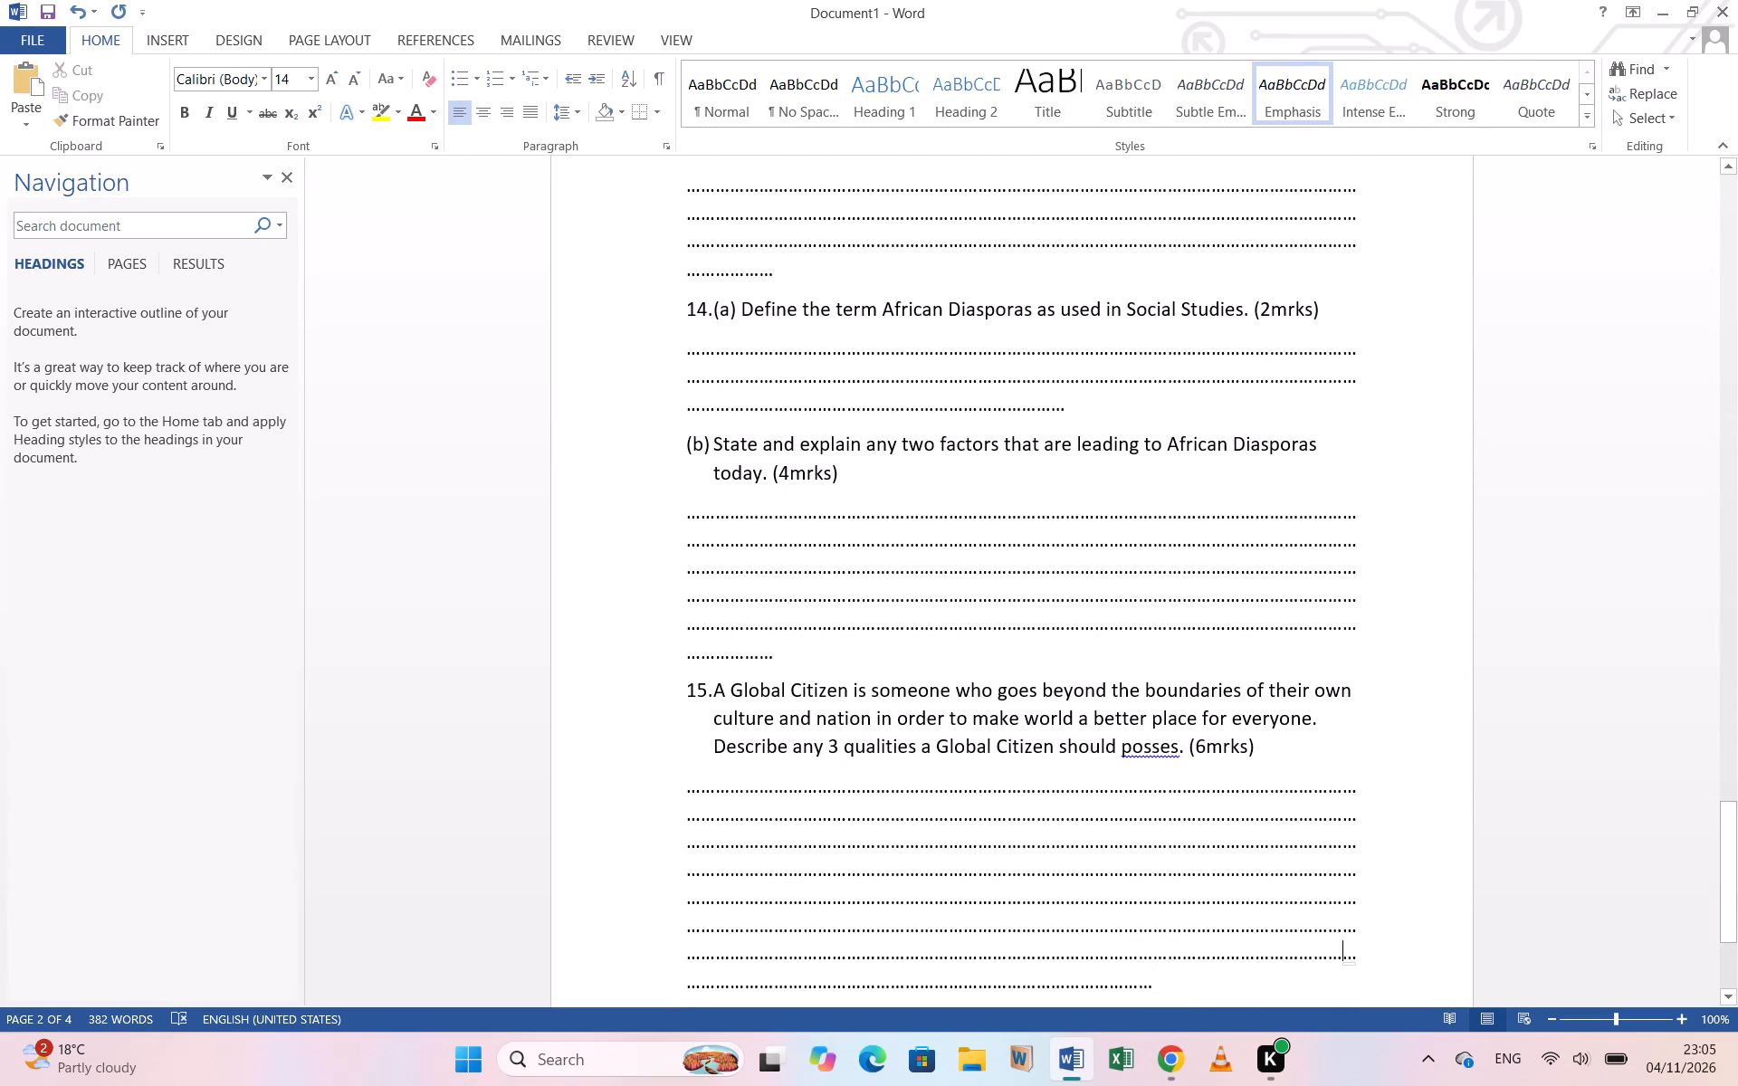
{"action": "key", "text": "Up"}
{"action": "key", "text": "Up"}
{"action": "key", "text": "Up"}
{"action": "key", "text": "Up"}
{"action": "key", "text": "Up"}
{"action": "key", "text": "Up"}
{"action": "key", "text": "Up"}
{"action": "key", "text": "Up"}
{"action": "key", "text": "Up"}
{"action": "key", "text": "Up"}
{"action": "key", "text": "Up"}
{"action": "key", "text": "Up"}
{"action": "key", "text": "Up"}
{"action": "key", "text": "Up"}
{"action": "key", "text": "Up"}
{"action": "key", "text": "Up"}
{"action": "key", "text": "Up"}
{"action": "key", "text": "Up"}
{"action": "key", "text": "Up"}
{"action": "key", "text": "Up"}
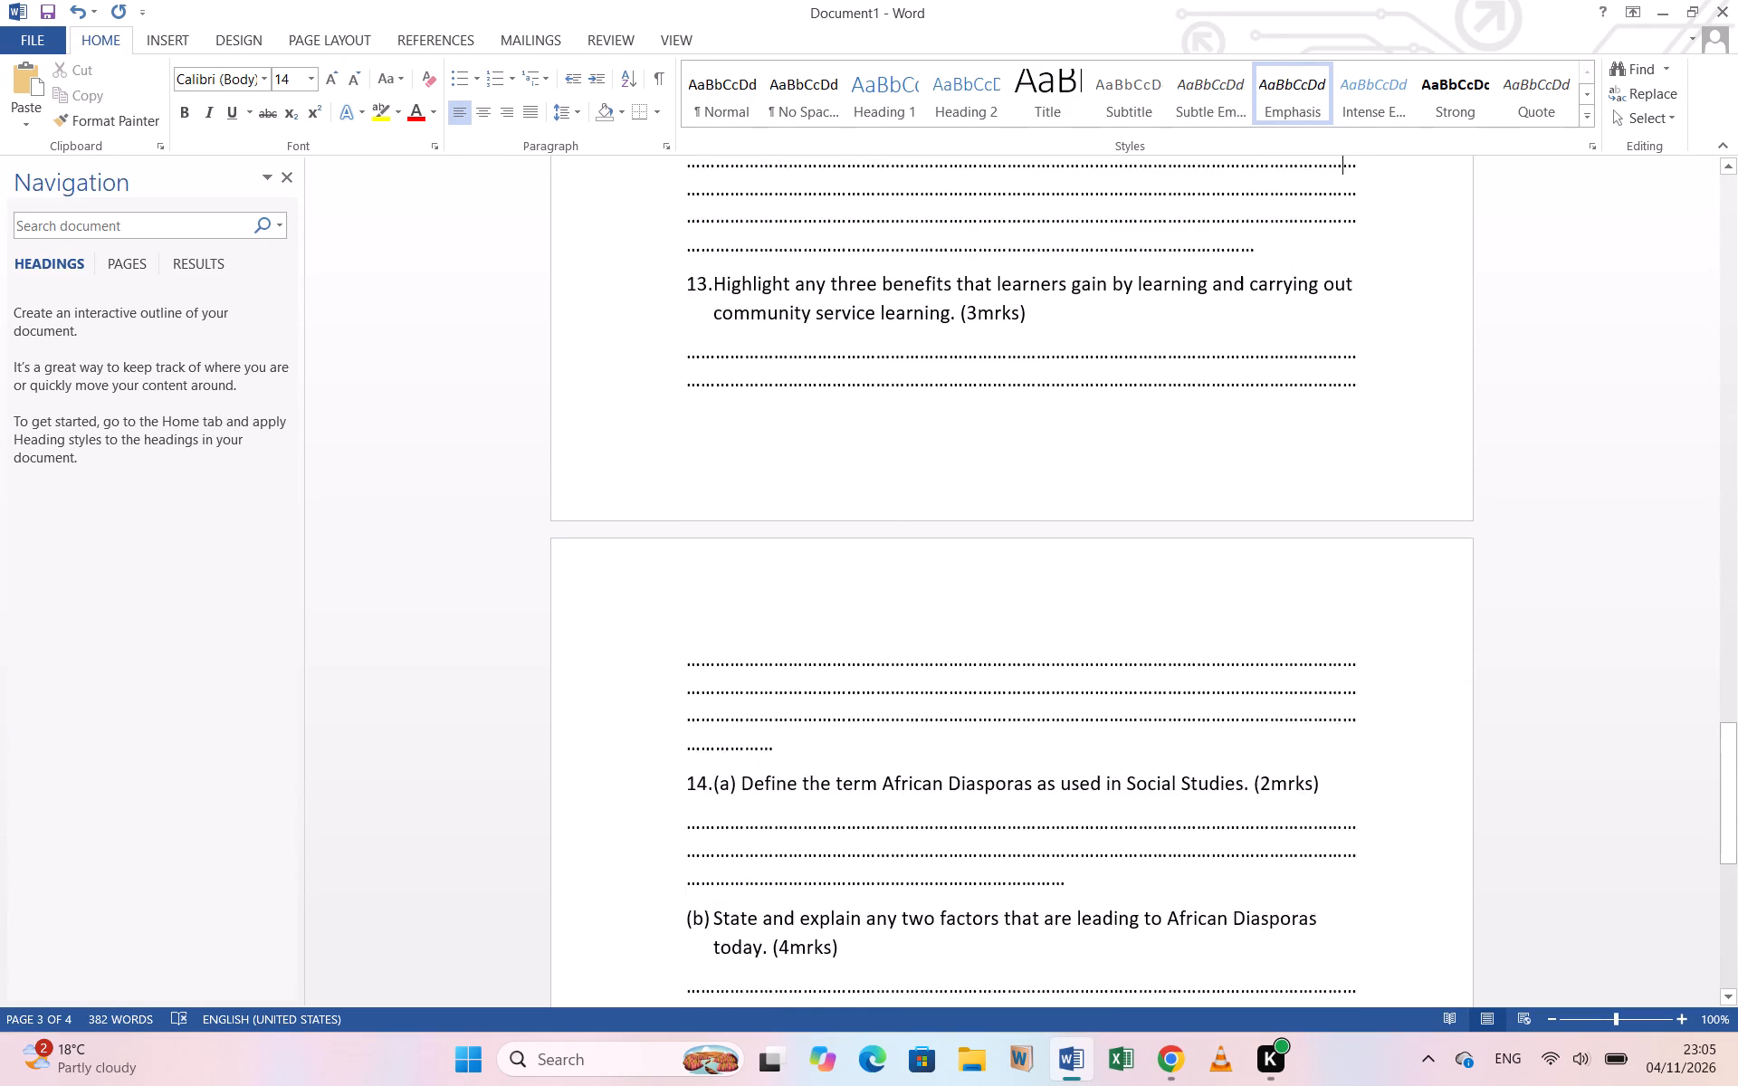
{"action": "key", "text": "Up"}
{"action": "key", "text": "Up"}
{"action": "key", "text": "Up"}
{"action": "key", "text": "Up"}
{"action": "key", "text": "Up"}
{"action": "key", "text": "Up"}
{"action": "key", "text": "Up"}
{"action": "key", "text": "Up"}
{"action": "key", "text": "Up"}
{"action": "key", "text": "Up"}
{"action": "key", "text": "Up"}
{"action": "key", "text": "Up"}
{"action": "key", "text": "Up"}
{"action": "key", "text": "Up"}
{"action": "key", "text": "Up"}
{"action": "key", "text": "Up"}
{"action": "key", "text": "Up"}
{"action": "key", "text": "Up"}
{"action": "key", "text": "Up"}
{"action": "key", "text": "Up"}
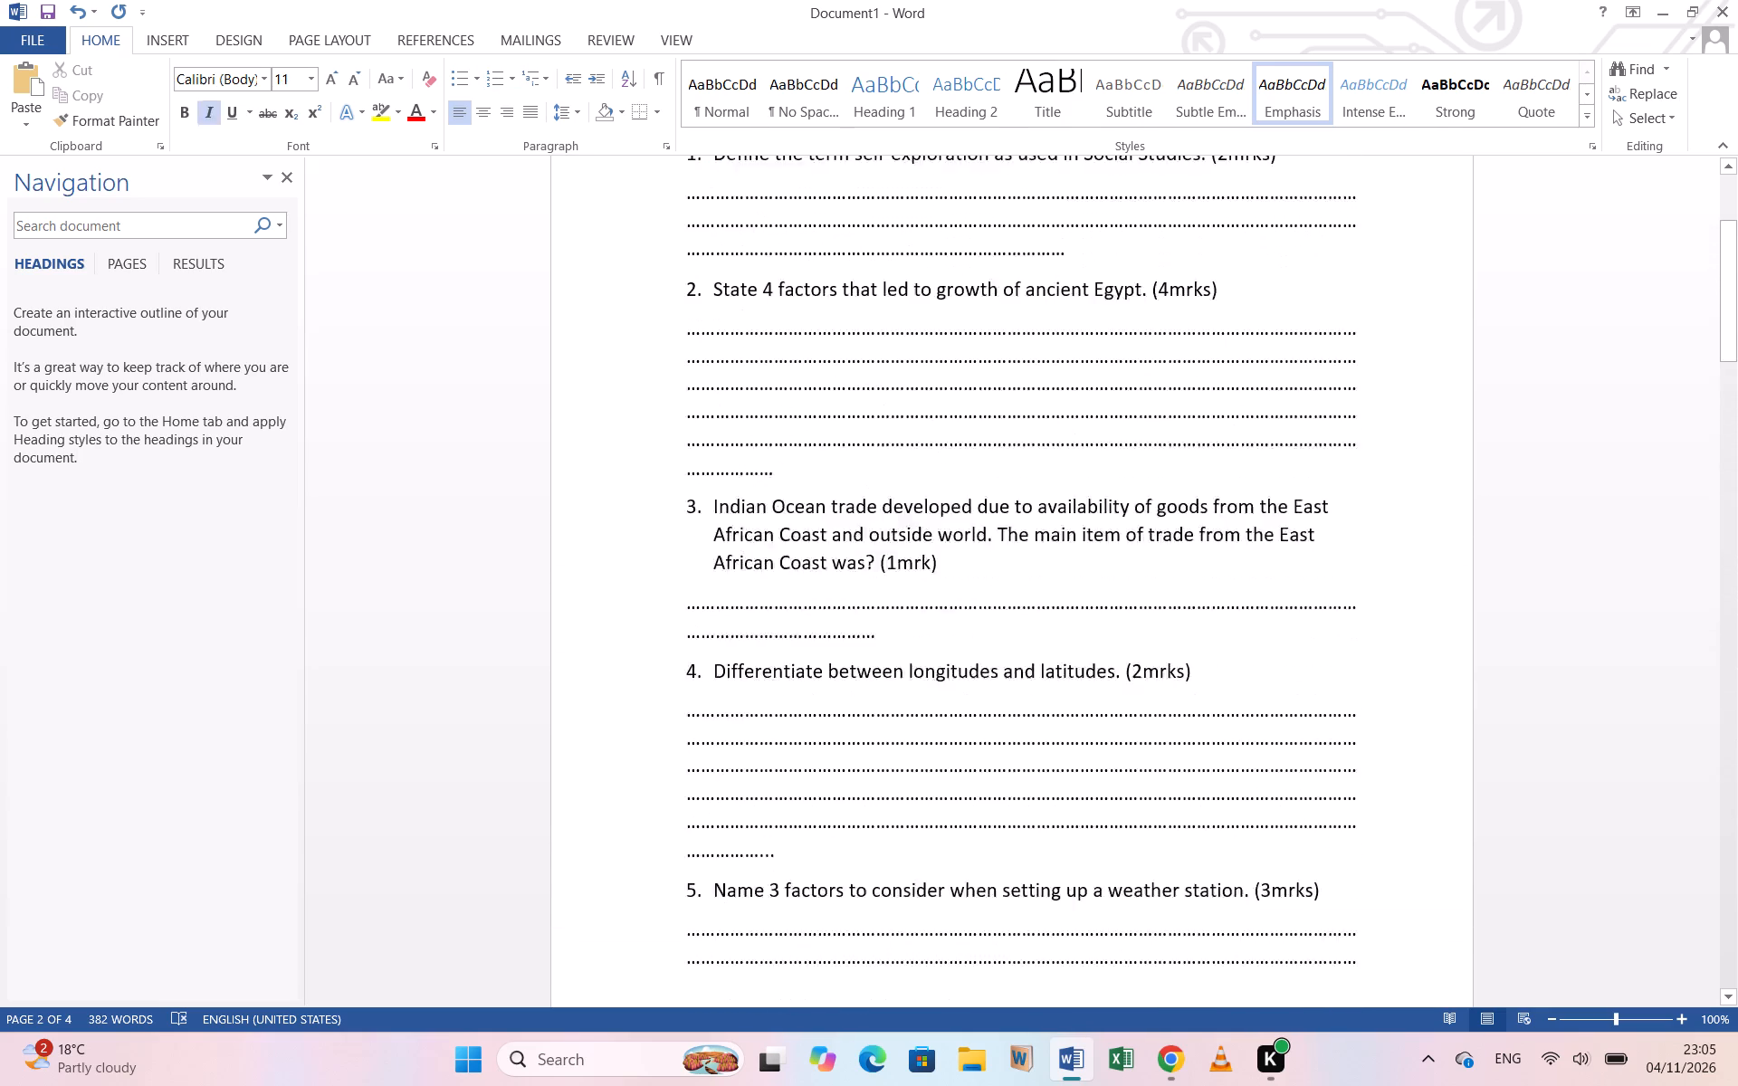
{"action": "left_click", "coordinate": [1106, 407]}
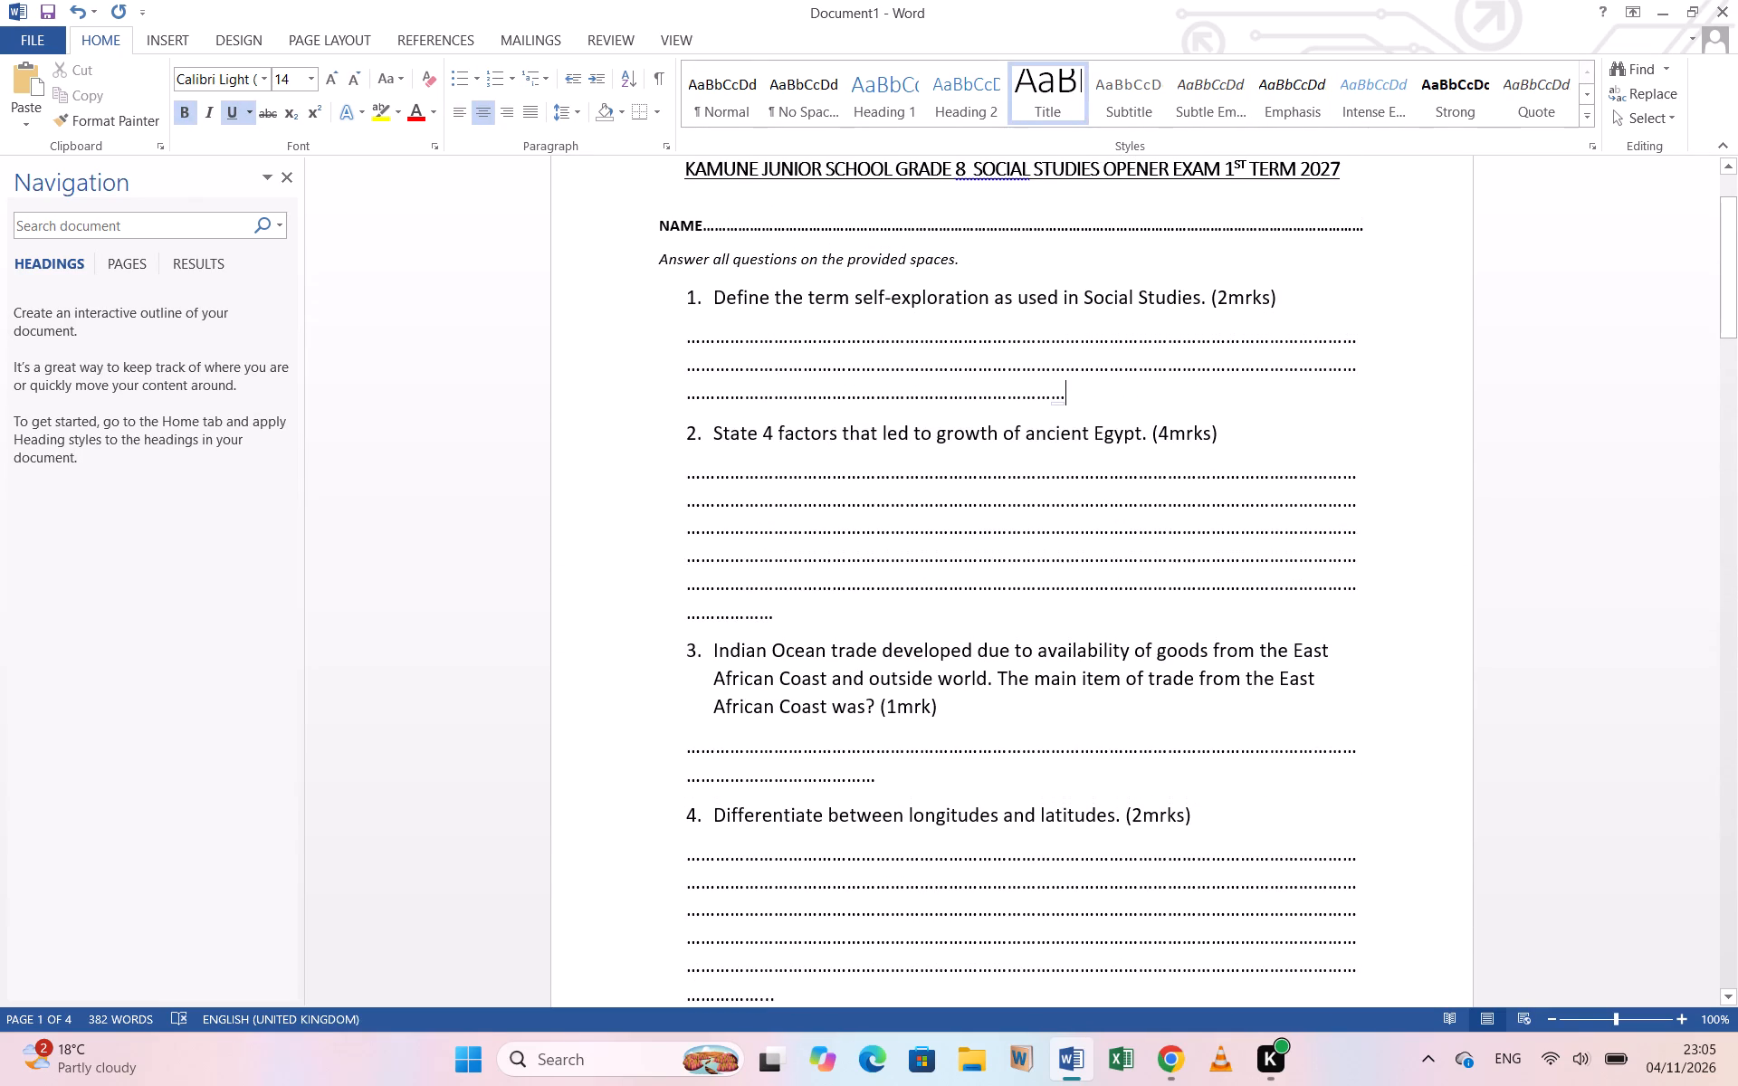
{"action": "key", "text": "BackSpace"}
{"action": "key", "text": "BackSpace"}
{"action": "key", "text": "BackSpace"}
{"action": "key", "text": "BackSpace"}
{"action": "key", "text": "BackSpace"}
{"action": "key", "text": "BackSpace"}
{"action": "key", "text": "BackSpace"}
{"action": "key", "text": "BackSpace"}
{"action": "key", "text": "BackSpace"}
{"action": "key", "text": "BackSpace"}
{"action": "key", "text": "BackSpace"}
{"action": "key", "text": "BackSpace"}
{"action": "key", "text": "BackSpace"}
{"action": "key", "text": "BackSpace"}
{"action": "key", "text": "BackSpace"}
{"action": "key", "text": "BackSpace"}
{"action": "key", "text": "BackSpace"}
{"action": "key", "text": "BackSpace"}
{"action": "key", "text": "BackSpace"}
{"action": "key", "text": "BackSpace"}
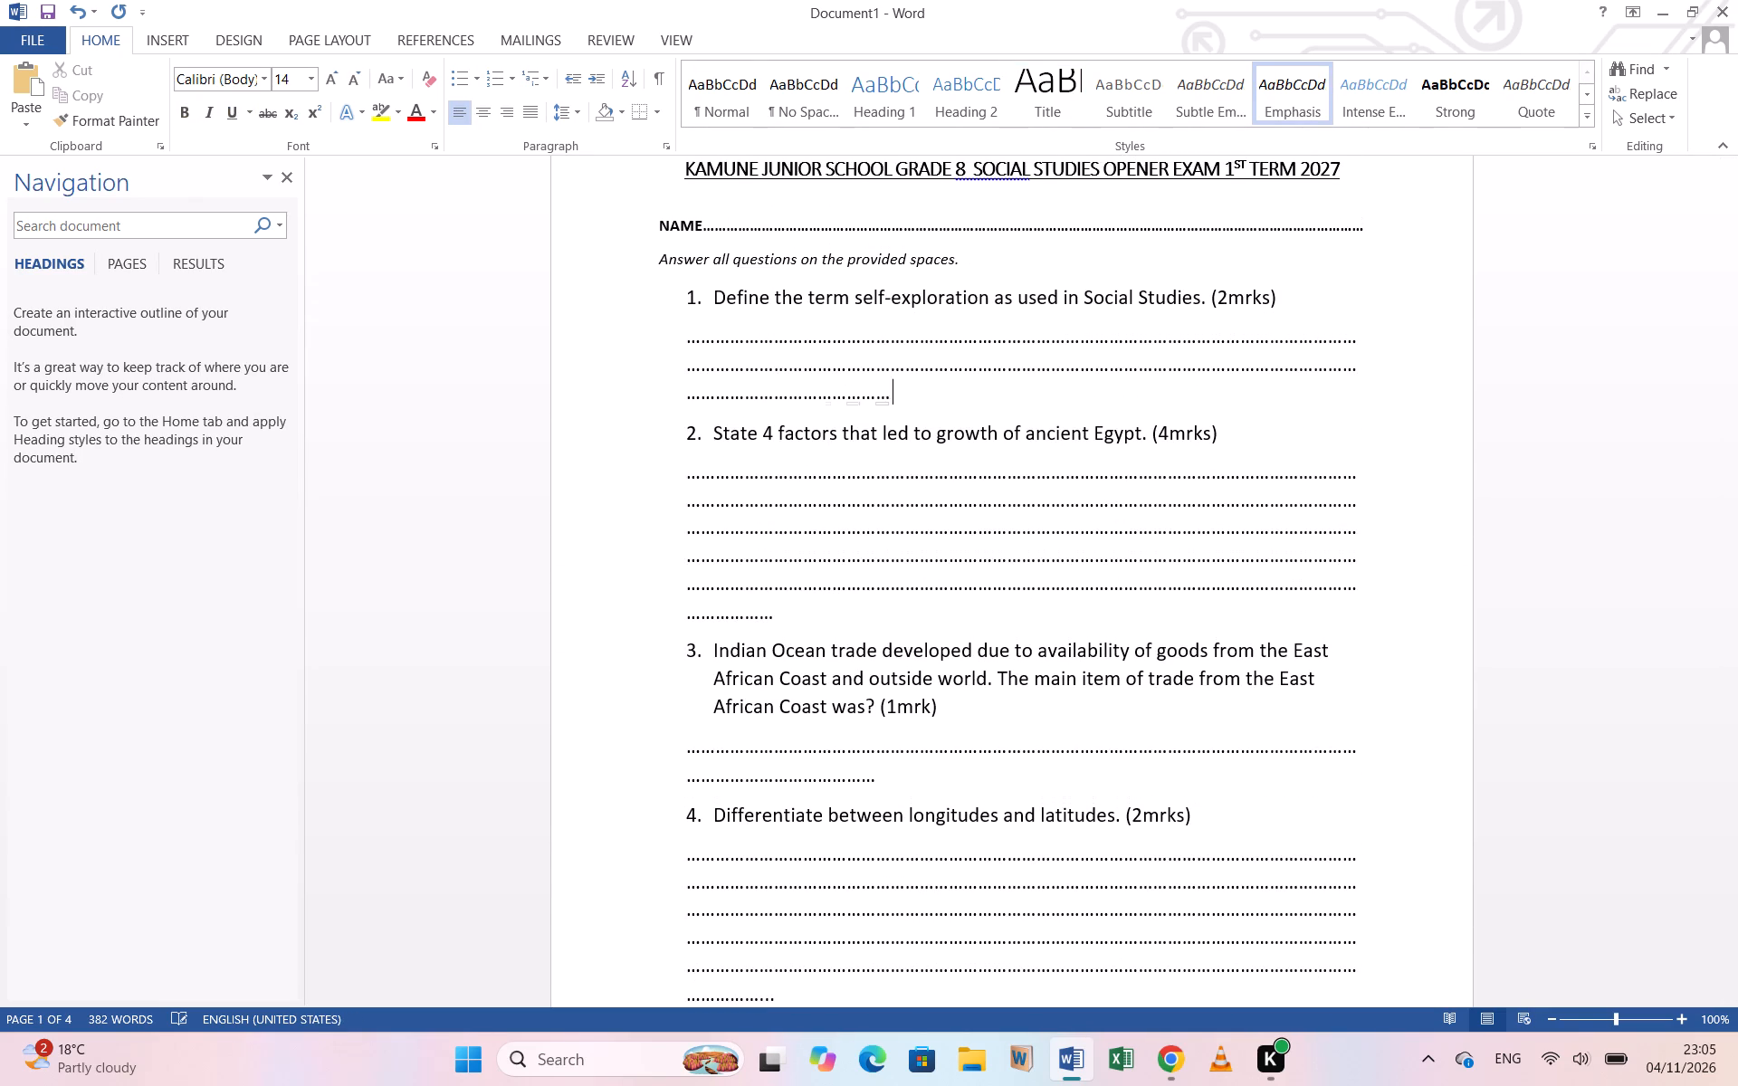
{"action": "key", "text": "BackSpace"}
{"action": "key", "text": "BackSpace"}
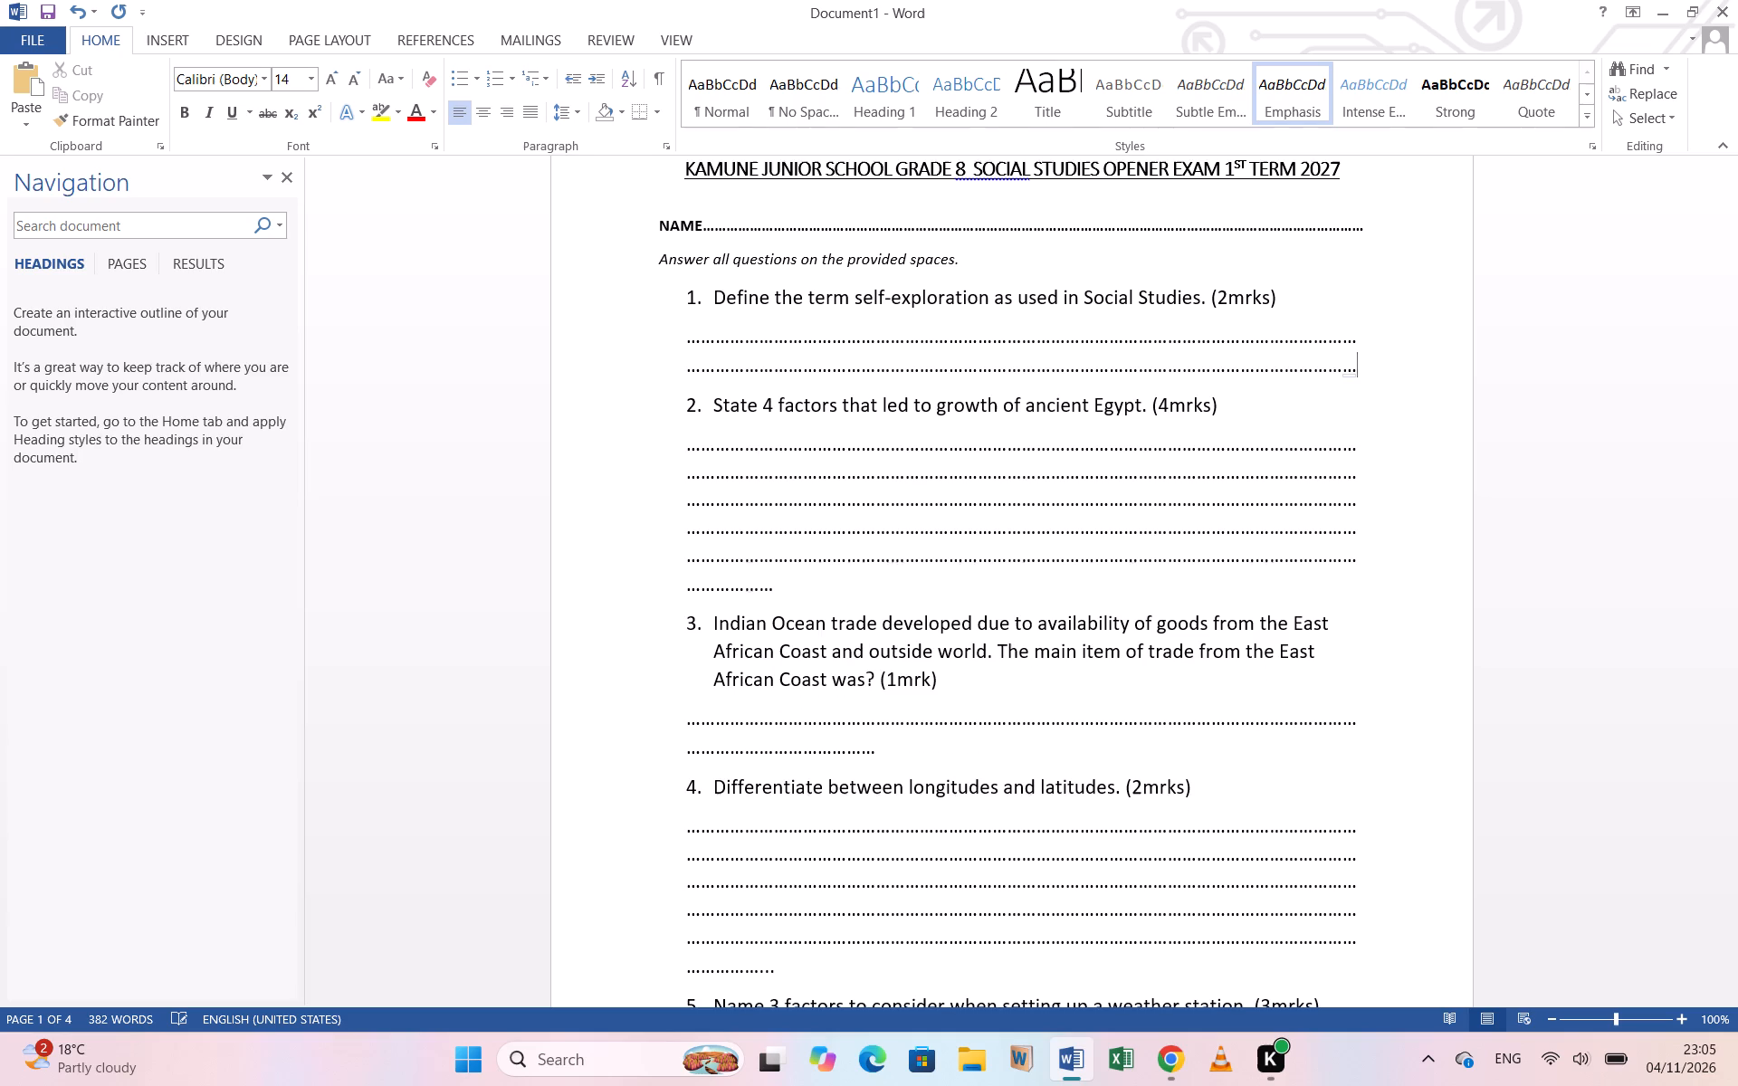
Remove the short sixth answer line under question 2 and fill out the end of the fifth line with extra dots.
{"action": "left_click", "coordinate": [799, 595]}
{"action": "key", "text": "BackSpace"}
{"action": "key", "text": "BackSpace"}
{"action": "key", "text": "BackSpace"}
{"action": "key", "text": "BackSpace"}
{"action": "key", "text": "BackSpace"}
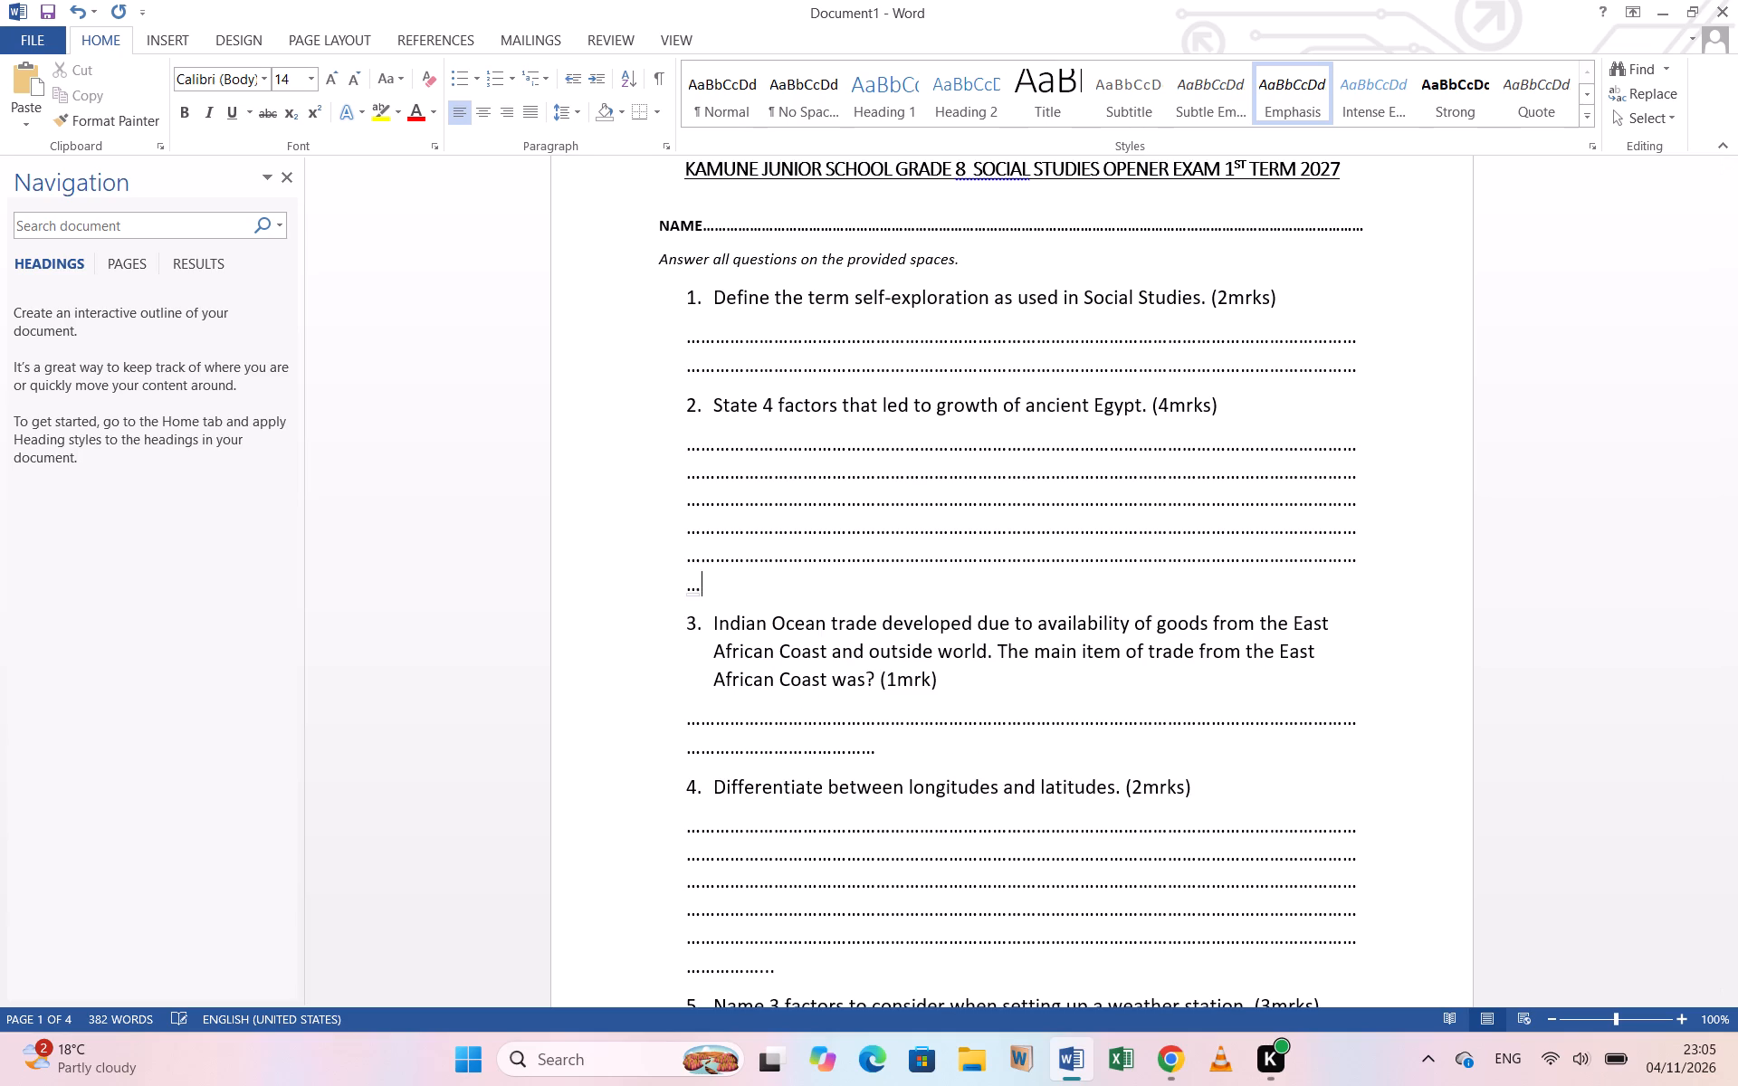
{"action": "key", "text": "BackSpace"}
{"action": "key", "text": "BackSpace"}
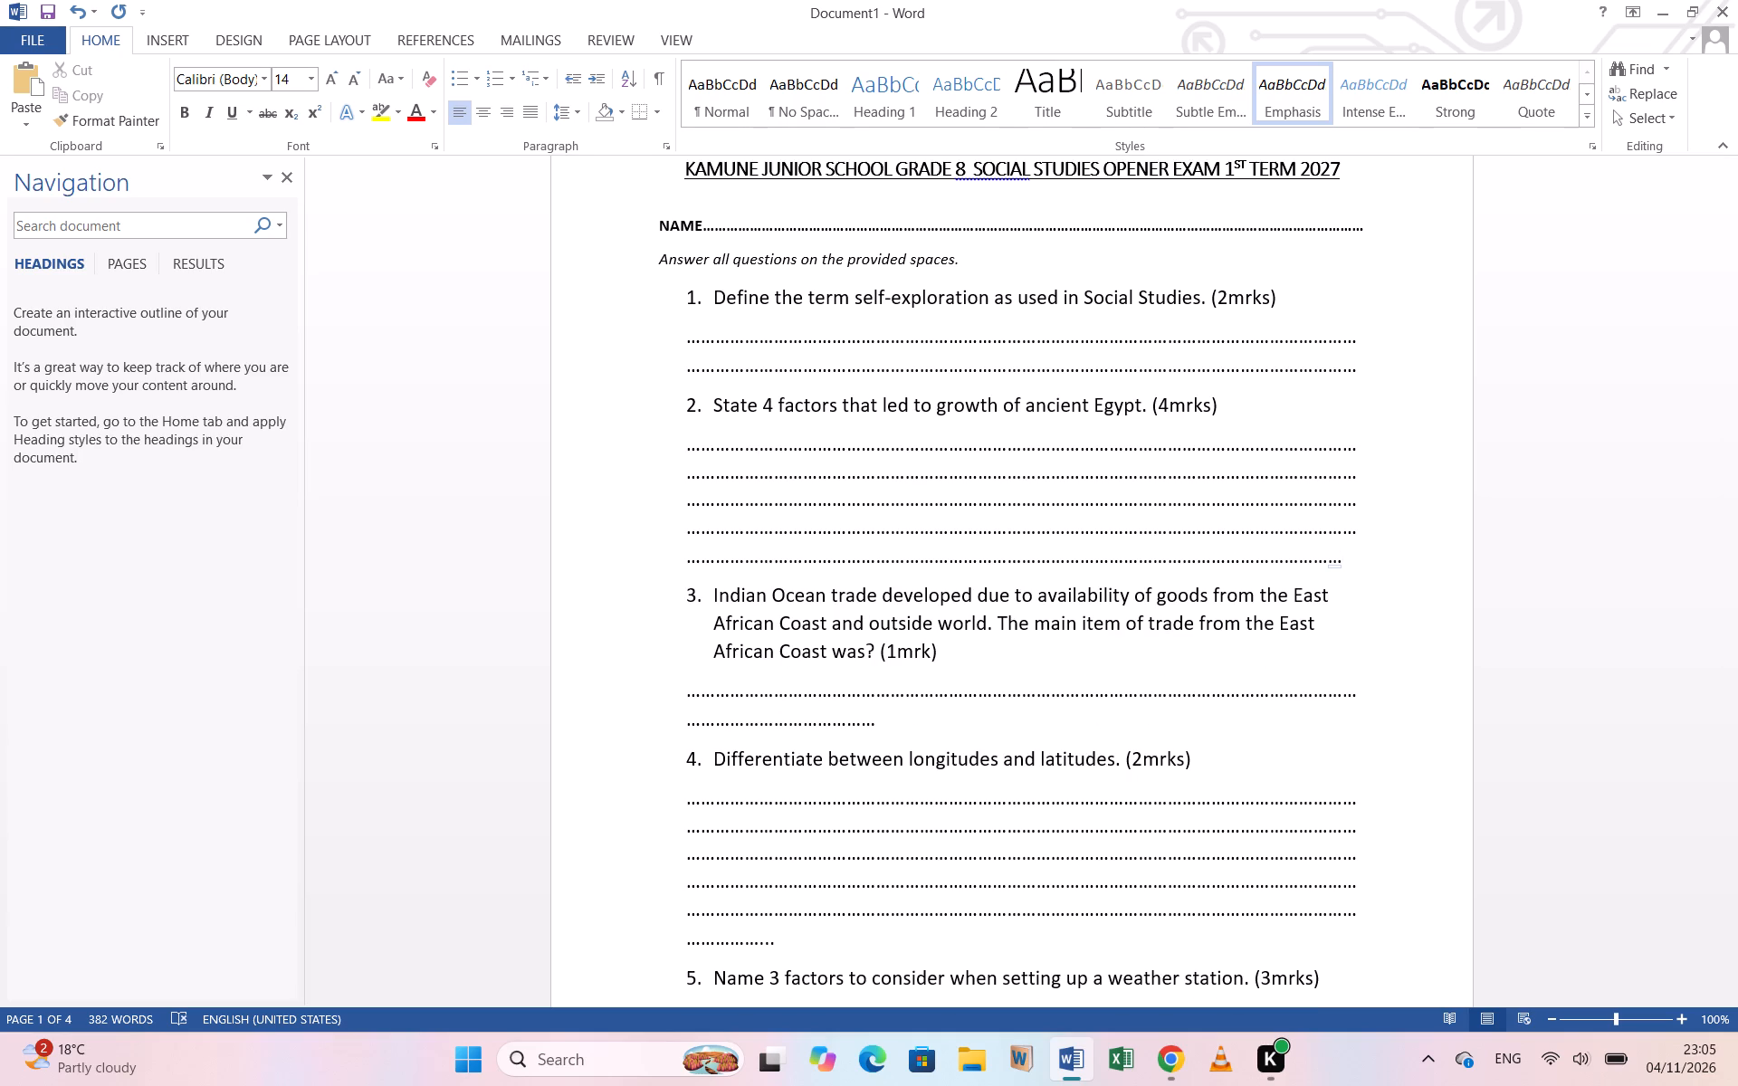
{"action": "type", "text": "..."}
{"action": "key", "text": "period"}
{"action": "key", "text": "period"}
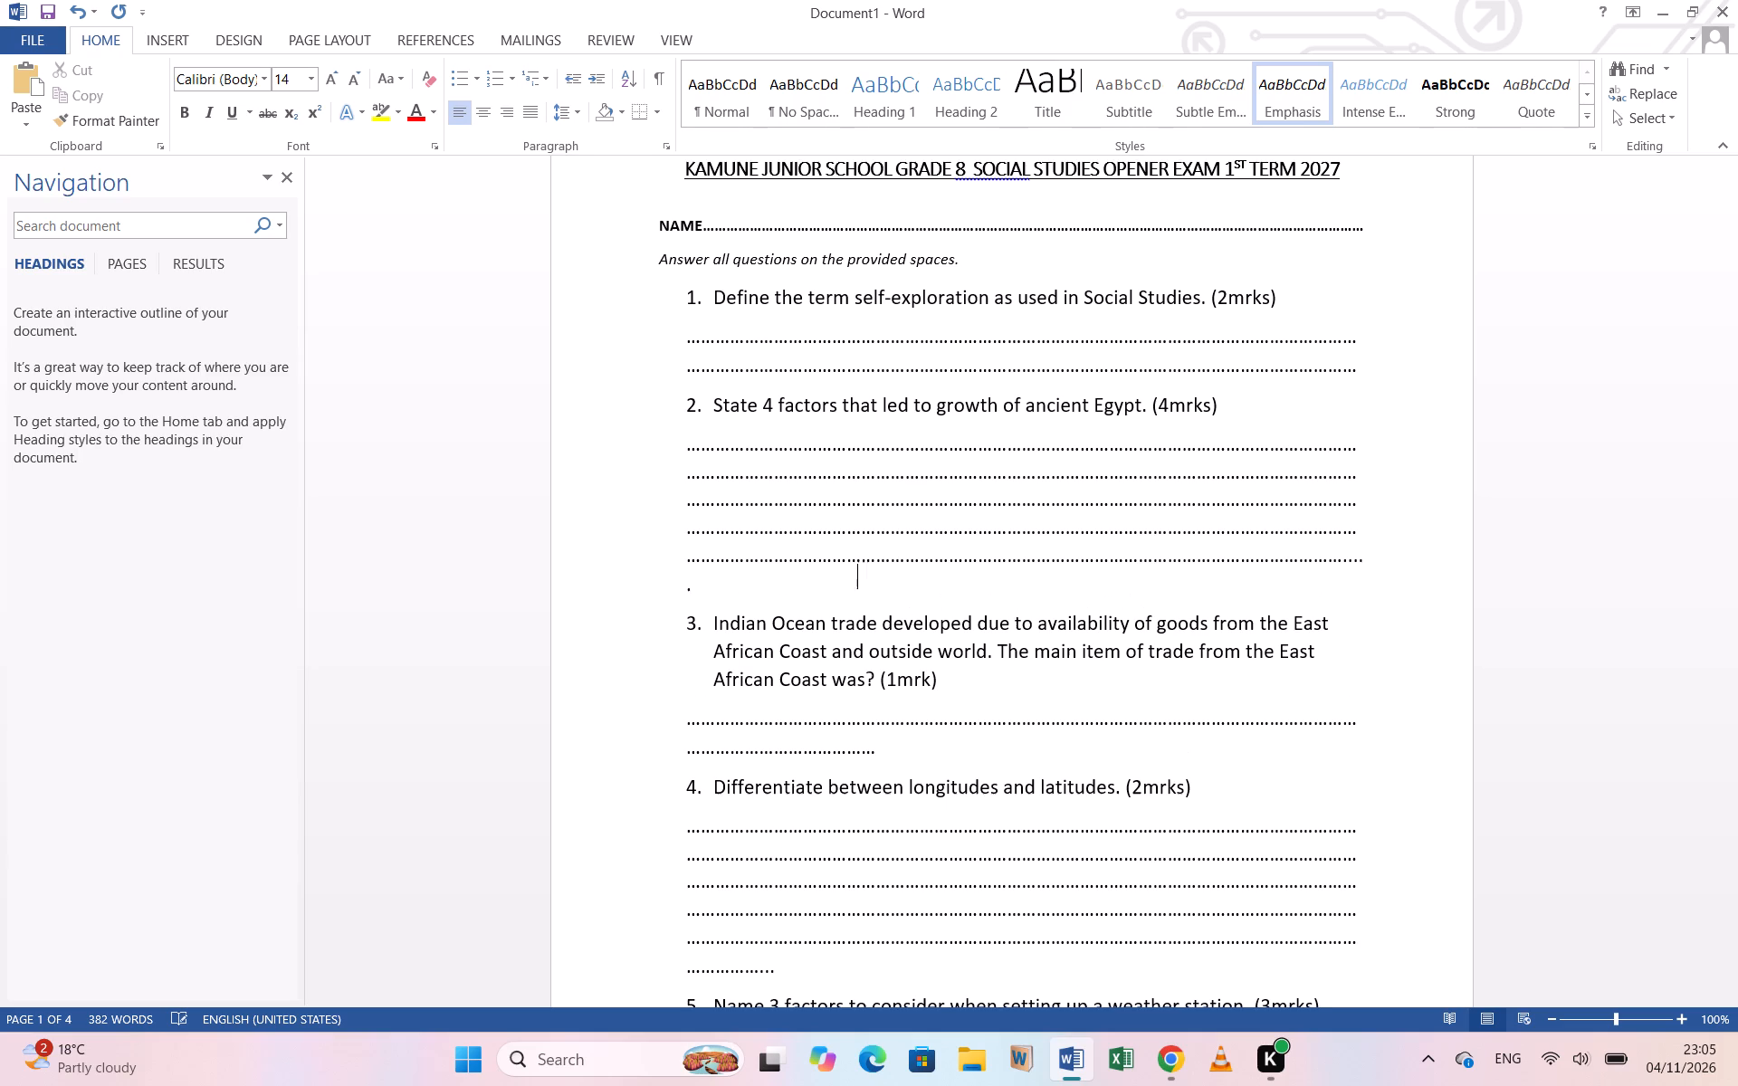
{"action": "key", "text": "BackSpace"}
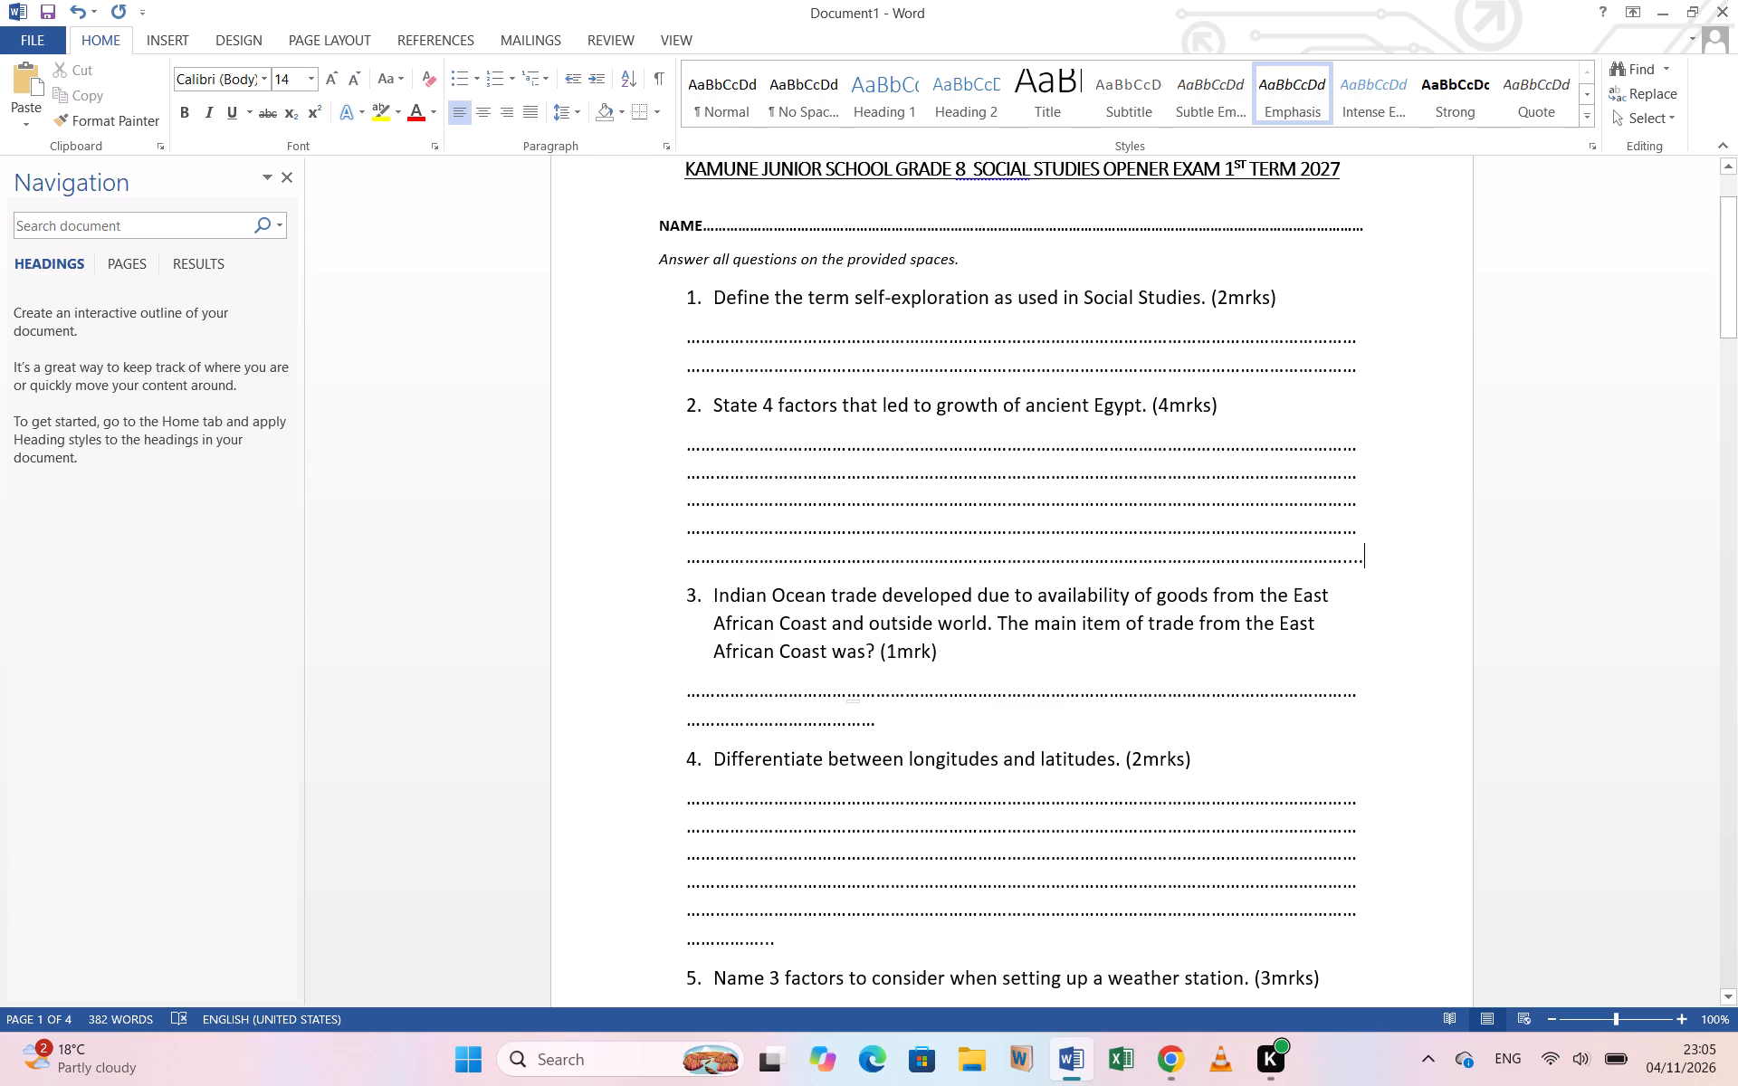
Remove the partial second answer line under question 3 and fill out the end of the single remaining line with dots.
{"action": "left_click", "coordinate": [892, 718]}
{"action": "key", "text": "BackSpace"}
{"action": "key", "text": "BackSpace"}
{"action": "key", "text": "BackSpace"}
{"action": "key", "text": "BackSpace"}
{"action": "key", "text": "BackSpace"}
{"action": "key", "text": "BackSpace"}
{"action": "key", "text": "BackSpace"}
{"action": "key", "text": "BackSpace"}
{"action": "key", "text": "BackSpace"}
{"action": "key", "text": "BackSpace"}
{"action": "key", "text": "BackSpace"}
{"action": "key", "text": "BackSpace"}
{"action": "key", "text": "BackSpace"}
{"action": "key", "text": "BackSpace"}
{"action": "key", "text": "BackSpace"}
{"action": "key", "text": "BackSpace"}
{"action": "key", "text": "BackSpace"}
{"action": "key", "text": "BackSpace"}
{"action": "key", "text": "BackSpace"}
{"action": "key", "text": "BackSpace"}
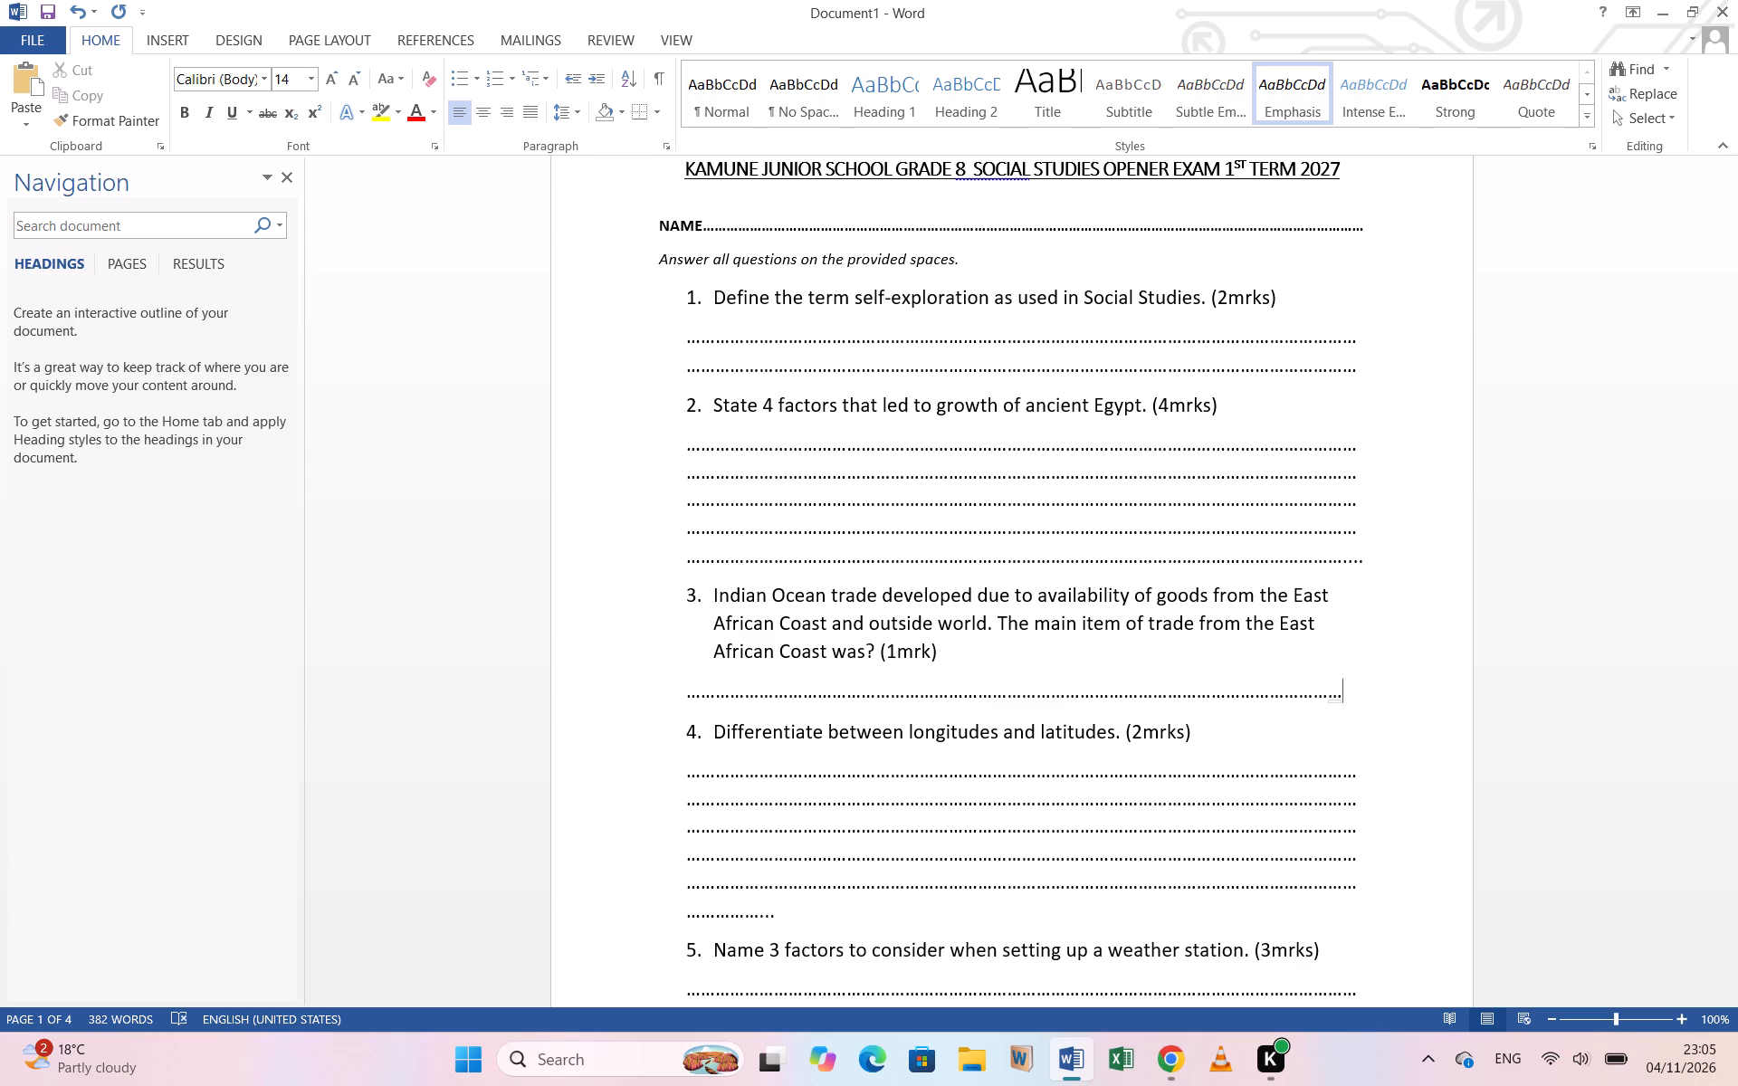
{"action": "type", "text": "....."}
{"action": "key", "text": "BackSpace"}
Delete the short sixth answer line under question 4 on longitudes and latitudes, leaving five full lines.
{"action": "left_click", "coordinate": [791, 932]}
{"action": "key", "text": "BackSpace"}
{"action": "key", "text": "BackSpace"}
{"action": "key", "text": "BackSpace"}
{"action": "key", "text": "BackSpace"}
{"action": "key", "text": "BackSpace"}
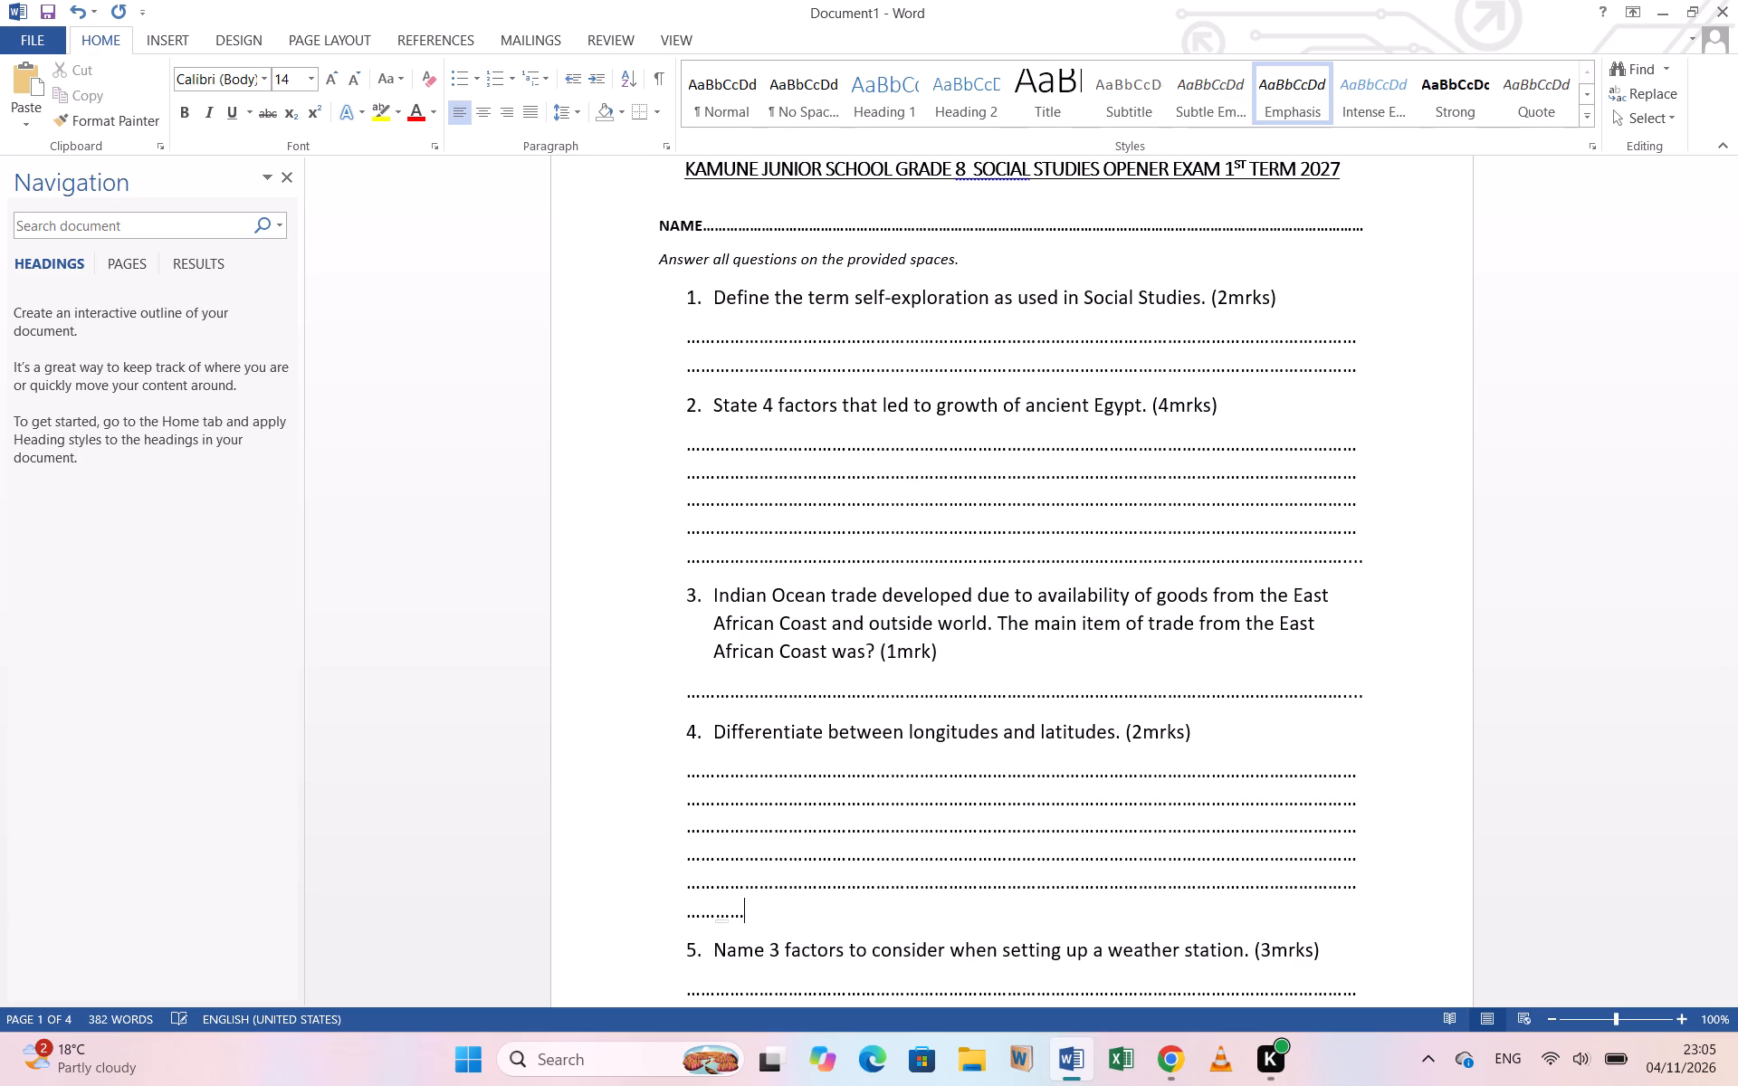
{"action": "key", "text": "BackSpace"}
{"action": "key", "text": "BackSpace"}
{"action": "key", "text": "BackSpace"}
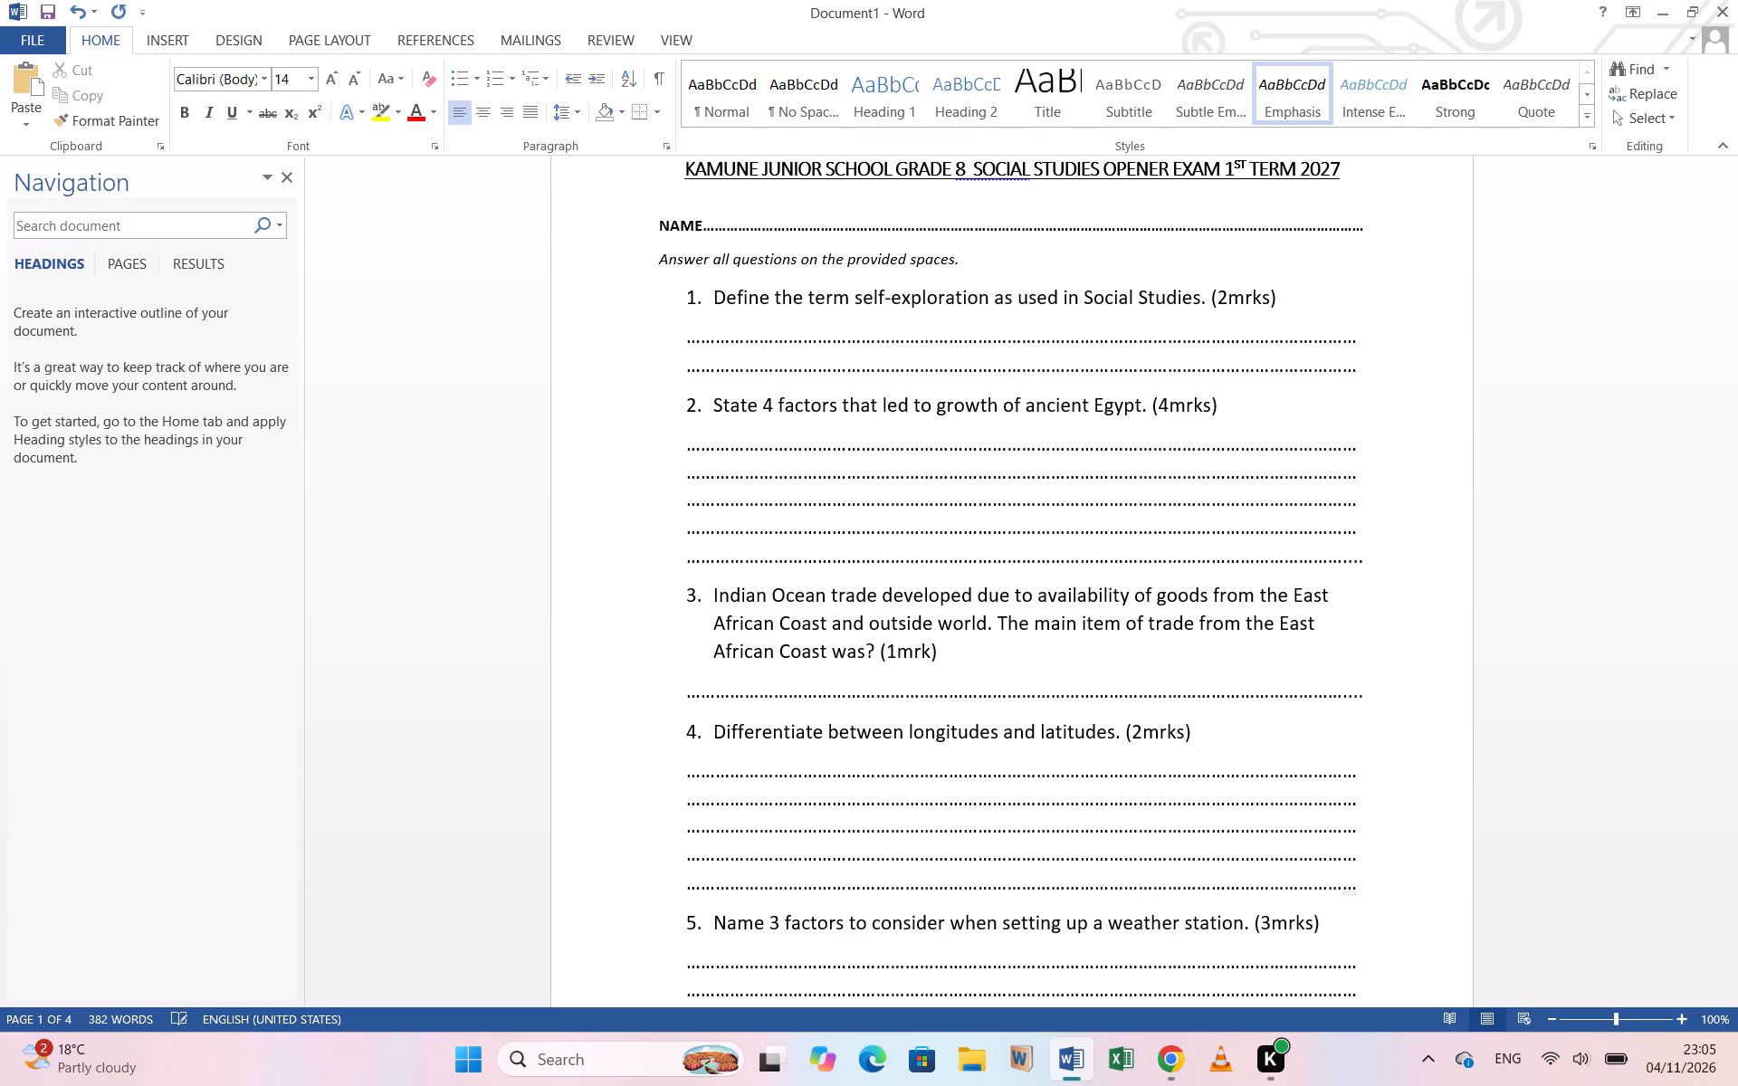
Delete the short sixth answer line under question 5 on the weather station, leaving five full lines.
{"action": "key", "text": "Down"}
{"action": "key", "text": "Down"}
{"action": "key", "text": "Down"}
{"action": "key", "text": "Down"}
{"action": "key", "text": "Down"}
{"action": "key", "text": "Down"}
{"action": "key", "text": "Down"}
{"action": "key", "text": "Down"}
{"action": "key", "text": "Down"}
{"action": "key", "text": "Down"}
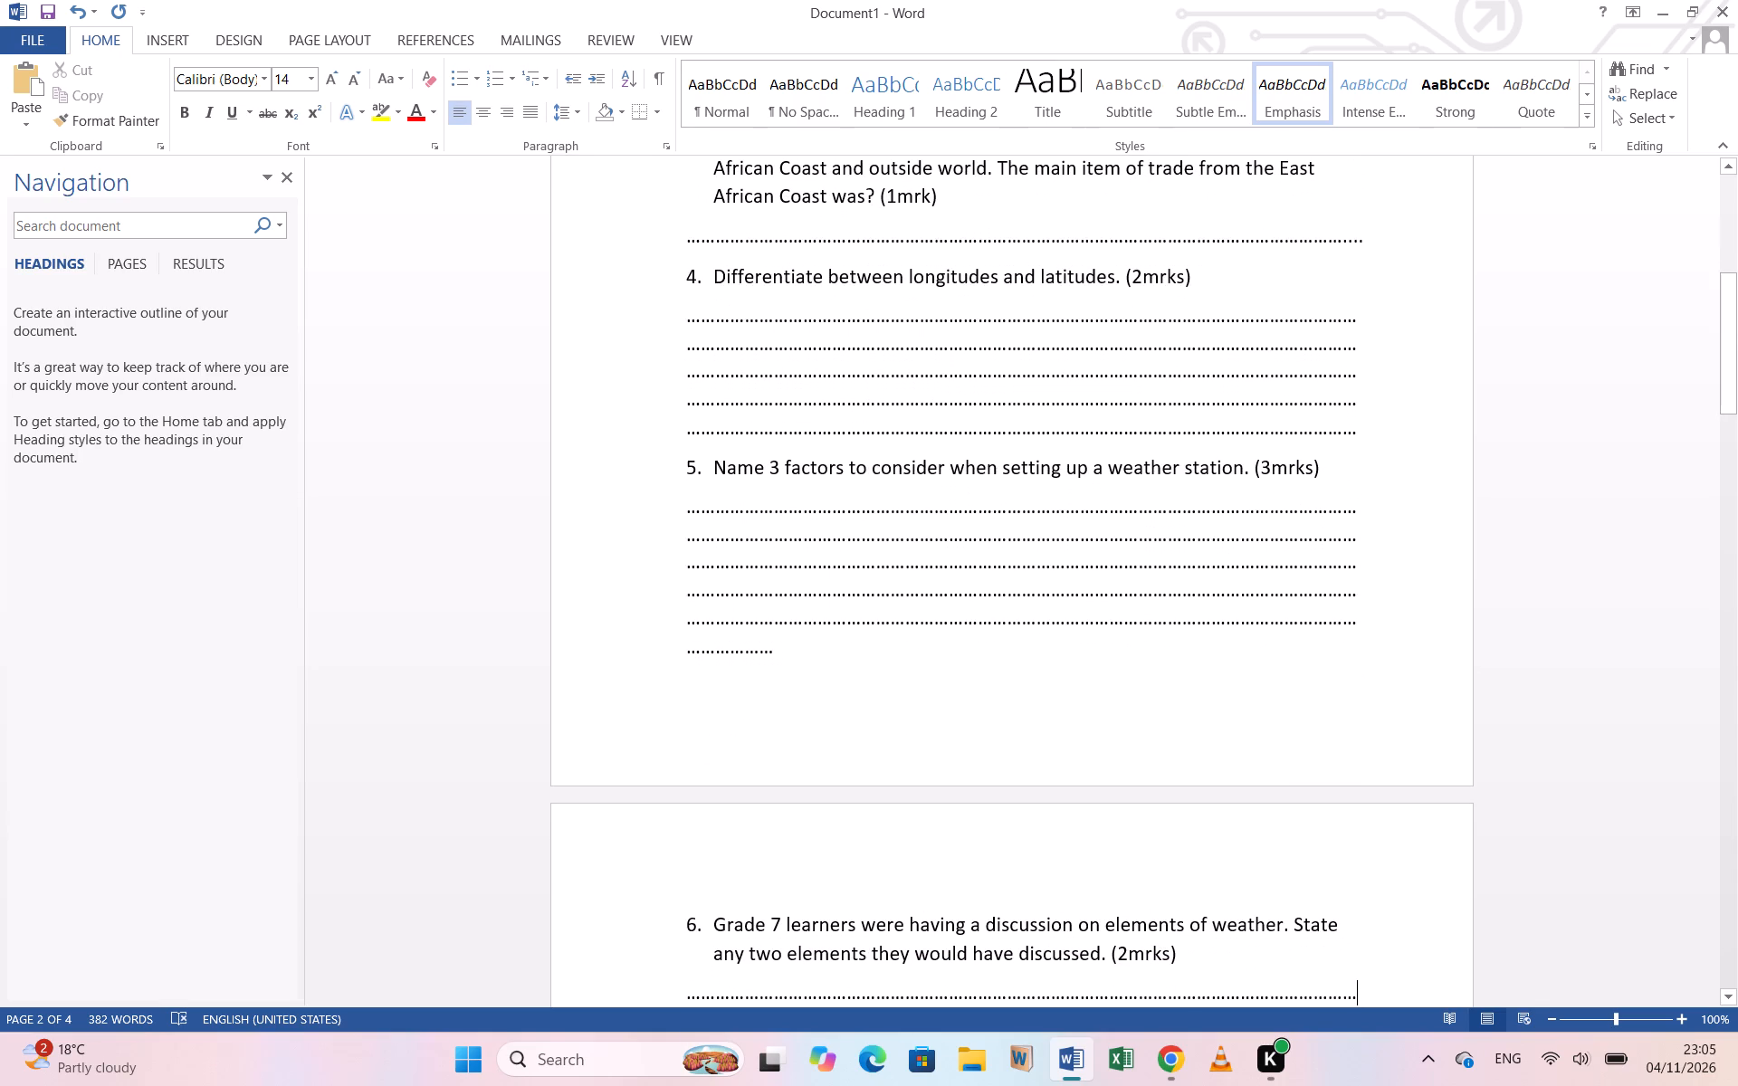
{"action": "left_click", "coordinate": [797, 658]}
{"action": "key", "text": "BackSpace"}
{"action": "key", "text": "BackSpace"}
{"action": "key", "text": "BackSpace"}
{"action": "key", "text": "BackSpace"}
{"action": "key", "text": "BackSpace"}
{"action": "key", "text": "BackSpace"}
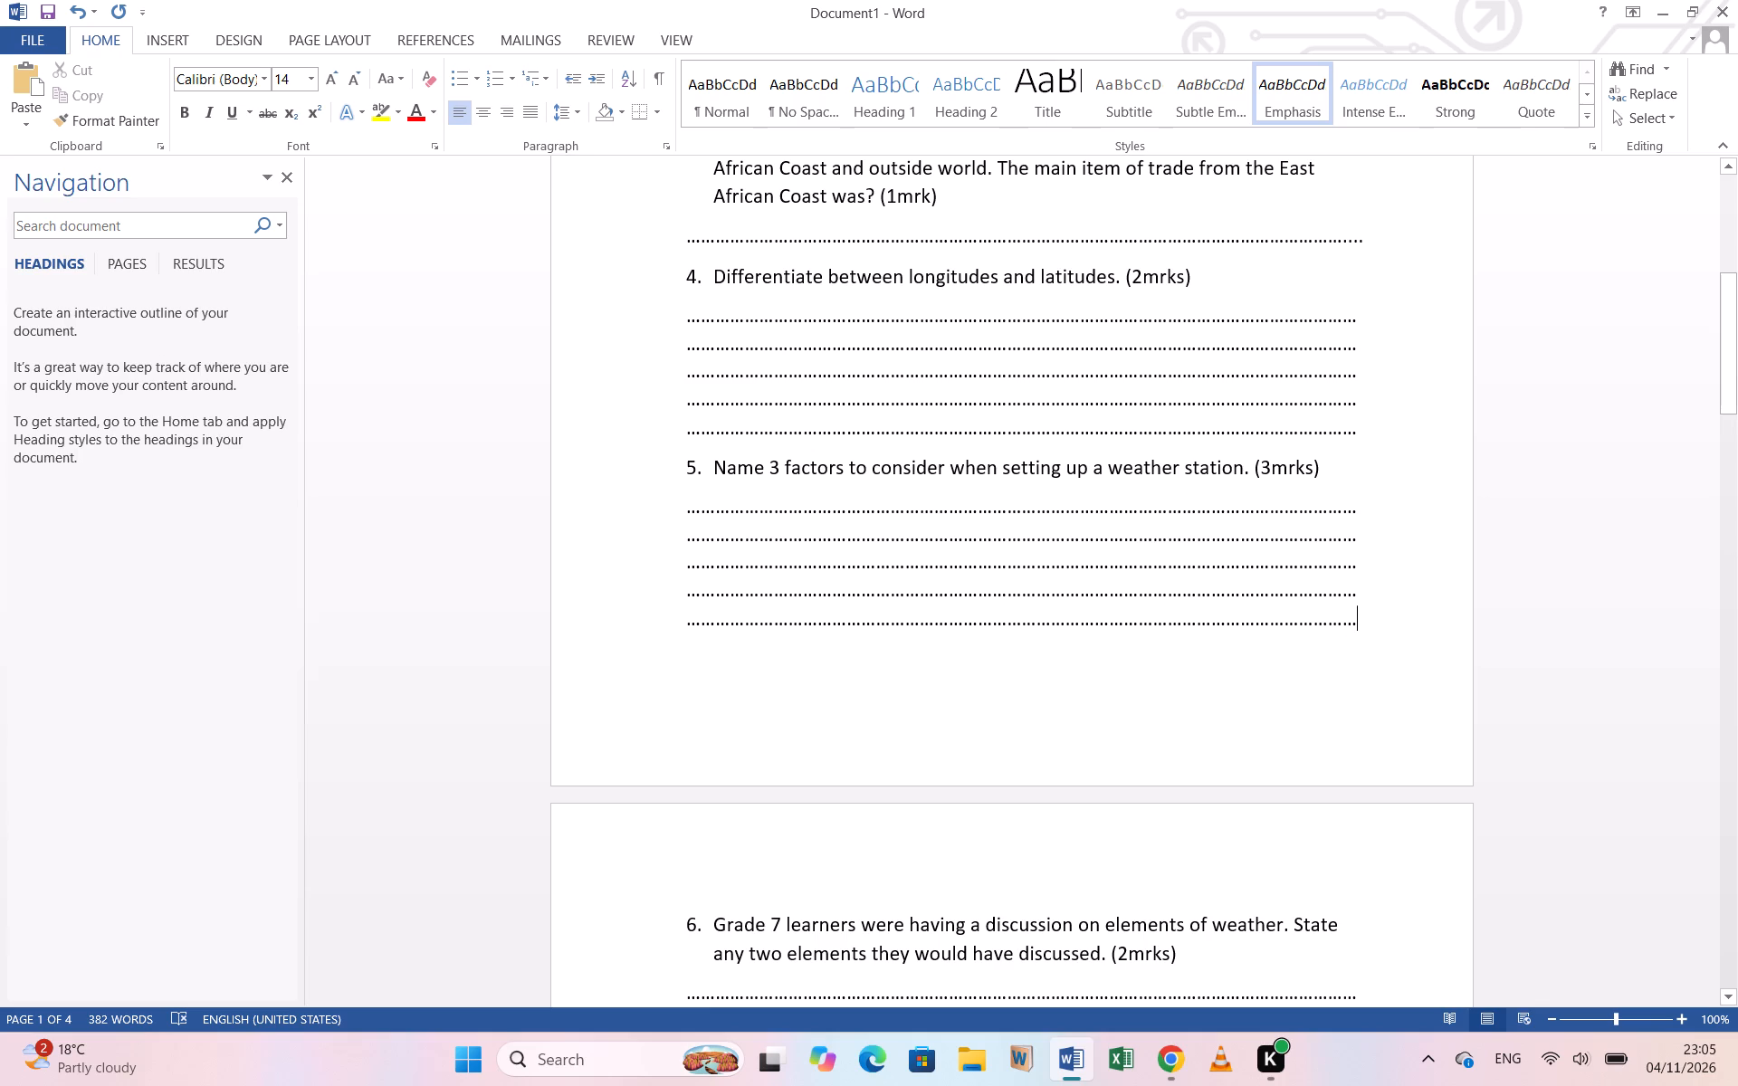
Delete the partial third answer line under question 6 on elements of weather, leaving two full lines.
{"action": "left_click", "coordinate": [1402, 929]}
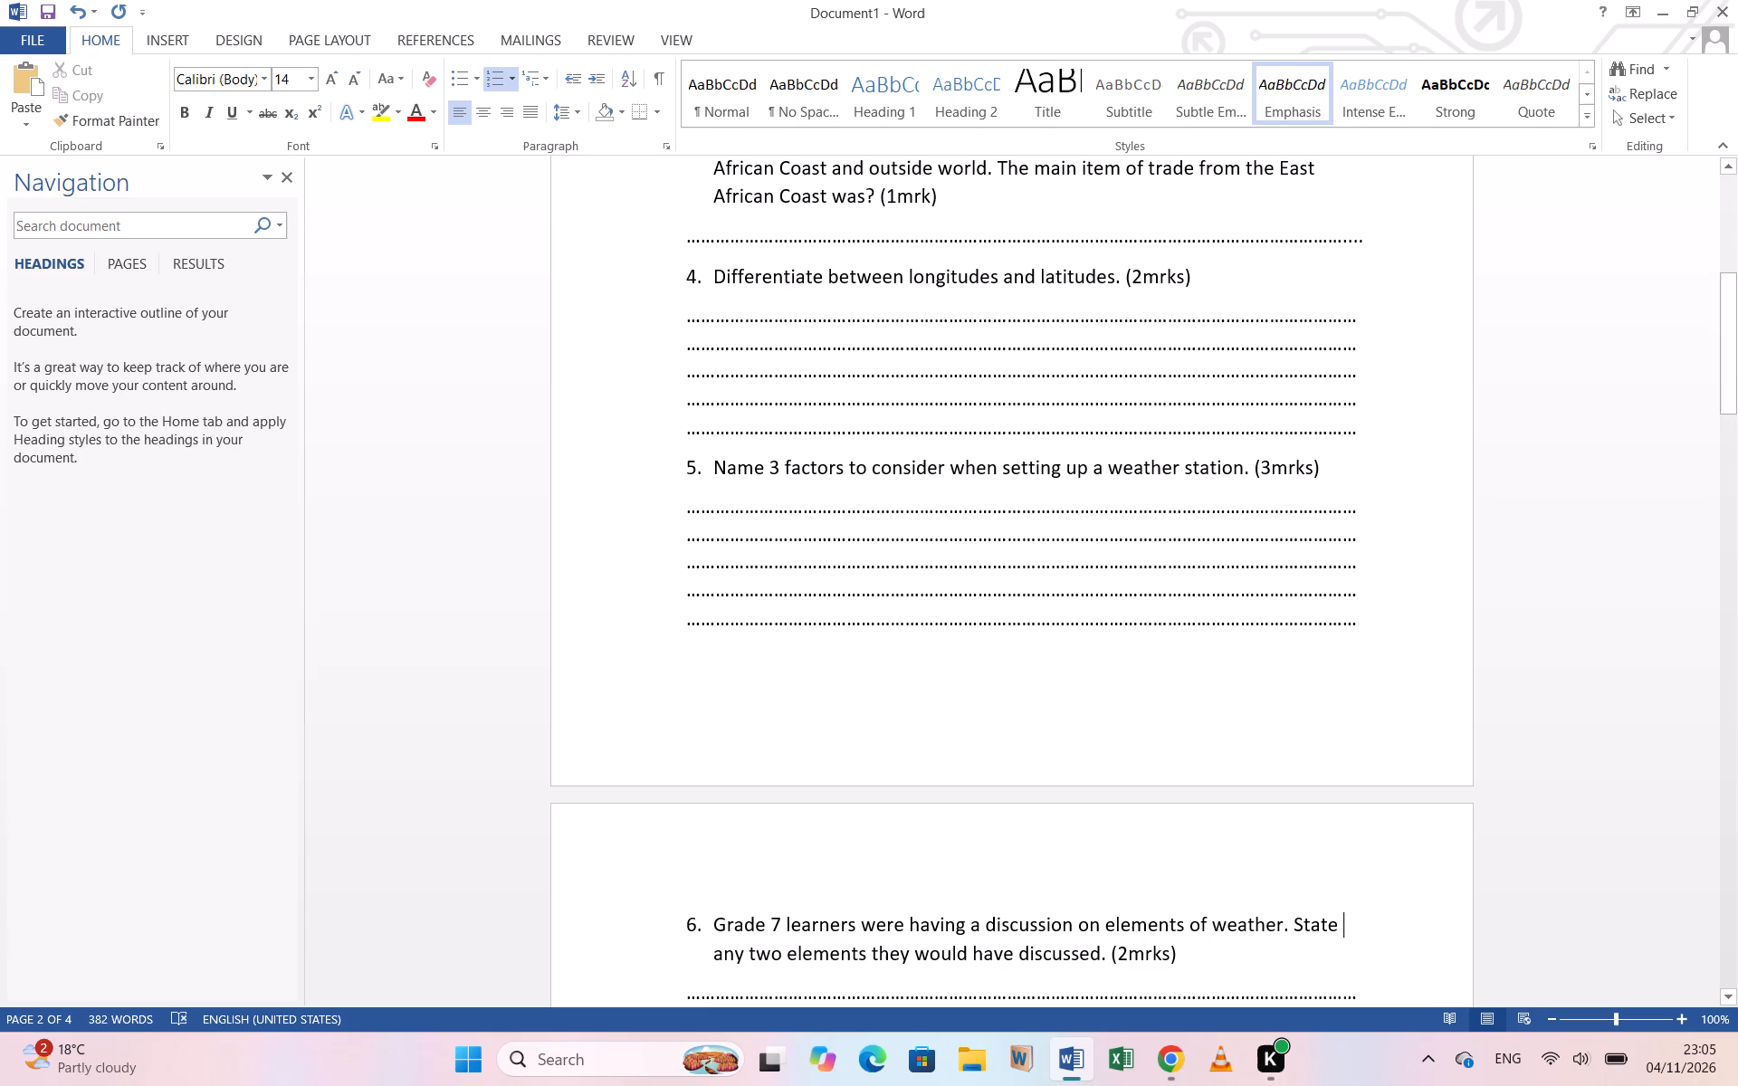
{"action": "key", "text": "Down"}
{"action": "key", "text": "Down"}
{"action": "key", "text": "Down"}
{"action": "key", "text": "Down"}
{"action": "key", "text": "Down"}
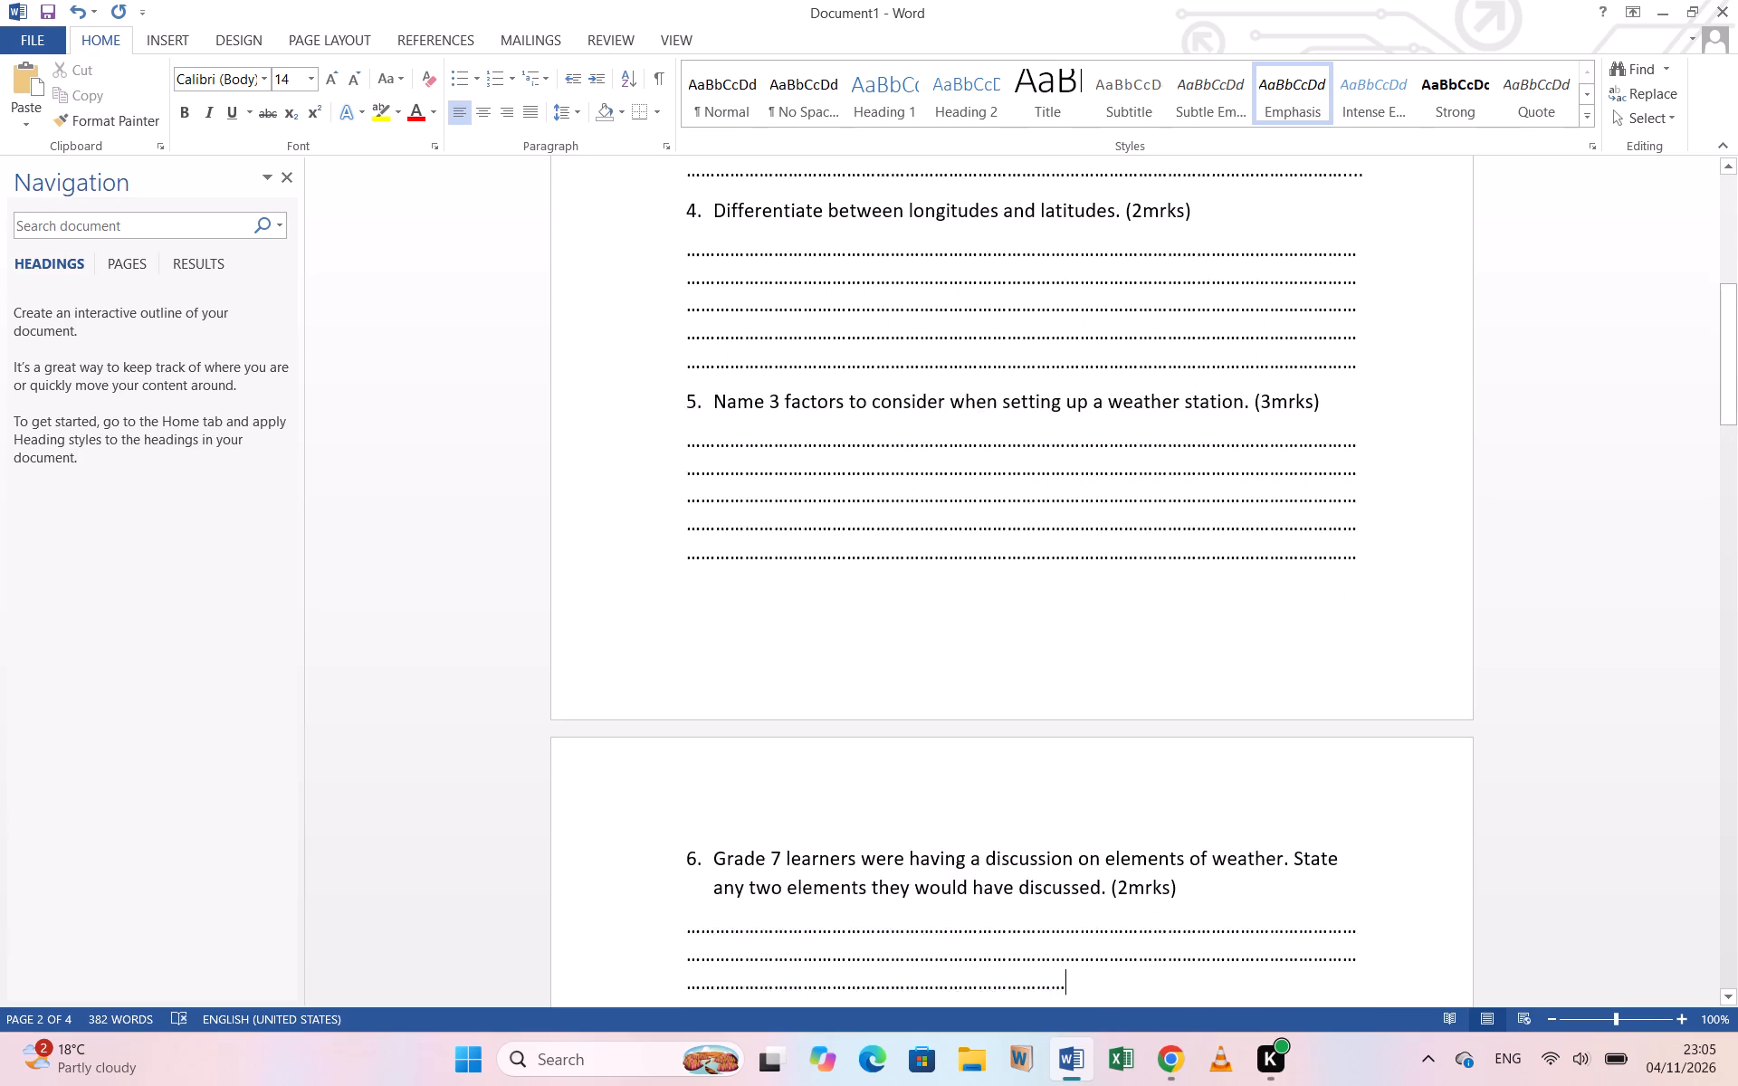
{"action": "key", "text": "Down"}
{"action": "key", "text": "Down"}
{"action": "key", "text": "Down"}
{"action": "key", "text": "Down"}
{"action": "key", "text": "Down"}
{"action": "key", "text": "Down"}
{"action": "key", "text": "Down"}
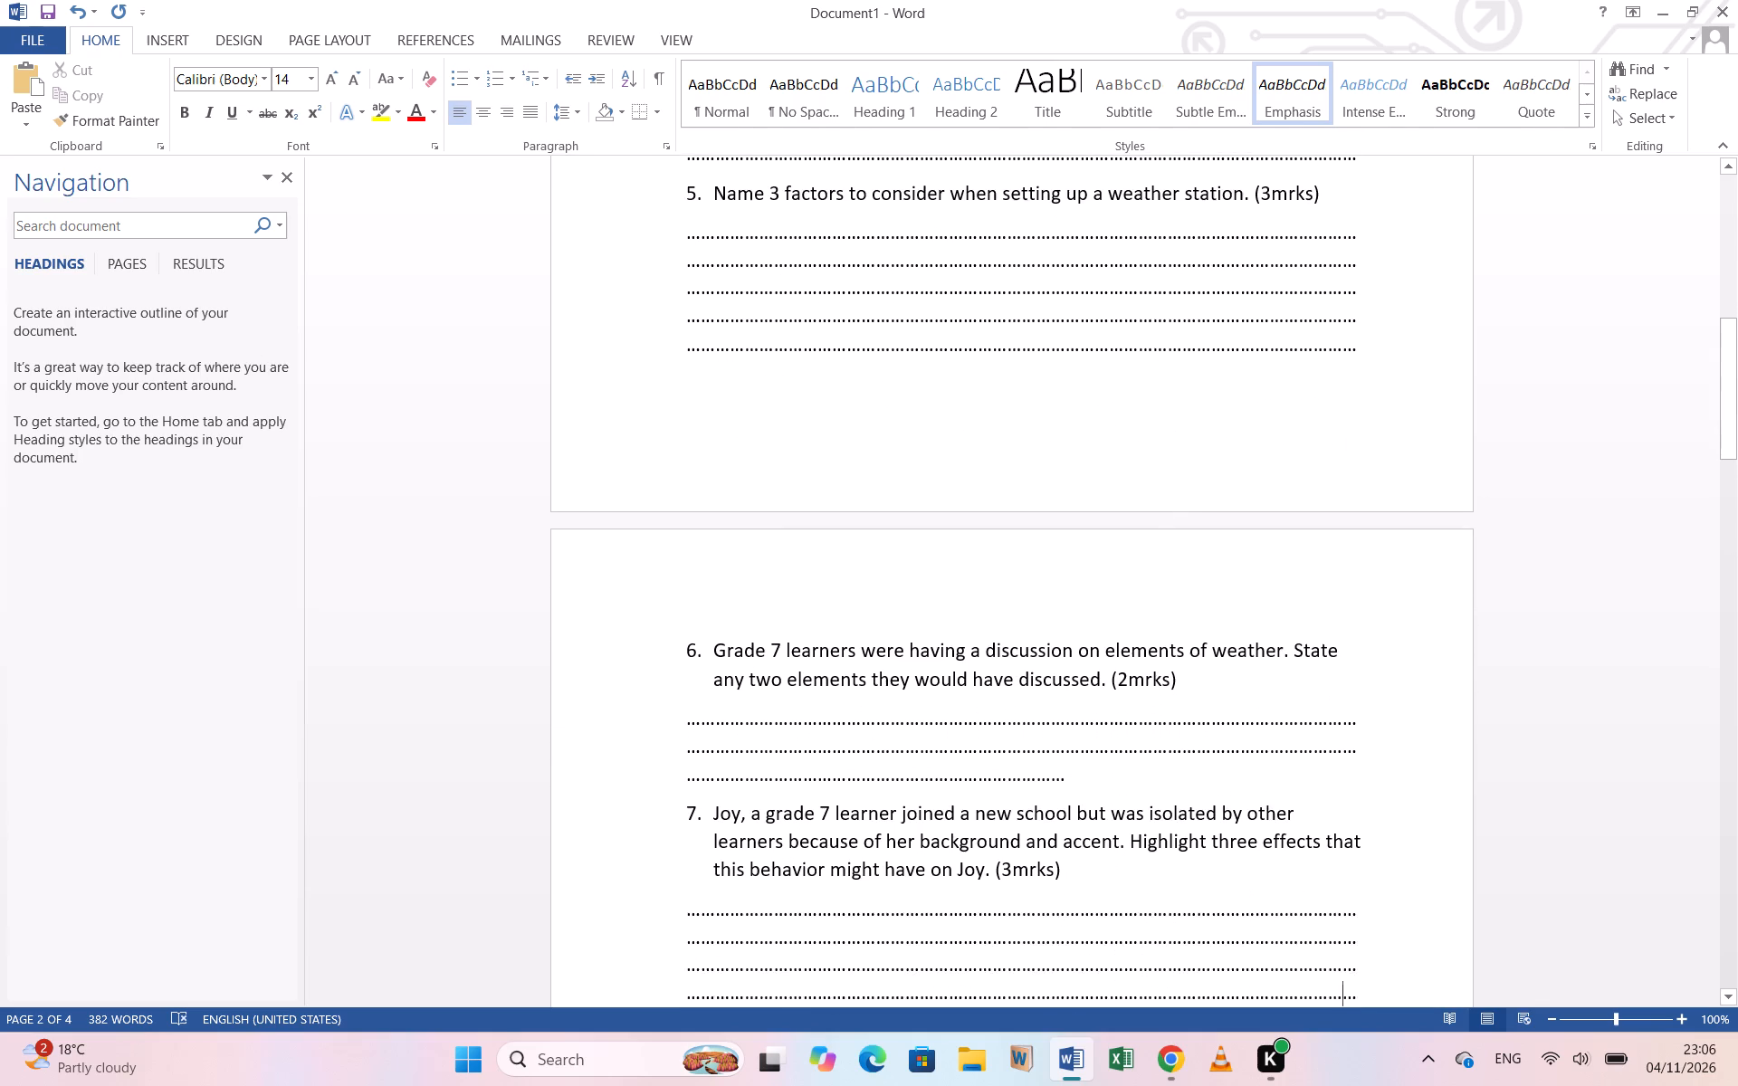
{"action": "key", "text": "Down"}
{"action": "key", "text": "Down"}
{"action": "key", "text": "Down"}
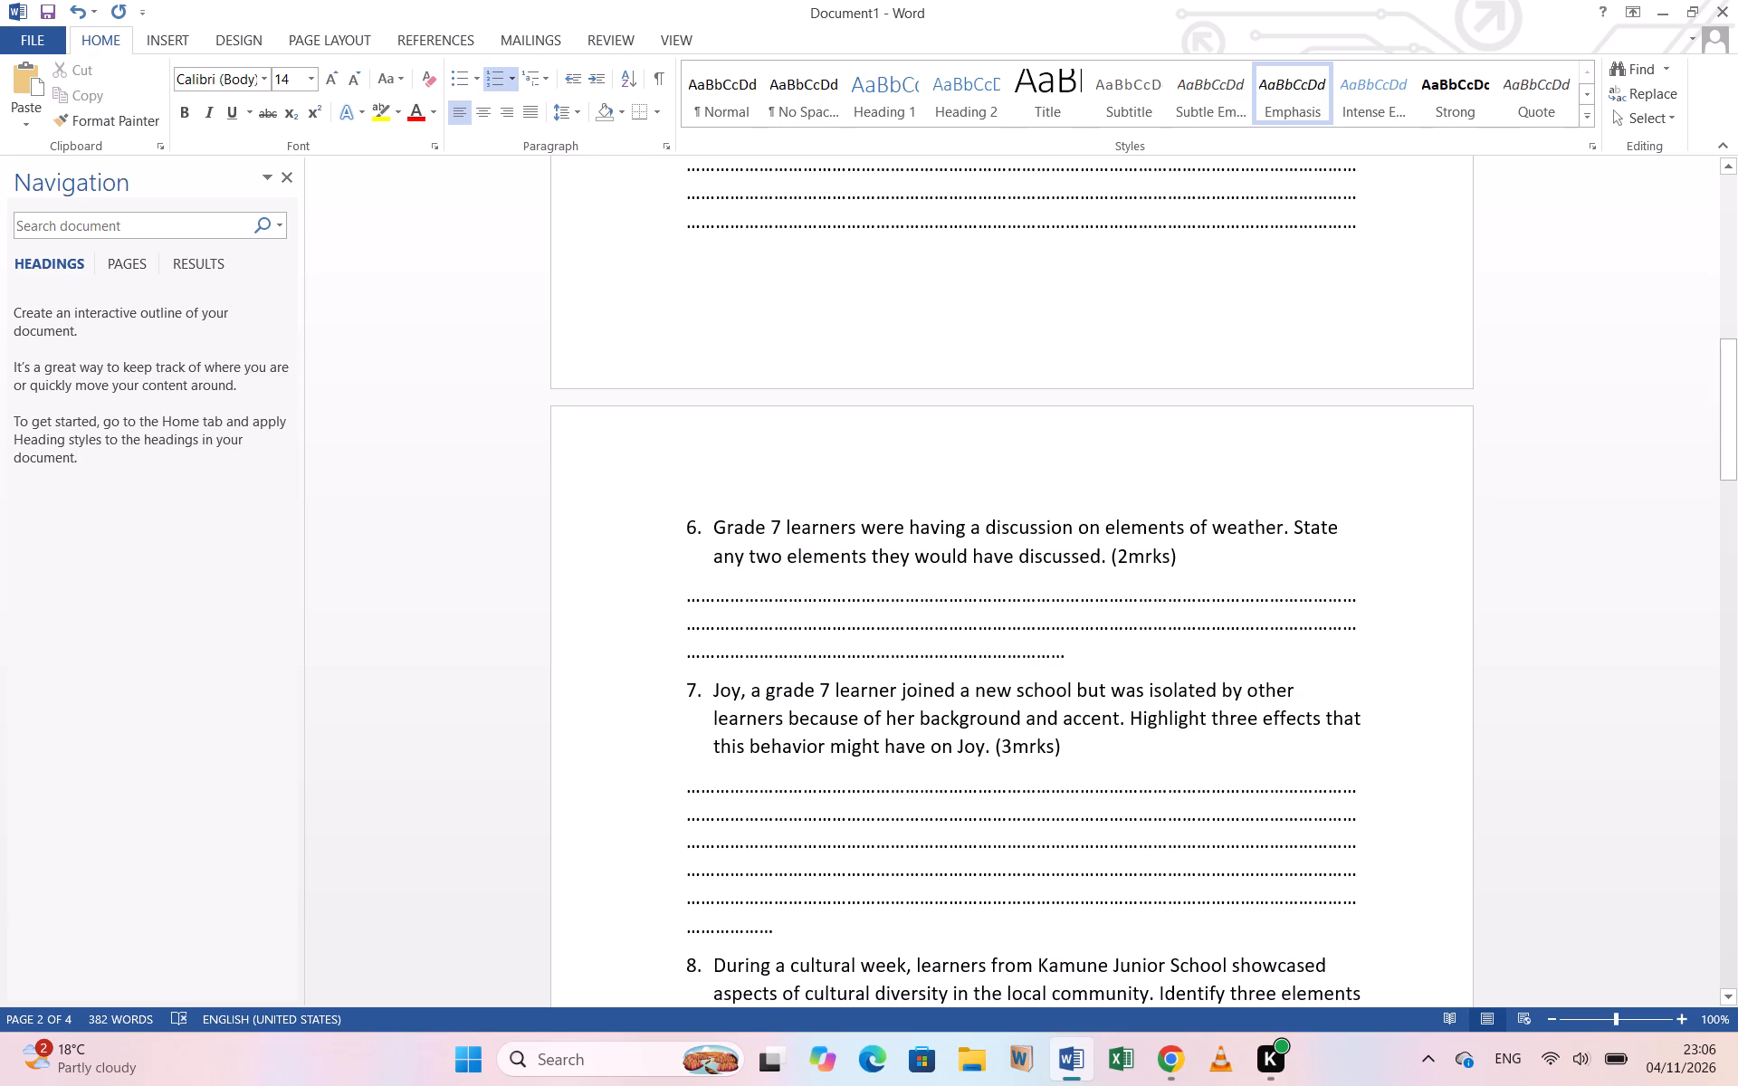
{"action": "left_click", "coordinate": [1074, 656]}
{"action": "key", "text": "BackSpace"}
{"action": "key", "text": "BackSpace"}
{"action": "key", "text": "BackSpace"}
{"action": "key", "text": "BackSpace"}
{"action": "key", "text": "BackSpace"}
{"action": "key", "text": "BackSpace"}
{"action": "key", "text": "BackSpace"}
{"action": "key", "text": "BackSpace"}
{"action": "key", "text": "BackSpace"}
{"action": "key", "text": "BackSpace"}
{"action": "key", "text": "BackSpace"}
{"action": "key", "text": "BackSpace"}
{"action": "key", "text": "BackSpace"}
{"action": "key", "text": "BackSpace"}
{"action": "key", "text": "BackSpace"}
{"action": "key", "text": "BackSpace"}
{"action": "key", "text": "BackSpace"}
{"action": "key", "text": "BackSpace"}
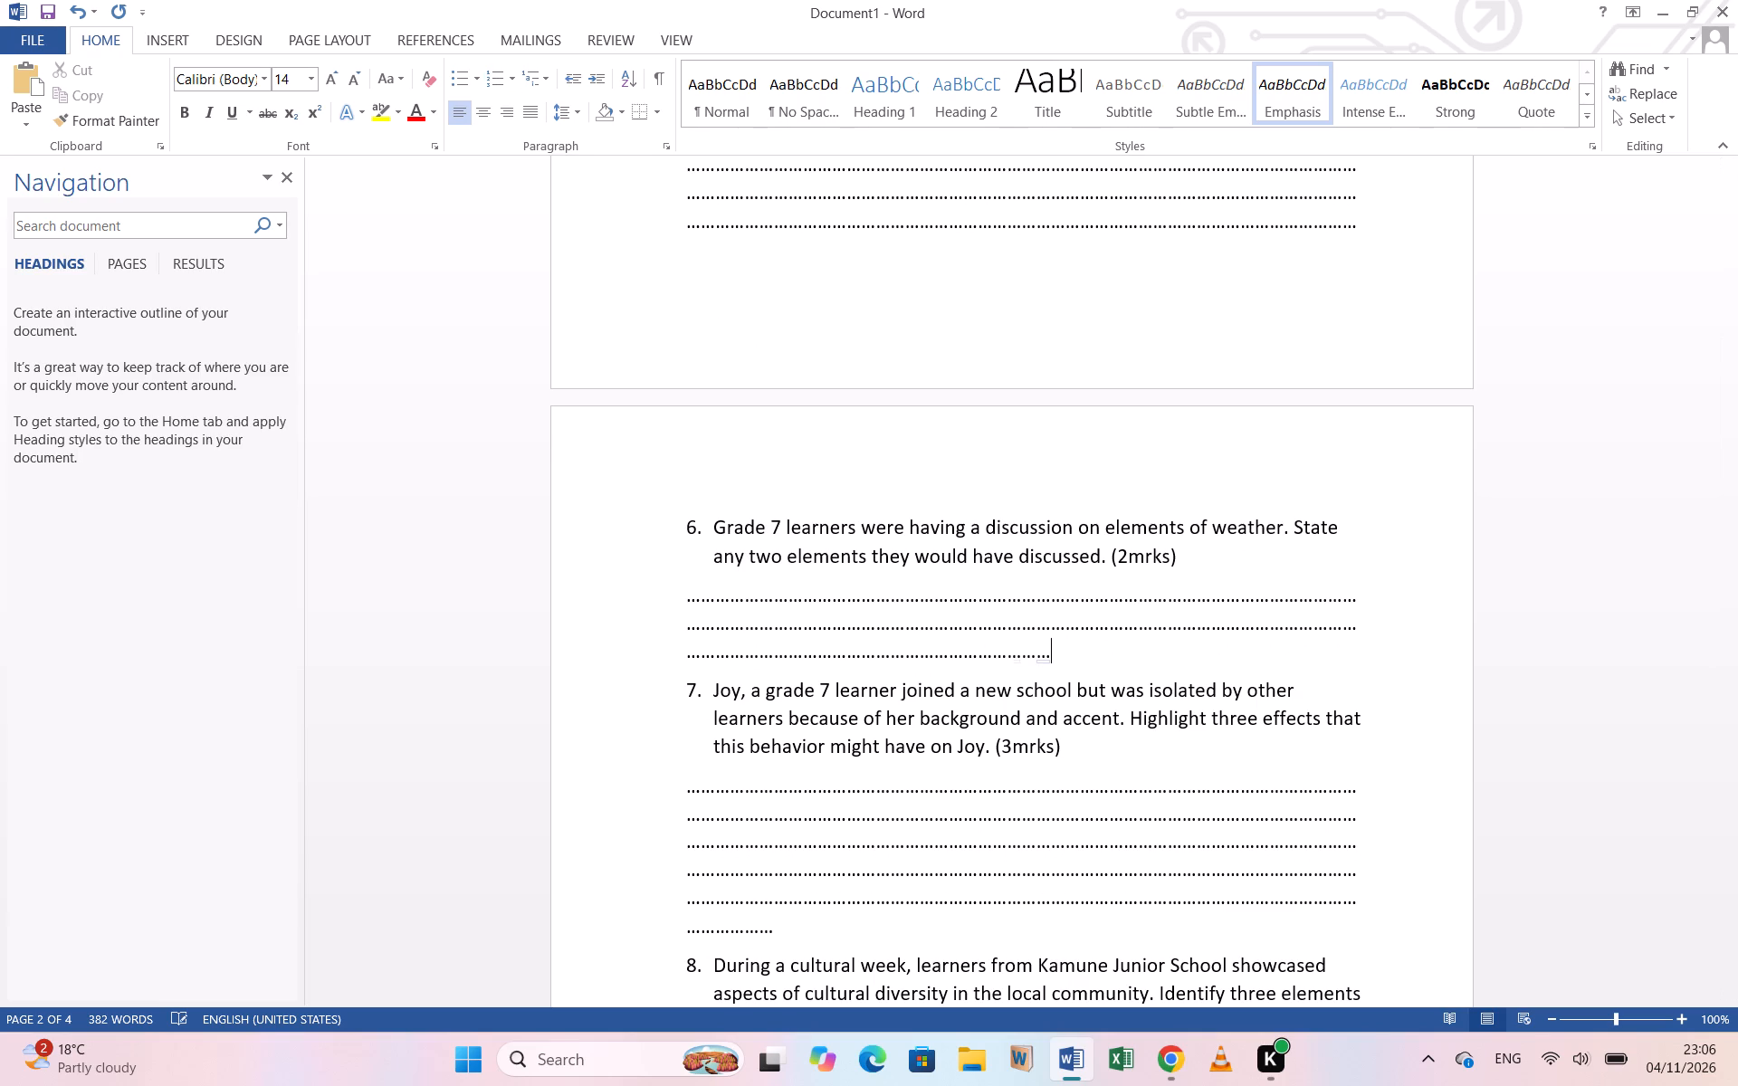
{"action": "key", "text": "BackSpace"}
{"action": "key", "text": "BackSpace"}
{"action": "key", "text": "BackSpace"}
{"action": "key", "text": "BackSpace"}
{"action": "key", "text": "BackSpace"}
{"action": "key", "text": "BackSpace"}
{"action": "key", "text": "BackSpace"}
{"action": "key", "text": "BackSpace"}
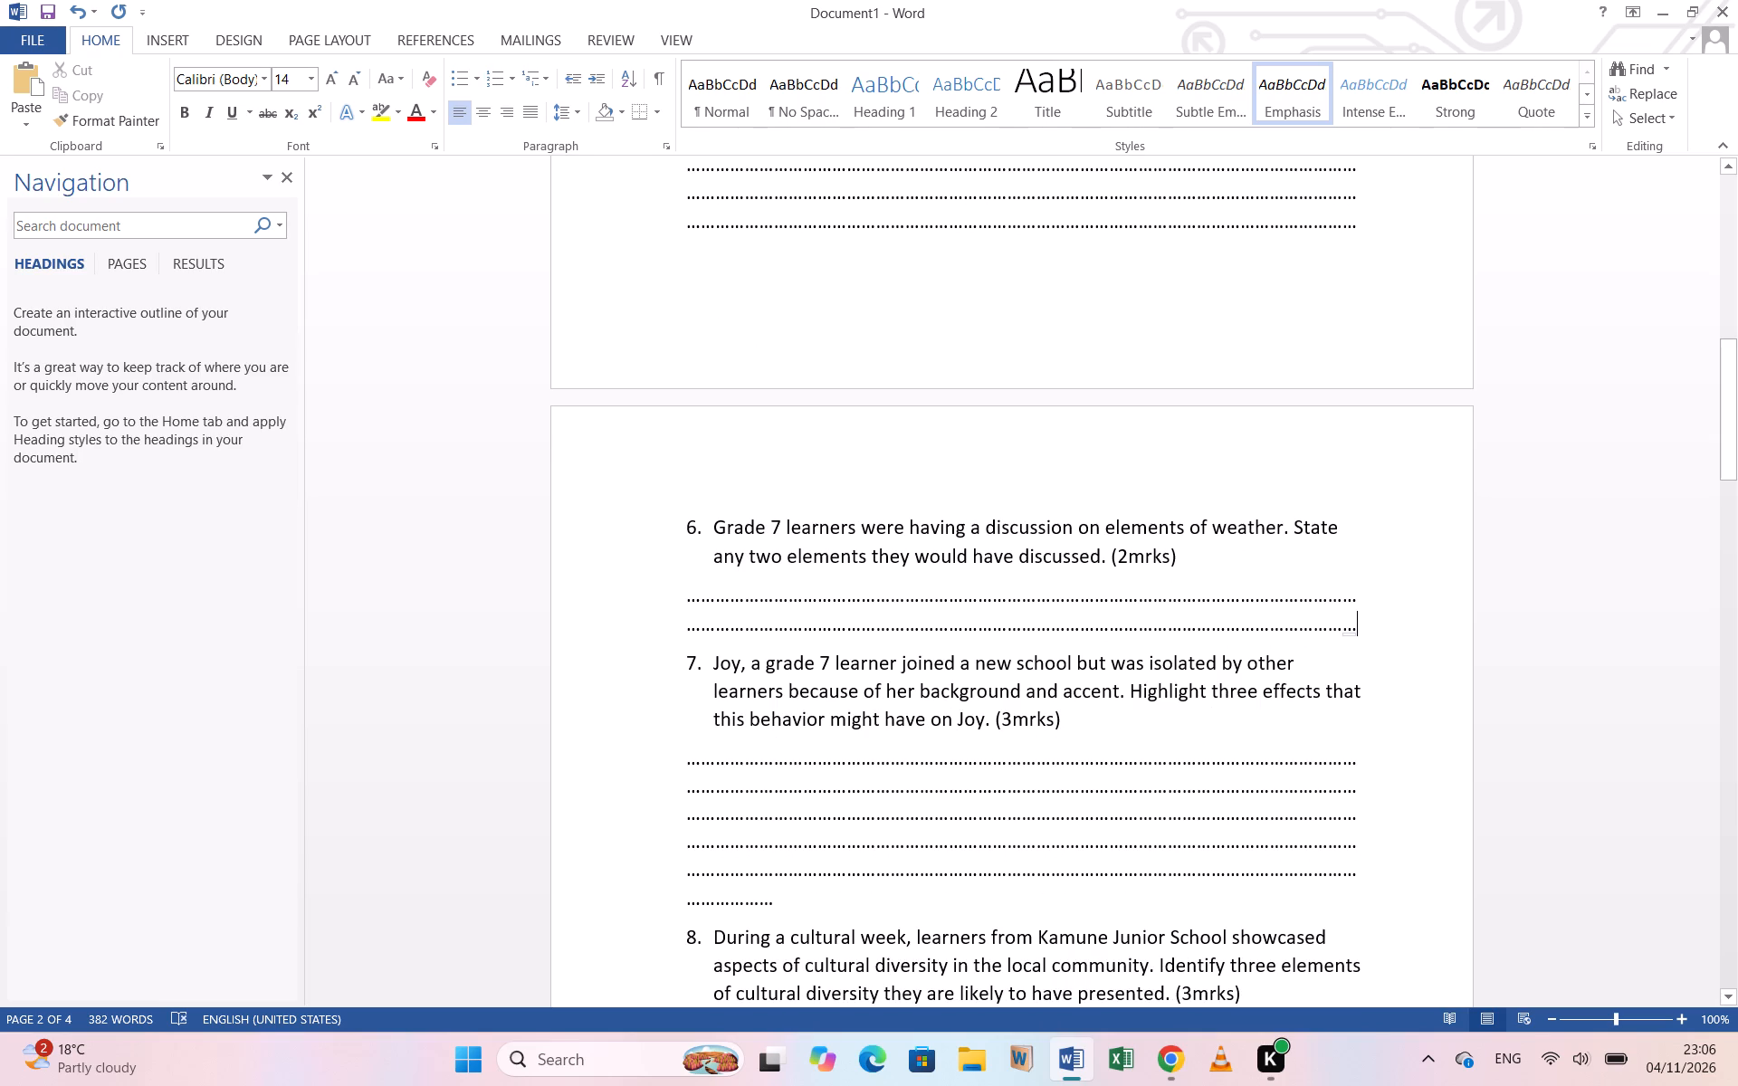
Delete the short sixth answer line under question 7 about Joy's isolation, leaving five full lines.
{"action": "left_click", "coordinate": [836, 909]}
{"action": "key", "text": "BackSpace"}
{"action": "key", "text": "BackSpace"}
{"action": "key", "text": "BackSpace"}
{"action": "key", "text": "BackSpace"}
{"action": "key", "text": "BackSpace"}
{"action": "key", "text": "BackSpace"}
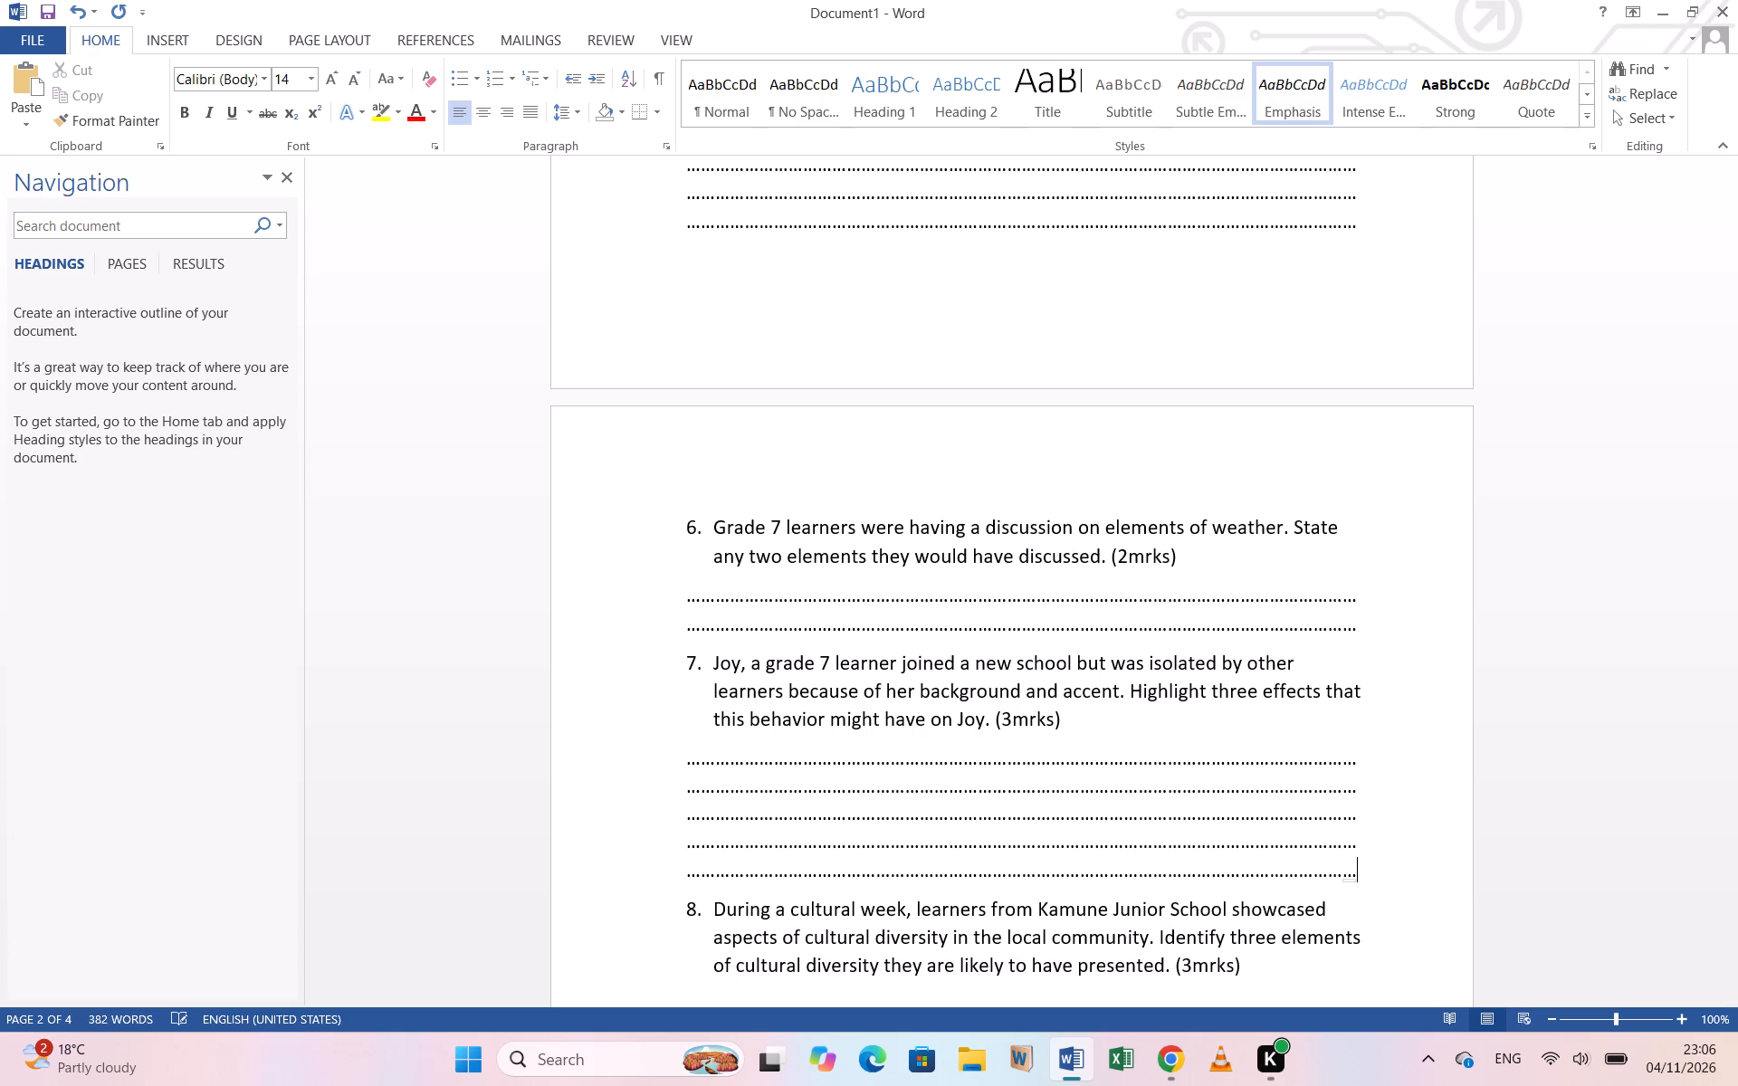
Delete the partial fourth answer line under question 8 on cultural diversity, leaving three full lines.
{"action": "key", "text": "Down"}
{"action": "key", "text": "Down"}
{"action": "key", "text": "Down"}
{"action": "key", "text": "Down"}
{"action": "key", "text": "Down"}
{"action": "key", "text": "Down"}
{"action": "key", "text": "Down"}
{"action": "key", "text": "Down"}
{"action": "key", "text": "Down"}
{"action": "key", "text": "Down"}
{"action": "key", "text": "Down"}
{"action": "key", "text": "Down"}
{"action": "key", "text": "Down"}
{"action": "key", "text": "Down"}
{"action": "key", "text": "Down"}
{"action": "key", "text": "Down"}
{"action": "key", "text": "Down"}
{"action": "key", "text": "Down"}
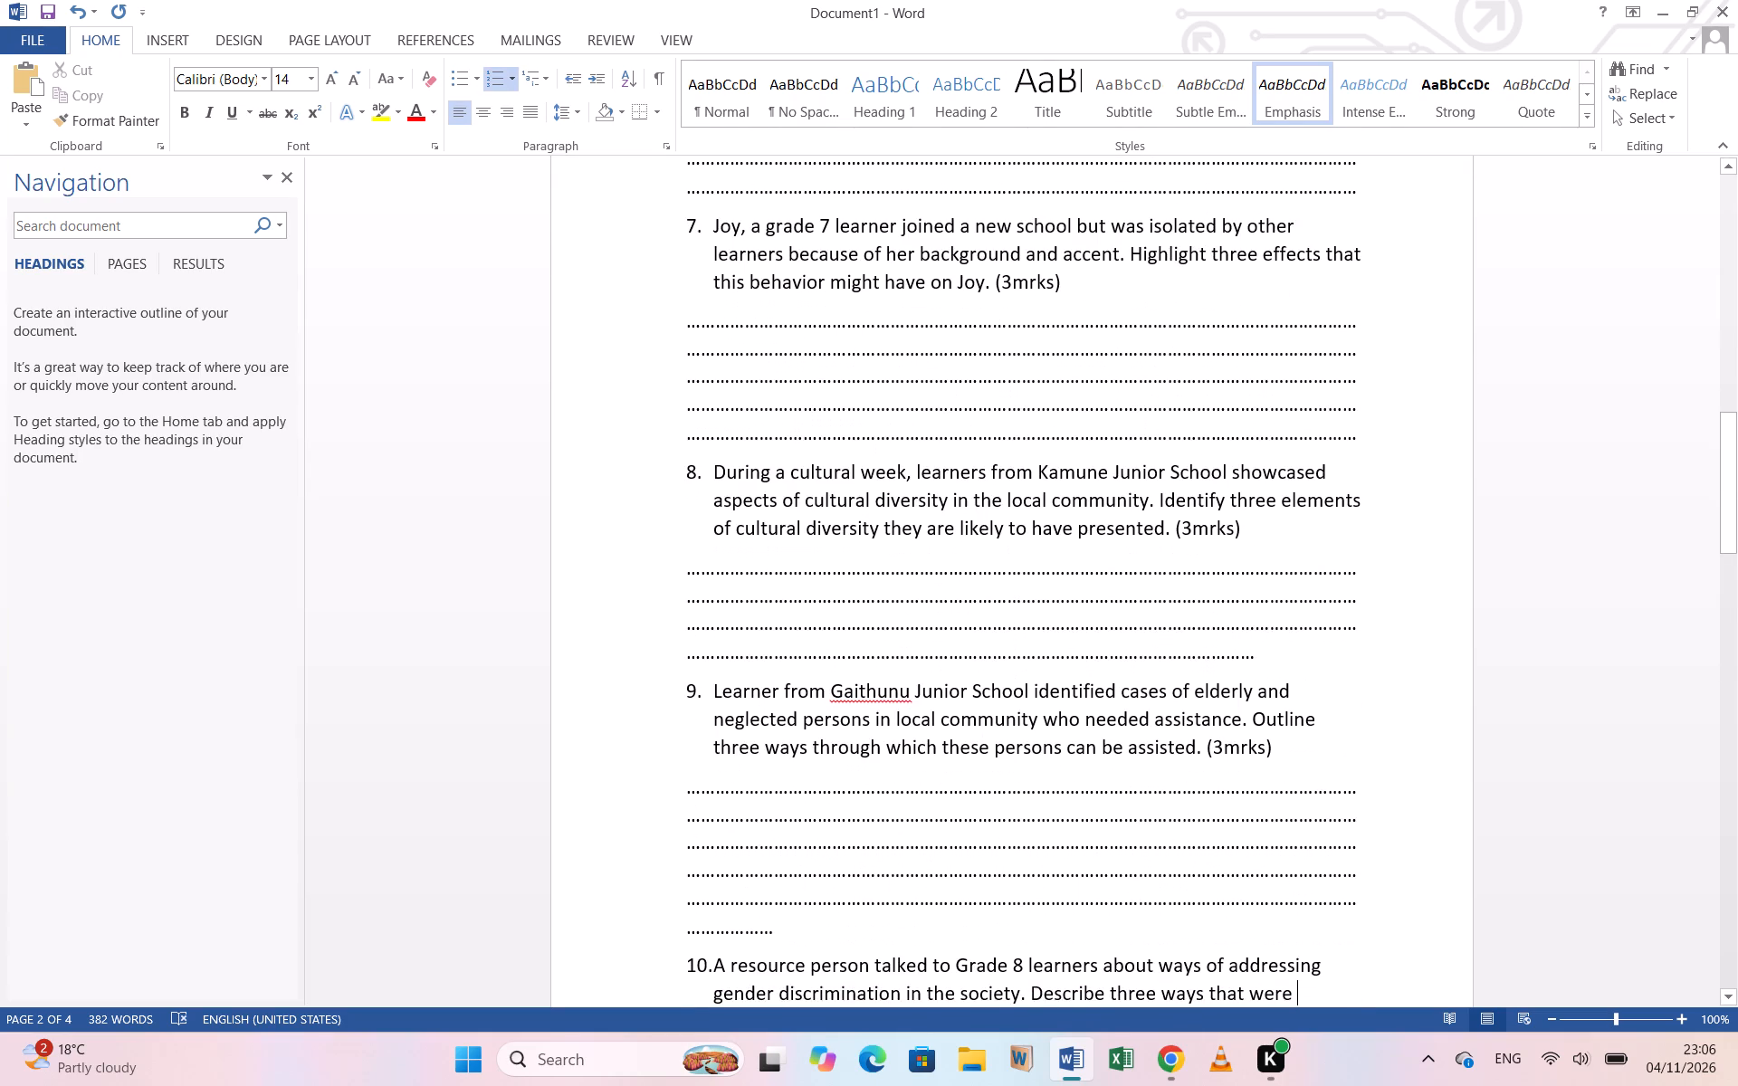
{"action": "left_click", "coordinate": [1261, 670]}
{"action": "key", "text": "BackSpace"}
{"action": "key", "text": "BackSpace"}
{"action": "key", "text": "BackSpace"}
{"action": "key", "text": "BackSpace"}
{"action": "key", "text": "BackSpace"}
{"action": "key", "text": "BackSpace"}
{"action": "key", "text": "BackSpace"}
{"action": "key", "text": "BackSpace"}
{"action": "key", "text": "BackSpace"}
{"action": "key", "text": "BackSpace"}
{"action": "key", "text": "BackSpace"}
{"action": "key", "text": "BackSpace"}
{"action": "key", "text": "BackSpace"}
{"action": "key", "text": "BackSpace"}
{"action": "key", "text": "BackSpace"}
{"action": "key", "text": "BackSpace"}
{"action": "key", "text": "BackSpace"}
{"action": "key", "text": "BackSpace"}
{"action": "key", "text": "BackSpace"}
{"action": "key", "text": "BackSpace"}
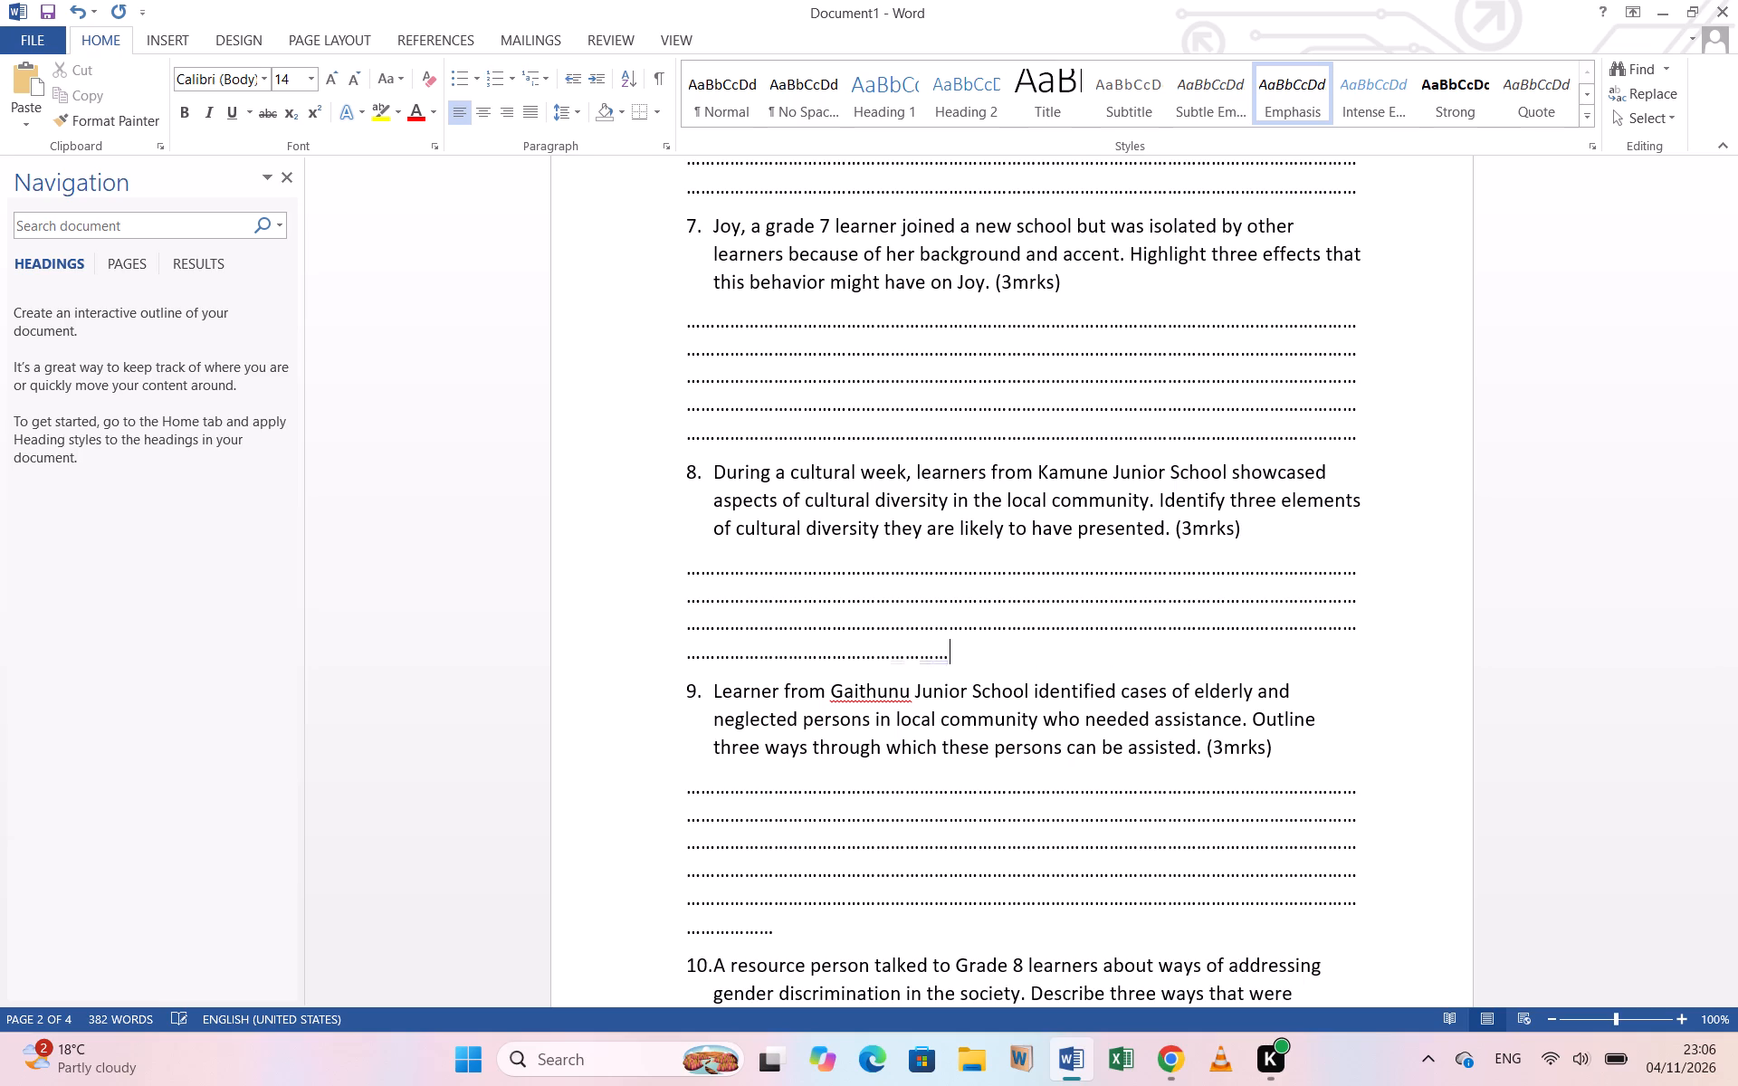
{"action": "key", "text": "BackSpace"}
{"action": "key", "text": "BackSpace"}
{"action": "key", "text": "BackSpace"}
{"action": "key", "text": "BackSpace"}
{"action": "key", "text": "BackSpace"}
{"action": "key", "text": "BackSpace"}
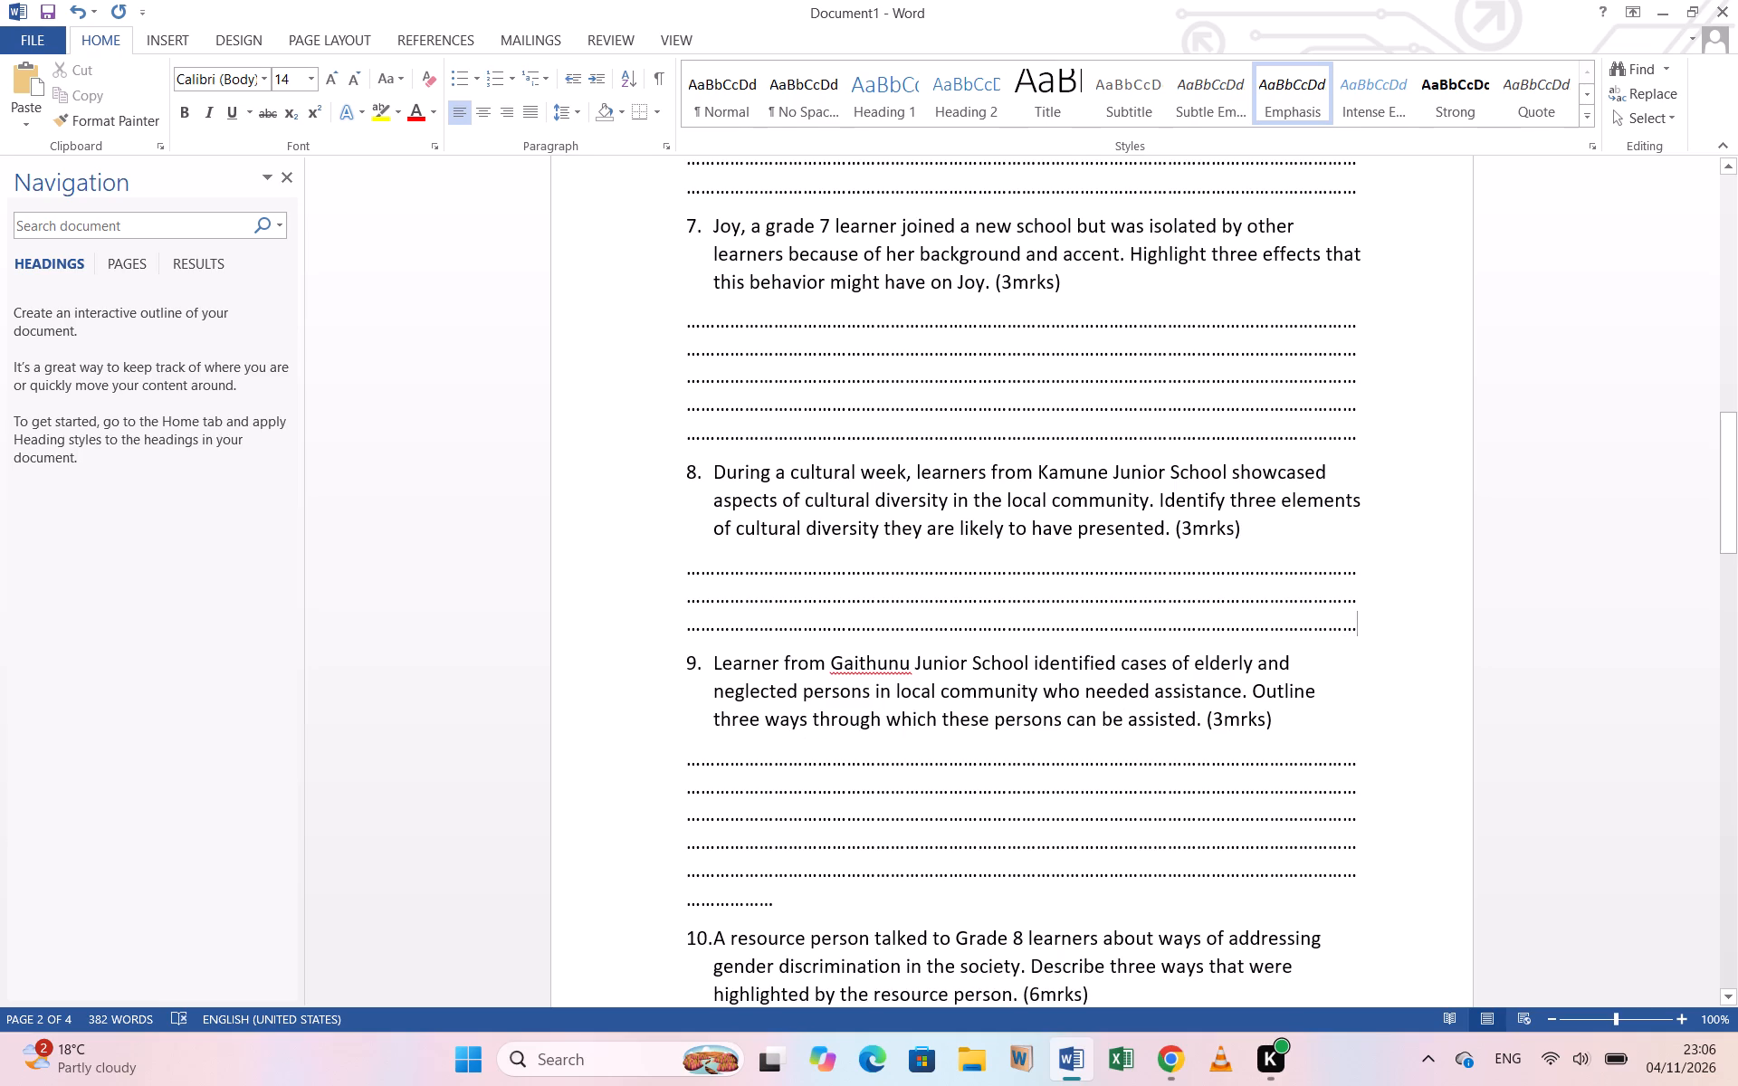
Delete the short sixth answer line under question 9 on assisting elderly and neglected persons, leaving five full lines.
{"action": "left_click", "coordinate": [894, 904]}
{"action": "key", "text": "BackSpace"}
{"action": "key", "text": "BackSpace"}
{"action": "key", "text": "BackSpace"}
{"action": "key", "text": "BackSpace"}
{"action": "key", "text": "BackSpace"}
{"action": "key", "text": "BackSpace"}
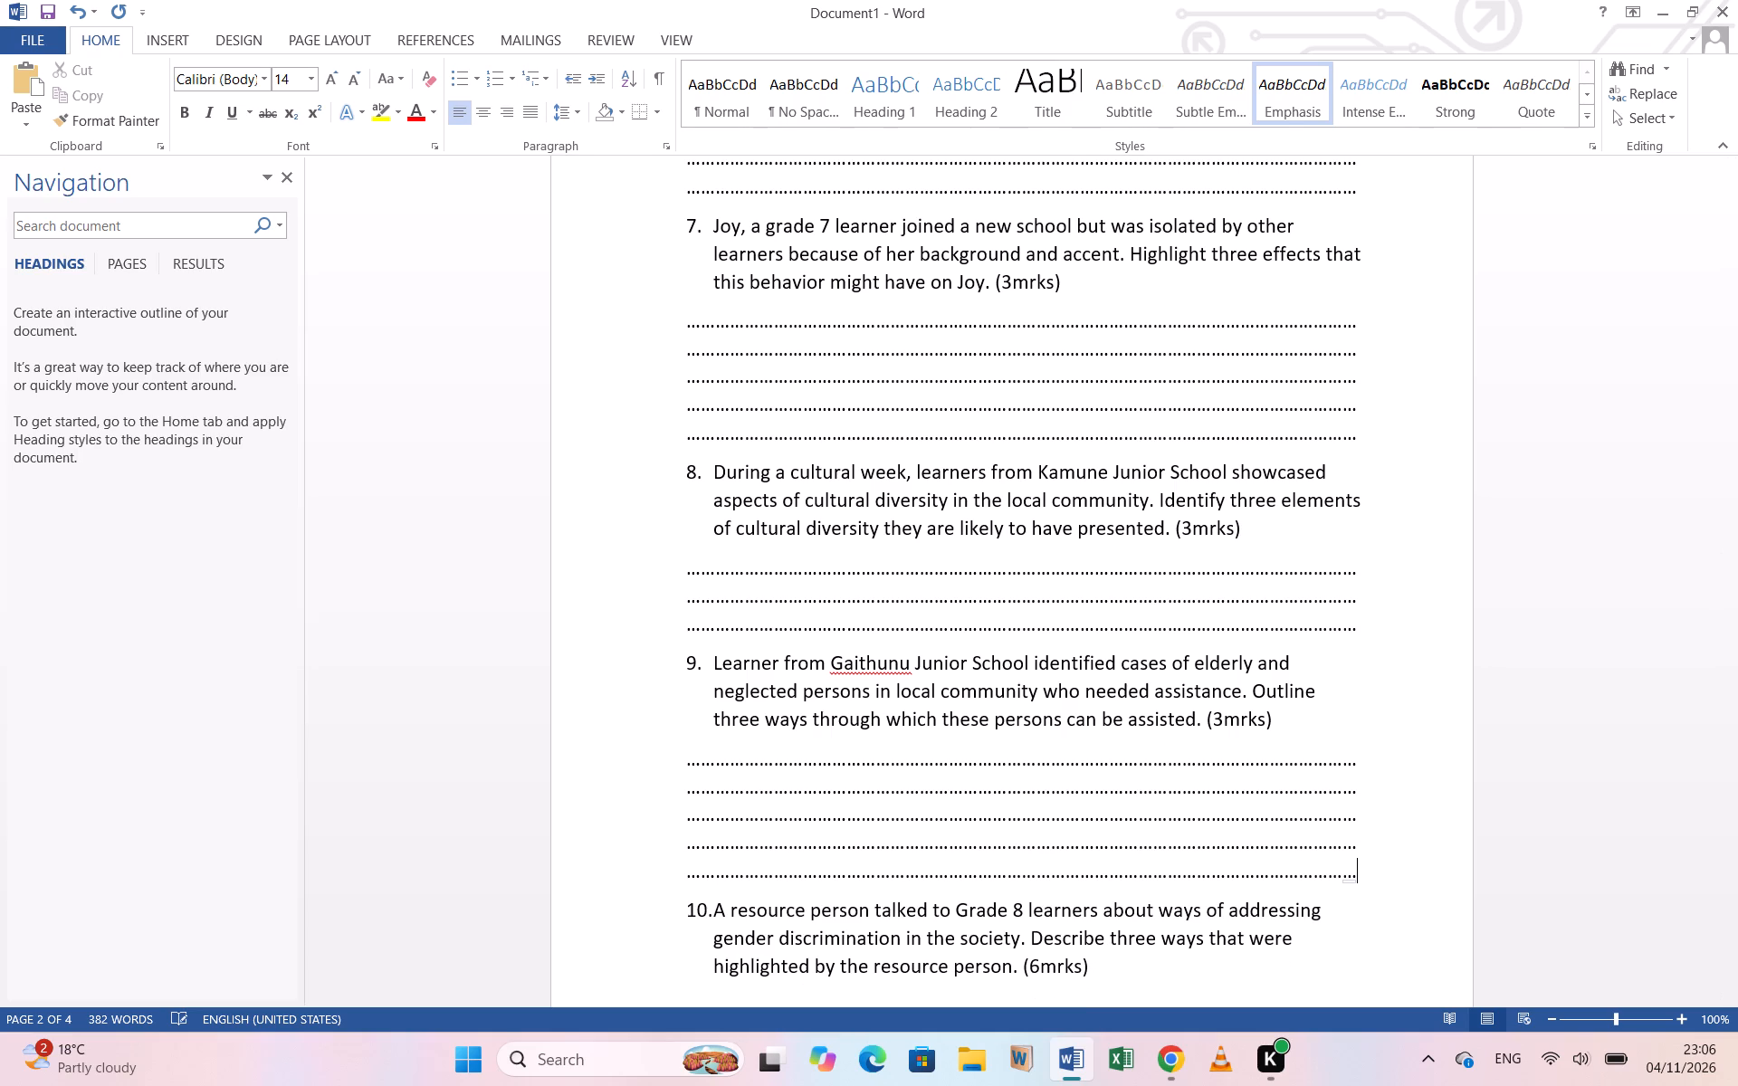
Delete the partial last answer line under question 10 on gender discrimination, leaving seven full lines across the two pages.
{"action": "key", "text": "Down"}
{"action": "key", "text": "Down"}
{"action": "key", "text": "Down"}
{"action": "key", "text": "Down"}
{"action": "key", "text": "Down"}
{"action": "key", "text": "Down"}
{"action": "key", "text": "Down"}
{"action": "key", "text": "Down"}
{"action": "key", "text": "Down"}
{"action": "key", "text": "Down"}
{"action": "key", "text": "Down"}
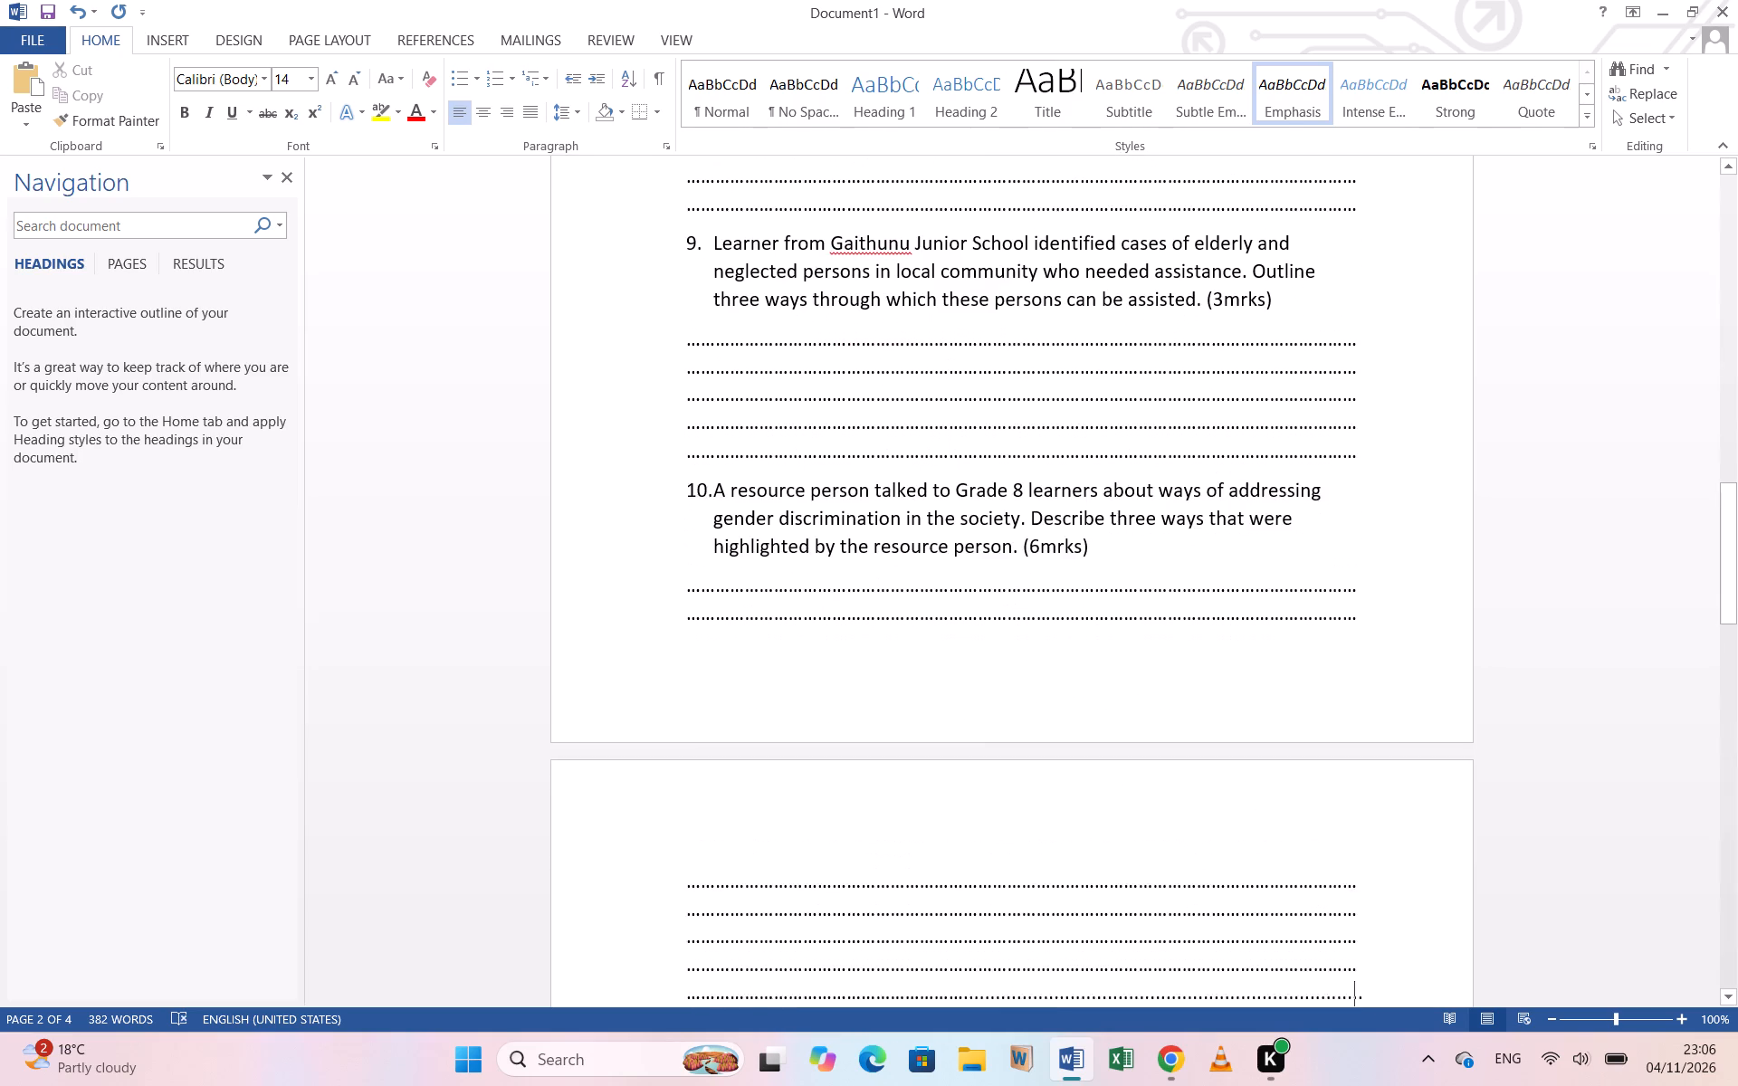
{"action": "key", "text": "Down"}
{"action": "key", "text": "Down"}
{"action": "key", "text": "Down"}
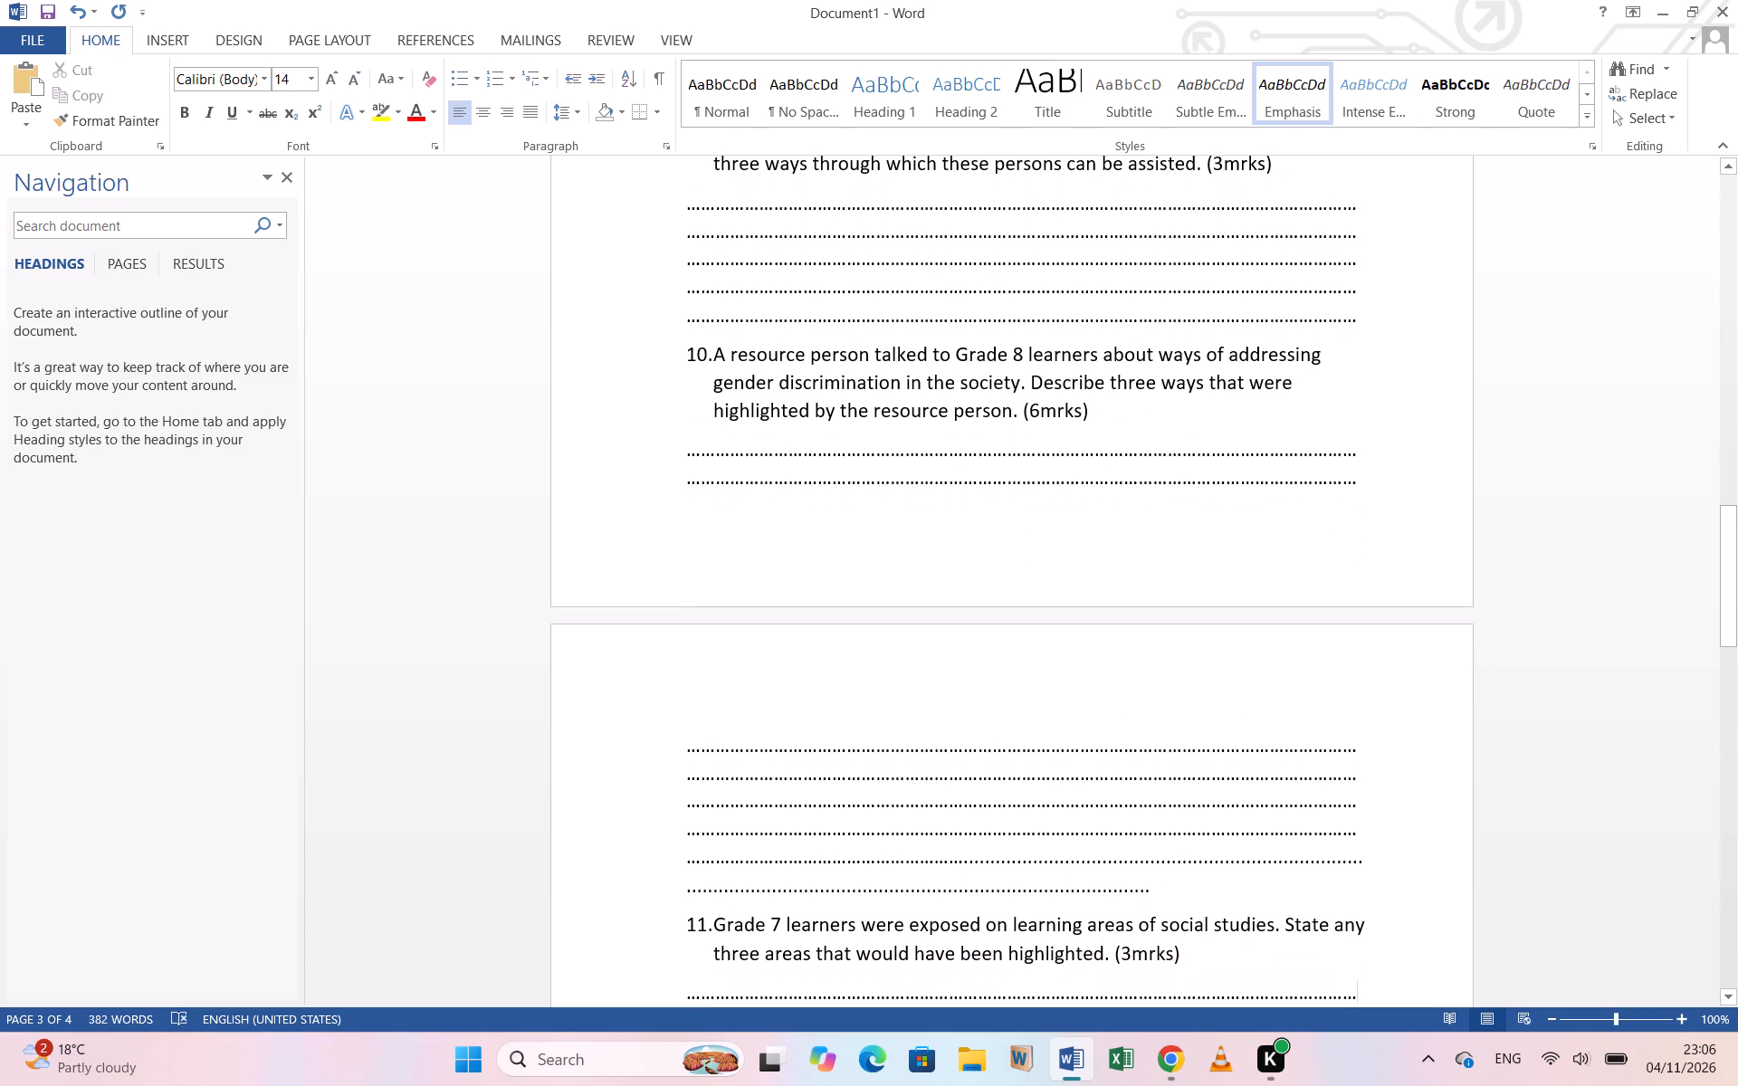
{"action": "left_click", "coordinate": [1153, 889]}
{"action": "key", "text": "BackSpace"}
{"action": "key", "text": "BackSpace"}
{"action": "key", "text": "BackSpace"}
{"action": "key", "text": "BackSpace"}
{"action": "key", "text": "BackSpace"}
{"action": "key", "text": "BackSpace"}
{"action": "key", "text": "BackSpace"}
{"action": "key", "text": "BackSpace"}
{"action": "key", "text": "BackSpace"}
{"action": "key", "text": "BackSpace"}
{"action": "key", "text": "BackSpace"}
{"action": "key", "text": "BackSpace"}
{"action": "key", "text": "BackSpace"}
{"action": "key", "text": "BackSpace"}
{"action": "key", "text": "BackSpace"}
{"action": "key", "text": "BackSpace"}
{"action": "key", "text": "BackSpace"}
{"action": "key", "text": "BackSpace"}
{"action": "key", "text": "BackSpace"}
{"action": "key", "text": "BackSpace"}
{"action": "key", "text": "BackSpace"}
{"action": "key", "text": "BackSpace"}
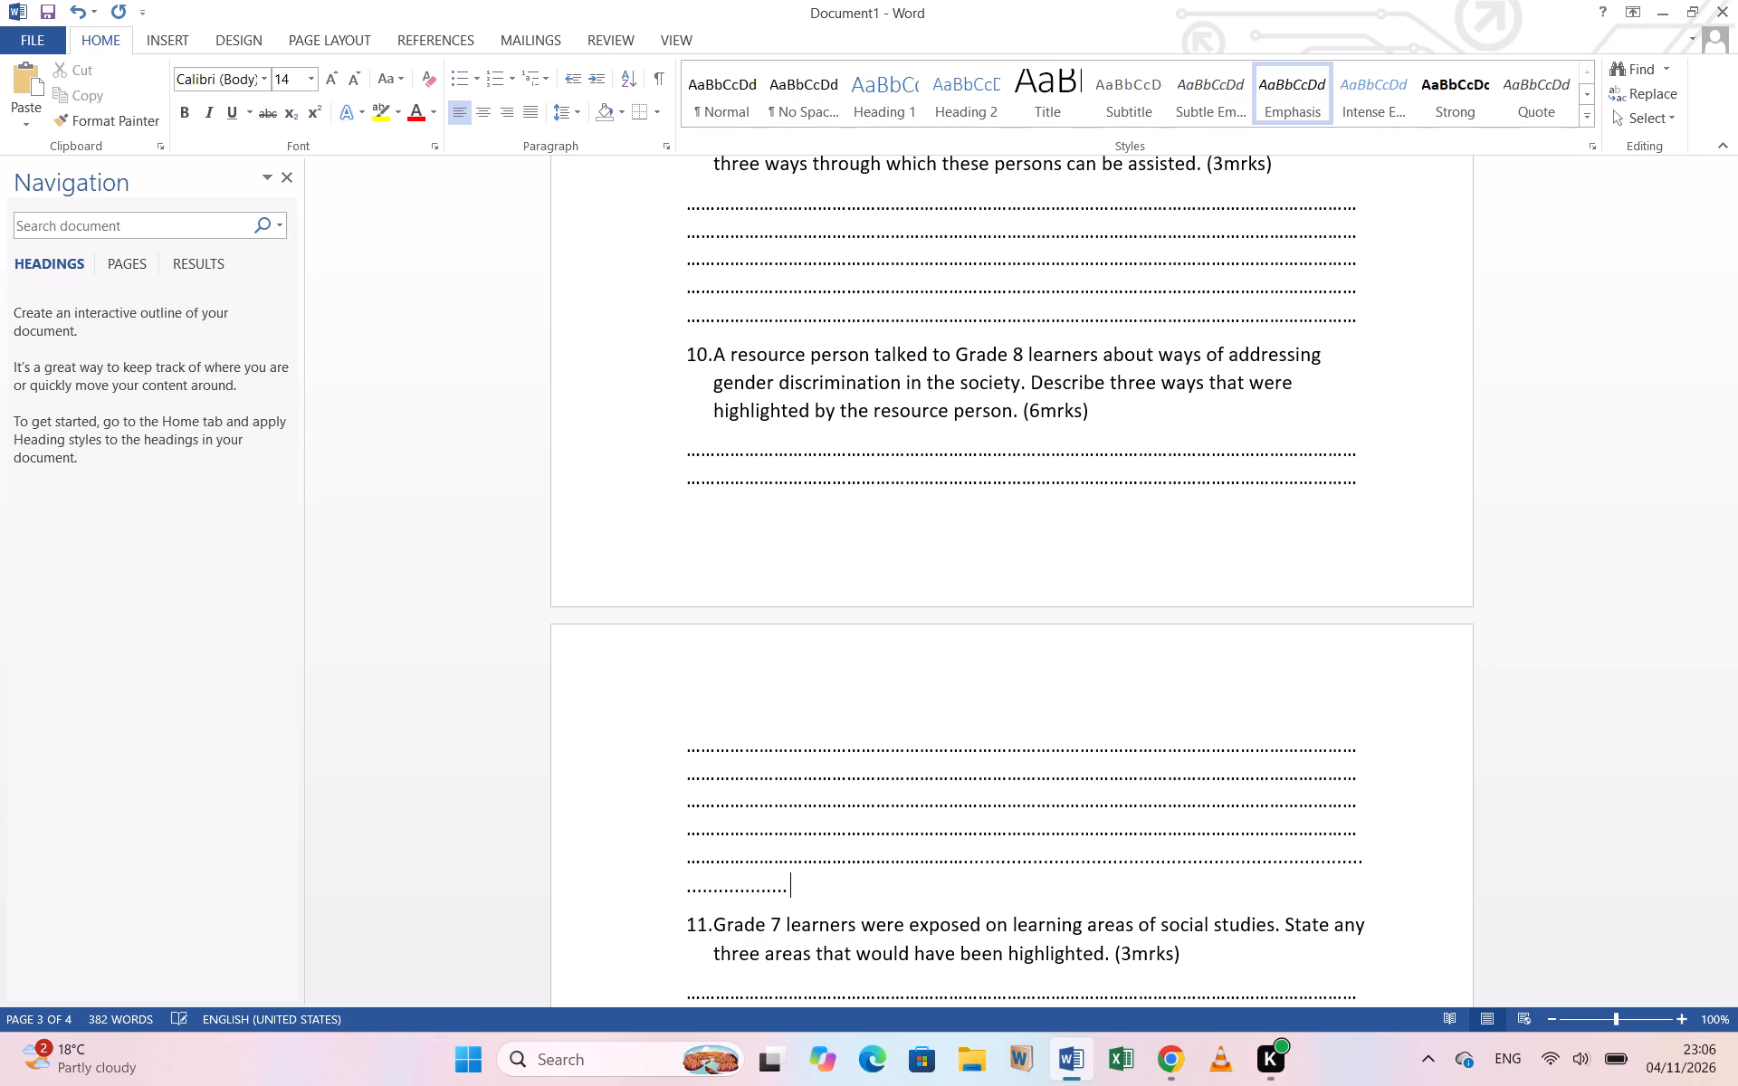
{"action": "key", "text": "BackSpace"}
{"action": "key", "text": "BackSpace"}
{"action": "key", "text": "BackSpace"}
{"action": "key", "text": "BackSpace"}
{"action": "key", "text": "BackSpace"}
{"action": "key", "text": "BackSpace"}
{"action": "key", "text": "BackSpace"}
{"action": "key", "text": "BackSpace"}
{"action": "key", "text": "BackSpace"}
{"action": "key", "text": "BackSpace"}
{"action": "key", "text": "BackSpace"}
{"action": "key", "text": "BackSpace"}
{"action": "key", "text": "BackSpace"}
{"action": "key", "text": "BackSpace"}
{"action": "key", "text": "BackSpace"}
{"action": "key", "text": "BackSpace"}
{"action": "key", "text": "BackSpace"}
{"action": "key", "text": "BackSpace"}
{"action": "key", "text": "BackSpace"}
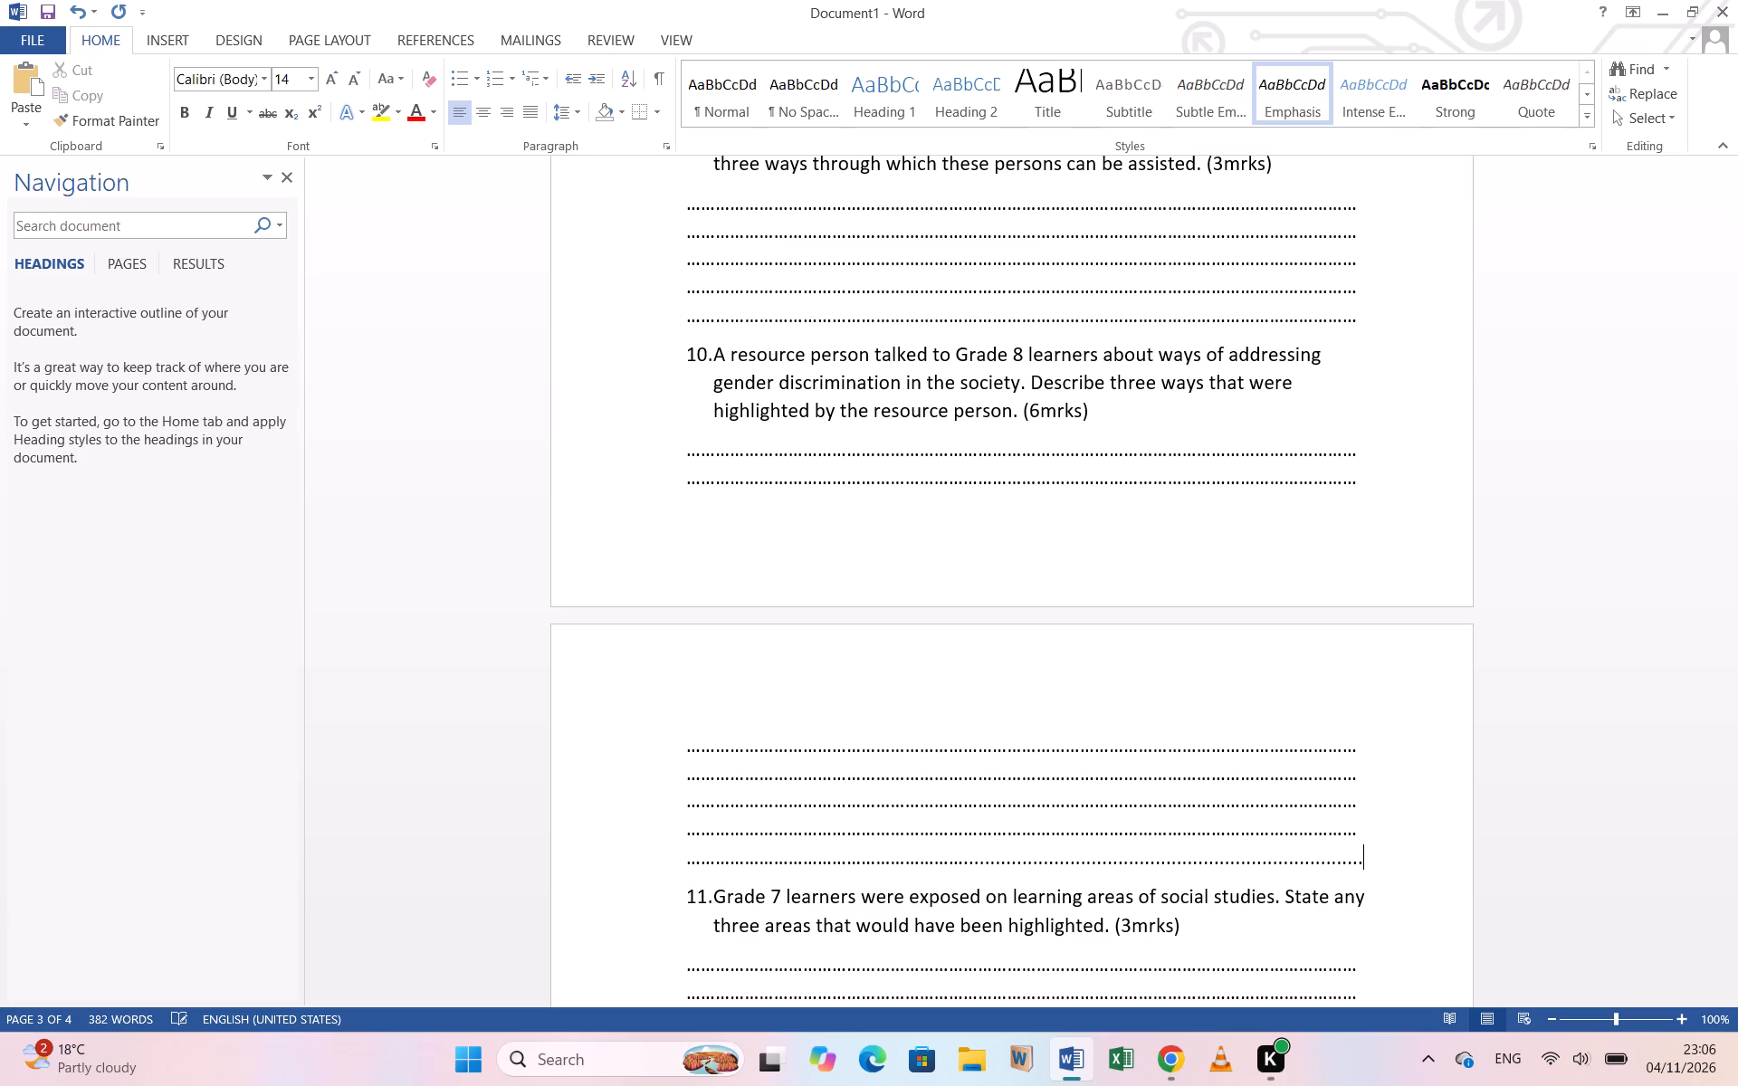
Delete the partial fourth answer line under question 11 on social studies learning areas, leaving three full lines.
{"action": "key", "text": "Down"}
{"action": "key", "text": "Down"}
{"action": "key", "text": "Down"}
{"action": "key", "text": "Down"}
{"action": "key", "text": "Down"}
{"action": "key", "text": "Down"}
{"action": "key", "text": "Down"}
{"action": "key", "text": "Down"}
{"action": "key", "text": "Down"}
{"action": "key", "text": "Down"}
{"action": "key", "text": "Down"}
{"action": "key", "text": "Down"}
{"action": "key", "text": "Down"}
{"action": "key", "text": "Down"}
{"action": "key", "text": "Down"}
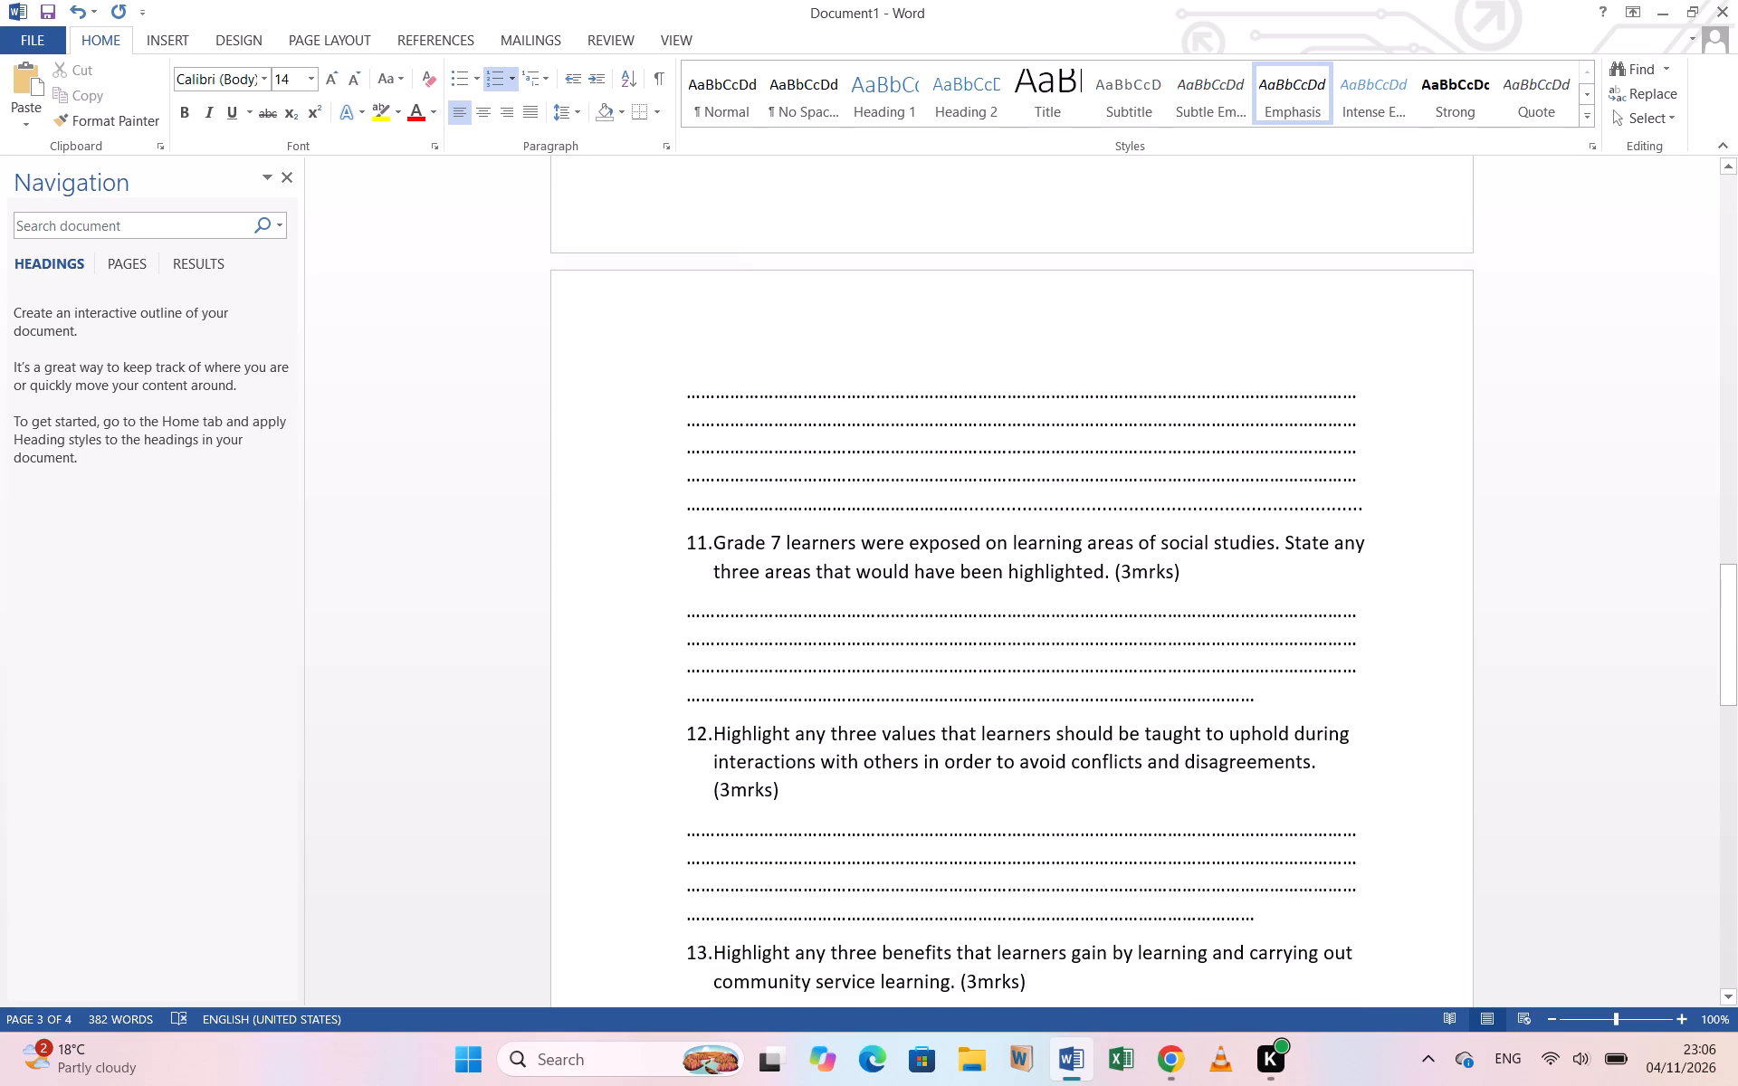
{"action": "left_click", "coordinate": [1281, 684]}
{"action": "key", "text": "BackSpace"}
{"action": "key", "text": "BackSpace"}
{"action": "key", "text": "BackSpace"}
{"action": "key", "text": "BackSpace"}
{"action": "key", "text": "BackSpace"}
{"action": "key", "text": "BackSpace"}
{"action": "key", "text": "BackSpace"}
{"action": "key", "text": "BackSpace"}
{"action": "key", "text": "BackSpace"}
{"action": "key", "text": "BackSpace"}
{"action": "key", "text": "BackSpace"}
{"action": "key", "text": "BackSpace"}
{"action": "key", "text": "BackSpace"}
{"action": "key", "text": "BackSpace"}
{"action": "key", "text": "BackSpace"}
{"action": "key", "text": "BackSpace"}
{"action": "key", "text": "BackSpace"}
{"action": "key", "text": "BackSpace"}
{"action": "key", "text": "BackSpace"}
{"action": "key", "text": "BackSpace"}
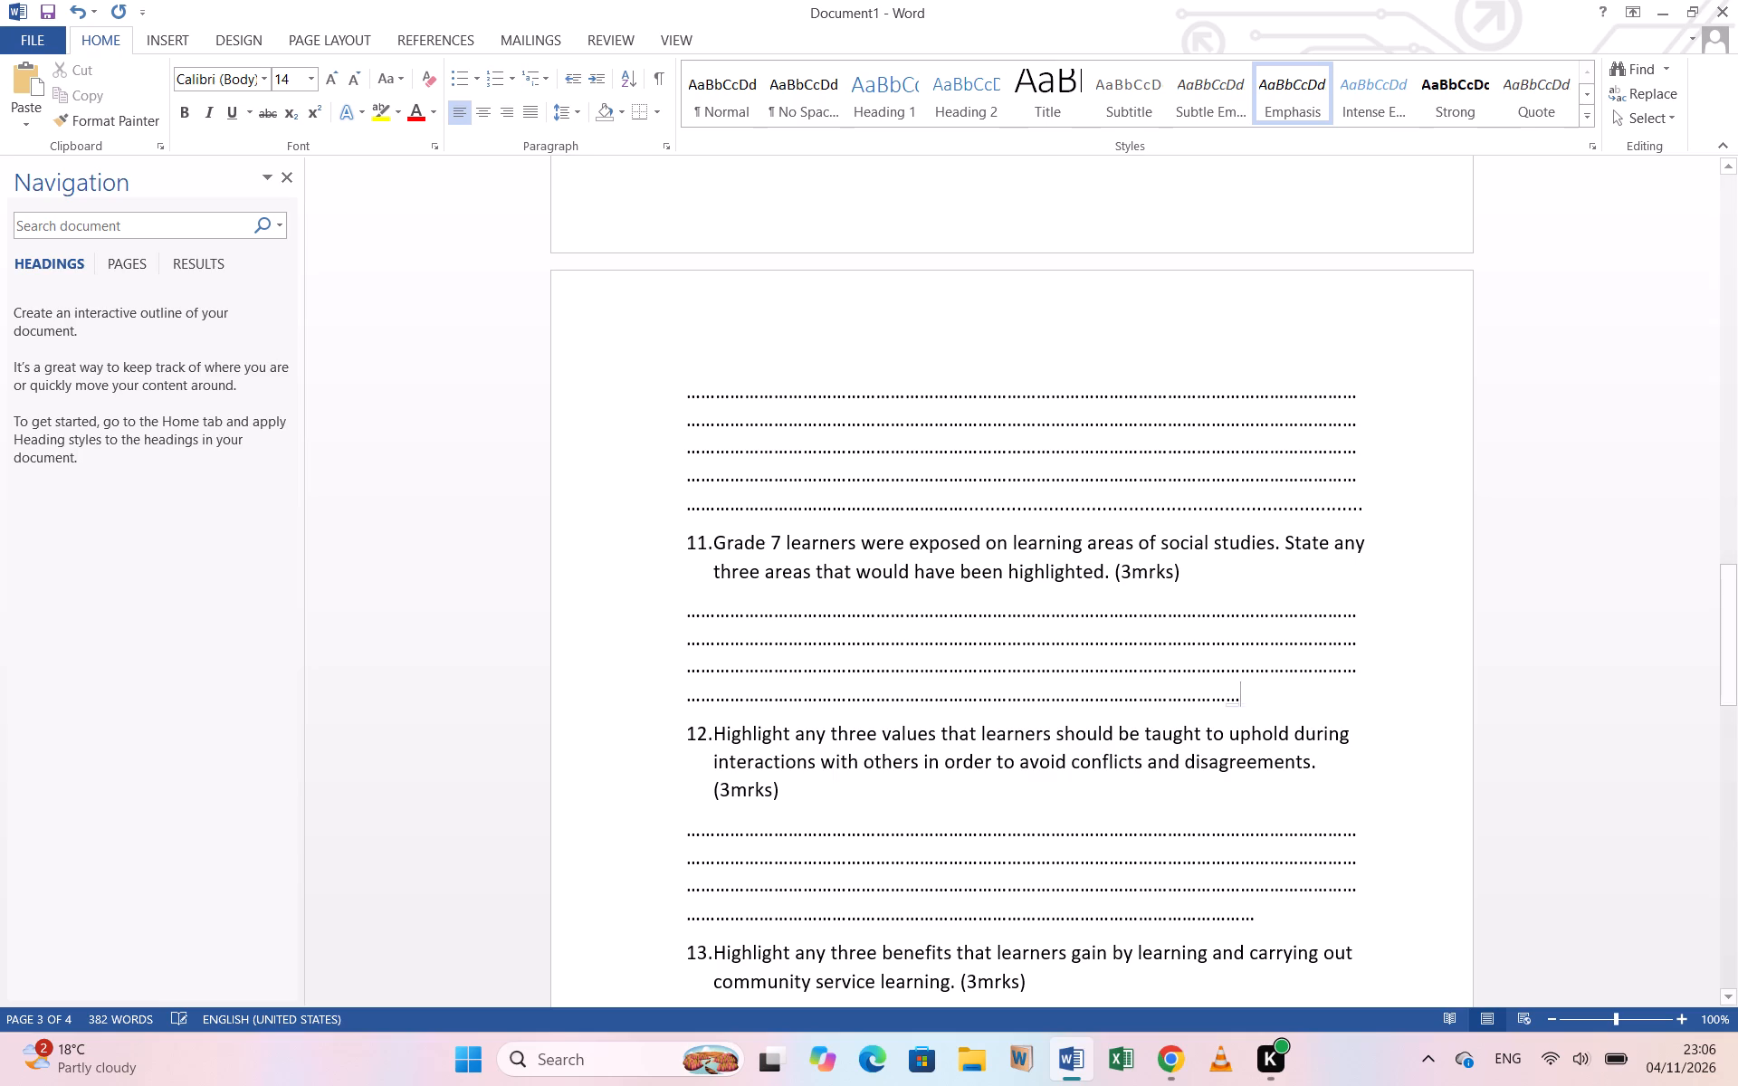
{"action": "key", "text": "BackSpace"}
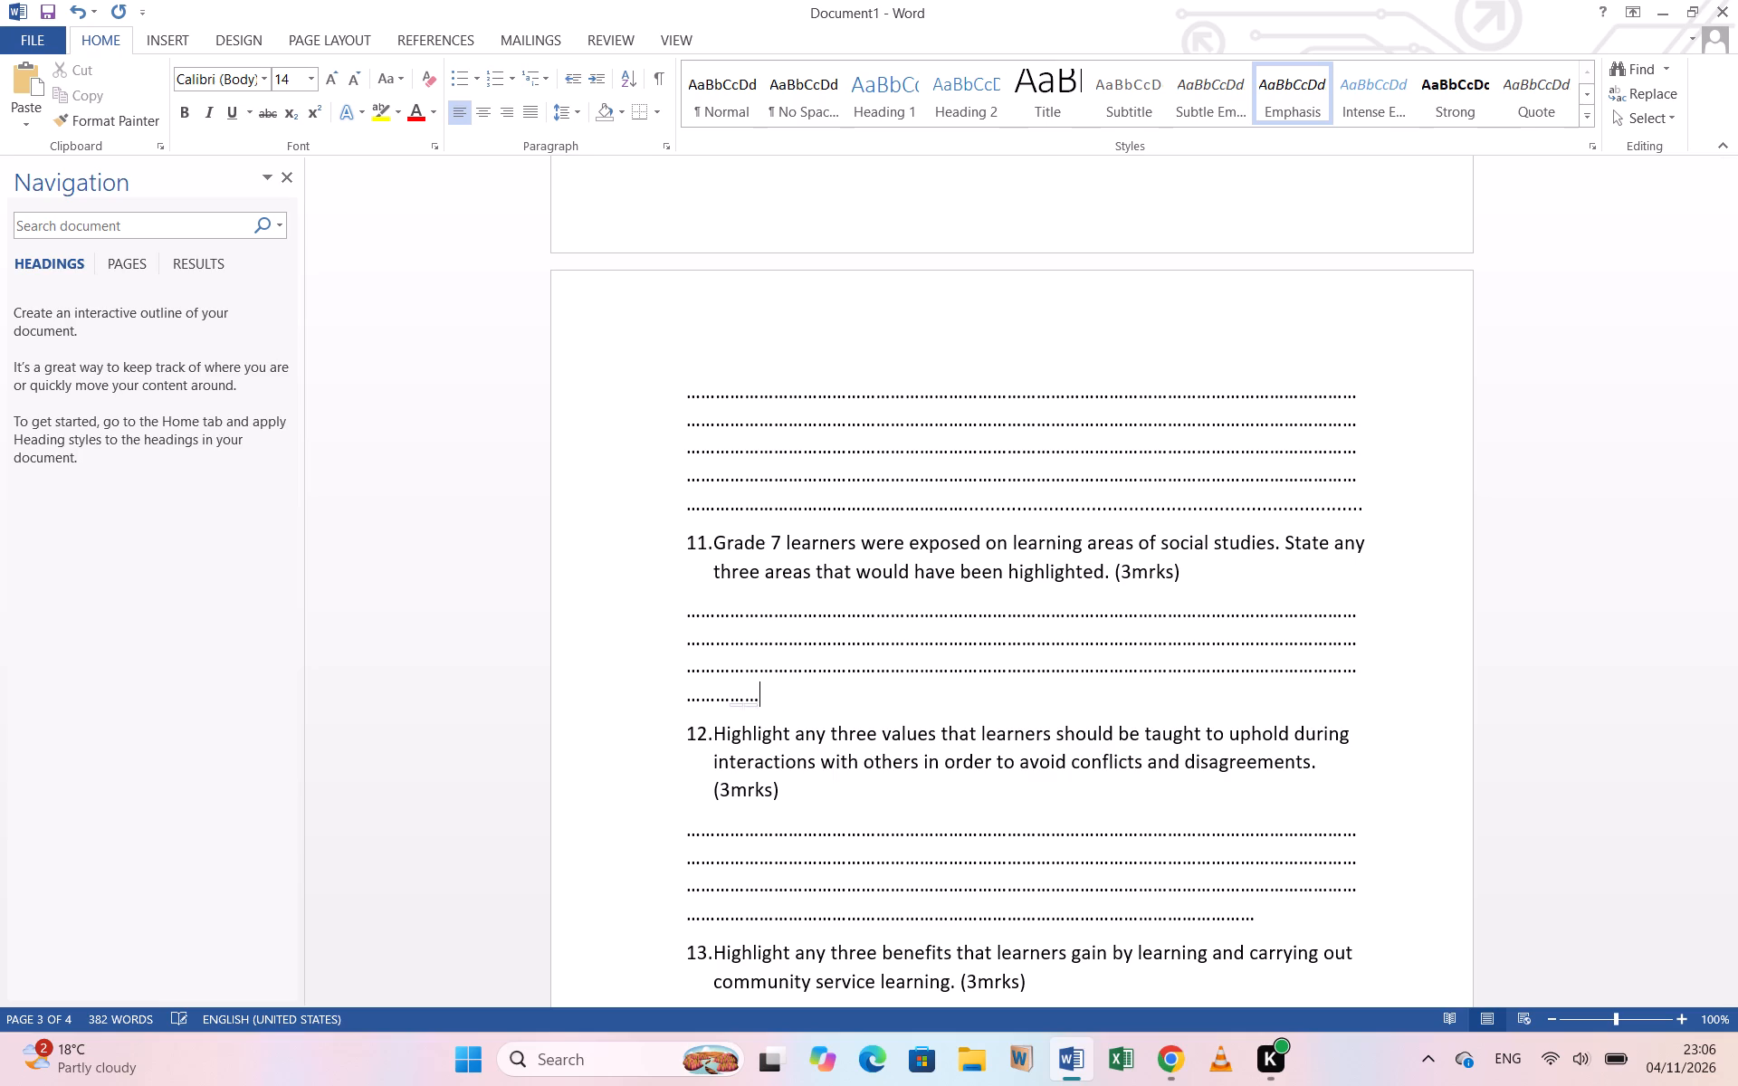
{"action": "key", "text": "BackSpace"}
{"action": "key", "text": "BackSpace"}
{"action": "key", "text": "BackSpace"}
{"action": "key", "text": "BackSpace"}
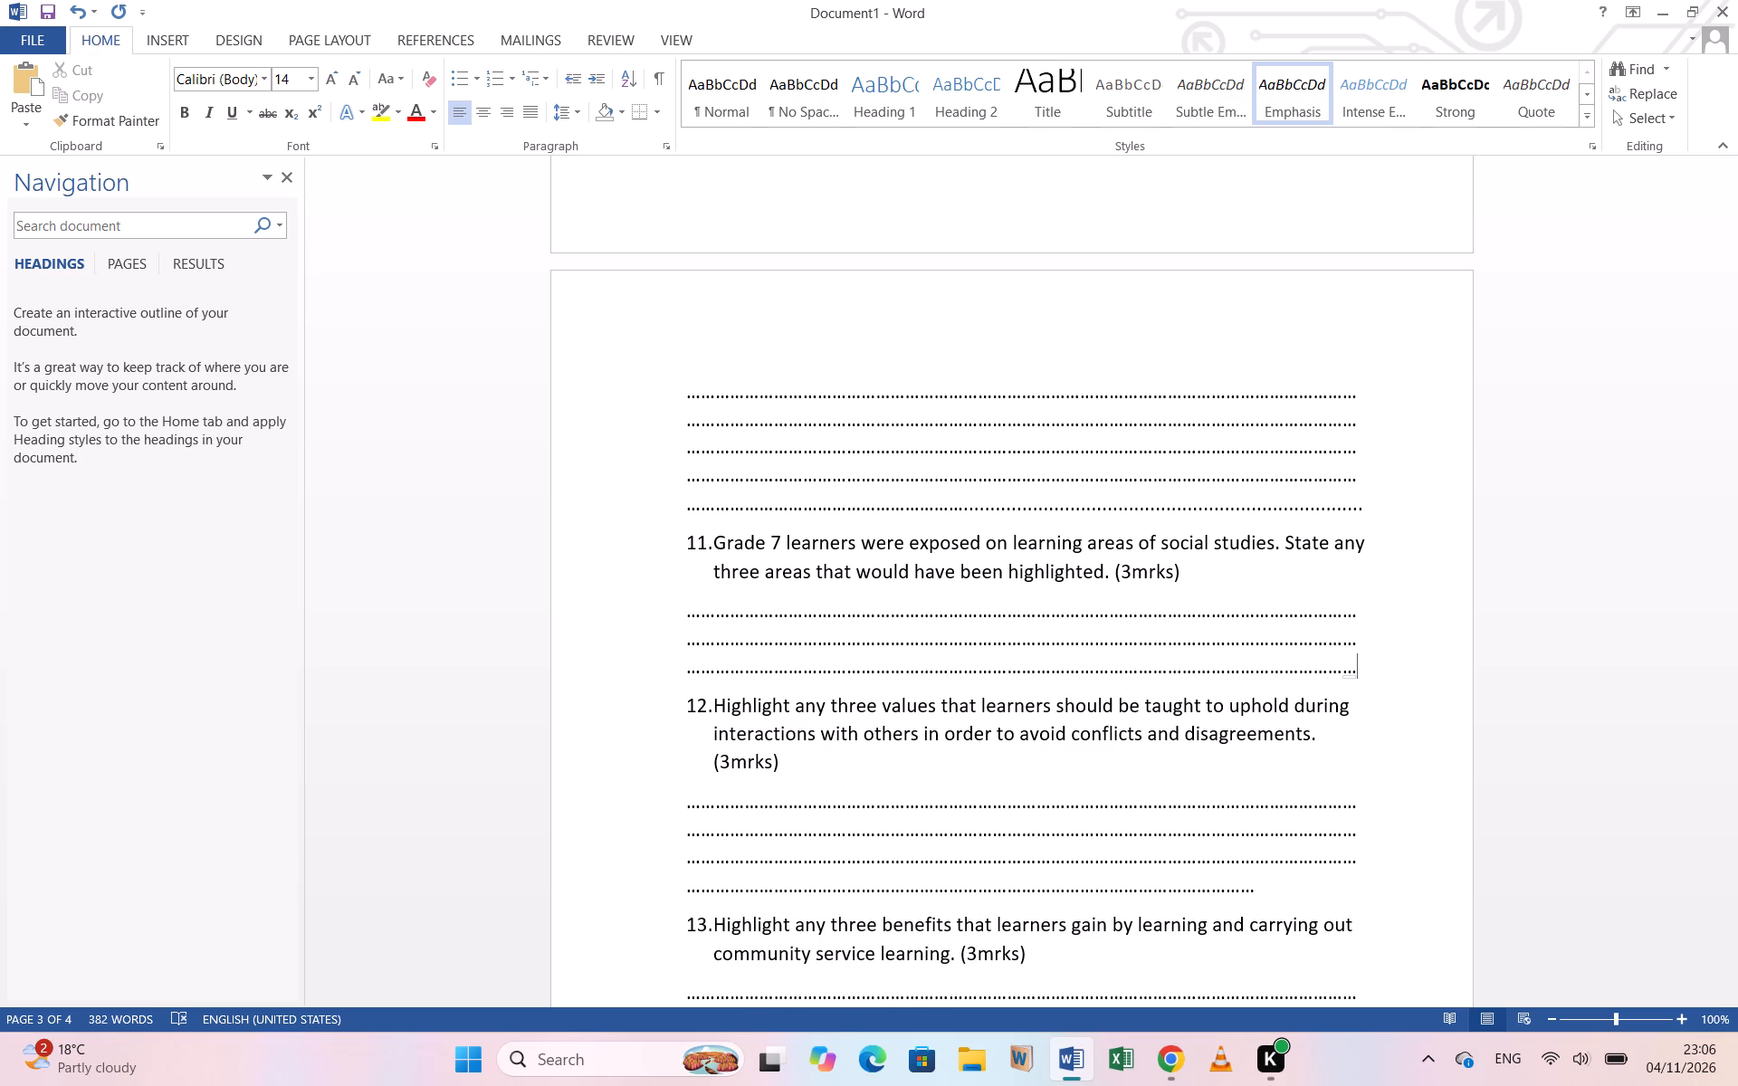
Delete the partial fourth answer line under question 12 on values that avoid conflicts, leaving three full lines.
{"action": "left_click", "coordinate": [1260, 881]}
{"action": "key", "text": "BackSpace"}
{"action": "key", "text": "BackSpace"}
{"action": "key", "text": "BackSpace"}
{"action": "key", "text": "BackSpace"}
{"action": "key", "text": "BackSpace"}
{"action": "key", "text": "BackSpace"}
{"action": "key", "text": "BackSpace"}
{"action": "key", "text": "BackSpace"}
{"action": "key", "text": "BackSpace"}
{"action": "key", "text": "BackSpace"}
{"action": "key", "text": "BackSpace"}
{"action": "key", "text": "BackSpace"}
{"action": "key", "text": "BackSpace"}
{"action": "key", "text": "BackSpace"}
{"action": "key", "text": "BackSpace"}
{"action": "key", "text": "BackSpace"}
{"action": "key", "text": "BackSpace"}
{"action": "key", "text": "BackSpace"}
{"action": "key", "text": "BackSpace"}
{"action": "key", "text": "BackSpace"}
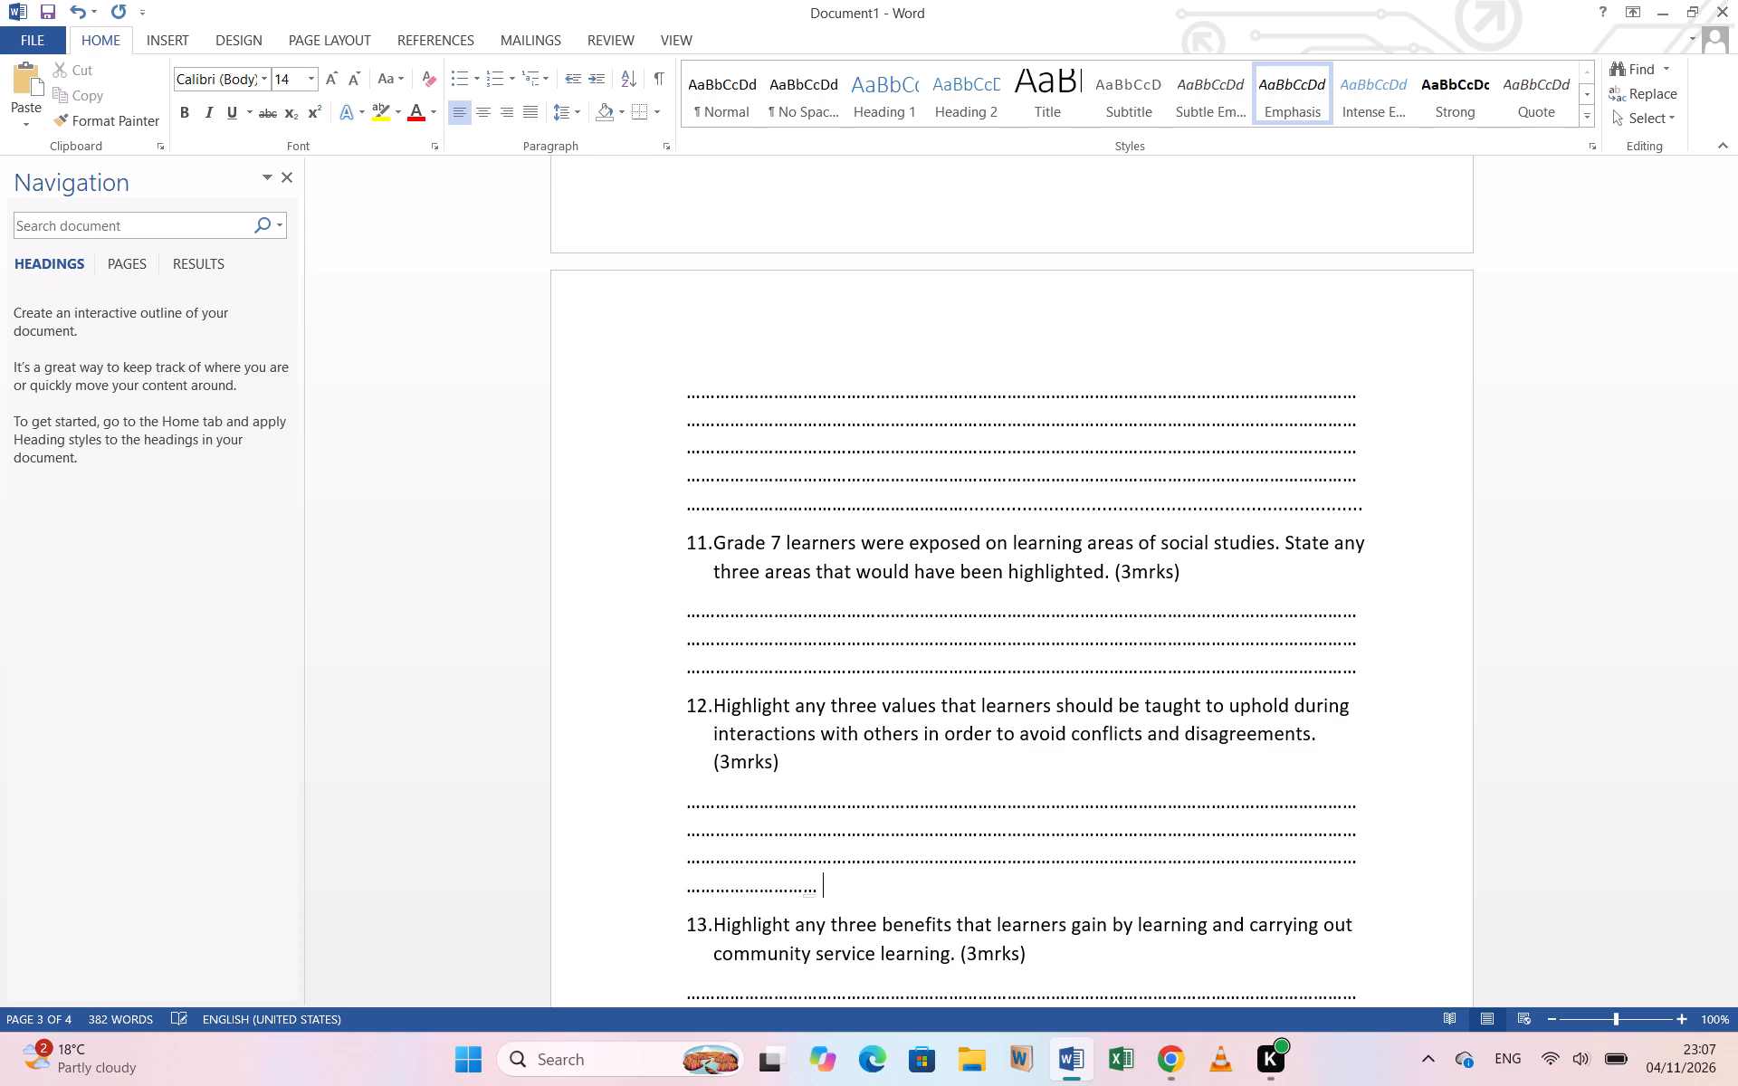
{"action": "key", "text": "BackSpace"}
{"action": "key", "text": "BackSpace"}
{"action": "key", "text": "BackSpace"}
{"action": "key", "text": "BackSpace"}
{"action": "key", "text": "BackSpace"}
{"action": "key", "text": "BackSpace"}
{"action": "key", "text": "BackSpace"}
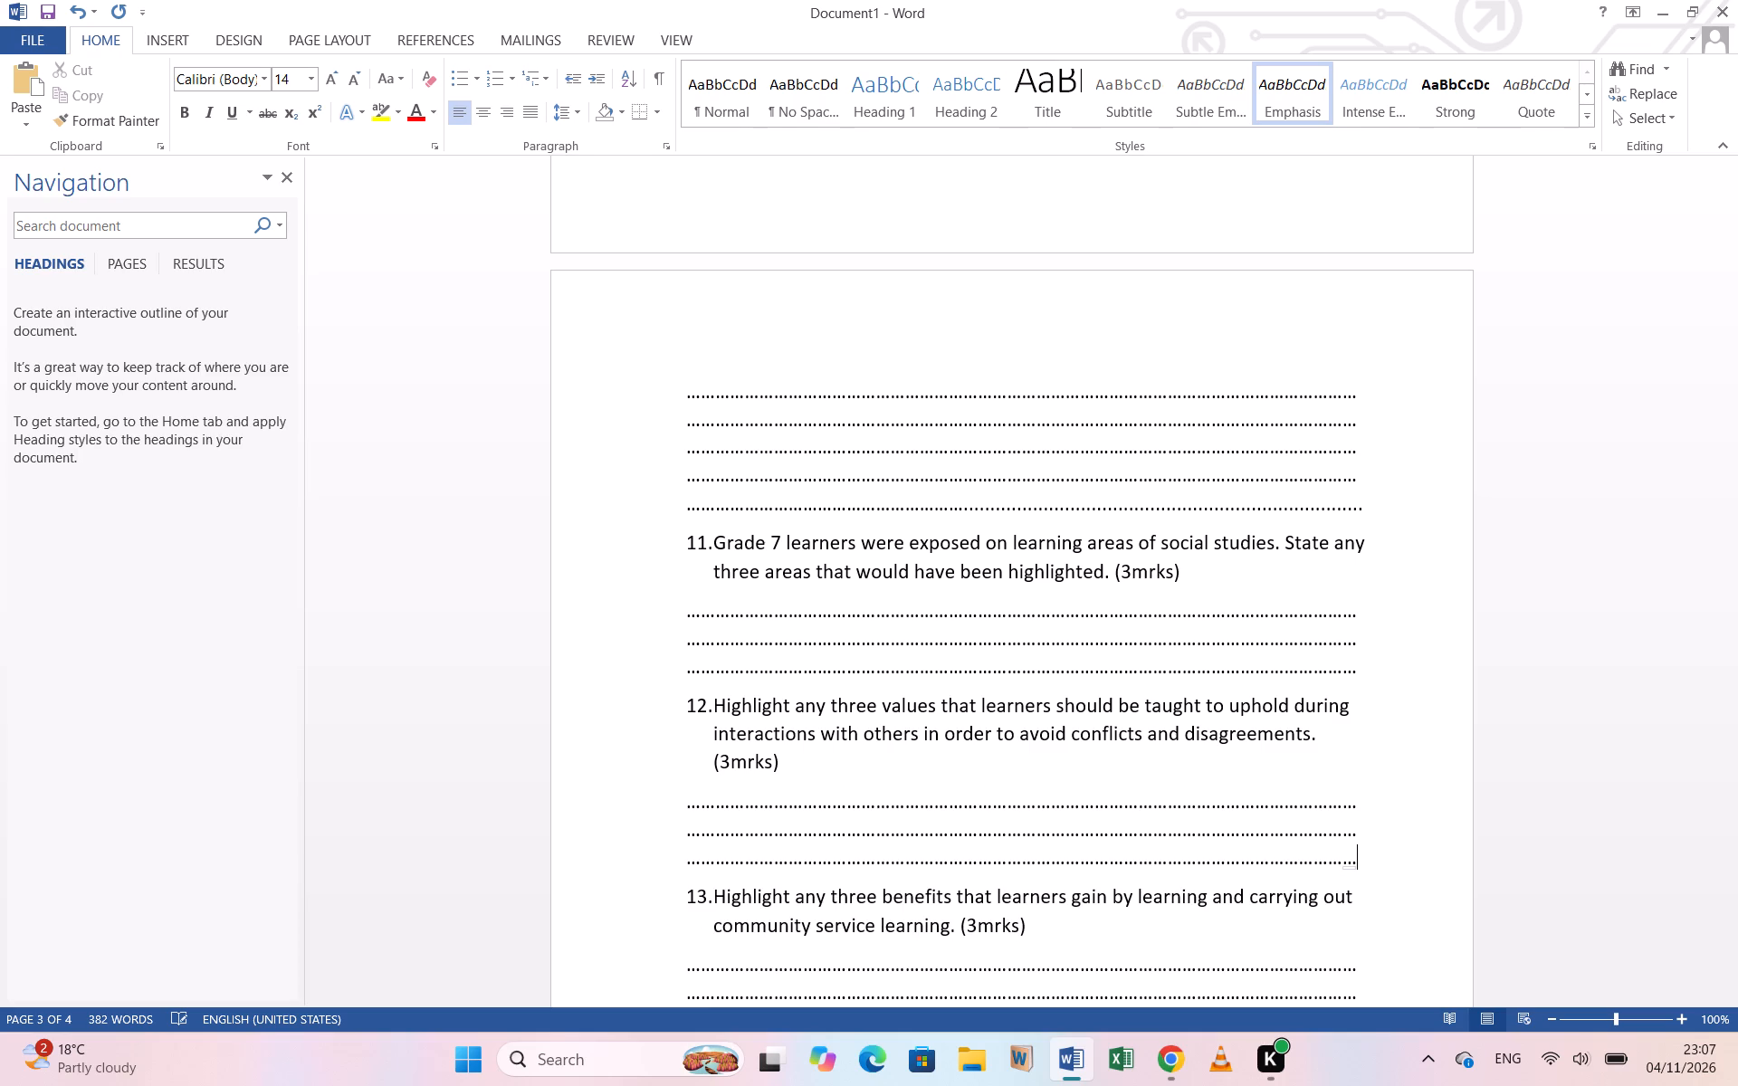
Delete the short sixth answer line under question 13 on community service learning and fill out the fifth line with dots to full width.
{"action": "key", "text": "Down"}
{"action": "key", "text": "Down"}
{"action": "key", "text": "Down"}
{"action": "key", "text": "Down"}
{"action": "key", "text": "Down"}
{"action": "key", "text": "Down"}
{"action": "key", "text": "Down"}
{"action": "key", "text": "Down"}
{"action": "key", "text": "Down"}
{"action": "key", "text": "Down"}
{"action": "key", "text": "Down"}
{"action": "key", "text": "Down"}
{"action": "key", "text": "Down"}
{"action": "key", "text": "Down"}
{"action": "key", "text": "Down"}
{"action": "key", "text": "Down"}
{"action": "key", "text": "Down"}
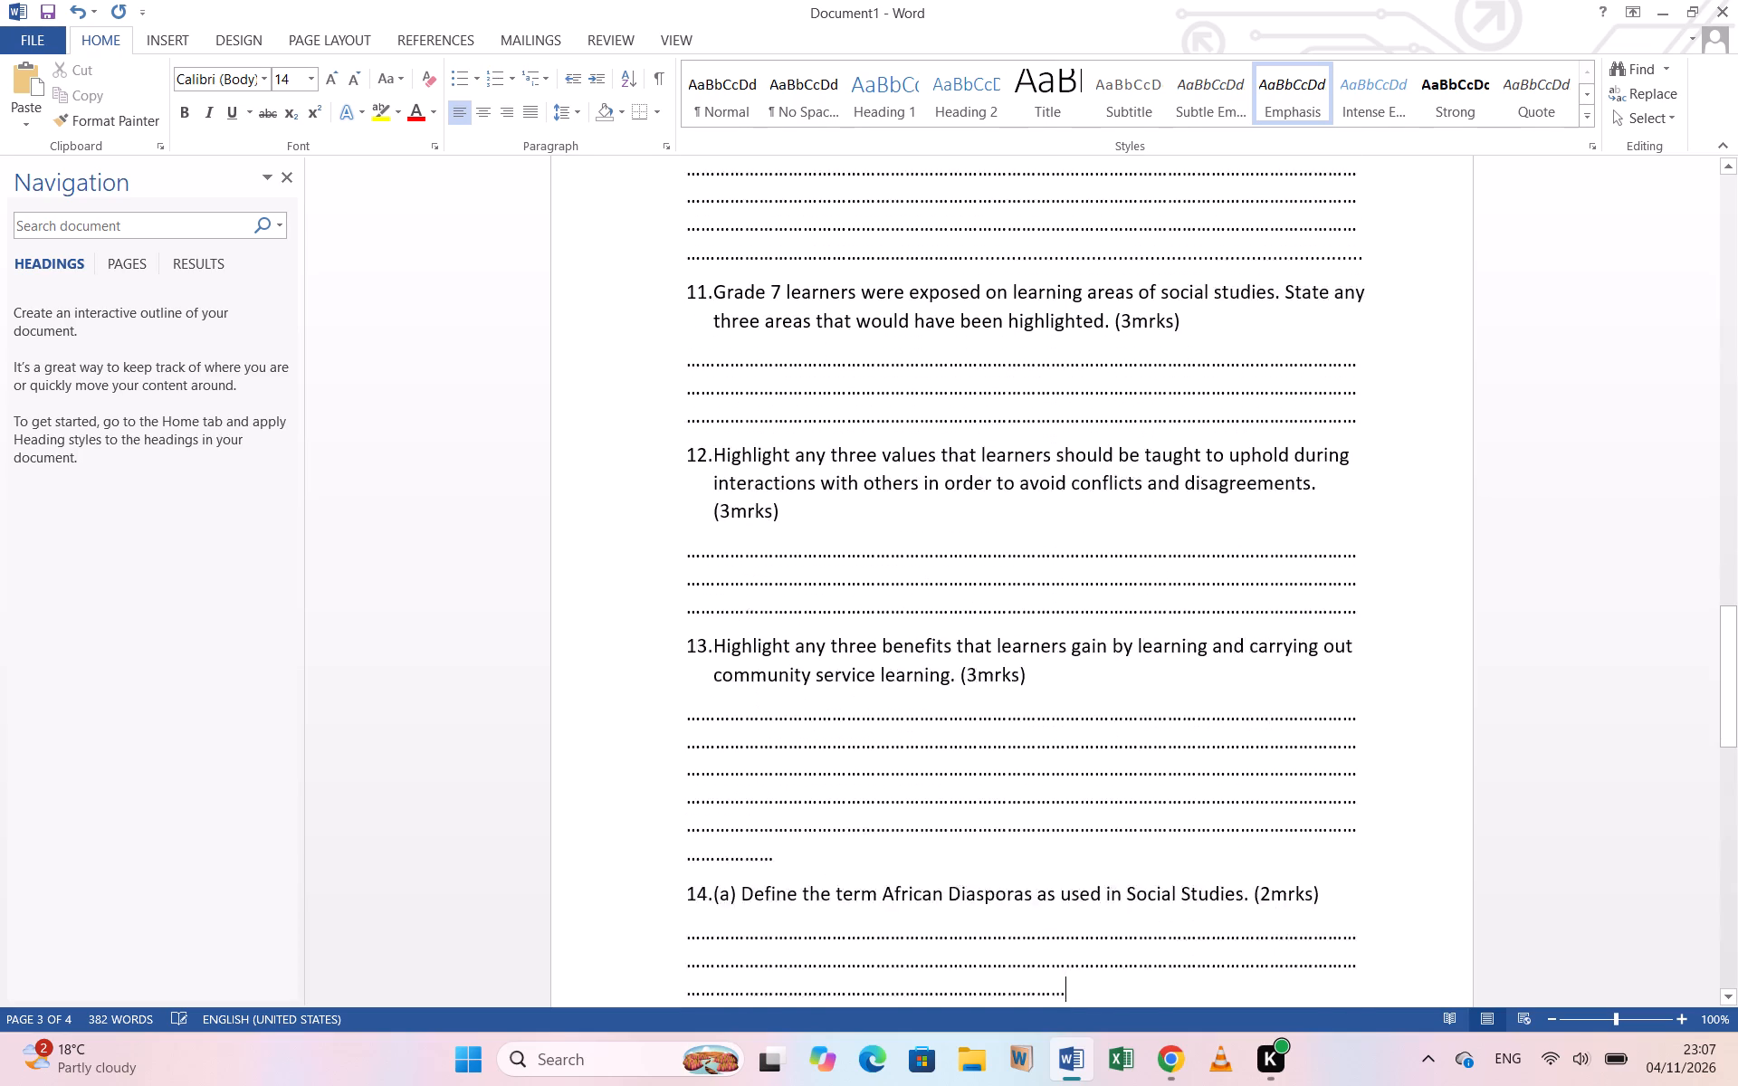
{"action": "key", "text": "Down"}
{"action": "key", "text": "Down"}
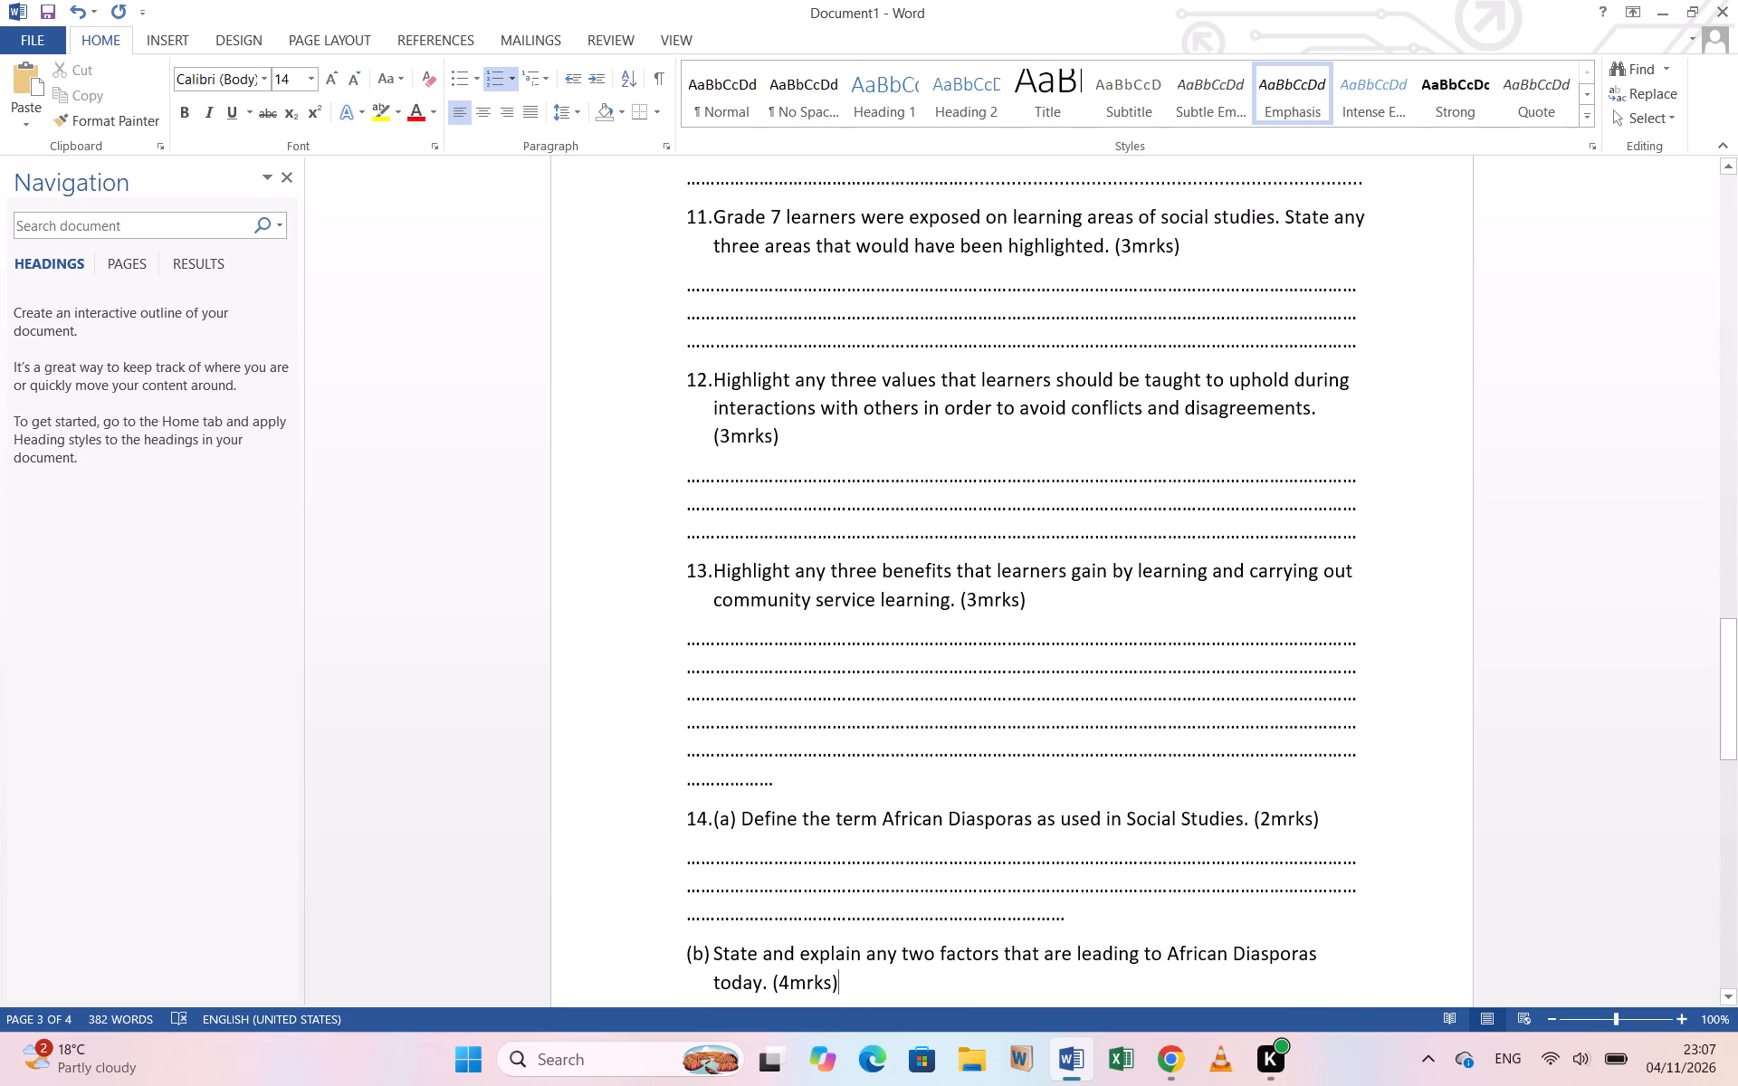
{"action": "left_click", "coordinate": [842, 788]}
{"action": "key", "text": "BackSpace"}
{"action": "key", "text": "BackSpace"}
{"action": "key", "text": "BackSpace"}
{"action": "key", "text": "BackSpace"}
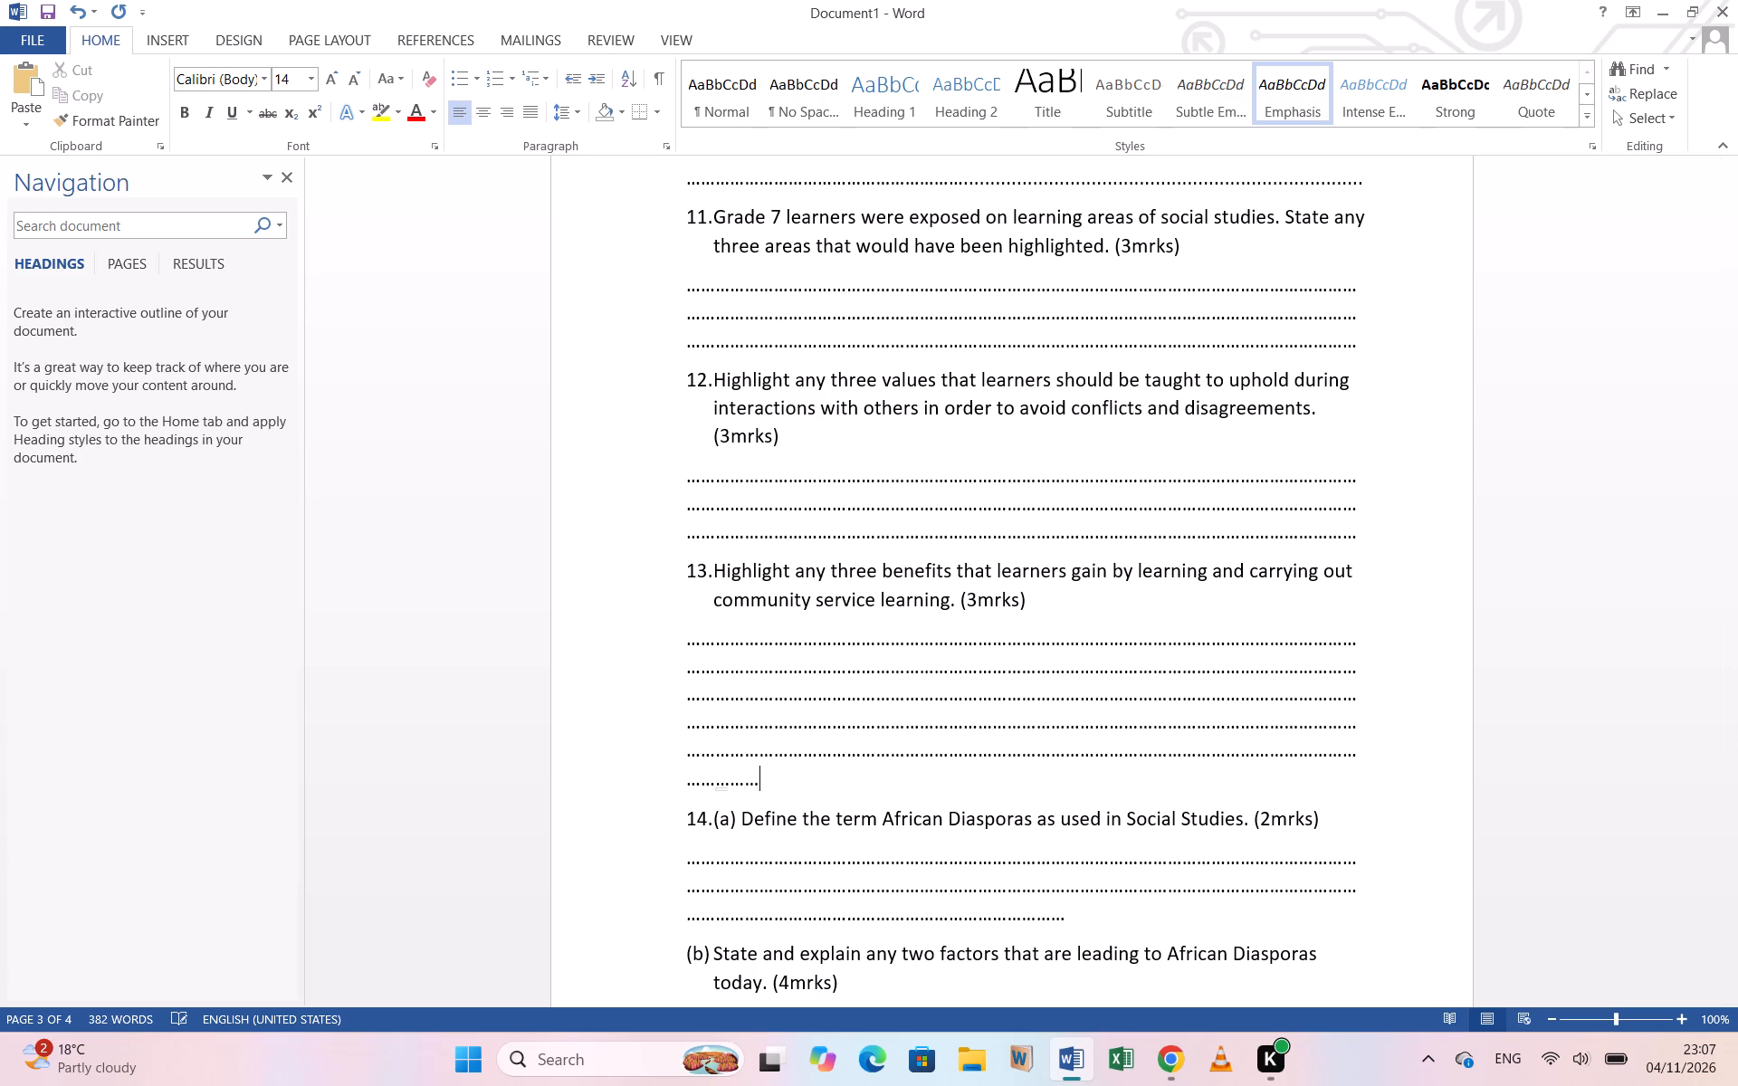
{"action": "key", "text": "BackSpace"}
{"action": "key", "text": "BackSpace"}
{"action": "key", "text": "BackSpace"}
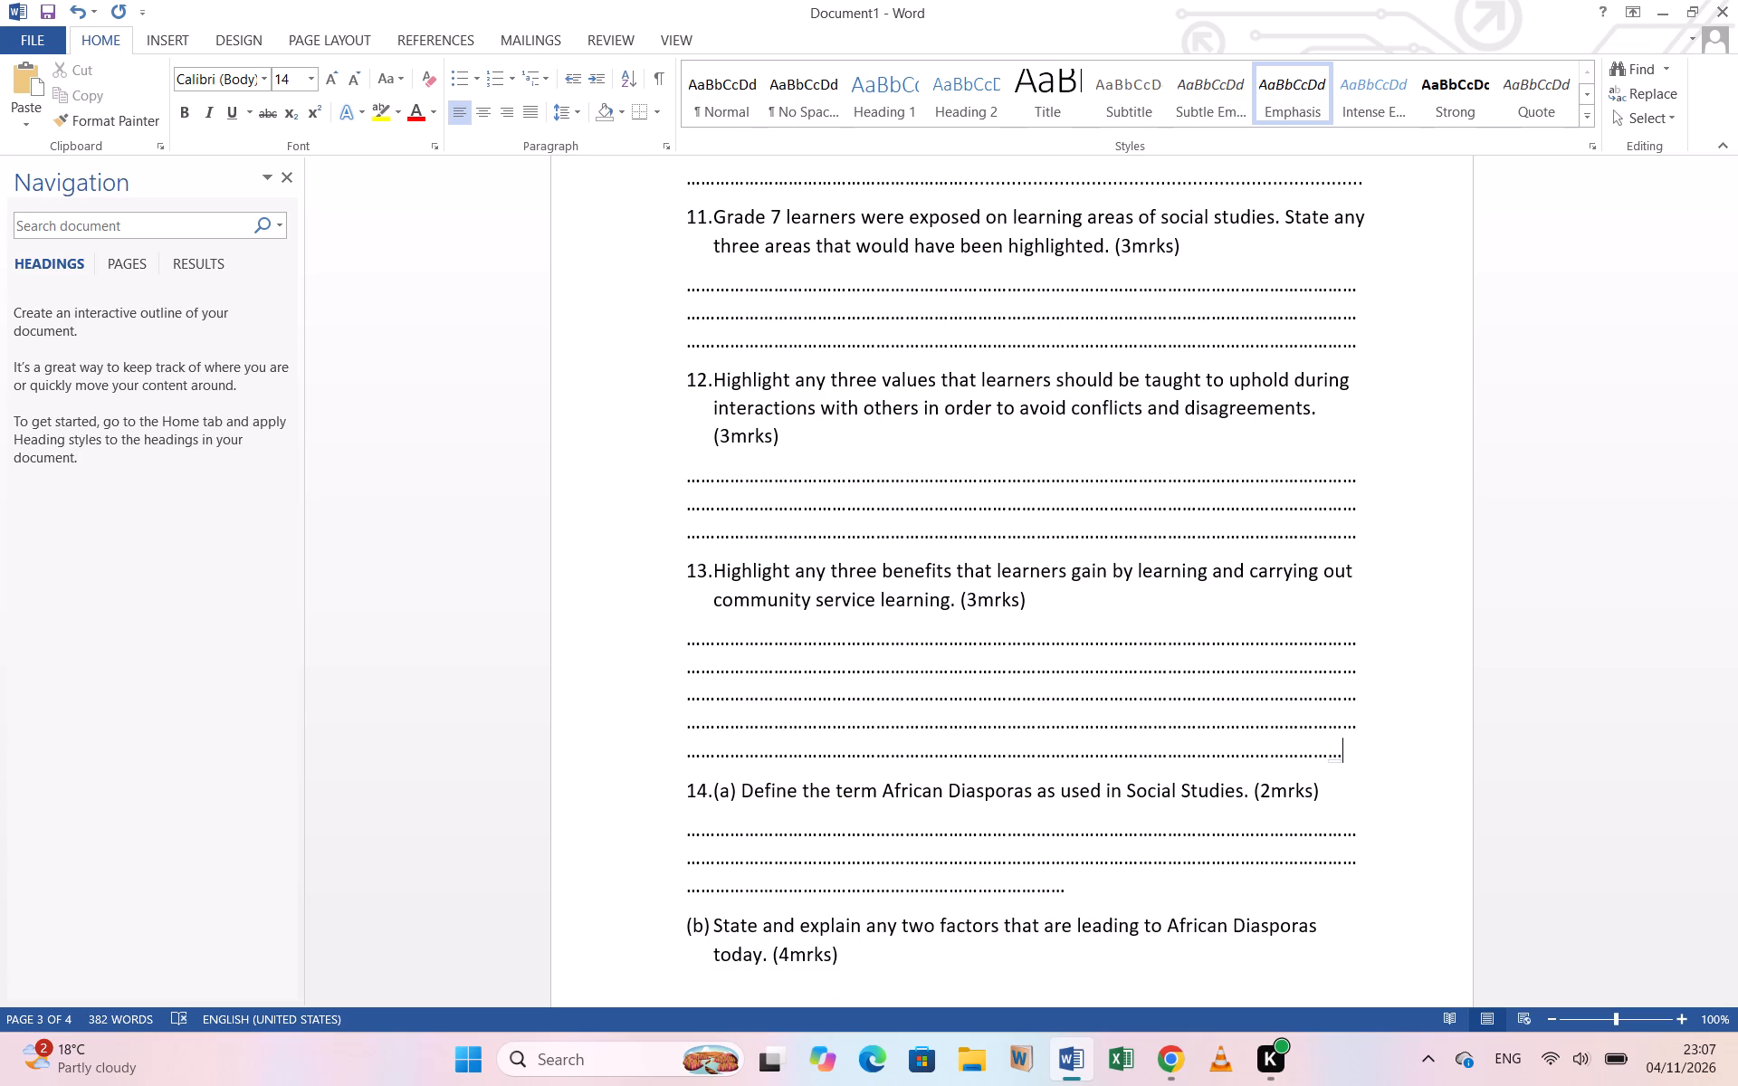
{"action": "type", "text": ".."}
{"action": "key", "text": "period"}
{"action": "key", "text": "period"}
{"action": "key", "text": "period"}
{"action": "key", "text": "BackSpace"}
Delete the partial third answer line under question 14(a) defining African Diasporas, leaving two full lines.
{"action": "left_click", "coordinate": [1074, 880]}
{"action": "key", "text": "BackSpace"}
{"action": "key", "text": "BackSpace"}
{"action": "key", "text": "BackSpace"}
{"action": "key", "text": "BackSpace"}
{"action": "key", "text": "BackSpace"}
{"action": "key", "text": "BackSpace"}
{"action": "key", "text": "BackSpace"}
{"action": "key", "text": "BackSpace"}
{"action": "key", "text": "BackSpace"}
{"action": "key", "text": "BackSpace"}
{"action": "key", "text": "BackSpace"}
{"action": "key", "text": "BackSpace"}
{"action": "key", "text": "BackSpace"}
{"action": "key", "text": "BackSpace"}
{"action": "key", "text": "BackSpace"}
{"action": "key", "text": "BackSpace"}
{"action": "key", "text": "BackSpace"}
{"action": "key", "text": "BackSpace"}
{"action": "key", "text": "BackSpace"}
{"action": "key", "text": "BackSpace"}
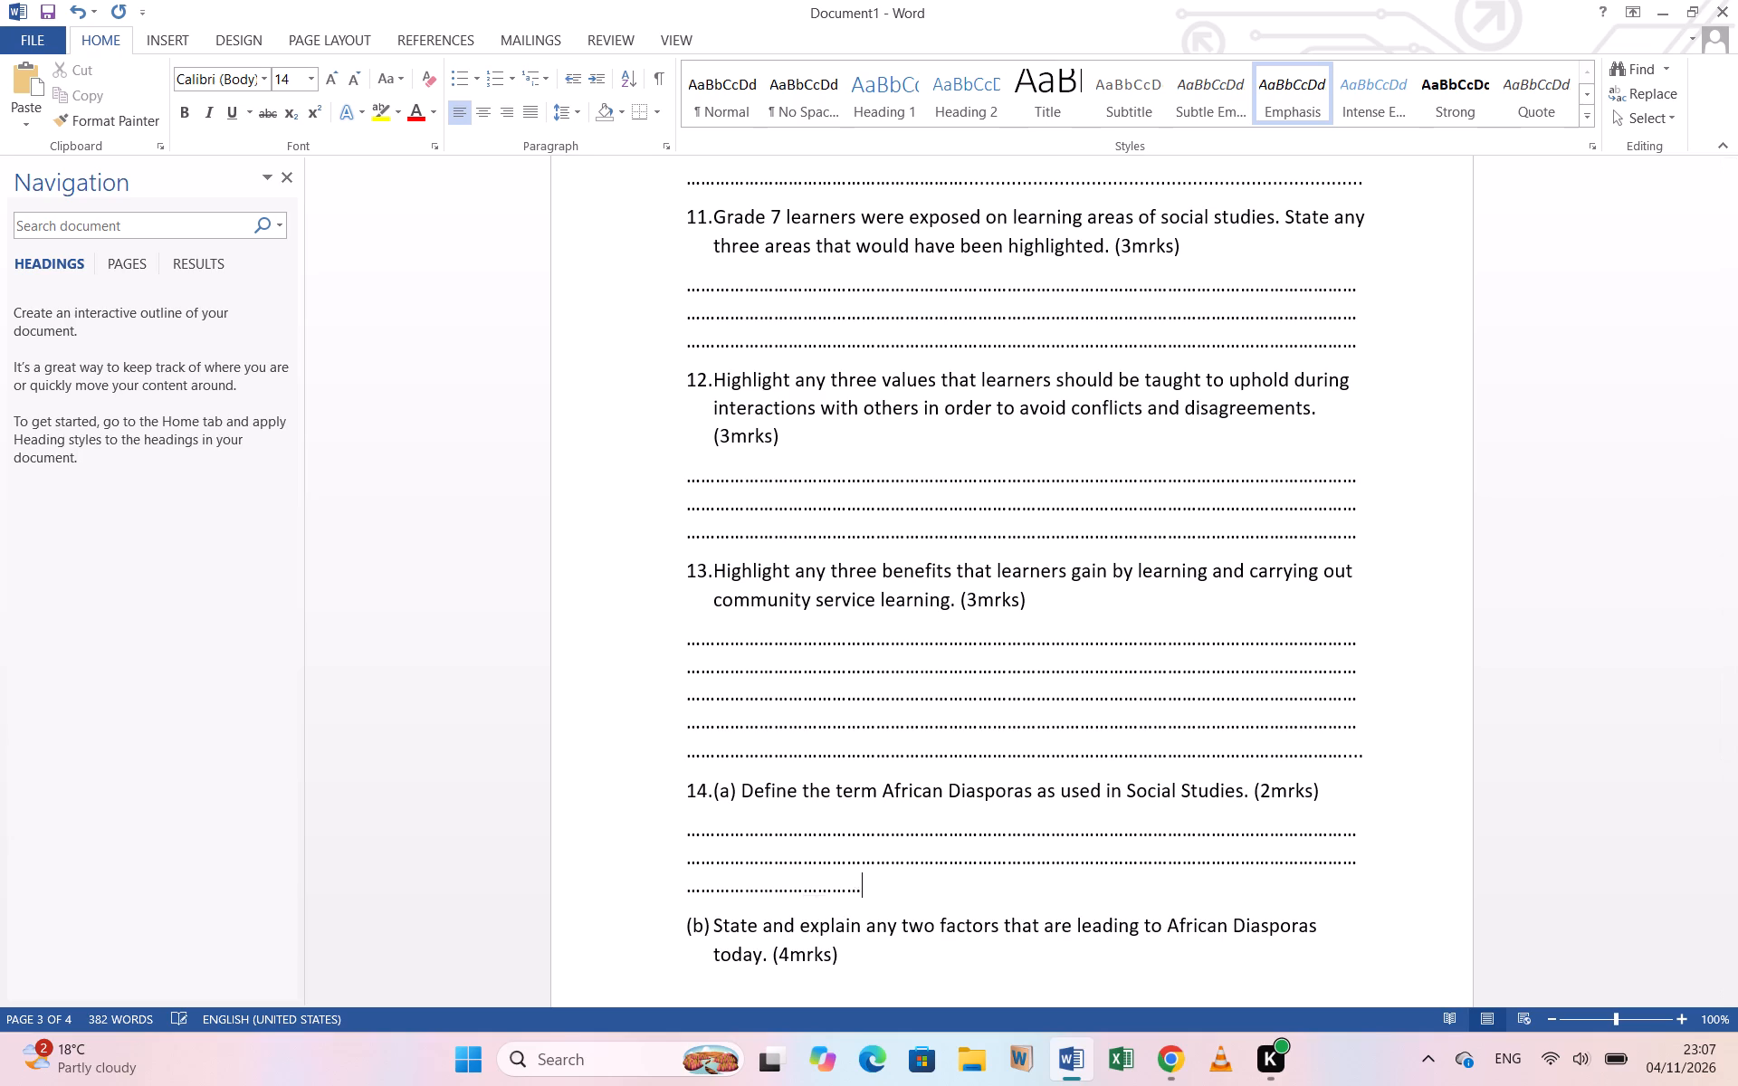
{"action": "key", "text": "BackSpace"}
{"action": "key", "text": "BackSpace"}
{"action": "key", "text": "BackSpace"}
{"action": "key", "text": "BackSpace"}
{"action": "key", "text": "BackSpace"}
{"action": "key", "text": "BackSpace"}
Delete the short last answer line under question 14(b) on African Diaspora factors, leaving five full lines across the two pages.
{"action": "key", "text": "Down"}
{"action": "key", "text": "Down"}
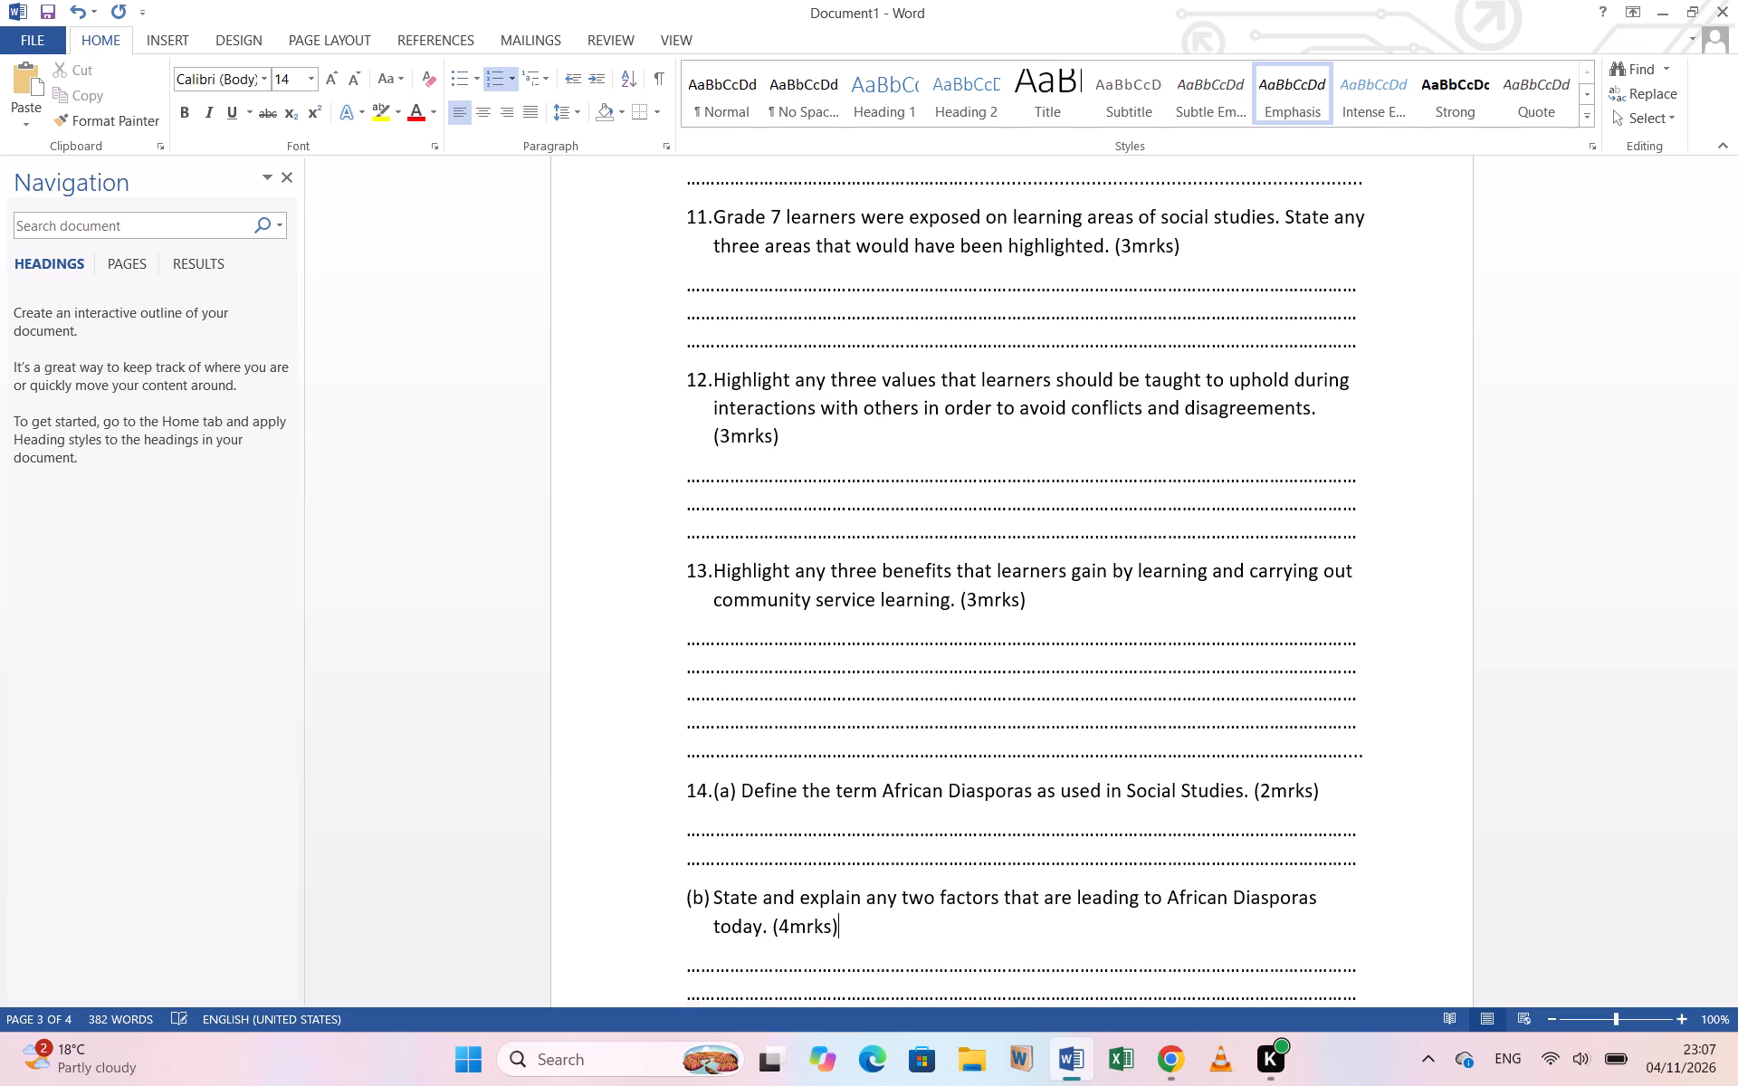
{"action": "key", "text": "Down"}
{"action": "key", "text": "Down"}
{"action": "key", "text": "Down"}
{"action": "key", "text": "Down"}
{"action": "key", "text": "Down"}
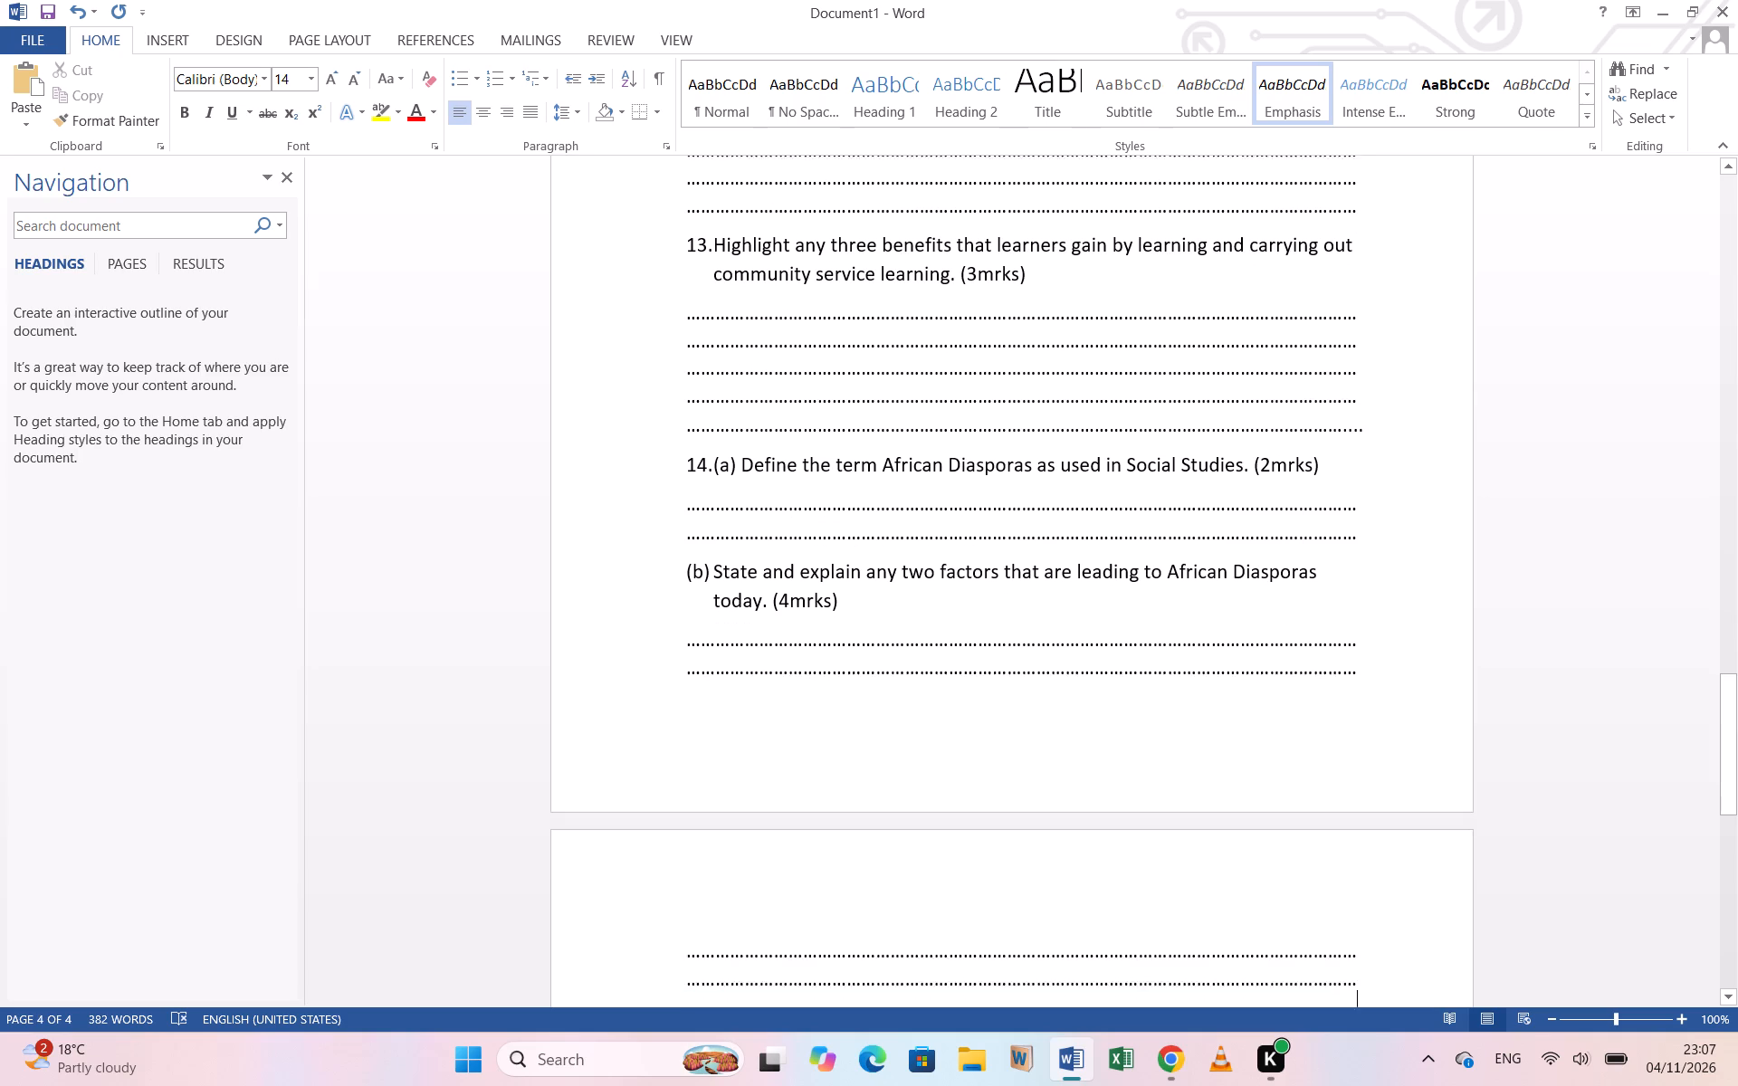
{"action": "key", "text": "Down"}
{"action": "key", "text": "Down"}
{"action": "key", "text": "Down"}
{"action": "key", "text": "Down"}
{"action": "key", "text": "Down"}
{"action": "key", "text": "Down"}
{"action": "key", "text": "Down"}
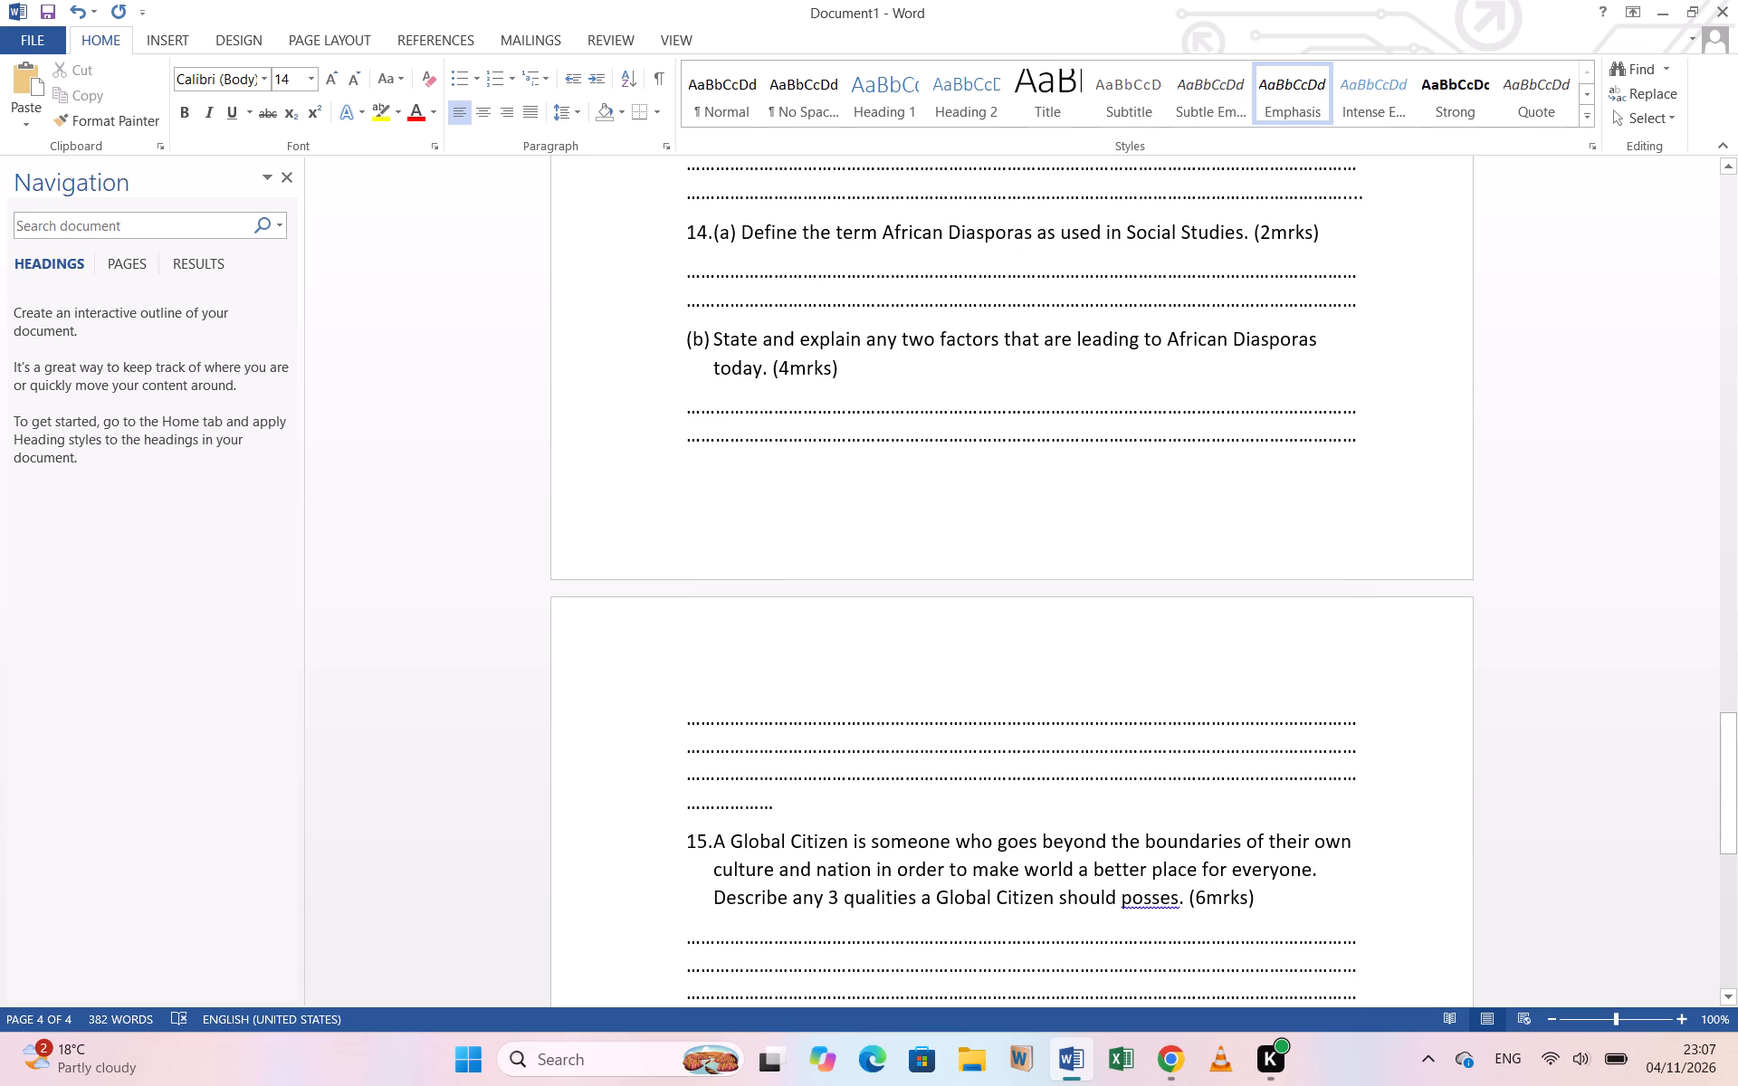
{"action": "left_click", "coordinate": [807, 813]}
{"action": "key", "text": "BackSpace"}
{"action": "key", "text": "BackSpace"}
{"action": "key", "text": "BackSpace"}
{"action": "key", "text": "BackSpace"}
{"action": "key", "text": "BackSpace"}
{"action": "key", "text": "BackSpace"}
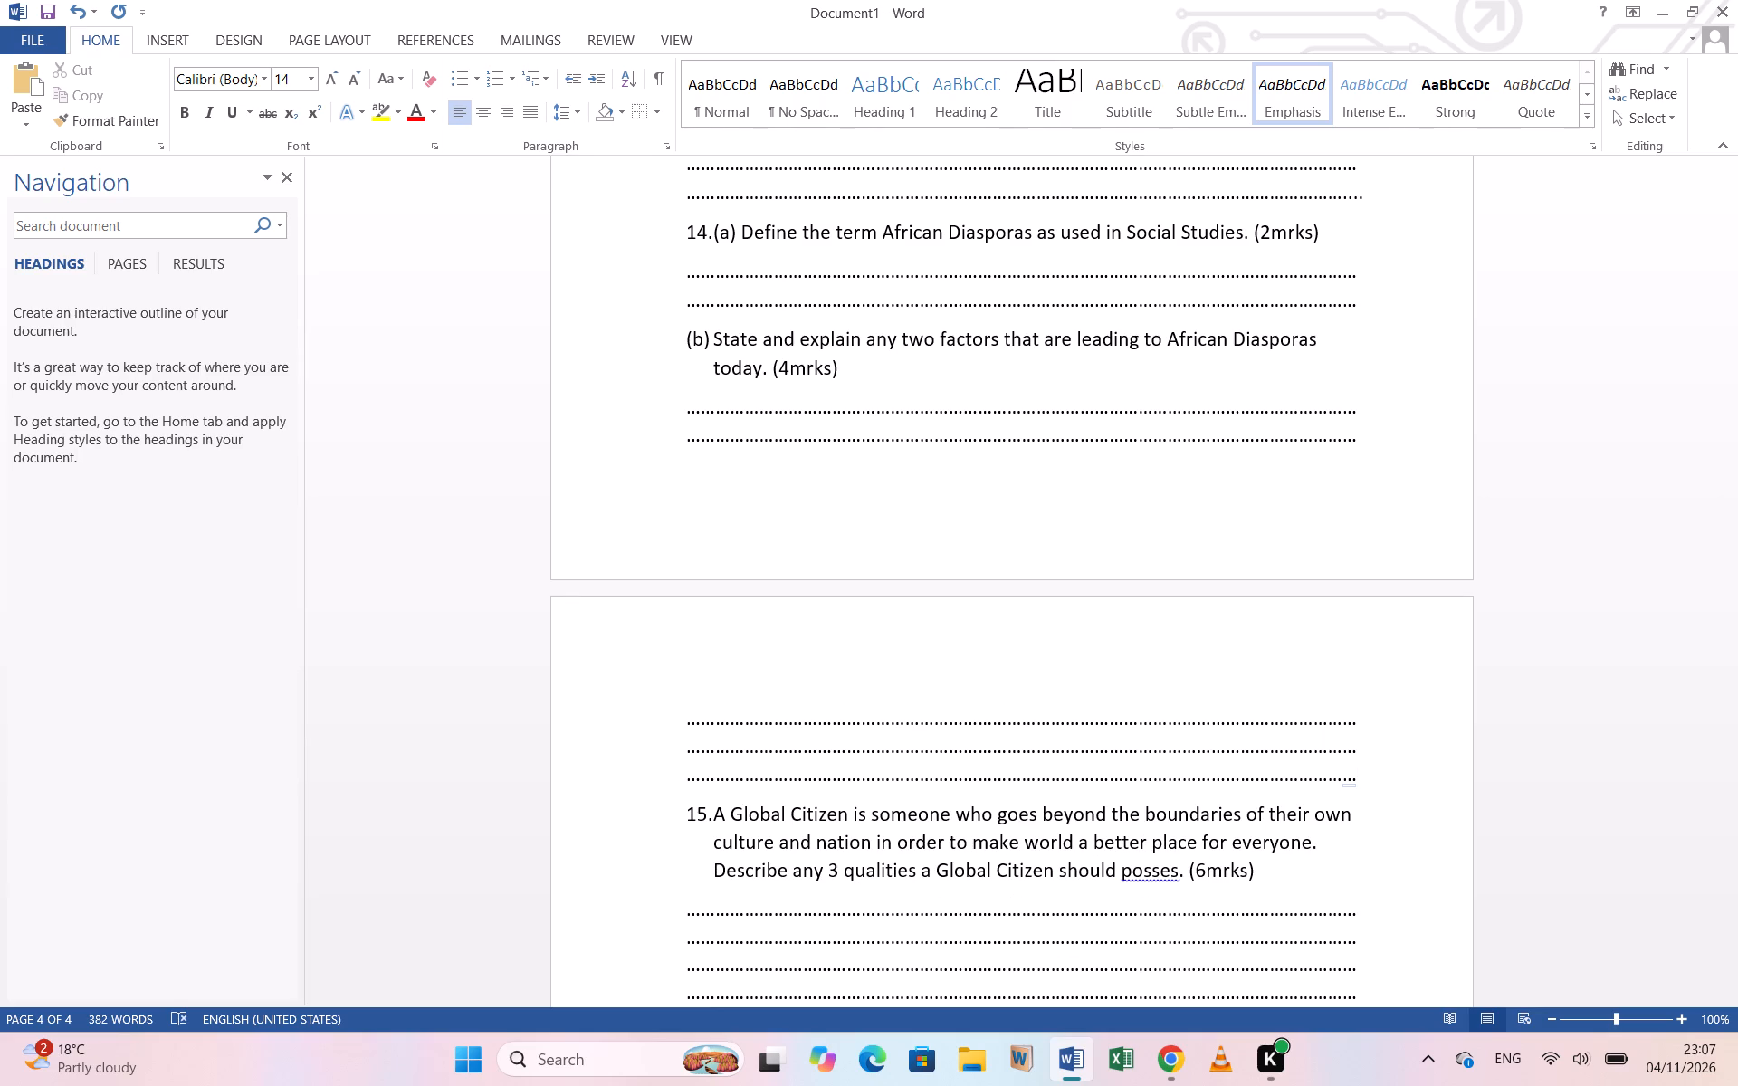
Delete the partial eighth answer line under question 15 on Global Citizen qualities, leaving seven full lines.
{"action": "key", "text": "Down"}
{"action": "key", "text": "Down"}
{"action": "key", "text": "Down"}
{"action": "key", "text": "Down"}
{"action": "key", "text": "Down"}
{"action": "key", "text": "Down"}
{"action": "key", "text": "Down"}
{"action": "key", "text": "Down"}
{"action": "key", "text": "Down"}
{"action": "key", "text": "Down"}
{"action": "key", "text": "Down"}
{"action": "key", "text": "Down"}
{"action": "key", "text": "Down"}
{"action": "key", "text": "Down"}
{"action": "key", "text": "Down"}
{"action": "key", "text": "Down"}
{"action": "key", "text": "Down"}
{"action": "key", "text": "Down"}
{"action": "key", "text": "Down"}
{"action": "key", "text": "Down"}
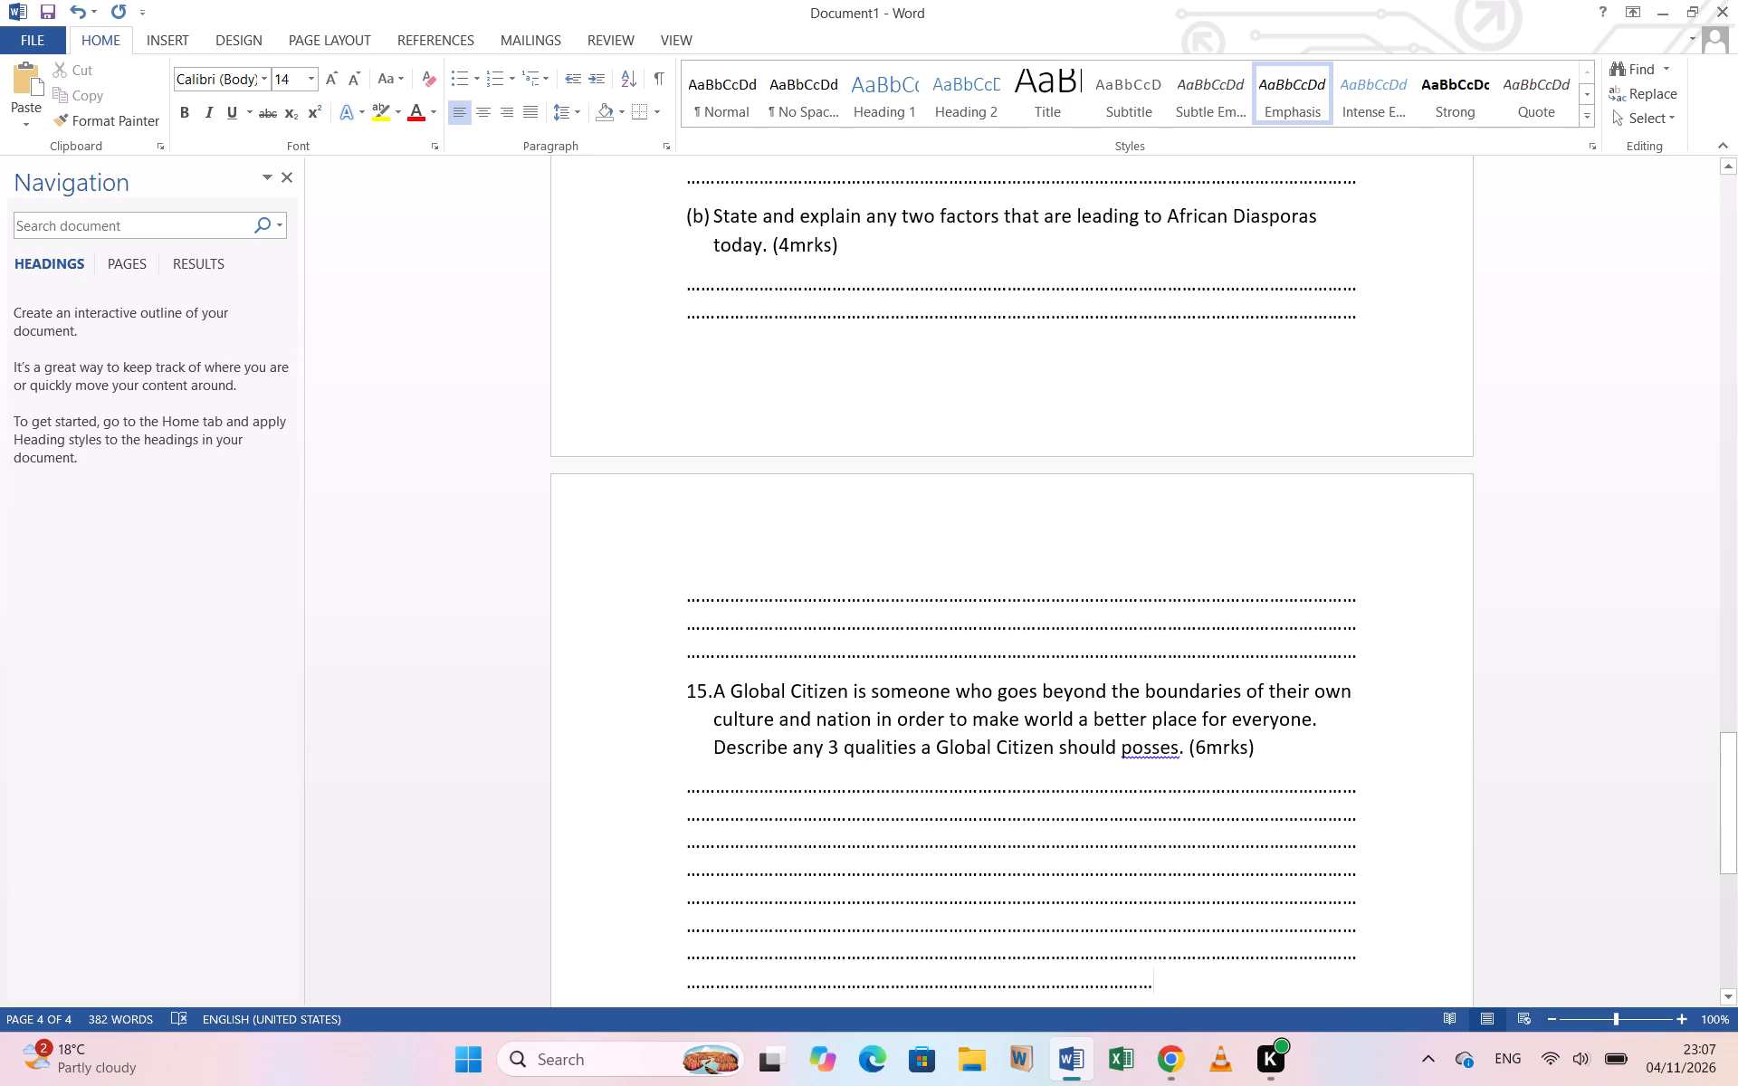
{"action": "left_click", "coordinate": [807, 813]}
{"action": "left_click", "coordinate": [1167, 976]}
{"action": "key", "text": "BackSpace"}
{"action": "key", "text": "BackSpace"}
{"action": "key", "text": "BackSpace"}
{"action": "key", "text": "BackSpace"}
{"action": "key", "text": "BackSpace"}
{"action": "key", "text": "BackSpace"}
{"action": "key", "text": "BackSpace"}
{"action": "key", "text": "BackSpace"}
{"action": "key", "text": "BackSpace"}
{"action": "key", "text": "BackSpace"}
{"action": "key", "text": "BackSpace"}
{"action": "key", "text": "BackSpace"}
{"action": "key", "text": "BackSpace"}
{"action": "key", "text": "BackSpace"}
{"action": "key", "text": "BackSpace"}
{"action": "key", "text": "BackSpace"}
{"action": "key", "text": "BackSpace"}
{"action": "key", "text": "BackSpace"}
{"action": "key", "text": "BackSpace"}
{"action": "key", "text": "BackSpace"}
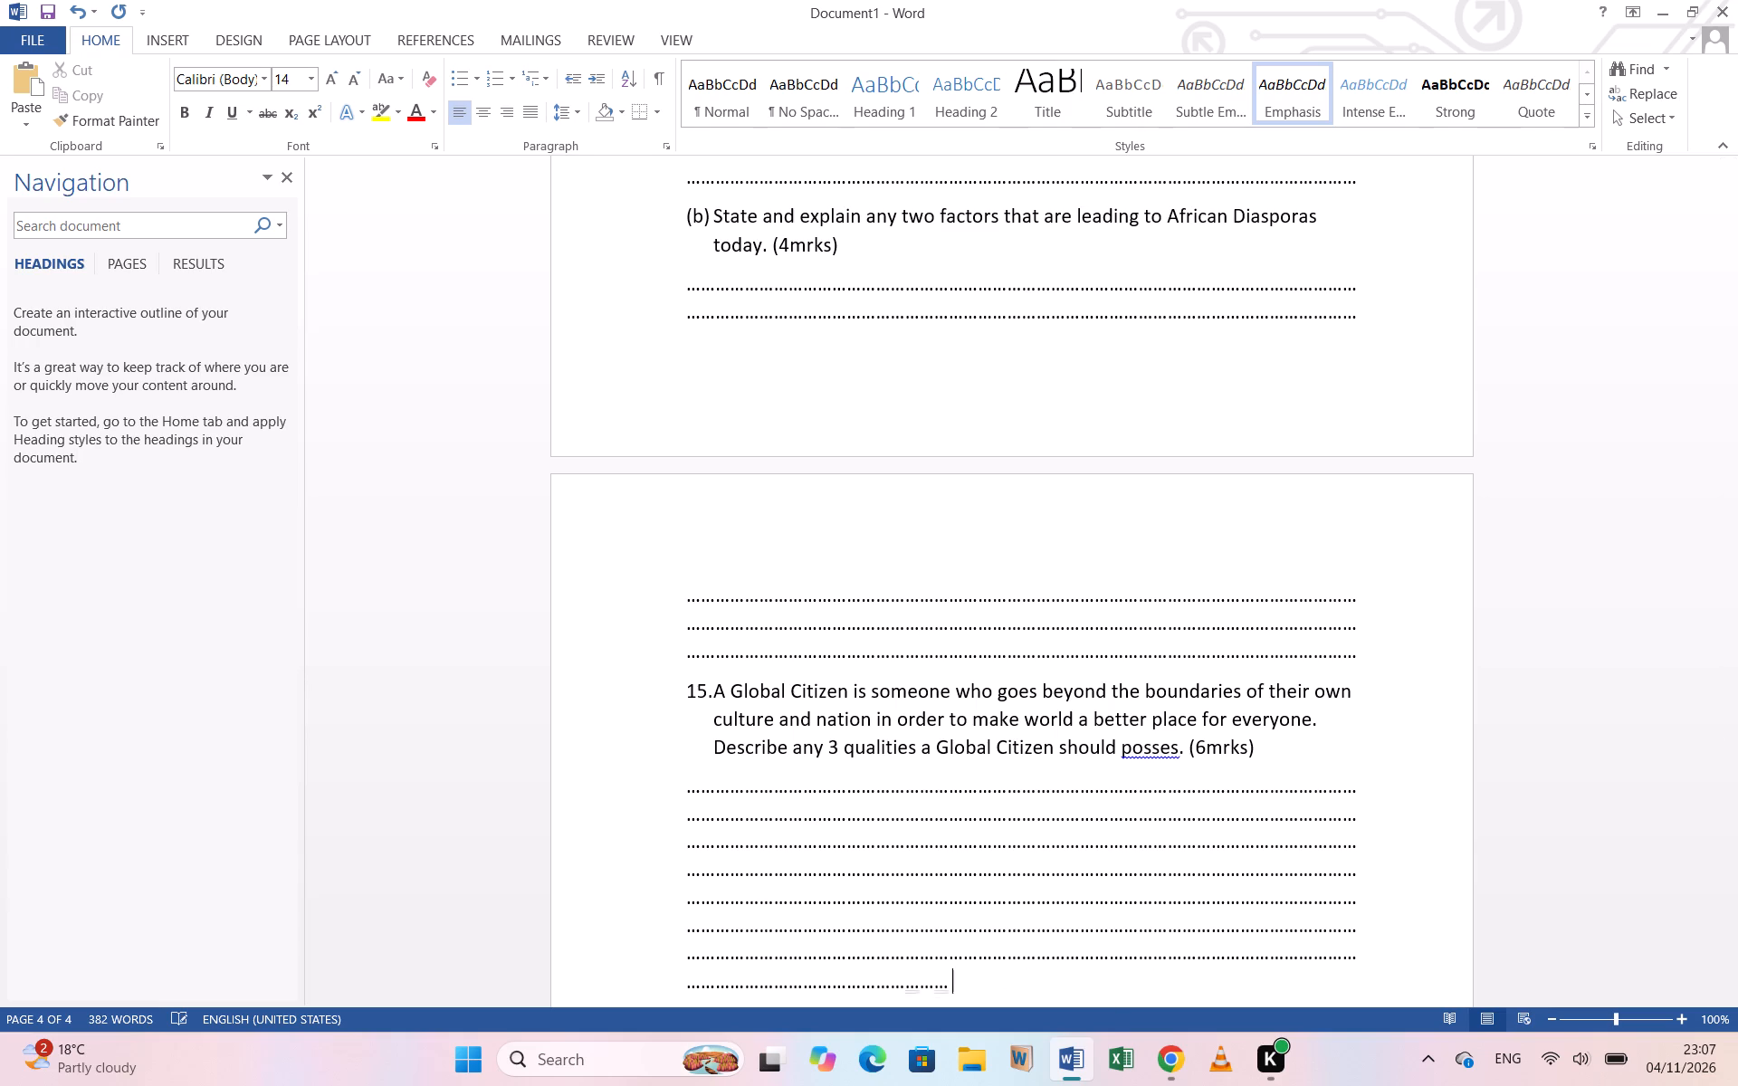
{"action": "key", "text": "BackSpace"}
{"action": "key", "text": "BackSpace"}
{"action": "key", "text": "BackSpace"}
{"action": "key", "text": "BackSpace"}
{"action": "key", "text": "BackSpace"}
{"action": "key", "text": "BackSpace"}
{"action": "key", "text": "BackSpace"}
{"action": "key", "text": "BackSpace"}
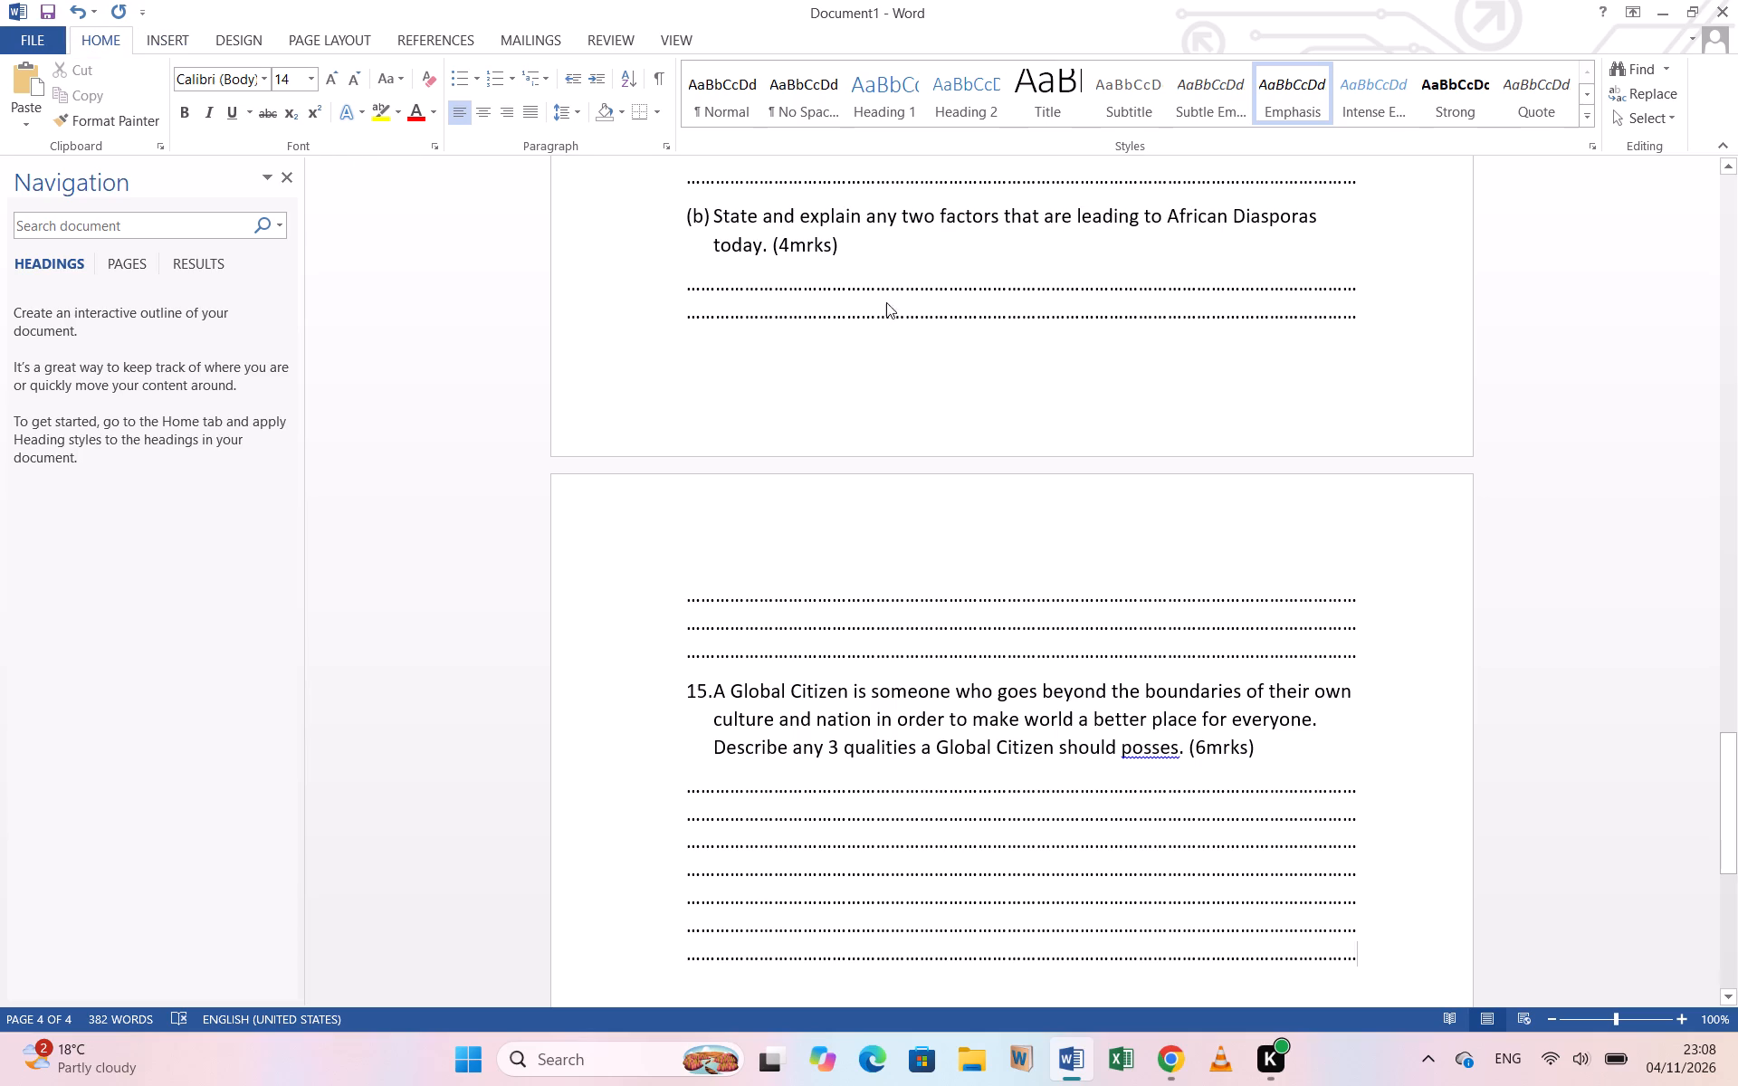
Remove "GRADE 8" and one extra space from the exam title on the first page.
{"action": "left_click", "coordinate": [1013, 380]}
{"action": "key", "text": "Up"}
{"action": "key", "text": "Up"}
{"action": "key", "text": "Up"}
{"action": "key", "text": "Up"}
{"action": "key", "text": "Up"}
{"action": "key", "text": "Up"}
{"action": "key", "text": "Up"}
{"action": "key", "text": "Up"}
{"action": "key", "text": "Up"}
{"action": "key", "text": "Up"}
{"action": "key", "text": "Up"}
{"action": "key", "text": "Up"}
{"action": "key", "text": "Up"}
{"action": "key", "text": "Up"}
{"action": "key", "text": "Up"}
{"action": "key", "text": "Up"}
{"action": "key", "text": "Up"}
{"action": "key", "text": "Up"}
{"action": "key", "text": "Up"}
{"action": "key", "text": "Up"}
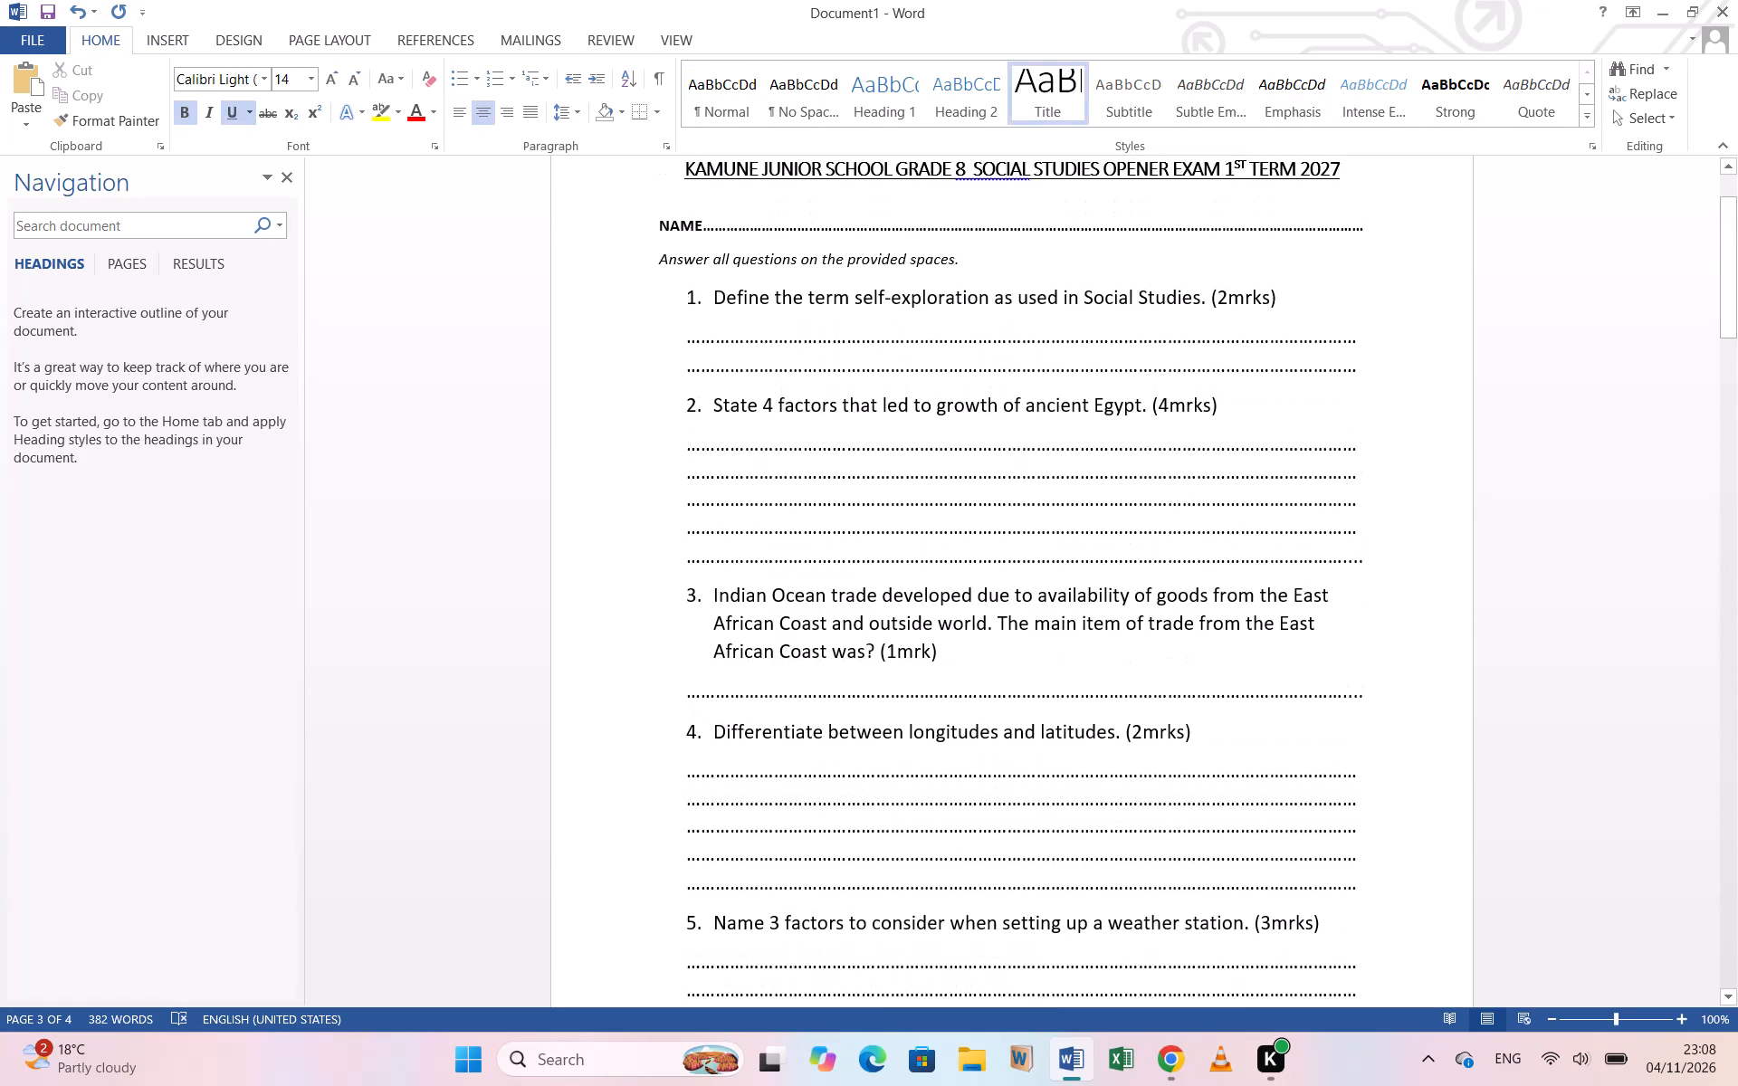
{"action": "left_click", "coordinate": [964, 157]}
{"action": "key", "text": "BackSpace"}
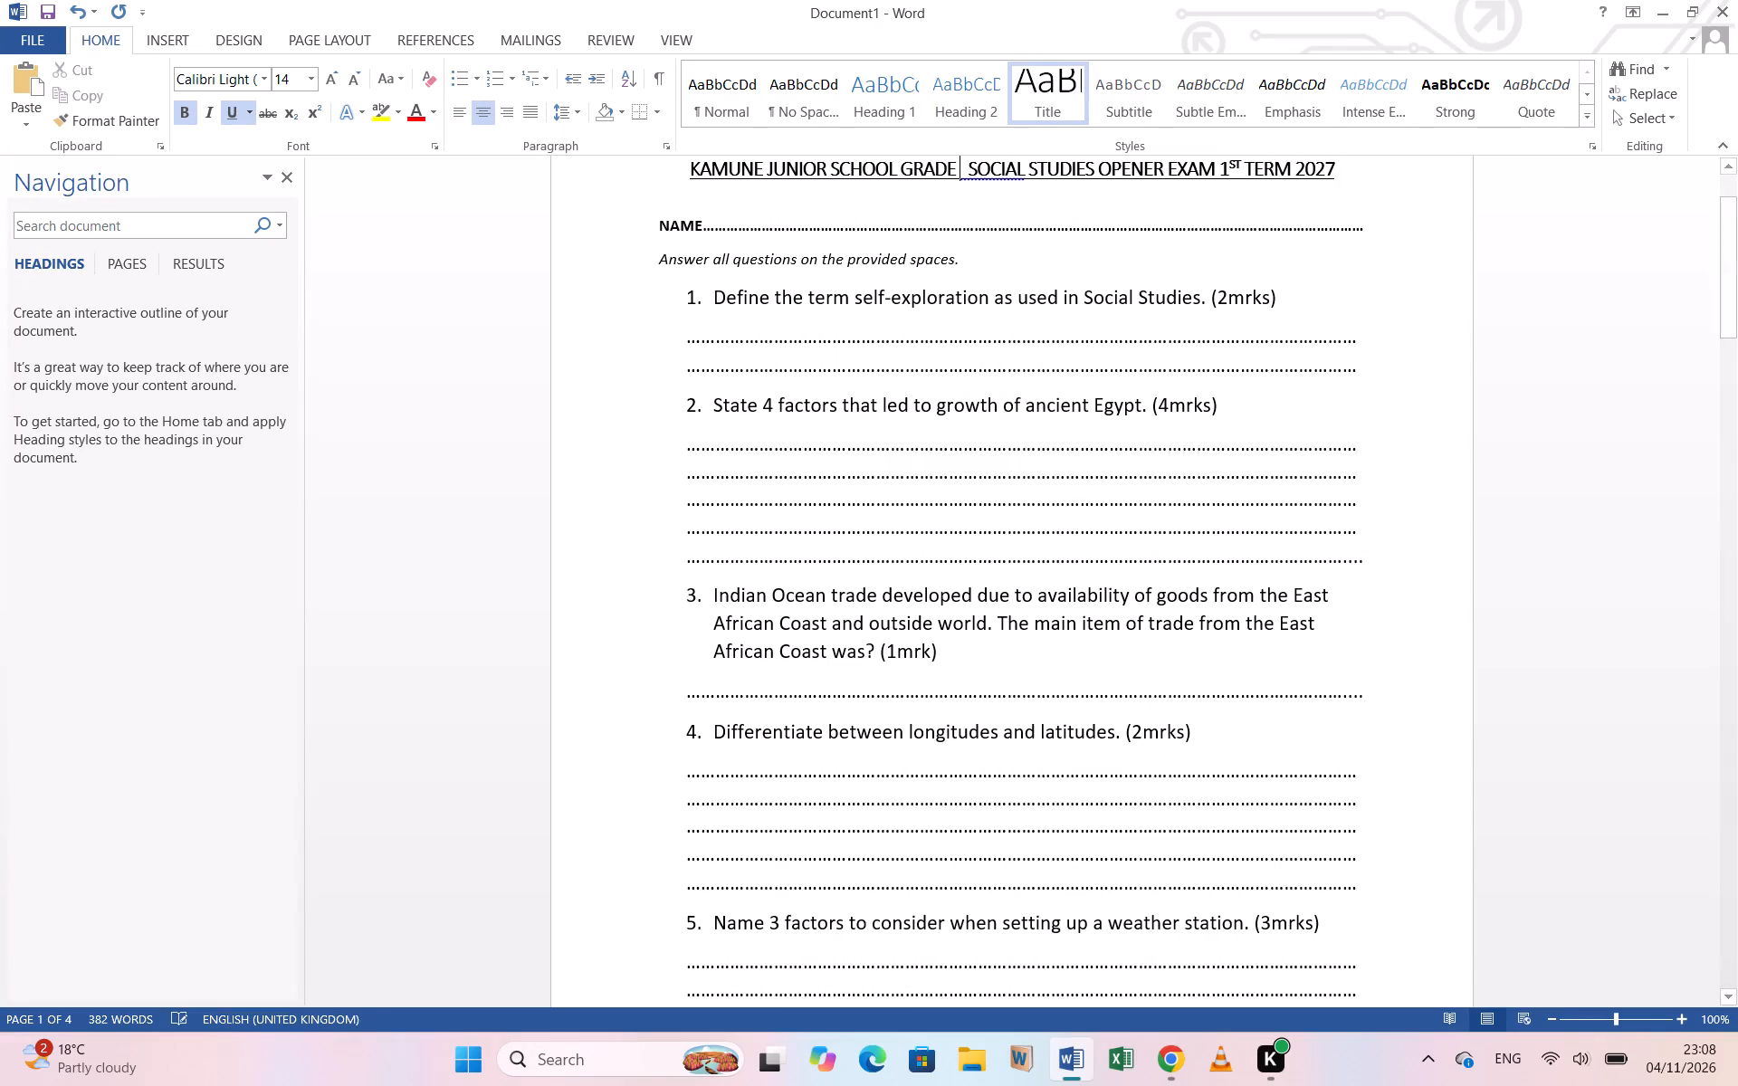
{"action": "key", "text": "BackSpace"}
{"action": "key", "text": "BackSpace"}
{"action": "key", "text": "BackSpace"}
{"action": "key", "text": "BackSpace"}
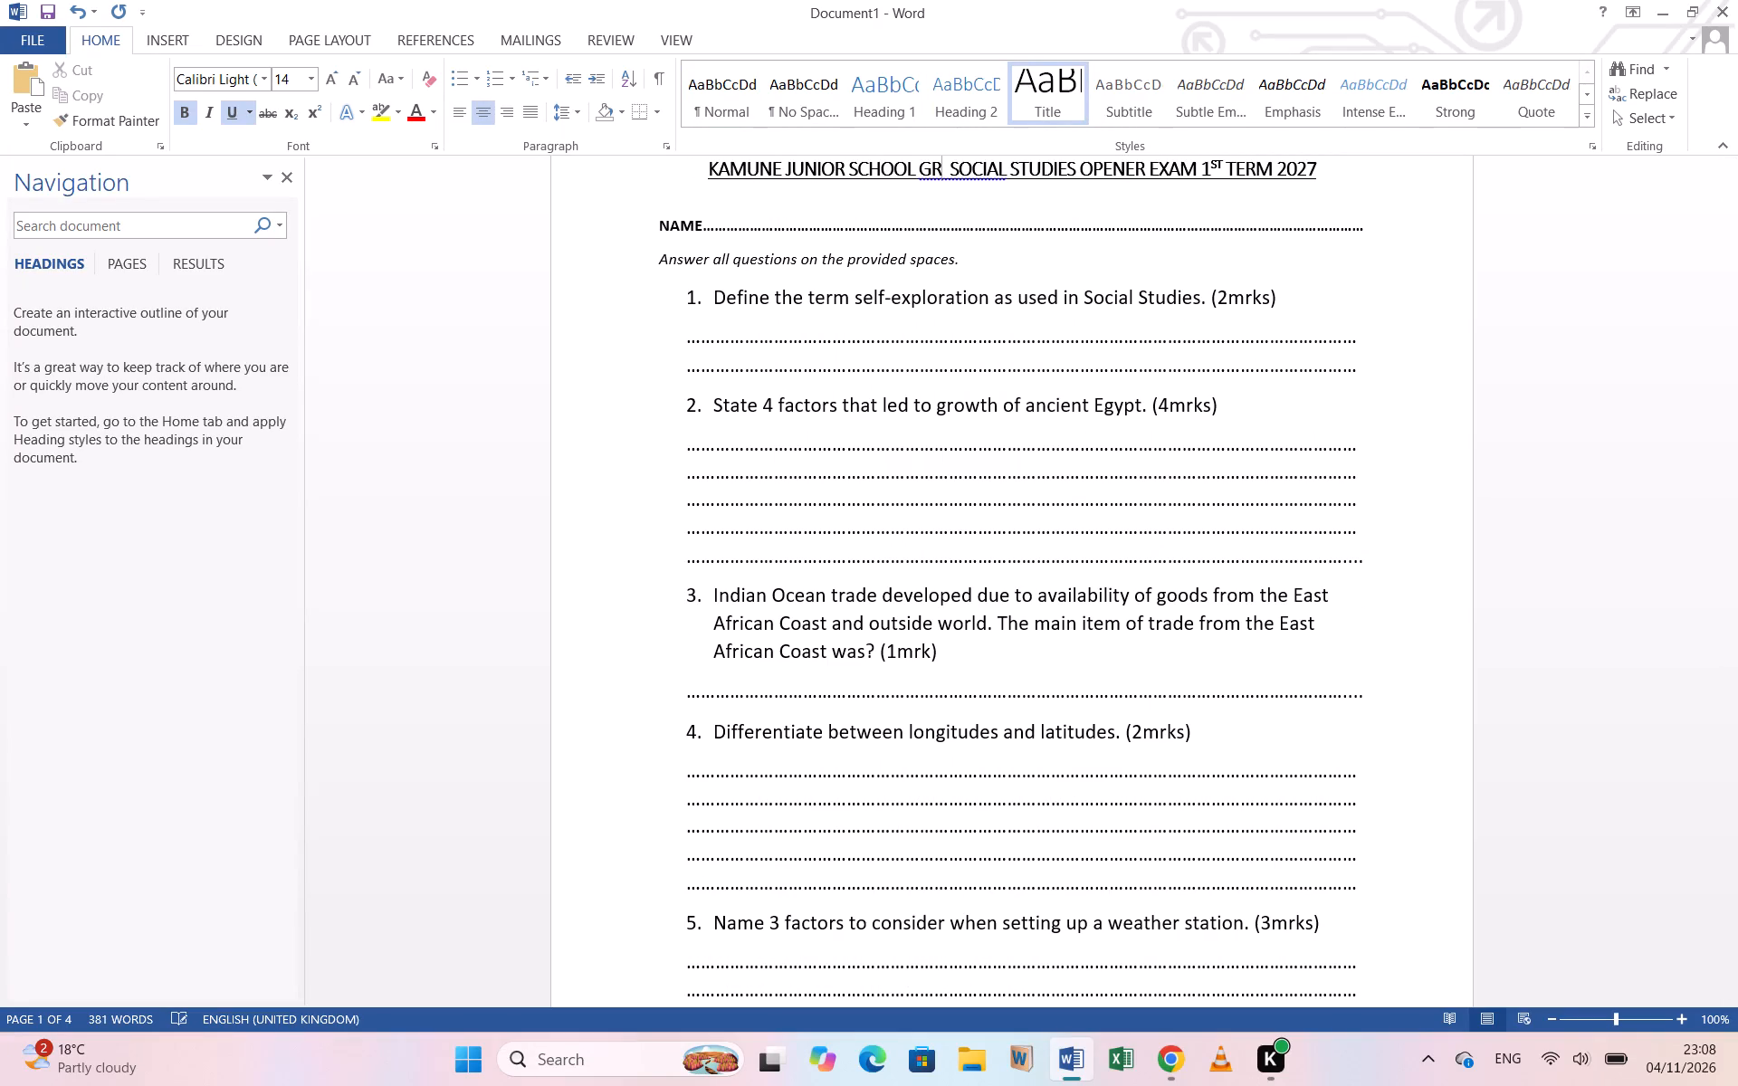
{"action": "key", "text": "BackSpace"}
{"action": "key", "text": "BackSpace"}
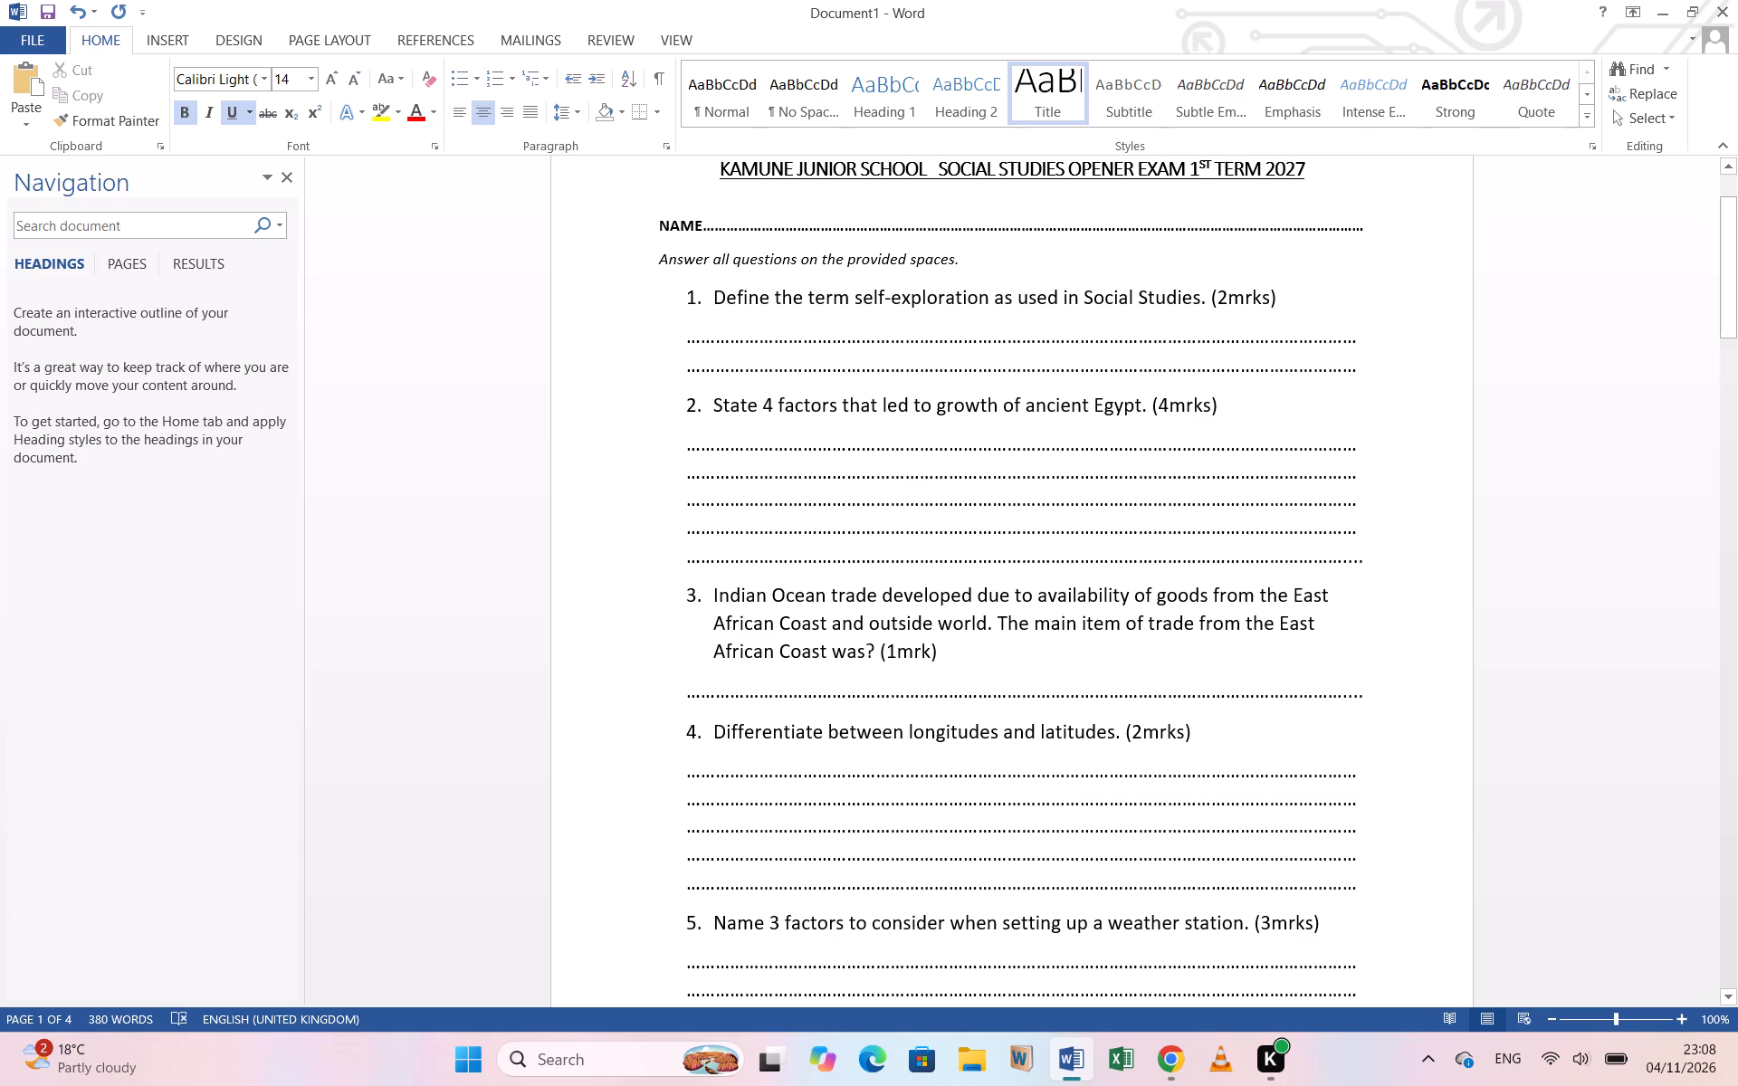
{"action": "left_click", "coordinate": [935, 167]}
{"action": "key", "text": "BackSpace"}
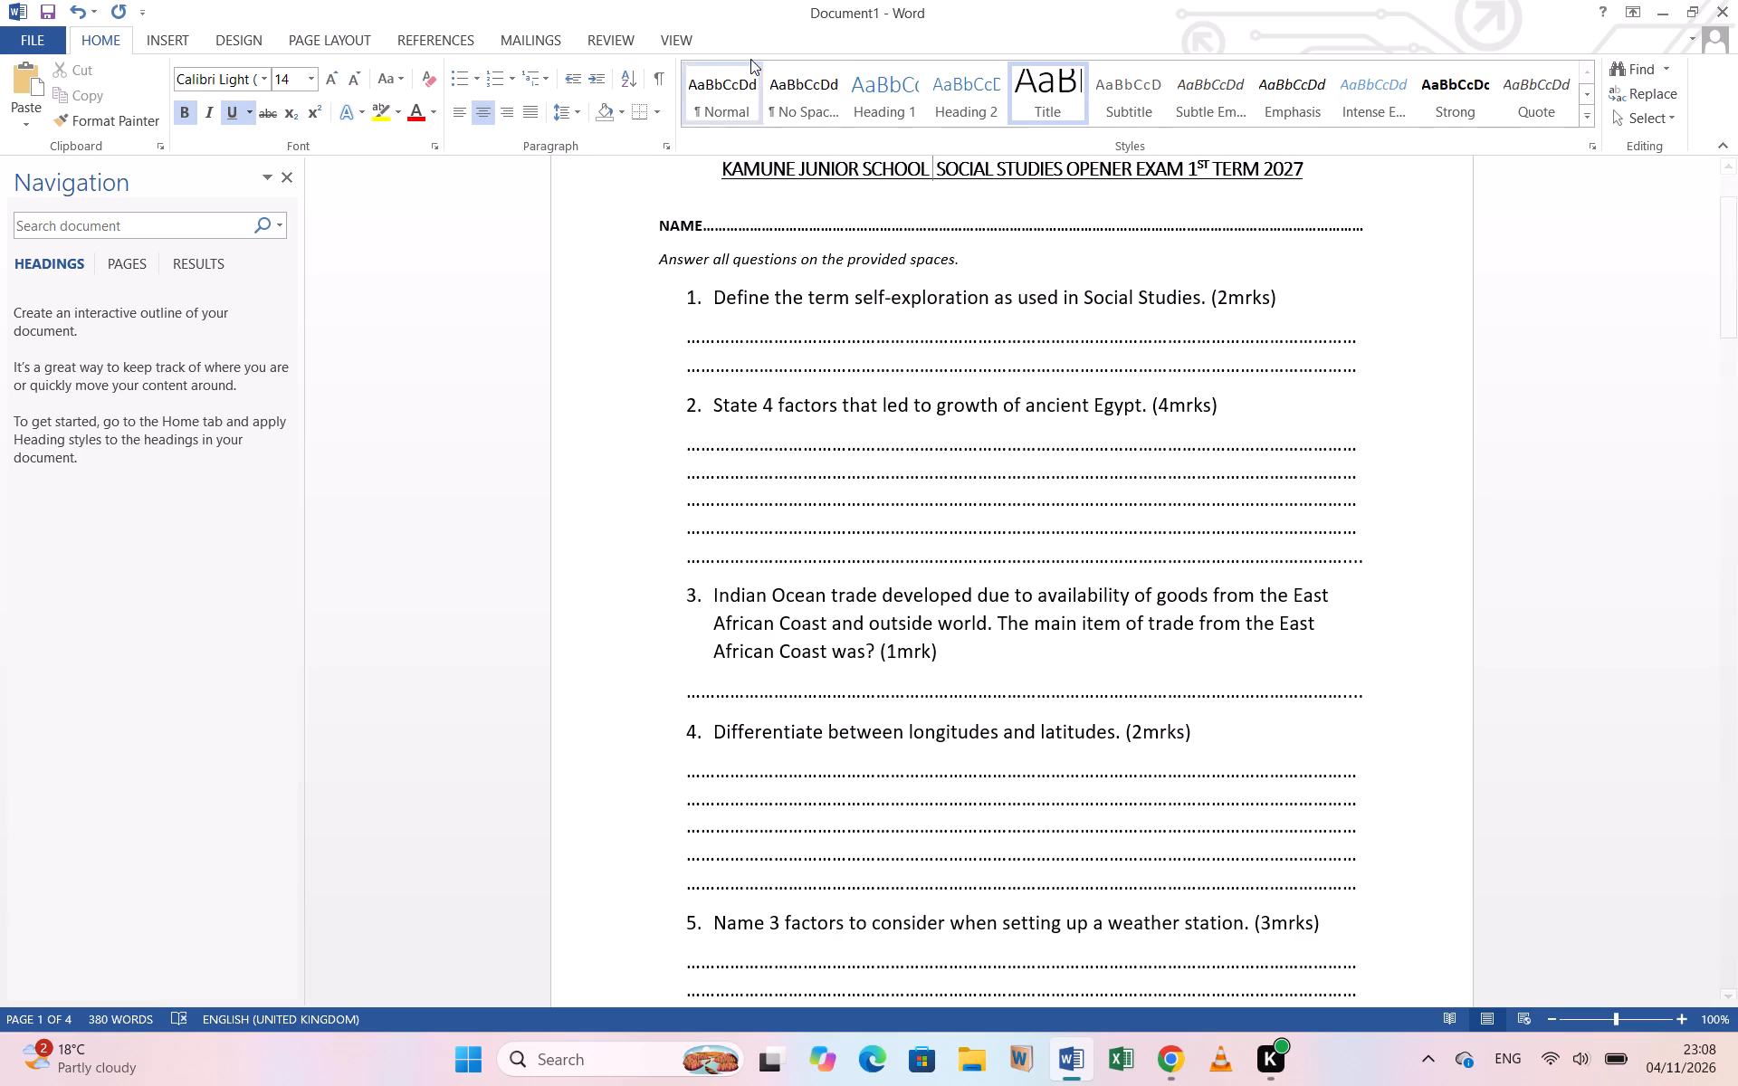
Apply the Strong style to the whole exam title and underline it.
{"action": "left_click", "coordinate": [714, 172]}
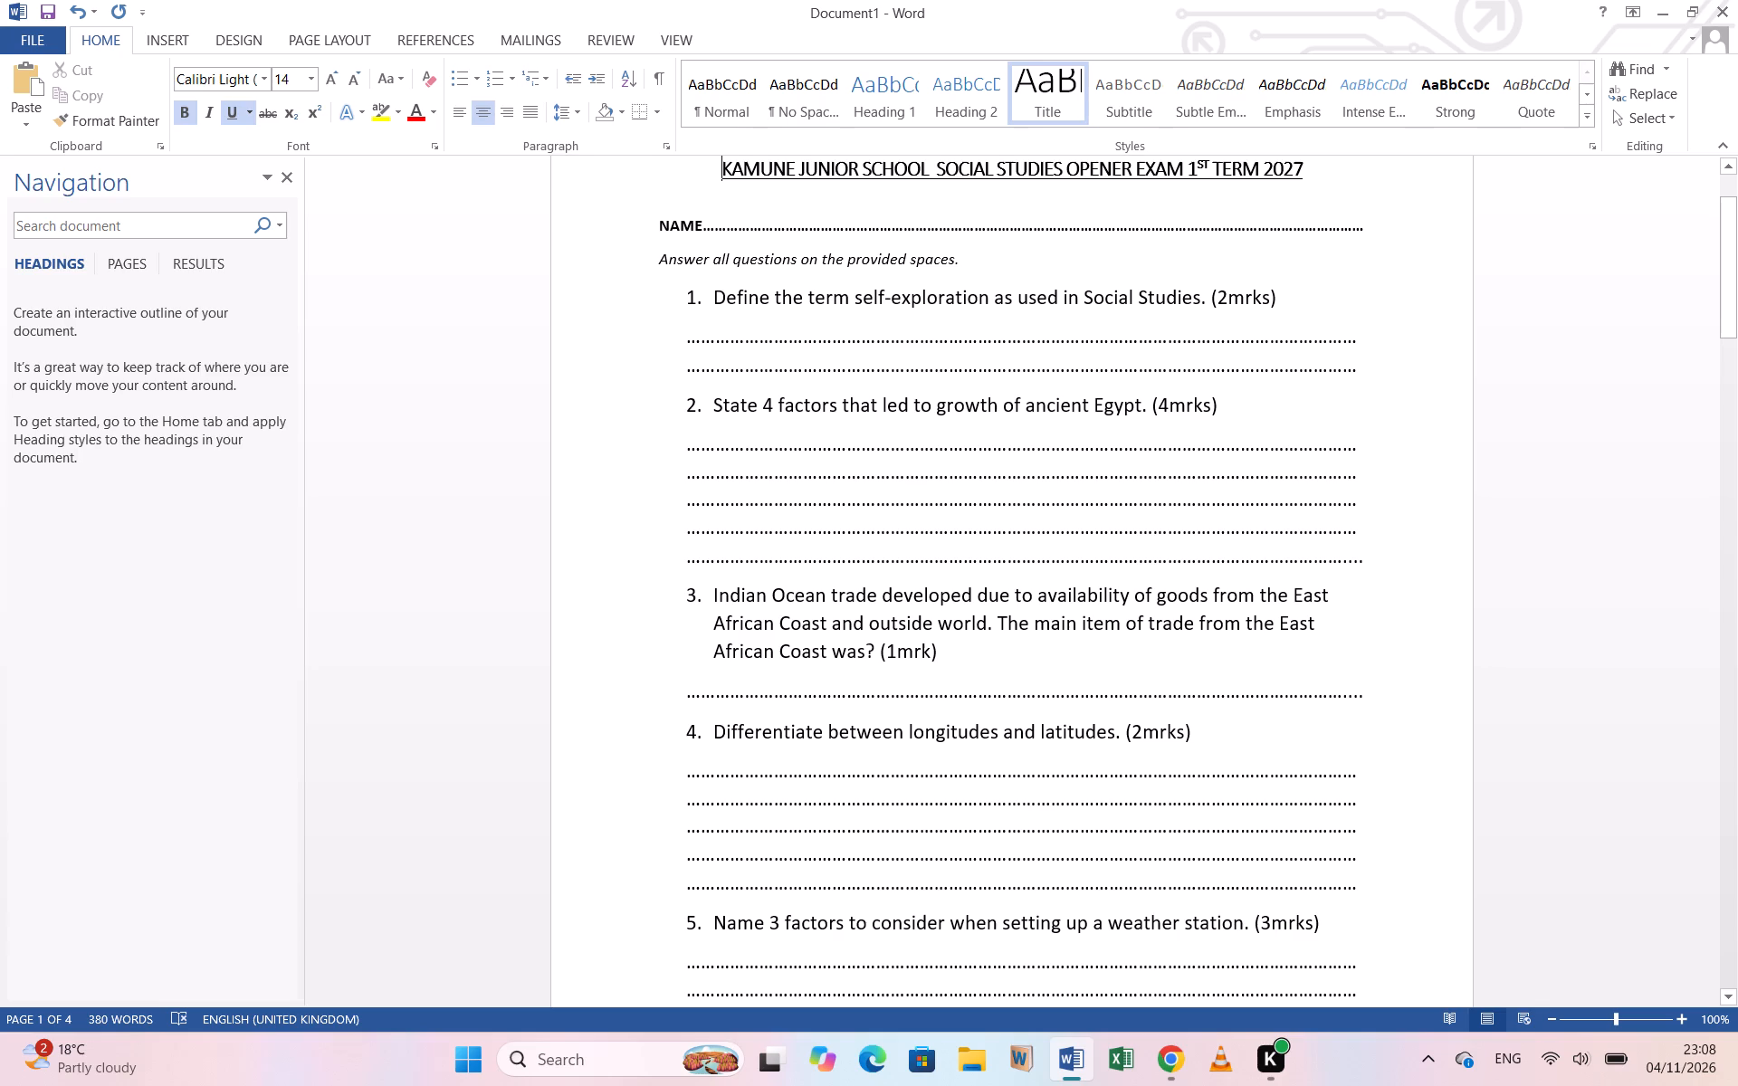
{"action": "key", "text": "shift+Right"}
{"action": "key", "text": "shift+Right"}
{"action": "key", "text": "shift+Right"}
{"action": "key", "text": "shift+Right"}
{"action": "key", "text": "shift+Right"}
{"action": "key", "text": "shift+Right"}
{"action": "key", "text": "shift+Right"}
{"action": "key", "text": "shift+Right"}
{"action": "key", "text": "shift+Right"}
{"action": "key", "text": "shift+Right"}
{"action": "key", "text": "shift+Right"}
{"action": "key", "text": "shift+Right"}
{"action": "key", "text": "shift+Right"}
{"action": "key", "text": "shift+Right"}
{"action": "key", "text": "shift+Right"}
{"action": "key", "text": "shift+Right"}
{"action": "key", "text": "shift+Right"}
{"action": "key", "text": "shift+Right"}
{"action": "key", "text": "shift+Right"}
{"action": "key", "text": "shift+Right"}
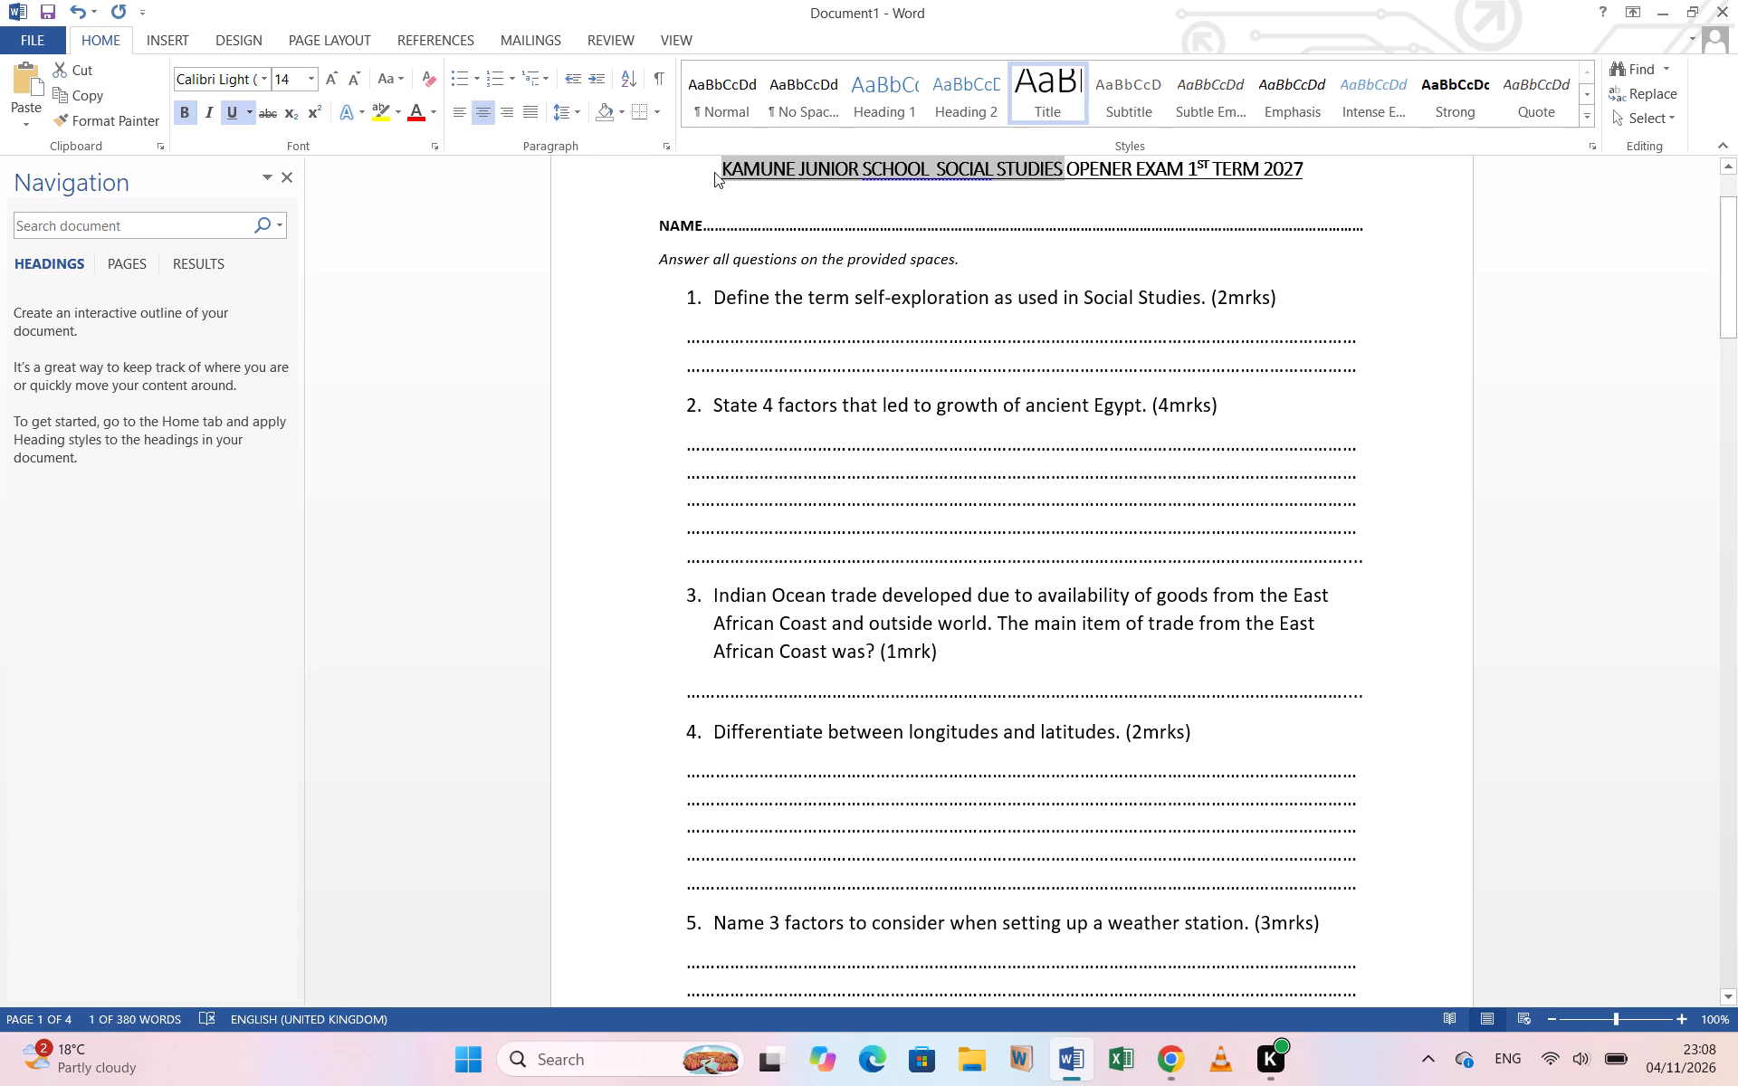
{"action": "key", "text": "shift+Right"}
{"action": "key", "text": "shift+Right"}
{"action": "key", "text": "shift+Right"}
{"action": "key", "text": "shift+Right"}
{"action": "key", "text": "shift+Right"}
{"action": "key", "text": "shift+Right"}
{"action": "key", "text": "shift+Right"}
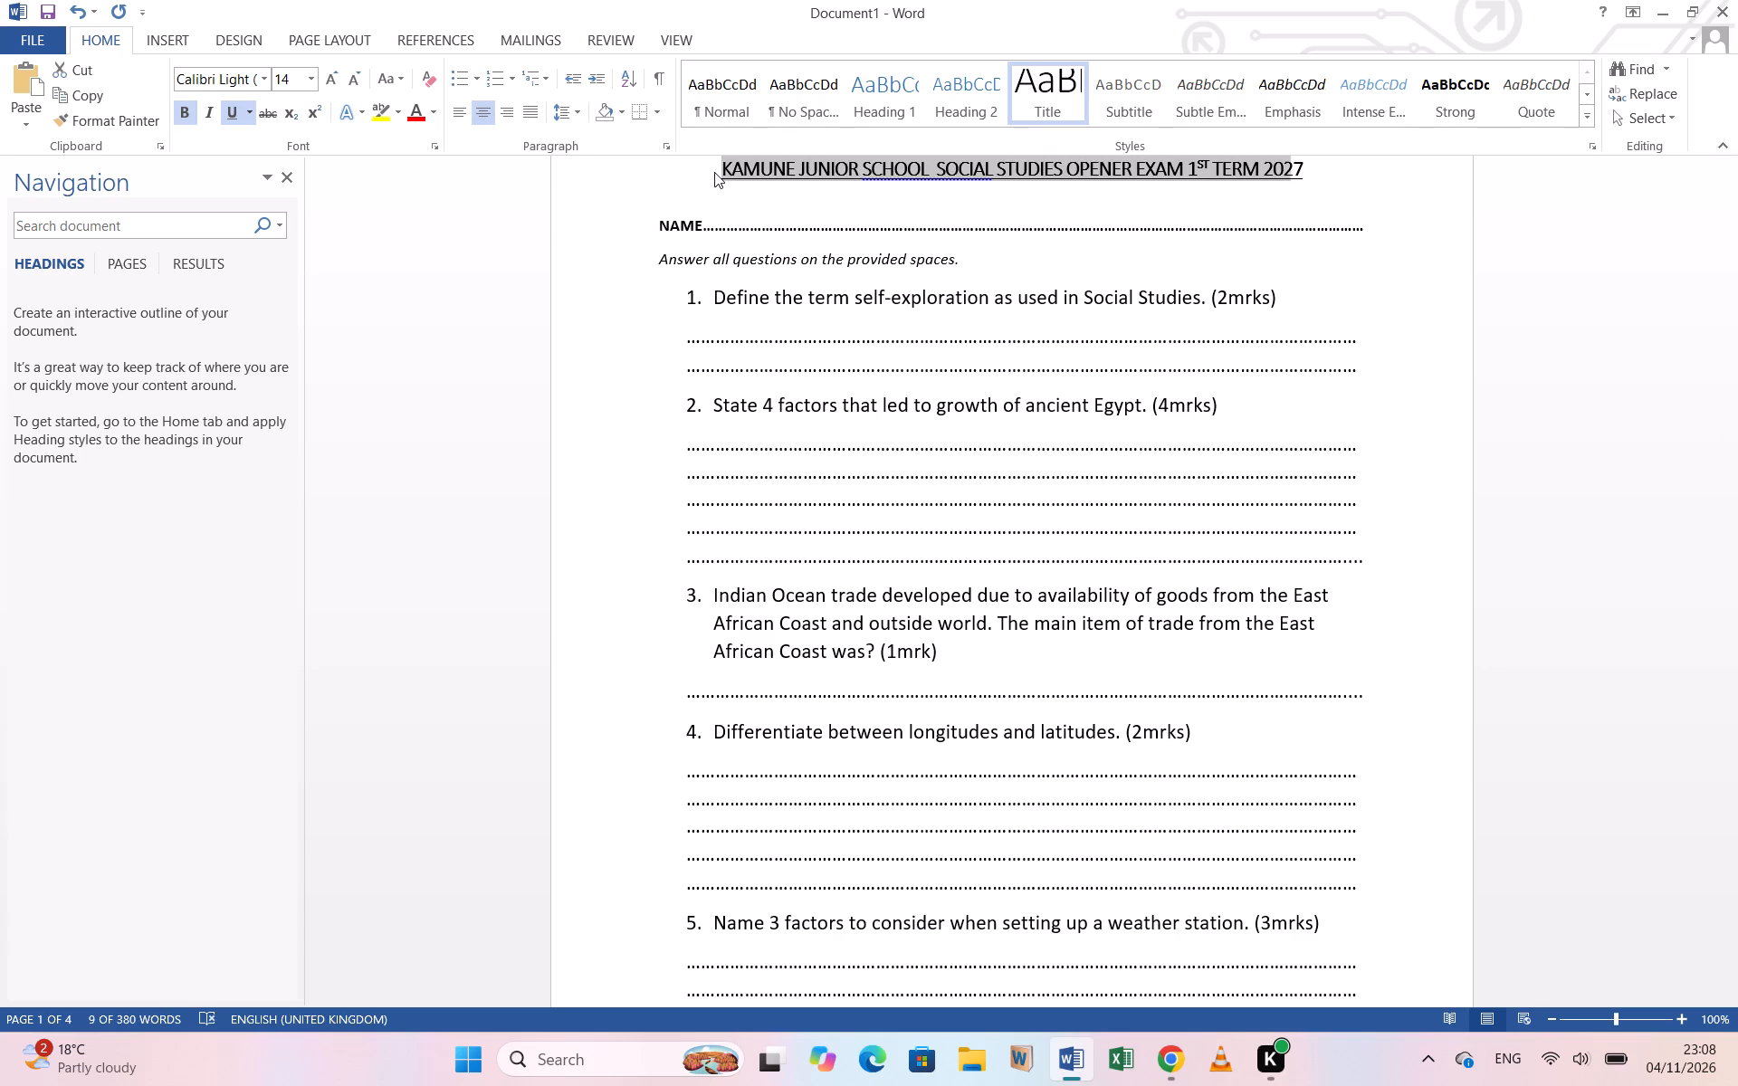
{"action": "key", "text": "shift+Right"}
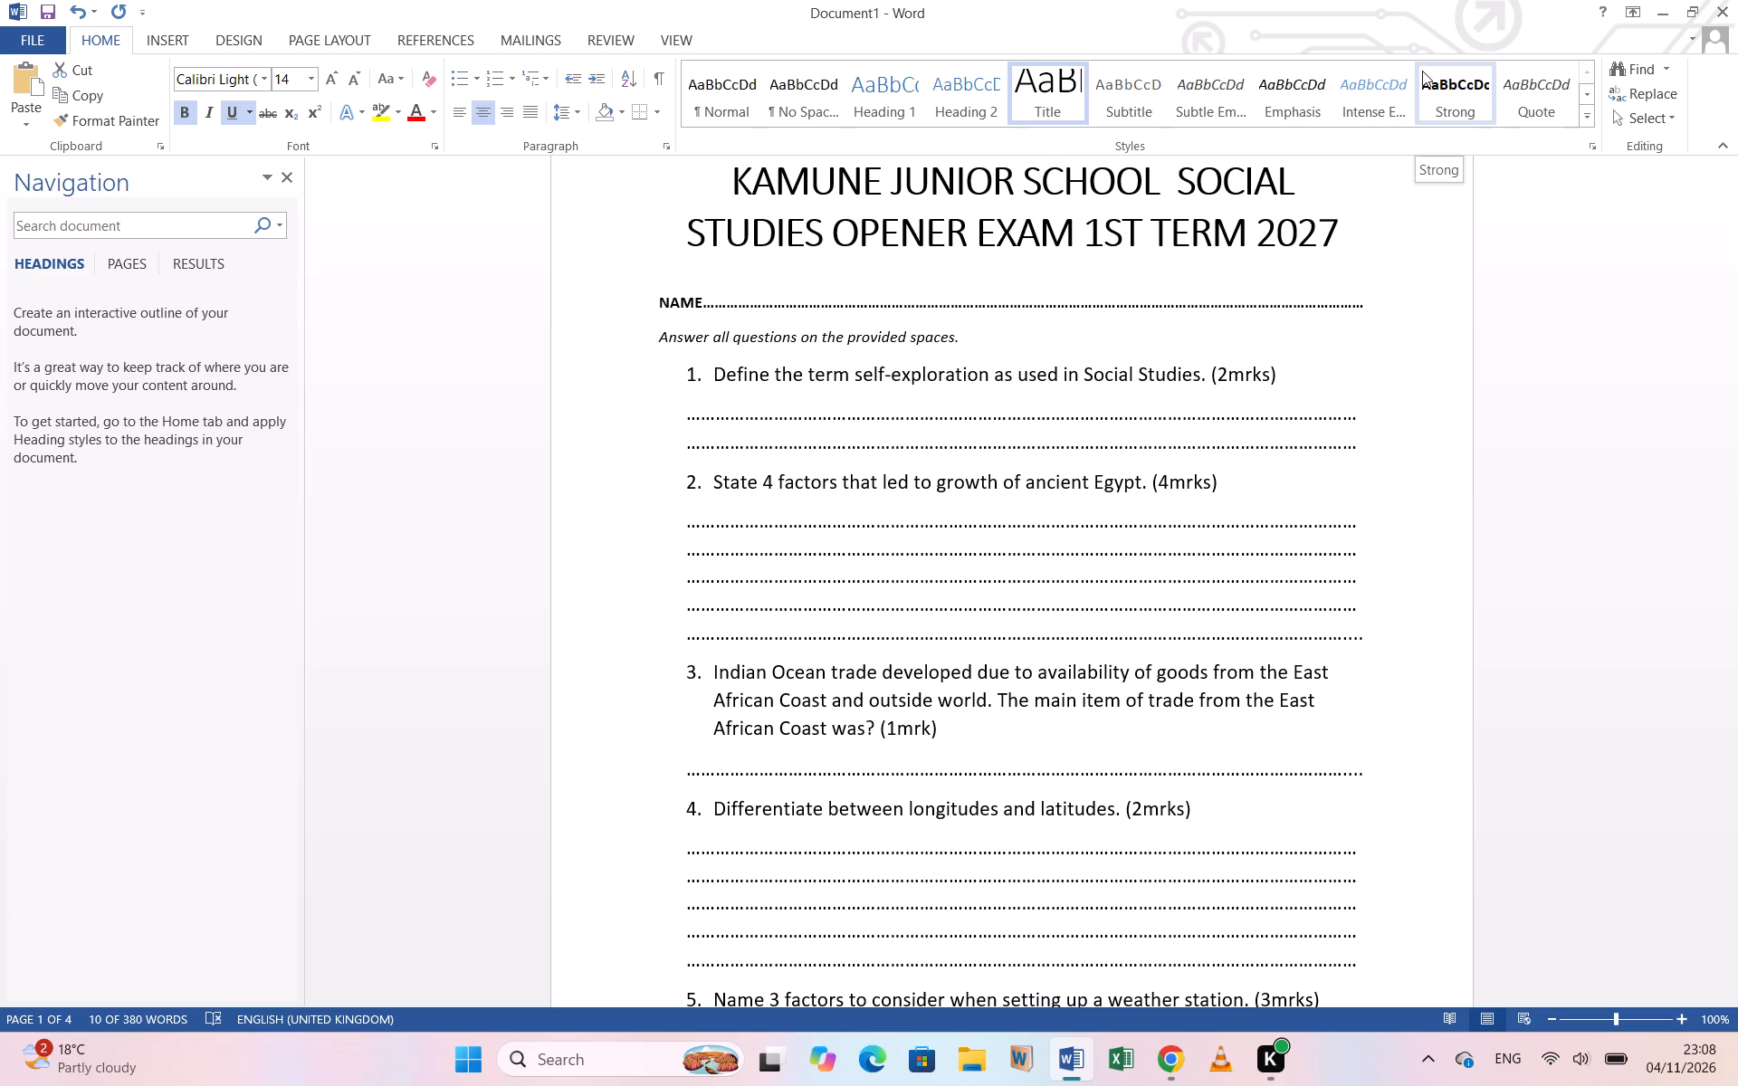
{"action": "left_click", "coordinate": [1422, 71]}
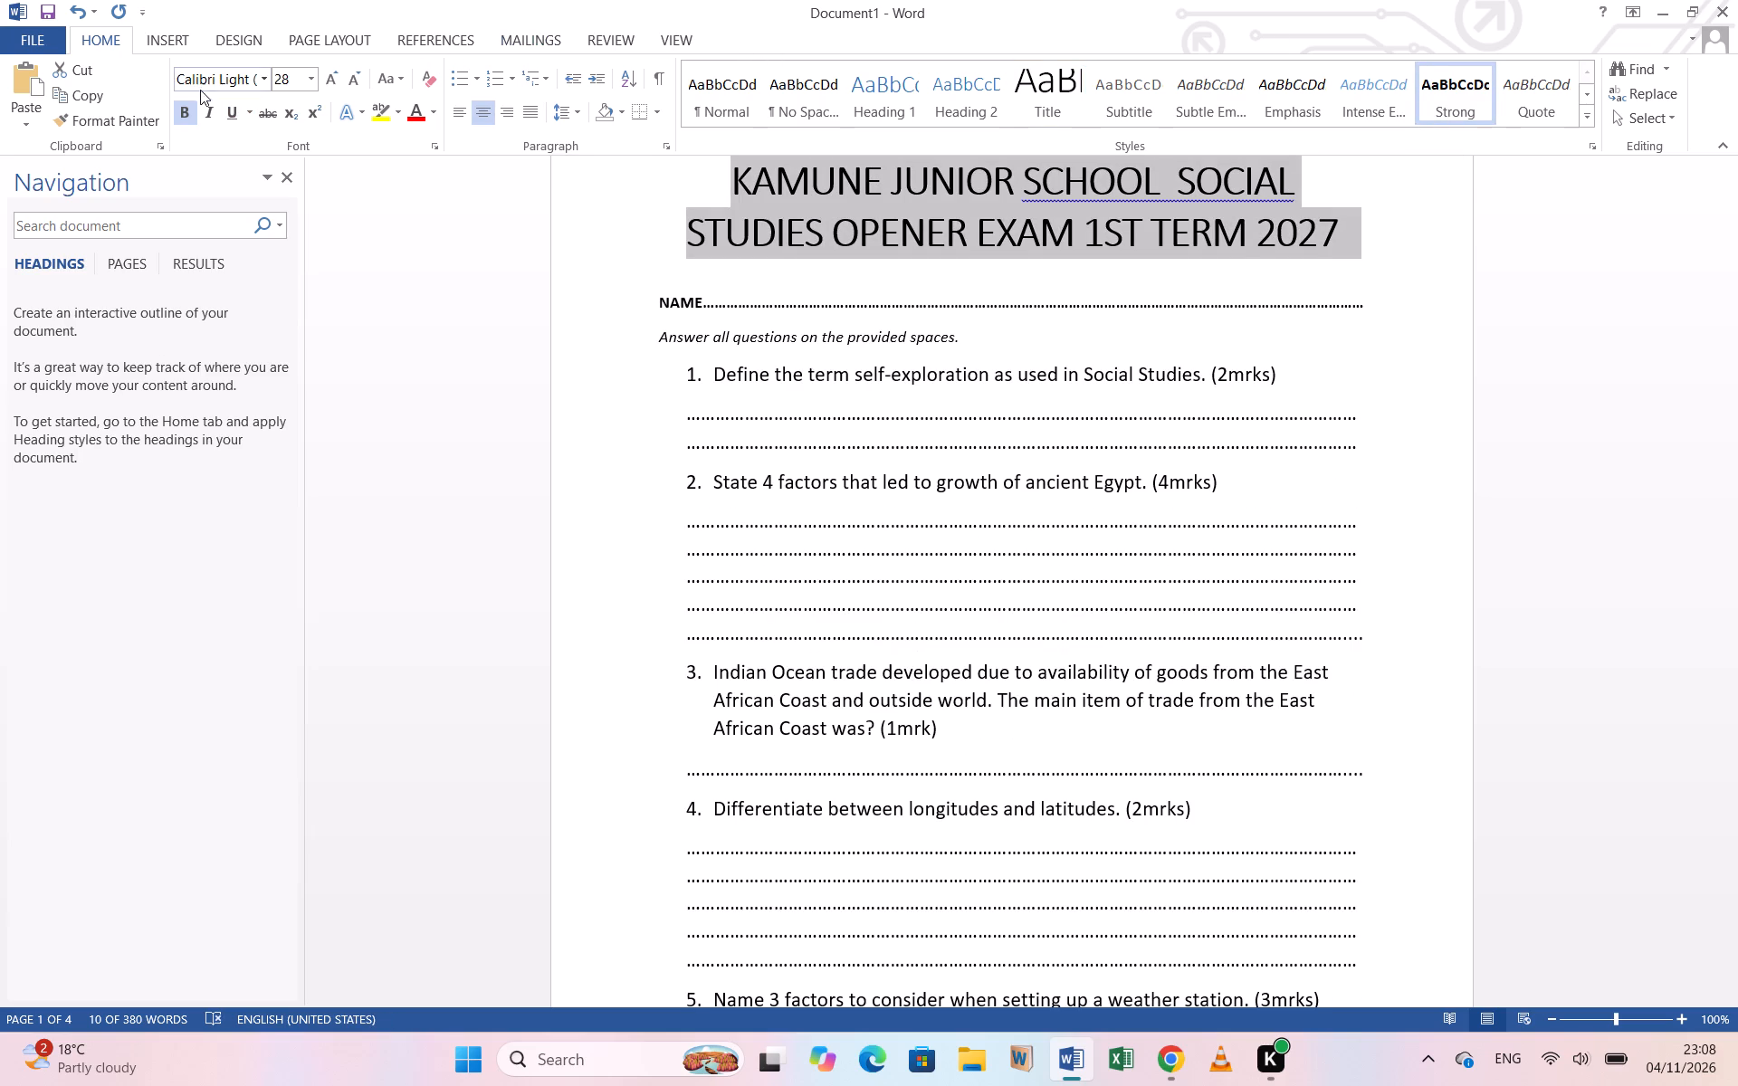
{"action": "left_click", "coordinate": [230, 111]}
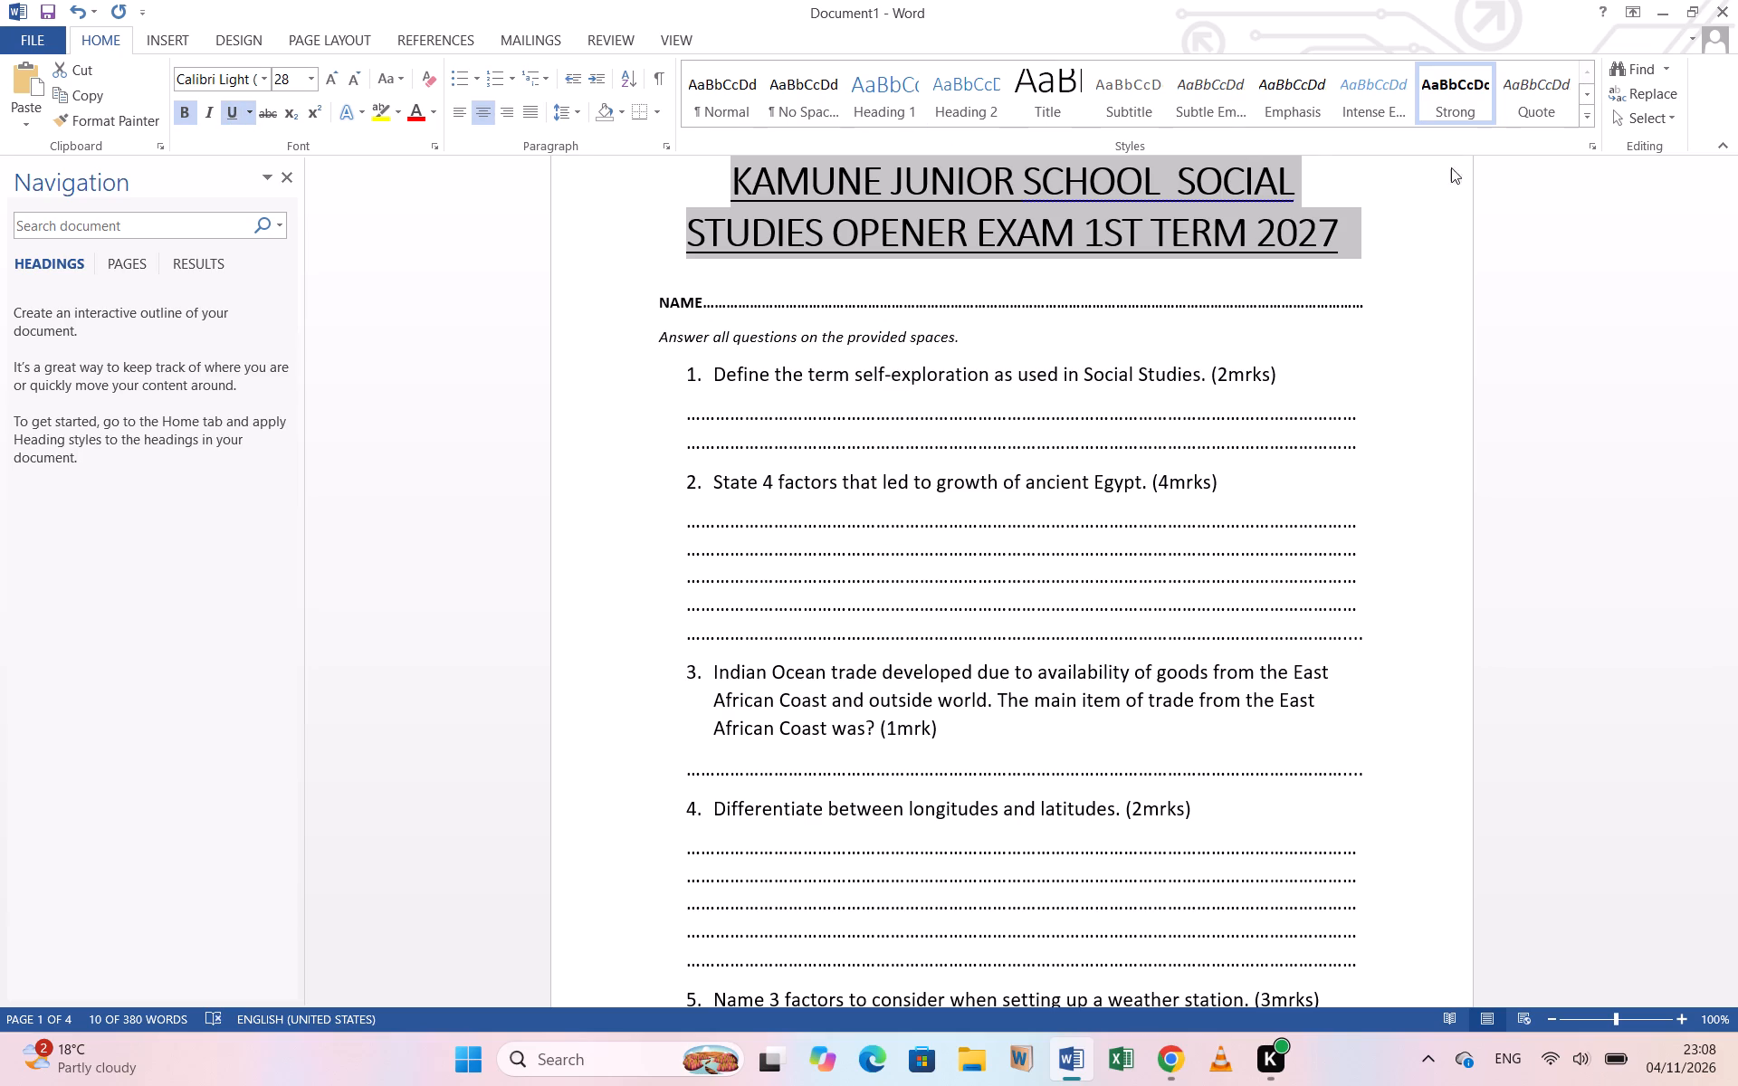
{"action": "left_click", "coordinate": [1451, 220]}
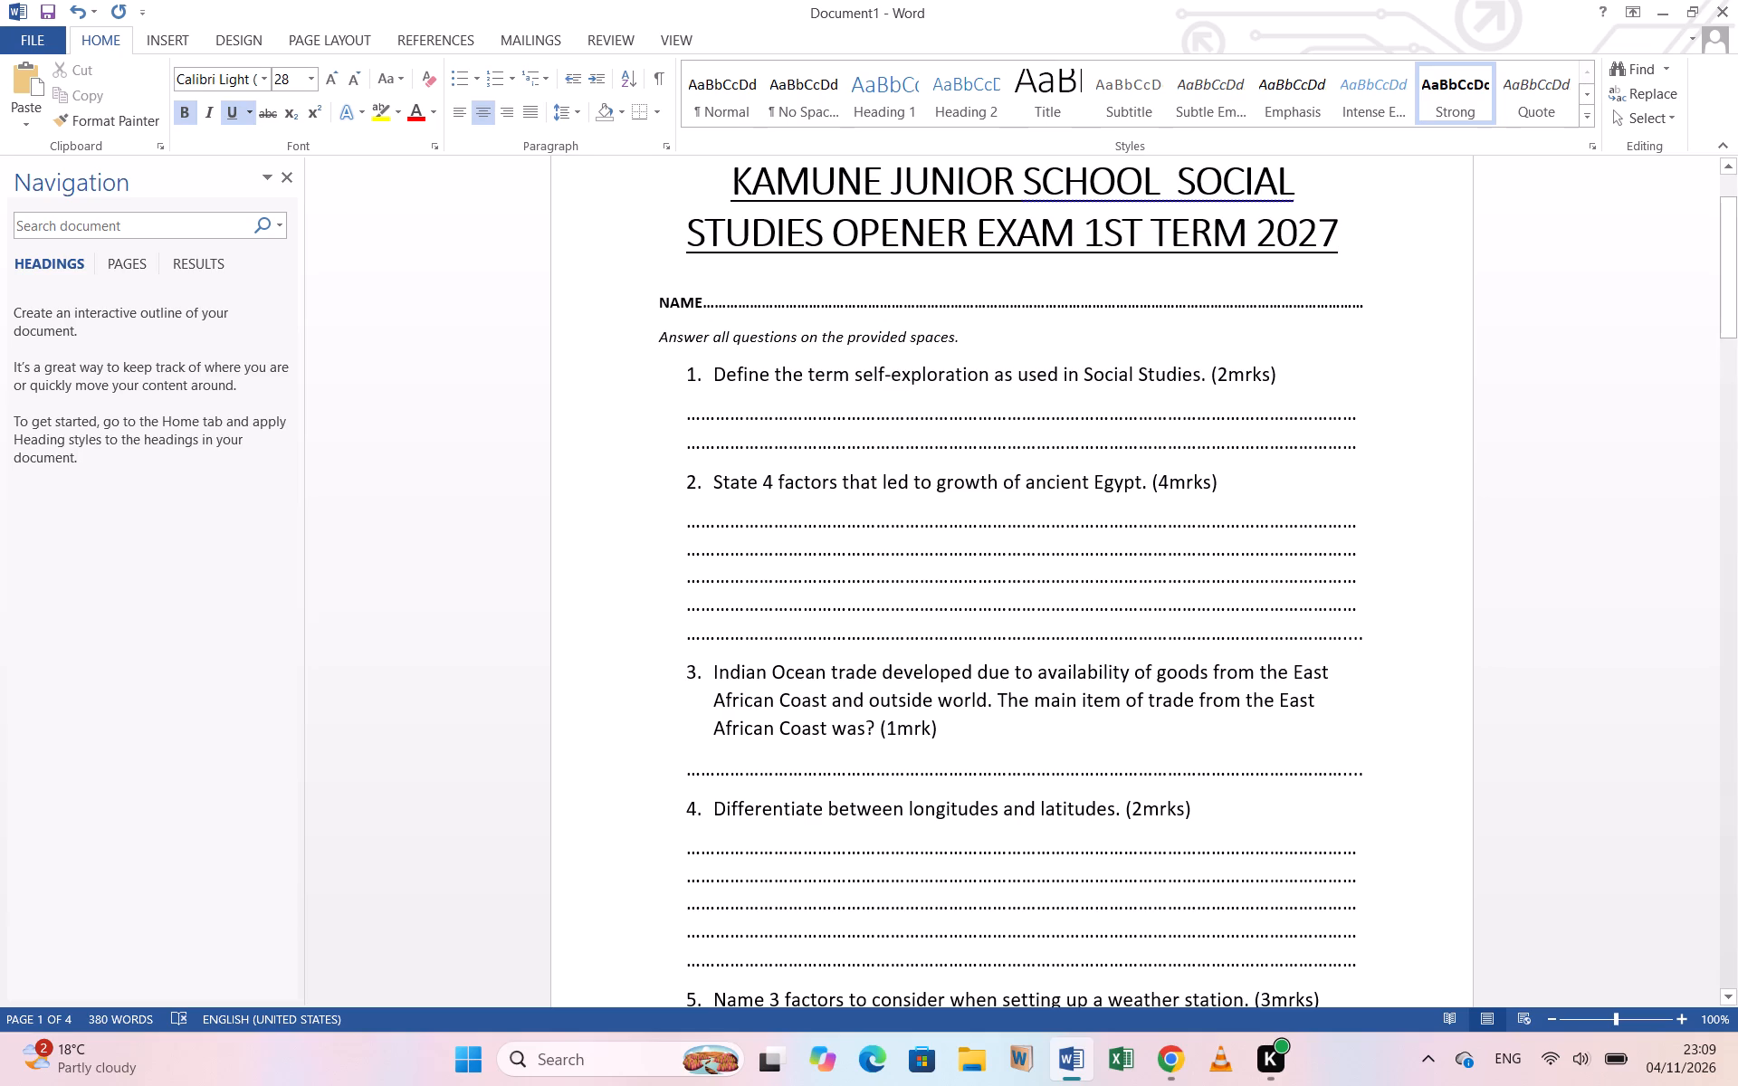
Reword "1ST TERM" in the exam title so that it reads "TERM ONE 2027".
{"action": "left_click", "coordinate": [1143, 242]}
{"action": "key", "text": "BackSpace"}
{"action": "key", "text": "BackSpace"}
{"action": "key", "text": "BackSpace"}
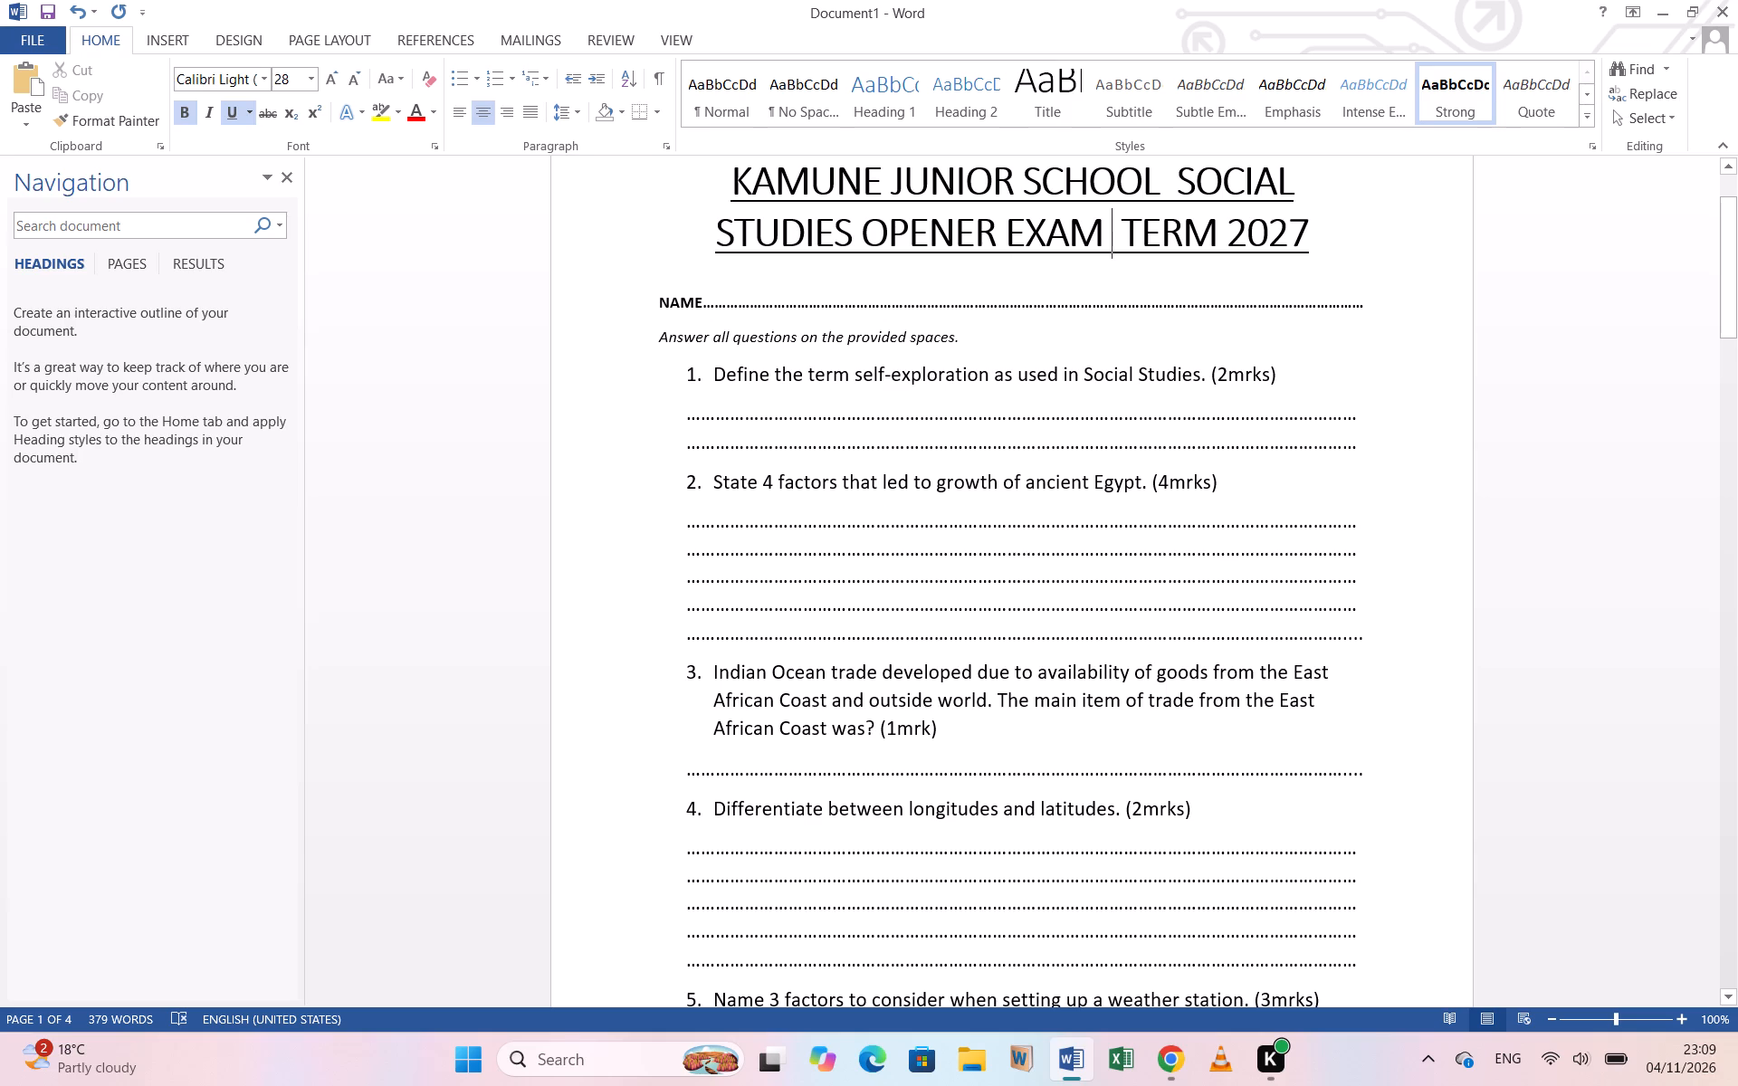
{"action": "left_click", "coordinate": [1127, 224]}
{"action": "key", "text": "BackSpace"}
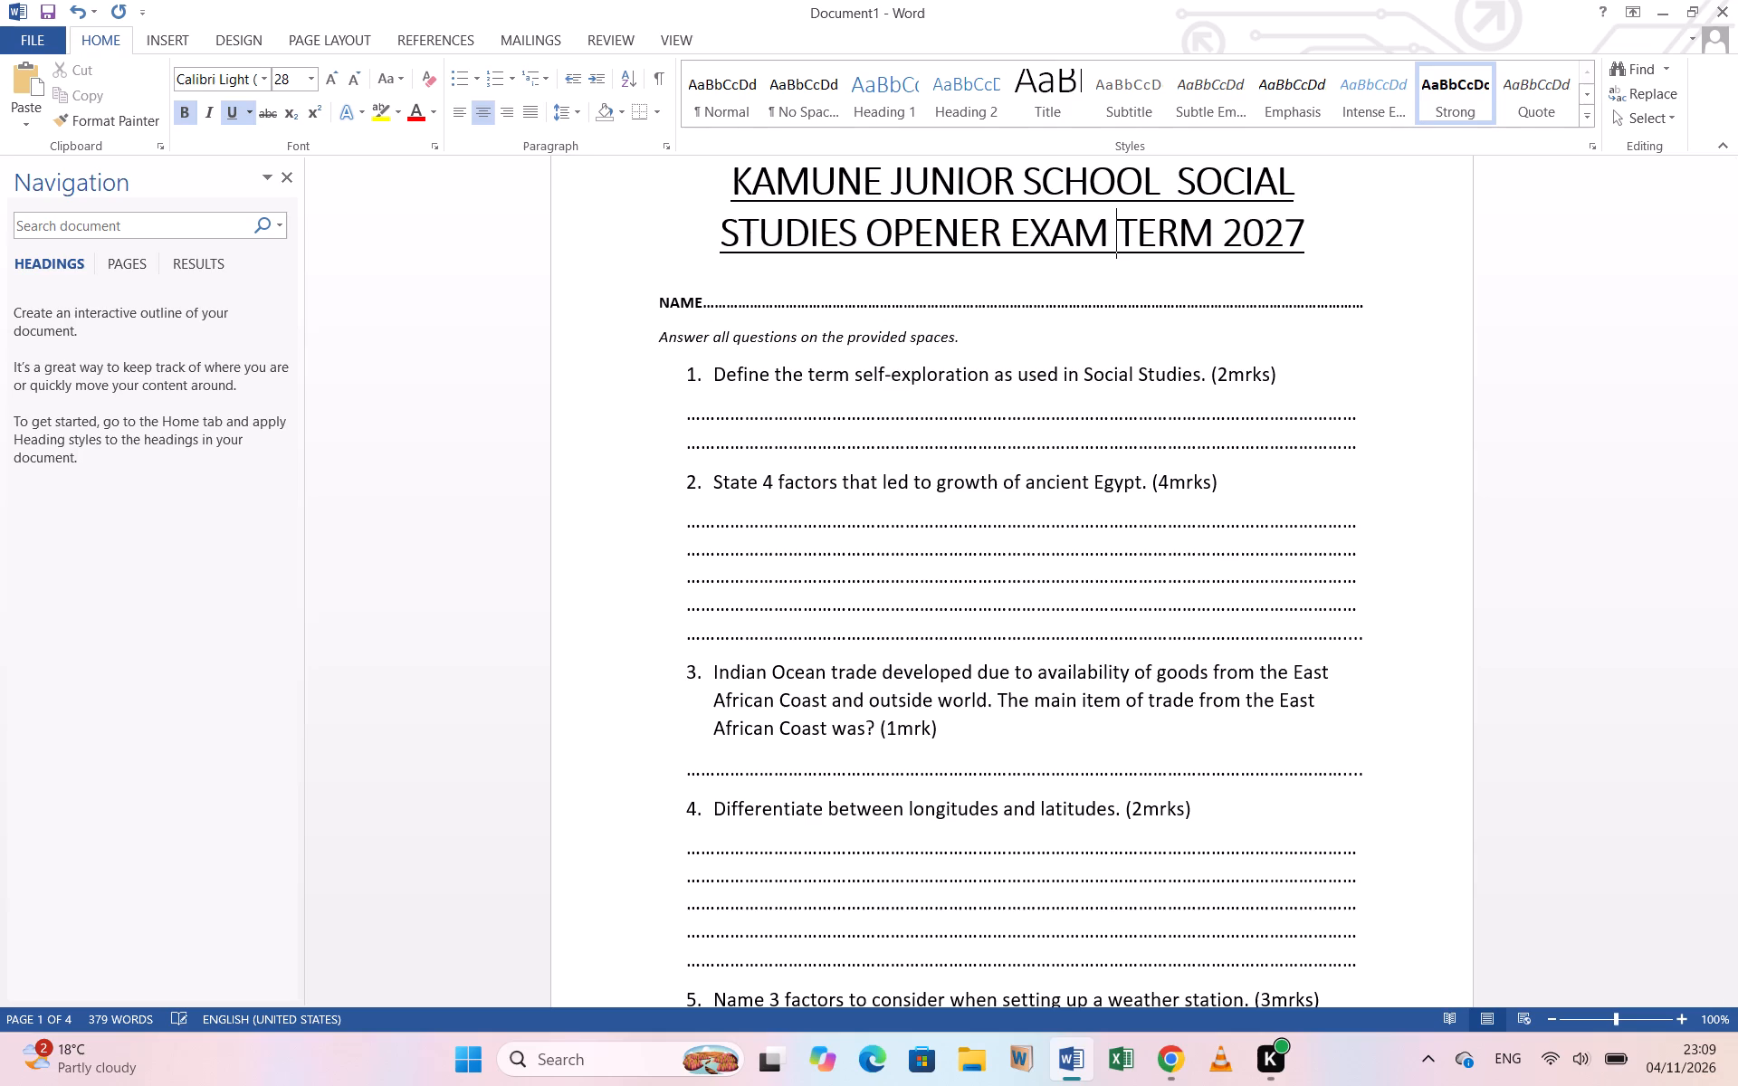
{"action": "left_click", "coordinate": [1218, 228]}
{"action": "key", "text": "o"}
{"action": "key", "text": "BackSpace"}
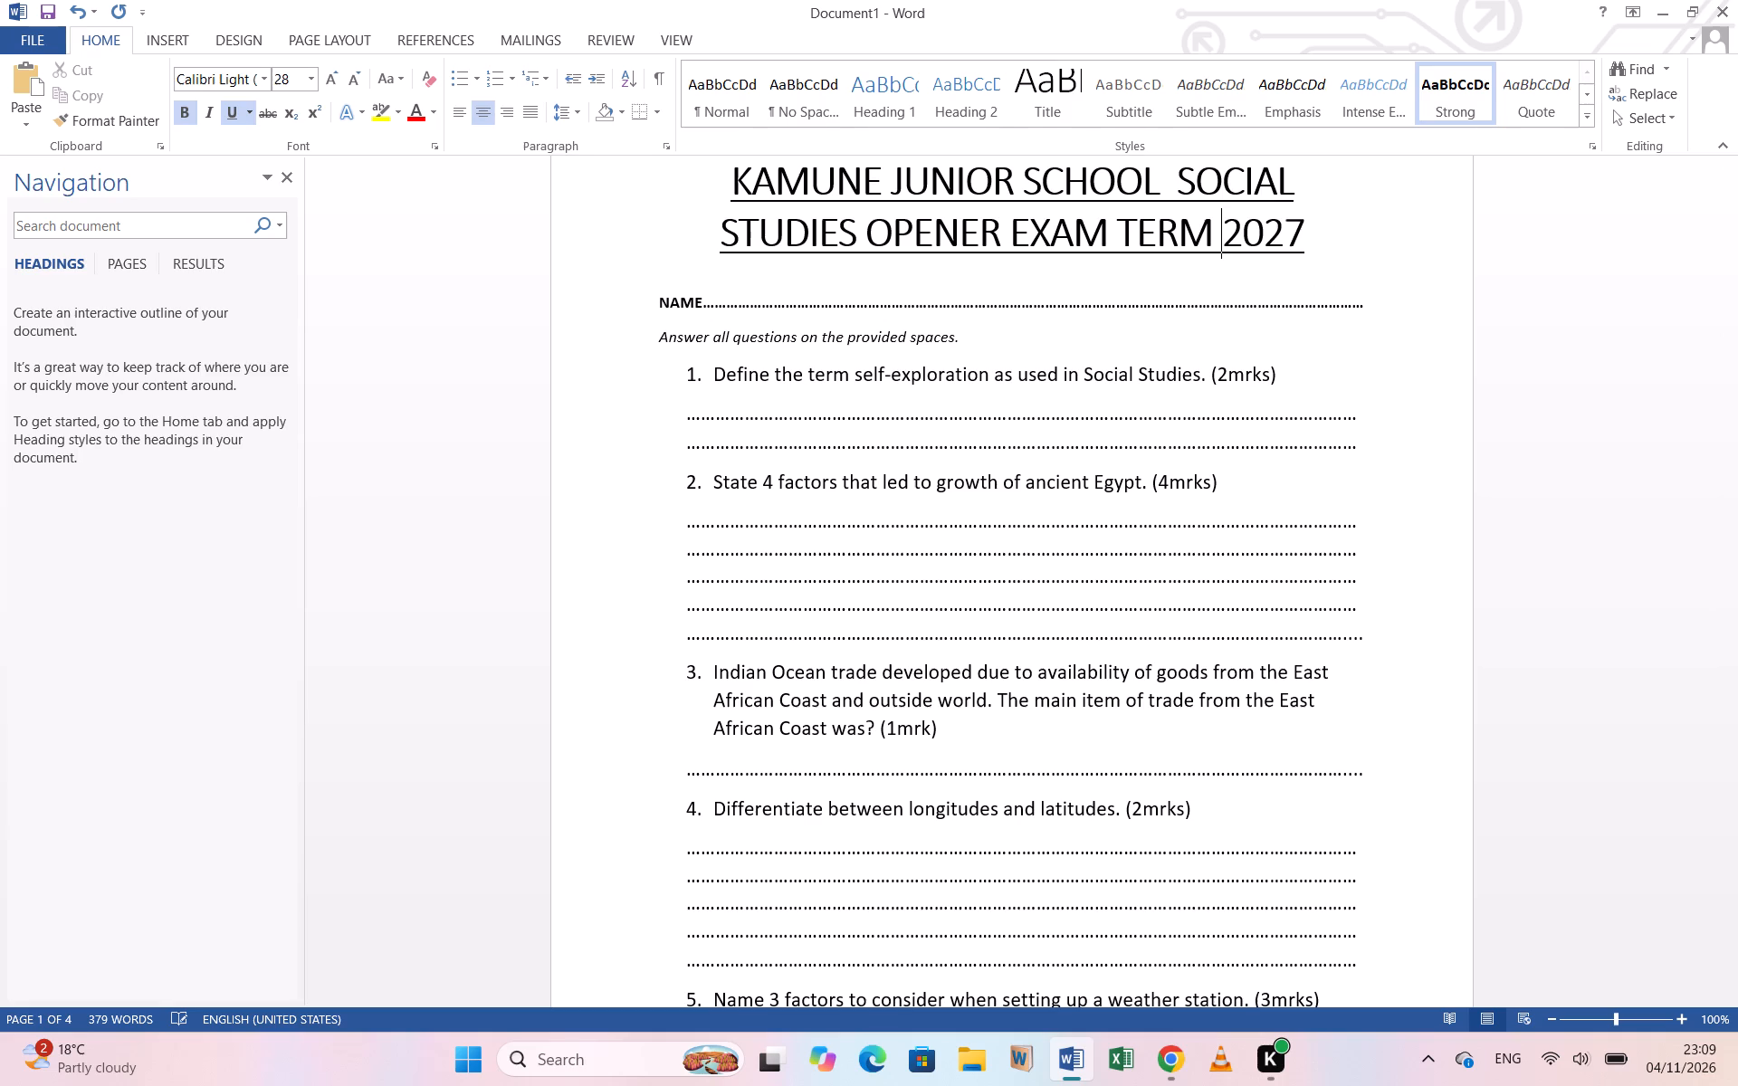
{"action": "key", "text": "o"}
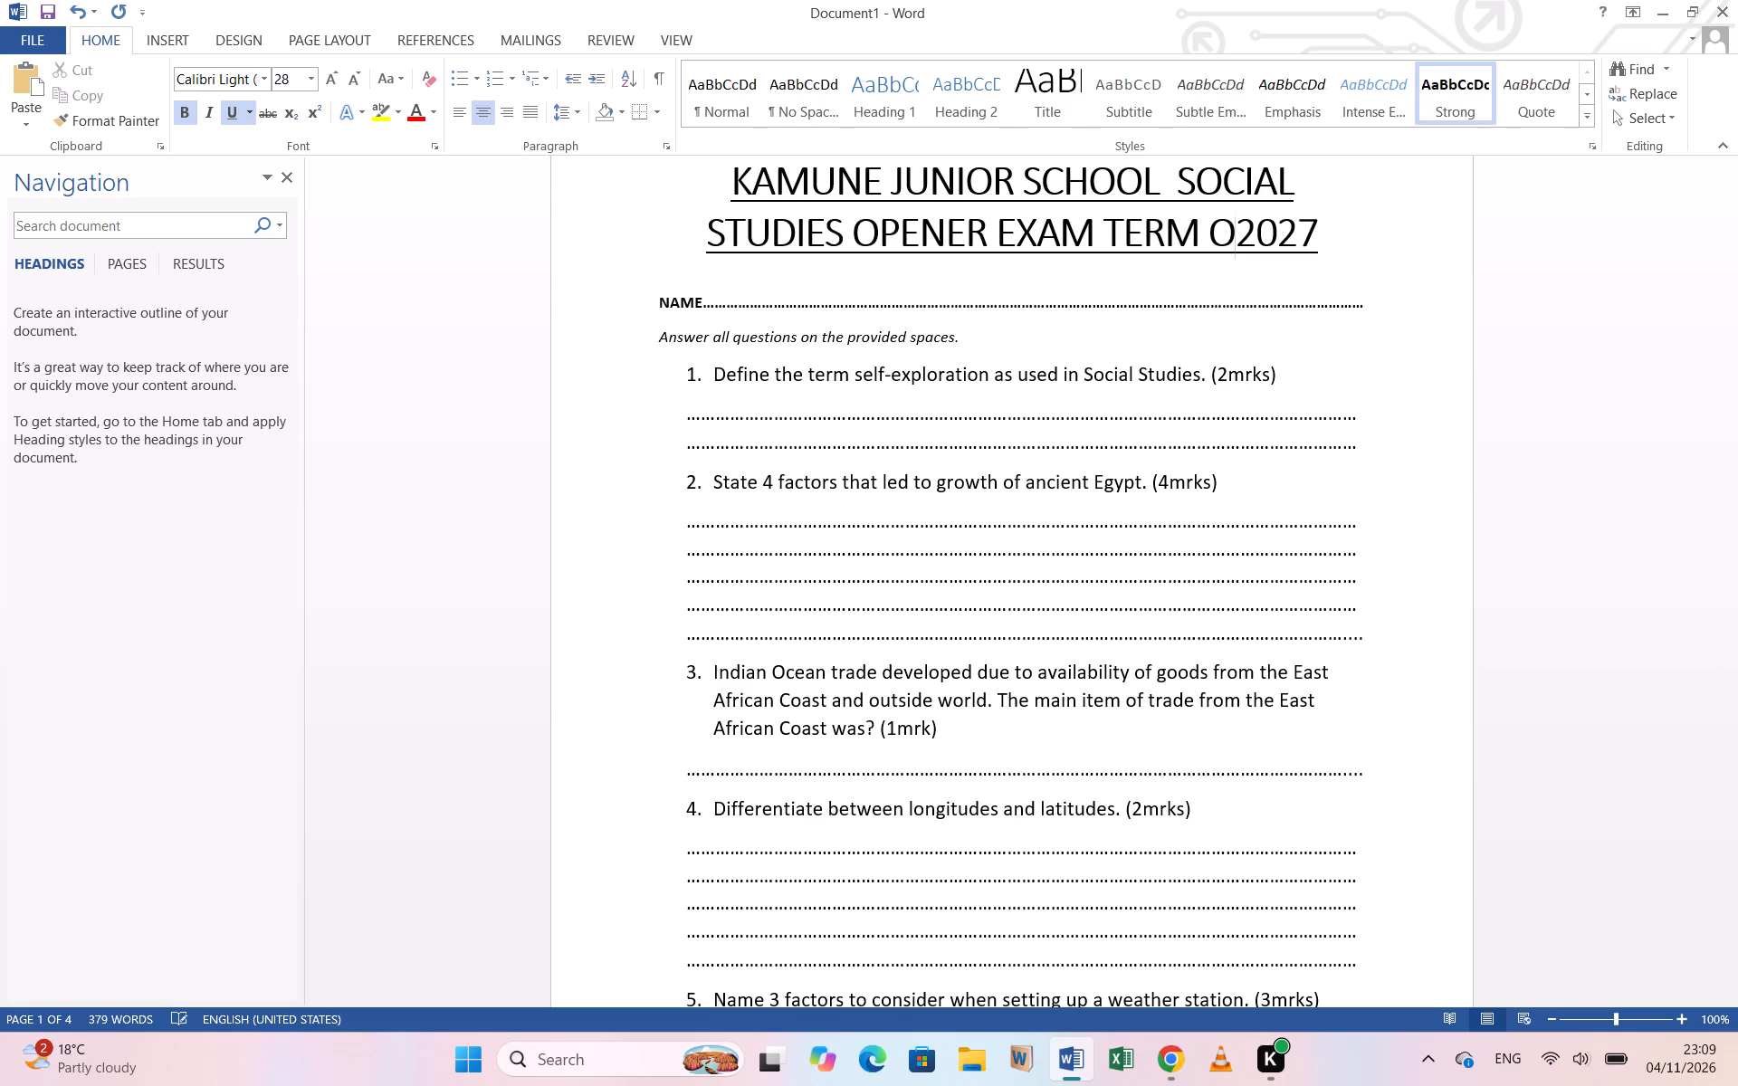
{"action": "type", "text": "NE"}
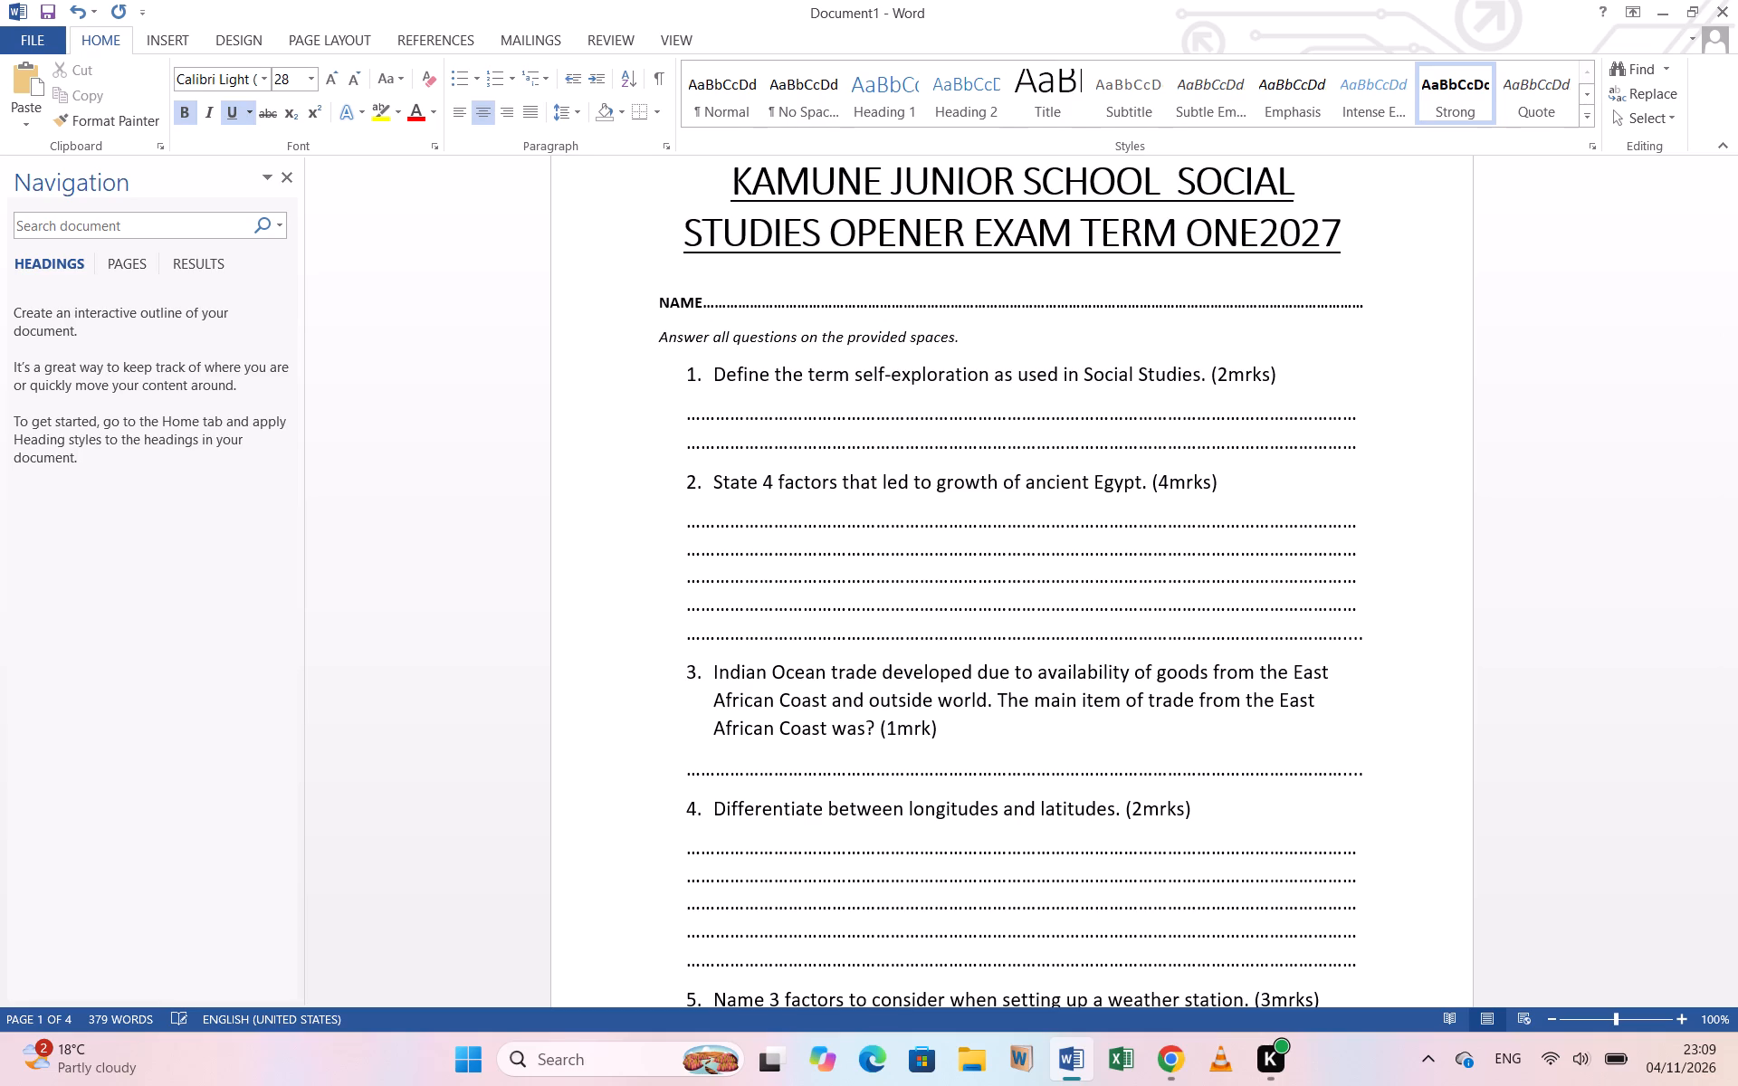
{"action": "key", "text": "space"}
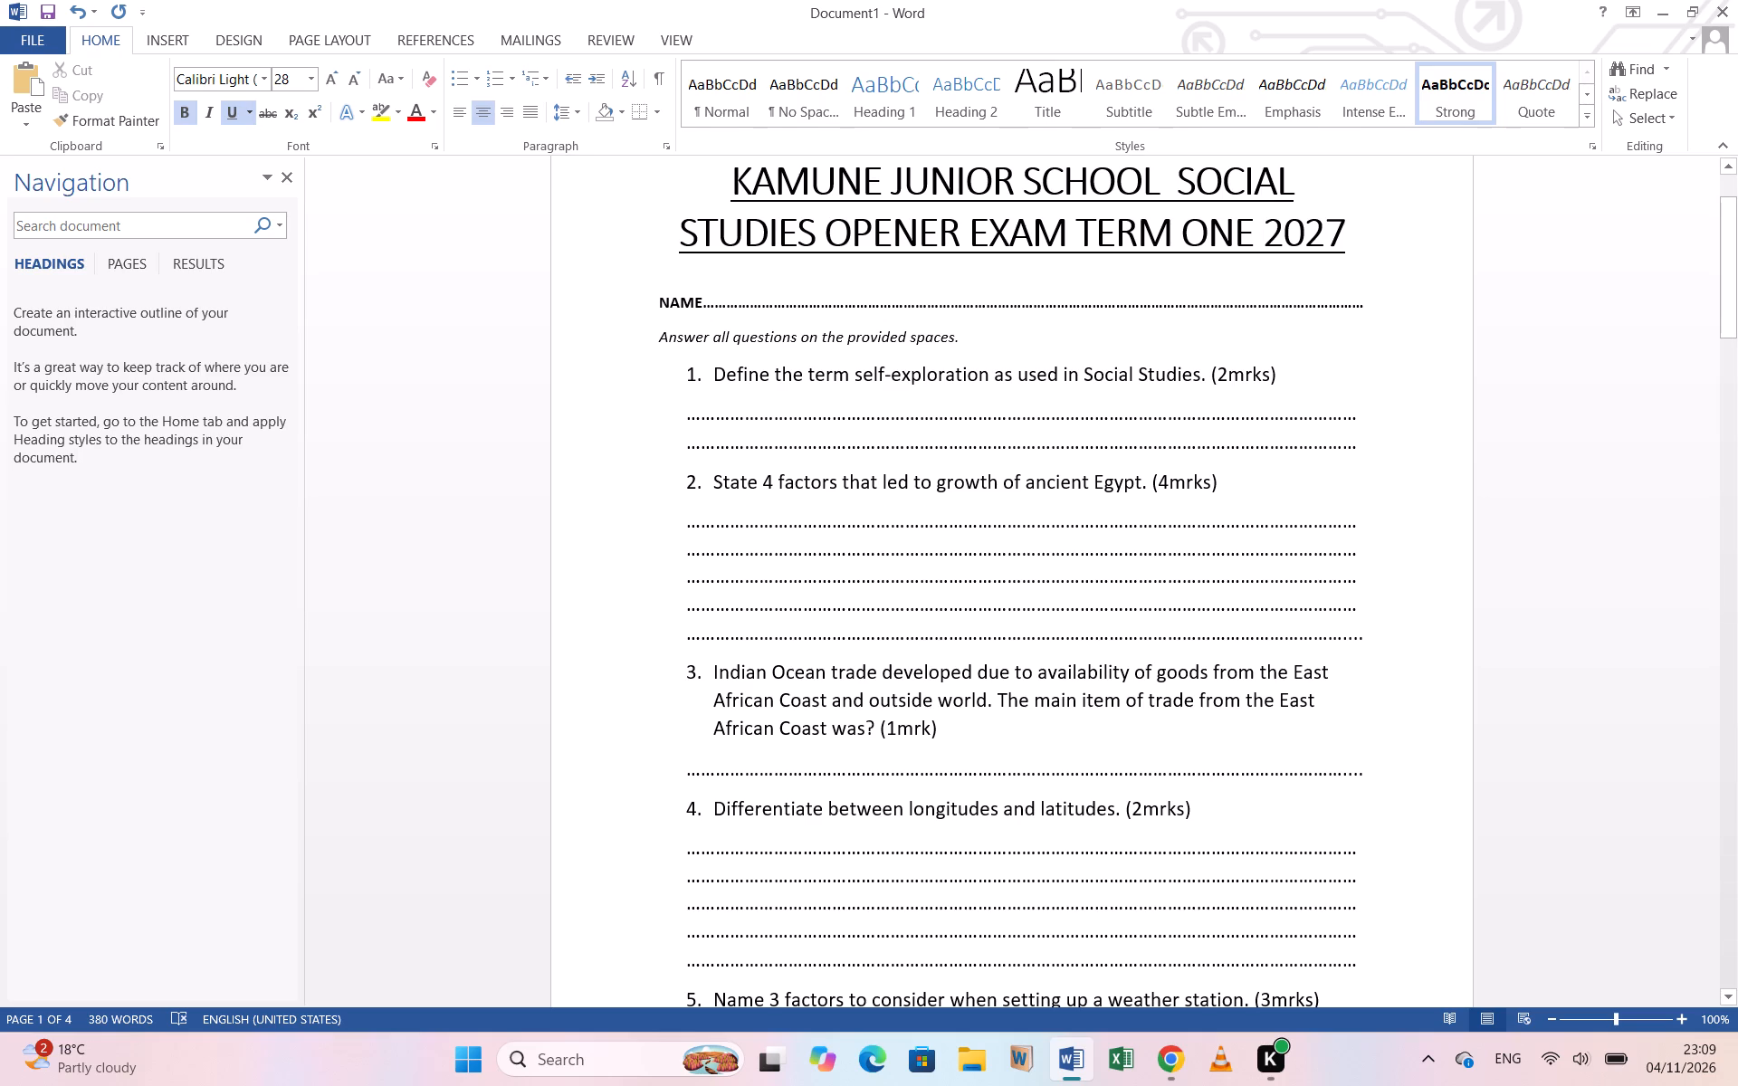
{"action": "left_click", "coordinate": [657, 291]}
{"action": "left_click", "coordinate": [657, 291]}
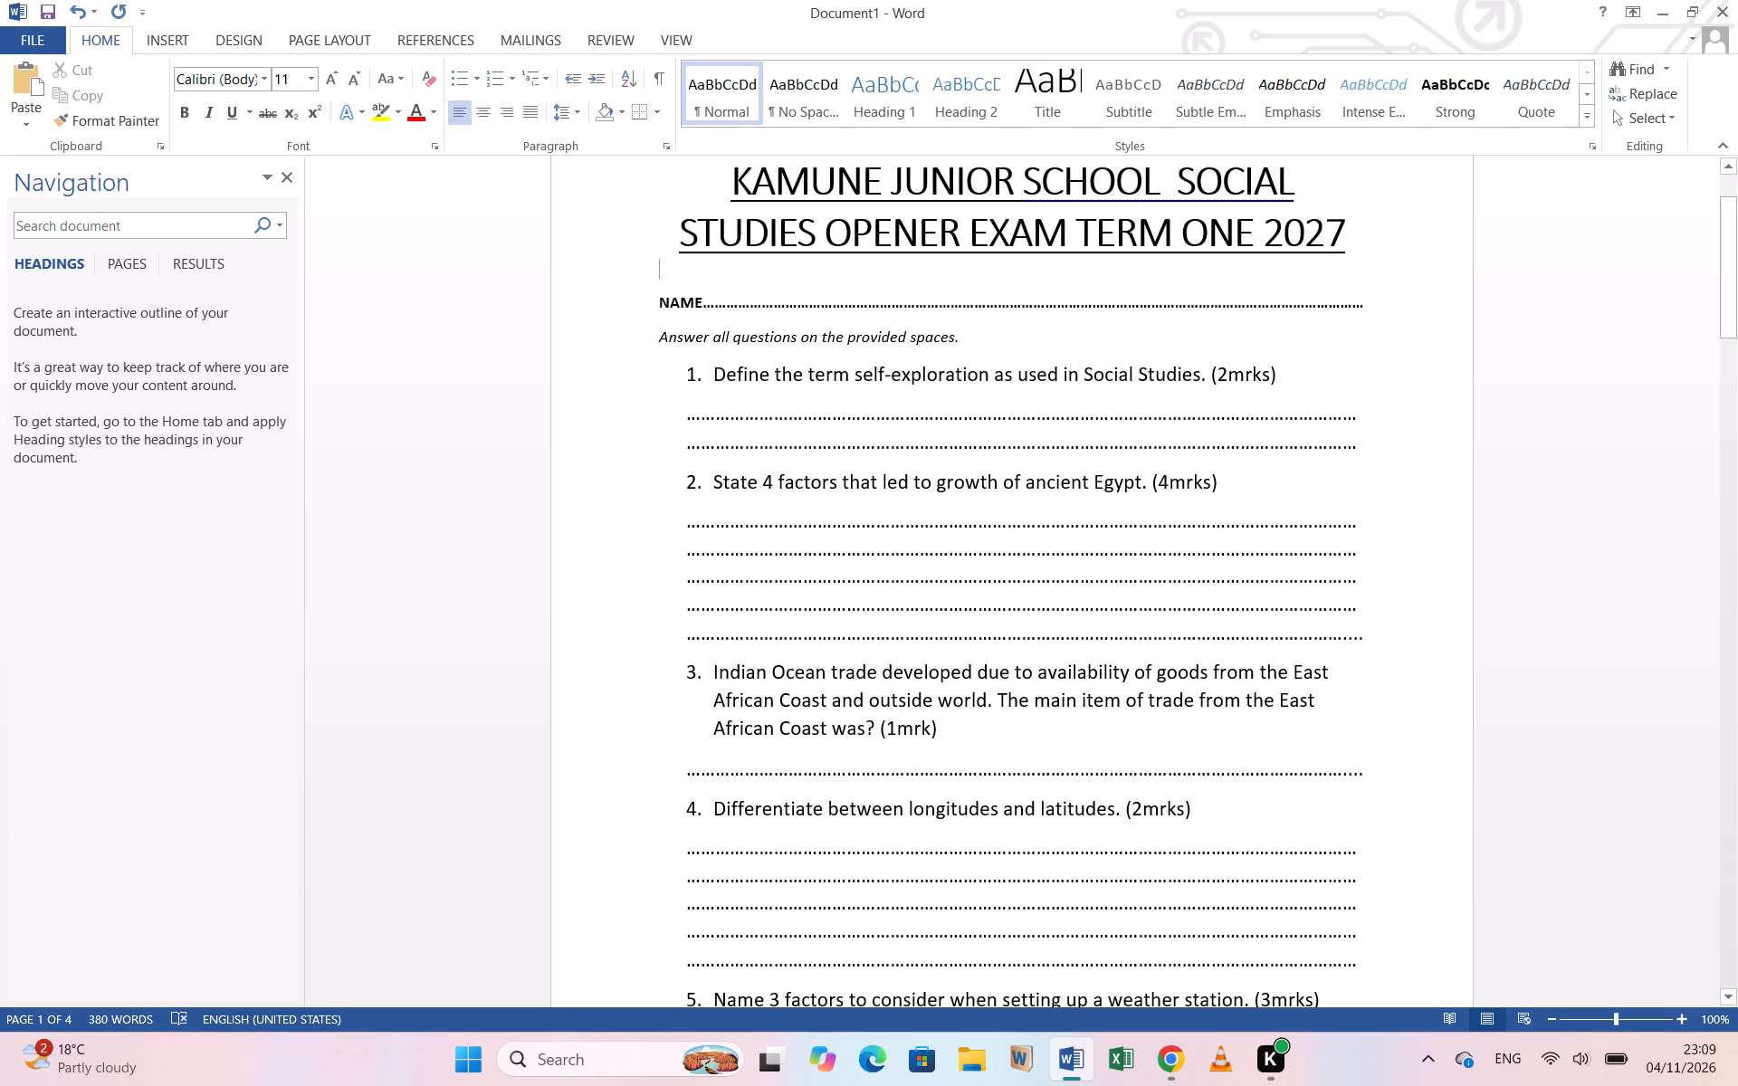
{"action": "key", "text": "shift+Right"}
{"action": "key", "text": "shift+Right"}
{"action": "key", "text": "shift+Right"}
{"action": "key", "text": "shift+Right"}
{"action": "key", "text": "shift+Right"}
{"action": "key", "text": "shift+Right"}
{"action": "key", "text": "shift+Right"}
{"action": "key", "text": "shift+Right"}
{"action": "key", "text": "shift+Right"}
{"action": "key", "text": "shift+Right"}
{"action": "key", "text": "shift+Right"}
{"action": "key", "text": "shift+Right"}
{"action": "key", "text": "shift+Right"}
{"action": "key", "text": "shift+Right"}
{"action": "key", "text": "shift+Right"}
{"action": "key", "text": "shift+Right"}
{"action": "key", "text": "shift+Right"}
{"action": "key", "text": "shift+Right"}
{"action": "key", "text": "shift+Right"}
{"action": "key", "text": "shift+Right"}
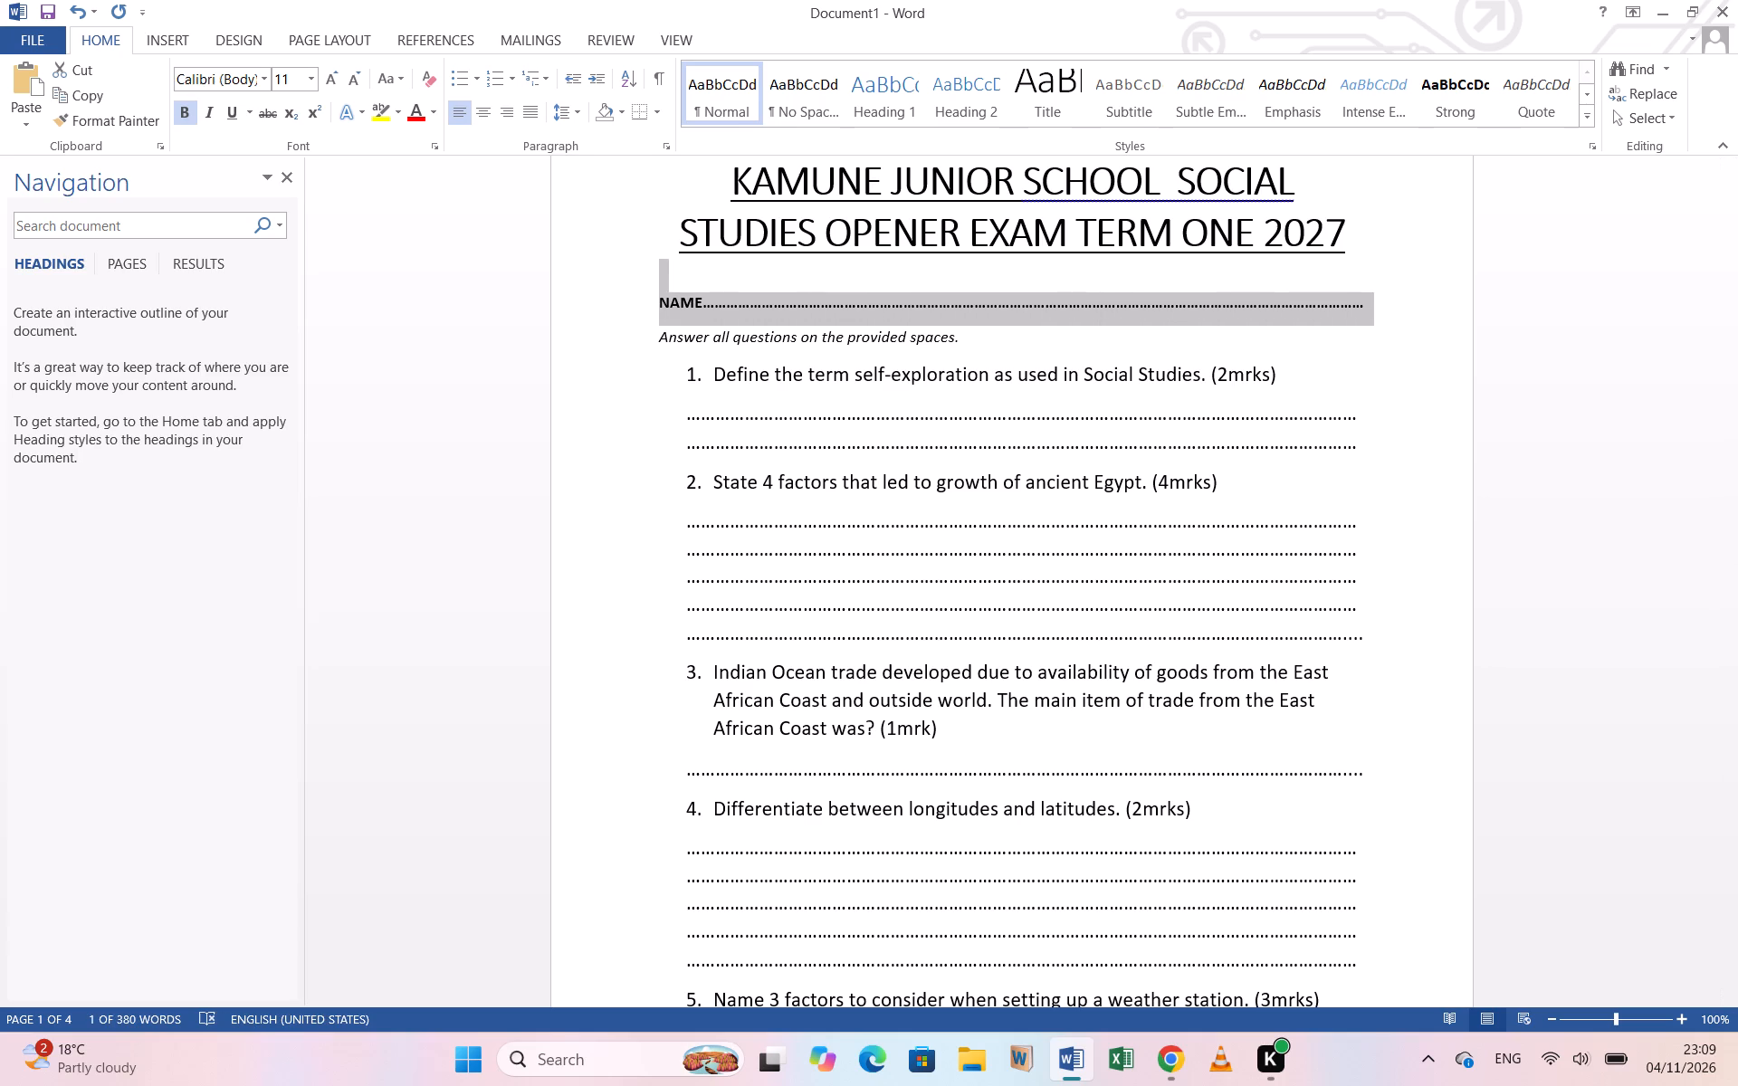
Set the NAME line and the "Answer all questions on the provided spaces." instruction to font size 14.
{"action": "left_click", "coordinate": [652, 296]}
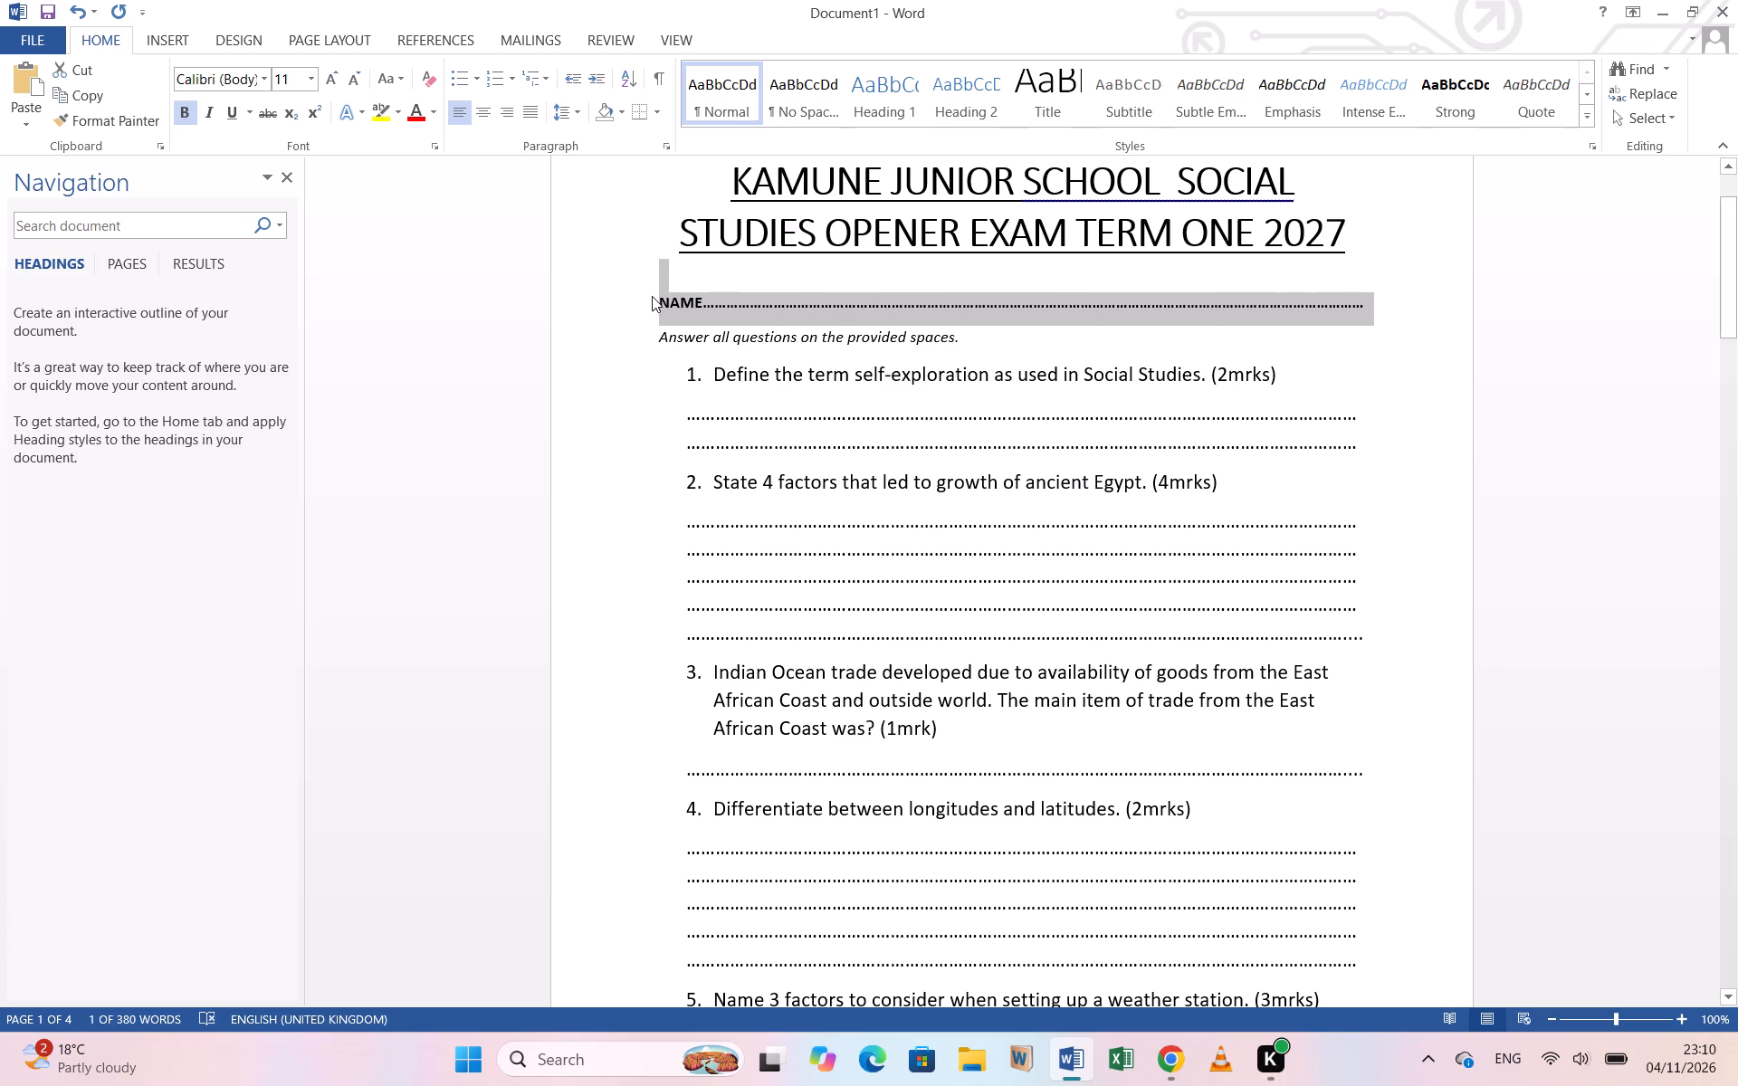
{"action": "left_click", "coordinate": [652, 296]}
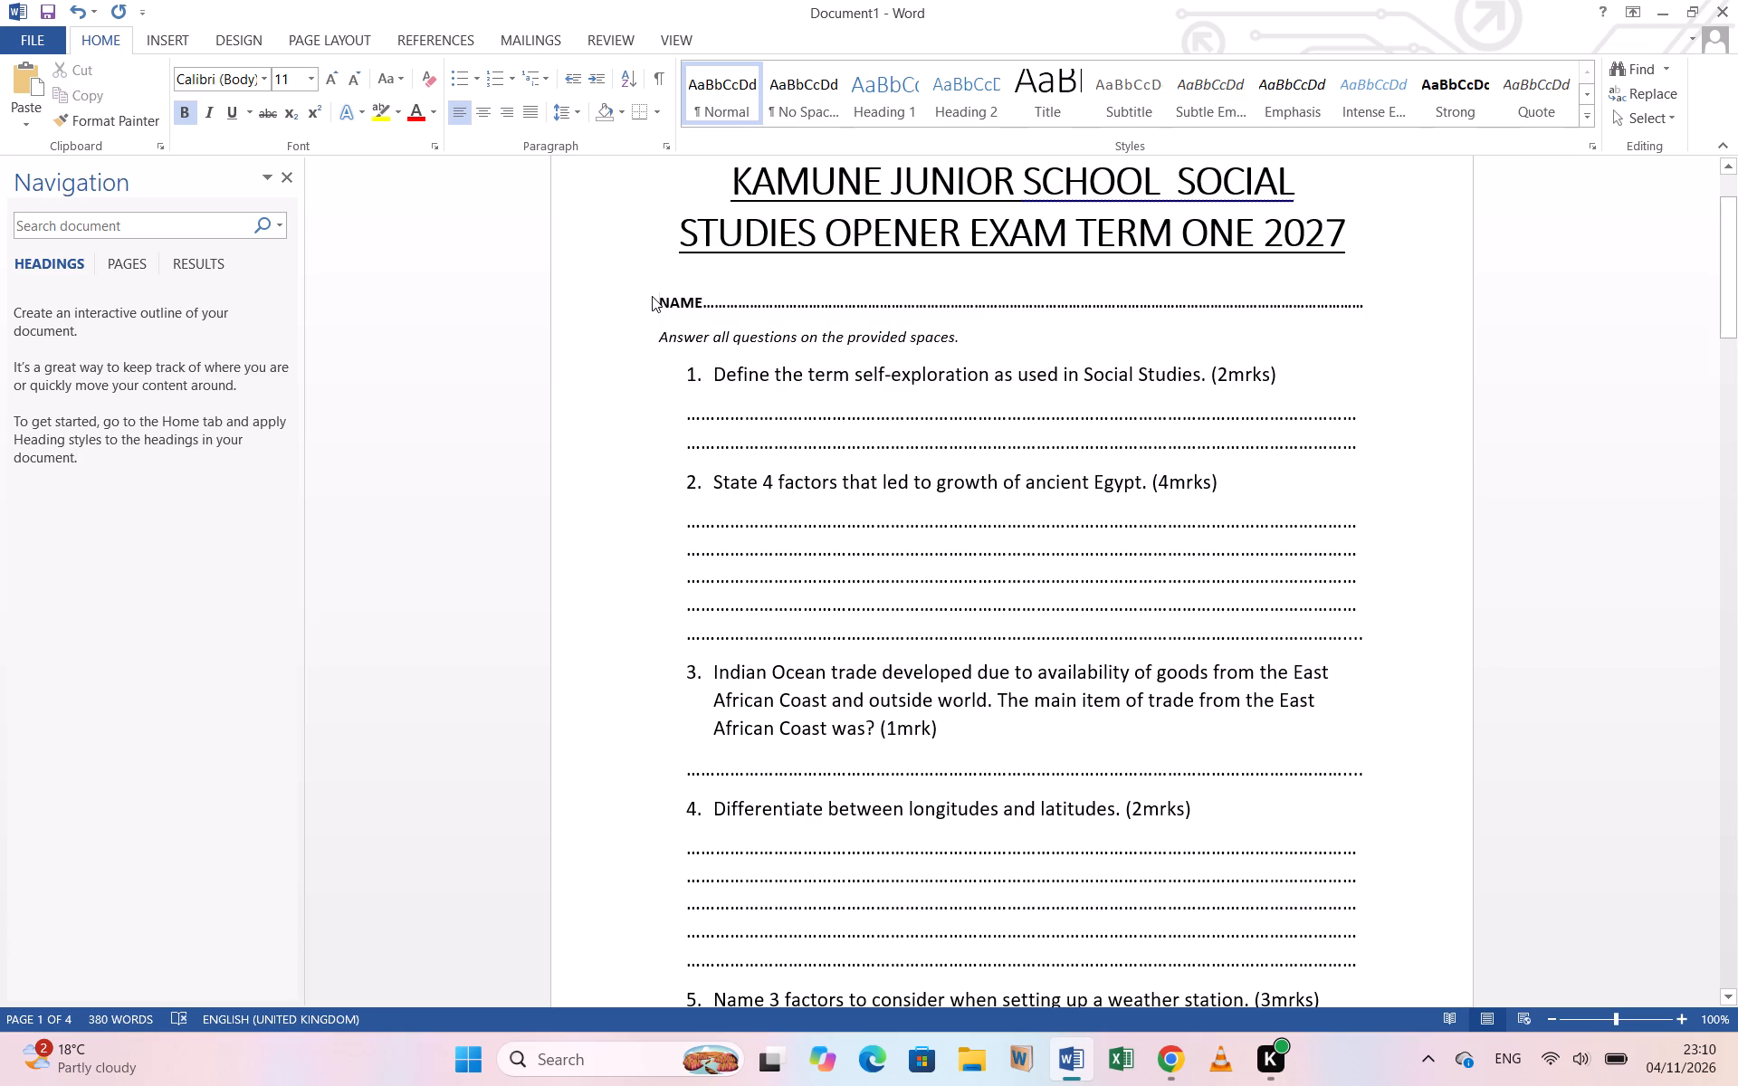
{"action": "key", "text": "shift+Right"}
{"action": "key", "text": "shift+Right"}
{"action": "key", "text": "shift+Right"}
{"action": "key", "text": "shift+Right"}
{"action": "key", "text": "shift+Right"}
{"action": "key", "text": "shift+Right"}
{"action": "key", "text": "shift+Right"}
{"action": "key", "text": "shift+Right"}
{"action": "key", "text": "shift+Right"}
{"action": "key", "text": "shift+Right"}
{"action": "key", "text": "shift+Right"}
{"action": "key", "text": "shift+Right"}
{"action": "key", "text": "shift+Right"}
{"action": "key", "text": "shift+Right"}
{"action": "key", "text": "shift+Right"}
{"action": "key", "text": "shift+Right"}
{"action": "key", "text": "shift+Right"}
{"action": "key", "text": "shift+Right"}
{"action": "key", "text": "shift+Right"}
{"action": "key", "text": "shift+Right"}
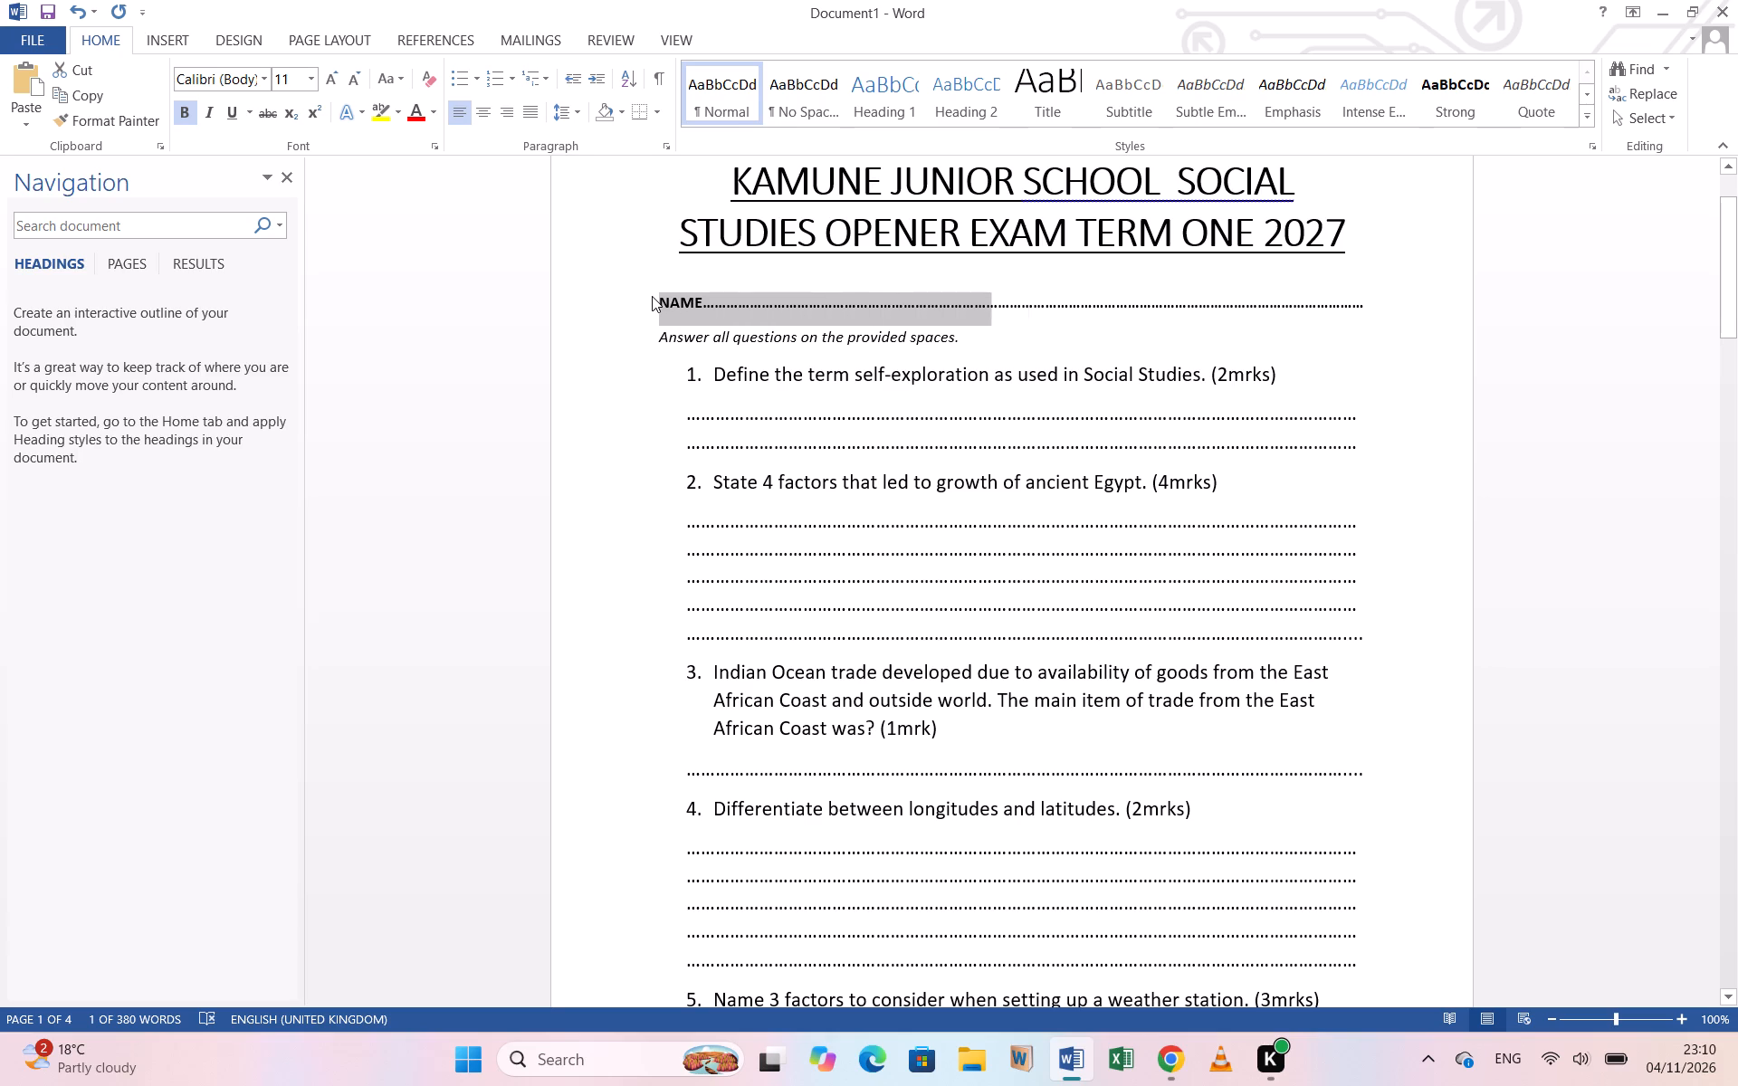
{"action": "key", "text": "shift+Right"}
{"action": "key", "text": "shift+Right"}
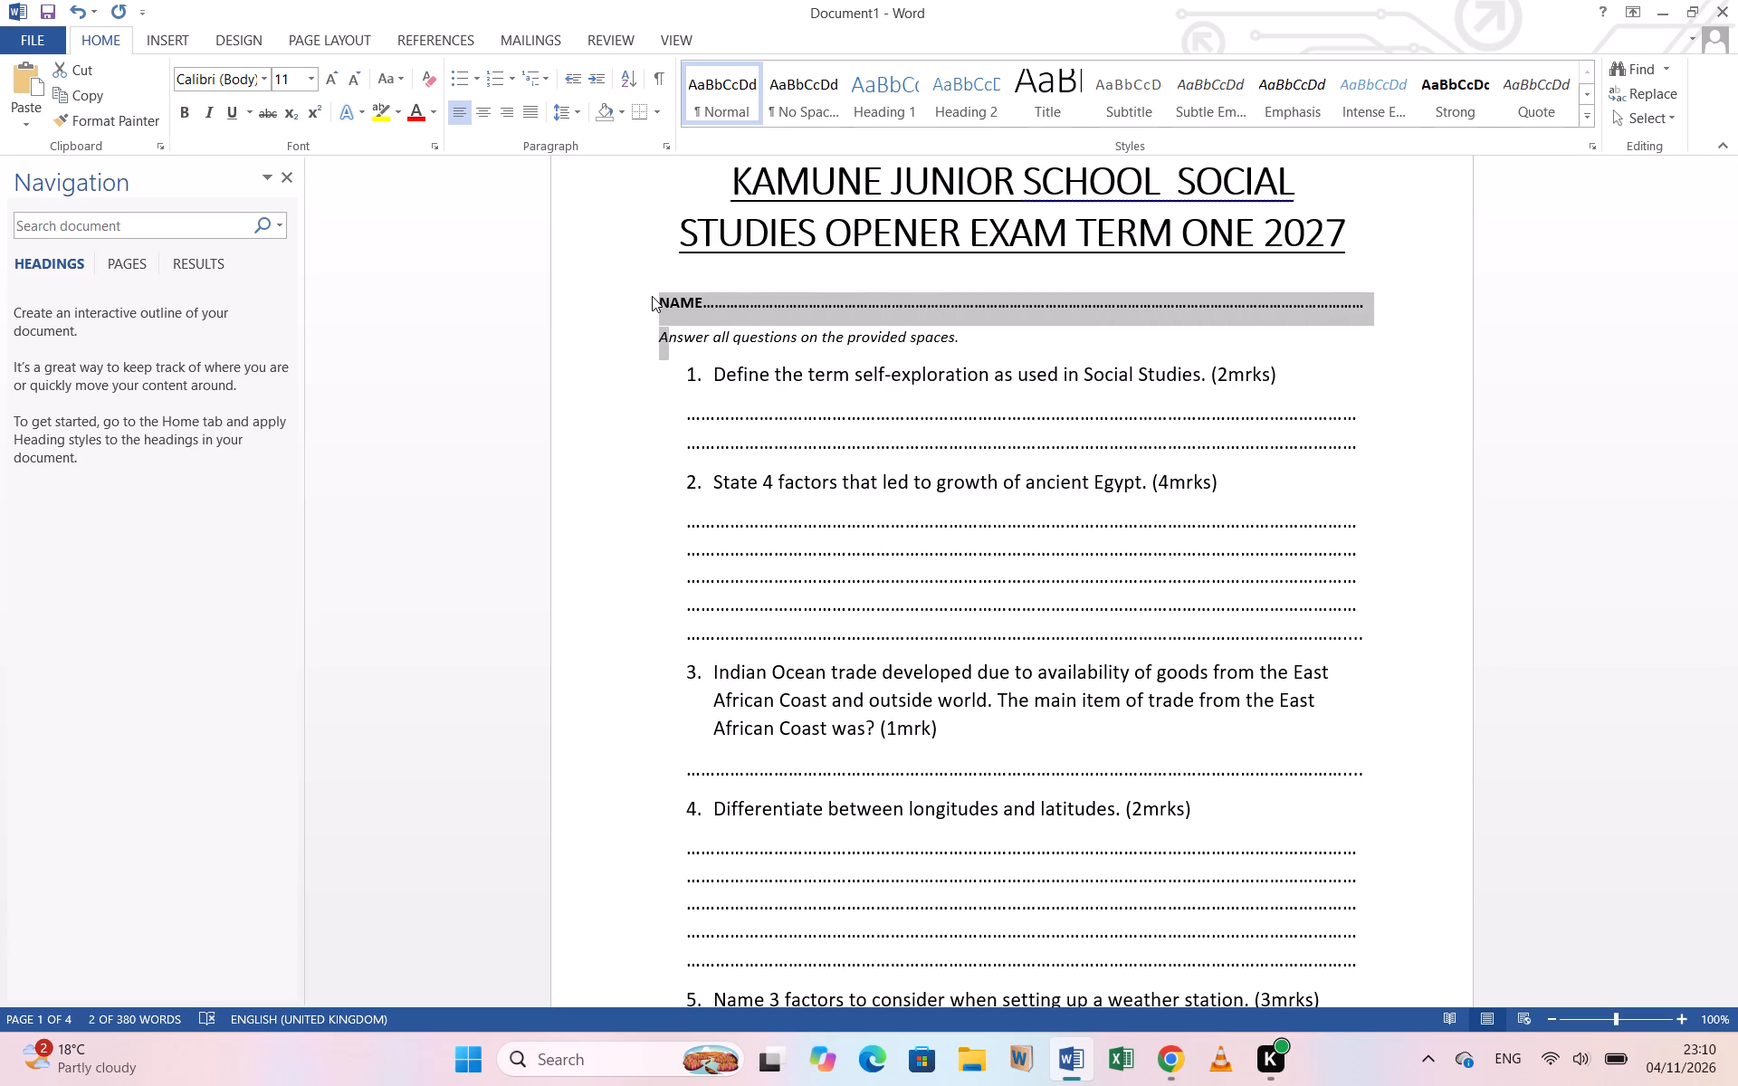
{"action": "key", "text": "shift+Right"}
{"action": "key", "text": "shift+Right"}
{"action": "key", "text": "shift+Right"}
{"action": "key", "text": "shift+Right"}
{"action": "key", "text": "shift+Right"}
{"action": "key", "text": "shift+Right"}
{"action": "key", "text": "shift+Right"}
{"action": "key", "text": "shift+Right"}
{"action": "key", "text": "shift+Right"}
{"action": "key", "text": "shift+Right"}
{"action": "key", "text": "shift+Right"}
{"action": "key", "text": "shift+Right"}
{"action": "key", "text": "shift+Right"}
{"action": "key", "text": "shift+Right"}
{"action": "key", "text": "shift+Right"}
{"action": "key", "text": "shift+Right"}
{"action": "key", "text": "shift+Right"}
{"action": "key", "text": "shift+Right"}
{"action": "key", "text": "shift+Right"}
{"action": "key", "text": "shift+Right"}
{"action": "key", "text": "shift+Right"}
{"action": "key", "text": "shift+Right"}
{"action": "key", "text": "shift+Right"}
{"action": "key", "text": "shift+Right"}
{"action": "key", "text": "shift+Right"}
{"action": "key", "text": "shift+Right"}
{"action": "key", "text": "shift+Right"}
{"action": "key", "text": "shift+Right"}
{"action": "key", "text": "shift+Right"}
{"action": "key", "text": "shift+Right"}
{"action": "key", "text": "shift+Right"}
{"action": "key", "text": "shift+Right"}
{"action": "key", "text": "shift+Right"}
{"action": "key", "text": "shift+Right"}
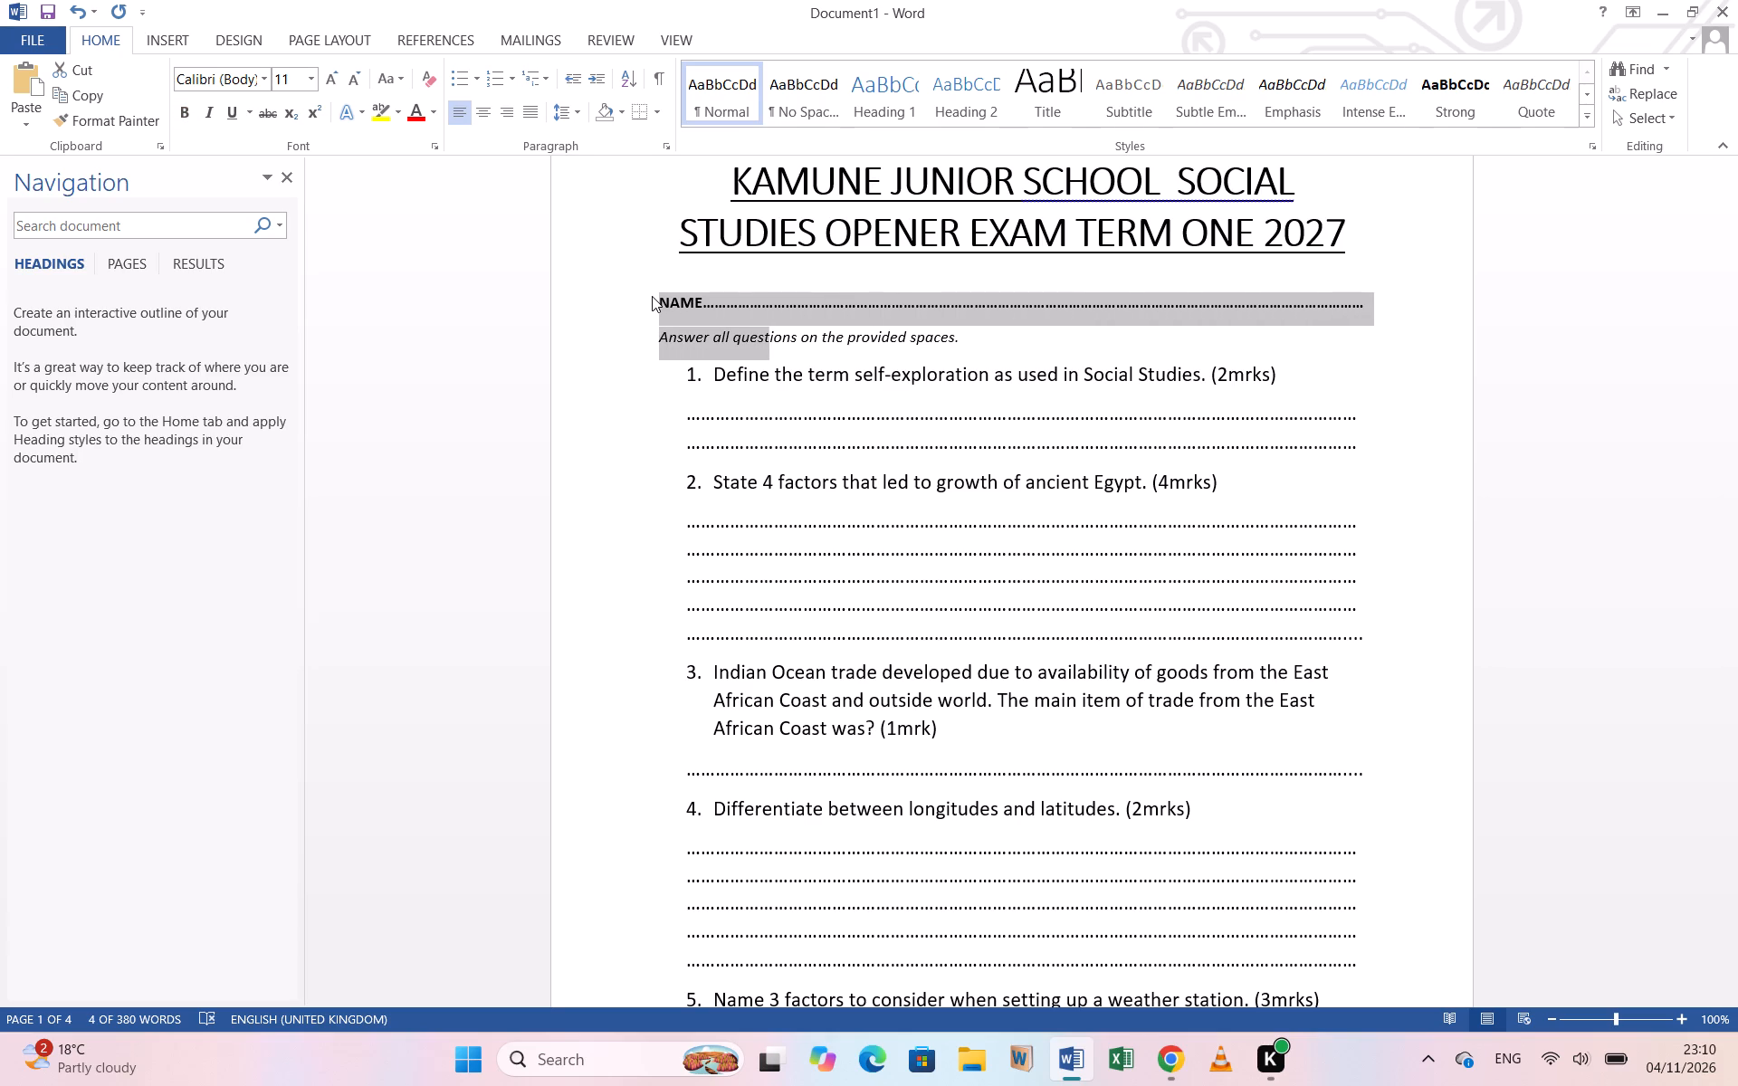
{"action": "key", "text": "shift+Right"}
{"action": "key", "text": "shift+Right"}
{"action": "key", "text": "shift+Right"}
{"action": "key", "text": "shift+Right"}
{"action": "key", "text": "shift+Right"}
{"action": "key", "text": "shift+Right"}
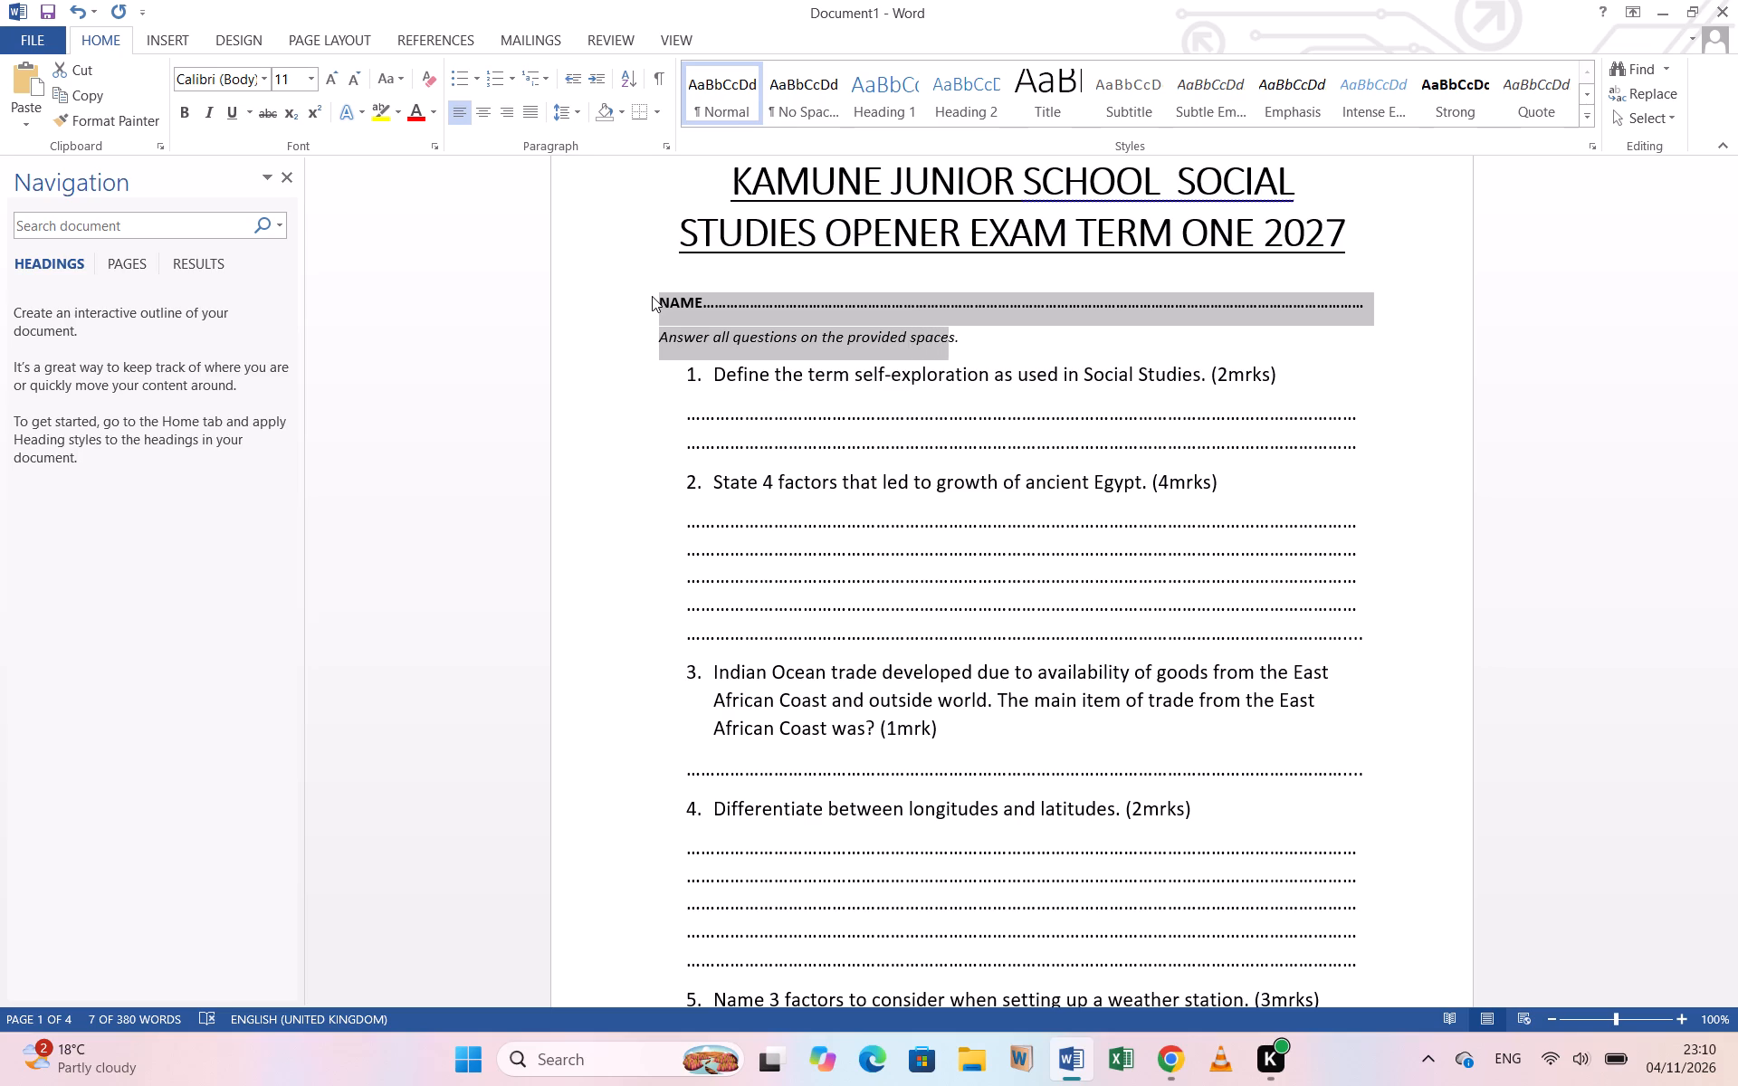
{"action": "key", "text": "shift+Right"}
{"action": "key", "text": "shift+Right"}
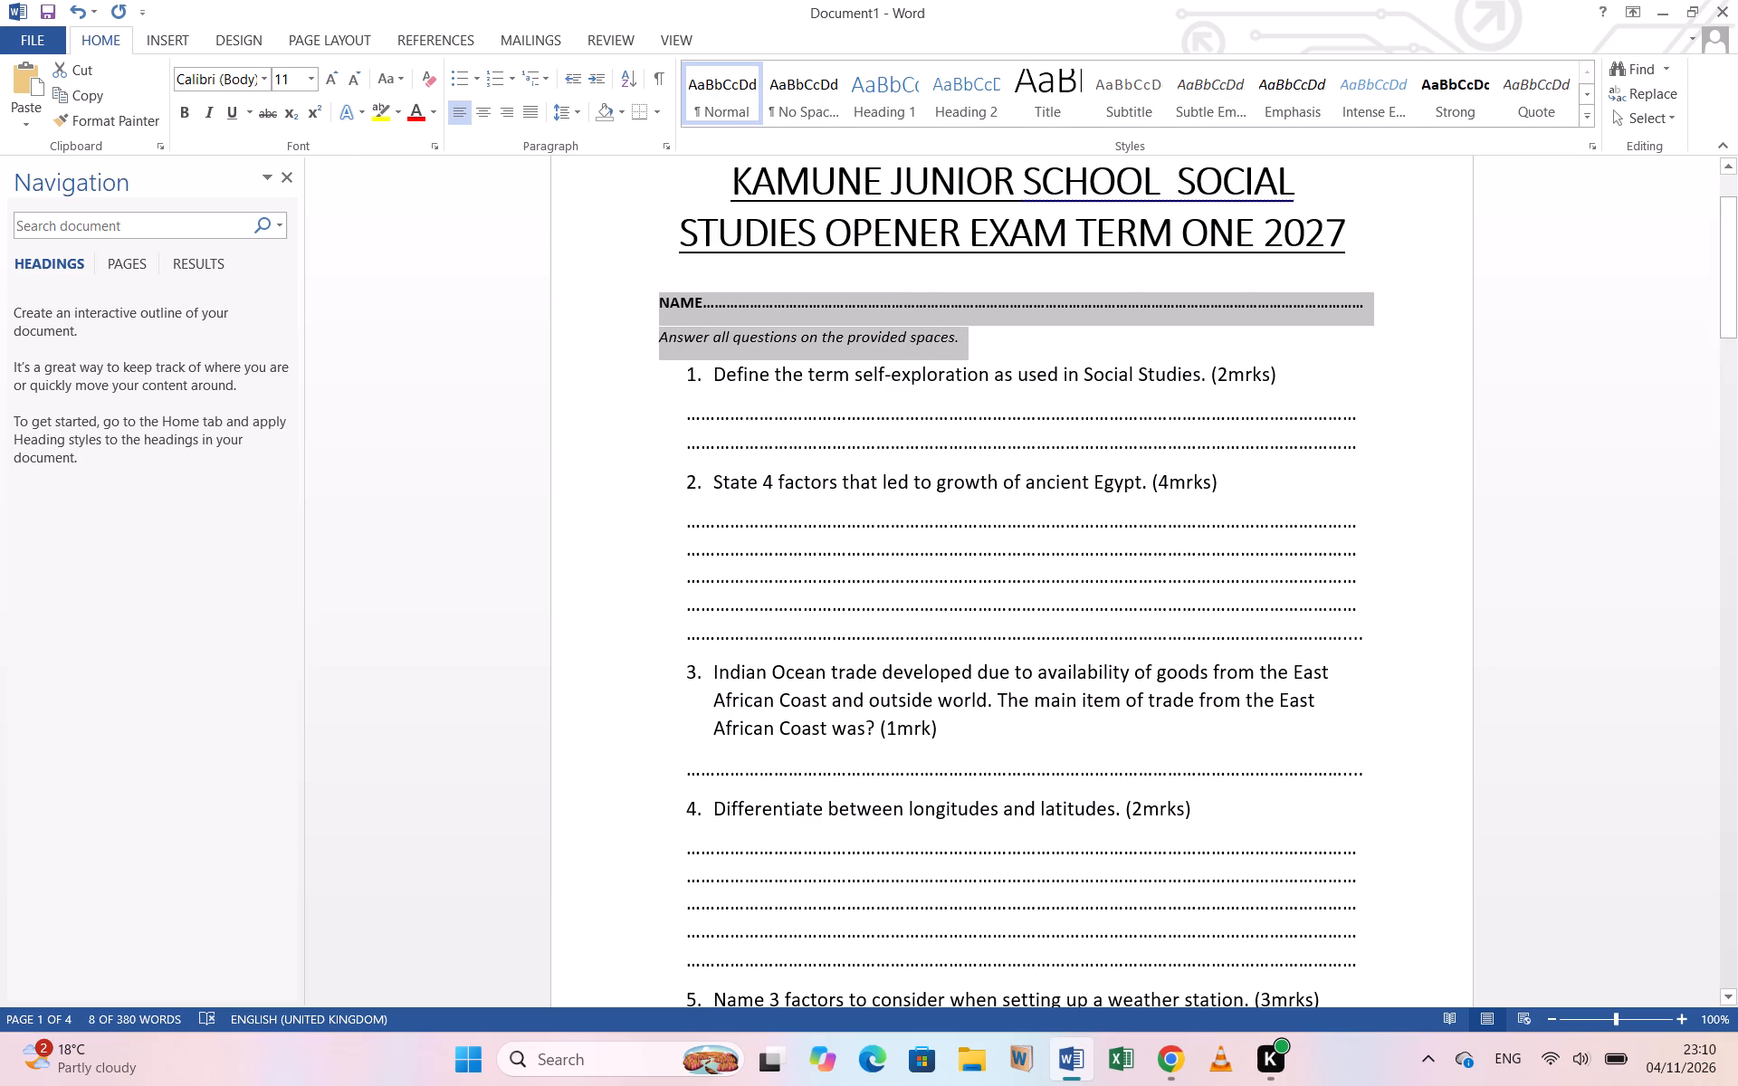
{"action": "left_click", "coordinate": [309, 86]}
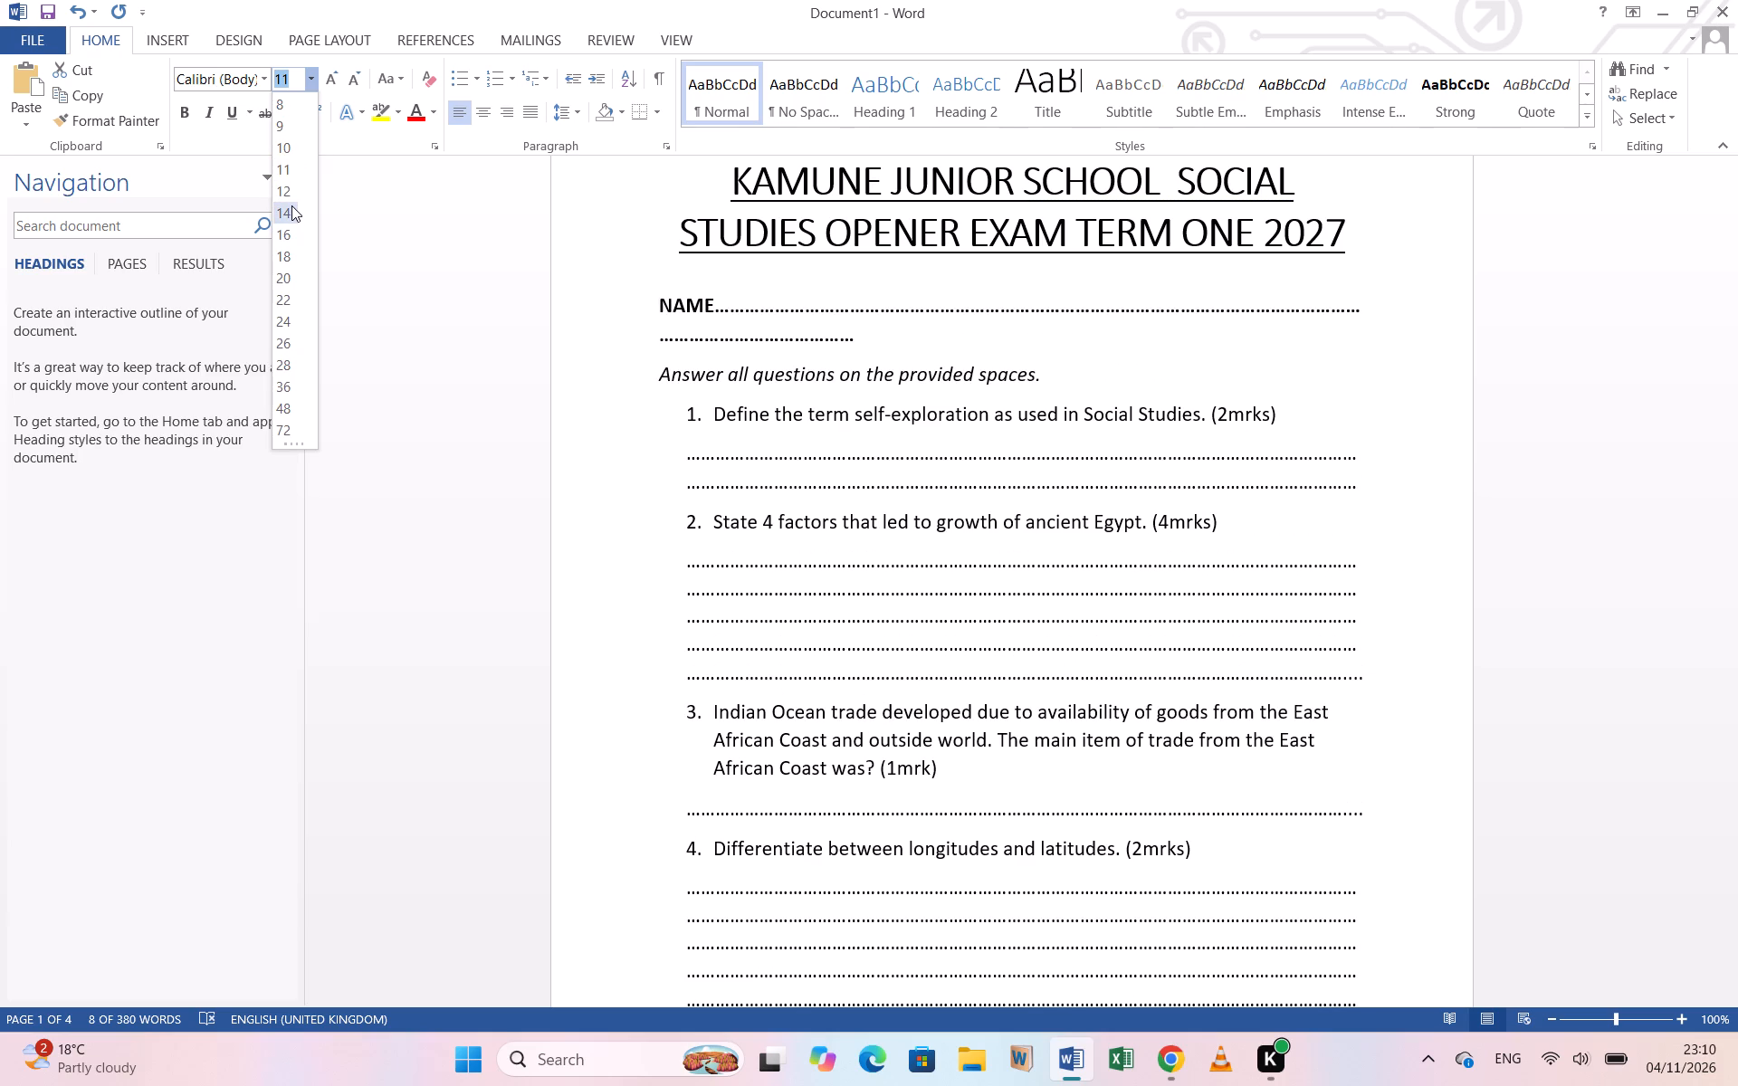
{"action": "left_click", "coordinate": [291, 206]}
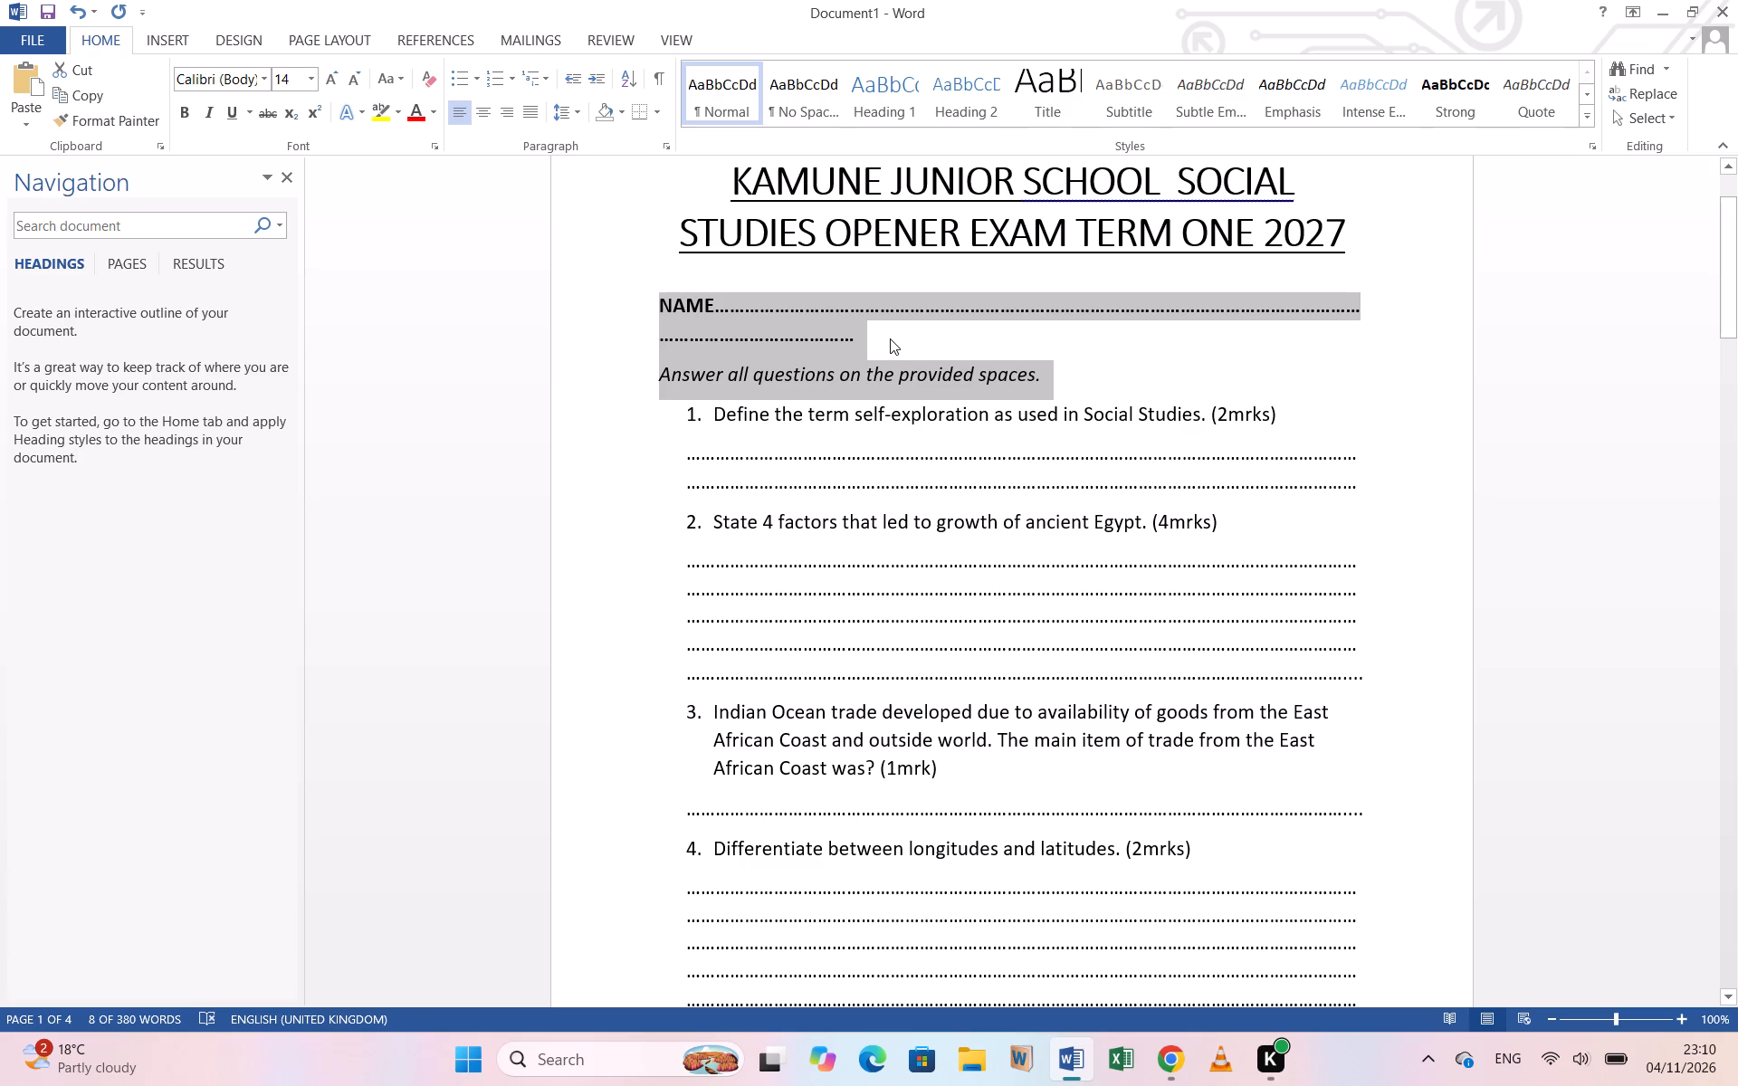
Delete the dots of the NAME line that wrap onto a second row so it fits on a single line.
{"action": "left_click", "coordinate": [885, 338]}
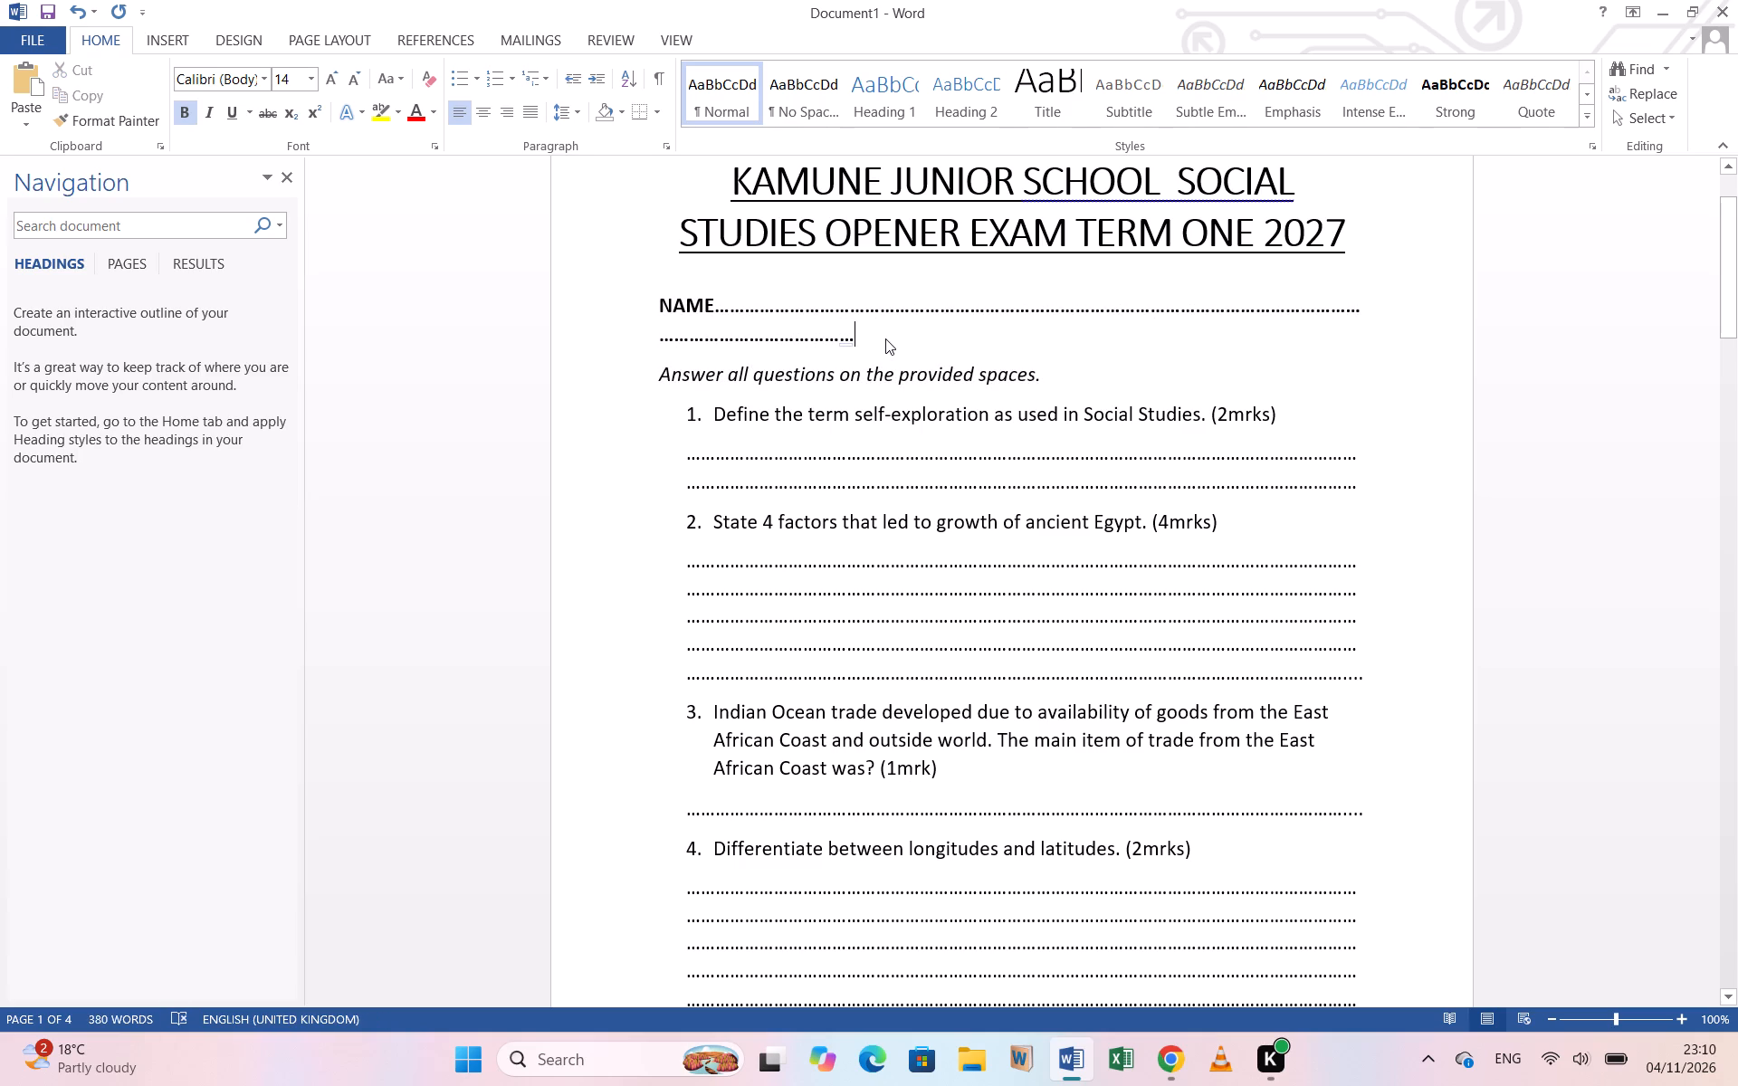
{"action": "key", "text": "BackSpace"}
{"action": "key", "text": "BackSpace"}
{"action": "key", "text": "BackSpace"}
{"action": "key", "text": "BackSpace"}
{"action": "key", "text": "BackSpace"}
{"action": "key", "text": "BackSpace"}
{"action": "key", "text": "BackSpace"}
{"action": "key", "text": "BackSpace"}
{"action": "key", "text": "BackSpace"}
{"action": "key", "text": "BackSpace"}
{"action": "key", "text": "BackSpace"}
{"action": "key", "text": "BackSpace"}
{"action": "key", "text": "BackSpace"}
{"action": "key", "text": "BackSpace"}
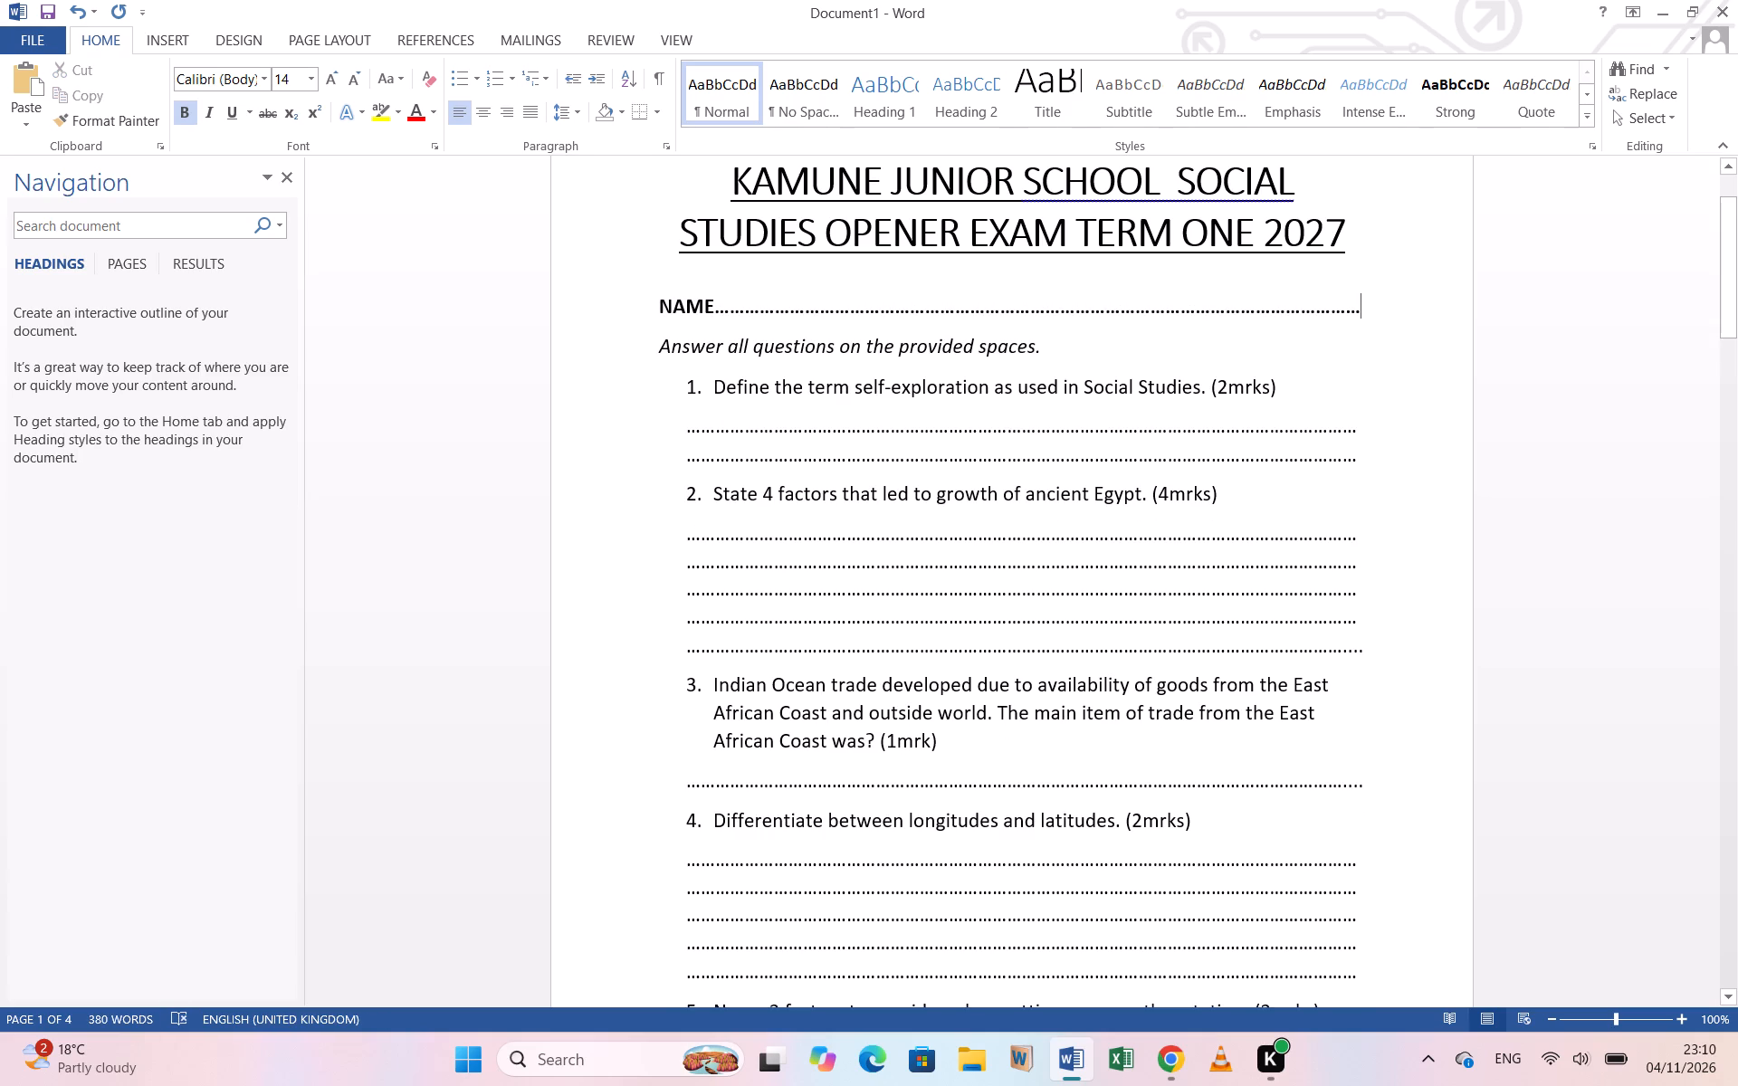
Review the exam from the instruction line to question 15, checking the questions, answer lines and page breaks.
{"action": "left_click", "coordinate": [1115, 345]}
{"action": "key", "text": "Down"}
{"action": "key", "text": "Down"}
{"action": "key", "text": "Down"}
{"action": "key", "text": "Down"}
{"action": "key", "text": "Down"}
{"action": "key", "text": "Down"}
{"action": "key", "text": "Down"}
{"action": "key", "text": "Down"}
{"action": "key", "text": "Down"}
{"action": "key", "text": "Down"}
{"action": "key", "text": "Down"}
{"action": "key", "text": "Down"}
{"action": "key", "text": "Down"}
{"action": "key", "text": "Down"}
{"action": "key", "text": "Down"}
{"action": "key", "text": "Down"}
{"action": "key", "text": "Down"}
{"action": "key", "text": "Down"}
{"action": "key", "text": "Down"}
{"action": "key", "text": "Down"}
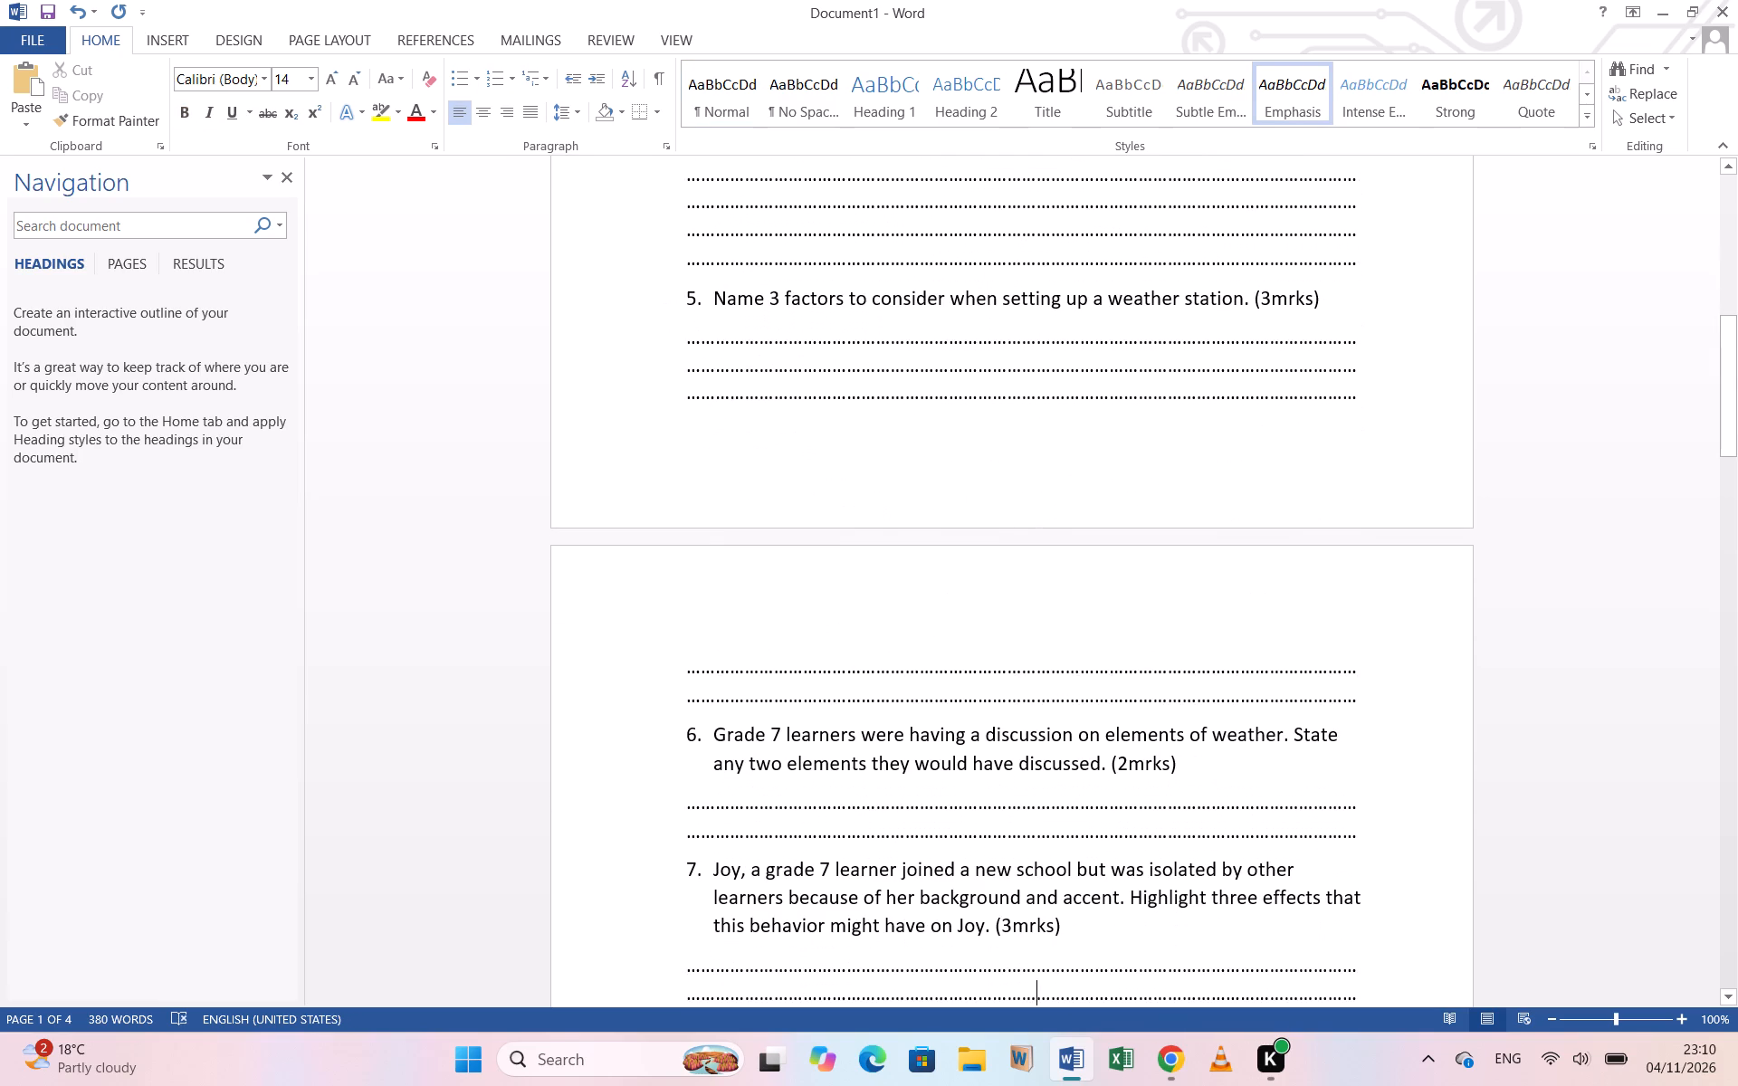
{"action": "key", "text": "Down"}
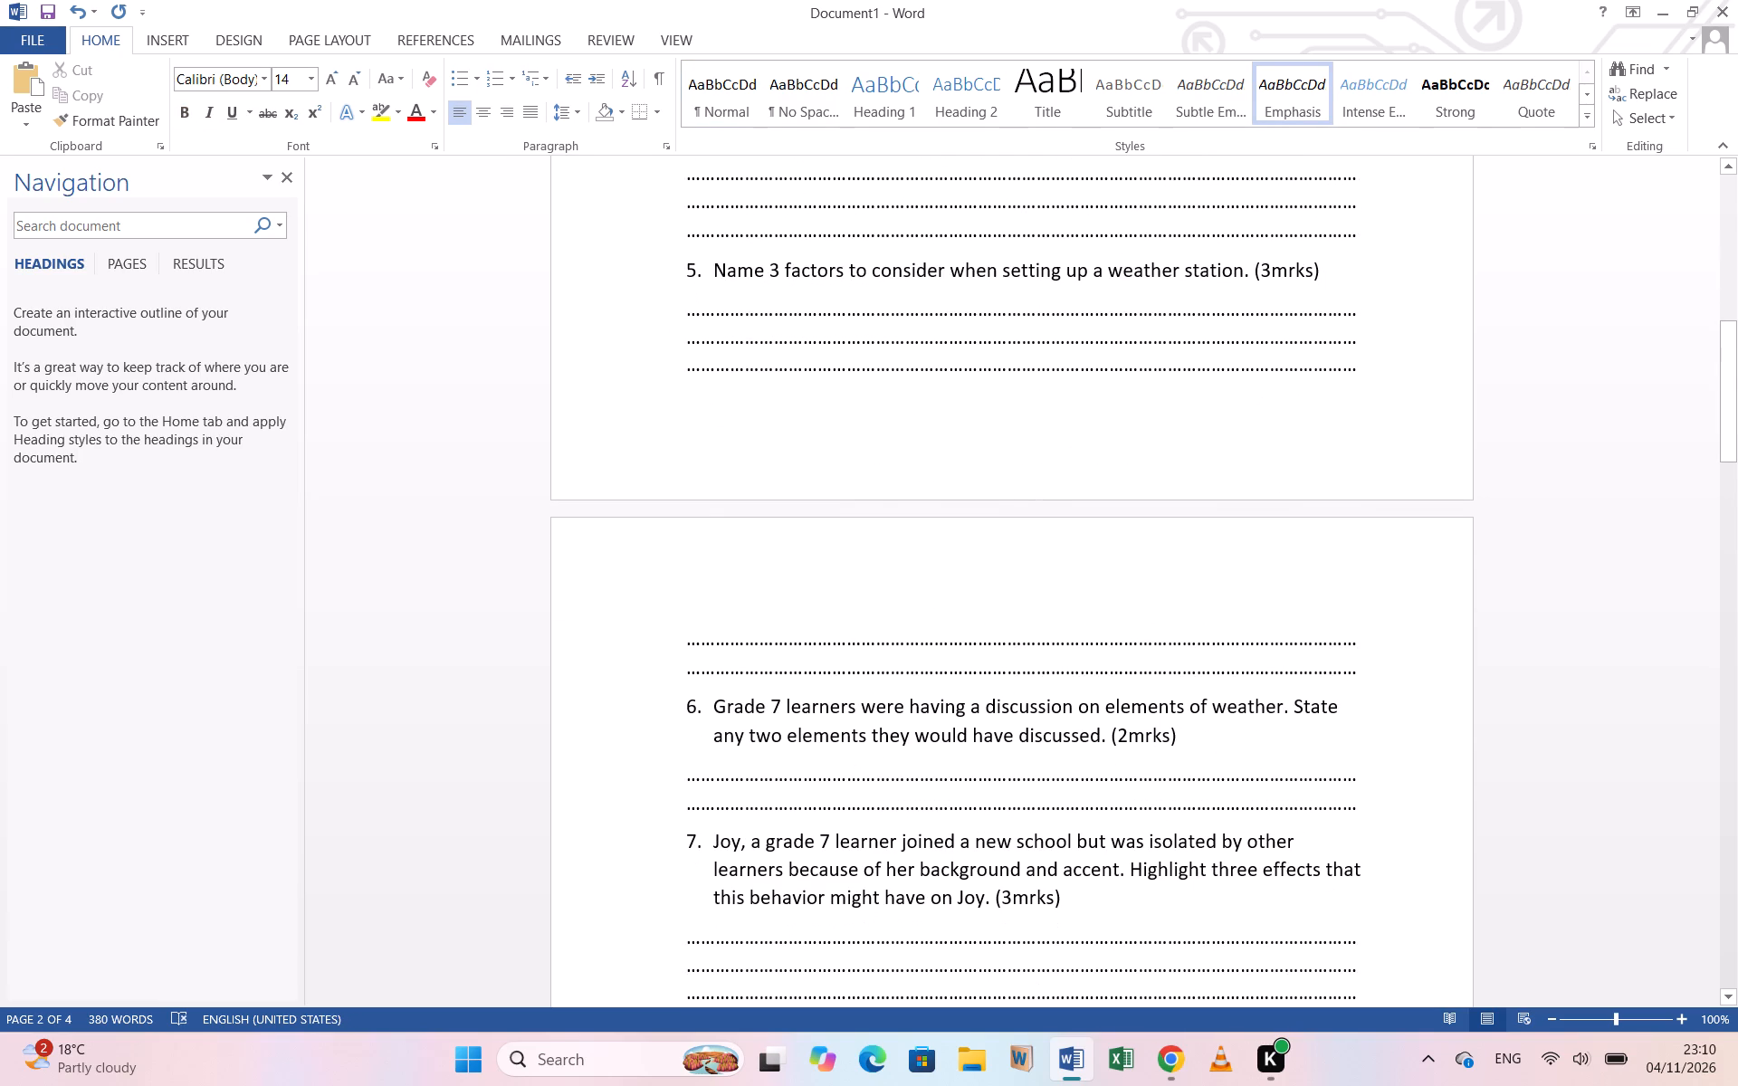
{"action": "key", "text": "Down"}
{"action": "key", "text": "Down"}
{"action": "key", "text": "Down"}
{"action": "key", "text": "Down"}
{"action": "key", "text": "Down"}
{"action": "key", "text": "Down"}
{"action": "key", "text": "Down"}
{"action": "key", "text": "Down"}
{"action": "key", "text": "Down"}
{"action": "key", "text": "Down"}
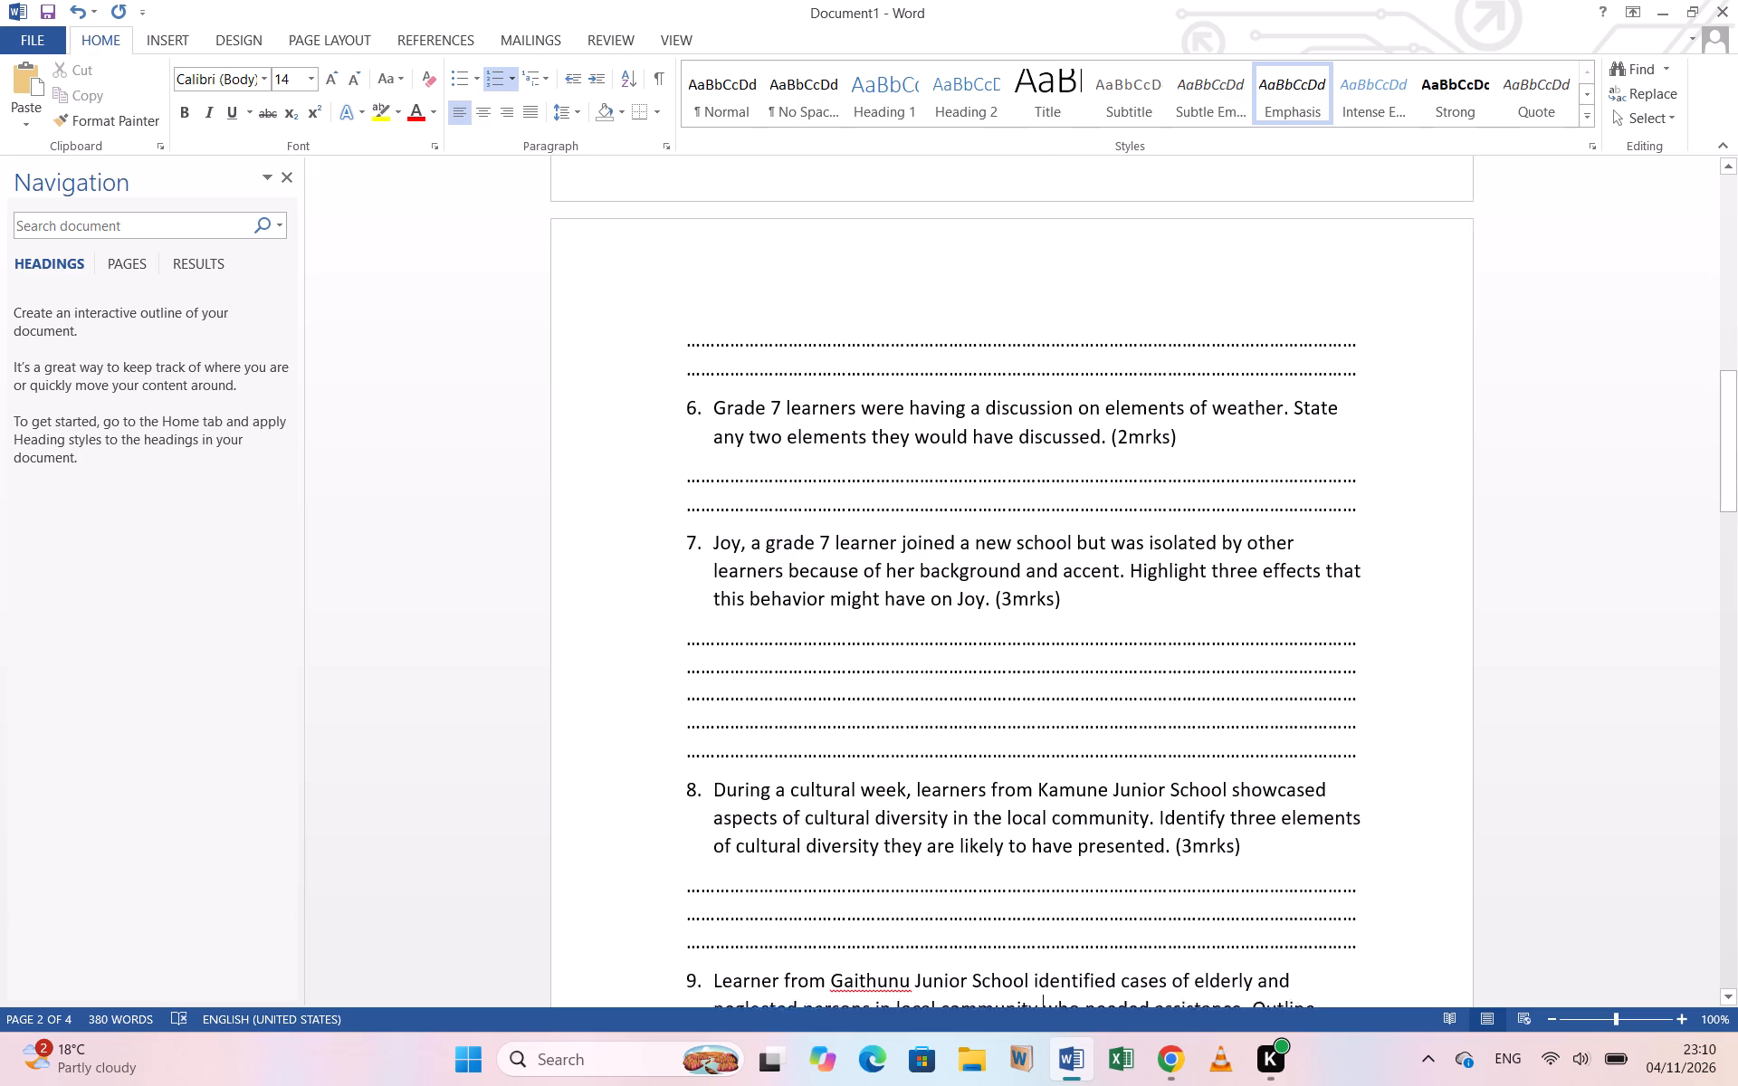
{"action": "key", "text": "Down"}
{"action": "key", "text": "Down"}
{"action": "key", "text": "Down"}
{"action": "key", "text": "Down"}
{"action": "key", "text": "Down"}
{"action": "key", "text": "Down"}
{"action": "key", "text": "Down"}
{"action": "key", "text": "Down"}
{"action": "key", "text": "Down"}
{"action": "key", "text": "Down"}
{"action": "key", "text": "Down"}
{"action": "key", "text": "Down"}
{"action": "key", "text": "Down"}
{"action": "key", "text": "Down"}
{"action": "key", "text": "Down"}
{"action": "key", "text": "Down"}
{"action": "key", "text": "Down"}
{"action": "key", "text": "Down"}
{"action": "key", "text": "Down"}
{"action": "key", "text": "Down"}
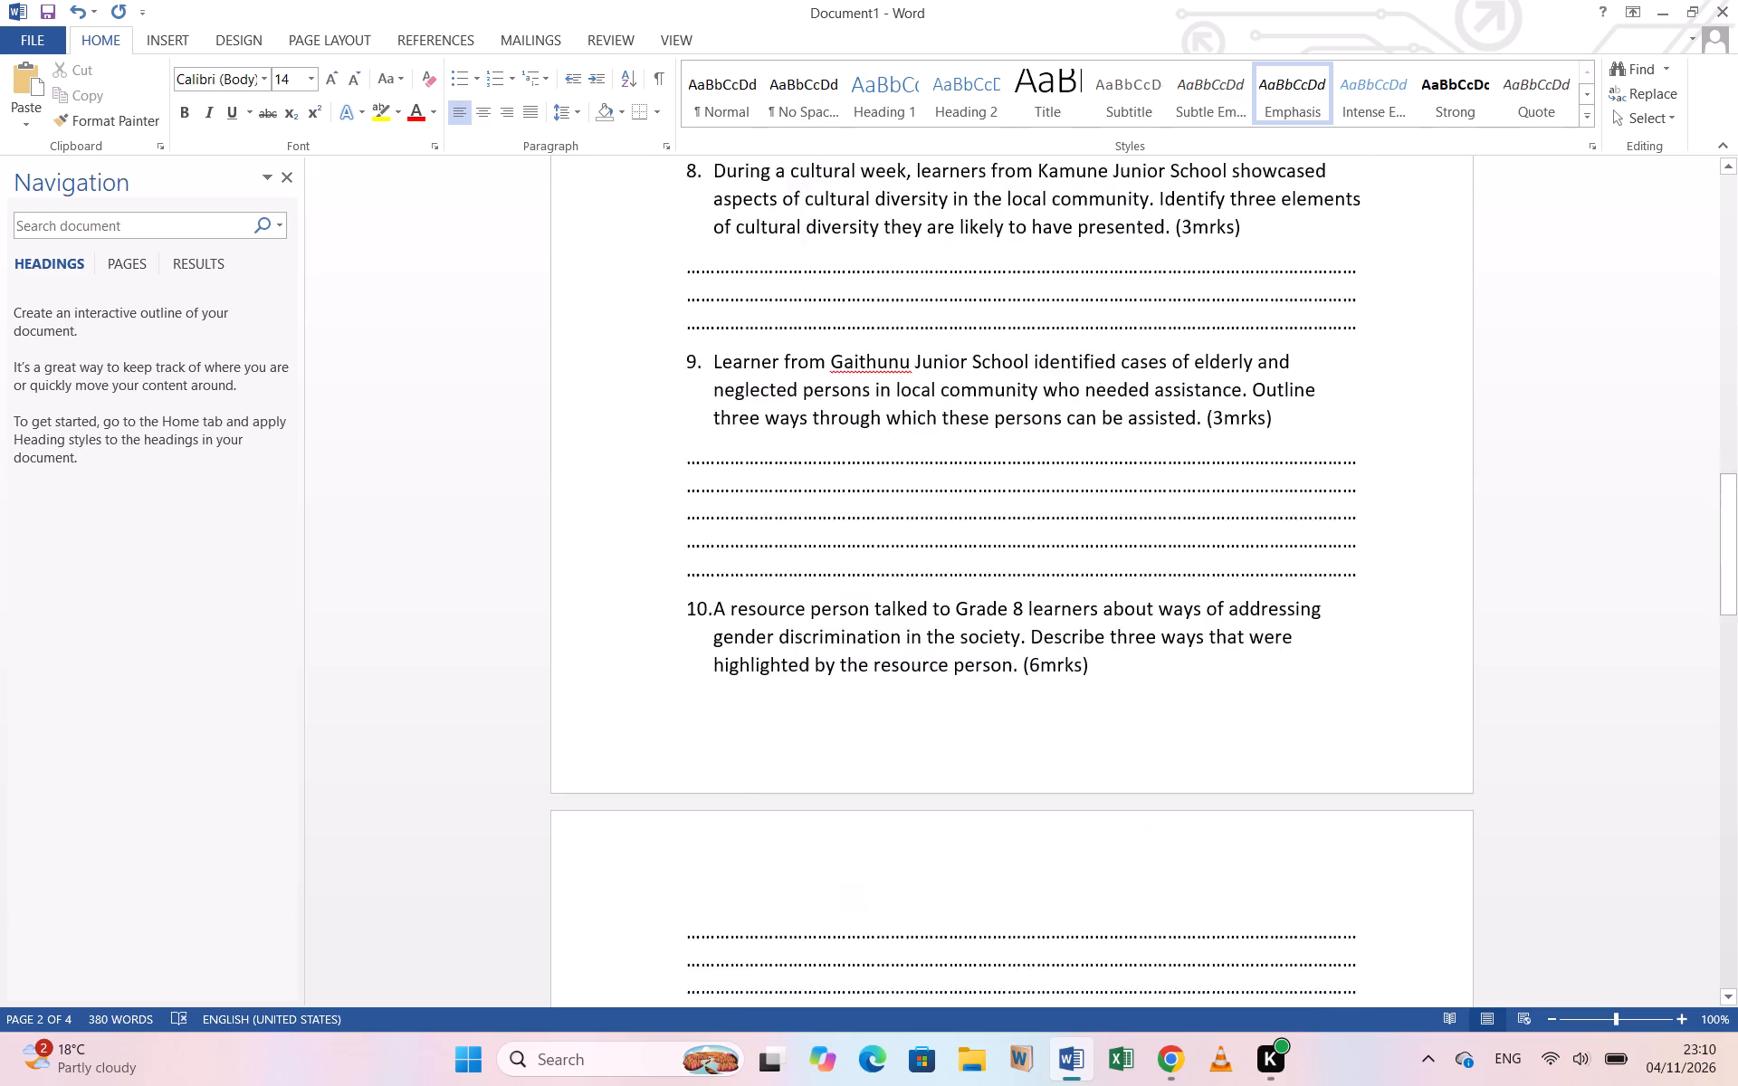
{"action": "key", "text": "Down"}
{"action": "key", "text": "Down"}
{"action": "key", "text": "Down"}
{"action": "key", "text": "Down"}
{"action": "key", "text": "Down"}
{"action": "key", "text": "Down"}
{"action": "key", "text": "Down"}
{"action": "key", "text": "Down"}
{"action": "key", "text": "Down"}
{"action": "key", "text": "Down"}
{"action": "key", "text": "Down"}
{"action": "key", "text": "Down"}
{"action": "key", "text": "Down"}
{"action": "key", "text": "Down"}
{"action": "key", "text": "Down"}
{"action": "key", "text": "Down"}
{"action": "key", "text": "Down"}
{"action": "key", "text": "Down"}
{"action": "key", "text": "Down"}
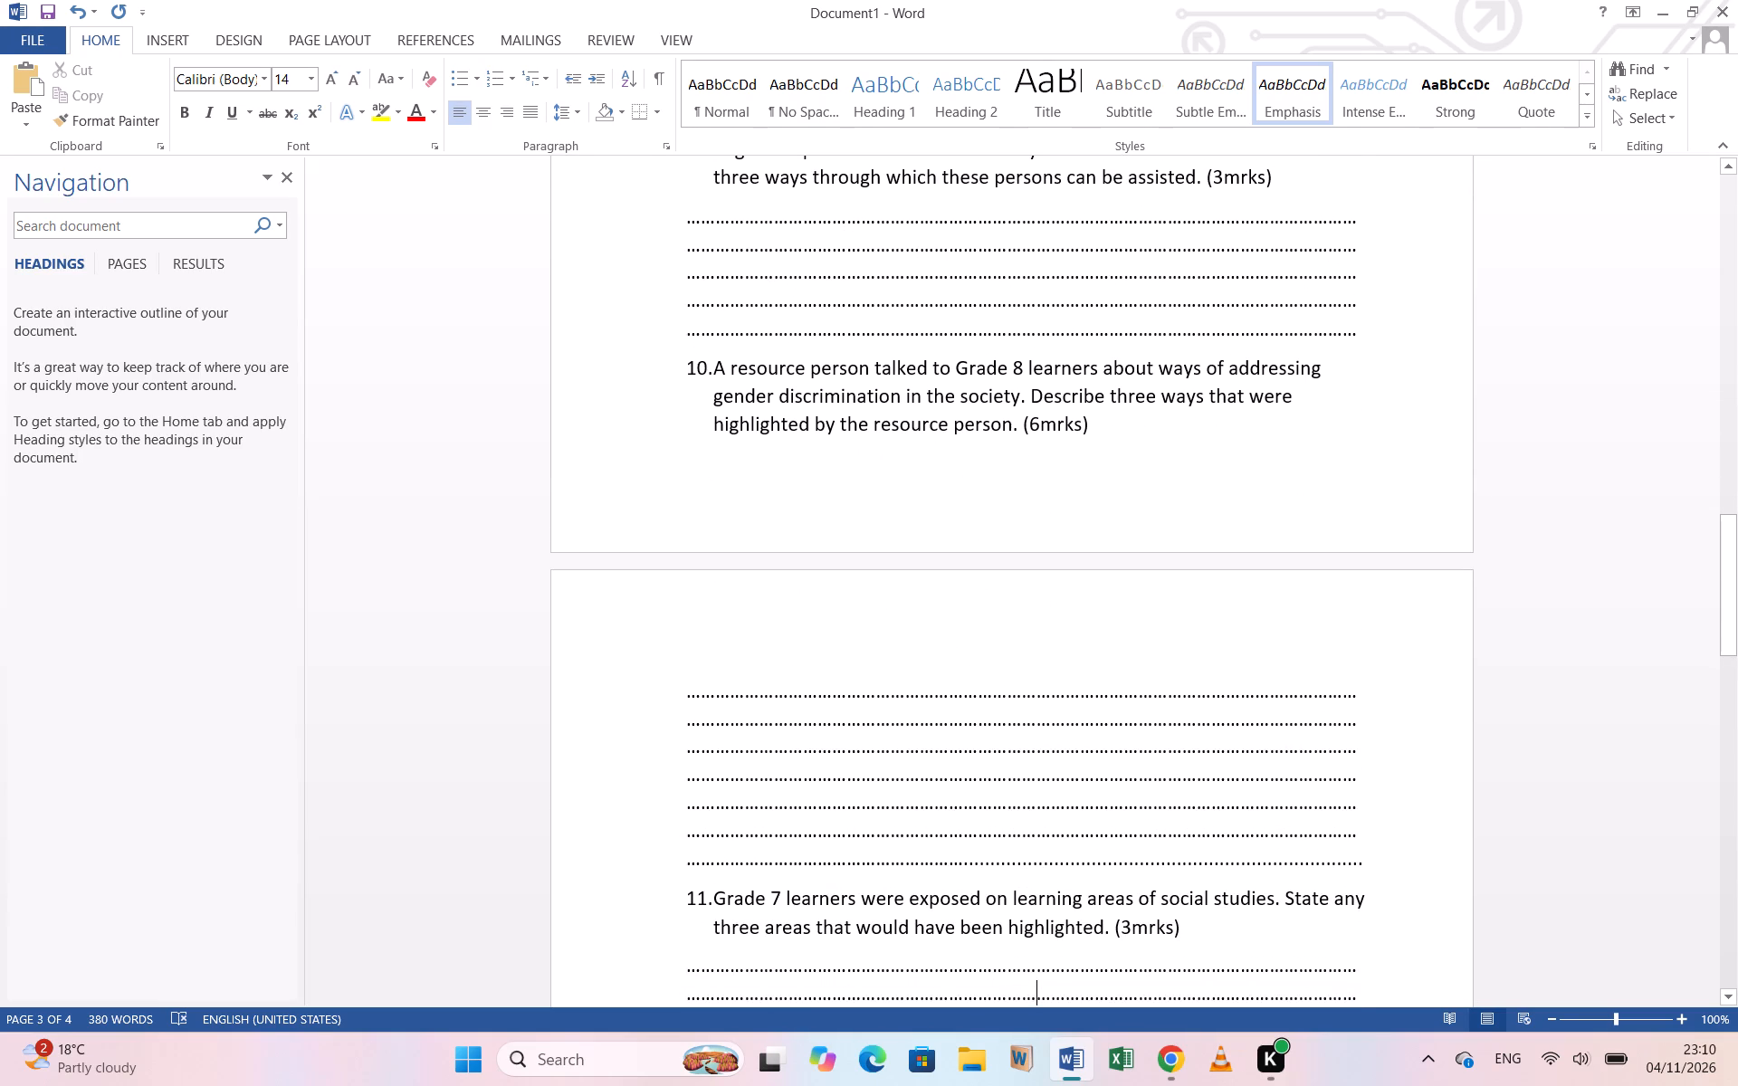
{"action": "key", "text": "Down"}
{"action": "key", "text": "Down"}
{"action": "key", "text": "Down"}
{"action": "key", "text": "Down"}
{"action": "key", "text": "Down"}
{"action": "key", "text": "Down"}
{"action": "key", "text": "Down"}
{"action": "key", "text": "Down"}
{"action": "key", "text": "Down"}
{"action": "key", "text": "Down"}
{"action": "key", "text": "Down"}
{"action": "key", "text": "Down"}
{"action": "key", "text": "Down"}
{"action": "key", "text": "Down"}
{"action": "key", "text": "Down"}
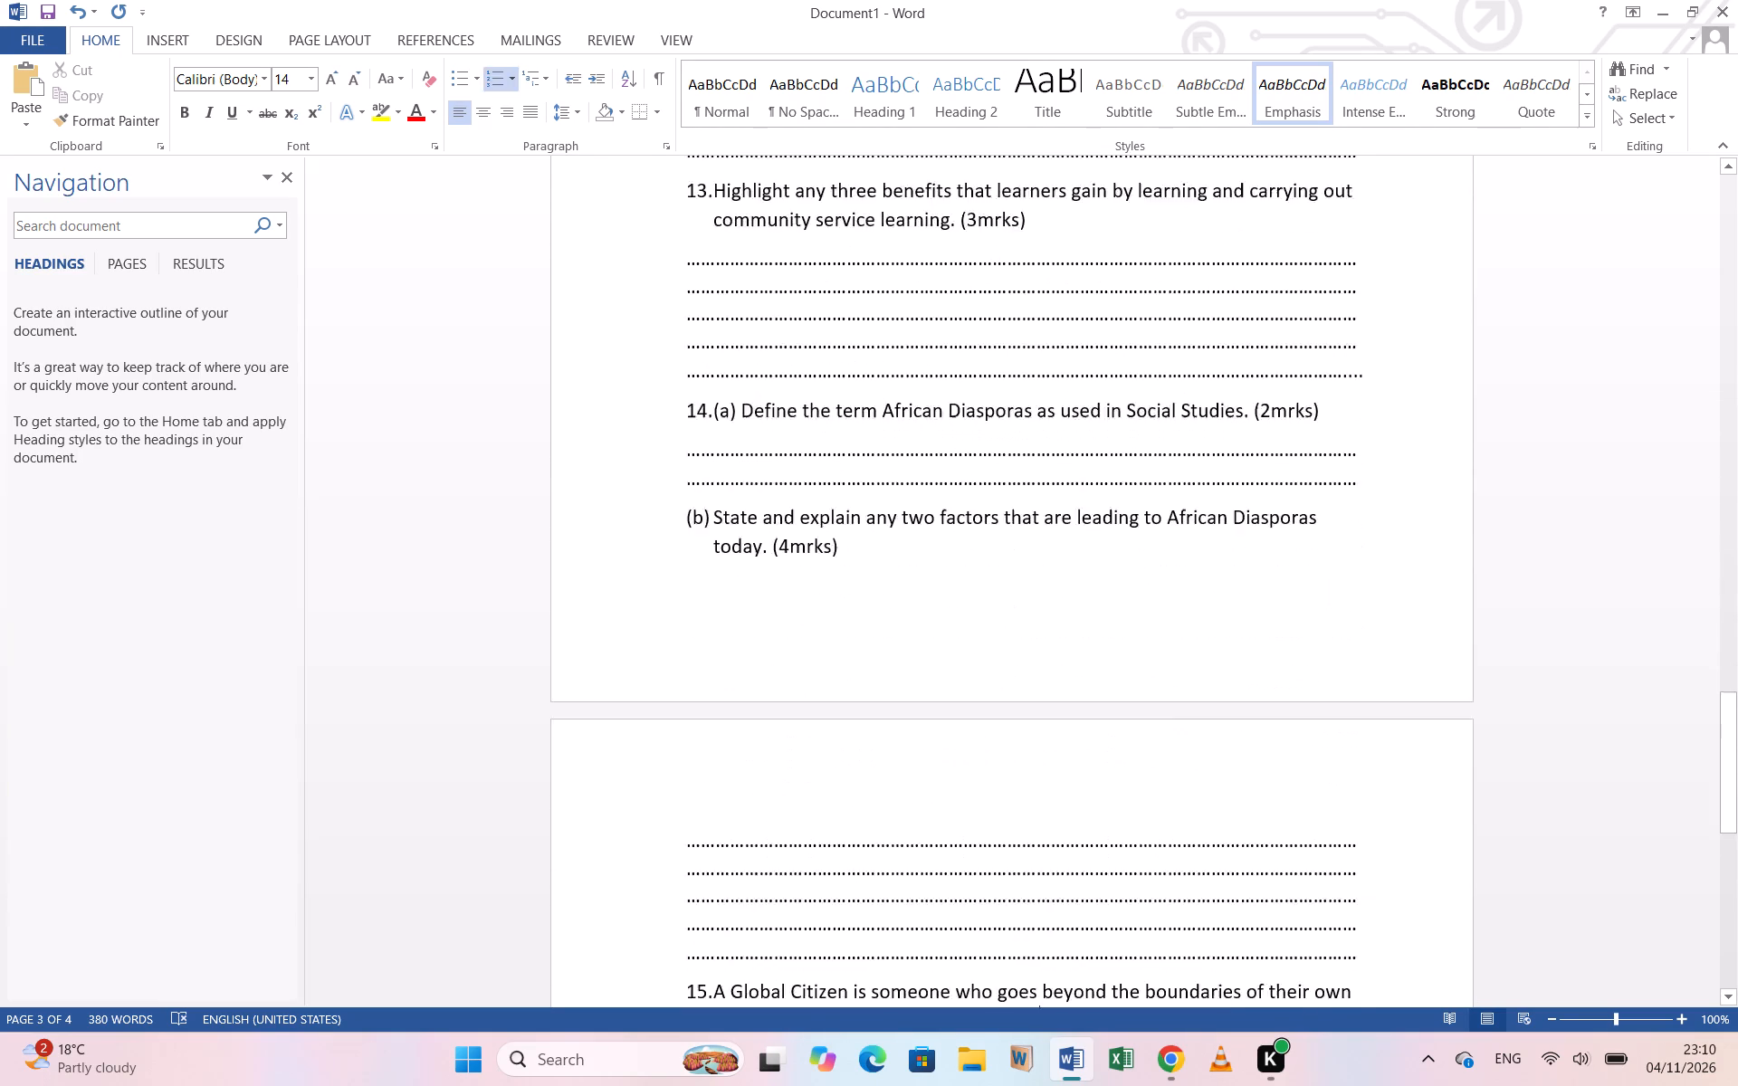
{"action": "key", "text": "Down"}
{"action": "key", "text": "Down"}
{"action": "key", "text": "Down"}
{"action": "key", "text": "Down"}
{"action": "key", "text": "Down"}
{"action": "key", "text": "Down"}
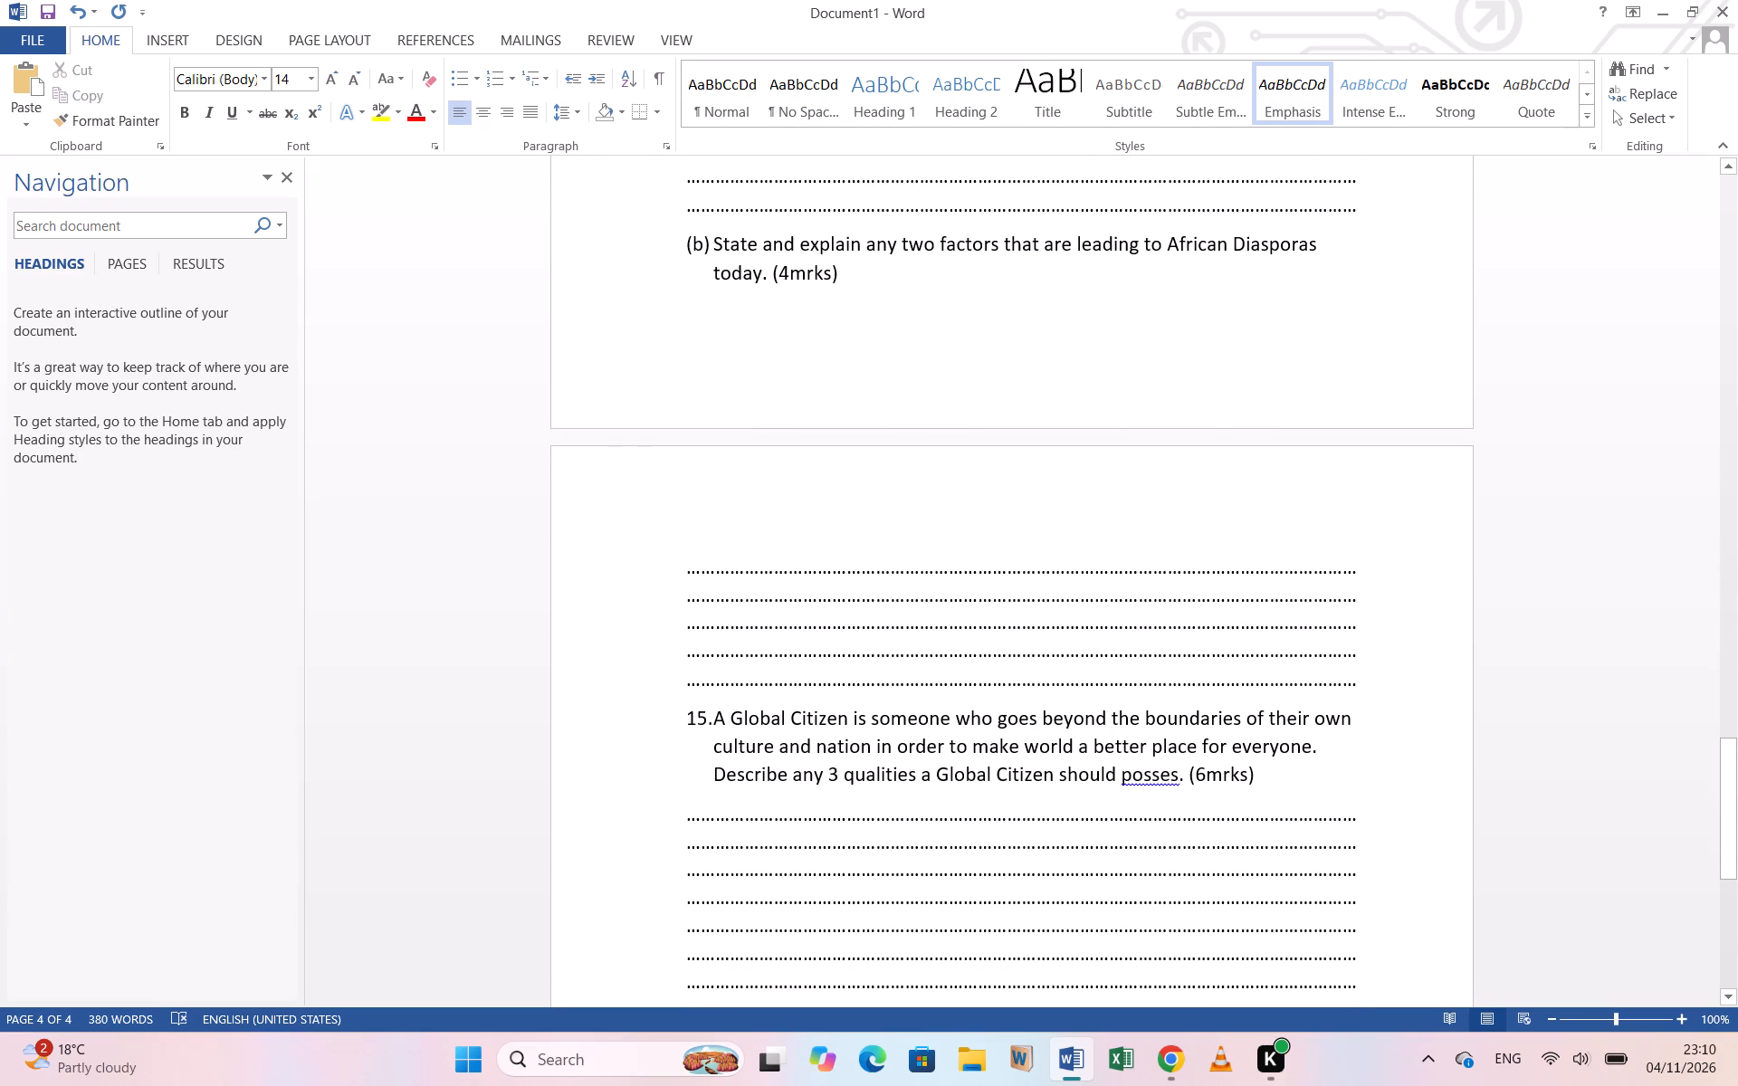
{"action": "key", "text": "Down"}
Look back through the exam from the question 15 answer lines up to the title.
{"action": "key", "text": "Up"}
{"action": "key", "text": "Up"}
{"action": "key", "text": "Up"}
{"action": "key", "text": "Up"}
{"action": "key", "text": "Up"}
{"action": "key", "text": "Up"}
{"action": "key", "text": "Up"}
{"action": "key", "text": "Up"}
{"action": "key", "text": "Up"}
{"action": "key", "text": "Up"}
{"action": "key", "text": "Up"}
{"action": "key", "text": "Up"}
{"action": "key", "text": "Up"}
{"action": "key", "text": "Up"}
{"action": "key", "text": "Up"}
{"action": "key", "text": "Up"}
{"action": "key", "text": "Up"}
{"action": "key", "text": "Up"}
{"action": "key", "text": "Up"}
{"action": "key", "text": "Up"}
{"action": "key", "text": "Up"}
{"action": "key", "text": "Up"}
{"action": "key", "text": "Up"}
{"action": "key", "text": "Up"}
{"action": "key", "text": "Up"}
{"action": "key", "text": "Up"}
{"action": "key", "text": "Up"}
{"action": "key", "text": "Up"}
{"action": "key", "text": "Up"}
{"action": "key", "text": "Up"}
{"action": "key", "text": "Up"}
{"action": "key", "text": "Up"}
{"action": "key", "text": "Up"}
{"action": "key", "text": "Up"}
{"action": "key", "text": "Up"}
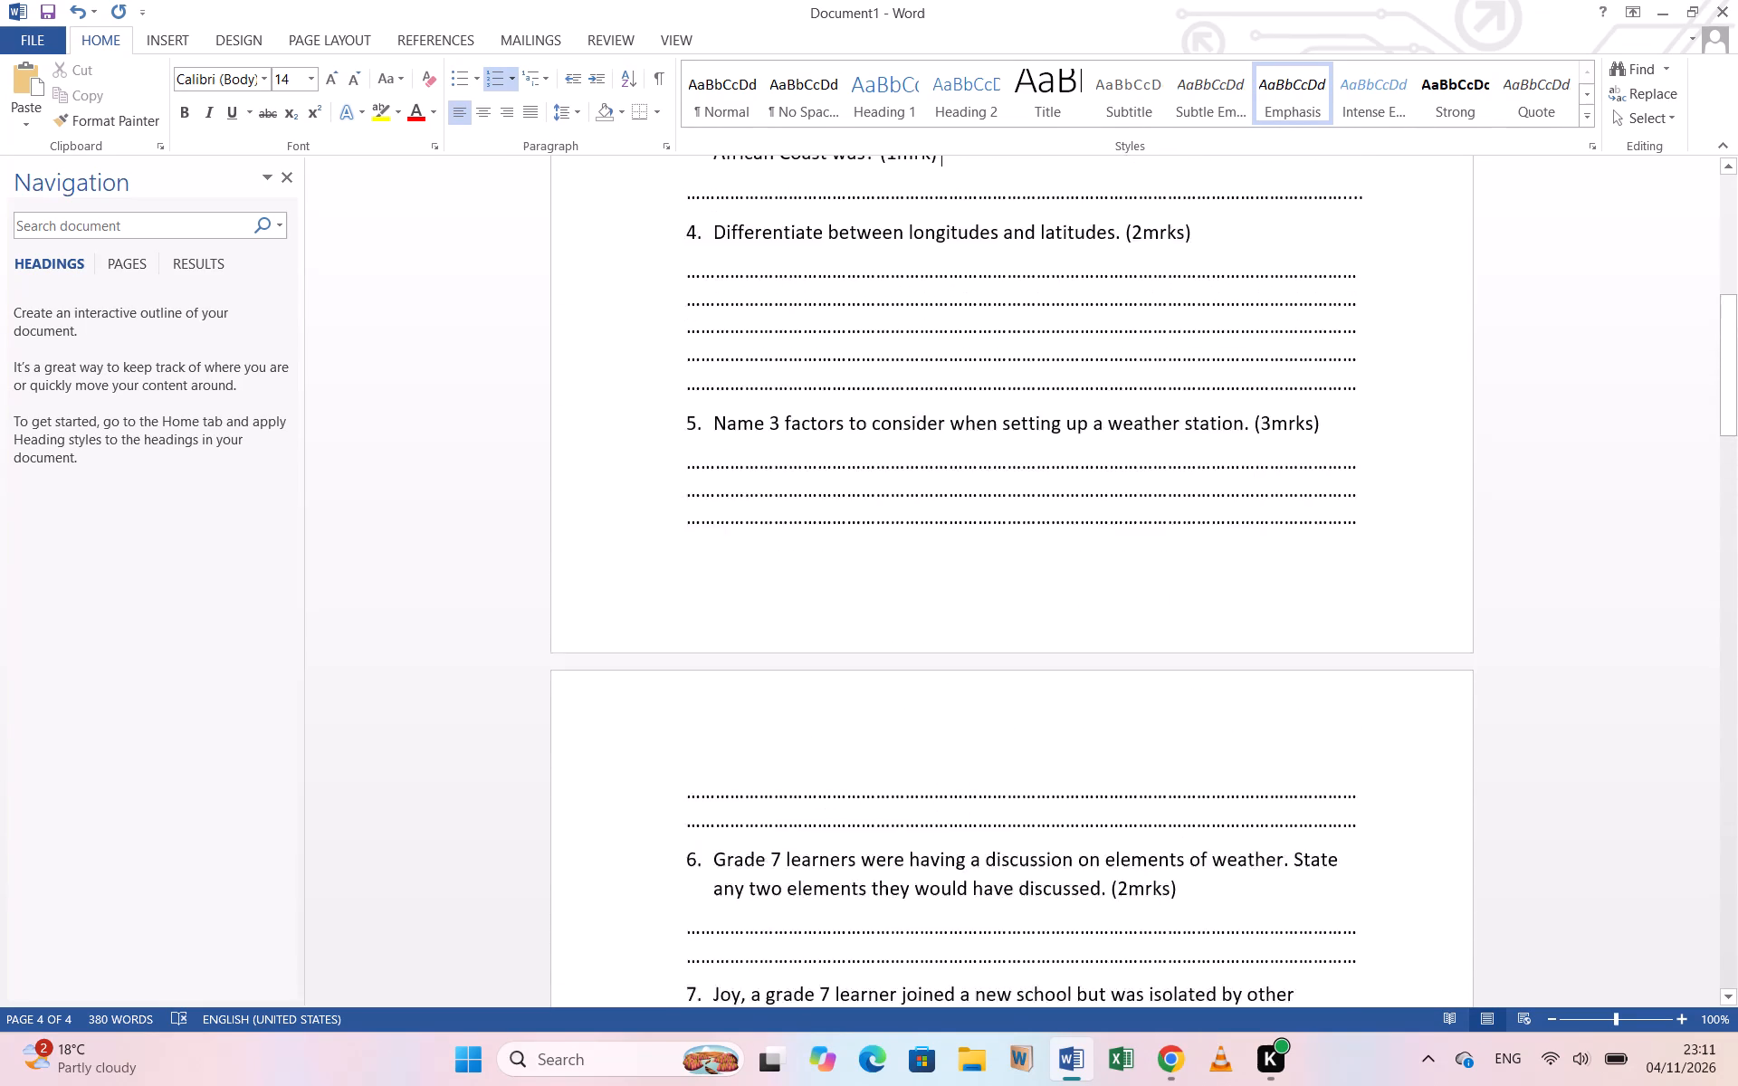
{"action": "key", "text": "Up"}
{"action": "key", "text": "Up"}
{"action": "key", "text": "Up"}
{"action": "key", "text": "Up"}
{"action": "key", "text": "Up"}
{"action": "key", "text": "Up"}
{"action": "key", "text": "Up"}
{"action": "key", "text": "Up"}
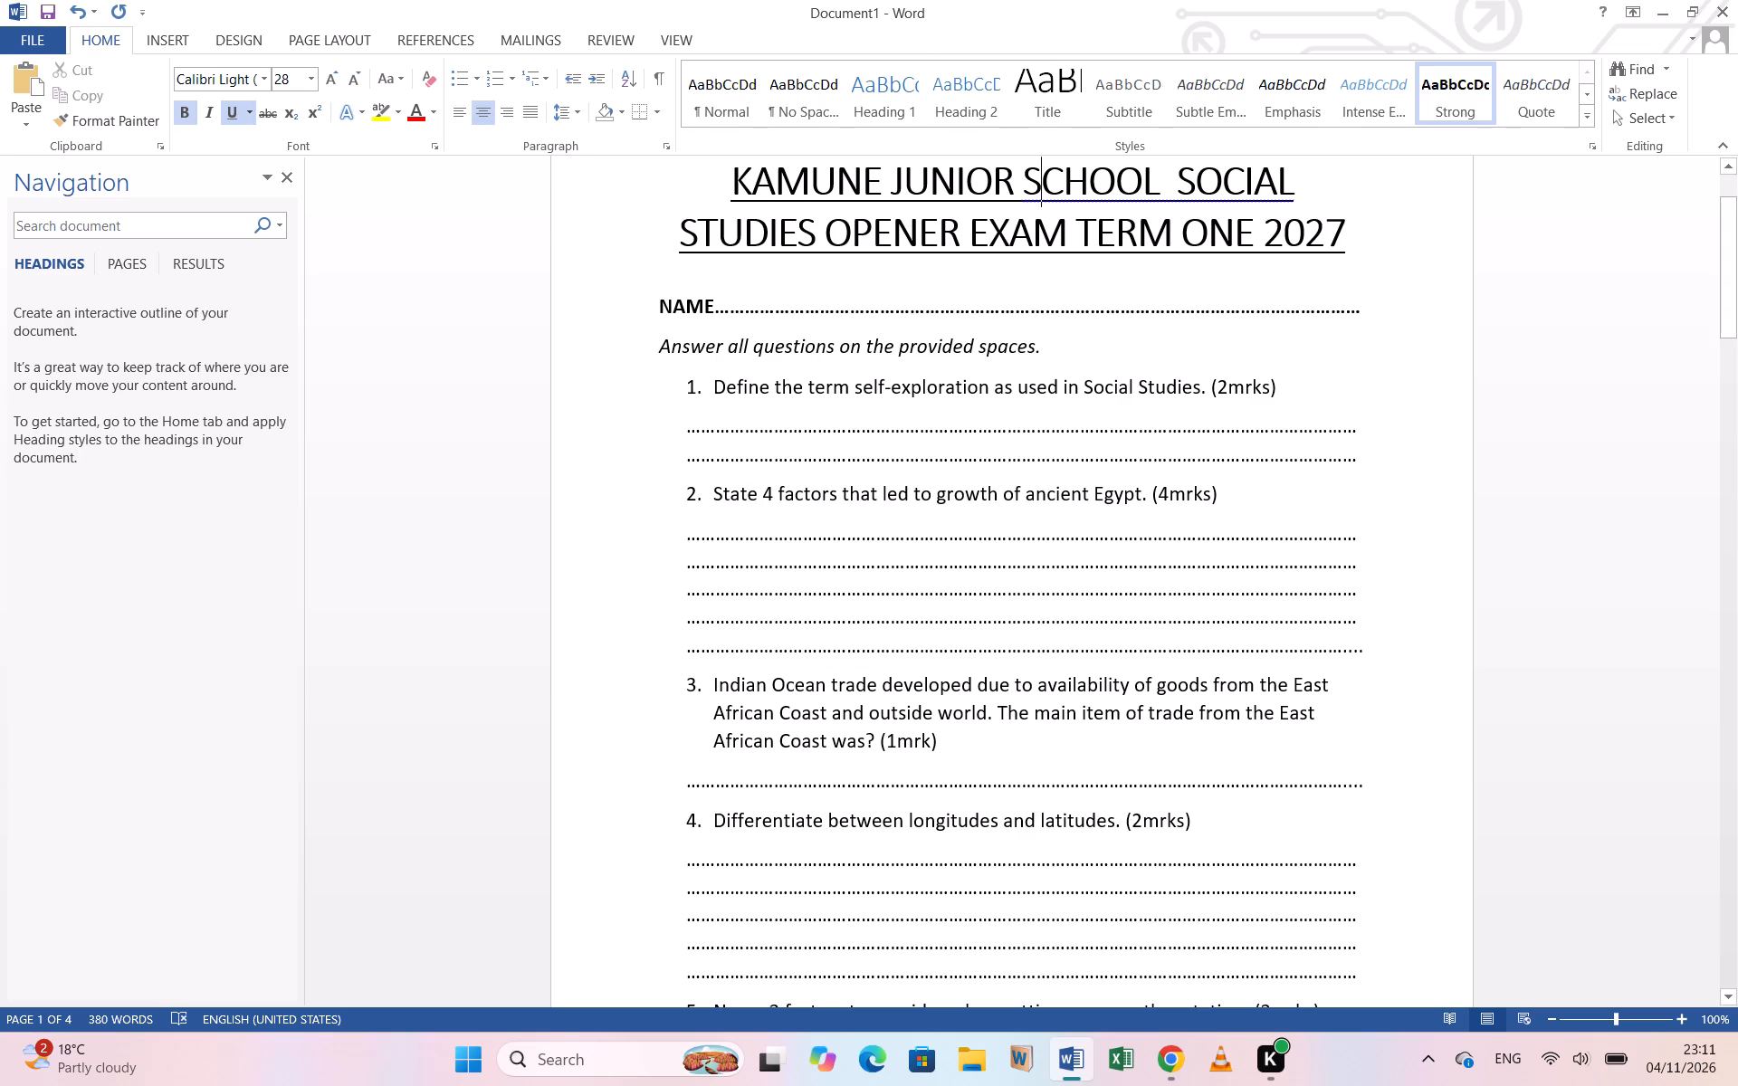
Review the exam from question 3 down to question 10, checking the question numbering, answer lines and page breaks.
{"action": "left_click", "coordinate": [1406, 701]}
{"action": "key", "text": "Down"}
{"action": "key", "text": "Down"}
{"action": "key", "text": "Down"}
{"action": "key", "text": "Down"}
{"action": "key", "text": "Down"}
{"action": "key", "text": "Down"}
{"action": "key", "text": "Down"}
{"action": "key", "text": "Down"}
{"action": "key", "text": "Down"}
{"action": "key", "text": "Down"}
{"action": "key", "text": "Down"}
{"action": "key", "text": "Down"}
{"action": "key", "text": "Down"}
{"action": "key", "text": "Down"}
{"action": "key", "text": "Down"}
{"action": "key", "text": "Down"}
{"action": "key", "text": "Down"}
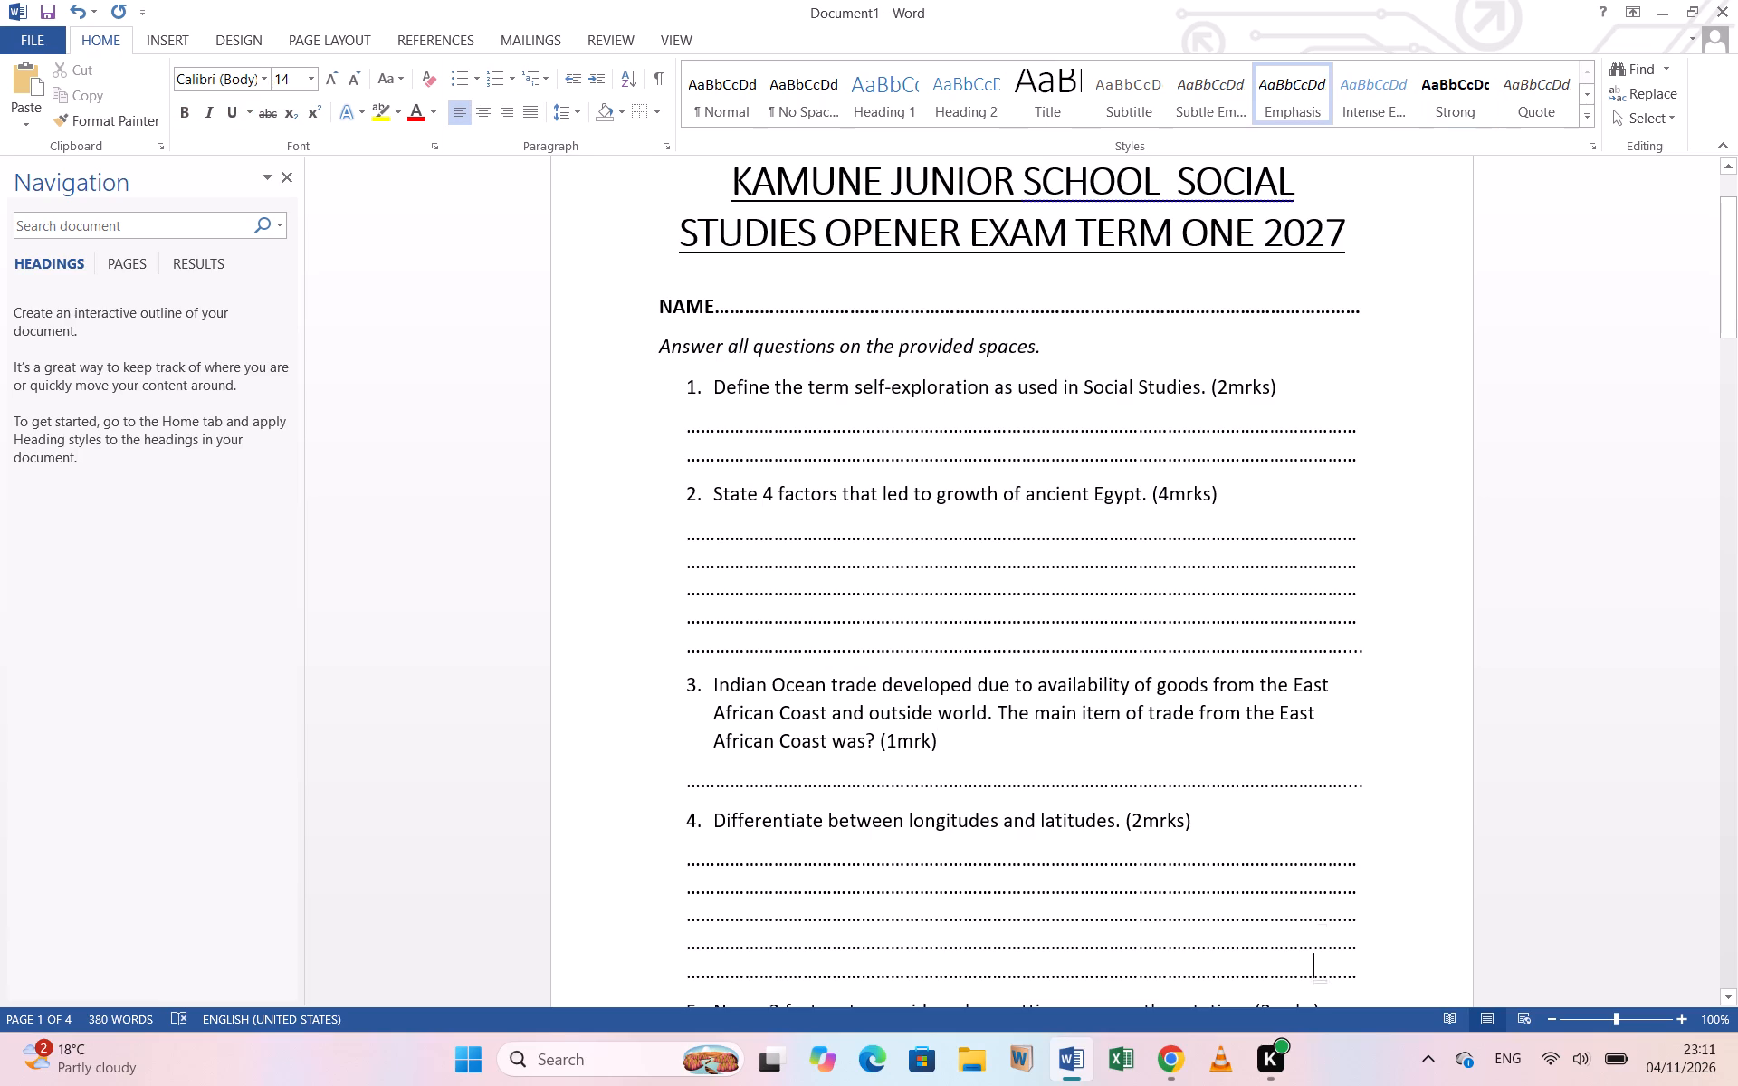
{"action": "key", "text": "Down"}
{"action": "key", "text": "Down"}
{"action": "key", "text": "Down"}
{"action": "key", "text": "Down"}
{"action": "key", "text": "Down"}
{"action": "key", "text": "Down"}
{"action": "key", "text": "Down"}
{"action": "key", "text": "Down"}
{"action": "key", "text": "Down"}
{"action": "key", "text": "Down"}
{"action": "key", "text": "Down"}
{"action": "key", "text": "Down"}
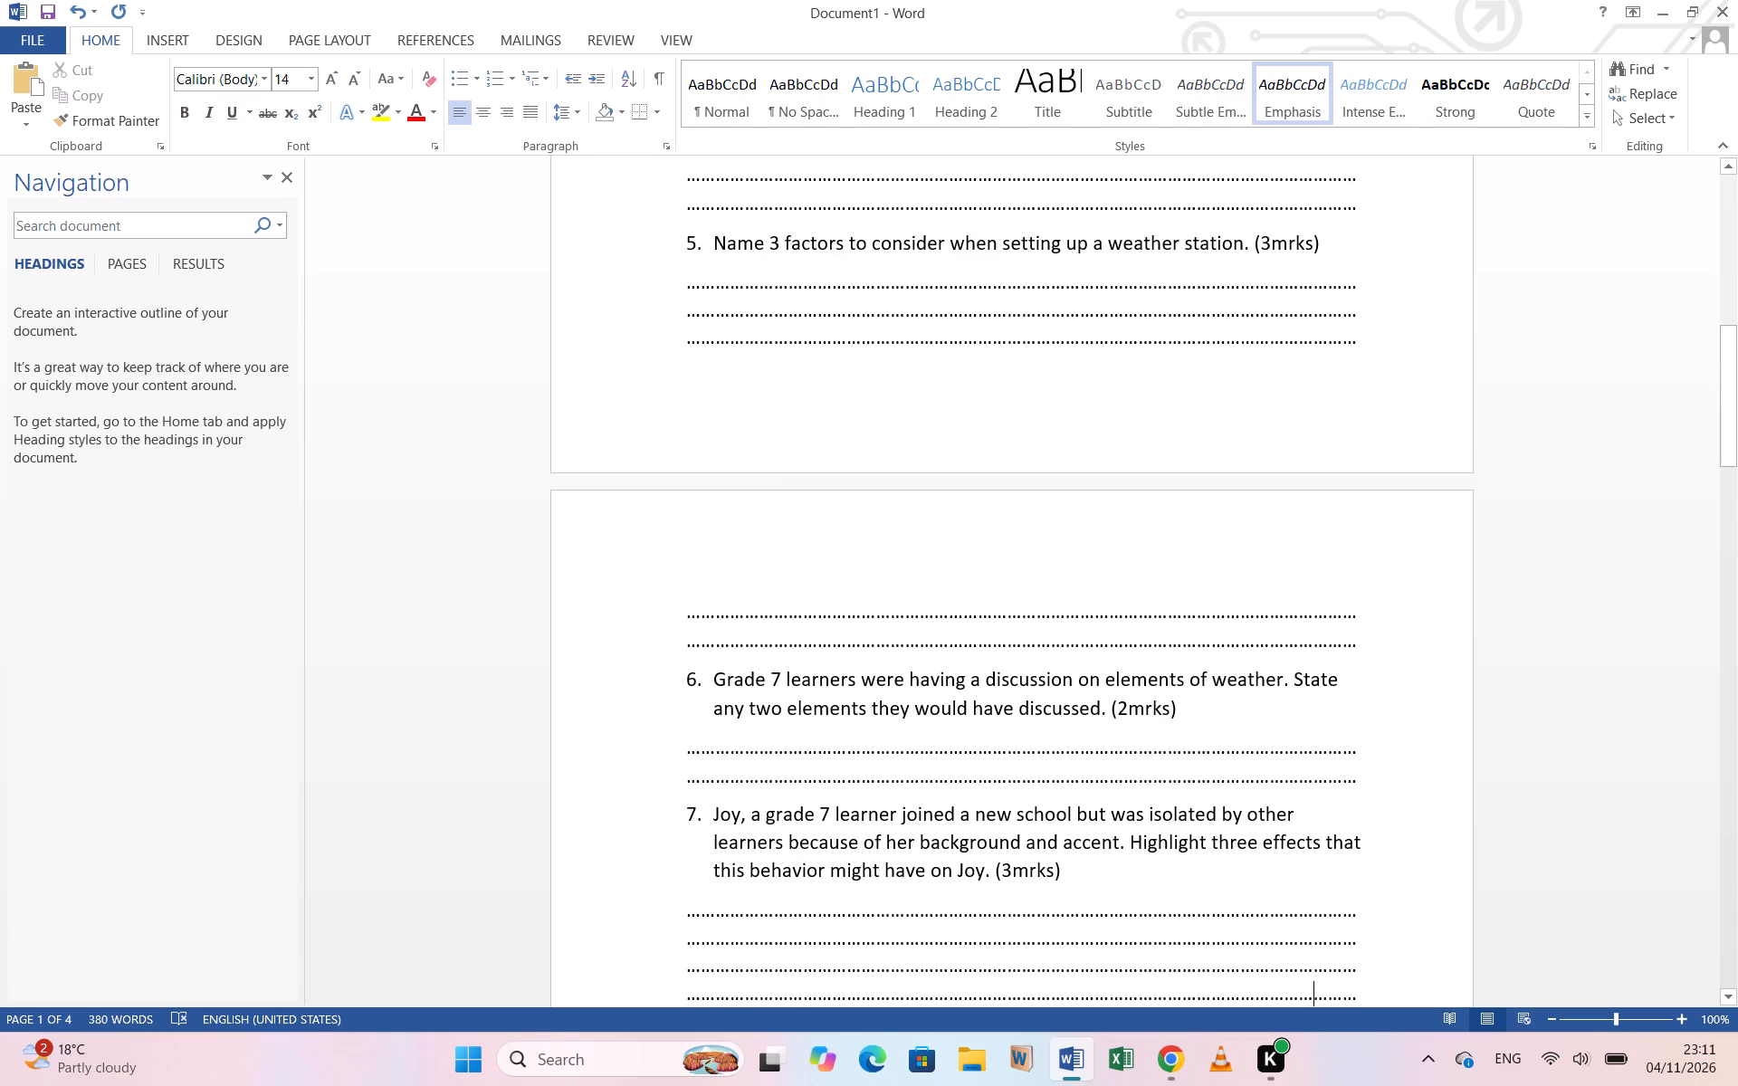
{"action": "key", "text": "Down"}
{"action": "key", "text": "Down"}
{"action": "key", "text": "Down"}
{"action": "key", "text": "Down"}
{"action": "key", "text": "Down"}
{"action": "key", "text": "Down"}
{"action": "key", "text": "Down"}
{"action": "key", "text": "Down"}
{"action": "key", "text": "Down"}
{"action": "key", "text": "Down"}
{"action": "key", "text": "Down"}
{"action": "key", "text": "Down"}
{"action": "key", "text": "Down"}
{"action": "key", "text": "Down"}
{"action": "key", "text": "Down"}
{"action": "key", "text": "Down"}
{"action": "key", "text": "Down"}
{"action": "key", "text": "Down"}
{"action": "key", "text": "Down"}
{"action": "key", "text": "Down"}
{"action": "key", "text": "Down"}
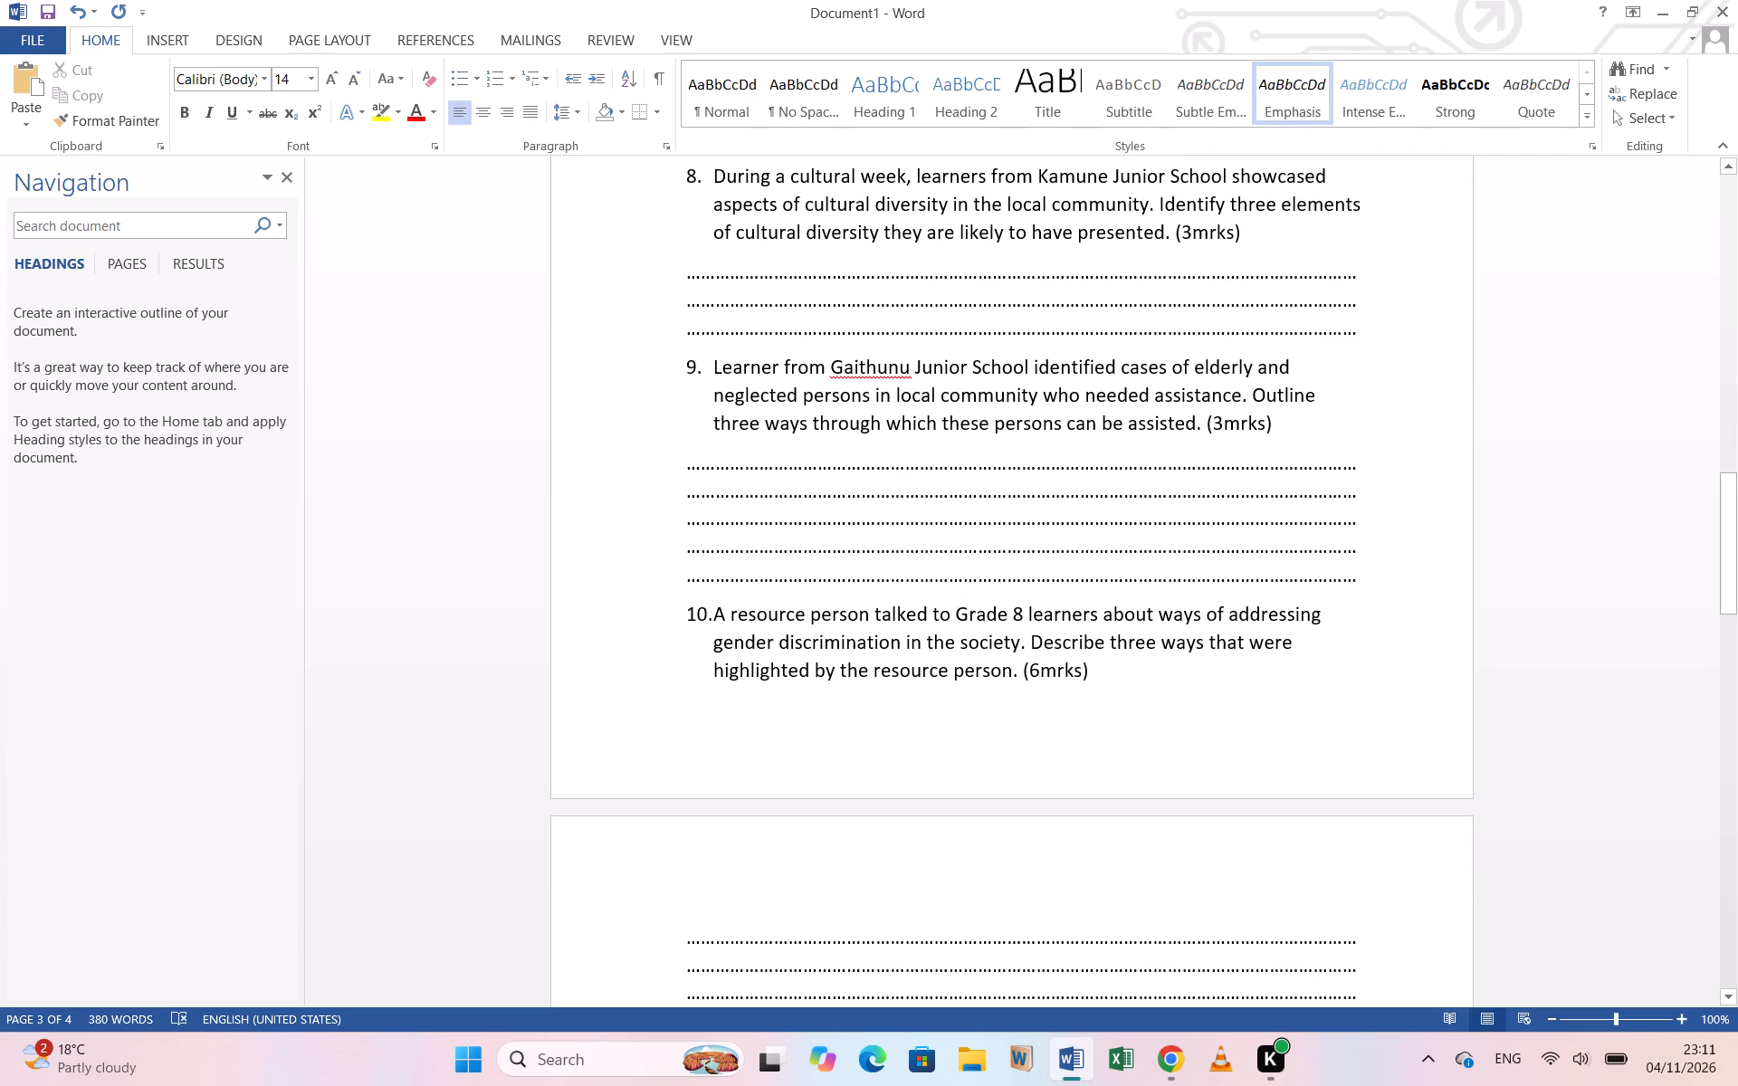
Insert a single space between the number 10 and the question text beginning "A resource person talked".
{"action": "left_click", "coordinate": [713, 615]}
{"action": "key", "text": "space"}
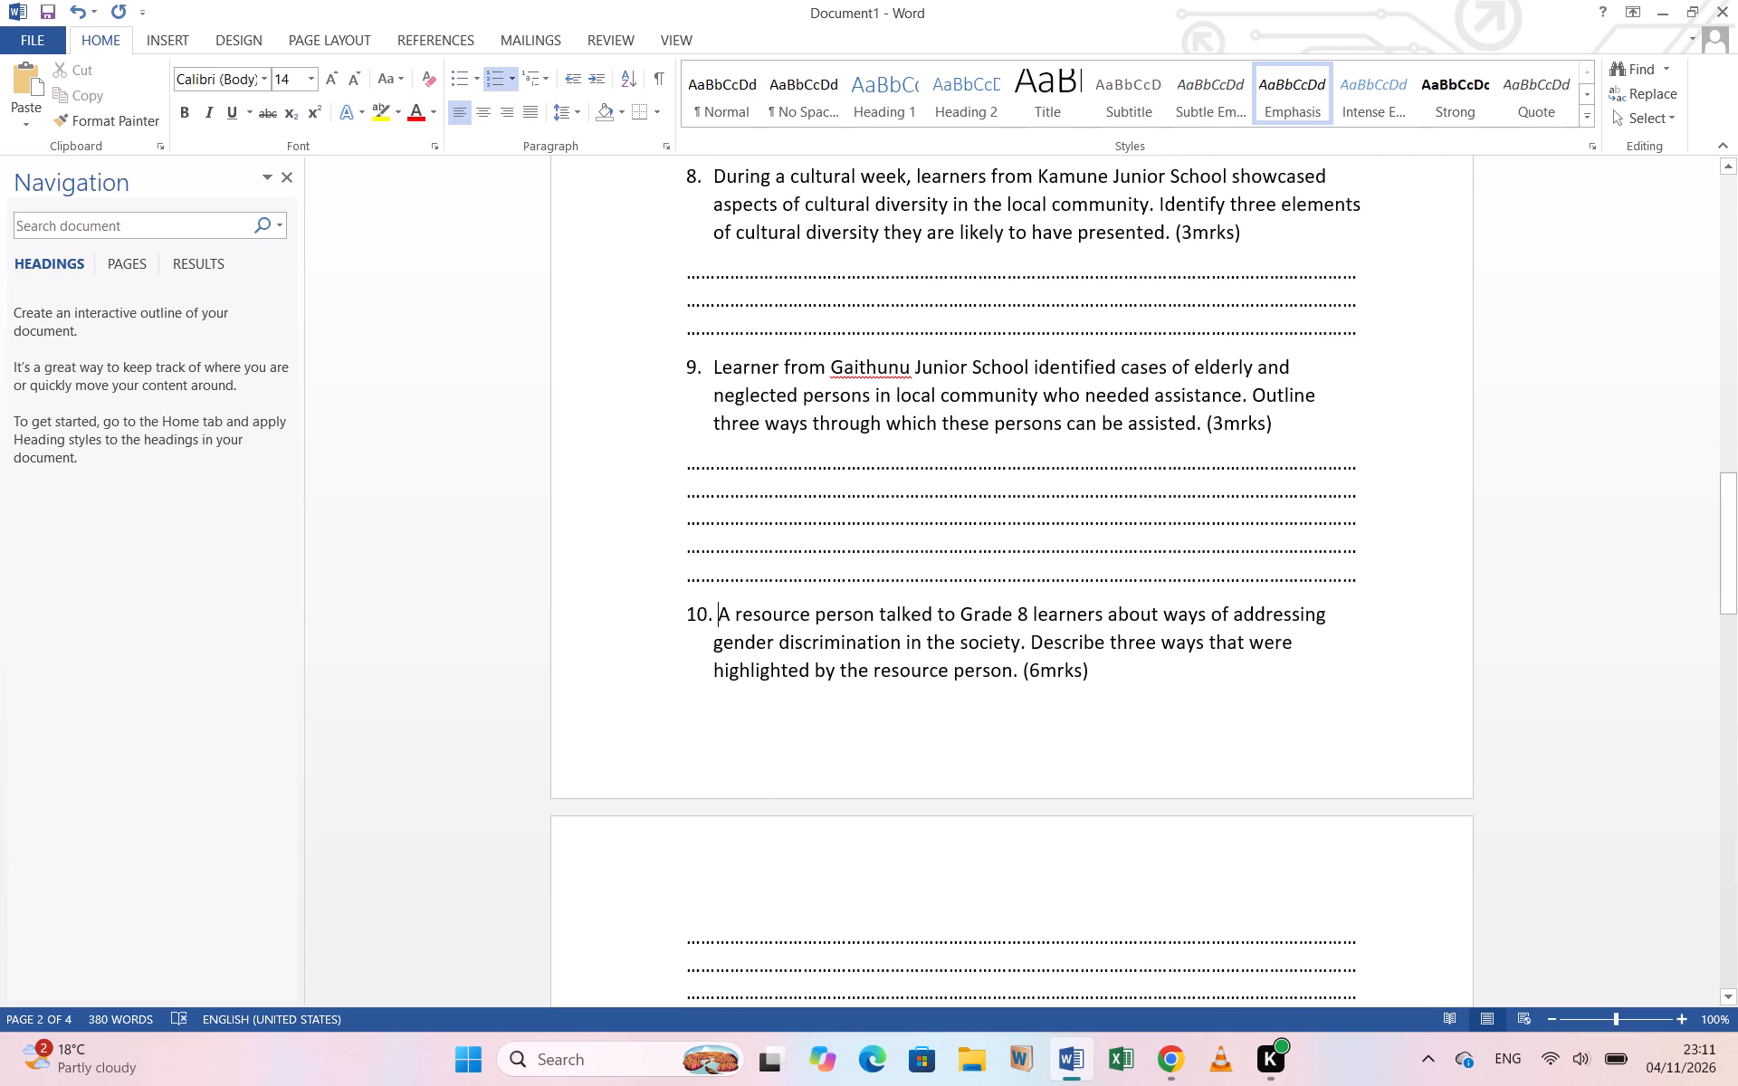
{"action": "key", "text": "space"}
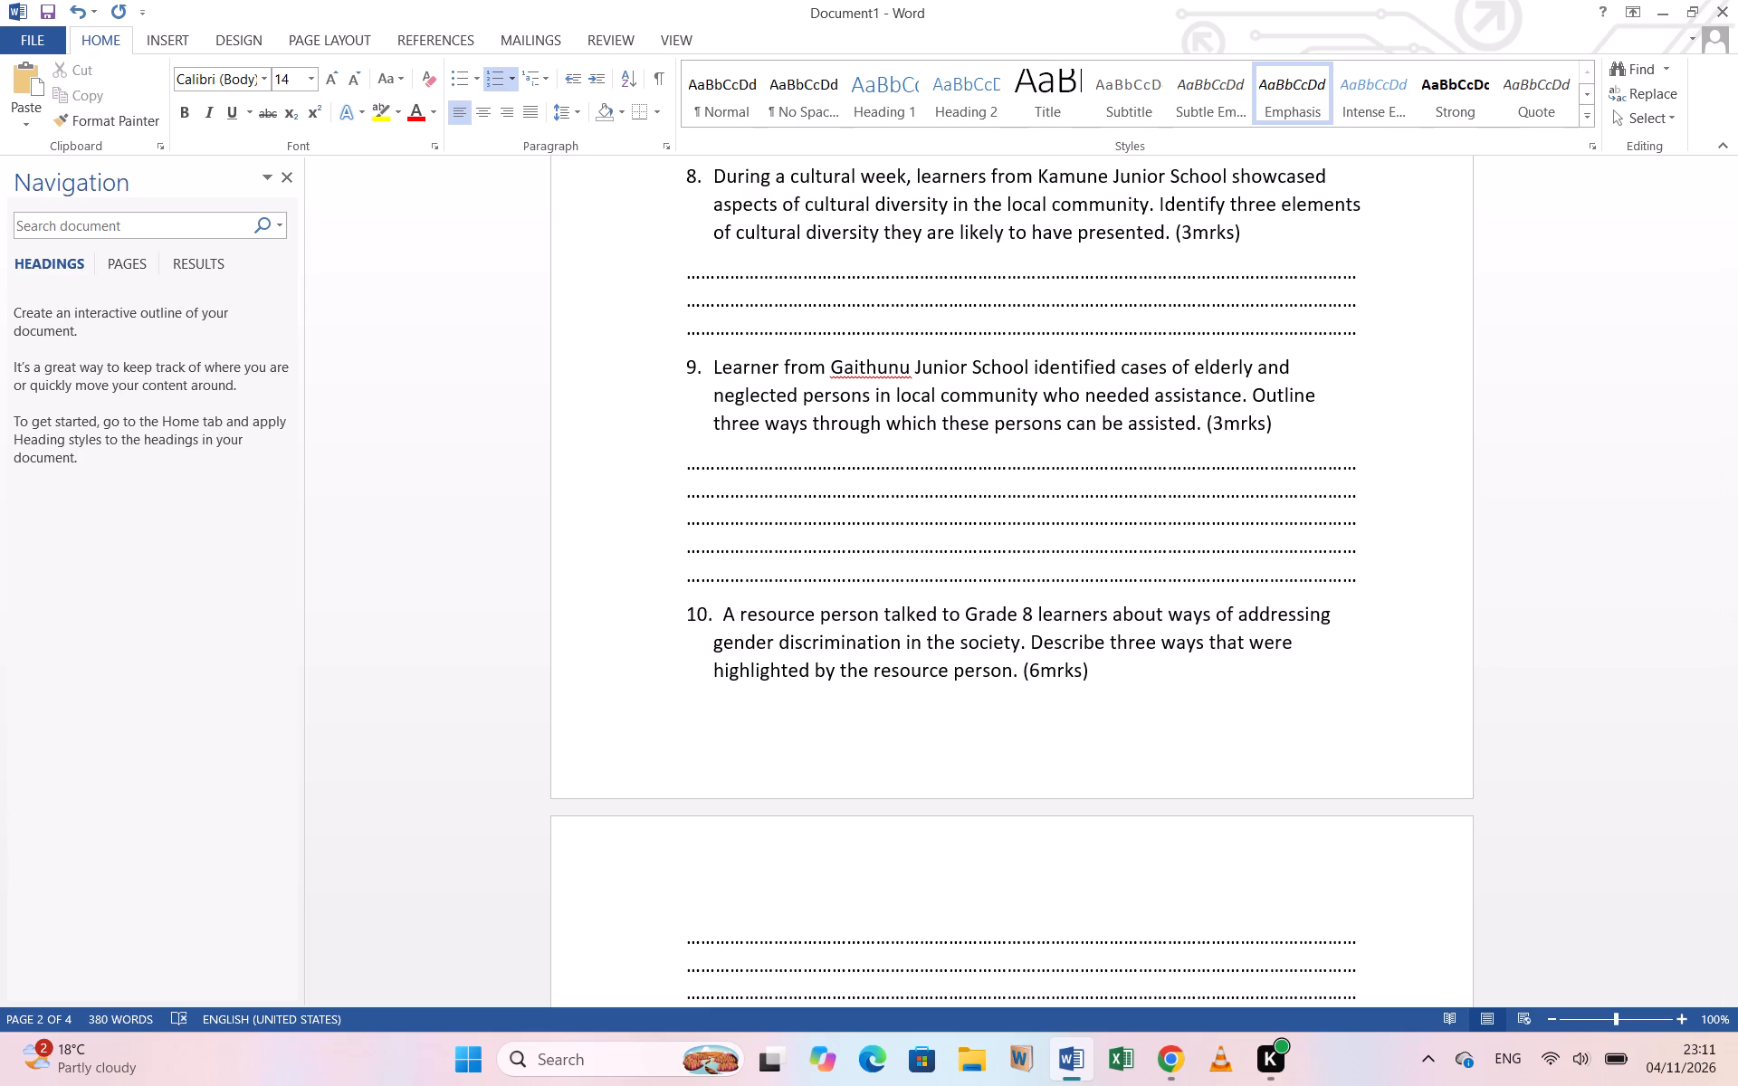
{"action": "key", "text": "BackSpace"}
{"action": "key", "text": "BackSpace"}
{"action": "key", "text": "space"}
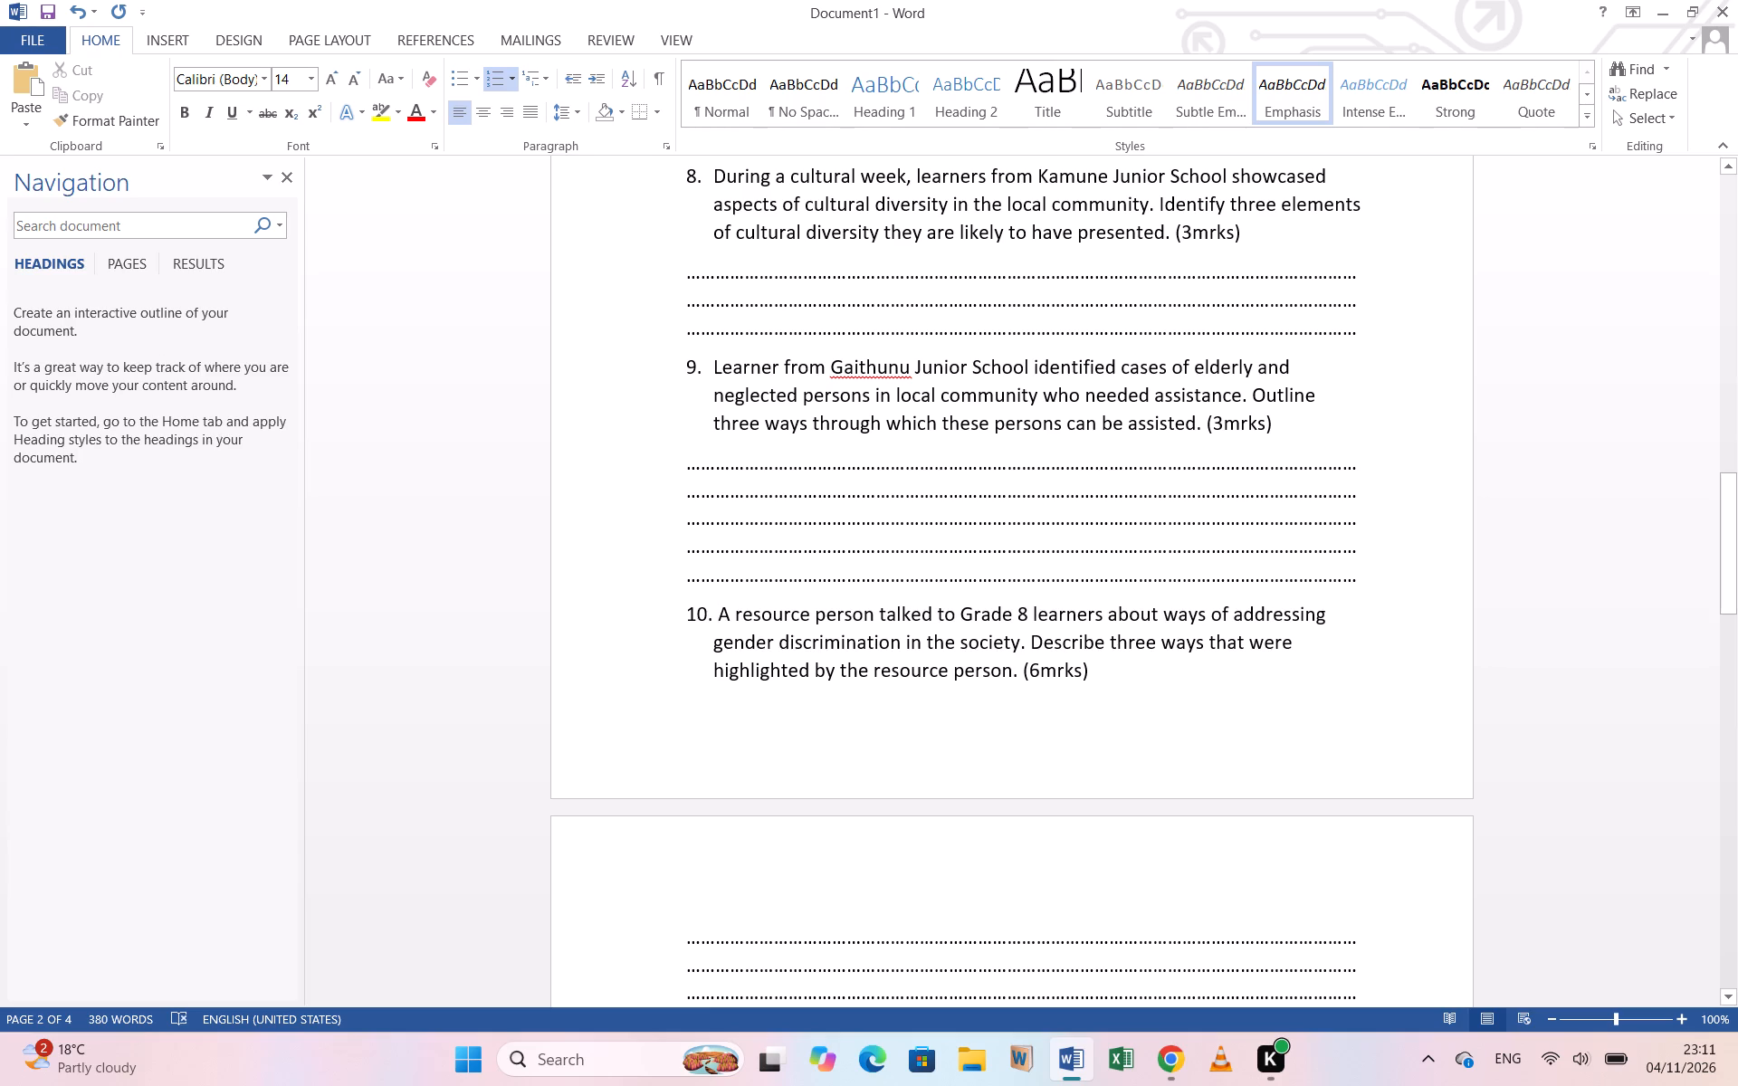
{"action": "left_click", "coordinate": [909, 776]}
Insert a space between the number 11 and the question text beginning "Grade 7 learners were exposed".
{"action": "left_click", "coordinate": [1371, 962]}
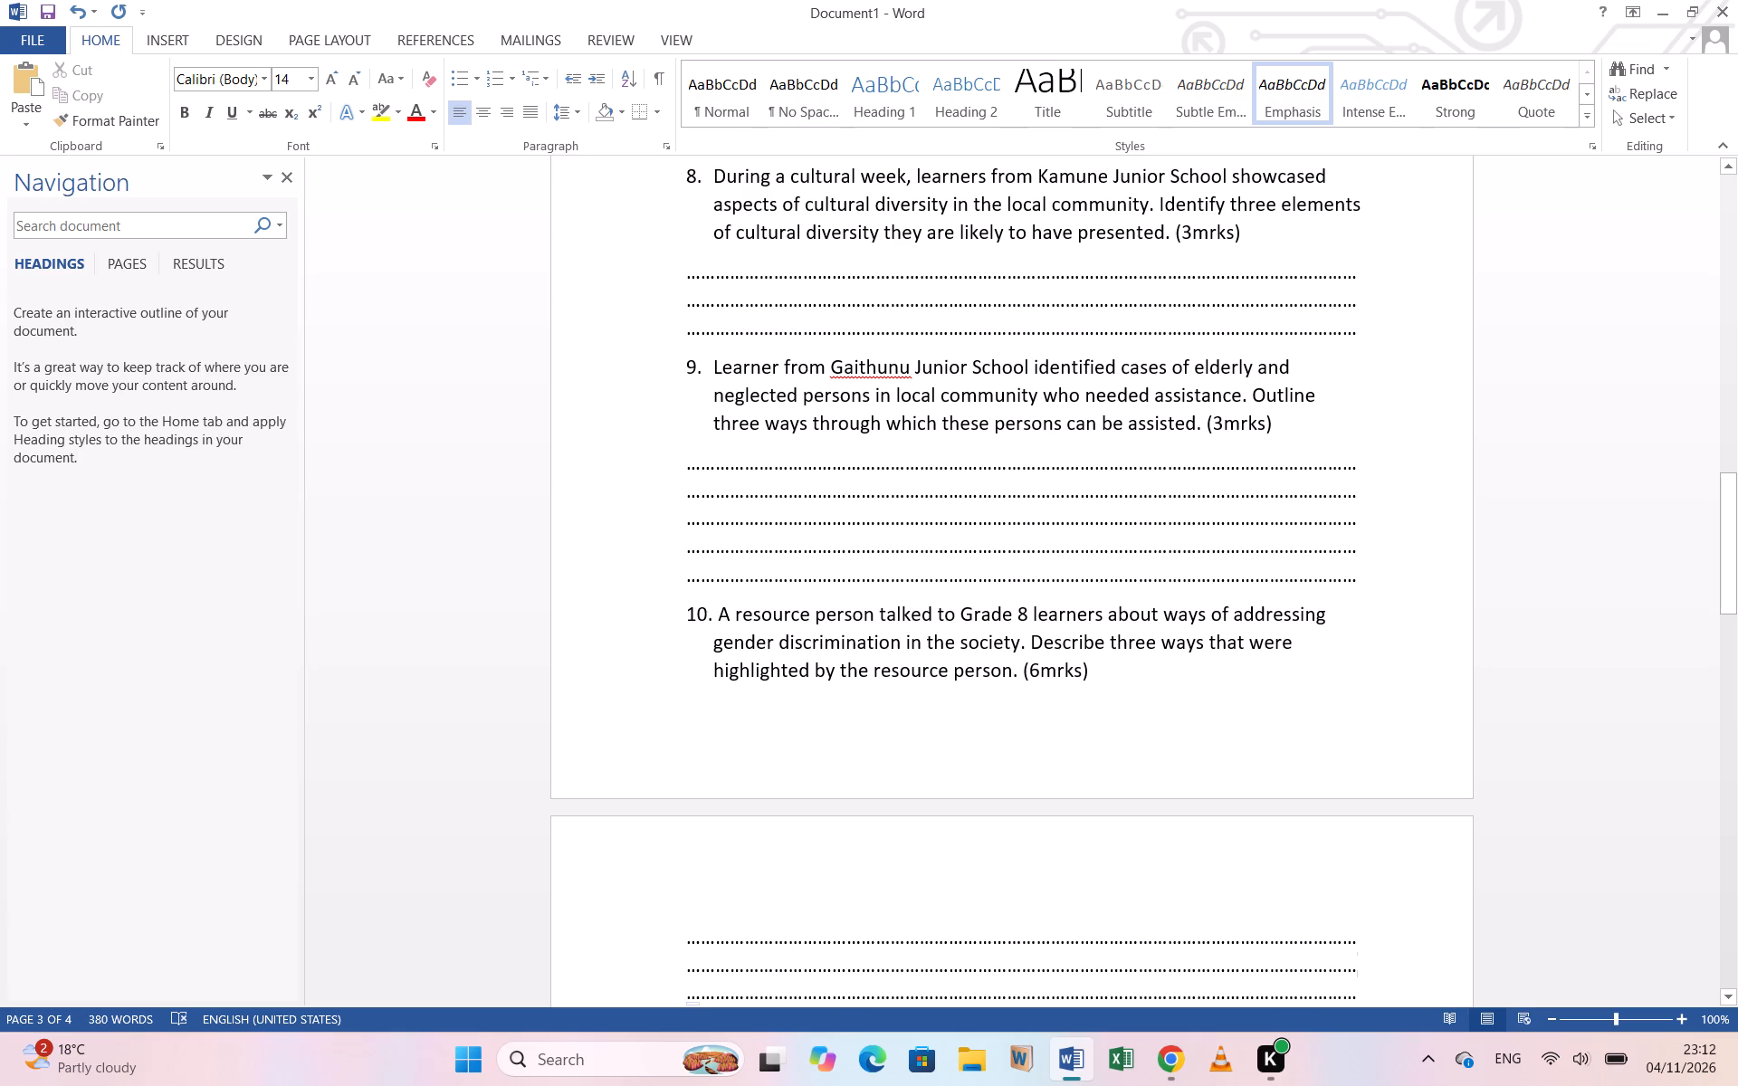
{"action": "key", "text": "Down"}
{"action": "key", "text": "Down"}
{"action": "key", "text": "Down"}
{"action": "key", "text": "Down"}
{"action": "key", "text": "Down"}
{"action": "key", "text": "Down"}
{"action": "key", "text": "Down"}
{"action": "key", "text": "Down"}
{"action": "key", "text": "Down"}
{"action": "key", "text": "Down"}
{"action": "key", "text": "Down"}
{"action": "key", "text": "Down"}
{"action": "key", "text": "Down"}
{"action": "key", "text": "Down"}
{"action": "key", "text": "Down"}
{"action": "key", "text": "Down"}
{"action": "key", "text": "Down"}
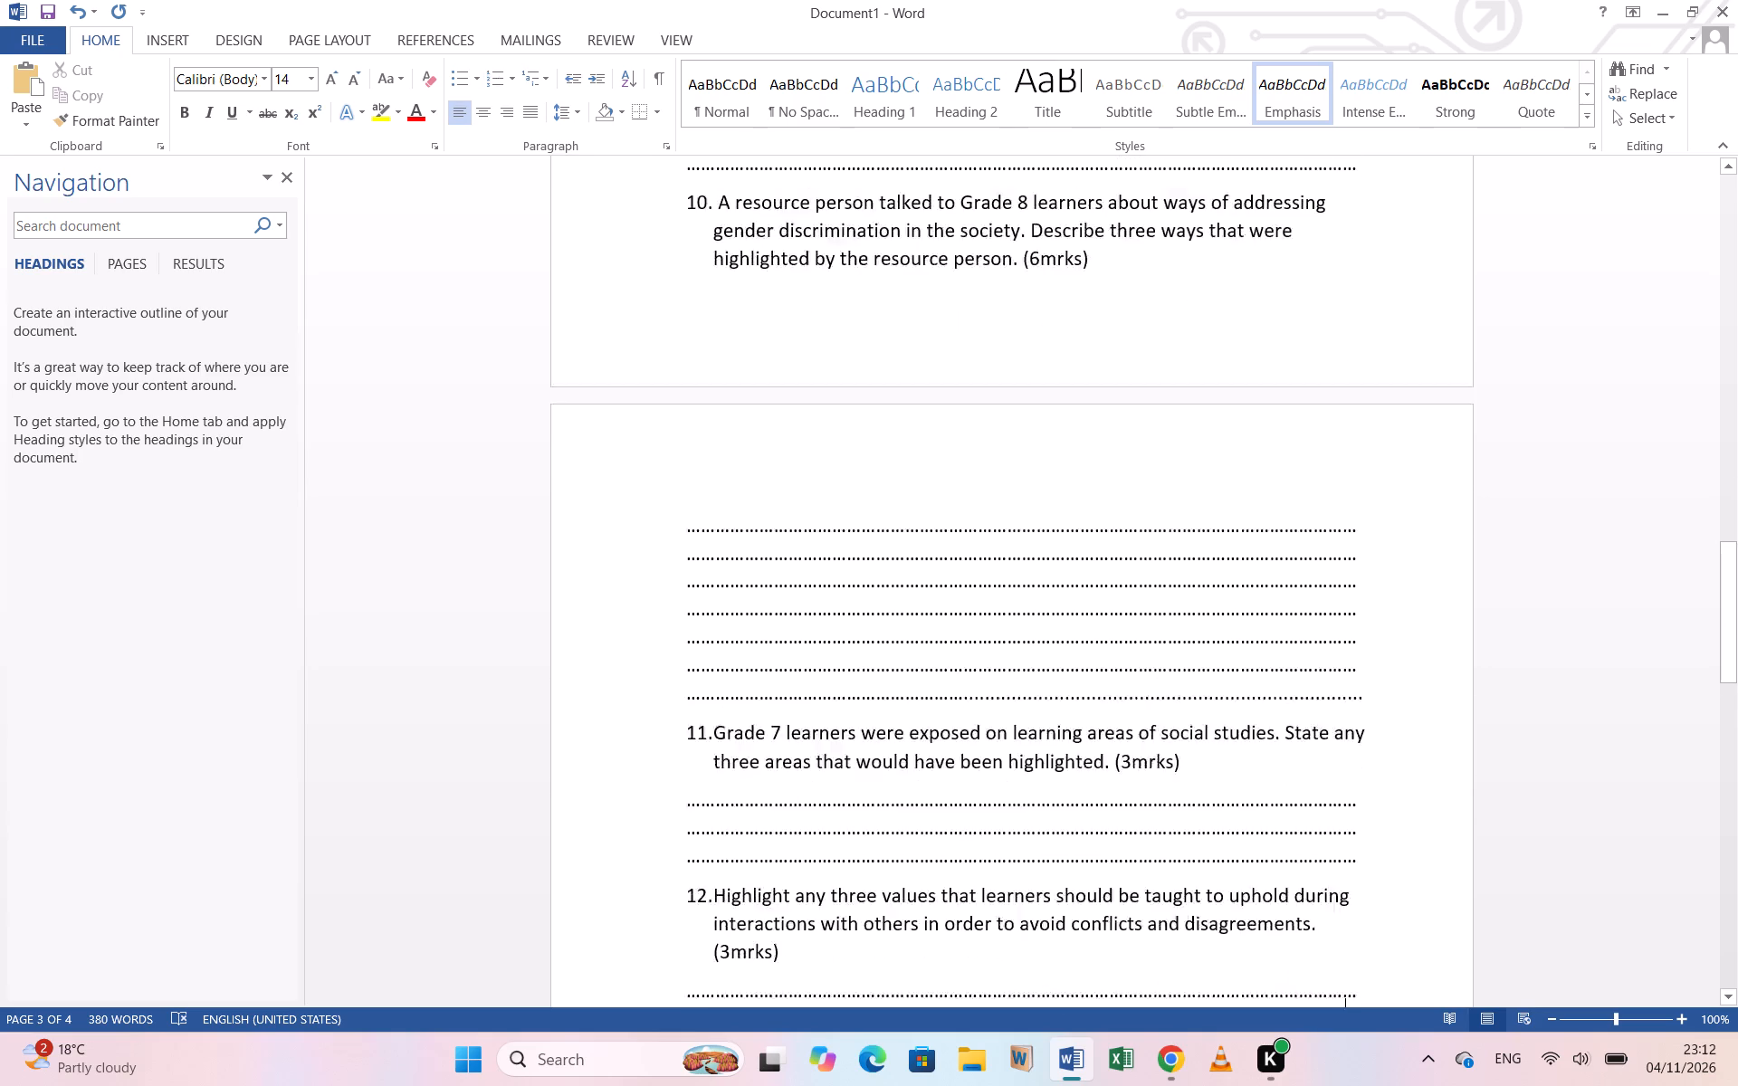
{"action": "key", "text": "Down"}
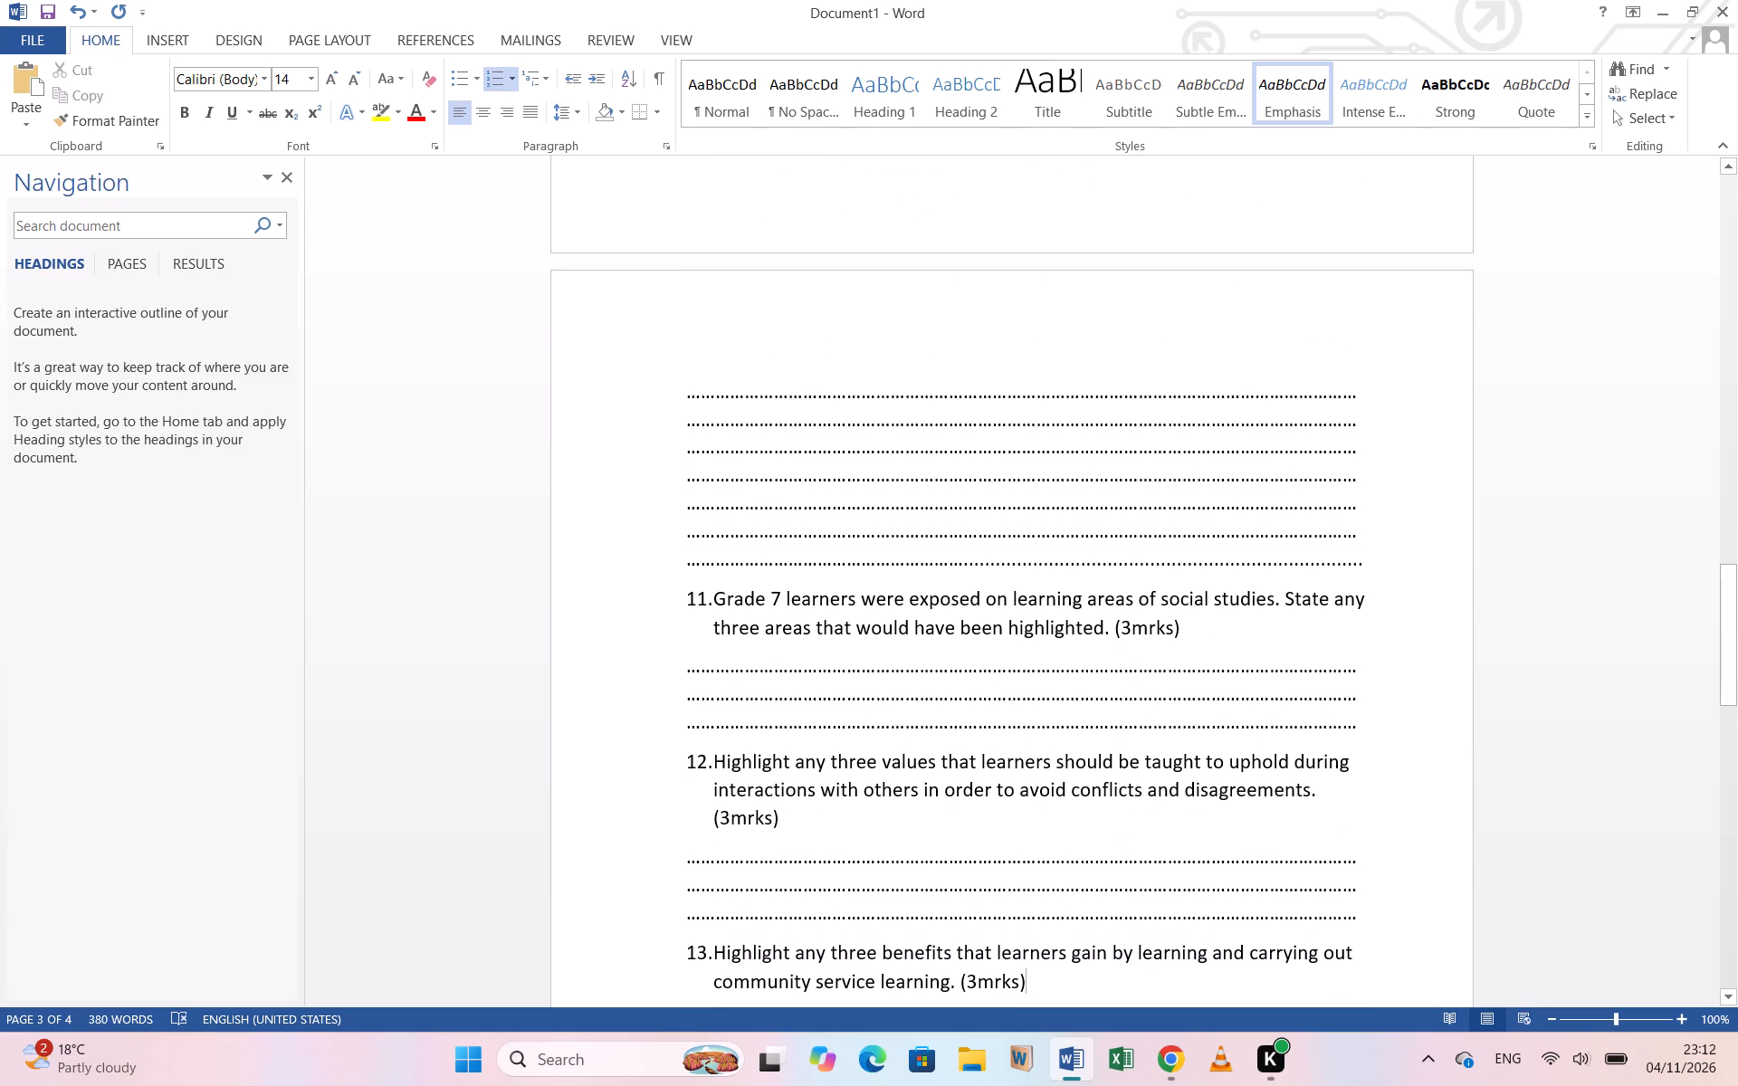
{"action": "left_click", "coordinate": [714, 596]}
{"action": "key", "text": "space"}
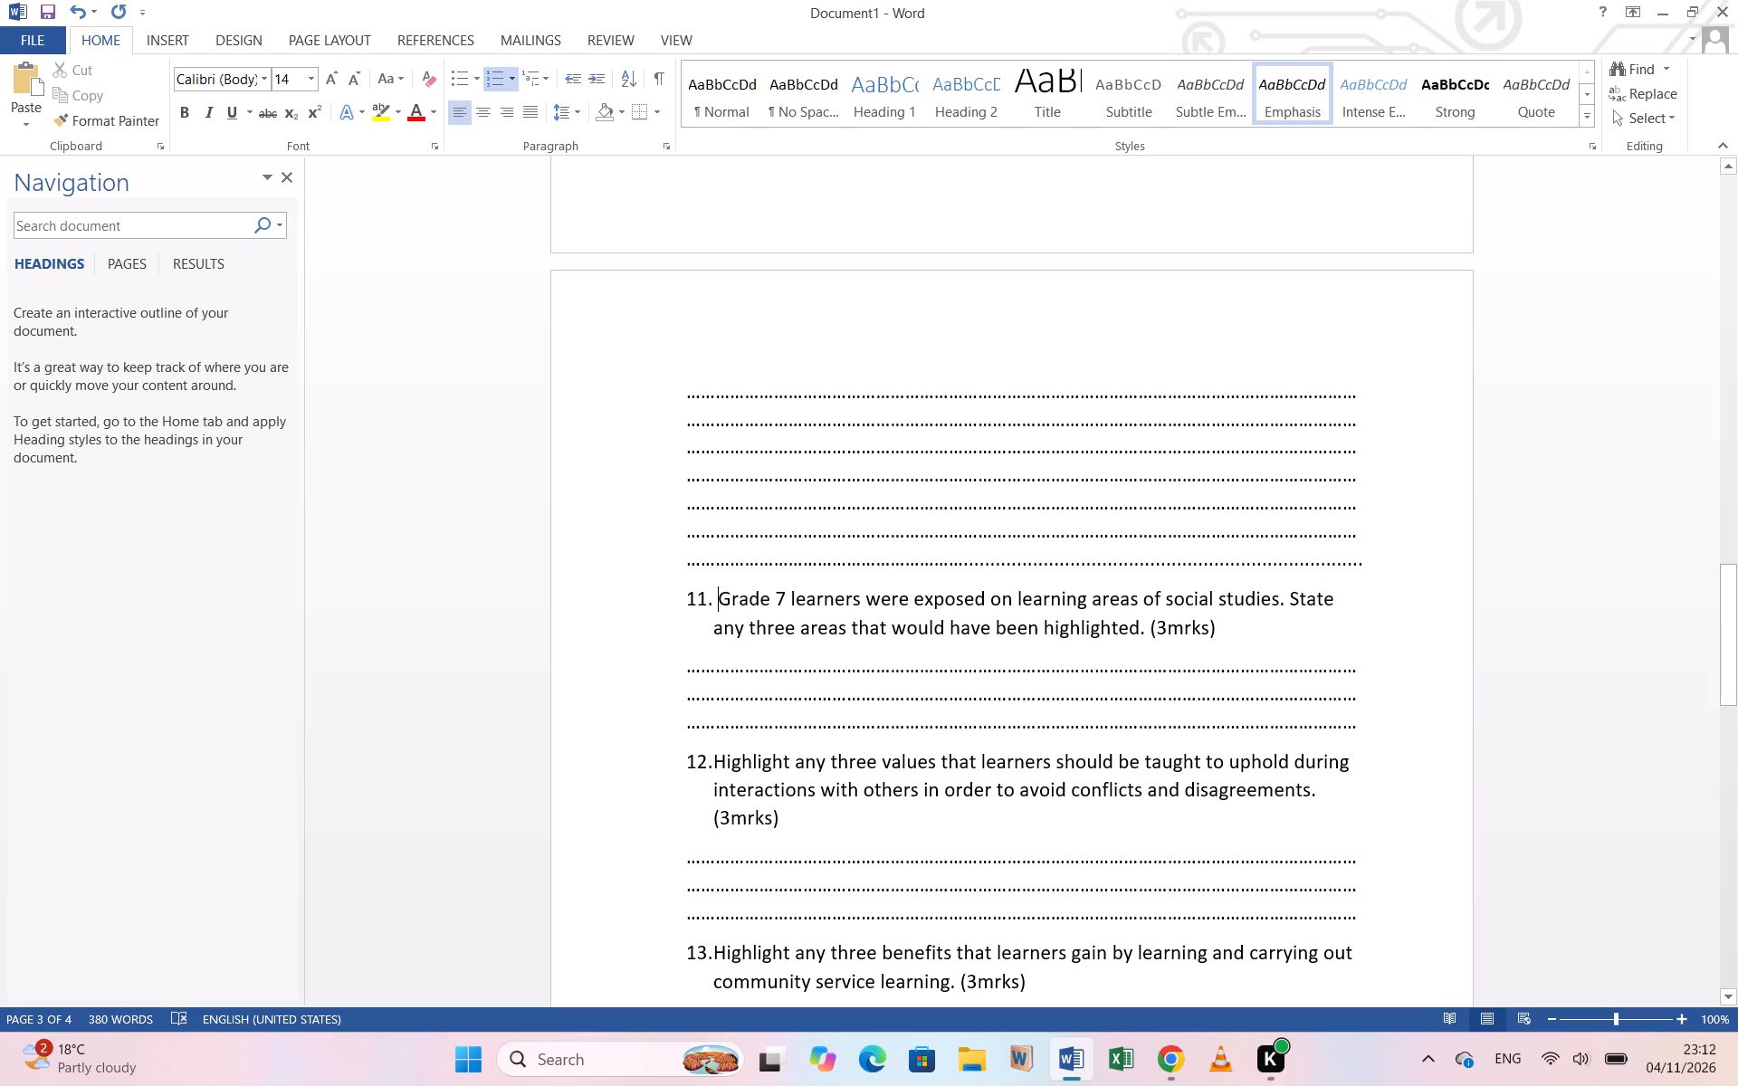
Insert a space before "Highlight" at the start of question 12 and an extra one before "interactions" on its second line.
{"action": "left_click", "coordinate": [713, 758]}
{"action": "key", "text": "space"}
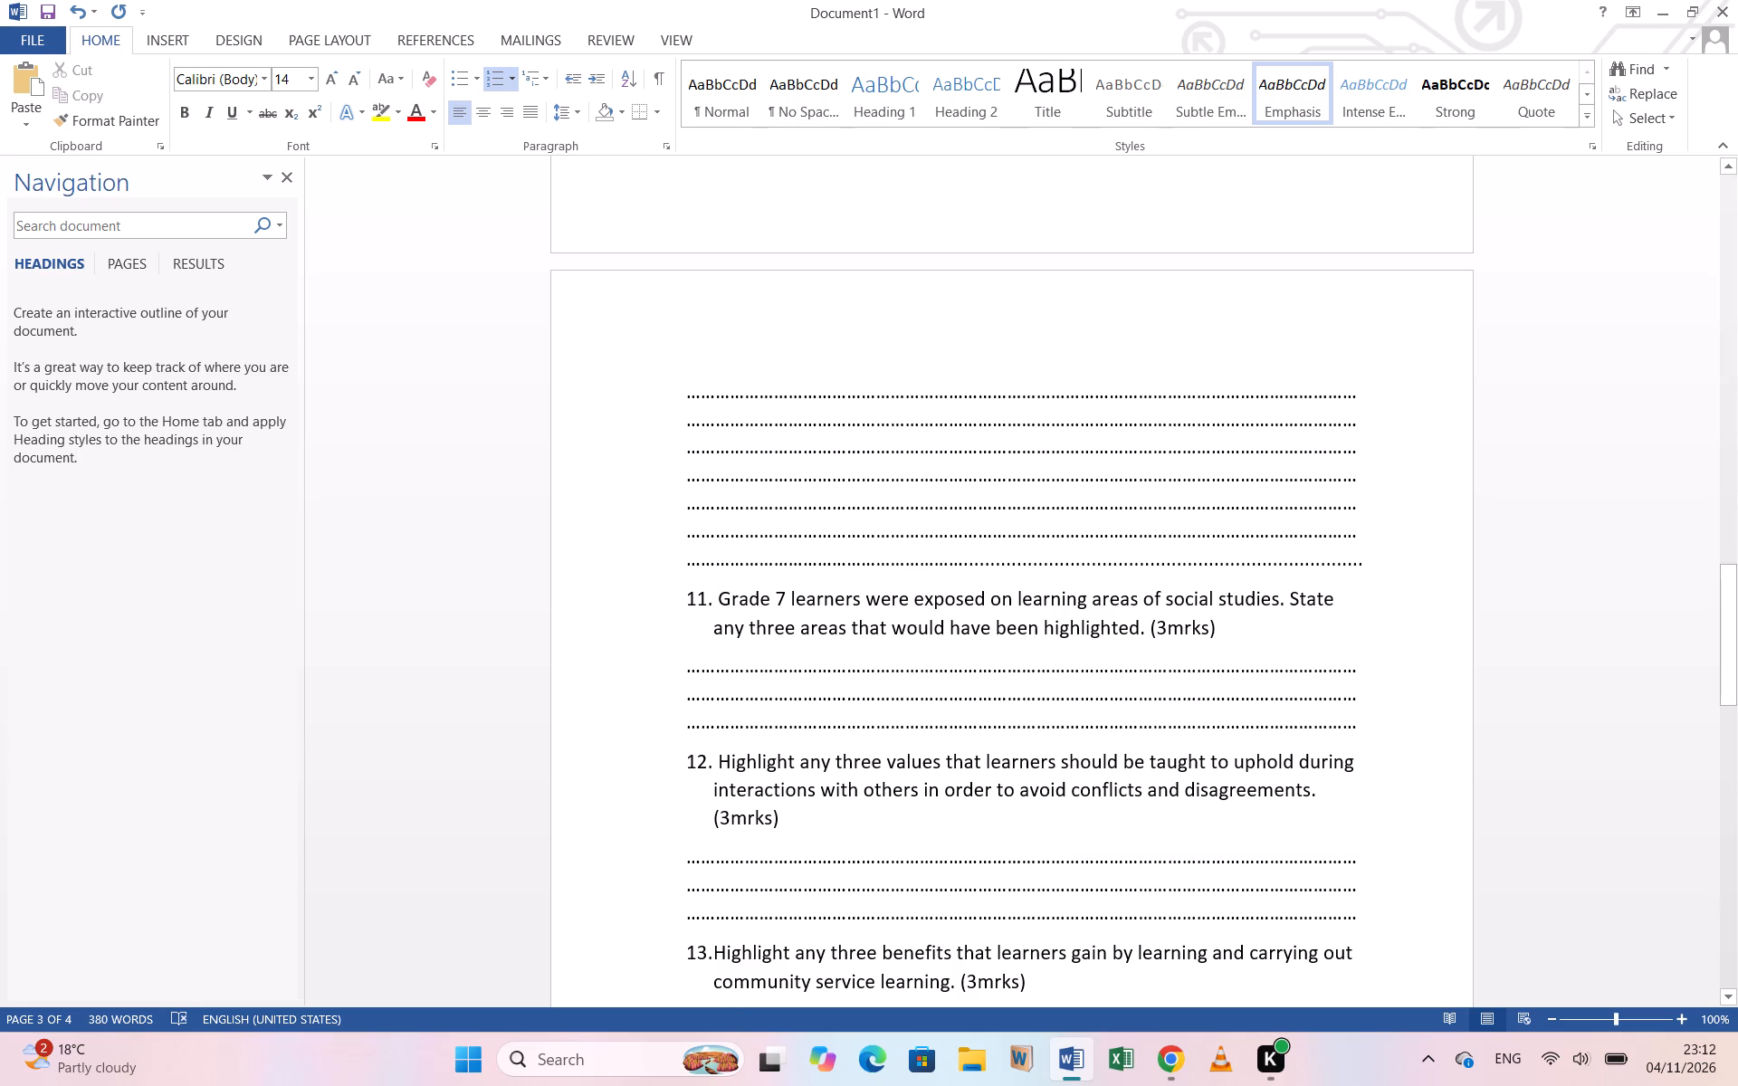
{"action": "left_click", "coordinate": [710, 786]}
{"action": "key", "text": "space"}
Insert a space between the number 13 and the question text beginning "Highlight any three benefits".
{"action": "left_click", "coordinate": [710, 951]}
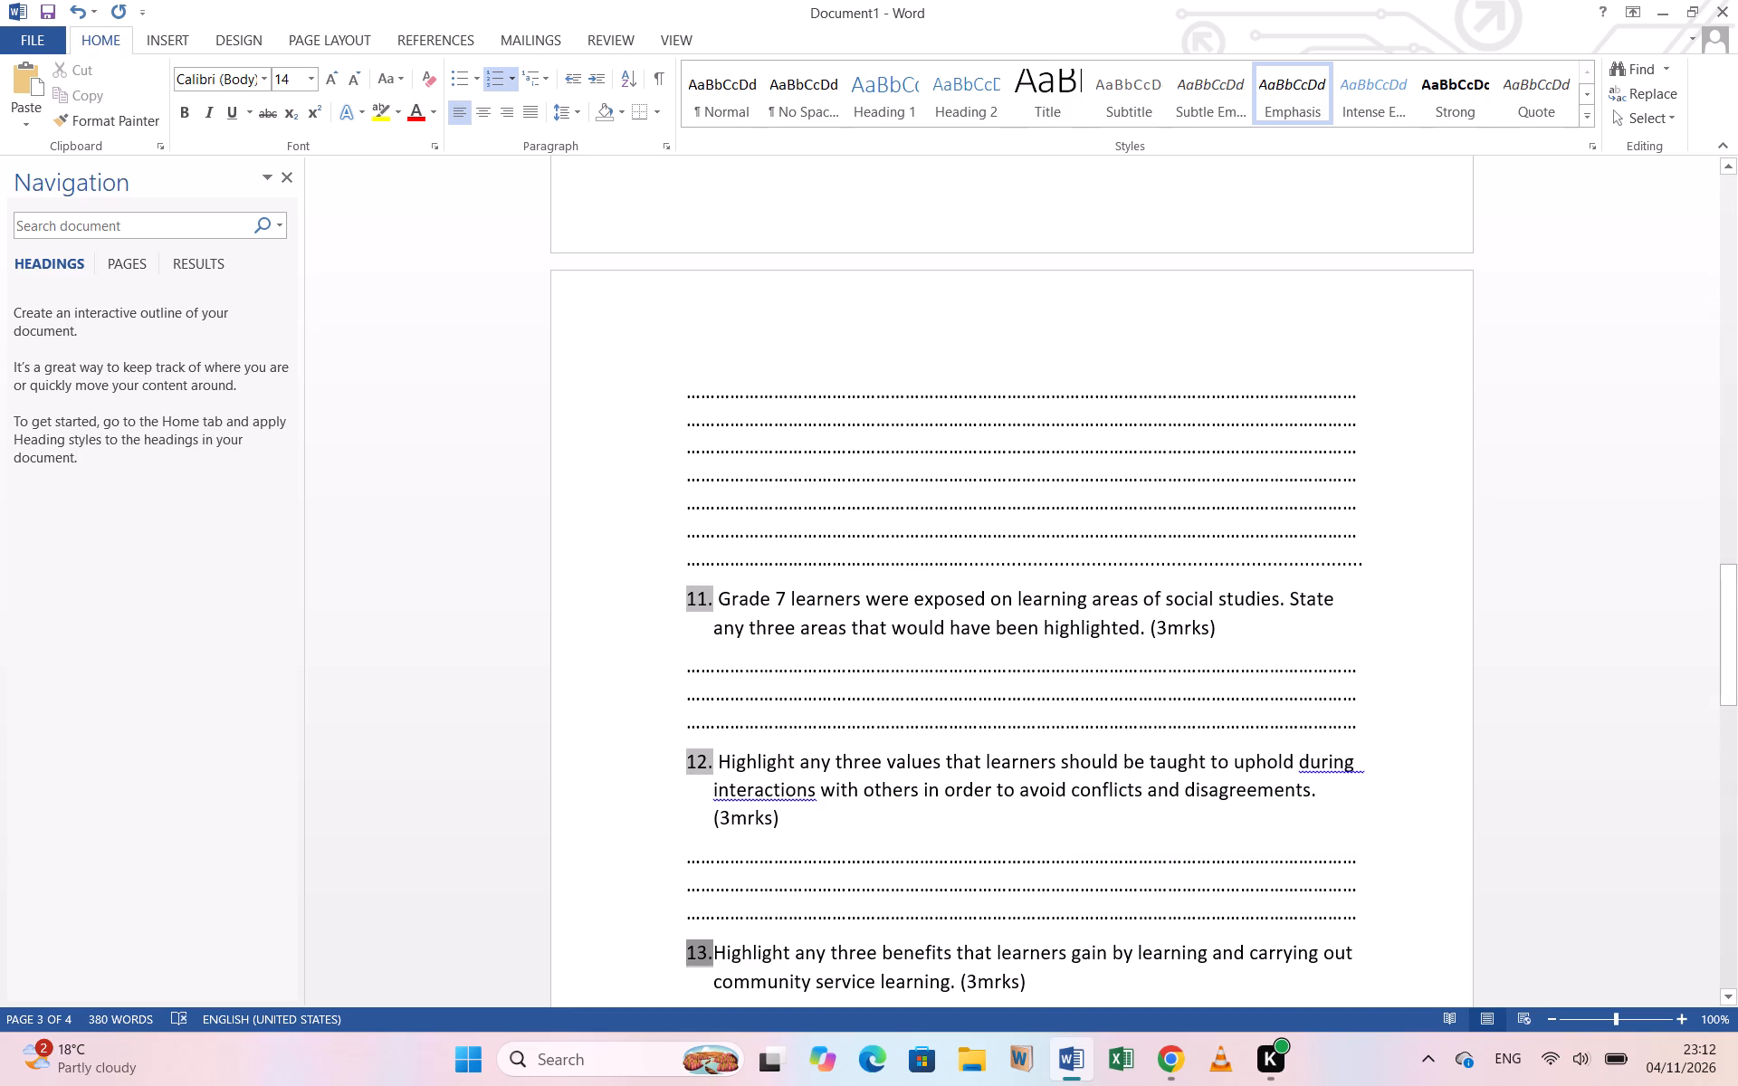
{"action": "left_click", "coordinate": [753, 962]}
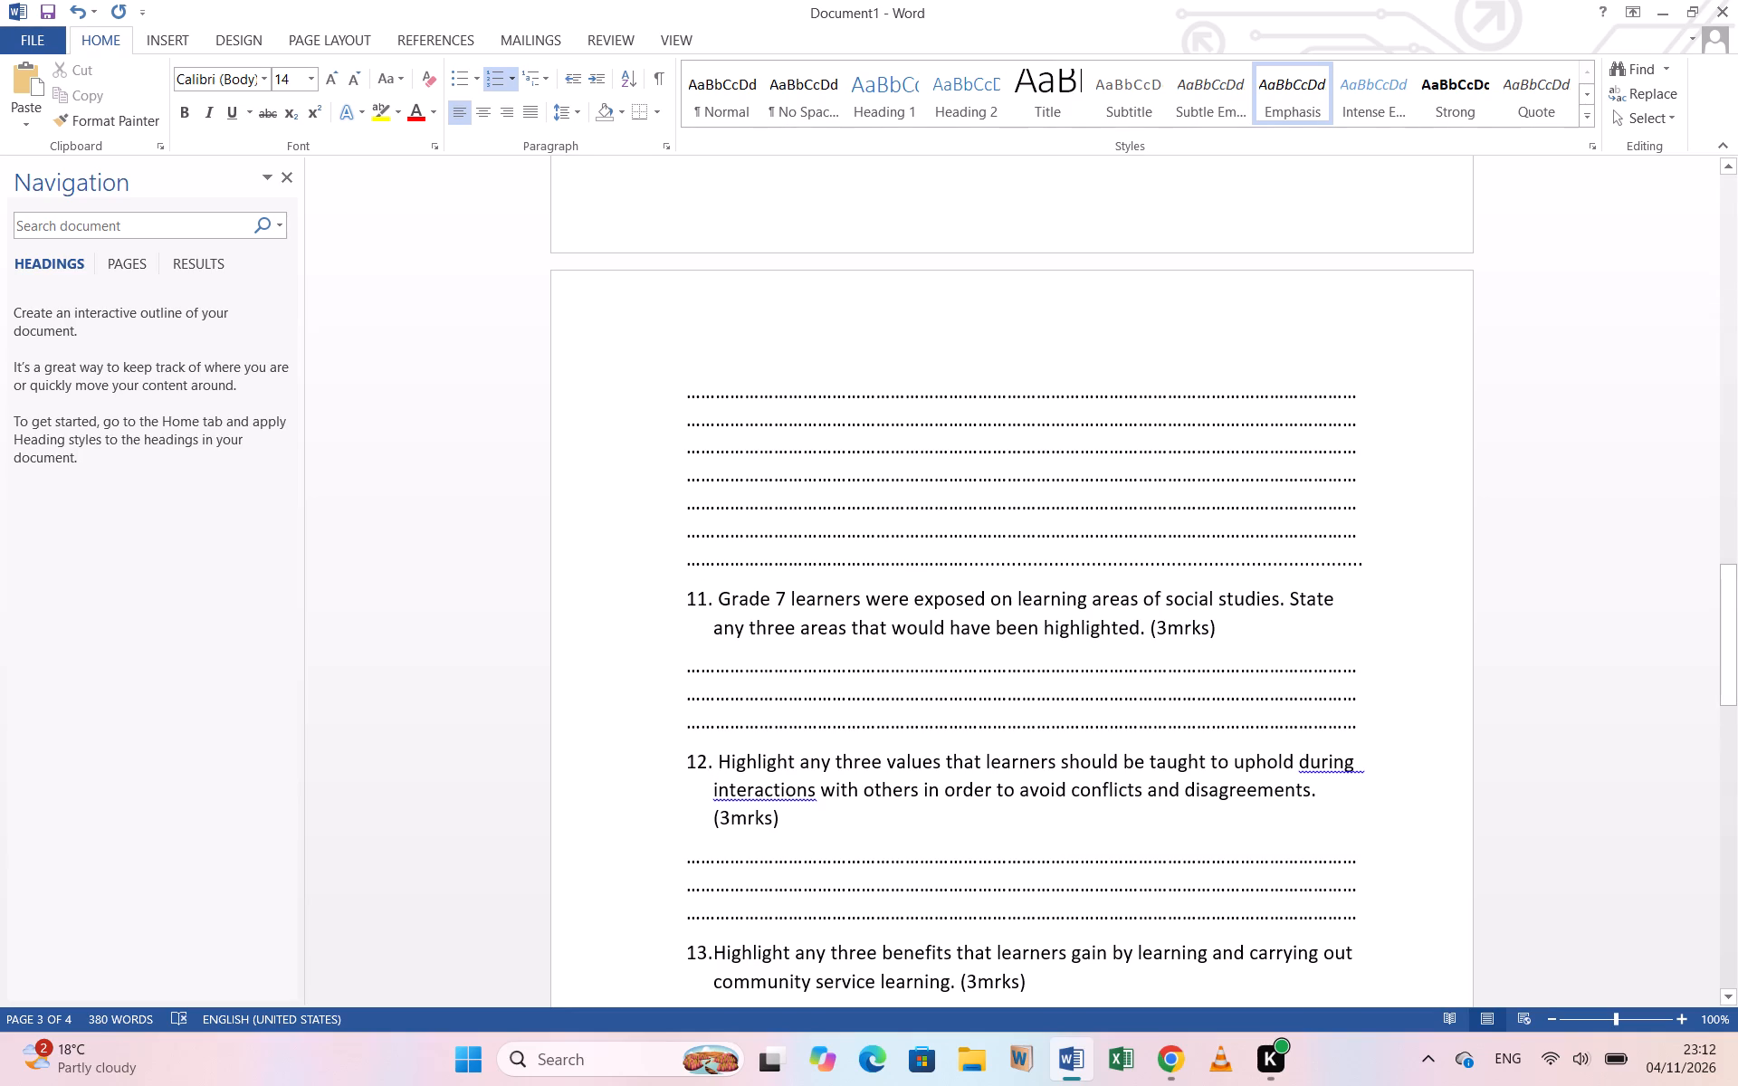
{"action": "left_click", "coordinate": [712, 949]}
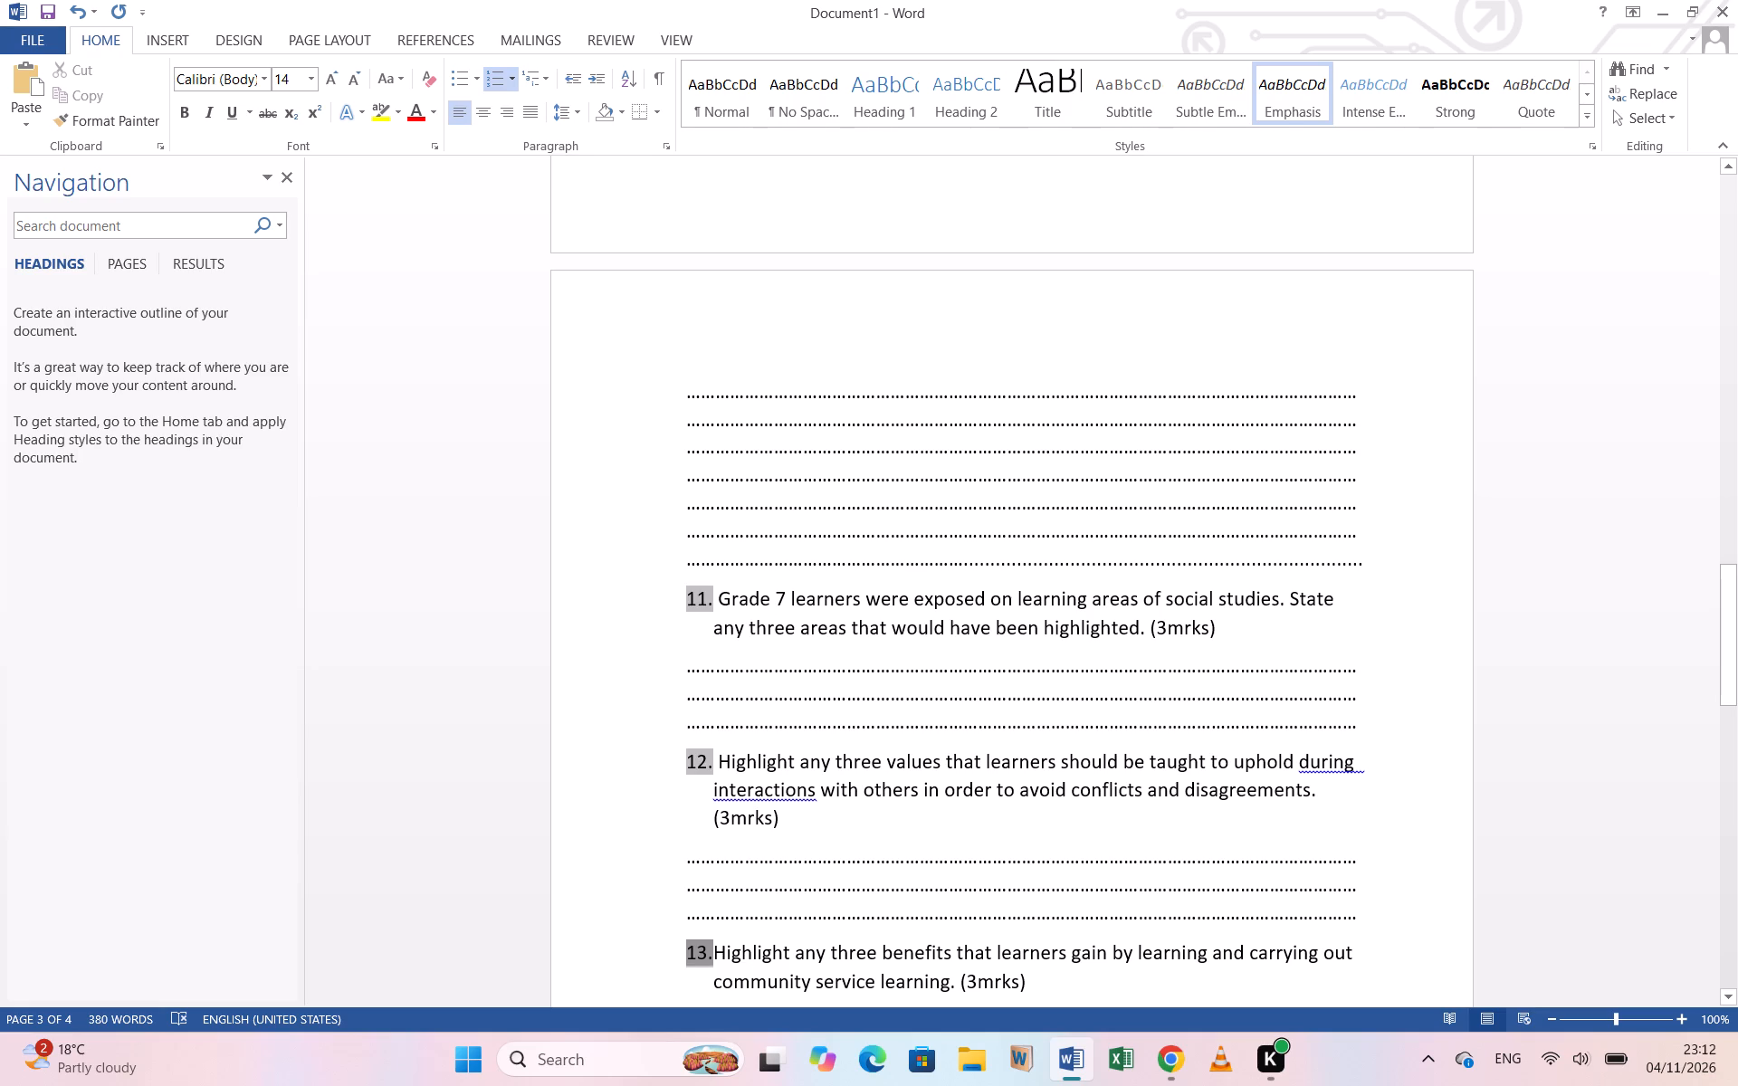
{"action": "left_click", "coordinate": [712, 949]}
{"action": "left_click", "coordinate": [727, 957]}
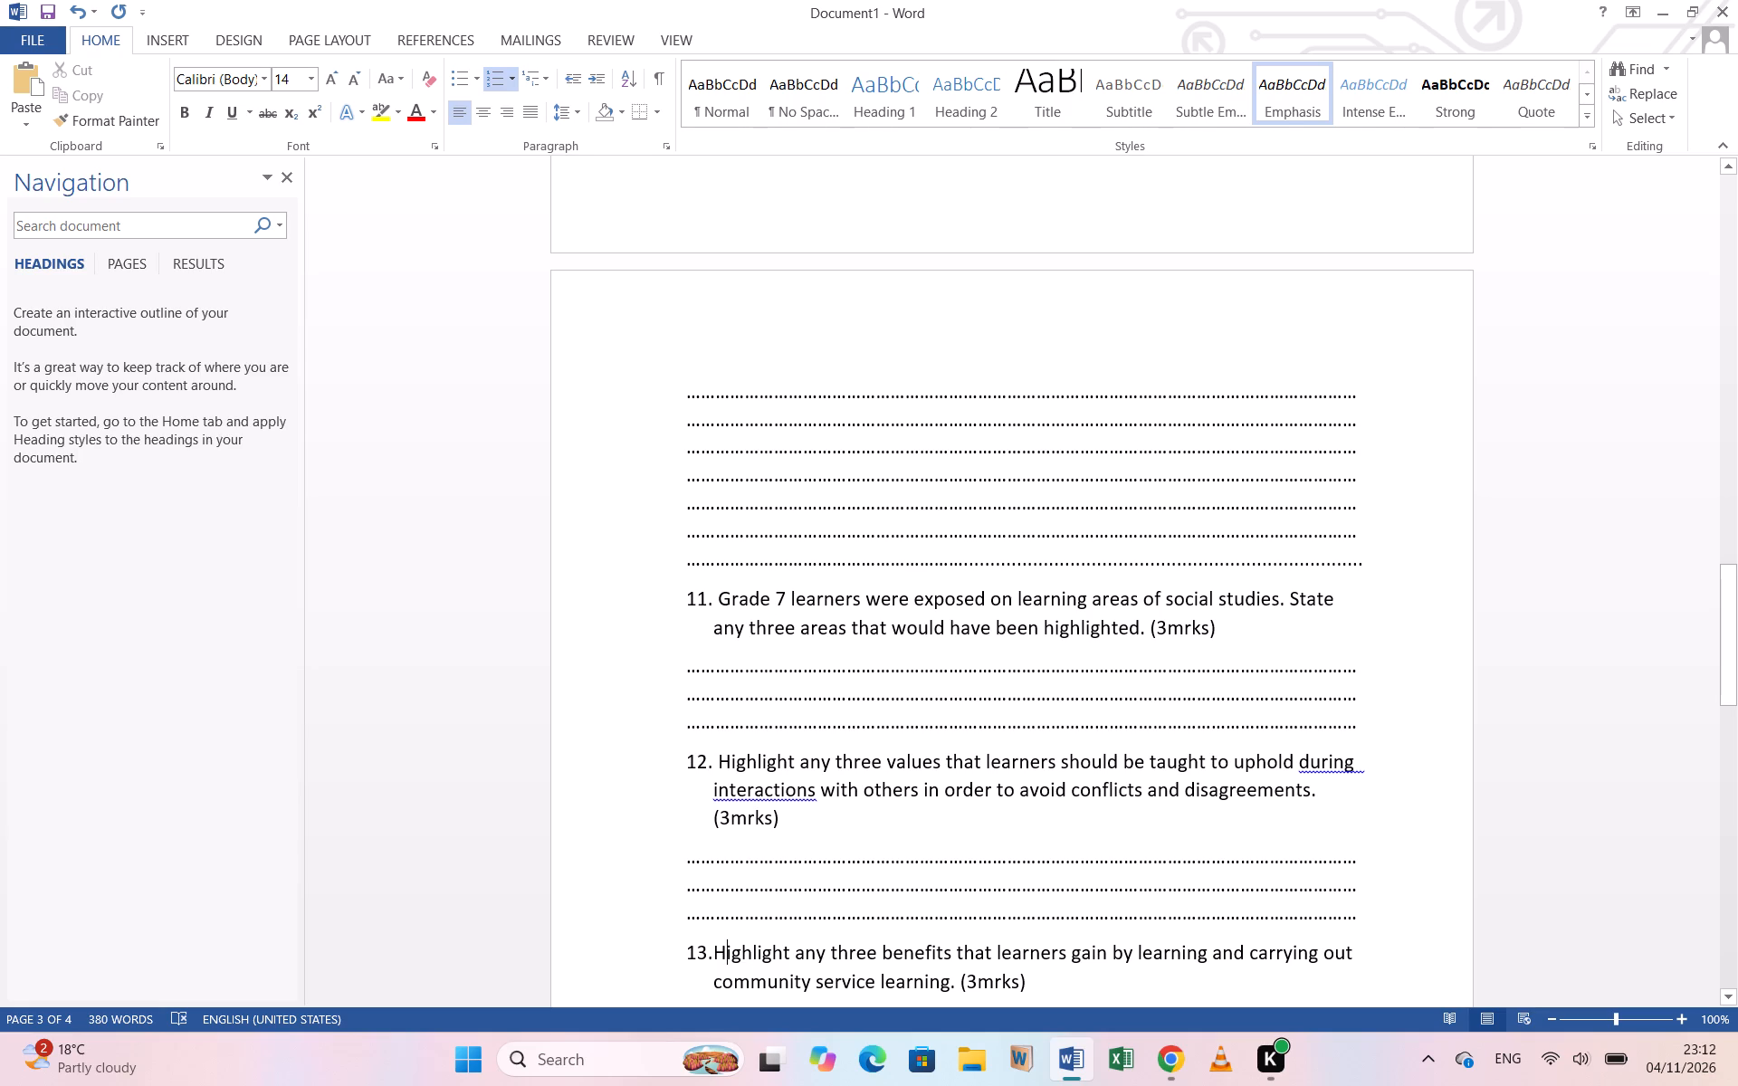
{"action": "left_click", "coordinate": [714, 950]}
{"action": "key", "text": "space"}
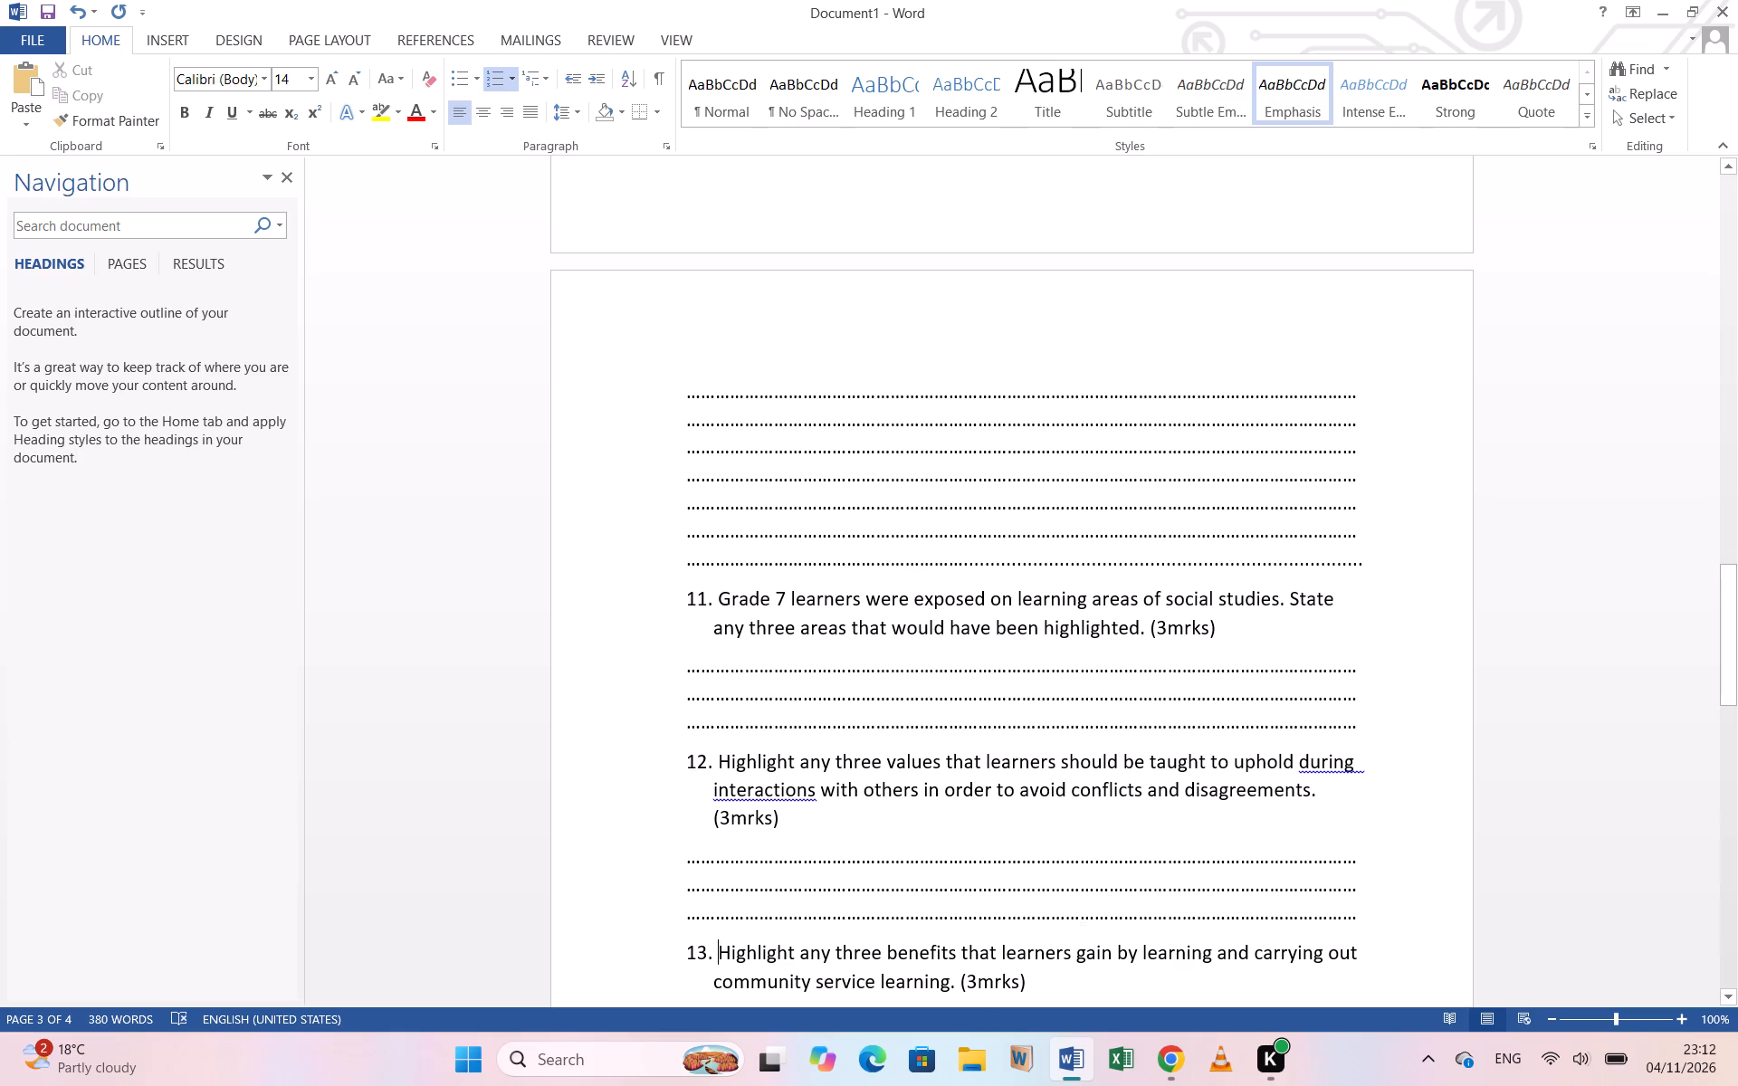
Insert a space between the number 15 and the question text beginning "A Global Citizen is someone".
{"action": "left_click", "coordinate": [1080, 917]}
{"action": "key", "text": "Down"}
{"action": "key", "text": "Down"}
{"action": "key", "text": "Down"}
{"action": "key", "text": "Down"}
{"action": "key", "text": "Down"}
{"action": "key", "text": "Down"}
{"action": "key", "text": "Down"}
{"action": "key", "text": "Down"}
{"action": "key", "text": "Down"}
{"action": "key", "text": "Down"}
{"action": "key", "text": "Down"}
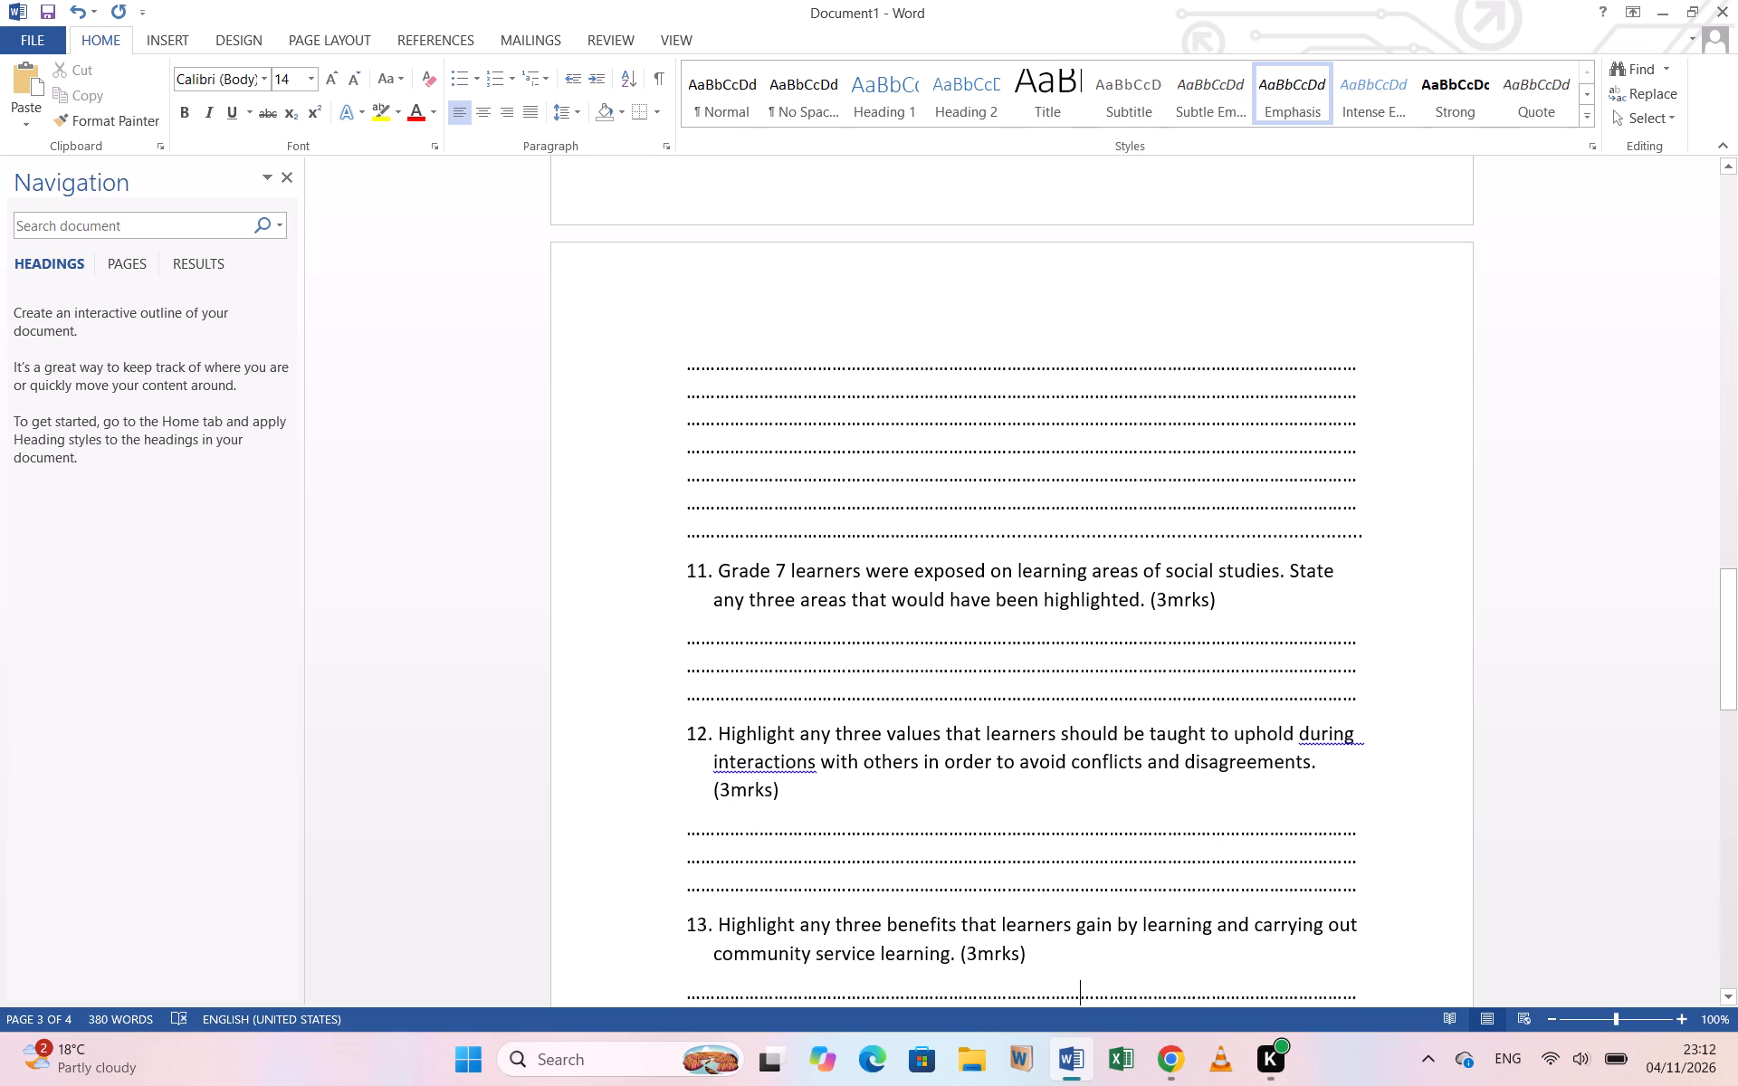
{"action": "key", "text": "Down"}
{"action": "key", "text": "Down"}
{"action": "key", "text": "Down"}
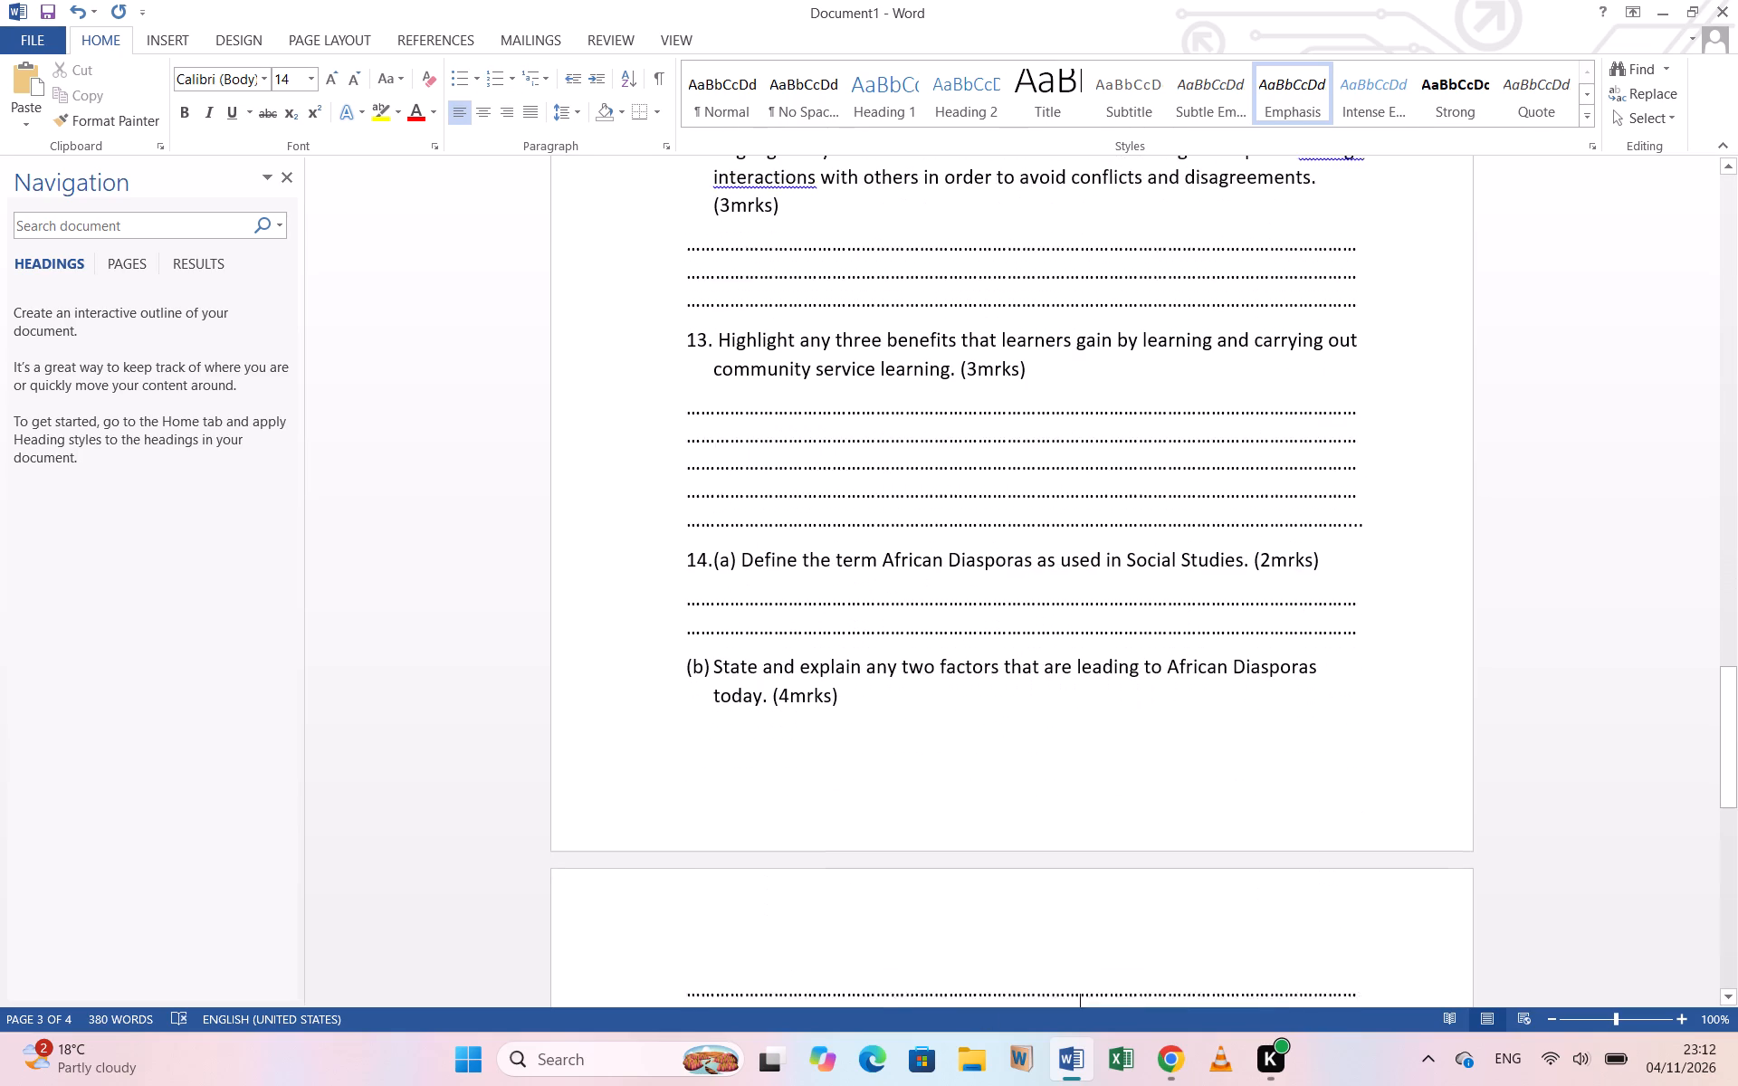
{"action": "key", "text": "Down"}
{"action": "key", "text": "Down"}
{"action": "key", "text": "Down"}
{"action": "key", "text": "Down"}
{"action": "key", "text": "Down"}
{"action": "key", "text": "Down"}
{"action": "key", "text": "Down"}
{"action": "key", "text": "Down"}
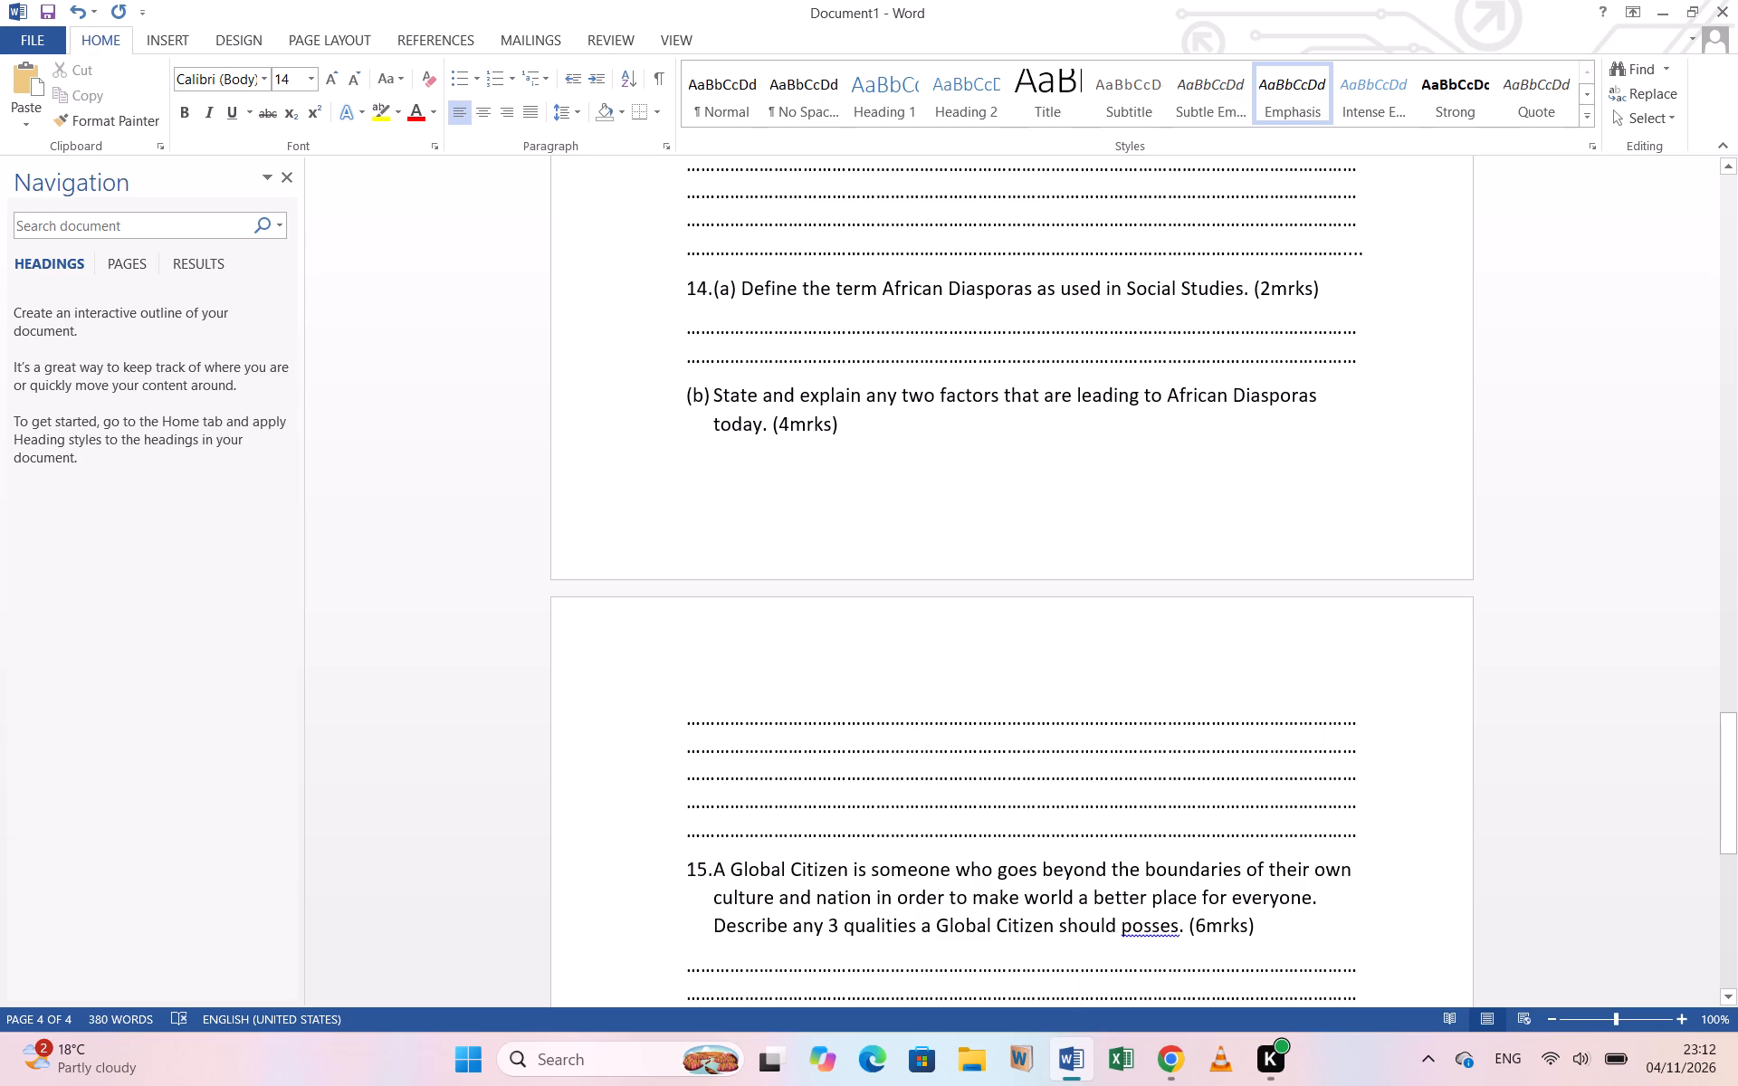
{"action": "left_click", "coordinate": [715, 866]}
{"action": "key", "text": "space"}
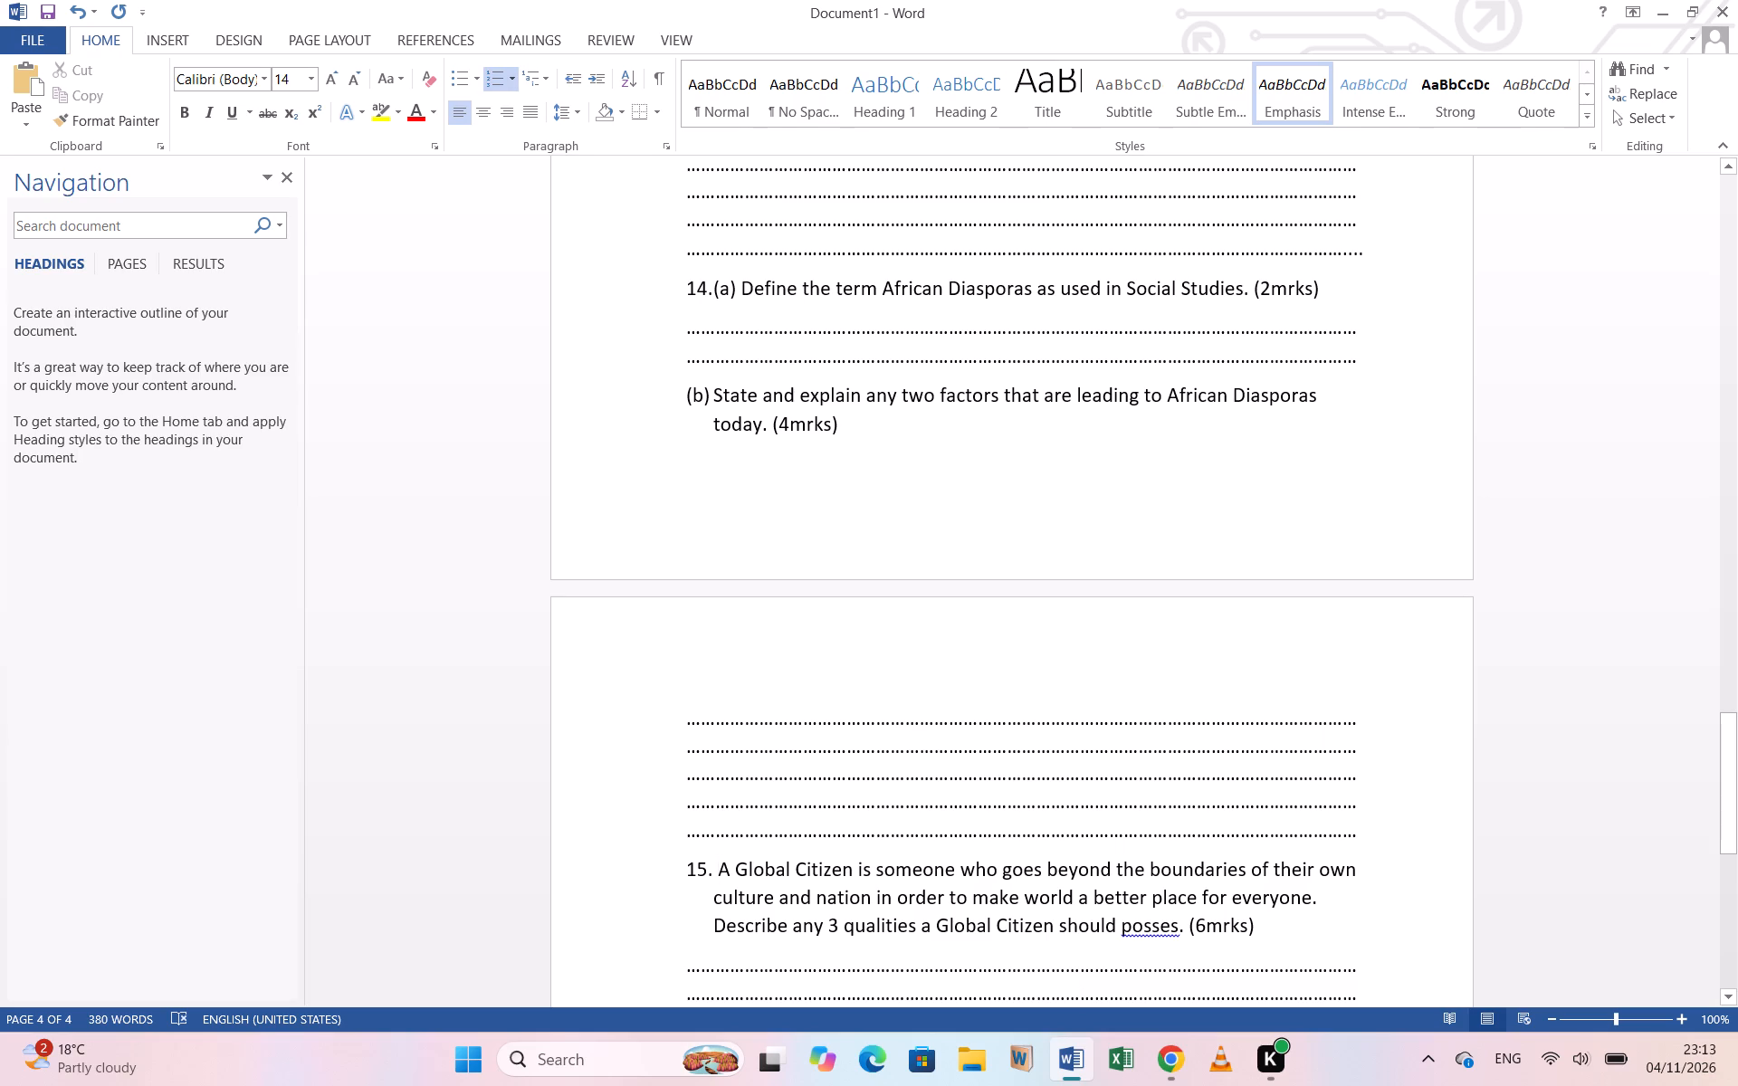
Review the exam backwards from question 14(b) to the title, checking the question numbering, spacing and answer lines.
{"action": "left_click", "coordinate": [1408, 474]}
{"action": "key", "text": "Up"}
{"action": "key", "text": "Up"}
{"action": "key", "text": "Up"}
{"action": "key", "text": "Up"}
{"action": "key", "text": "Up"}
{"action": "key", "text": "Up"}
{"action": "key", "text": "Up"}
{"action": "key", "text": "Up"}
{"action": "key", "text": "Up"}
{"action": "key", "text": "Up"}
{"action": "key", "text": "Up"}
{"action": "key", "text": "Up"}
{"action": "key", "text": "Up"}
{"action": "key", "text": "Up"}
{"action": "key", "text": "Up"}
{"action": "key", "text": "Up"}
{"action": "key", "text": "Up"}
{"action": "key", "text": "Up"}
{"action": "key", "text": "Up"}
{"action": "key", "text": "Up"}
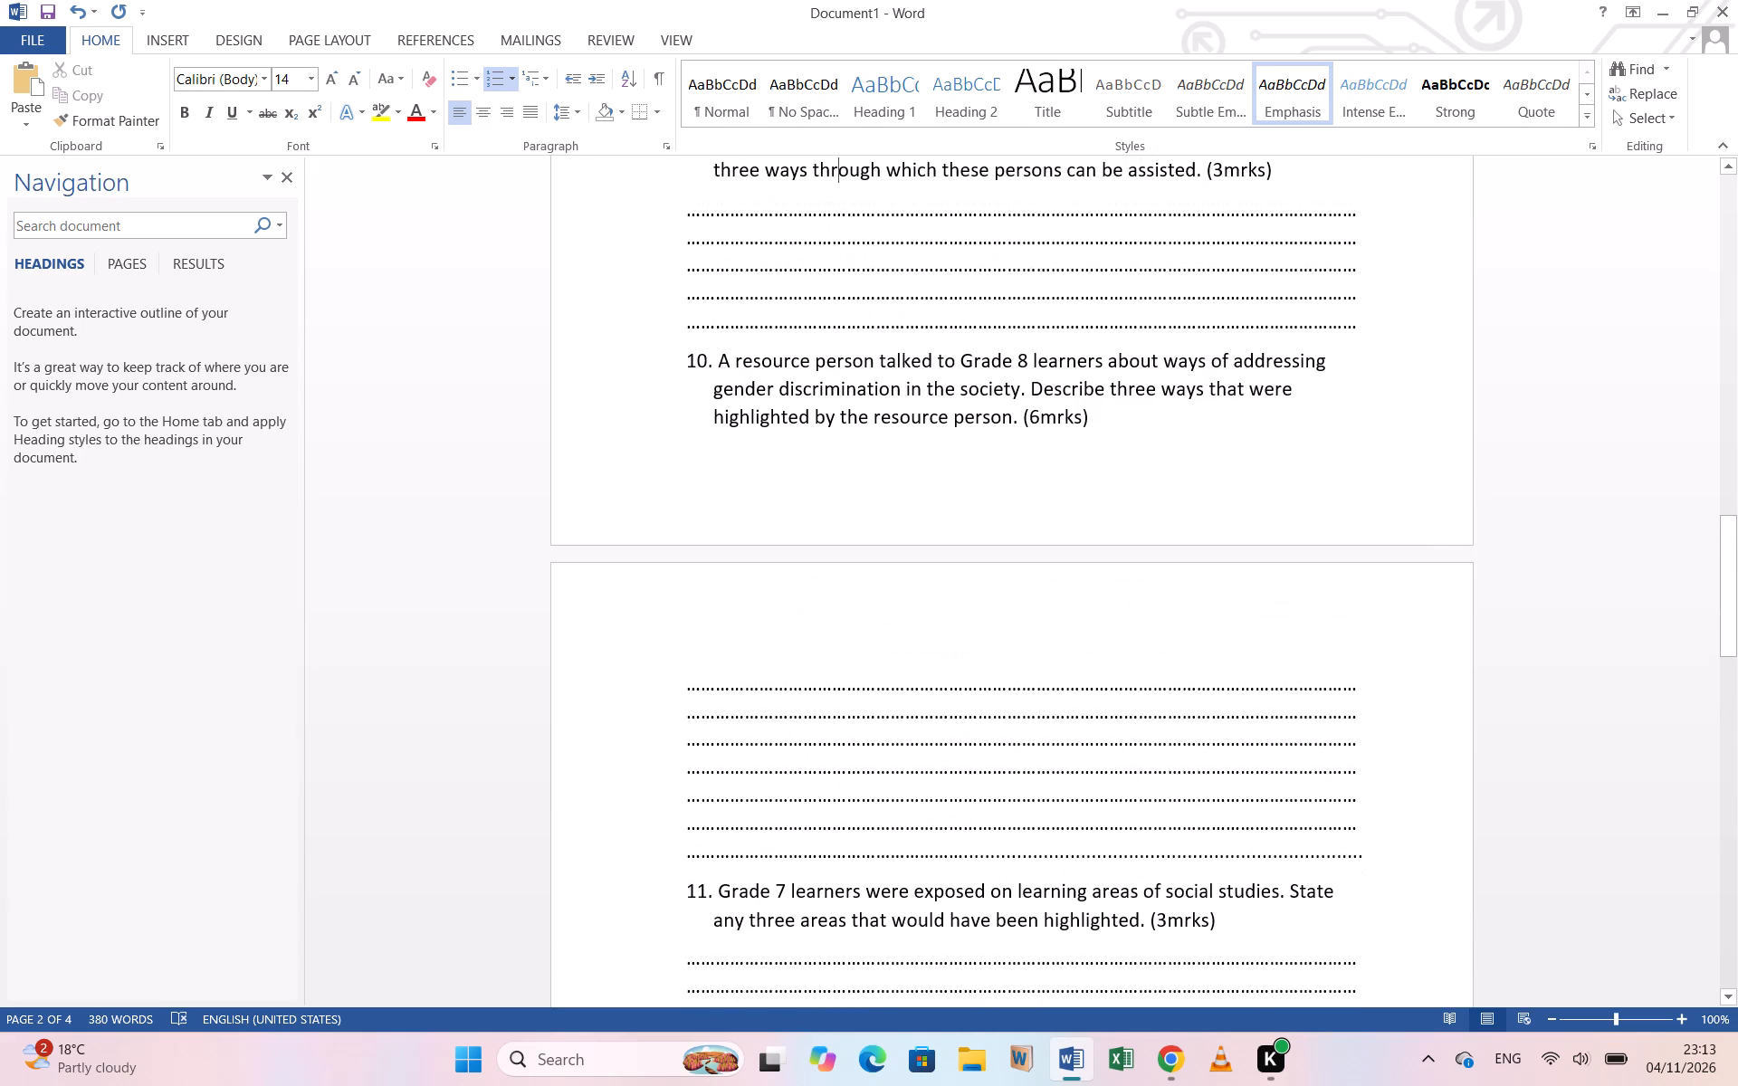
{"action": "key", "text": "Up"}
{"action": "key", "text": "Up"}
{"action": "key", "text": "Up"}
{"action": "key", "text": "Up"}
{"action": "key", "text": "Up"}
{"action": "key", "text": "Up"}
{"action": "key", "text": "Up"}
{"action": "key", "text": "Up"}
{"action": "key", "text": "Up"}
{"action": "key", "text": "Up"}
{"action": "key", "text": "Up"}
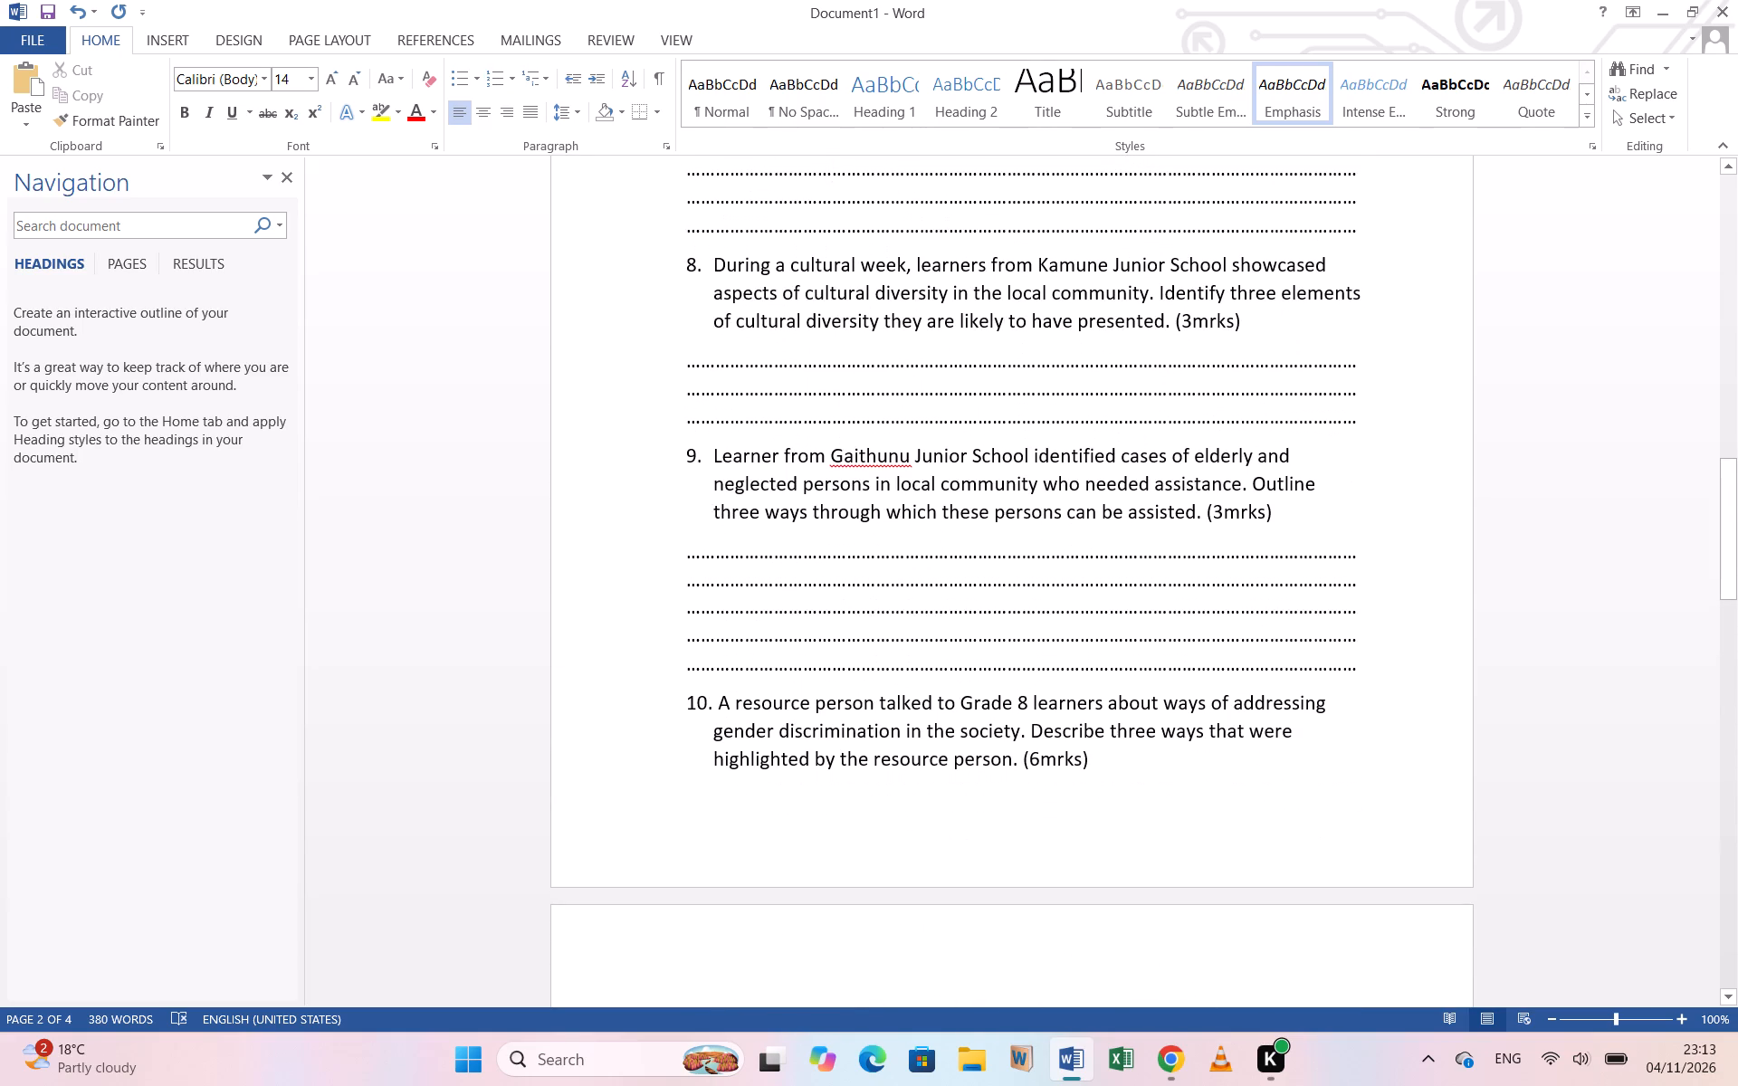
{"action": "key", "text": "Up"}
{"action": "key", "text": "Up"}
{"action": "key", "text": "Up"}
{"action": "key", "text": "Up"}
{"action": "key", "text": "Up"}
{"action": "key", "text": "Up"}
{"action": "key", "text": "Up"}
{"action": "key", "text": "Up"}
{"action": "key", "text": "Up"}
{"action": "key", "text": "Up"}
{"action": "key", "text": "Up"}
{"action": "key", "text": "Up"}
{"action": "key", "text": "Up"}
{"action": "key", "text": "Up"}
{"action": "key", "text": "Up"}
{"action": "key", "text": "Up"}
{"action": "key", "text": "Up"}
{"action": "key", "text": "Up"}
{"action": "key", "text": "Up"}
{"action": "key", "text": "Up"}
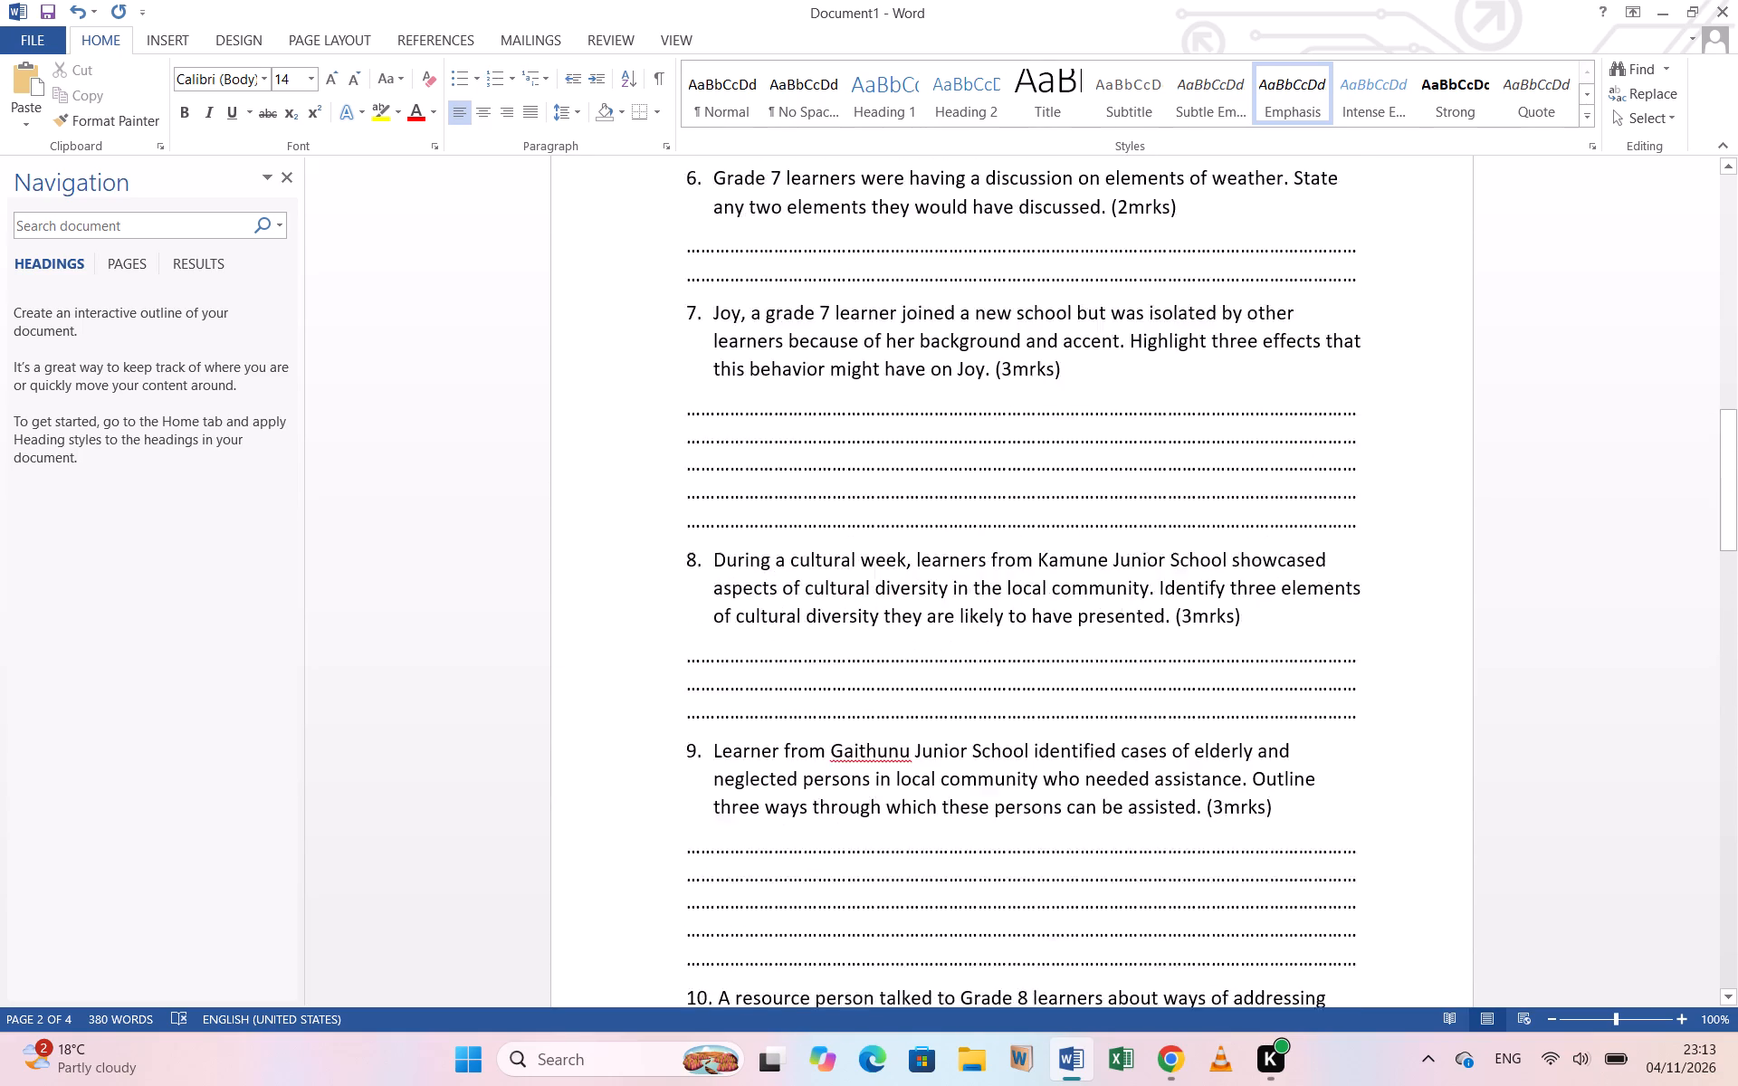
{"action": "key", "text": "Up"}
{"action": "key", "text": "Up"}
{"action": "key", "text": "Up"}
{"action": "key", "text": "Up"}
{"action": "key", "text": "Up"}
{"action": "key", "text": "Up"}
{"action": "key", "text": "Up"}
{"action": "key", "text": "Up"}
{"action": "key", "text": "Up"}
{"action": "key", "text": "Up"}
{"action": "key", "text": "Up"}
{"action": "key", "text": "Up"}
{"action": "key", "text": "Up"}
{"action": "key", "text": "Up"}
{"action": "key", "text": "Up"}
{"action": "key", "text": "Up"}
{"action": "key", "text": "Up"}
{"action": "key", "text": "Up"}
{"action": "key", "text": "Up"}
{"action": "key", "text": "Up"}
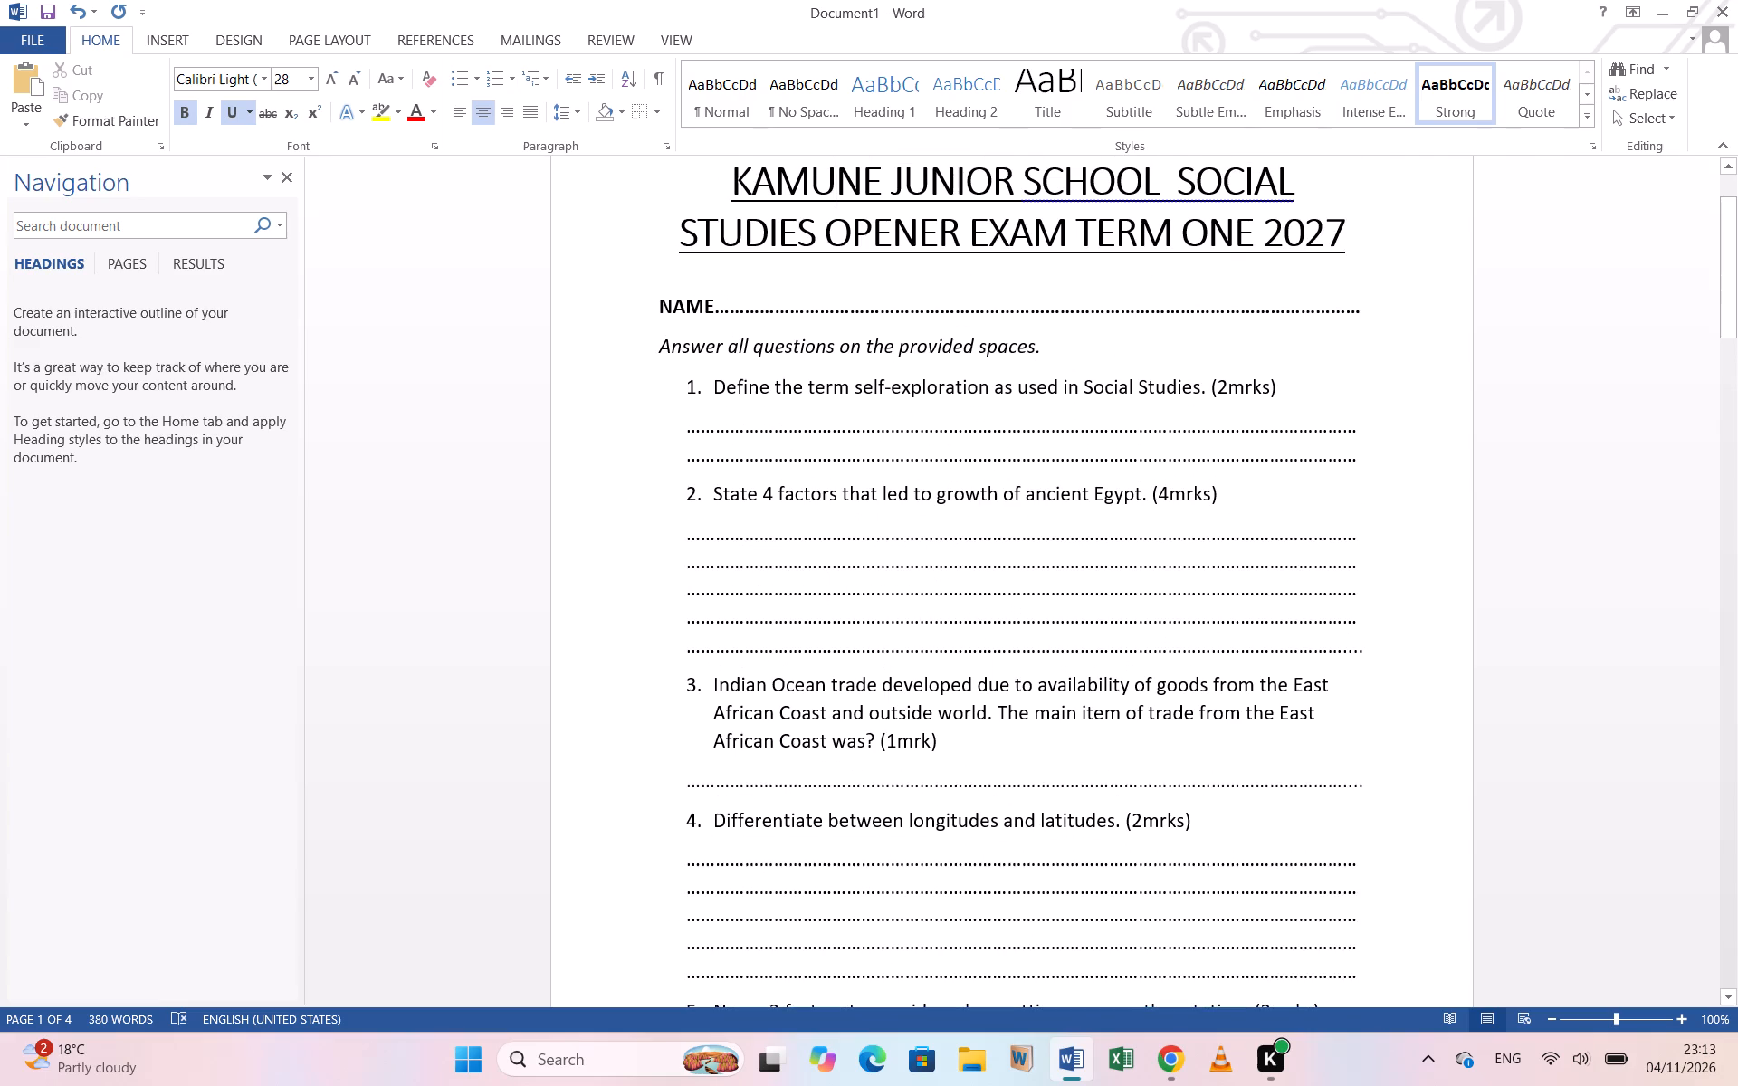
Read through the exam from the title down to the answer lines under question 15, checking layout and spacing.
{"action": "key", "text": "Down"}
{"action": "key", "text": "Down"}
{"action": "key", "text": "Down"}
{"action": "key", "text": "Down"}
{"action": "key", "text": "Down"}
{"action": "key", "text": "Down"}
{"action": "key", "text": "Down"}
{"action": "key", "text": "Down"}
{"action": "key", "text": "Down"}
{"action": "key", "text": "Down"}
{"action": "key", "text": "Down"}
{"action": "key", "text": "Down"}
{"action": "key", "text": "Down"}
{"action": "key", "text": "Down"}
{"action": "key", "text": "Down"}
{"action": "key", "text": "Down"}
{"action": "key", "text": "Down"}
{"action": "key", "text": "Down"}
{"action": "key", "text": "Down"}
{"action": "key", "text": "Down"}
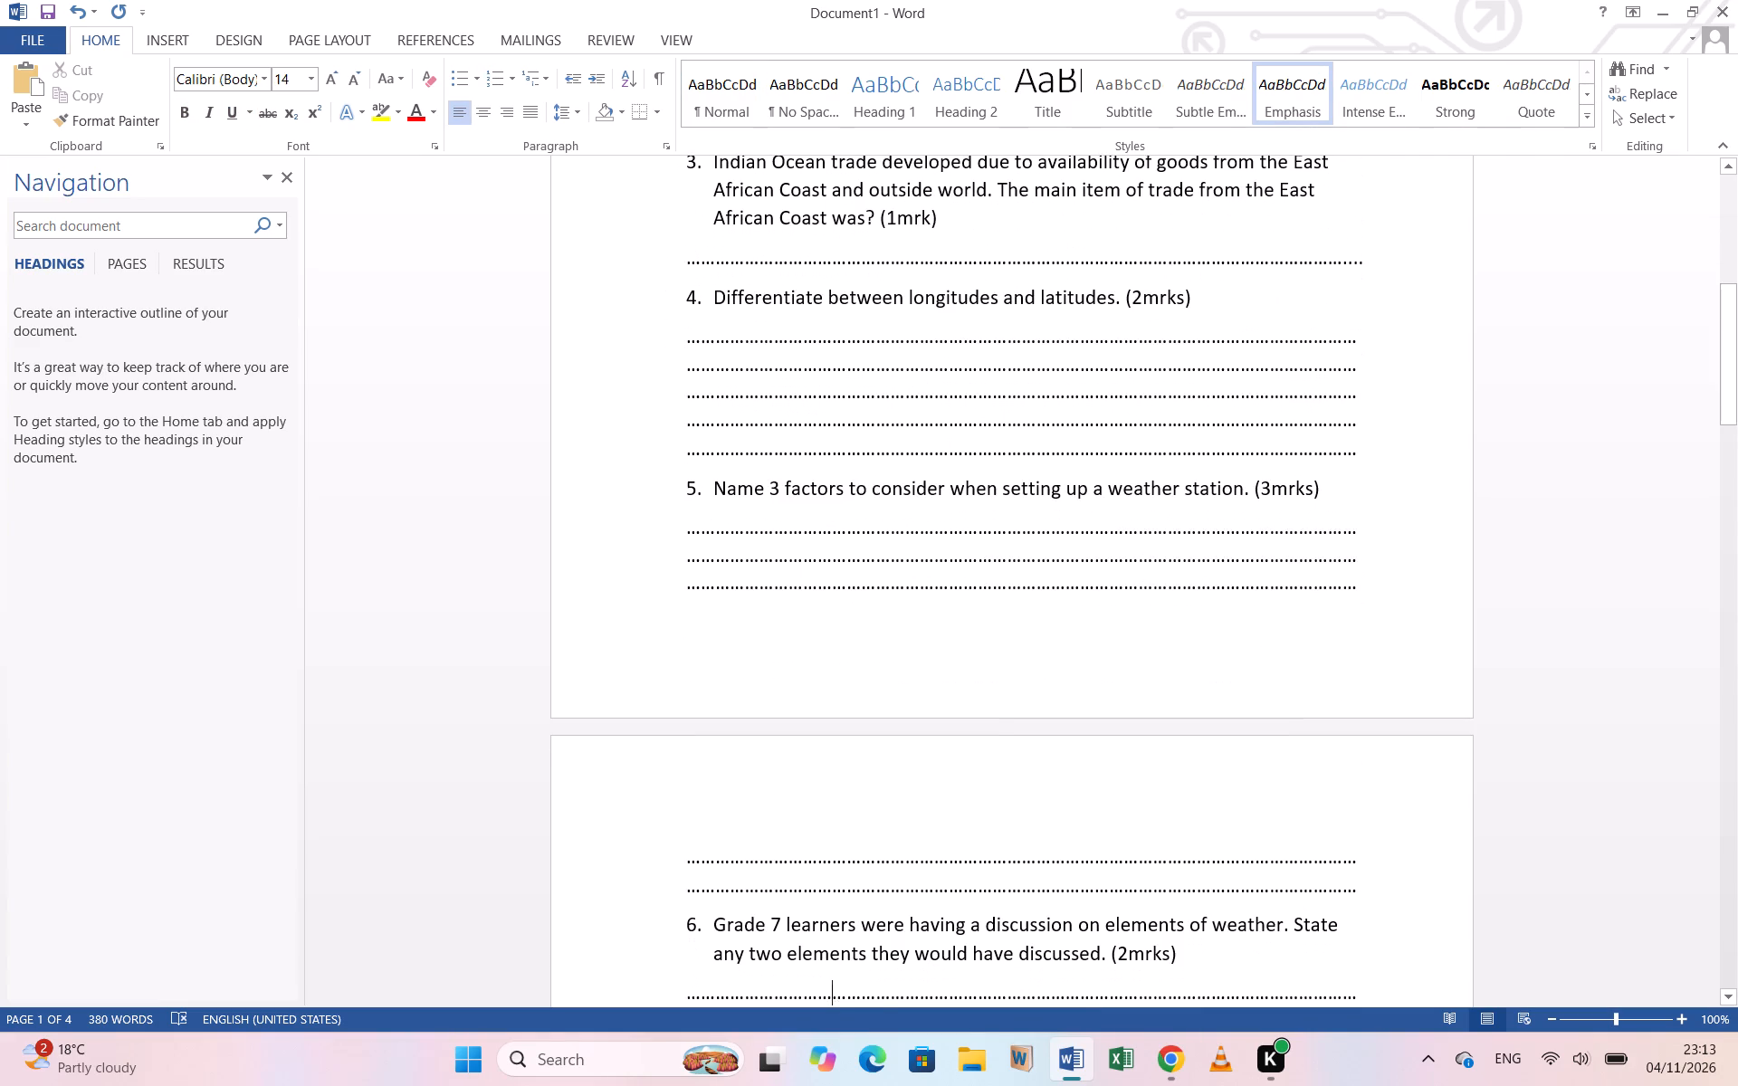
{"action": "key", "text": "Down"}
{"action": "key", "text": "Down"}
{"action": "key", "text": "Down"}
{"action": "key", "text": "Down"}
{"action": "key", "text": "Down"}
{"action": "key", "text": "Down"}
{"action": "key", "text": "Down"}
{"action": "key", "text": "Down"}
{"action": "key", "text": "Down"}
{"action": "key", "text": "Down"}
{"action": "key", "text": "Down"}
{"action": "key", "text": "Down"}
{"action": "key", "text": "Down"}
{"action": "key", "text": "Down"}
{"action": "key", "text": "Down"}
{"action": "key", "text": "Down"}
{"action": "key", "text": "Down"}
{"action": "key", "text": "Down"}
{"action": "key", "text": "Down"}
{"action": "key", "text": "Down"}
{"action": "key", "text": "Down"}
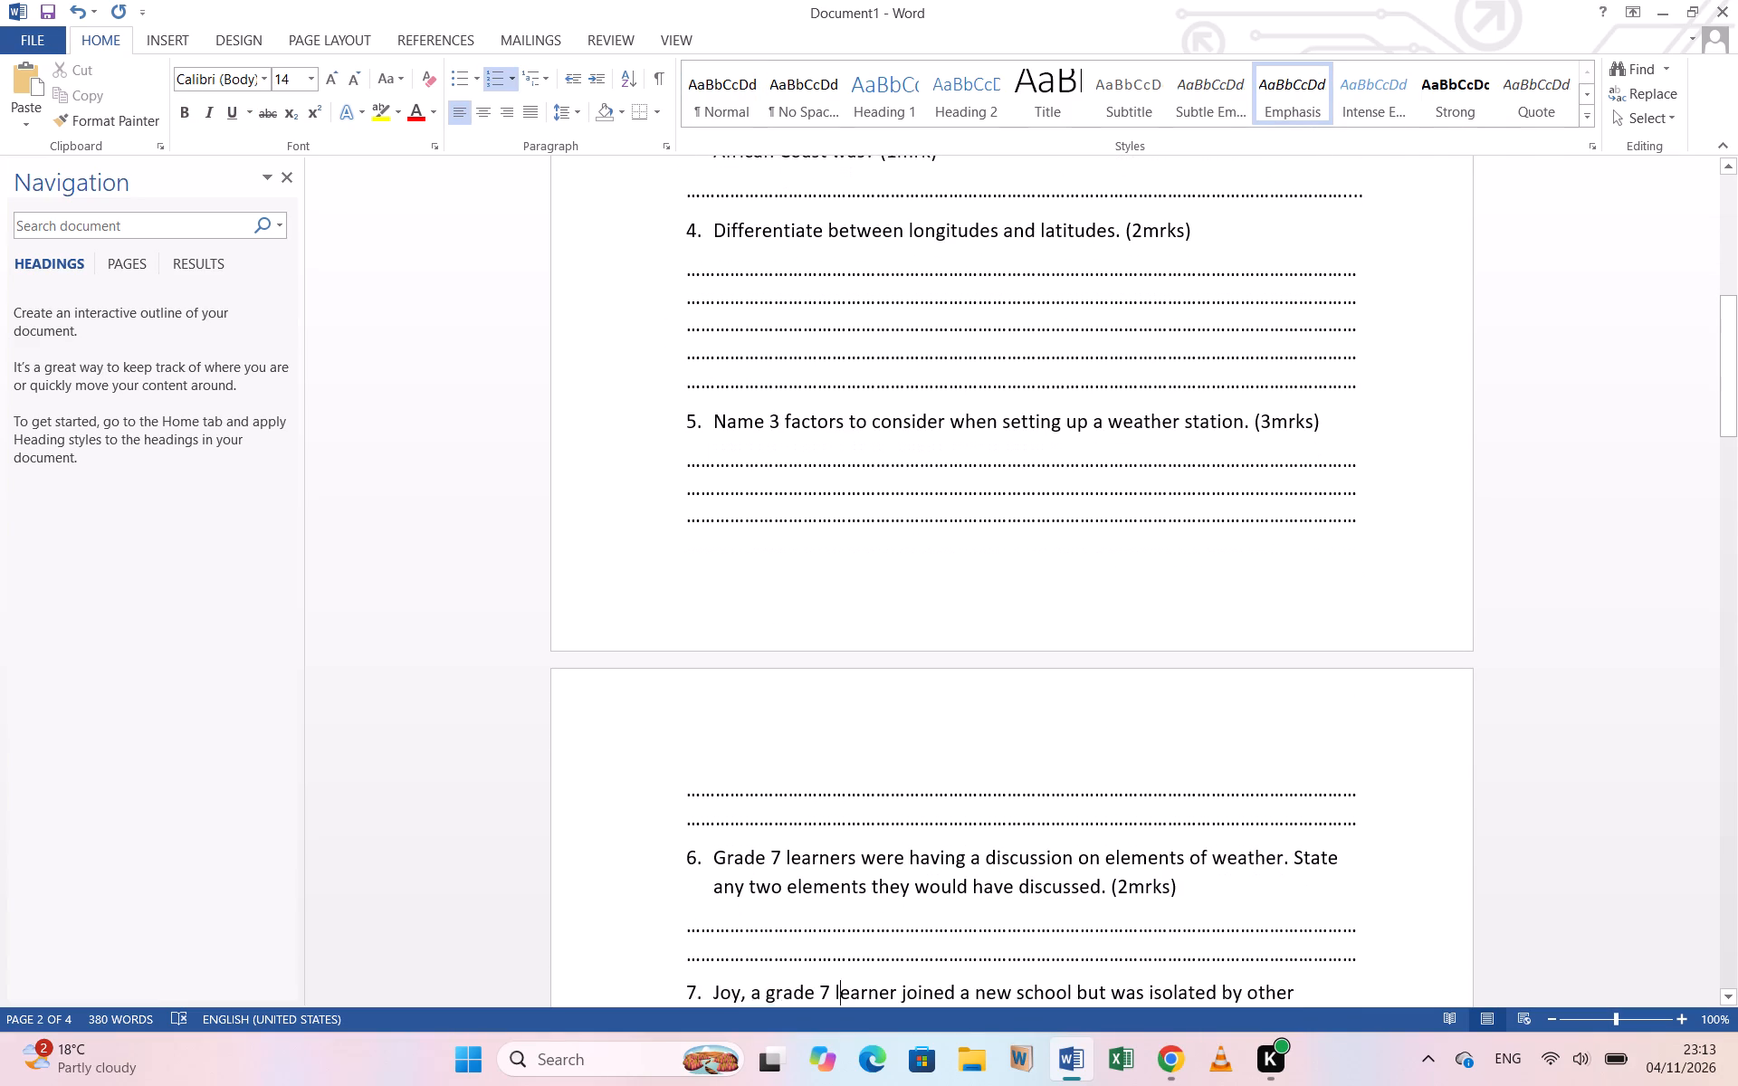
{"action": "key", "text": "Down"}
{"action": "key", "text": "Down"}
{"action": "key", "text": "Down"}
{"action": "key", "text": "Down"}
{"action": "key", "text": "Down"}
{"action": "key", "text": "Down"}
{"action": "key", "text": "Down"}
{"action": "key", "text": "Down"}
{"action": "key", "text": "Down"}
{"action": "key", "text": "Down"}
{"action": "key", "text": "Down"}
{"action": "key", "text": "Down"}
{"action": "key", "text": "Down"}
{"action": "key", "text": "Down"}
{"action": "key", "text": "Down"}
{"action": "key", "text": "Down"}
{"action": "key", "text": "Down"}
{"action": "key", "text": "Down"}
{"action": "key", "text": "Down"}
{"action": "key", "text": "Down"}
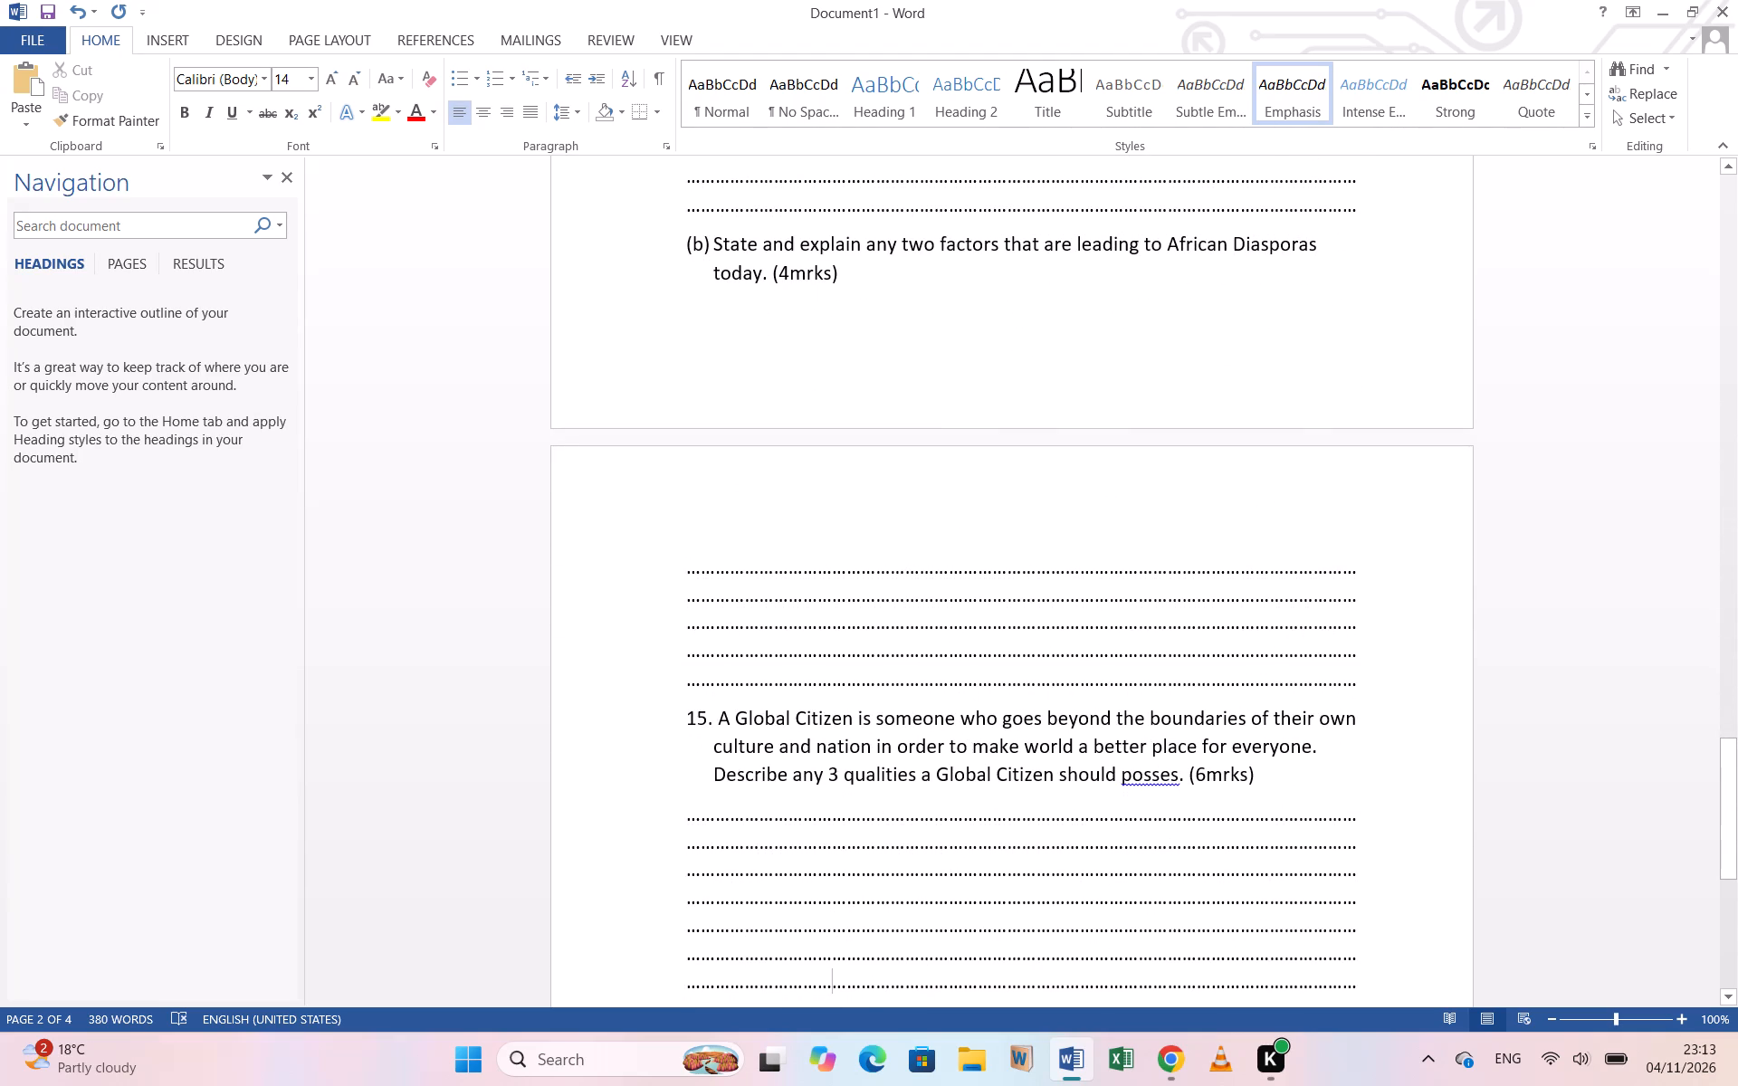
{"action": "key", "text": "Down"}
{"action": "key", "text": "Down"}
{"action": "key", "text": "Down"}
{"action": "key", "text": "Down"}
{"action": "key", "text": "Down"}
{"action": "key", "text": "Down"}
{"action": "key", "text": "Down"}
{"action": "key", "text": "Down"}
{"action": "key", "text": "Down"}
{"action": "key", "text": "Down"}
{"action": "key", "text": "Down"}
{"action": "key", "text": "Down"}
{"action": "key", "text": "Down"}
{"action": "key", "text": "Down"}
{"action": "key", "text": "Down"}
{"action": "key", "text": "Down"}
Review the exam backwards from the answer lines under question 15 to the title, checking question spacing, answer lines and page breaks.
{"action": "key", "text": "Up"}
{"action": "key", "text": "Up"}
{"action": "key", "text": "Up"}
{"action": "key", "text": "Up"}
{"action": "key", "text": "Up"}
{"action": "key", "text": "Up"}
{"action": "key", "text": "Up"}
{"action": "key", "text": "Up"}
{"action": "key", "text": "Up"}
{"action": "key", "text": "Up"}
{"action": "key", "text": "Up"}
{"action": "key", "text": "Up"}
{"action": "key", "text": "Up"}
{"action": "key", "text": "Up"}
{"action": "key", "text": "Up"}
{"action": "key", "text": "Up"}
{"action": "key", "text": "Up"}
{"action": "key", "text": "Up"}
{"action": "key", "text": "Up"}
{"action": "key", "text": "Up"}
{"action": "key", "text": "Up"}
{"action": "key", "text": "Up"}
{"action": "key", "text": "Up"}
{"action": "key", "text": "Up"}
{"action": "key", "text": "Up"}
{"action": "key", "text": "Up"}
{"action": "key", "text": "Up"}
{"action": "key", "text": "Up"}
{"action": "key", "text": "Up"}
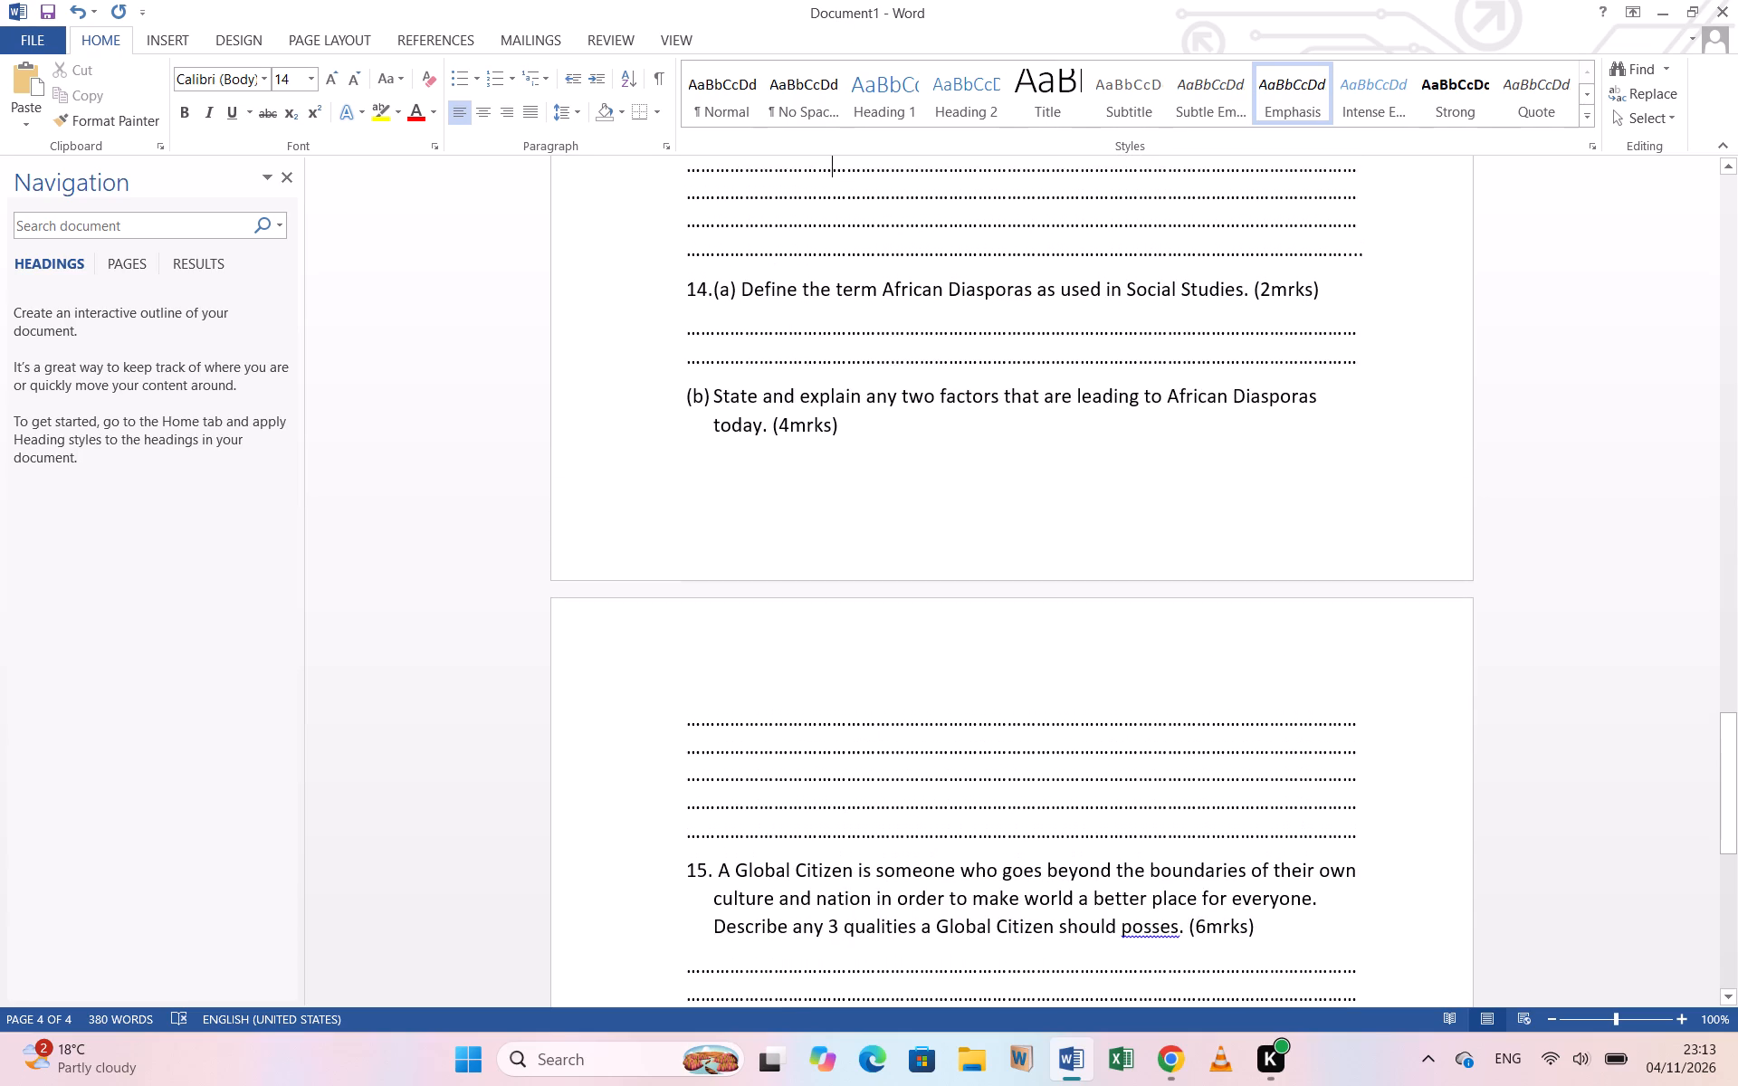
{"action": "key", "text": "Up"}
{"action": "key", "text": "Up"}
{"action": "key", "text": "Up"}
{"action": "key", "text": "Up"}
{"action": "key", "text": "Up"}
{"action": "key", "text": "Up"}
{"action": "key", "text": "Up"}
{"action": "key", "text": "Up"}
{"action": "key", "text": "Up"}
{"action": "key", "text": "Up"}
{"action": "key", "text": "Up"}
{"action": "key", "text": "Up"}
{"action": "key", "text": "Up"}
{"action": "key", "text": "Up"}
{"action": "key", "text": "Up"}
{"action": "key", "text": "Up"}
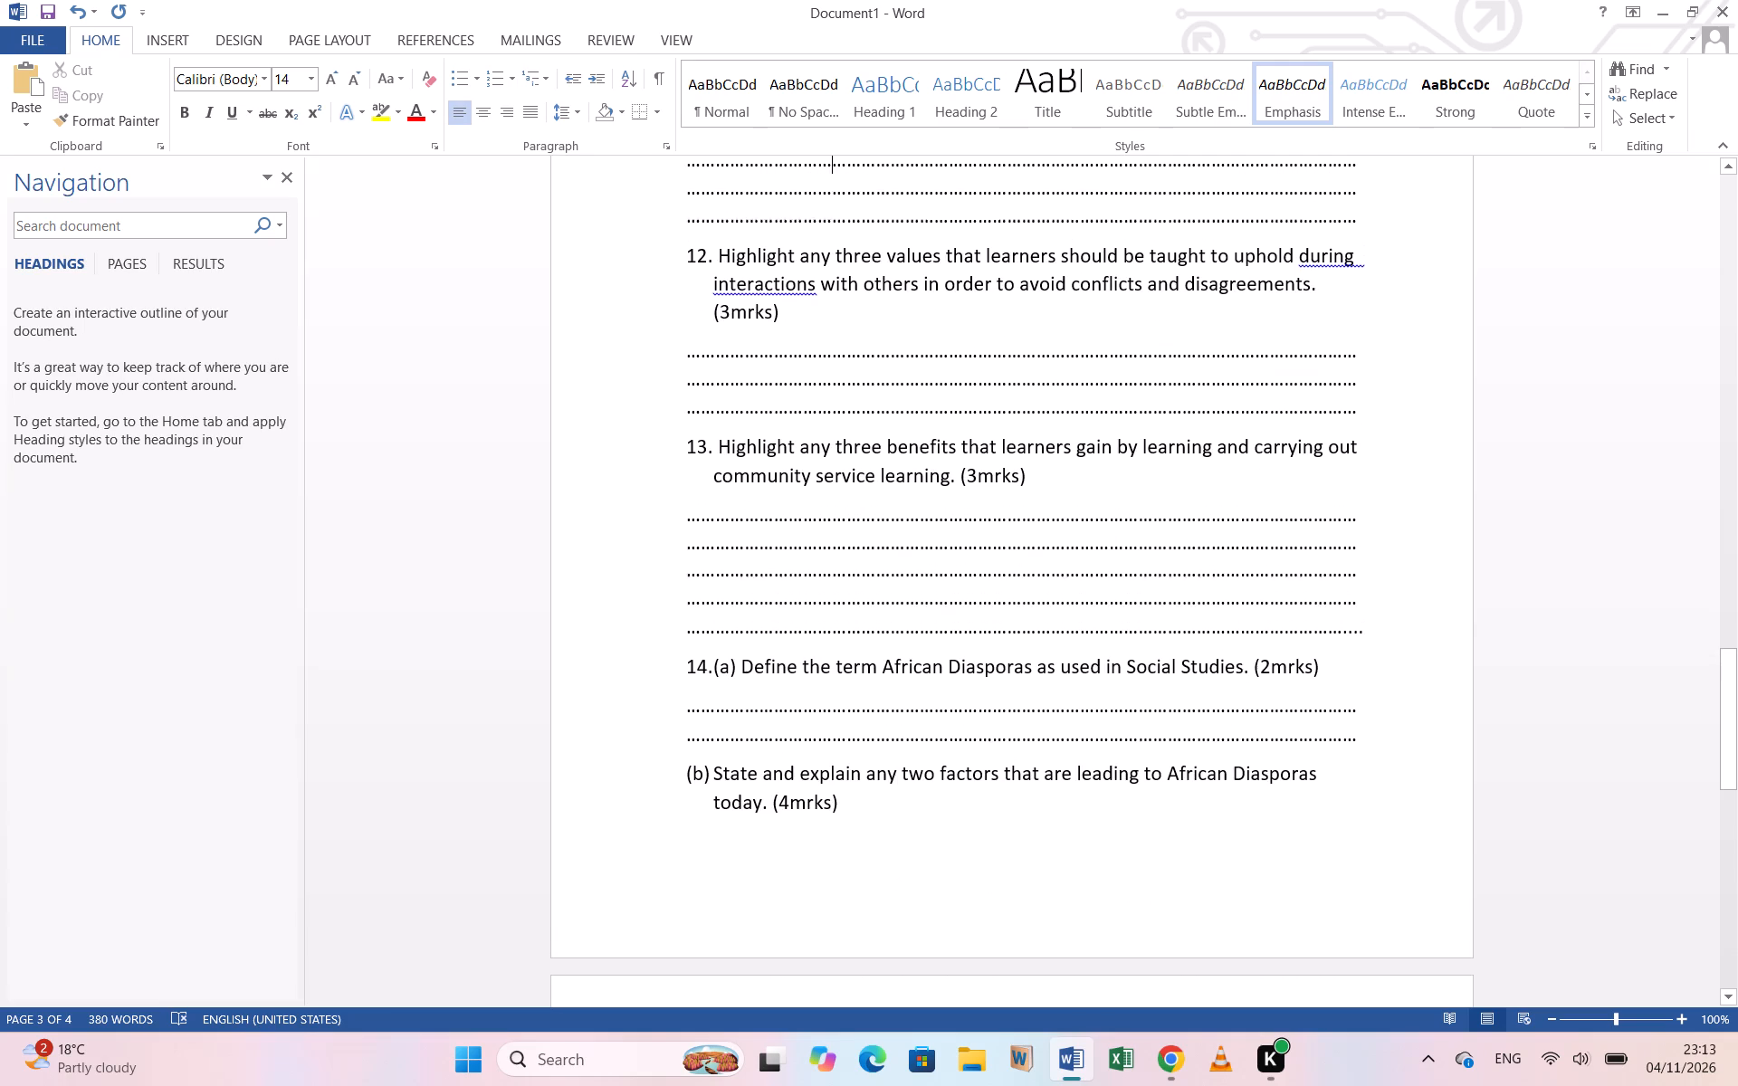
{"action": "key", "text": "Up"}
{"action": "key", "text": "Up"}
{"action": "key", "text": "Up"}
{"action": "key", "text": "Up"}
{"action": "key", "text": "Up"}
{"action": "key", "text": "Up"}
{"action": "key", "text": "Up"}
{"action": "key", "text": "Up"}
{"action": "key", "text": "Up"}
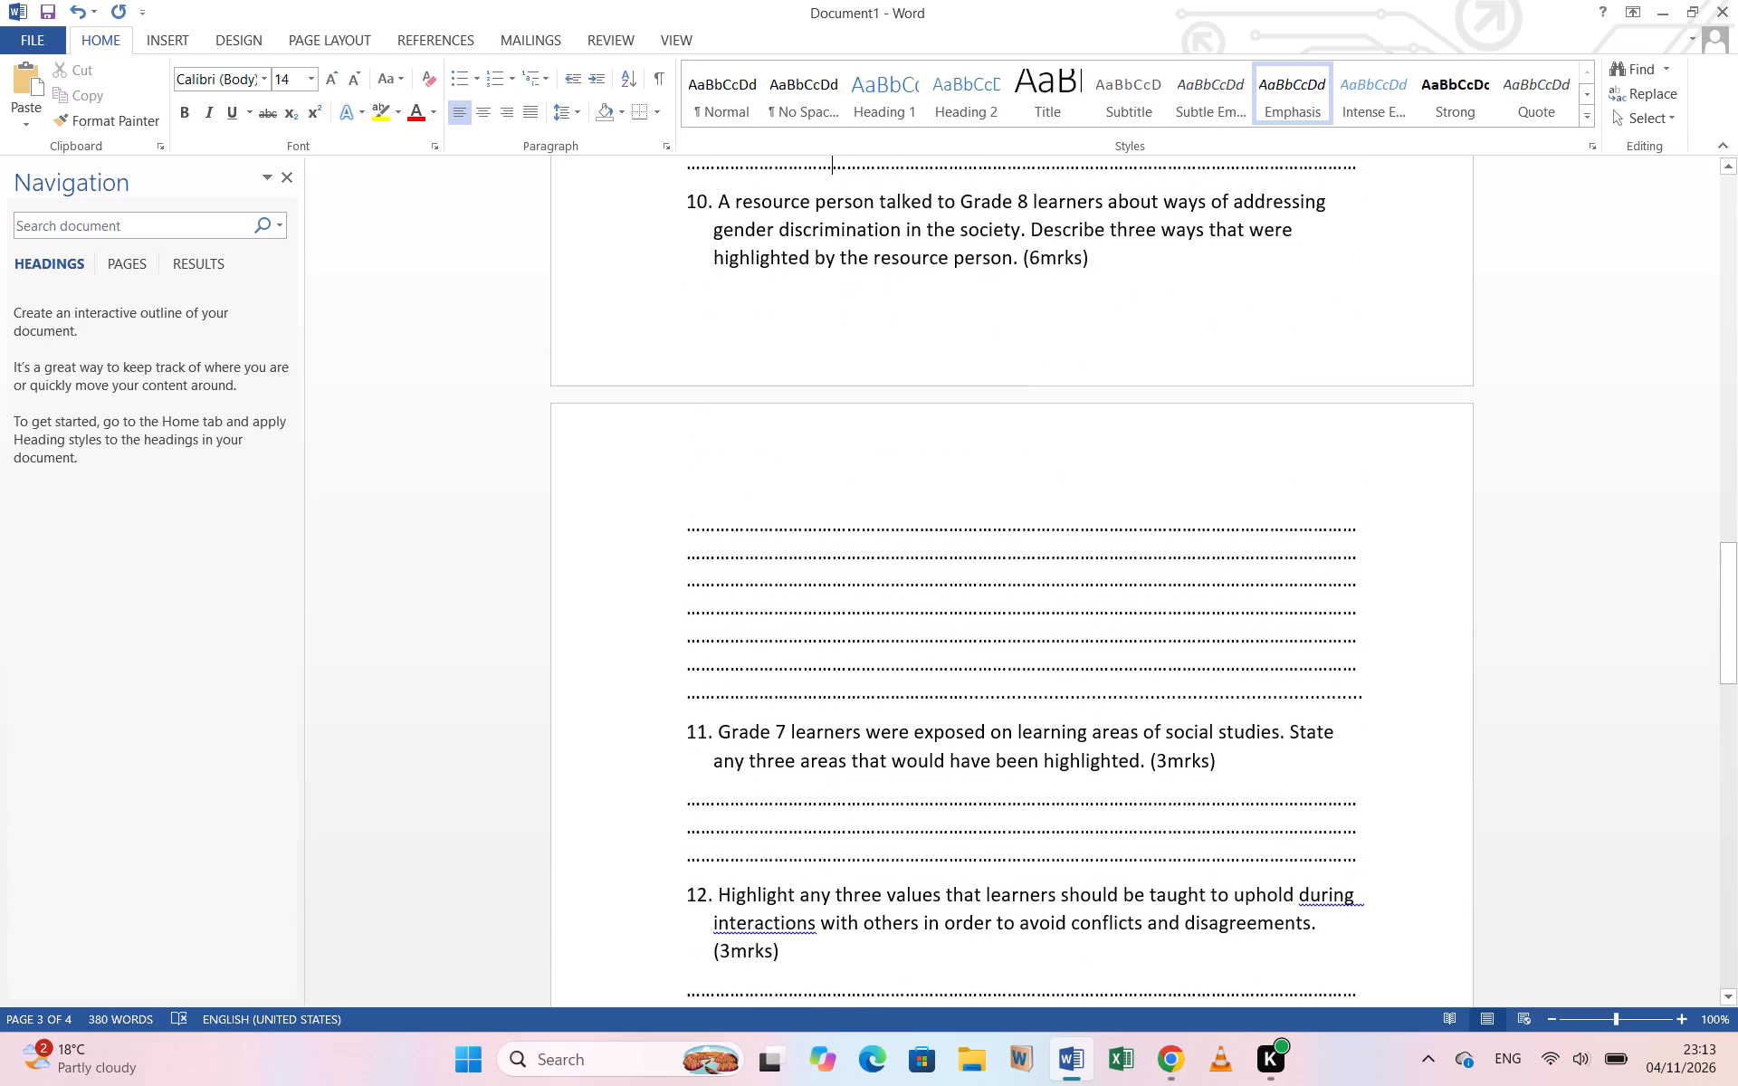
{"action": "key", "text": "Up"}
{"action": "key", "text": "Up"}
{"action": "key", "text": "Up"}
{"action": "key", "text": "Up"}
{"action": "key", "text": "Up"}
{"action": "key", "text": "Up"}
{"action": "key", "text": "Up"}
{"action": "key", "text": "Up"}
{"action": "key", "text": "Up"}
{"action": "key", "text": "Up"}
{"action": "key", "text": "Up"}
{"action": "key", "text": "Up"}
{"action": "key", "text": "Up"}
{"action": "key", "text": "Up"}
{"action": "key", "text": "Up"}
{"action": "key", "text": "Up"}
{"action": "key", "text": "Up"}
{"action": "key", "text": "Up"}
{"action": "key", "text": "Up"}
{"action": "key", "text": "Up"}
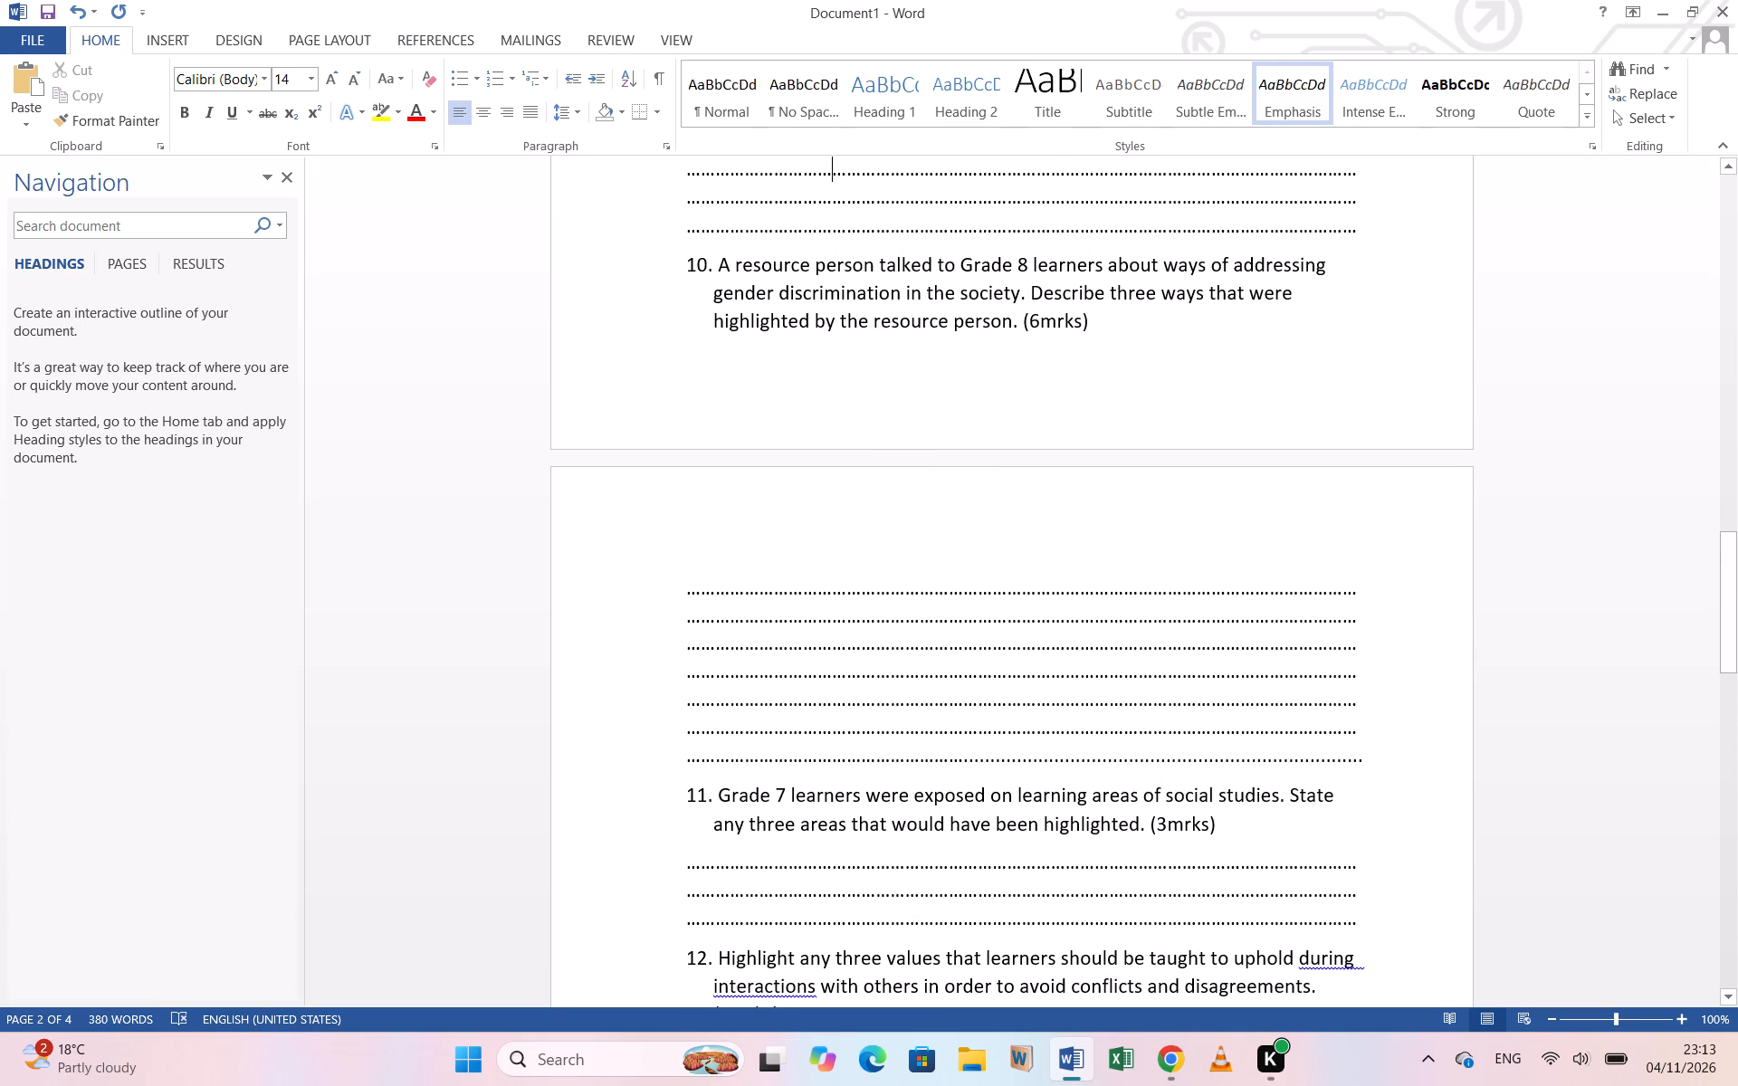
{"action": "key", "text": "Up"}
{"action": "key", "text": "Up"}
{"action": "key", "text": "Up"}
{"action": "key", "text": "Up"}
{"action": "key", "text": "Up"}
{"action": "key", "text": "Up"}
{"action": "key", "text": "Up"}
{"action": "key", "text": "Up"}
{"action": "key", "text": "Up"}
{"action": "key", "text": "Up"}
{"action": "key", "text": "Up"}
{"action": "key", "text": "Up"}
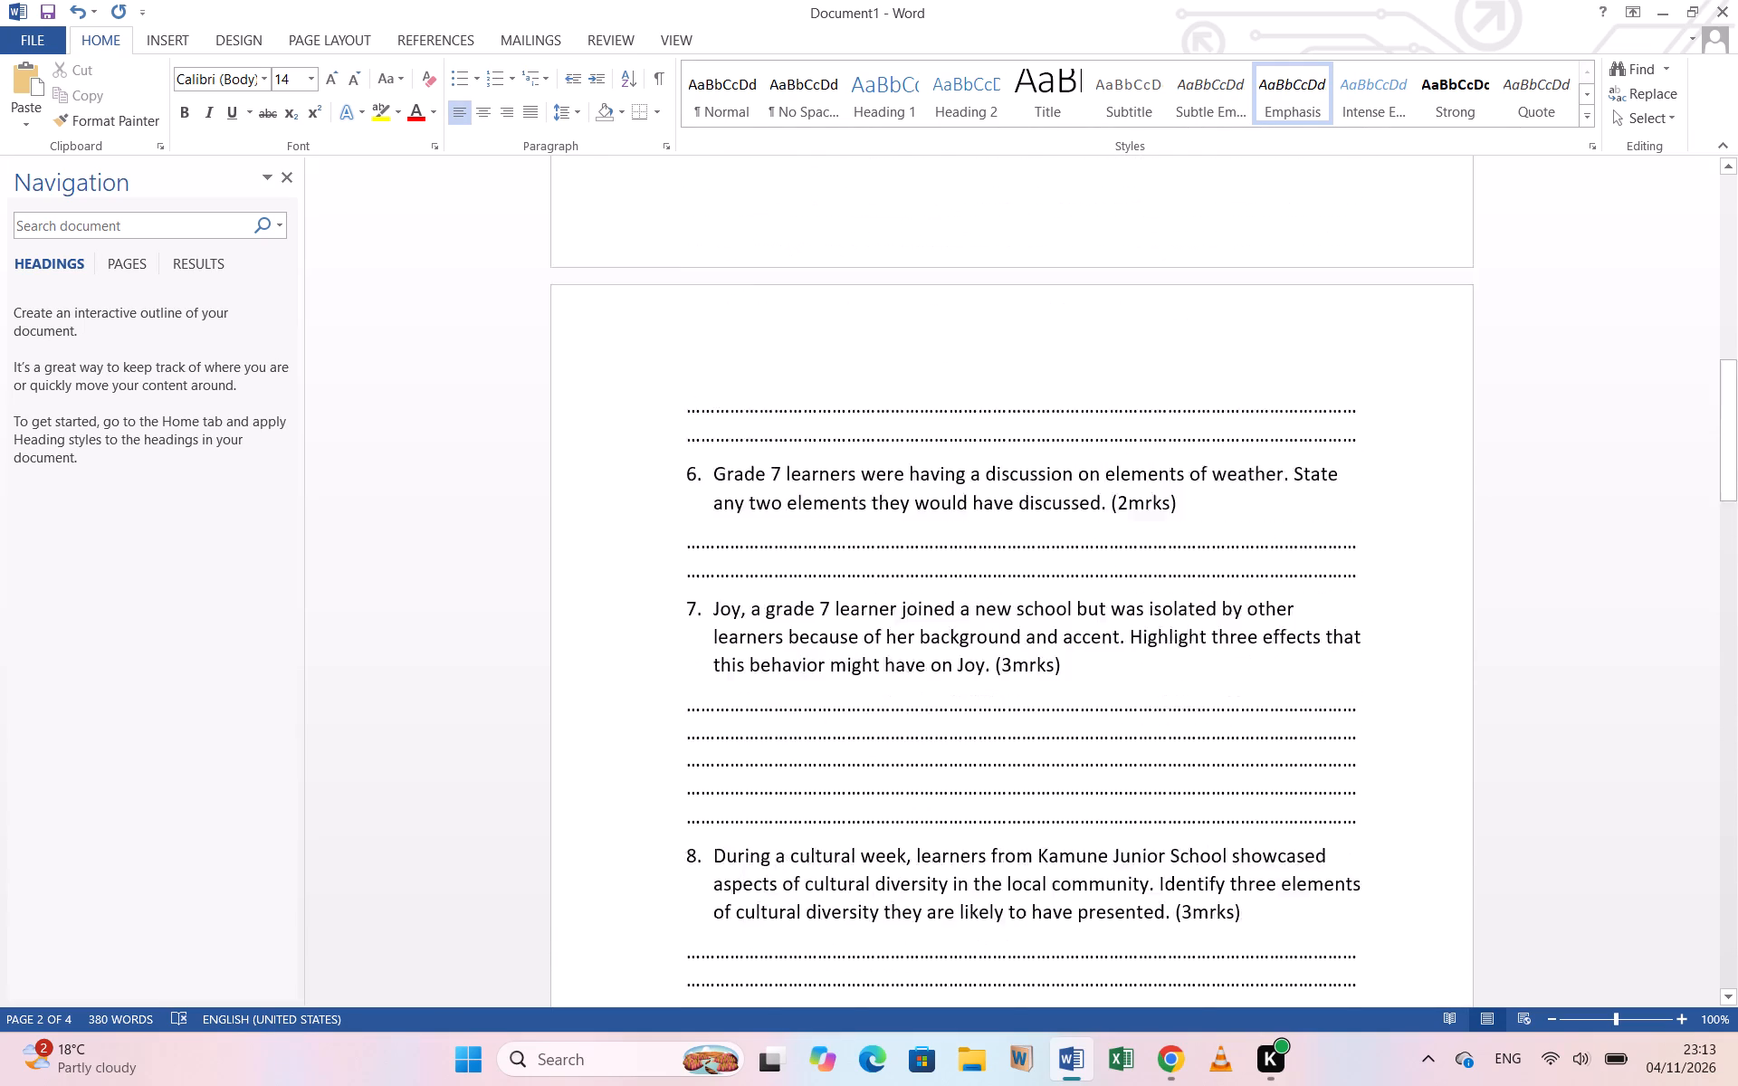
{"action": "key", "text": "Up"}
{"action": "key", "text": "Up"}
{"action": "key", "text": "Up"}
{"action": "key", "text": "Up"}
{"action": "key", "text": "Up"}
{"action": "key", "text": "Up"}
{"action": "key", "text": "Up"}
{"action": "key", "text": "Up"}
{"action": "key", "text": "Up"}
{"action": "key", "text": "Up"}
{"action": "key", "text": "Up"}
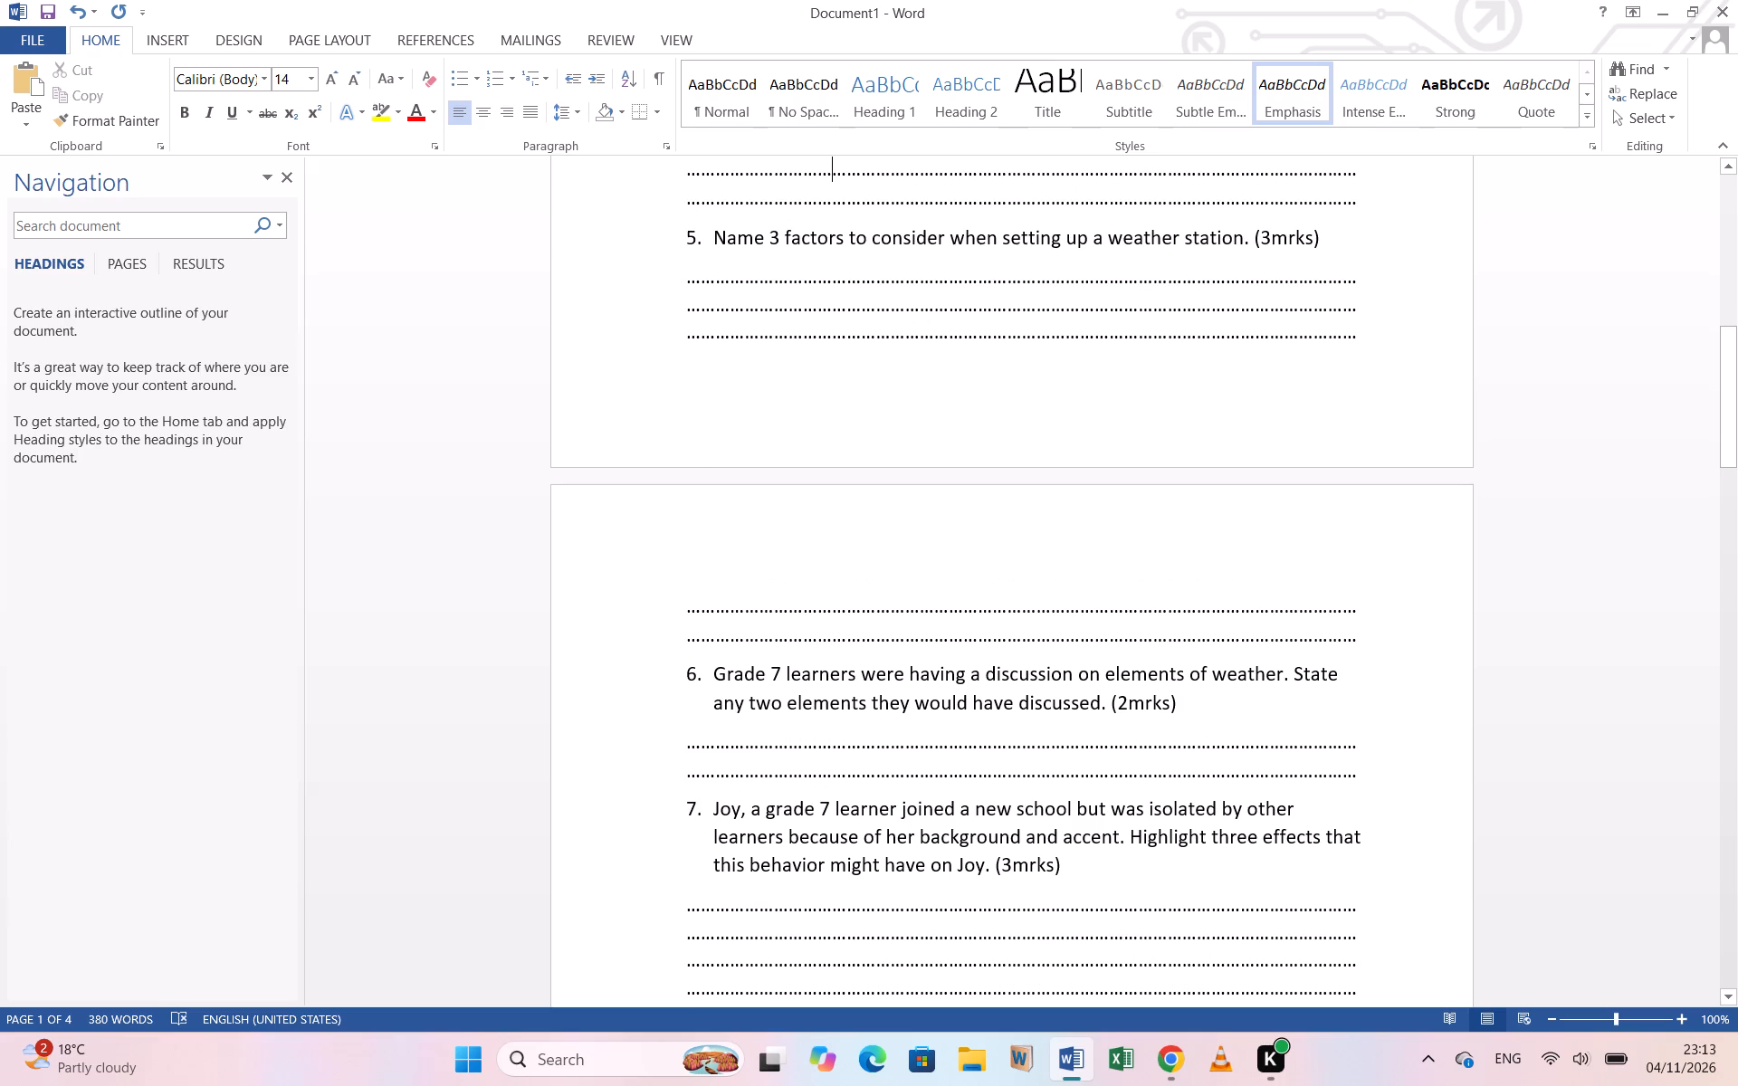
{"action": "key", "text": "Up"}
{"action": "key", "text": "Up"}
{"action": "key", "text": "Up"}
{"action": "key", "text": "Up"}
{"action": "key", "text": "Up"}
{"action": "key", "text": "Up"}
{"action": "key", "text": "Up"}
{"action": "key", "text": "Up"}
{"action": "key", "text": "Up"}
{"action": "key", "text": "Up"}
{"action": "key", "text": "Up"}
{"action": "key", "text": "Up"}
{"action": "key", "text": "Up"}
{"action": "key", "text": "Up"}
{"action": "key", "text": "Up"}
{"action": "key", "text": "Up"}
{"action": "key", "text": "Up"}
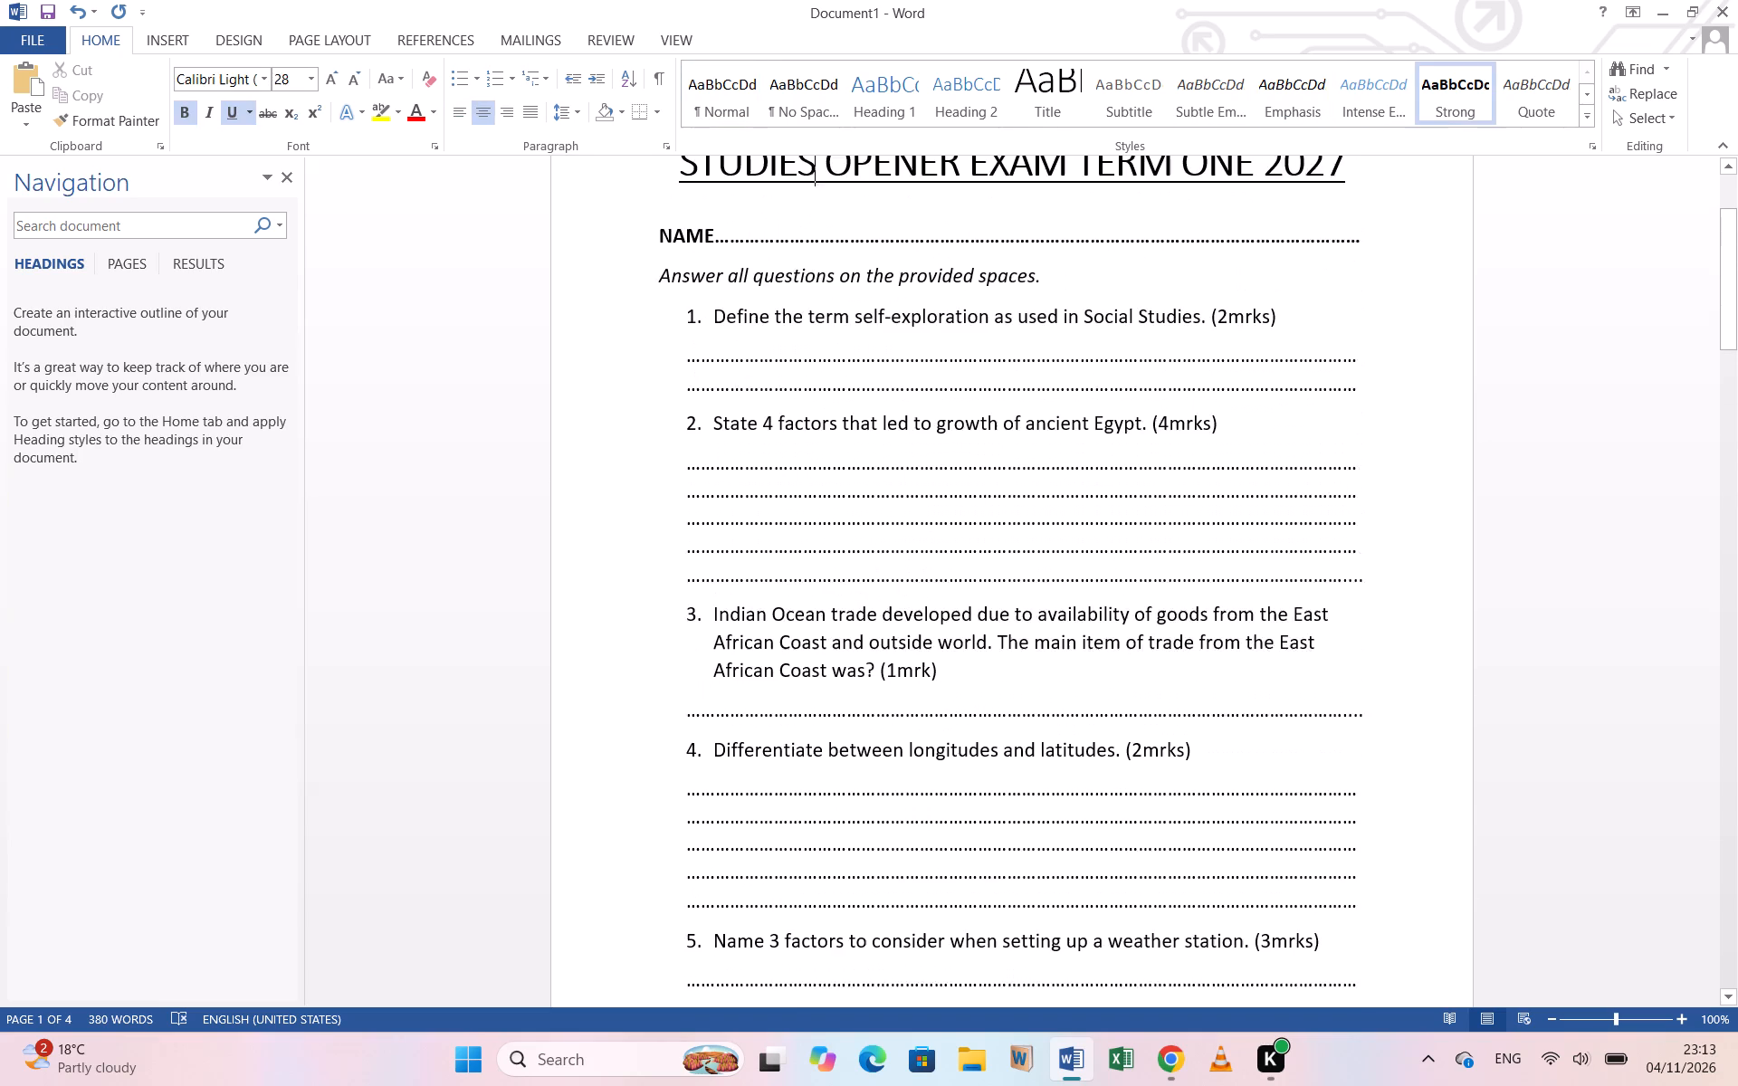
{"action": "key", "text": "Up"}
{"action": "key", "text": "Up"}
{"action": "key", "text": "Up"}
{"action": "key", "text": "Up"}
{"action": "key", "text": "Up"}
{"action": "key", "text": "Up"}
{"action": "key", "text": "Up"}
{"action": "key", "text": "Up"}
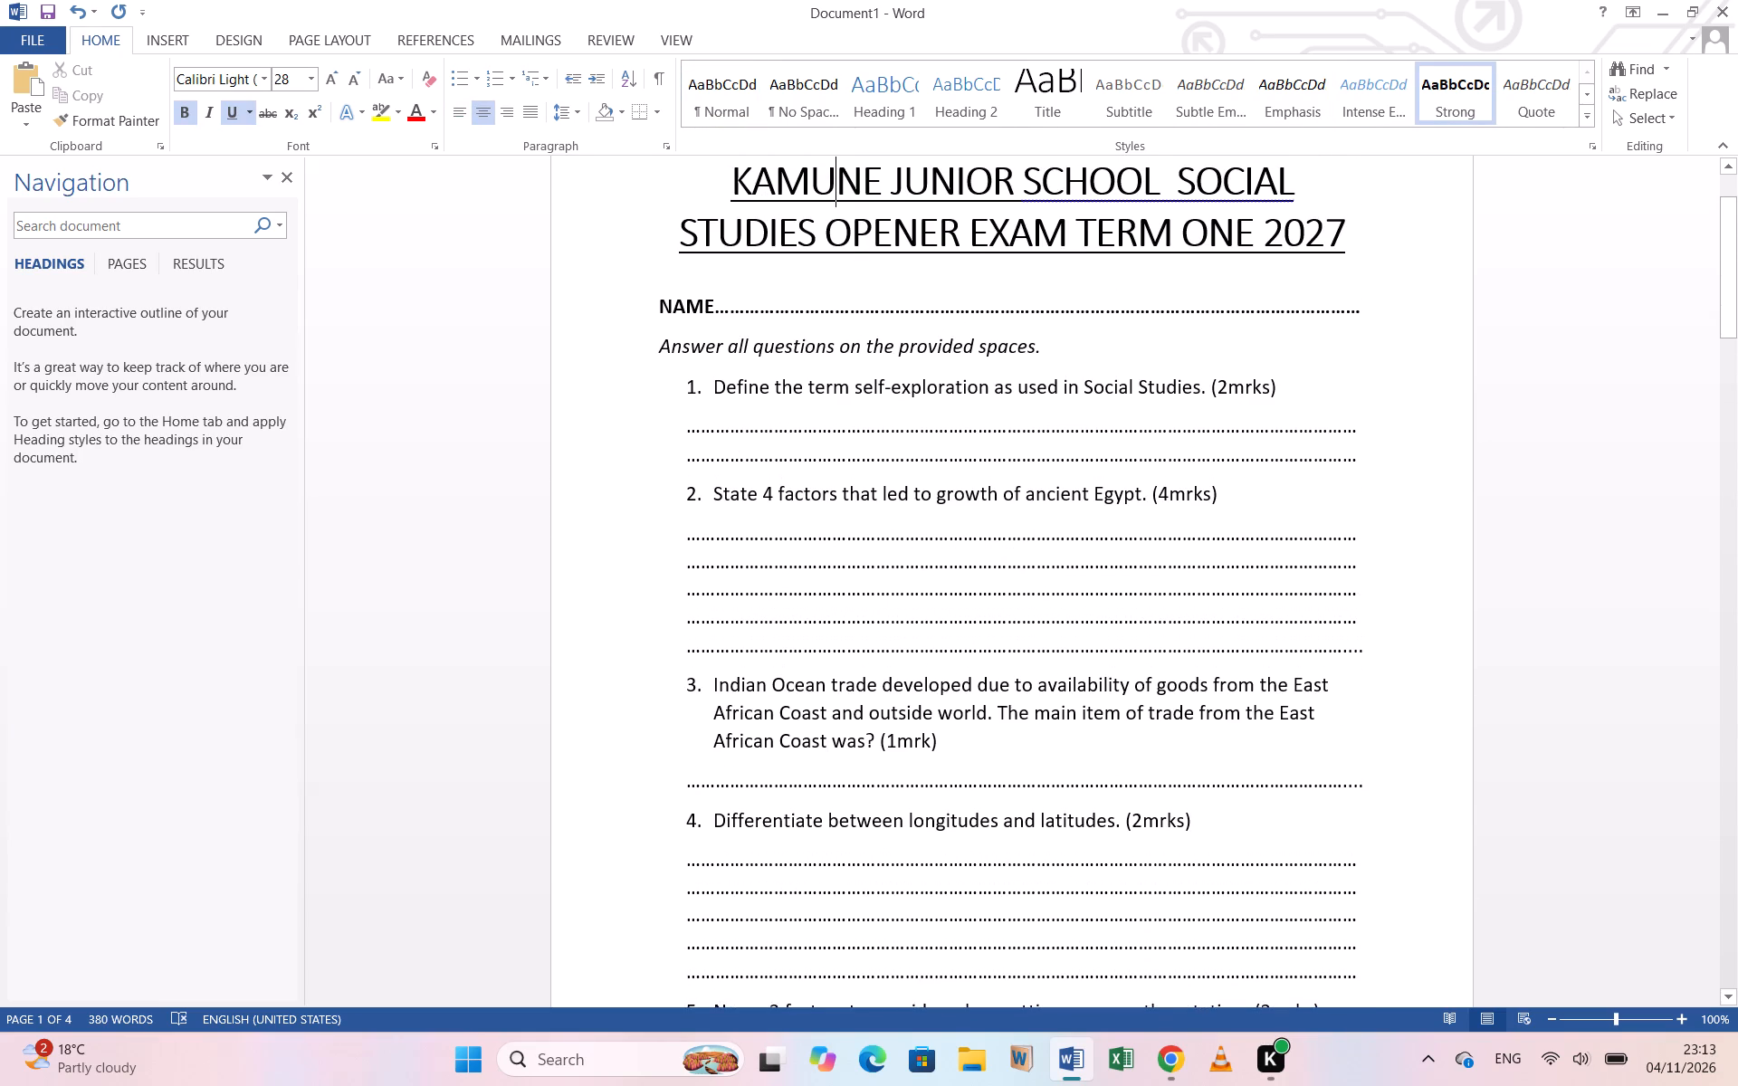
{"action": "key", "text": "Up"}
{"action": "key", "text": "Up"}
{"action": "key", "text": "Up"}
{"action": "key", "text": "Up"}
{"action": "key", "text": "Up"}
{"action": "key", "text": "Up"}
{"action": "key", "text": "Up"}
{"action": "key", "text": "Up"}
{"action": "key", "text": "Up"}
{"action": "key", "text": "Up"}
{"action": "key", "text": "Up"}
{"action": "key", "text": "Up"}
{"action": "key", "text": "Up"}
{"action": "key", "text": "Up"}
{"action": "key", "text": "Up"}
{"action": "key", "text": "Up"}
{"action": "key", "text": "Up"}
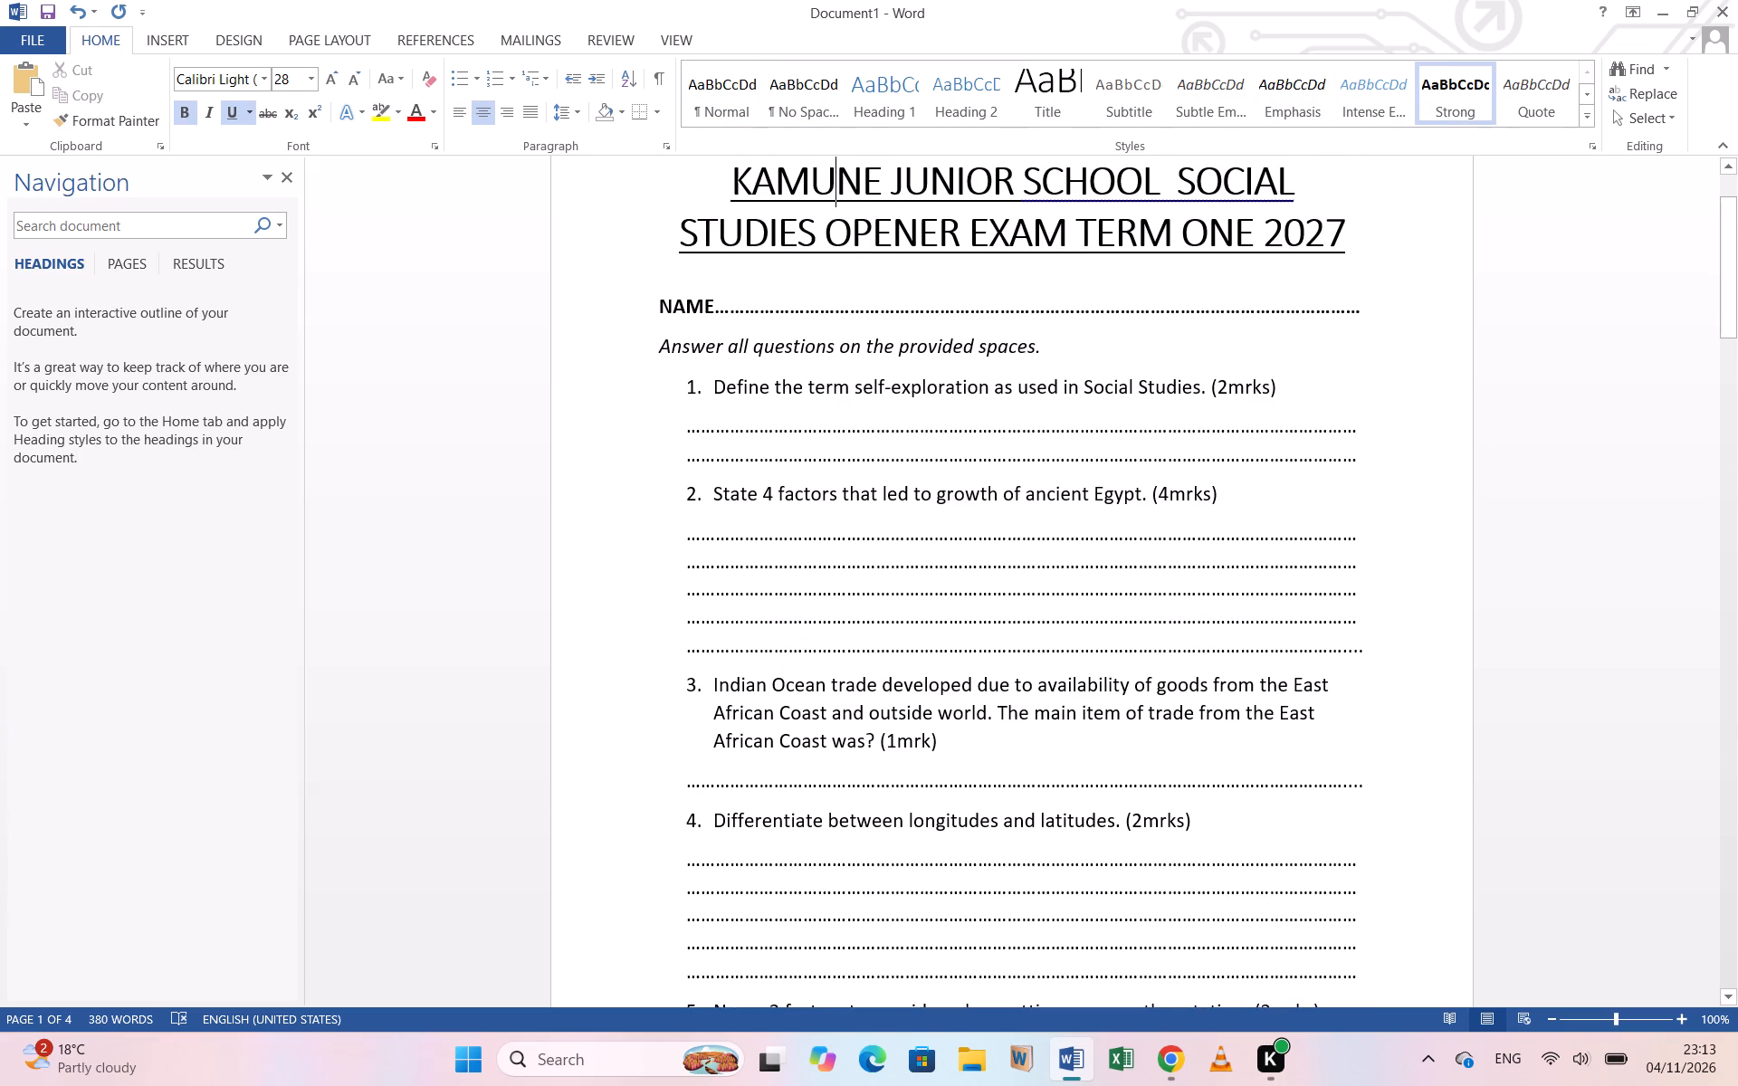
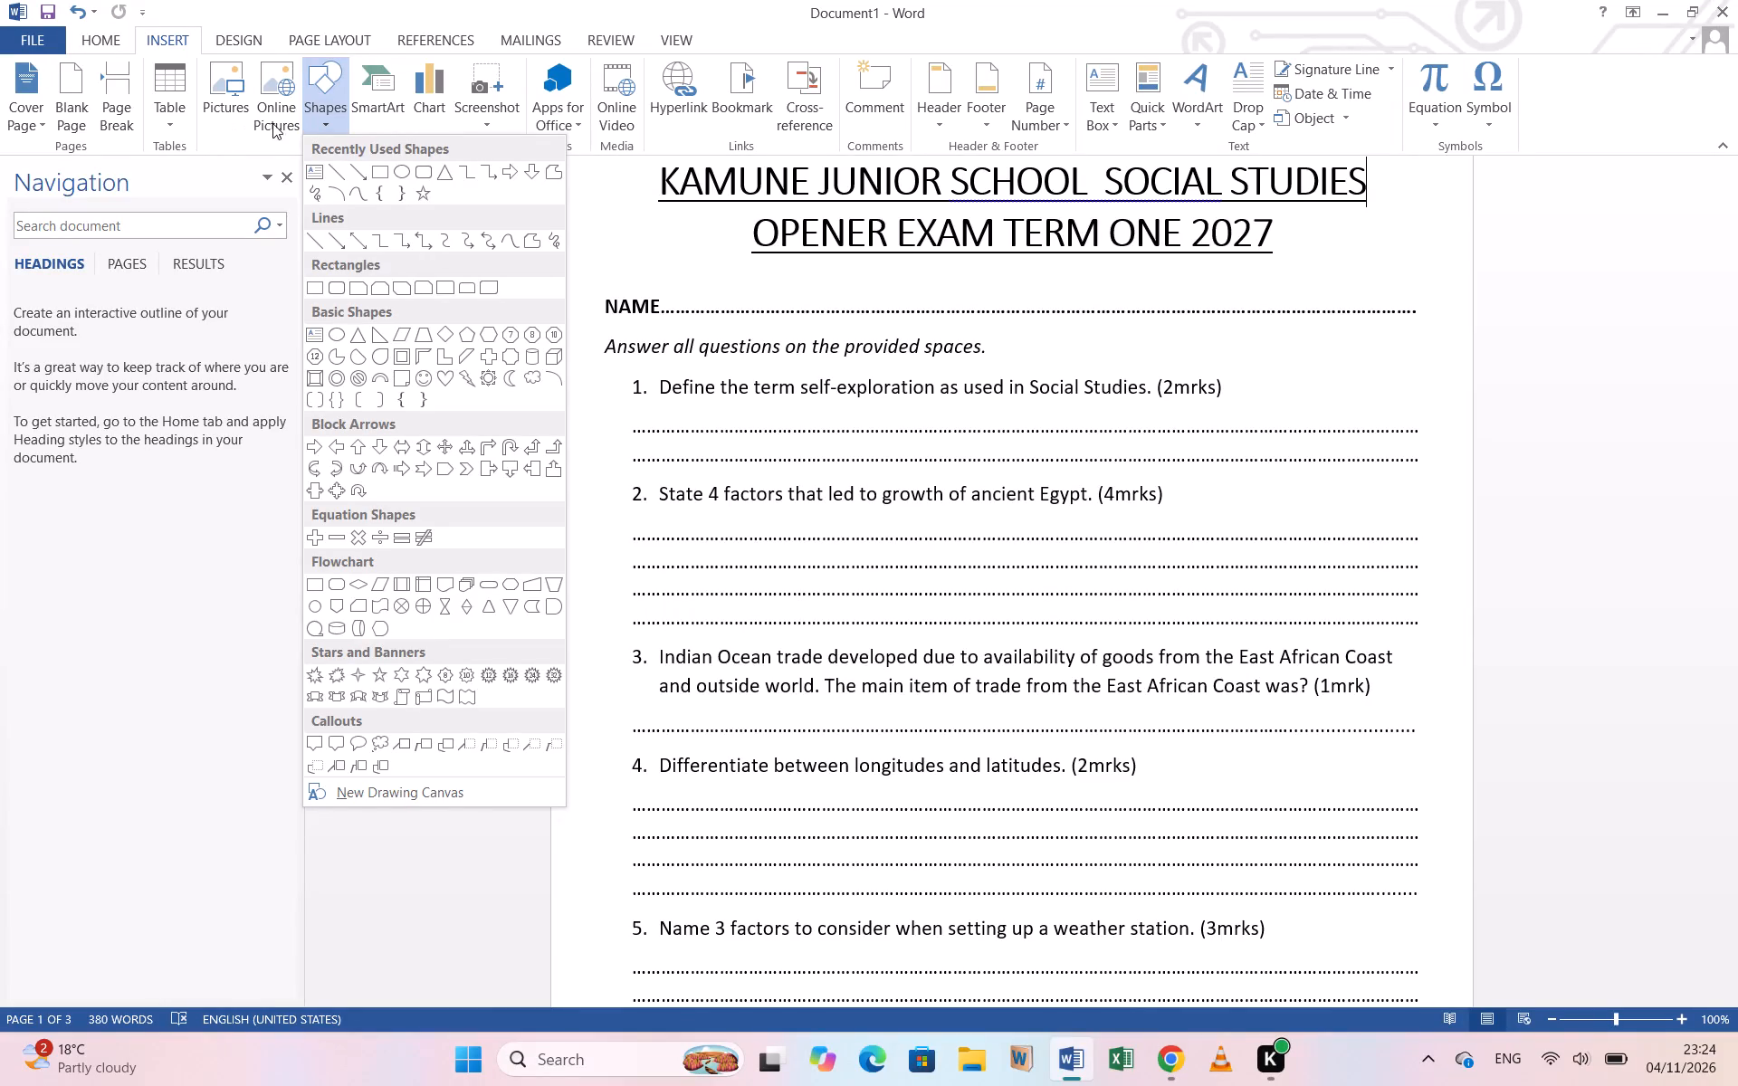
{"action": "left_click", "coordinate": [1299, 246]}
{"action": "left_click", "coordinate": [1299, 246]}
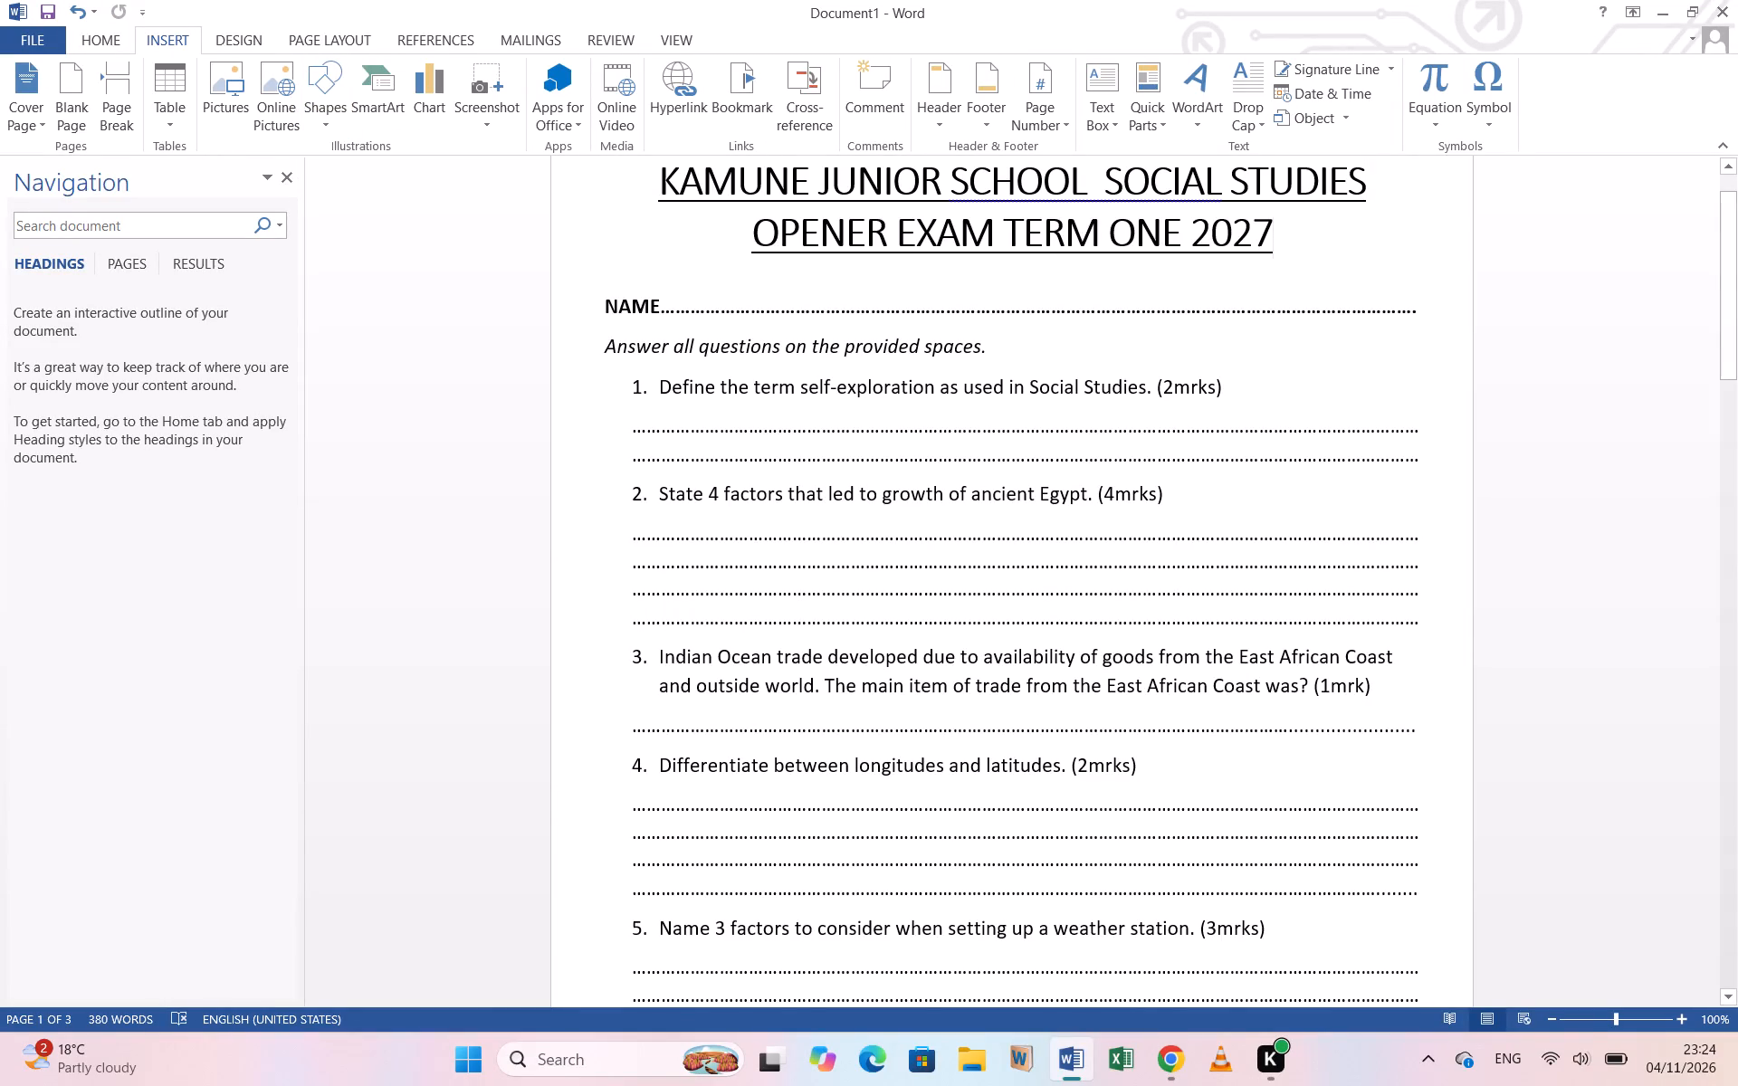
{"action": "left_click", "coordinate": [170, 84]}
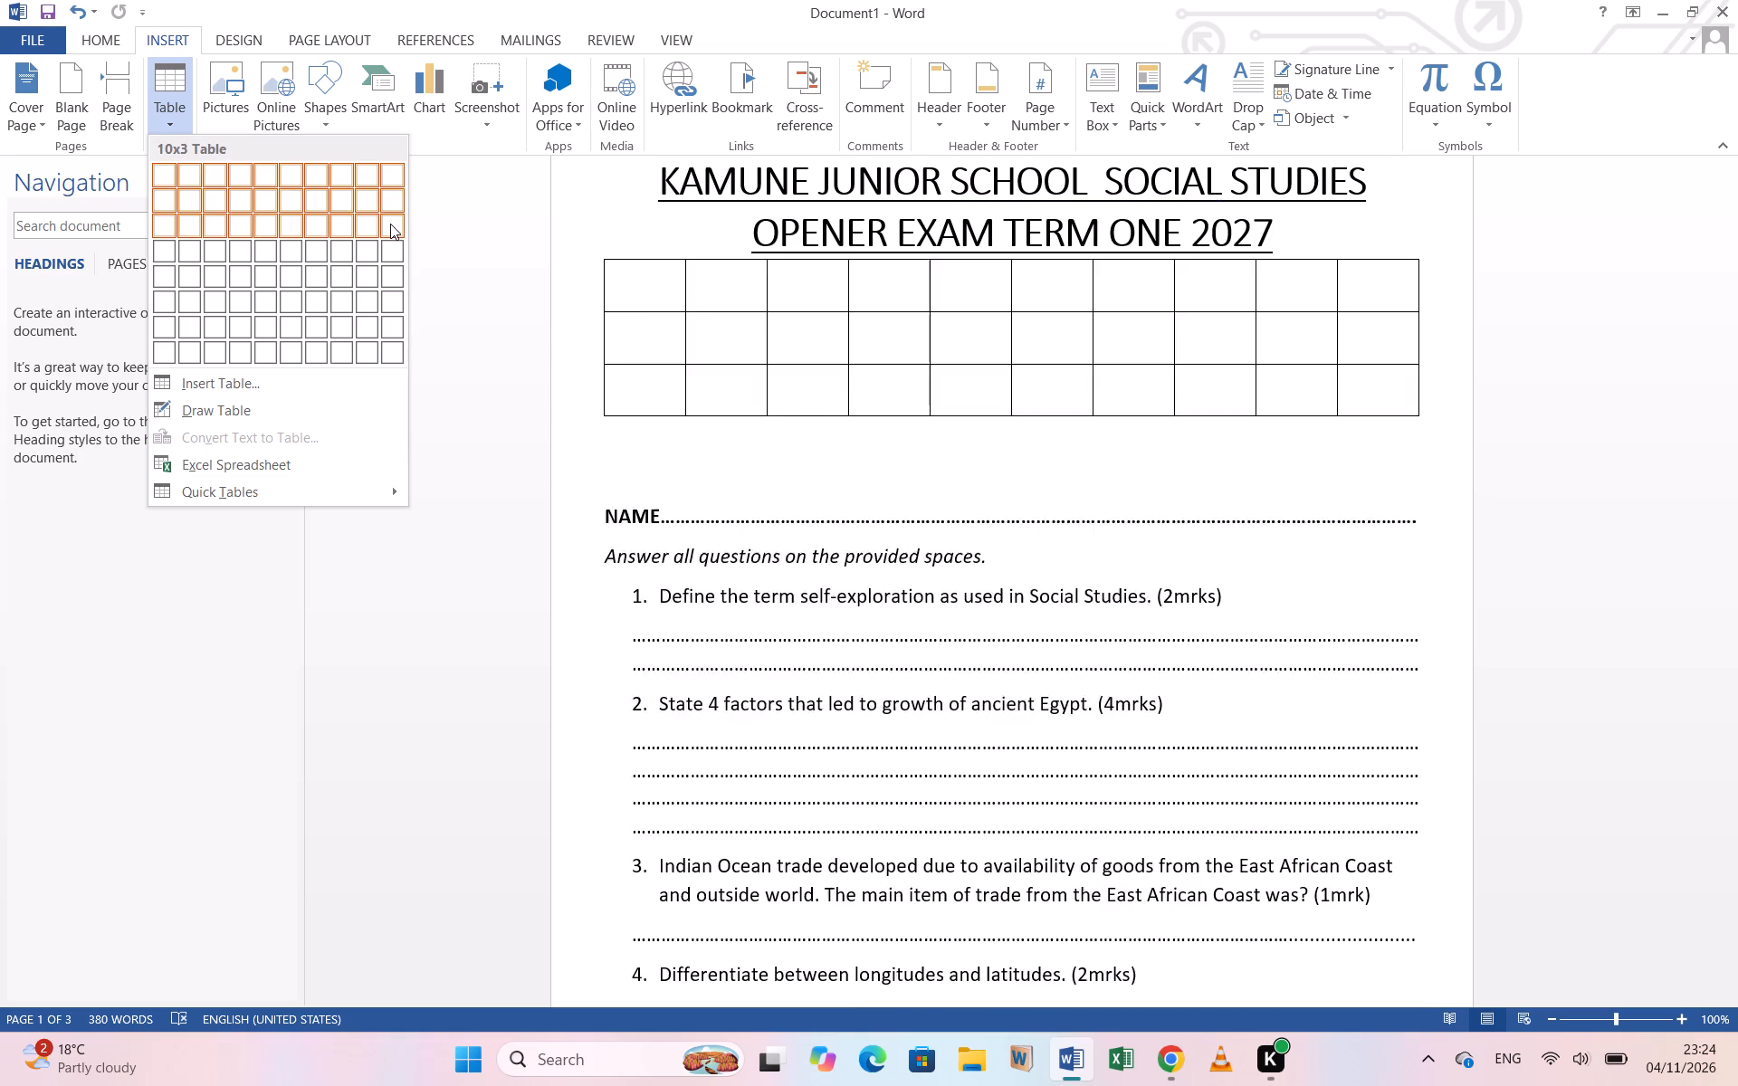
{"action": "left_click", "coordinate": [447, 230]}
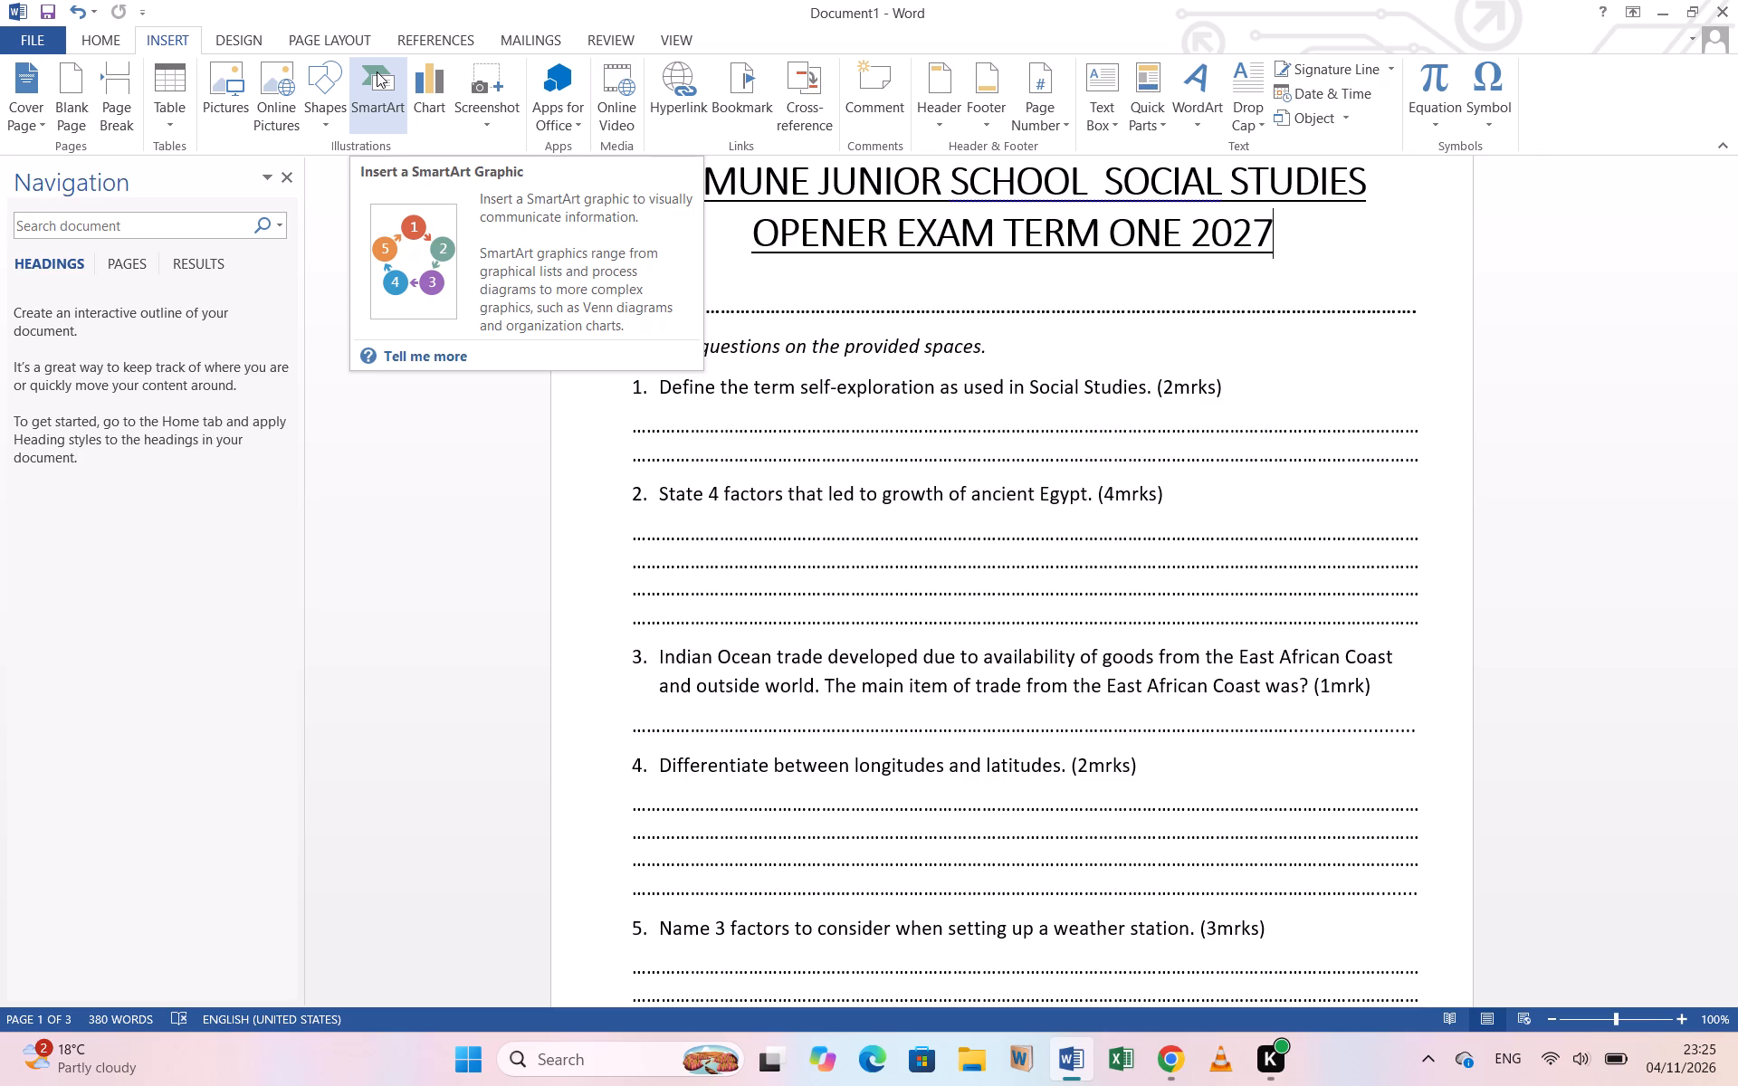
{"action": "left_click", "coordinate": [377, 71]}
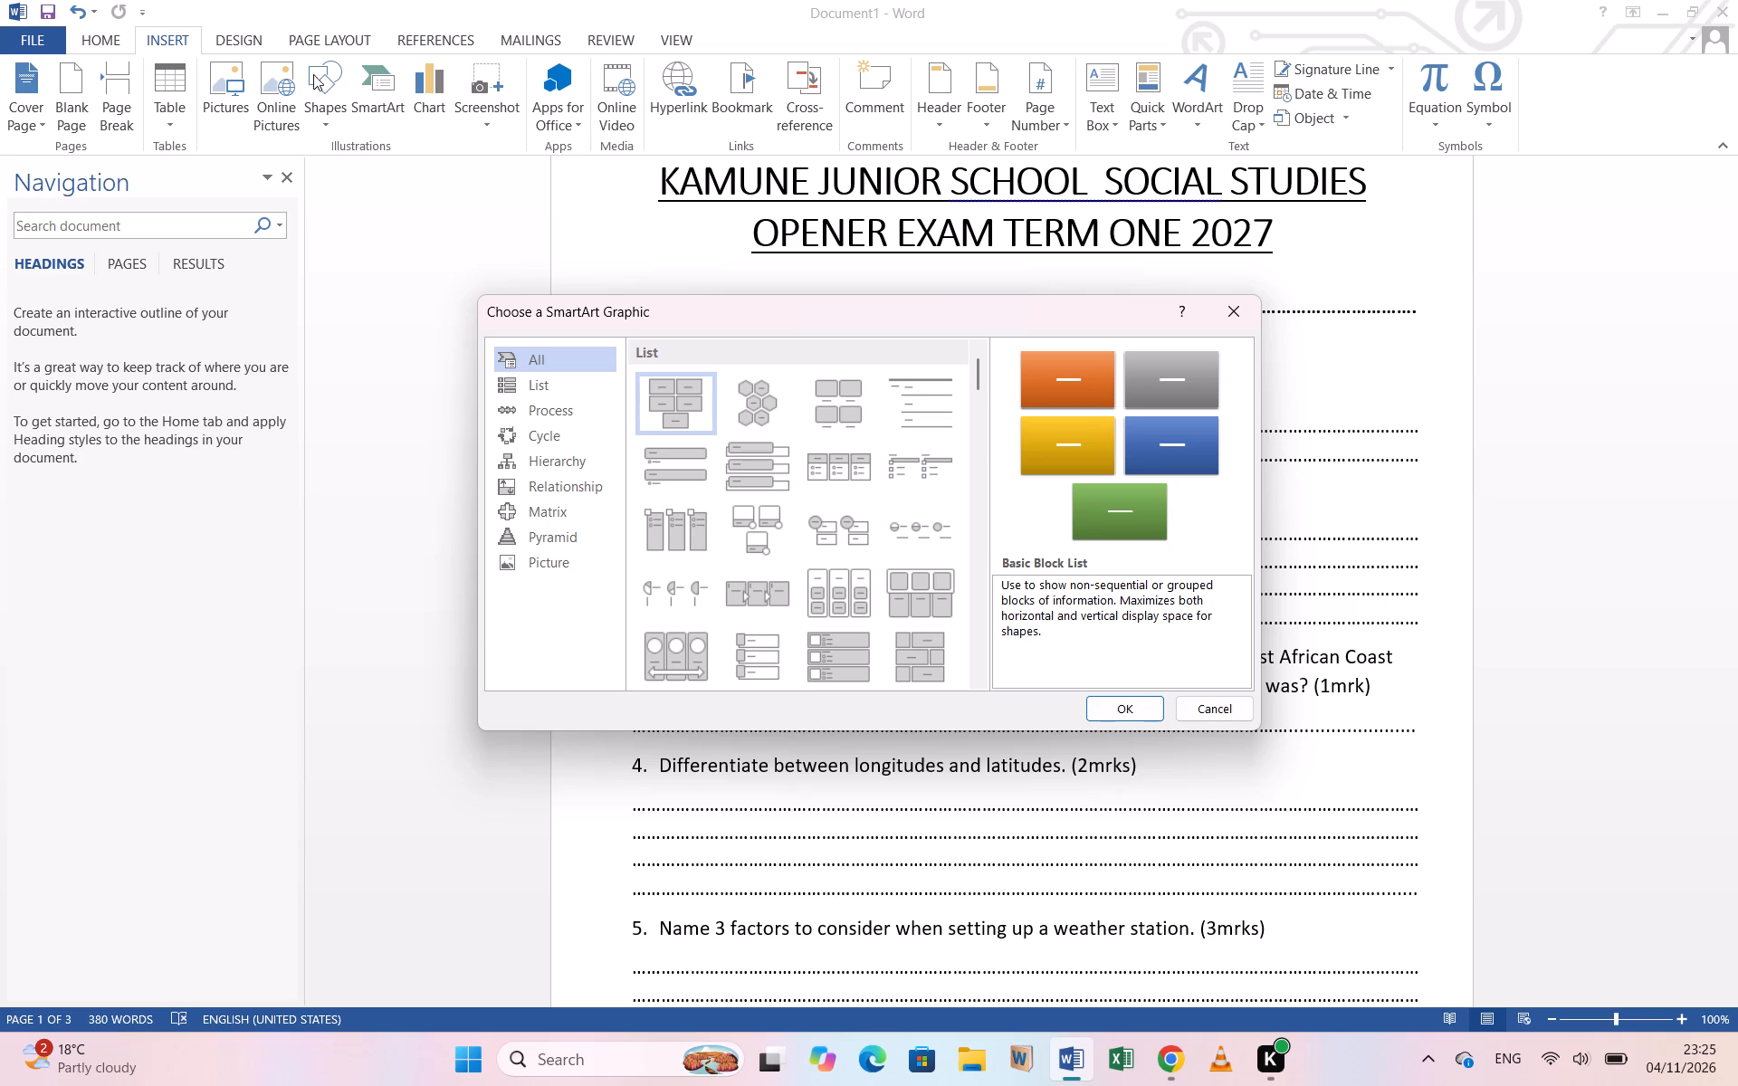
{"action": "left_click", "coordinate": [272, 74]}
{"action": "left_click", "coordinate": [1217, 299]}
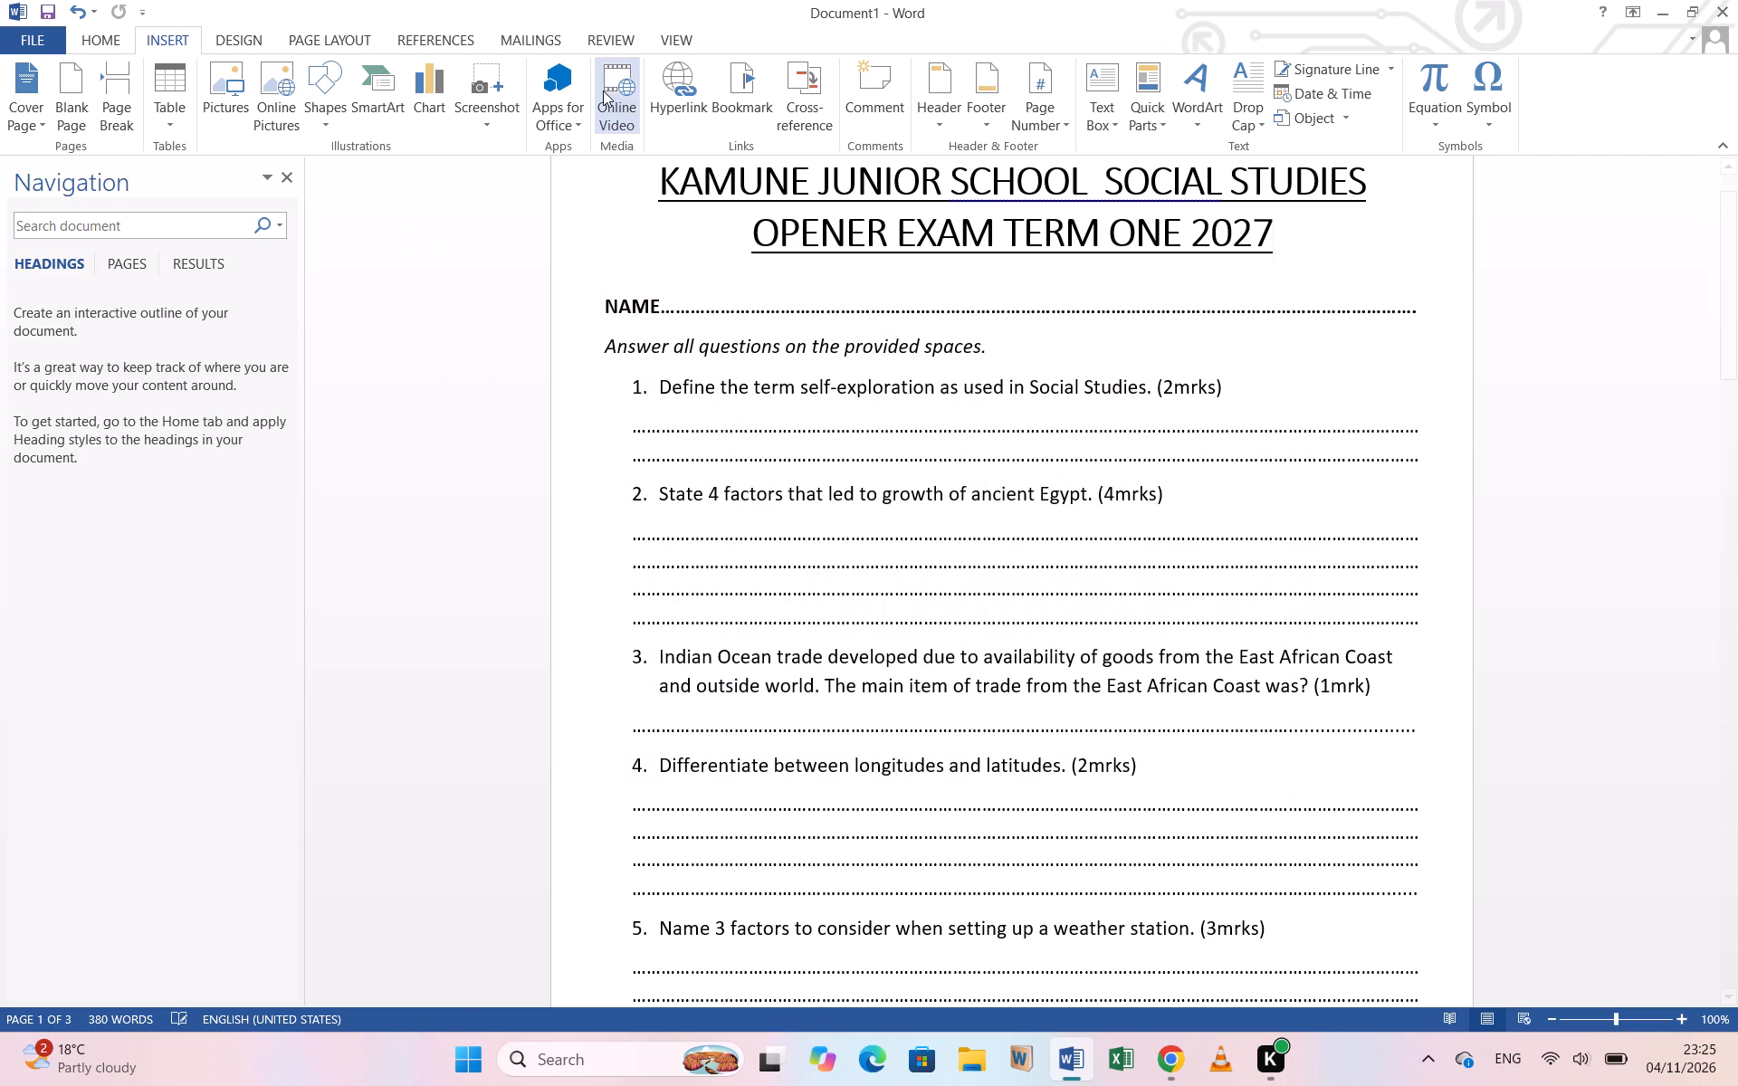
Search Bing's online pictures for MARKS BOX and close the picture search without inserting anything.
{"action": "left_click", "coordinate": [281, 75]}
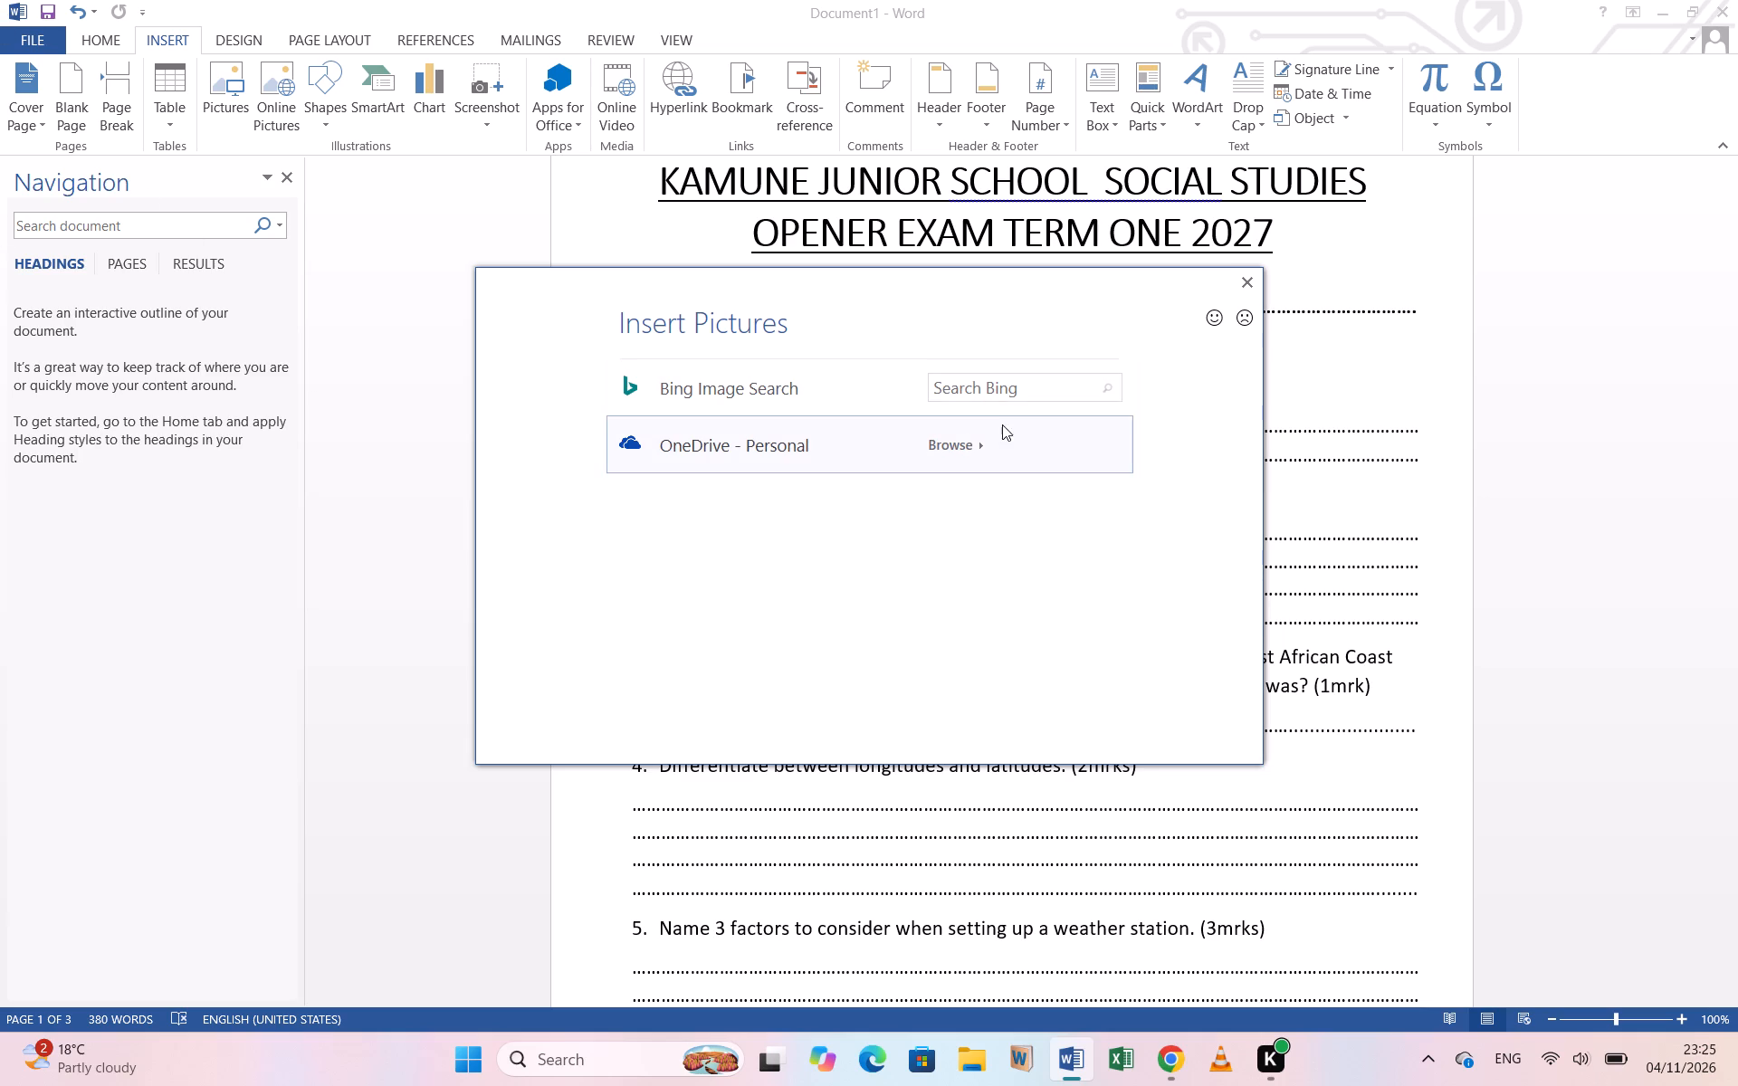
{"action": "left_click", "coordinate": [992, 383]}
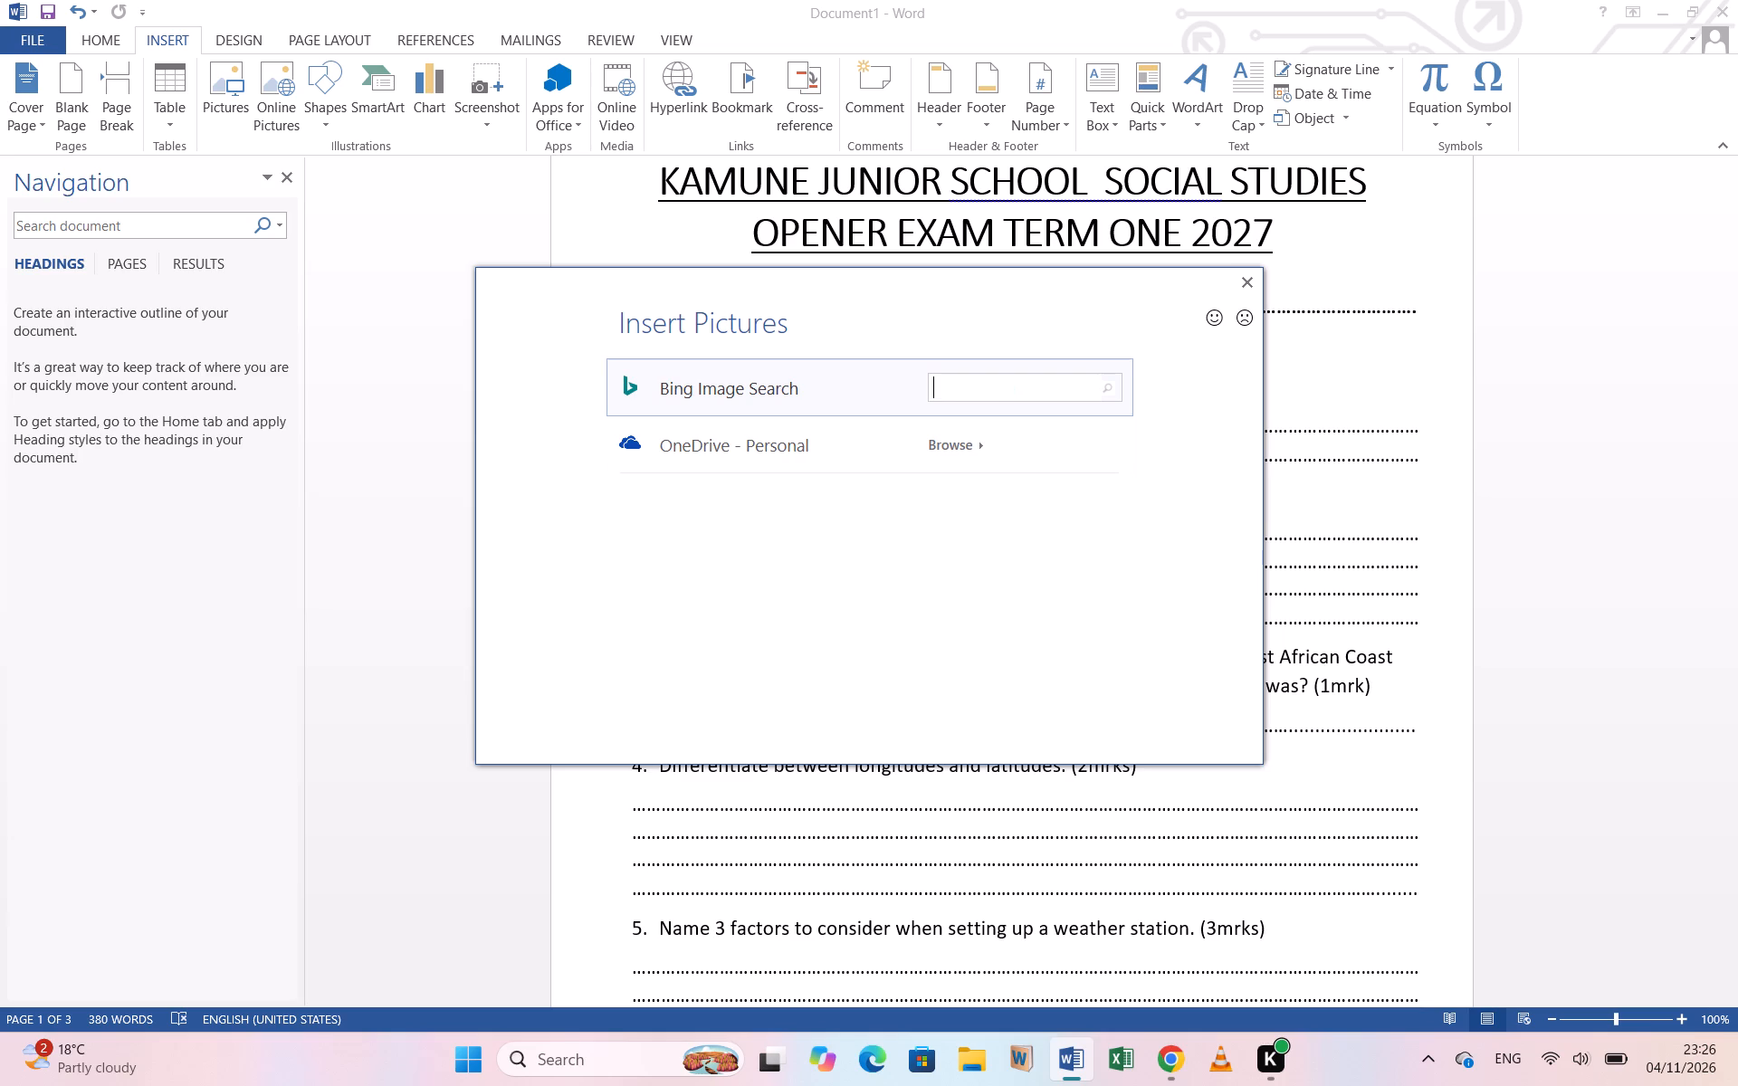
{"action": "key", "text": "m"}
{"action": "type", "text": "ARKS"}
{"action": "key", "text": "space"}
{"action": "type", "text": "BOX"}
{"action": "left_click", "coordinate": [1112, 386]}
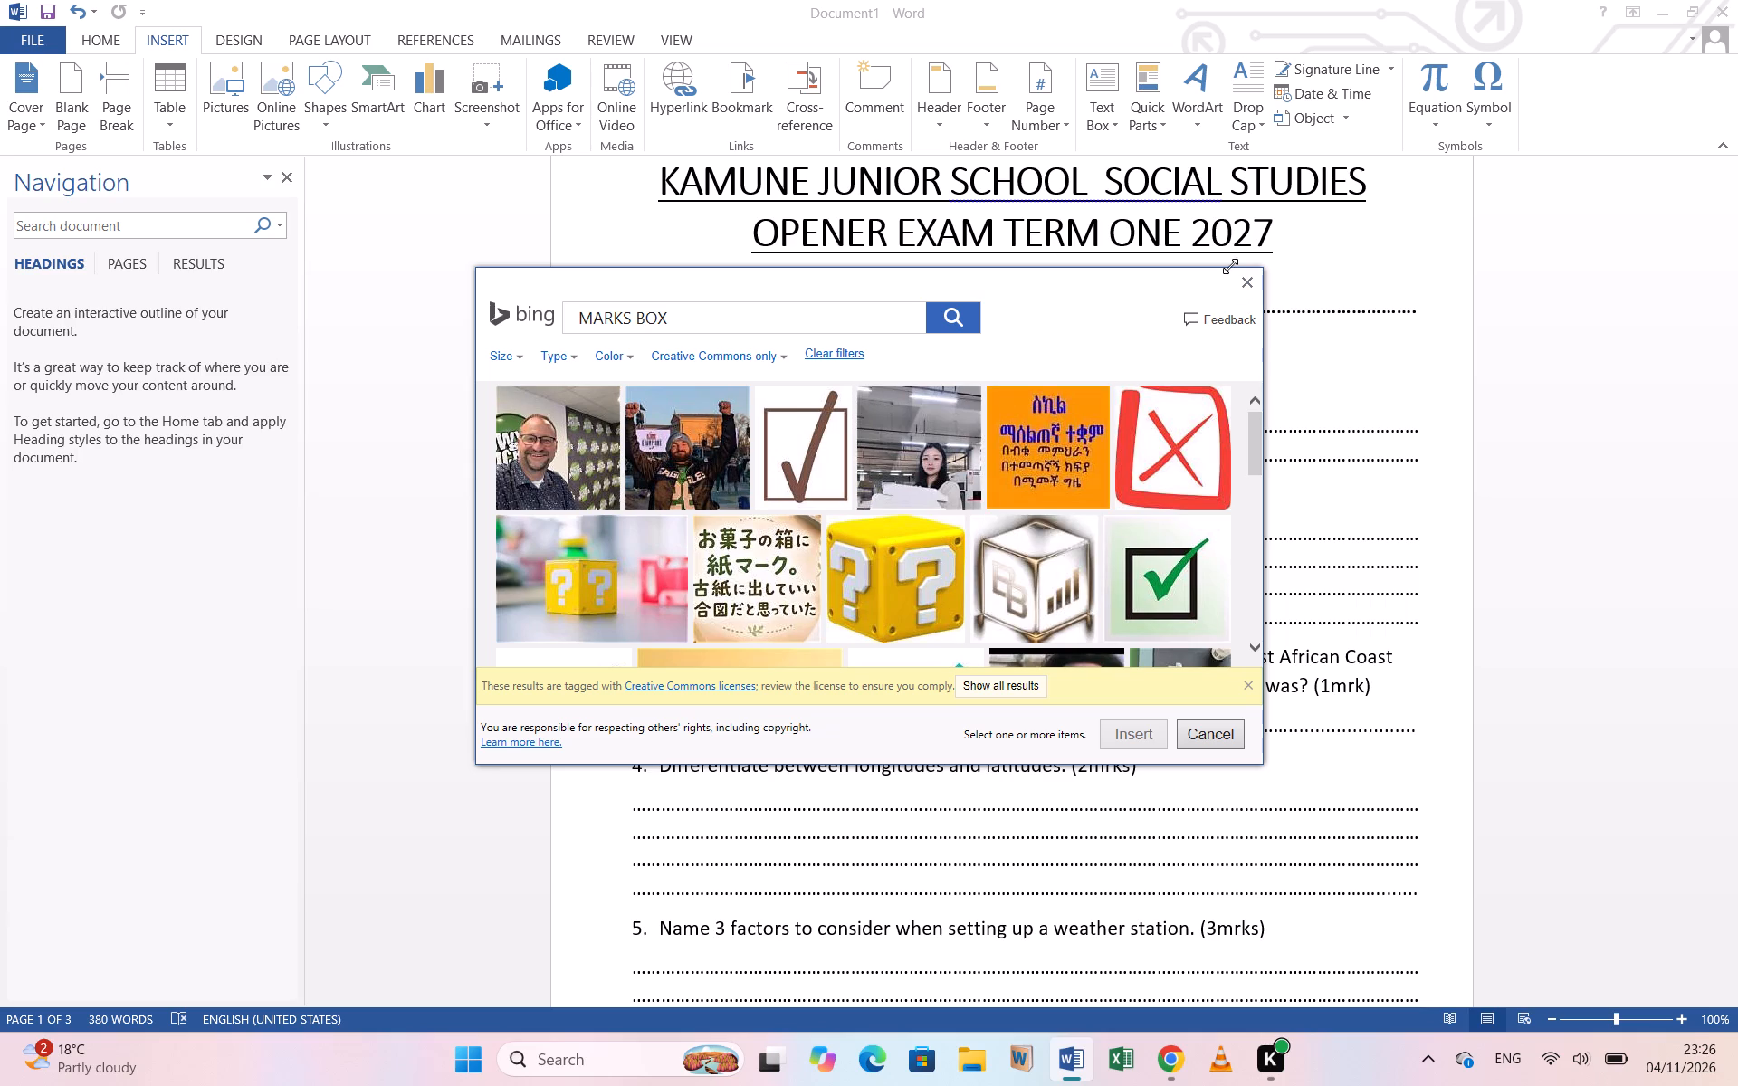
{"action": "left_click", "coordinate": [1249, 280]}
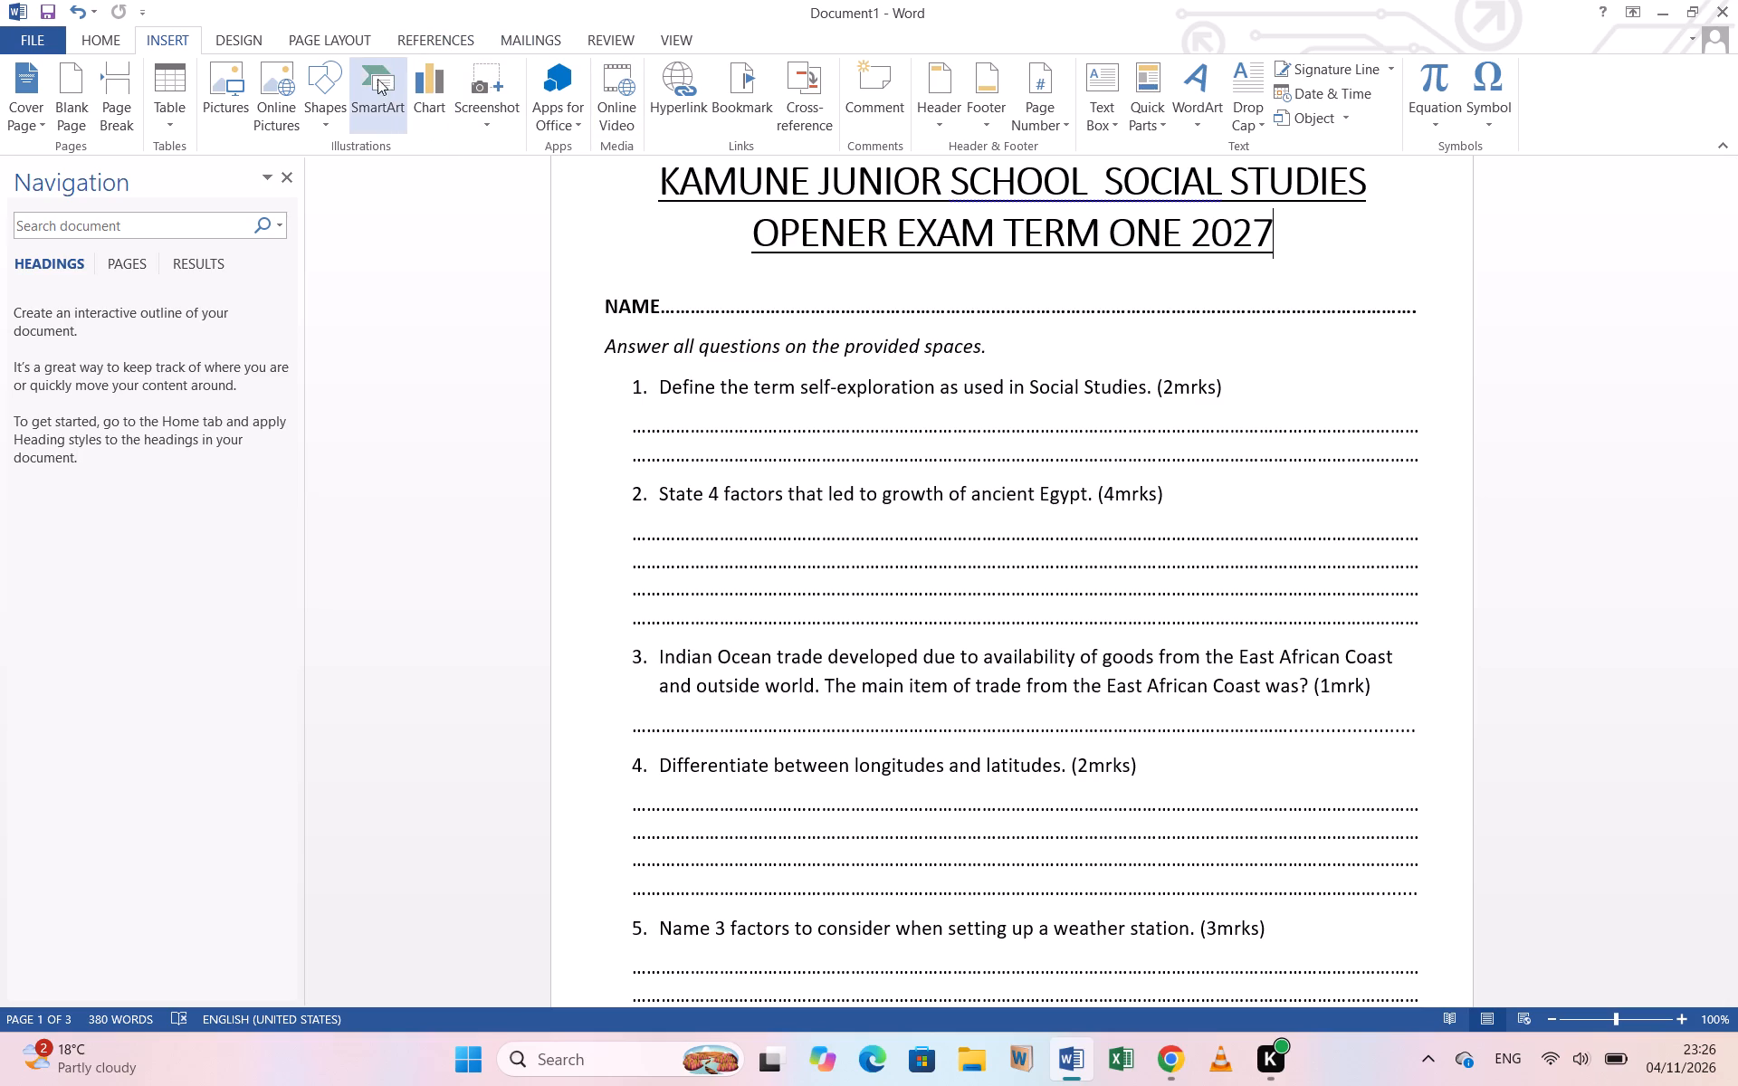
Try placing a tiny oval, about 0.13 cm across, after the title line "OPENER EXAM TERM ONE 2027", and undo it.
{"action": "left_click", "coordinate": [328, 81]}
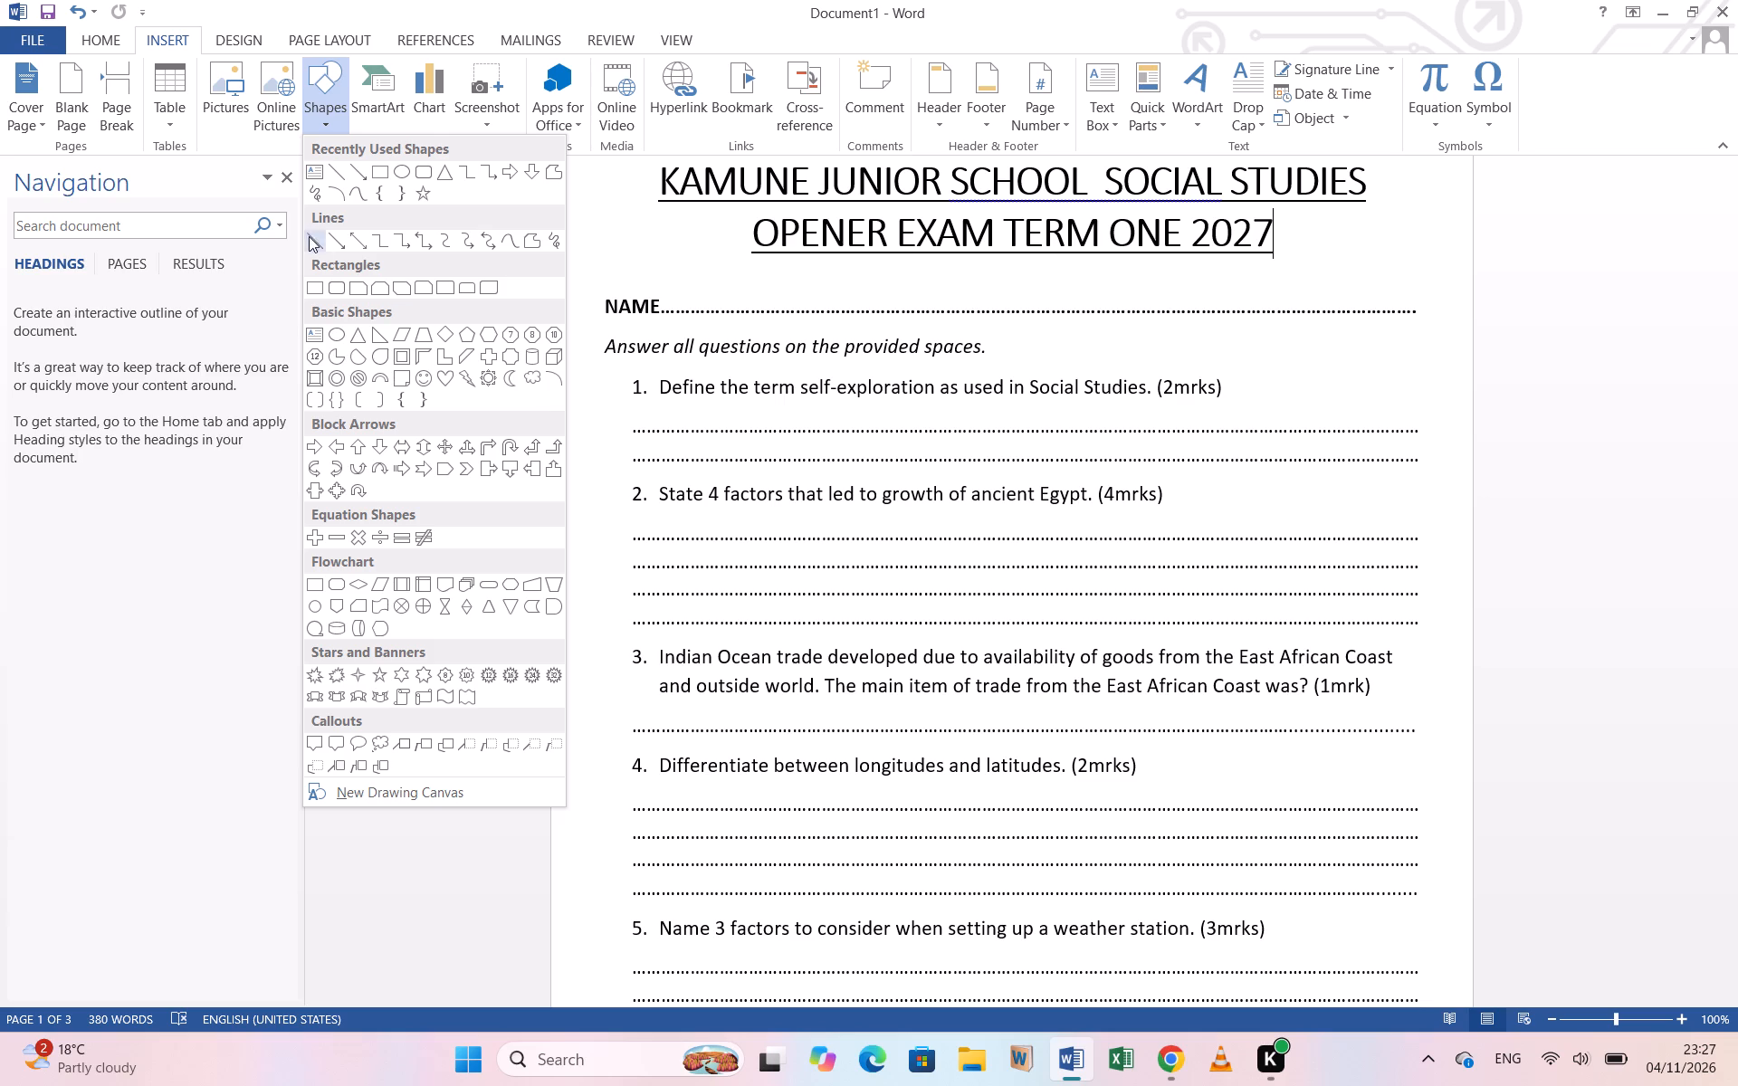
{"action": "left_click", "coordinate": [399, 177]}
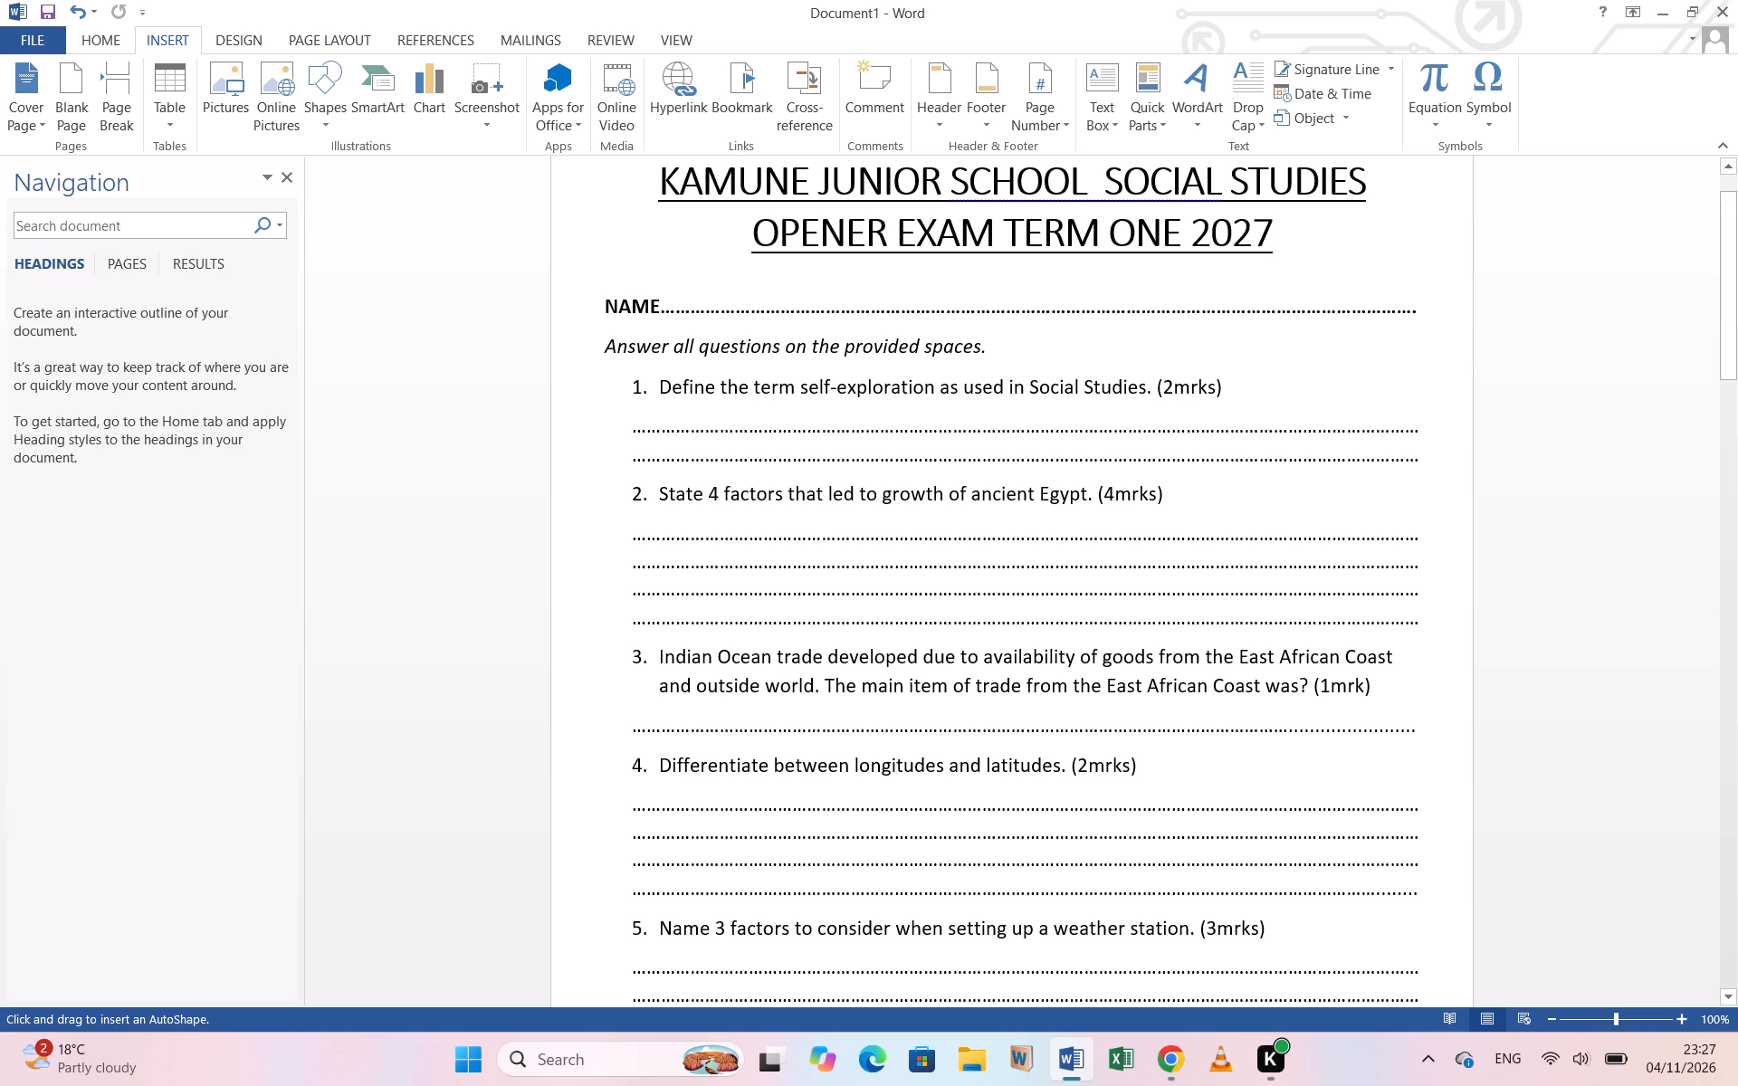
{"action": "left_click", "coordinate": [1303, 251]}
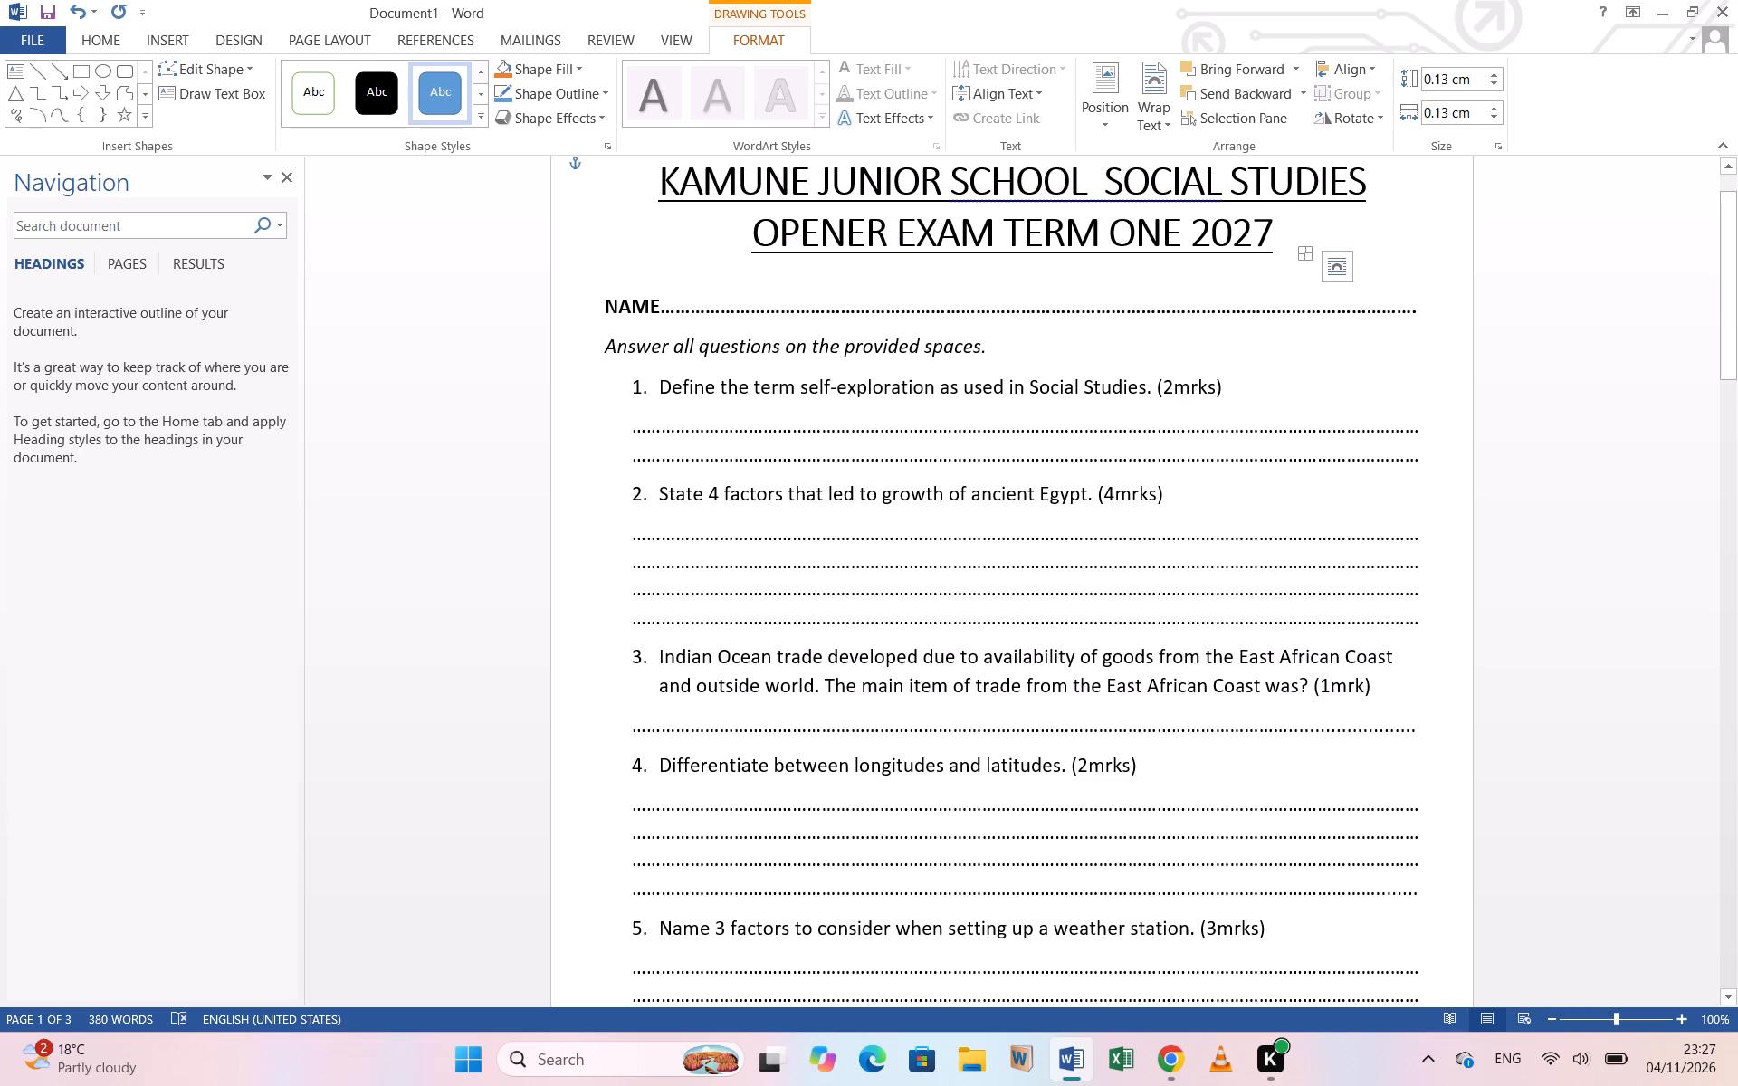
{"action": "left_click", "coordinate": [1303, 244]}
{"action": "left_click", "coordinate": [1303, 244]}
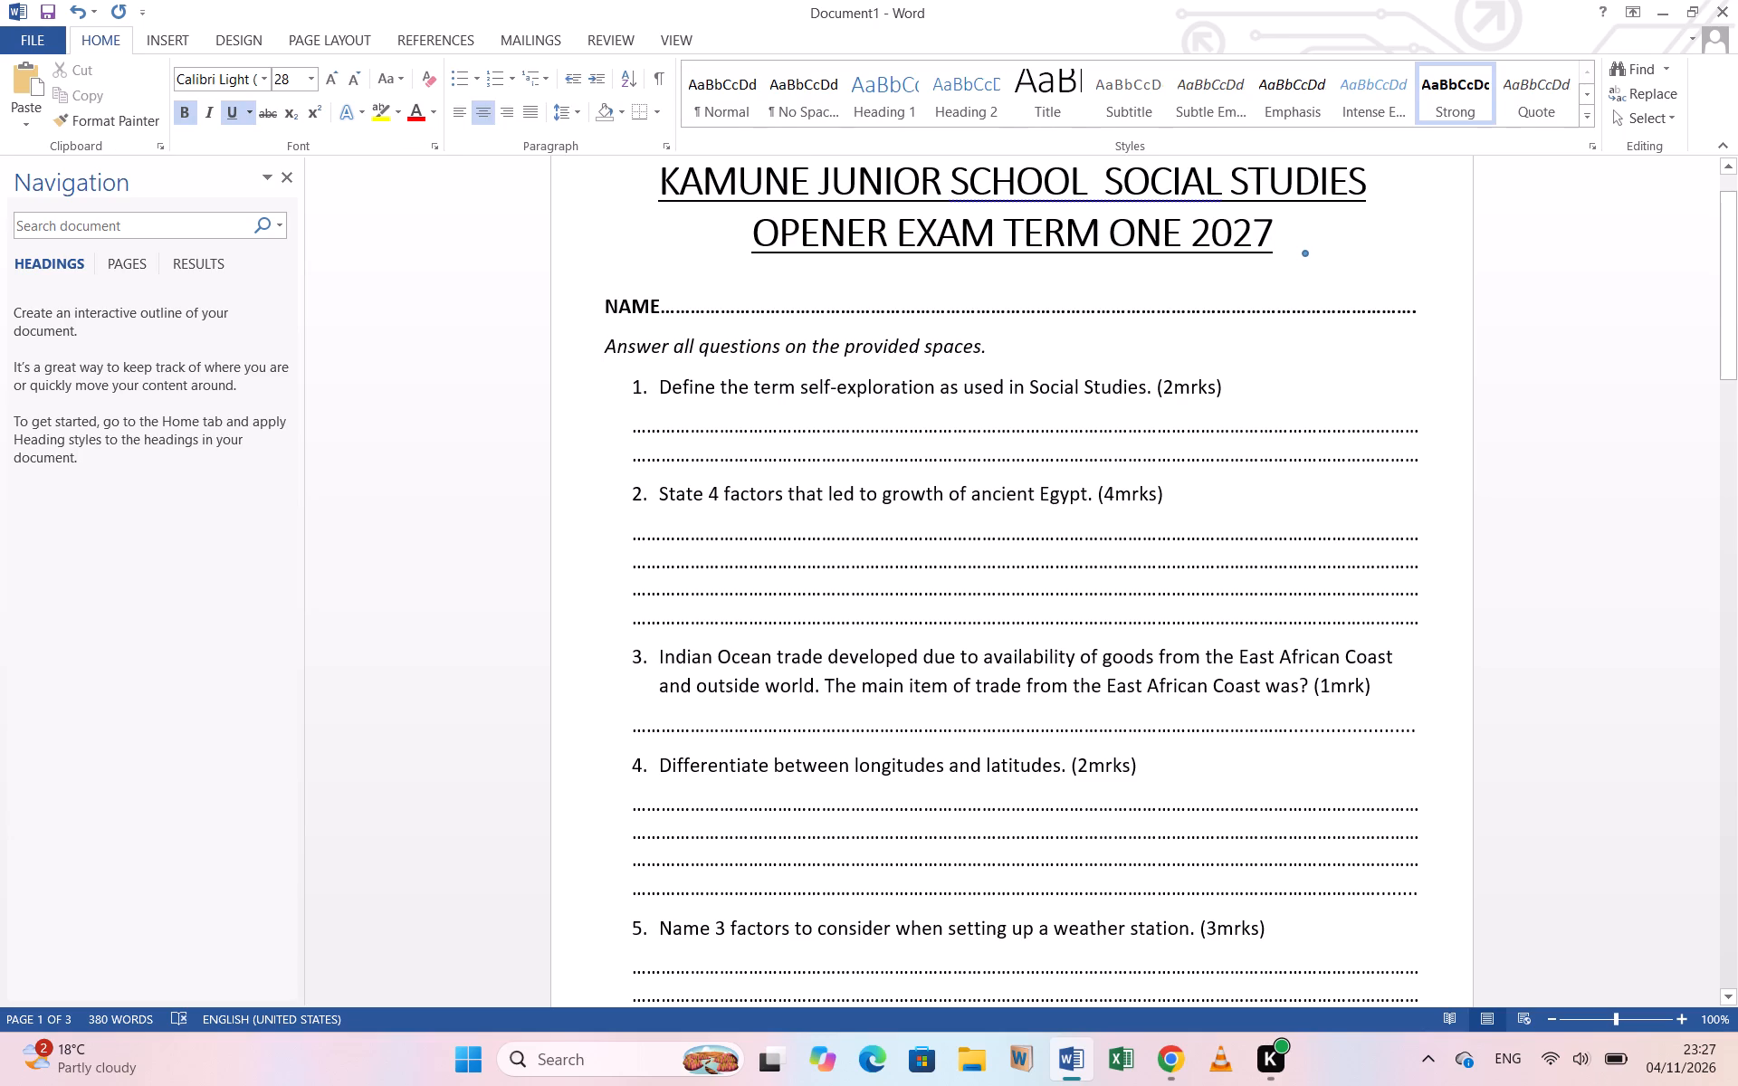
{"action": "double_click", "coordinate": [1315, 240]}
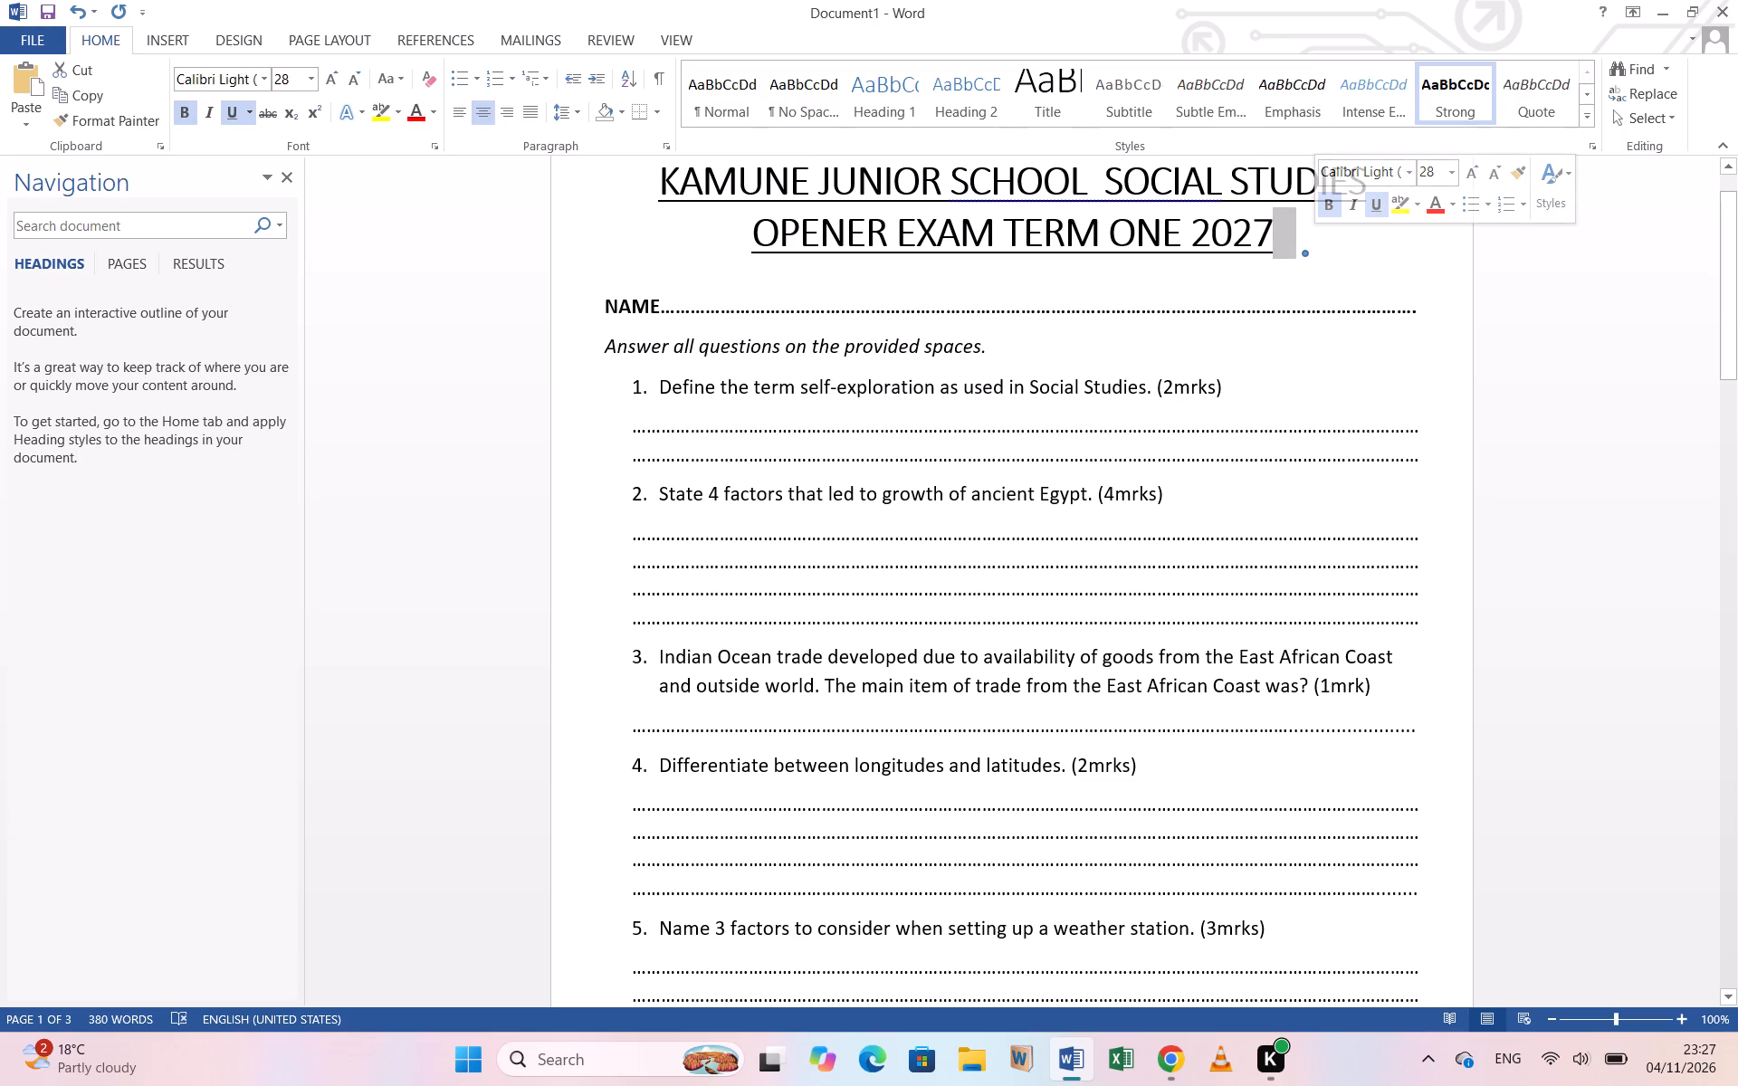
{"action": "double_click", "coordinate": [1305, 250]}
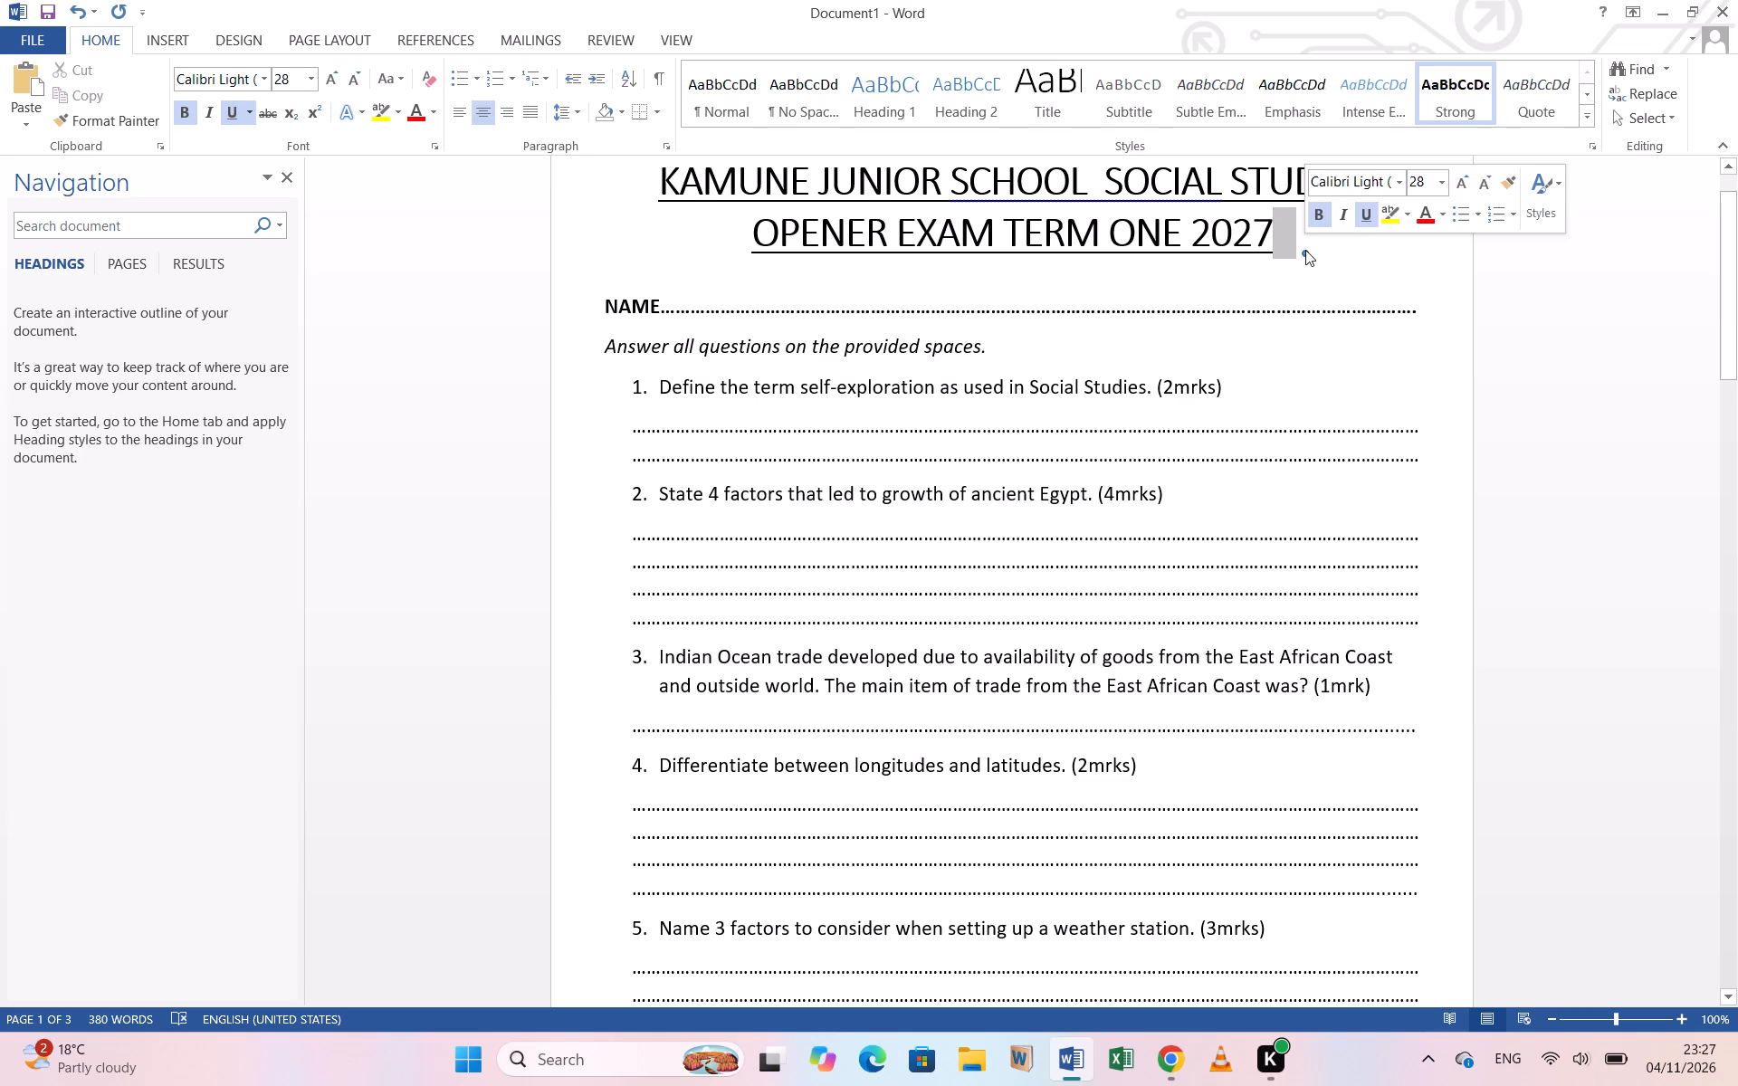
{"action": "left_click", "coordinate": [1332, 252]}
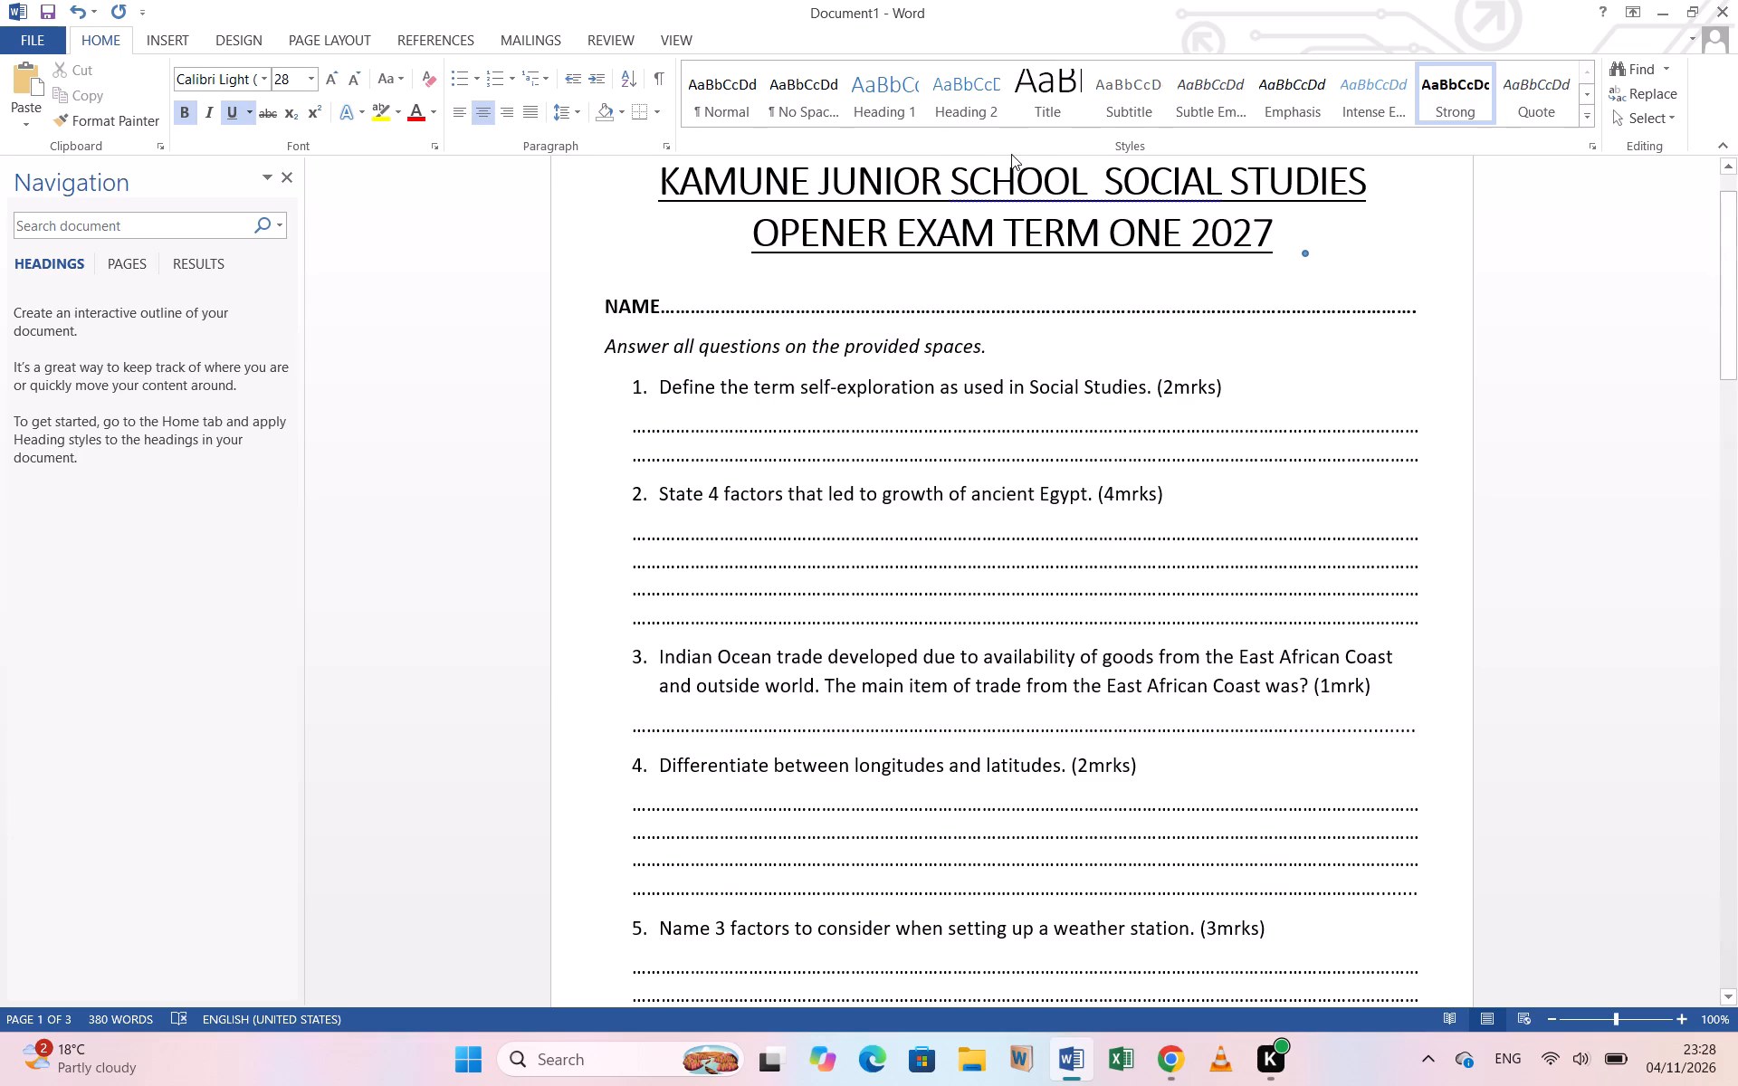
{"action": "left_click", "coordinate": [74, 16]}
Read through the exam from the title down to the answer lines under question 15, checking numbering, spacing and page breaks.
{"action": "left_click", "coordinate": [1399, 228]}
{"action": "key", "text": "Down"}
{"action": "key", "text": "Down"}
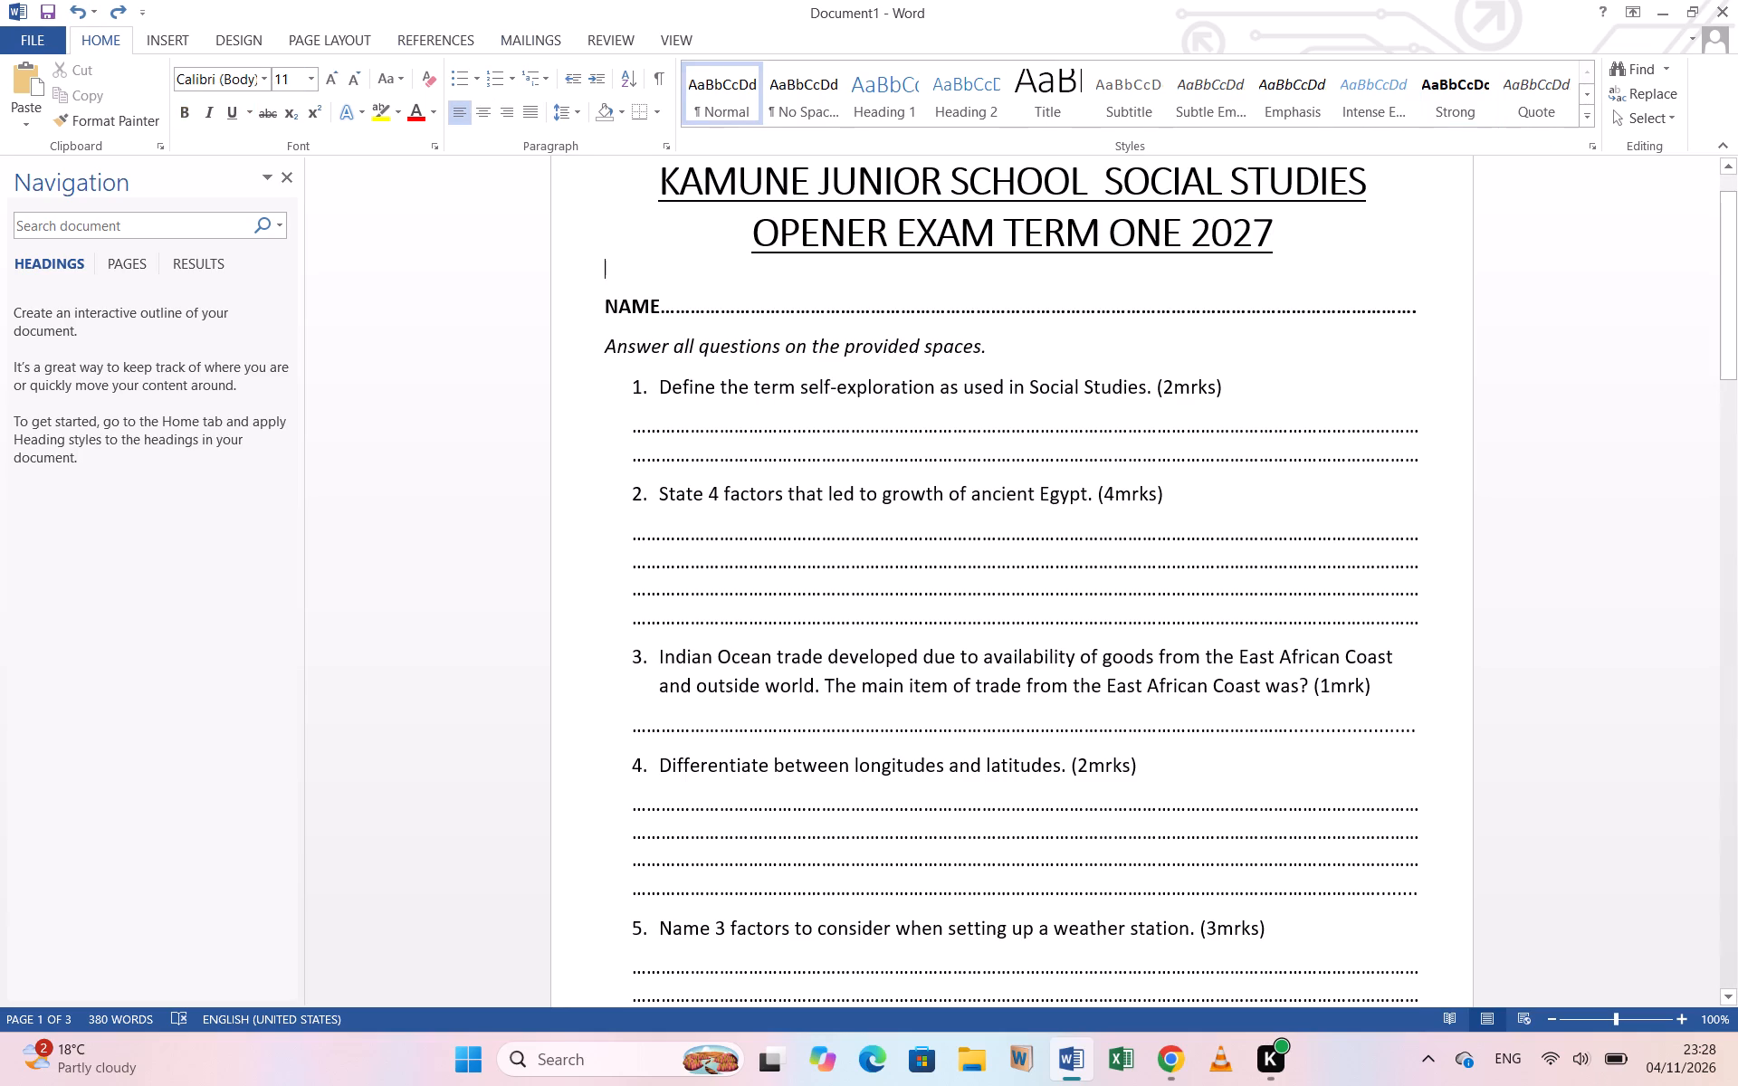
{"action": "key", "text": "Down"}
{"action": "key", "text": "Down"}
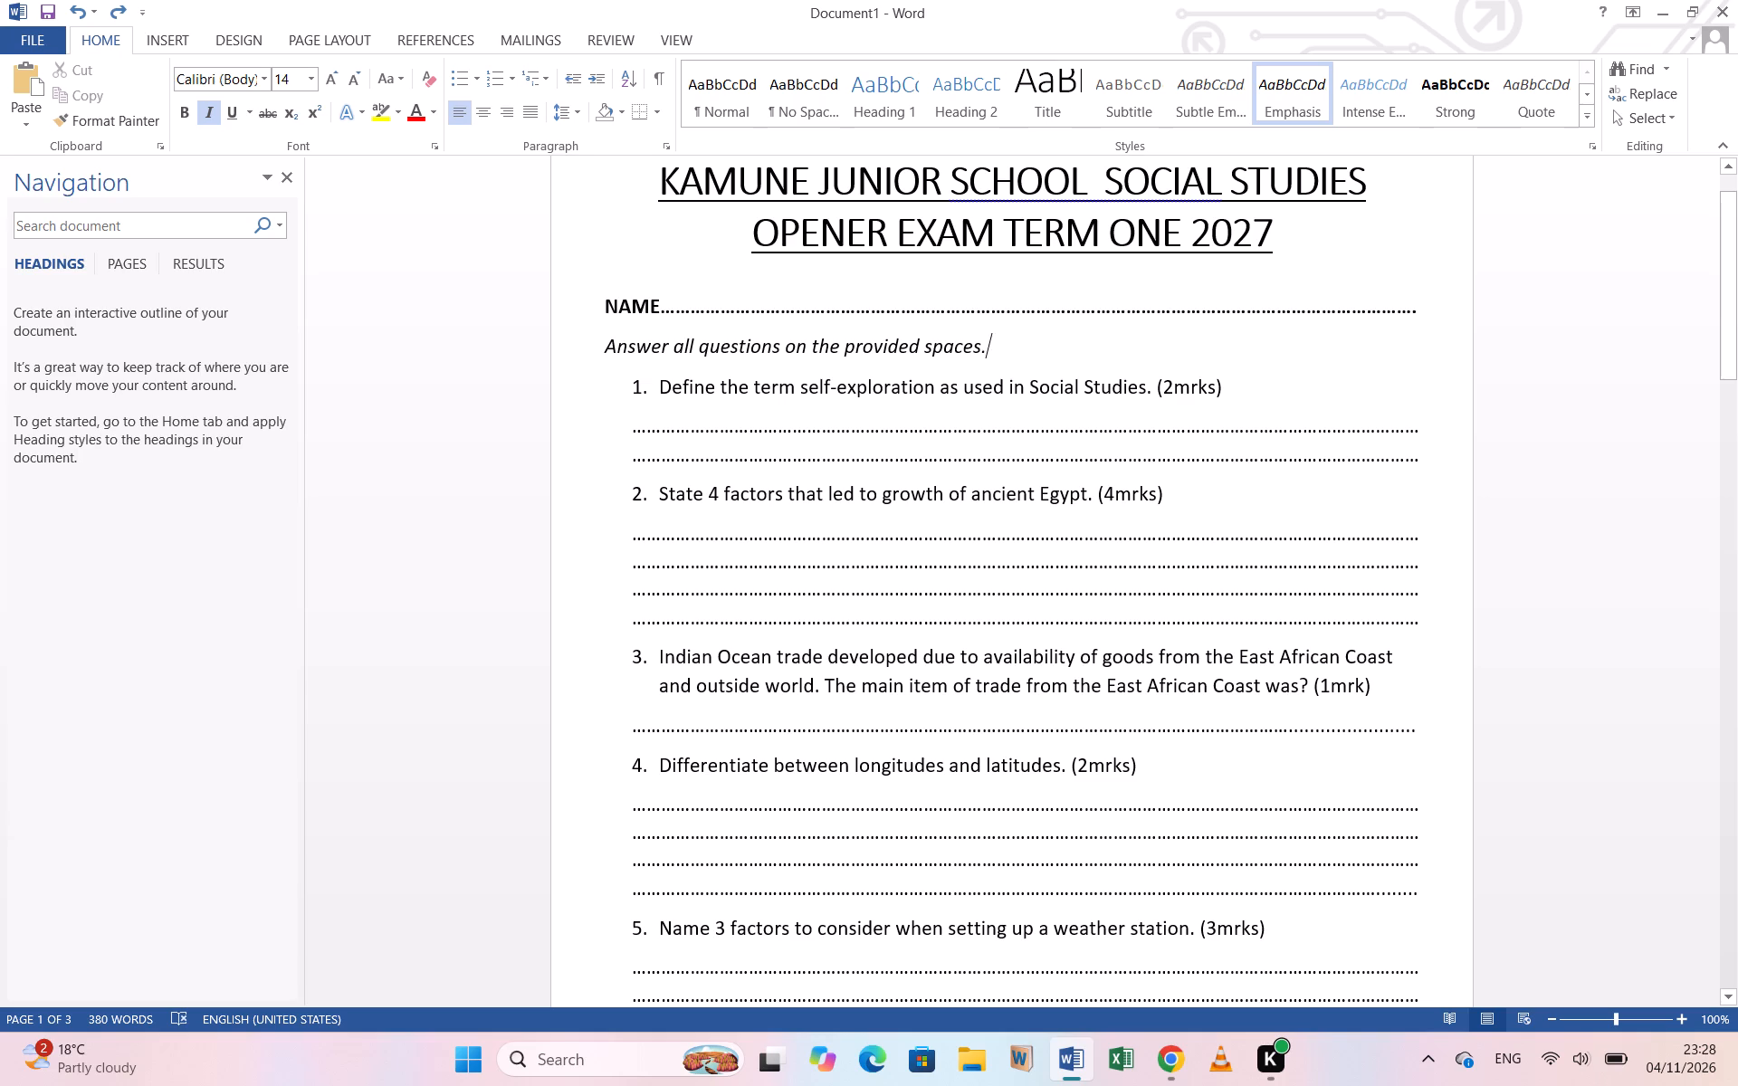
{"action": "key", "text": "Down"}
{"action": "key", "text": "Down"}
{"action": "key", "text": "Down"}
{"action": "key", "text": "Down"}
{"action": "key", "text": "Down"}
{"action": "key", "text": "Down"}
{"action": "key", "text": "Down"}
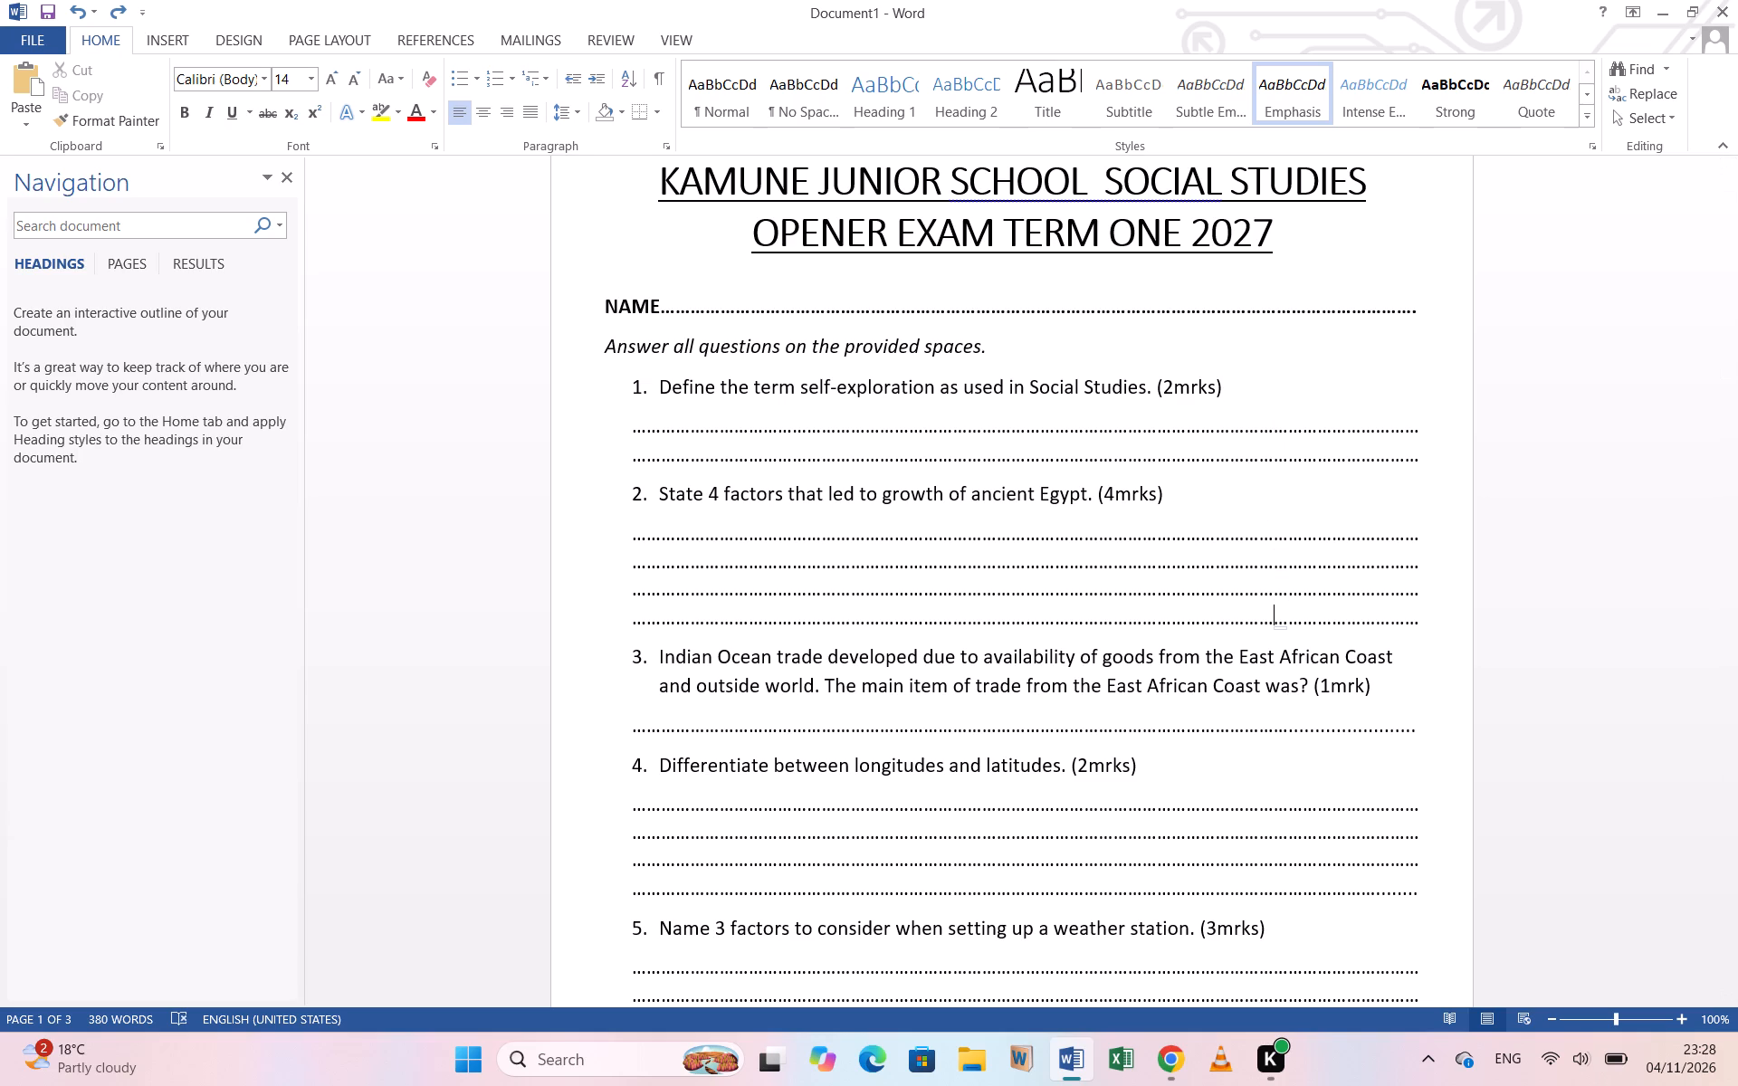
{"action": "key", "text": "Down"}
{"action": "key", "text": "Down"}
{"action": "key", "text": "Down"}
{"action": "key", "text": "Down"}
{"action": "key", "text": "Down"}
{"action": "key", "text": "Down"}
{"action": "key", "text": "Down"}
{"action": "key", "text": "Down"}
{"action": "key", "text": "Down"}
{"action": "key", "text": "Down"}
{"action": "key", "text": "Down"}
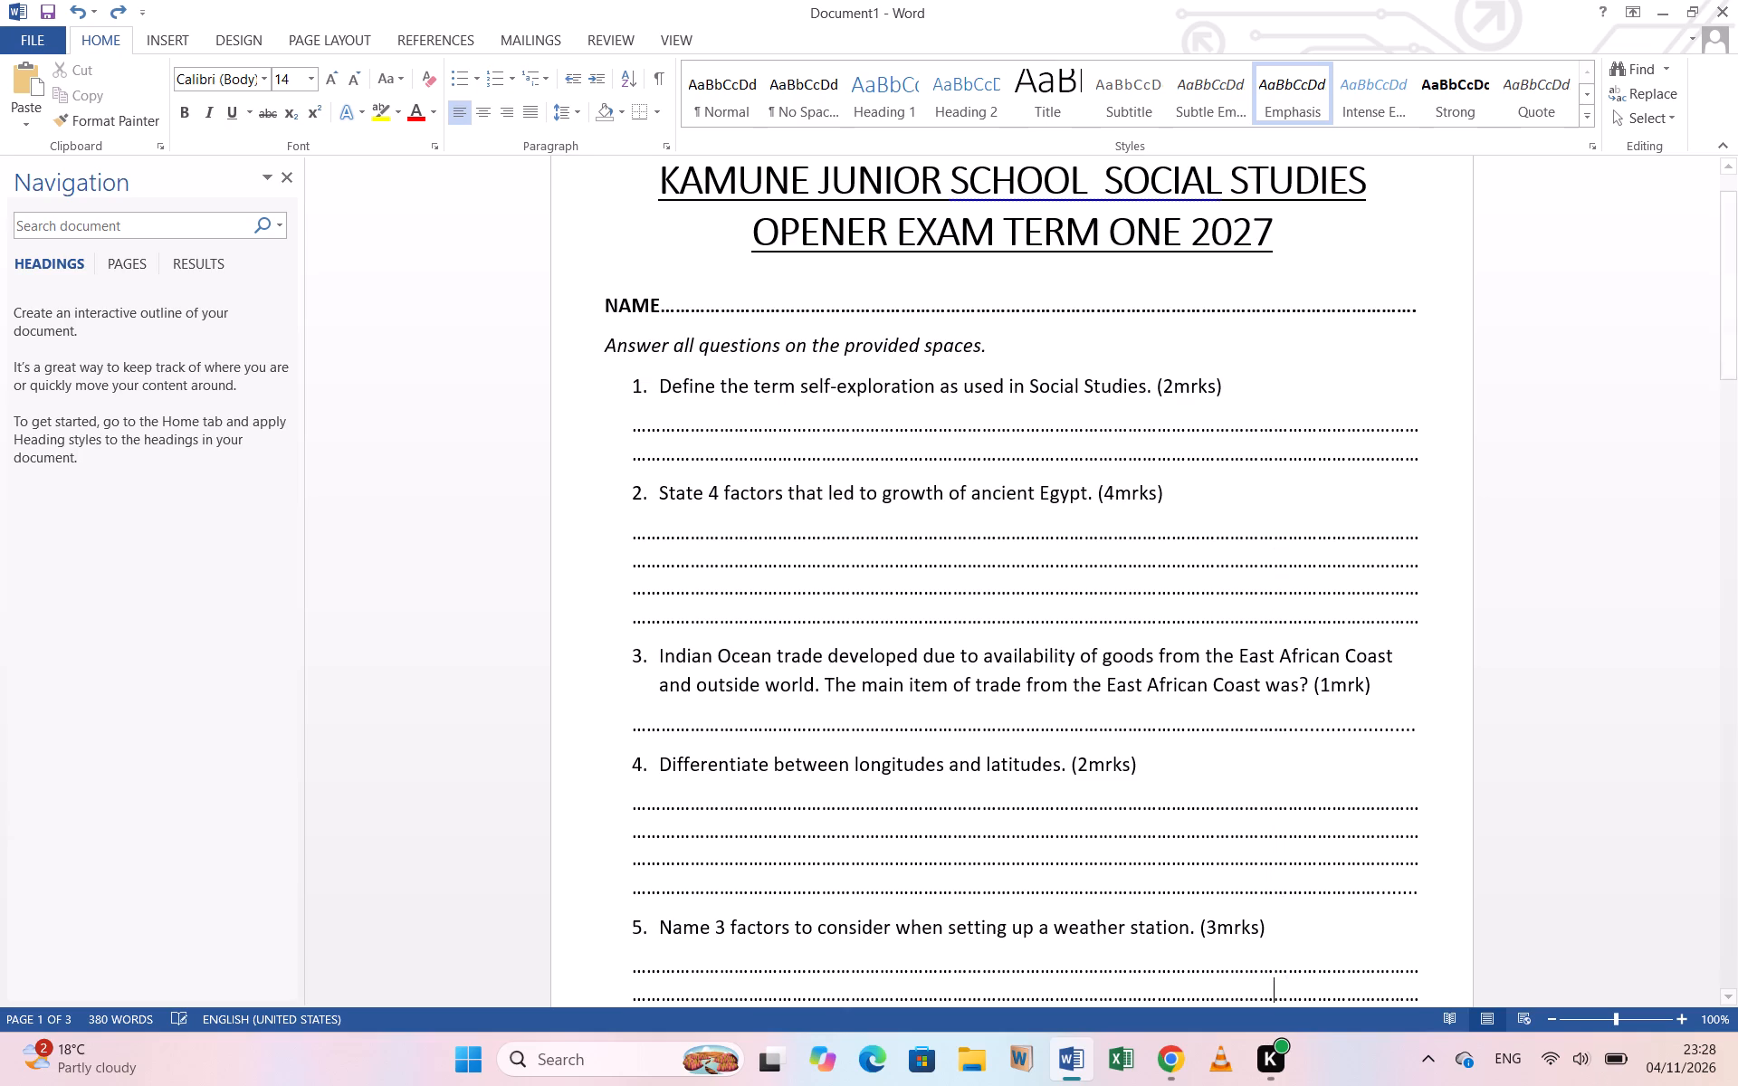
{"action": "key", "text": "Down"}
{"action": "key", "text": "Down"}
{"action": "key", "text": "Down"}
{"action": "key", "text": "Down"}
{"action": "key", "text": "Down"}
{"action": "key", "text": "Down"}
{"action": "key", "text": "Down"}
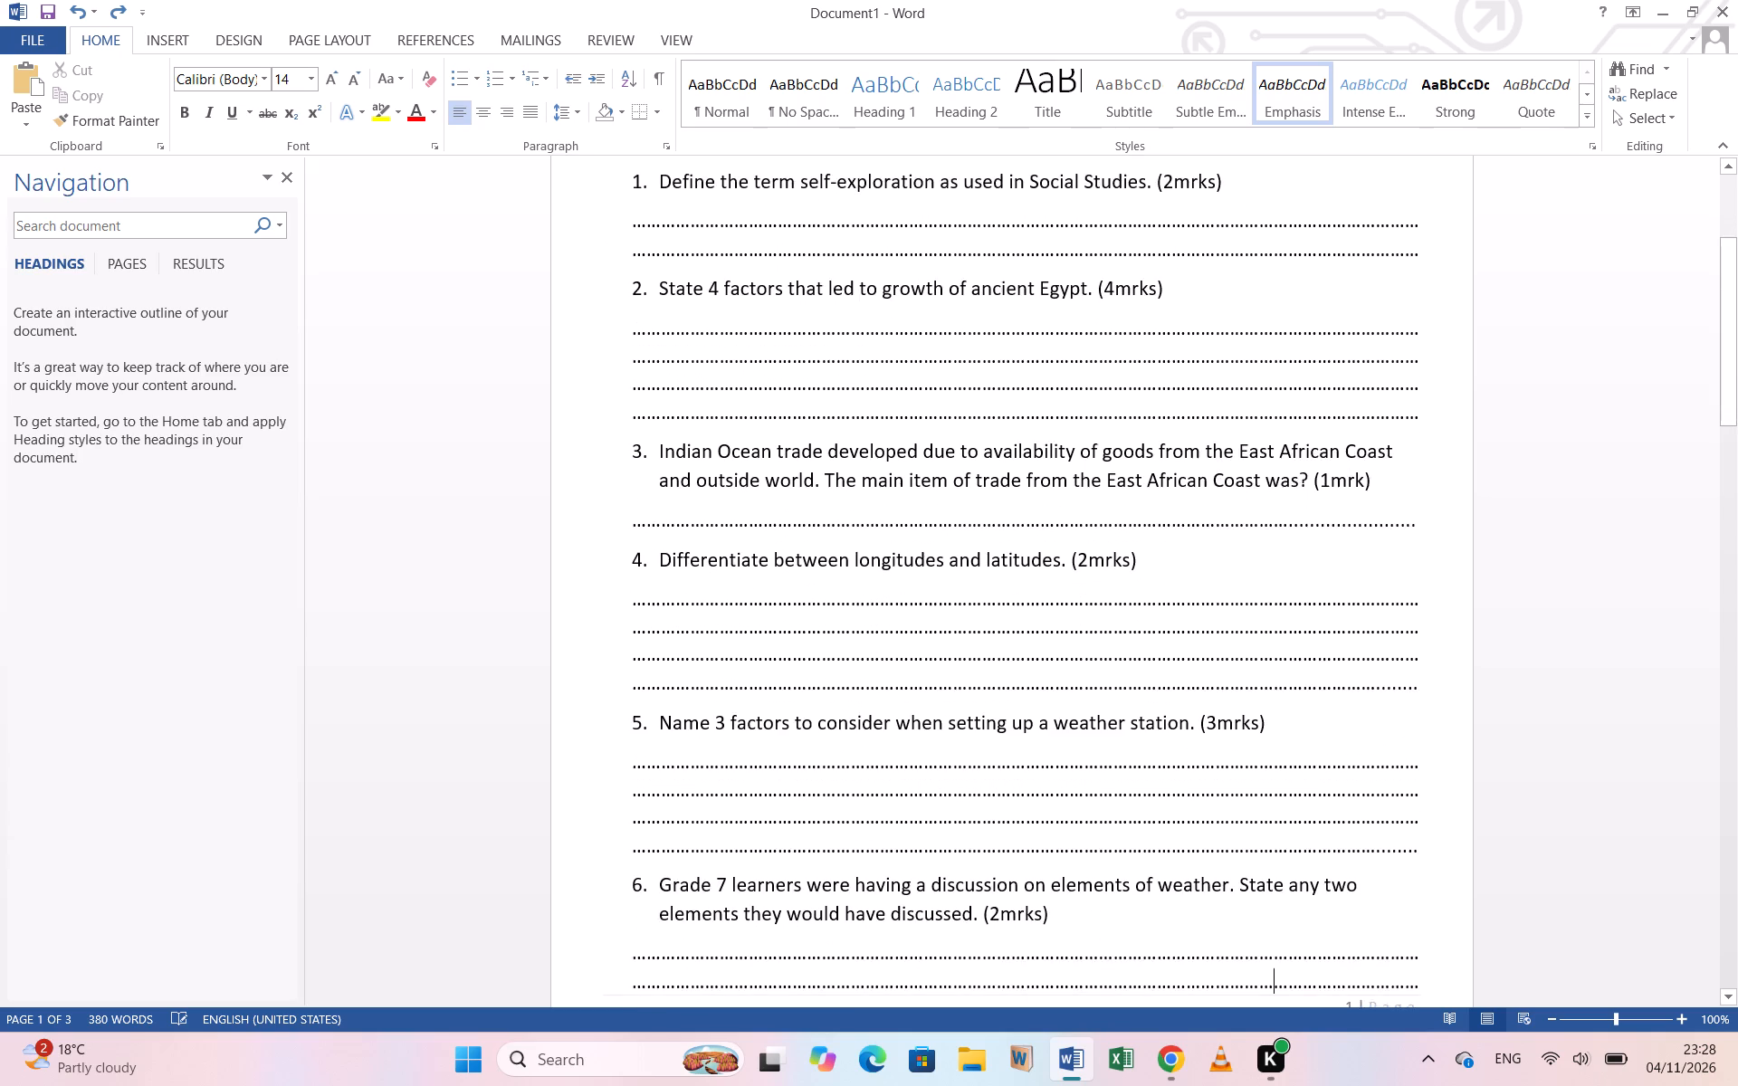
{"action": "key", "text": "Down"}
{"action": "key", "text": "Down"}
{"action": "key", "text": "Down"}
{"action": "key", "text": "Down"}
{"action": "key", "text": "Down"}
{"action": "key", "text": "Down"}
{"action": "key", "text": "Down"}
{"action": "key", "text": "Down"}
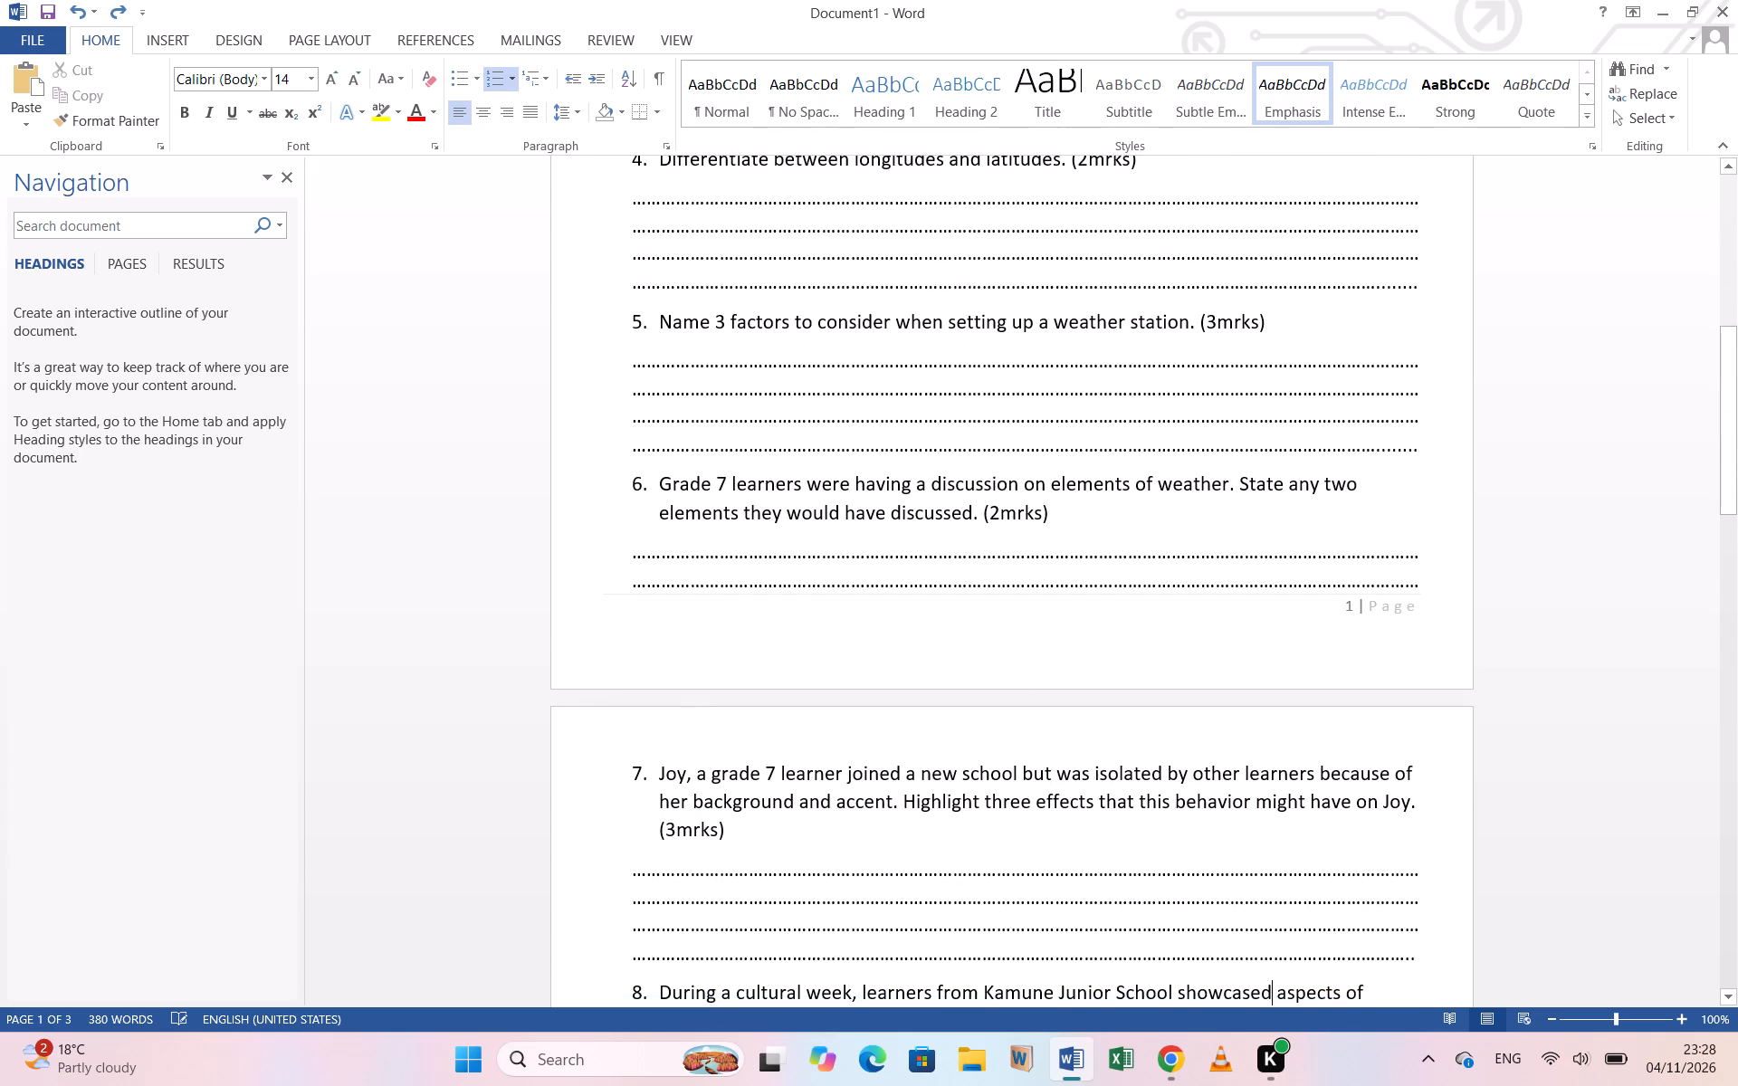
{"action": "key", "text": "Down"}
{"action": "key", "text": "Down"}
{"action": "key", "text": "Down"}
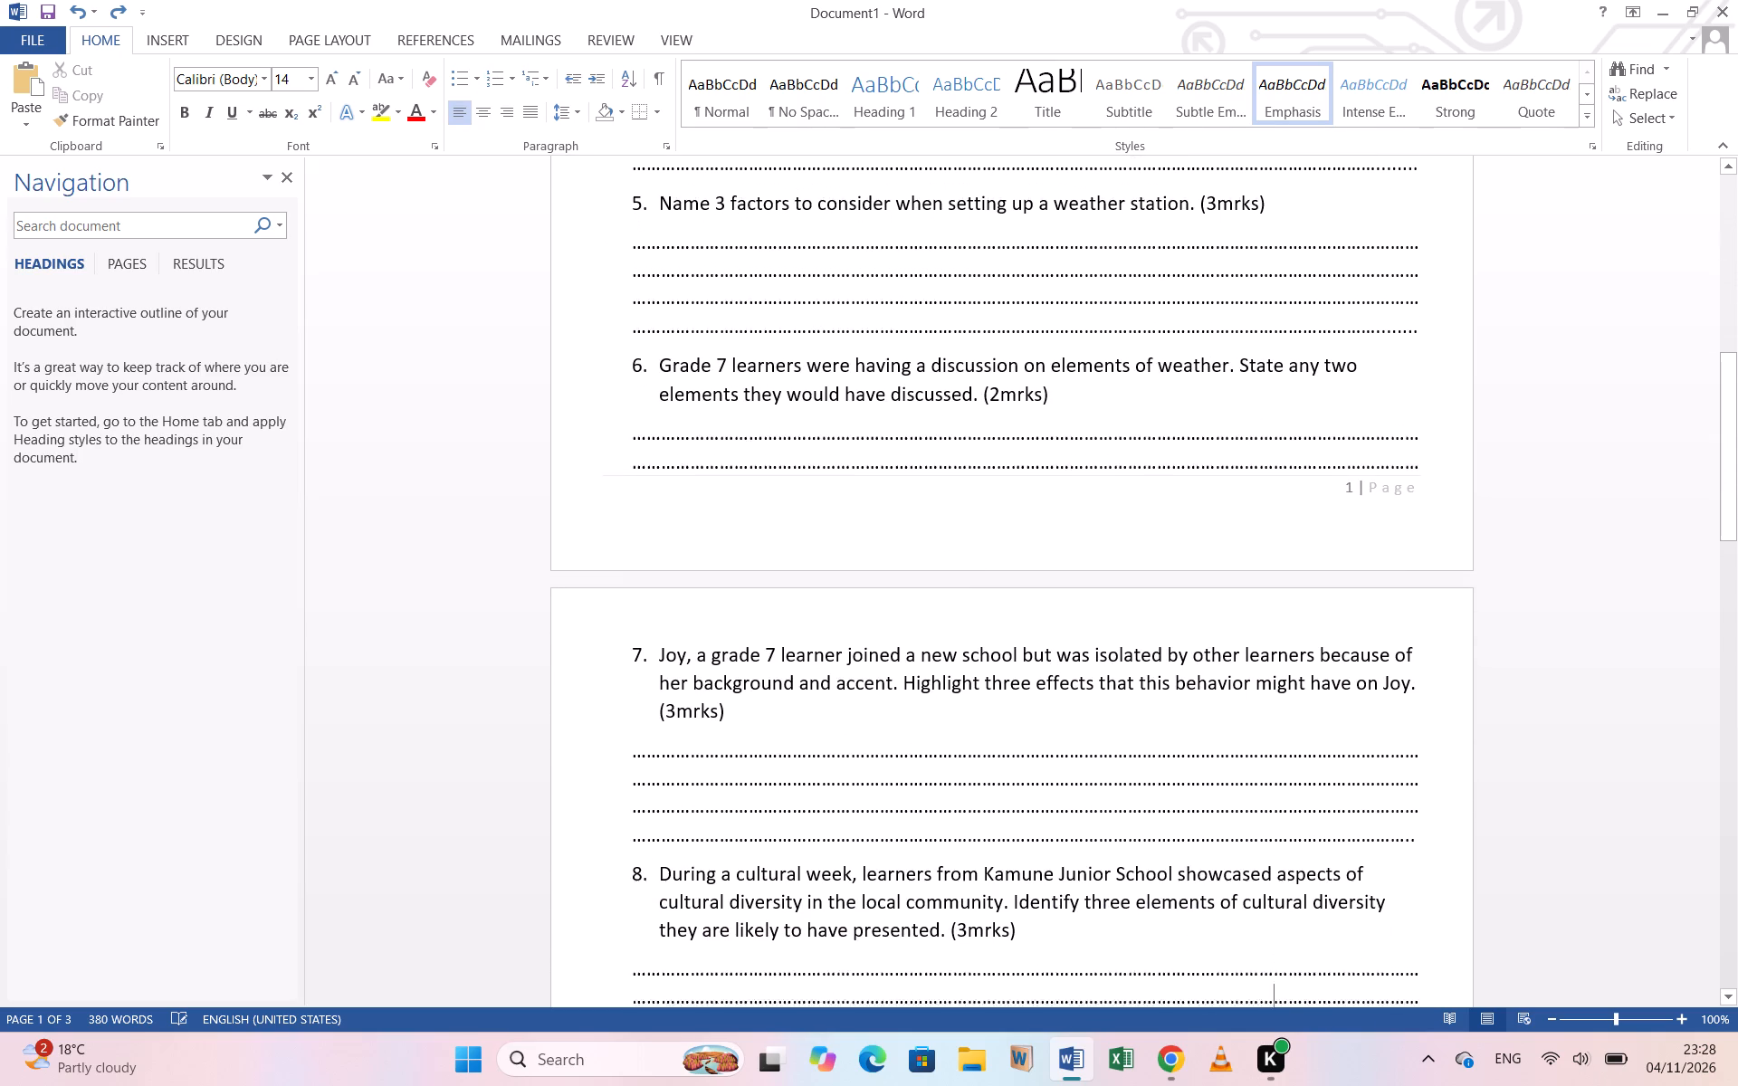
{"action": "key", "text": "Down"}
{"action": "key", "text": "Down"}
{"action": "key", "text": "Down"}
{"action": "key", "text": "Down"}
{"action": "key", "text": "Down"}
{"action": "key", "text": "Down"}
{"action": "key", "text": "Down"}
{"action": "key", "text": "Down"}
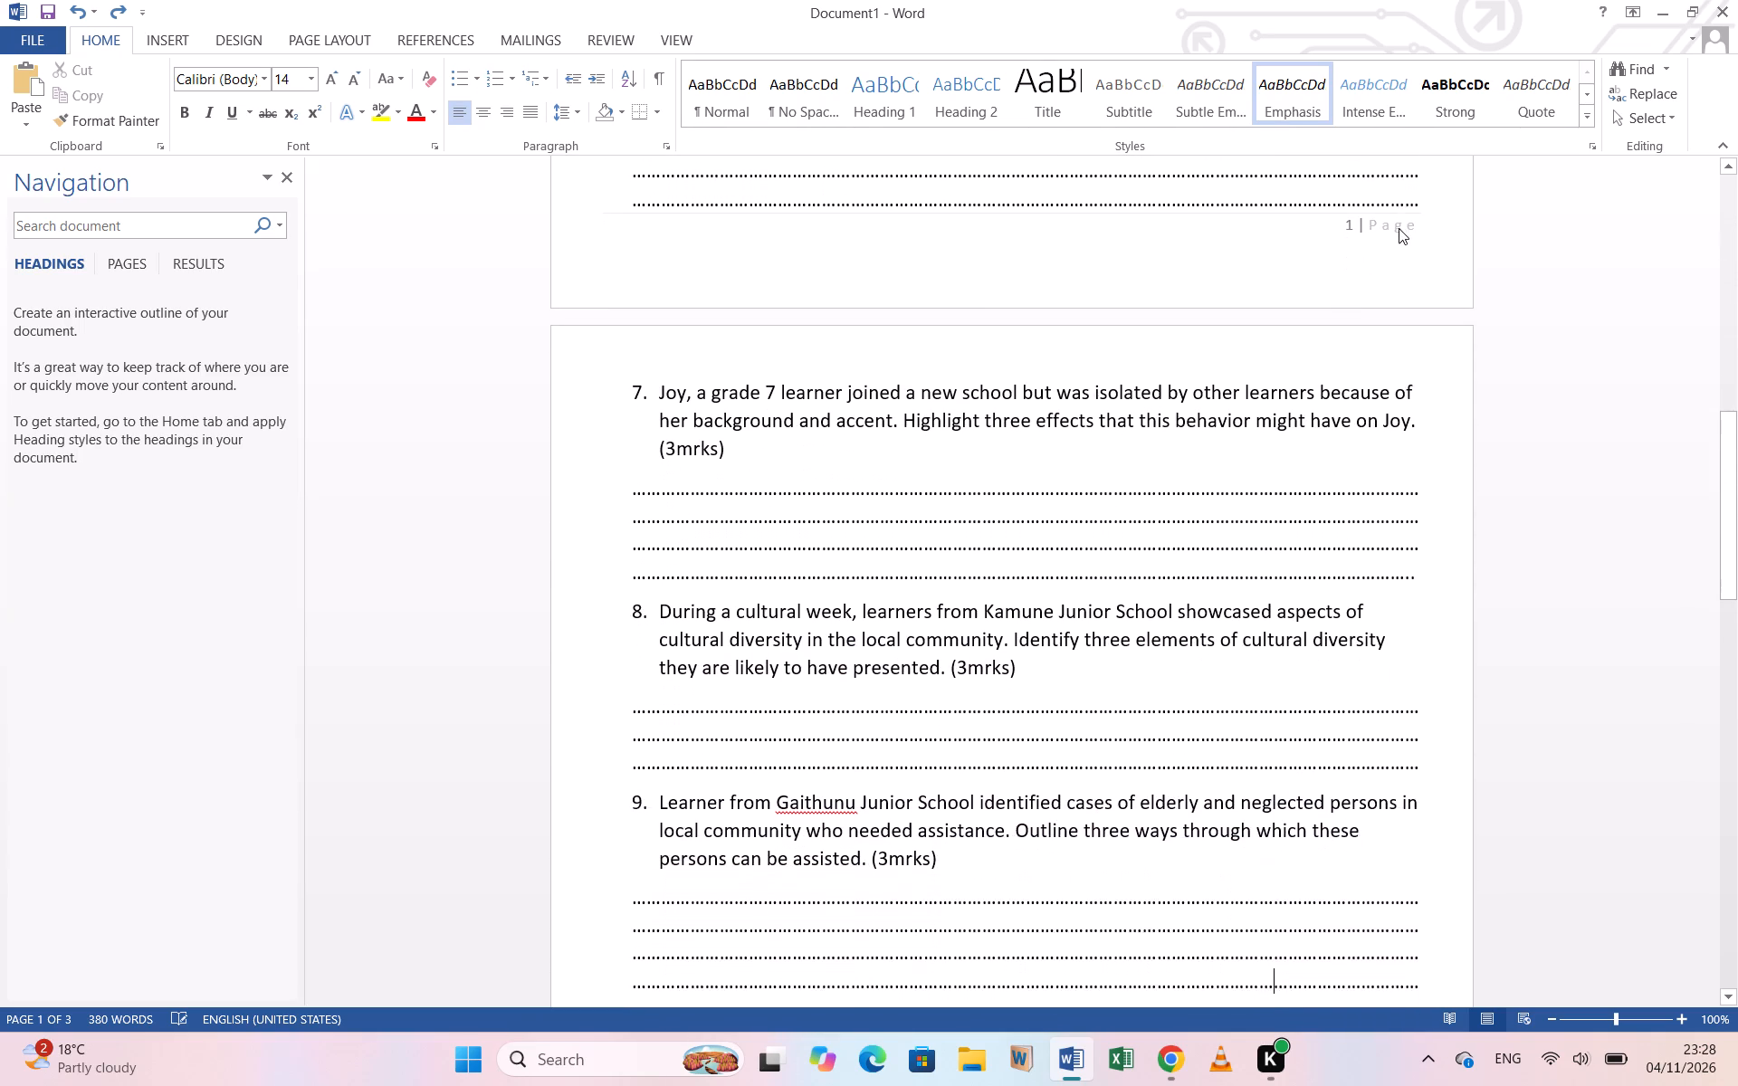
{"action": "key", "text": "Down"}
{"action": "key", "text": "Down"}
{"action": "key", "text": "Down"}
{"action": "key", "text": "Down"}
{"action": "key", "text": "Down"}
{"action": "key", "text": "Down"}
{"action": "key", "text": "Down"}
{"action": "key", "text": "Down"}
{"action": "key", "text": "Down"}
{"action": "key", "text": "Down"}
{"action": "key", "text": "Down"}
{"action": "key", "text": "Down"}
{"action": "key", "text": "Down"}
{"action": "key", "text": "Down"}
{"action": "key", "text": "Down"}
{"action": "key", "text": "Down"}
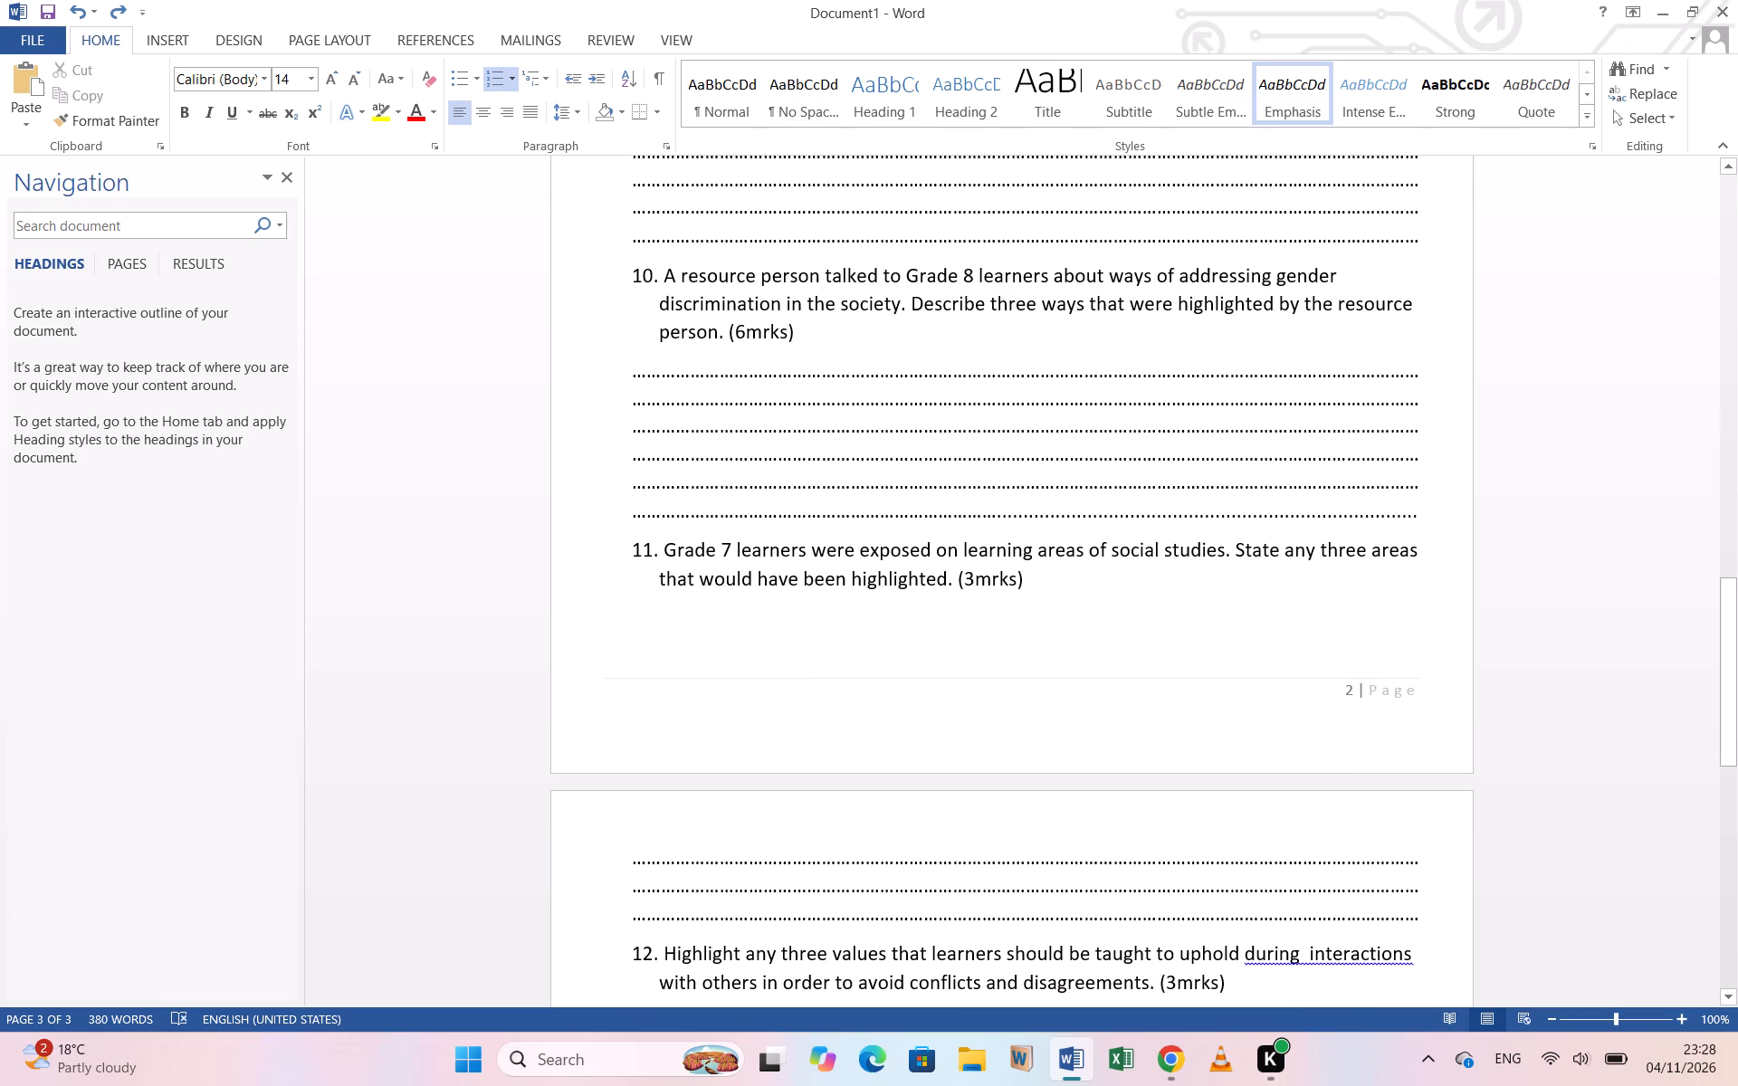
{"action": "key", "text": "Down"}
{"action": "key", "text": "Down"}
{"action": "key", "text": "Down"}
{"action": "key", "text": "Down"}
{"action": "key", "text": "Down"}
{"action": "key", "text": "Down"}
{"action": "key", "text": "Down"}
{"action": "key", "text": "Down"}
{"action": "key", "text": "Down"}
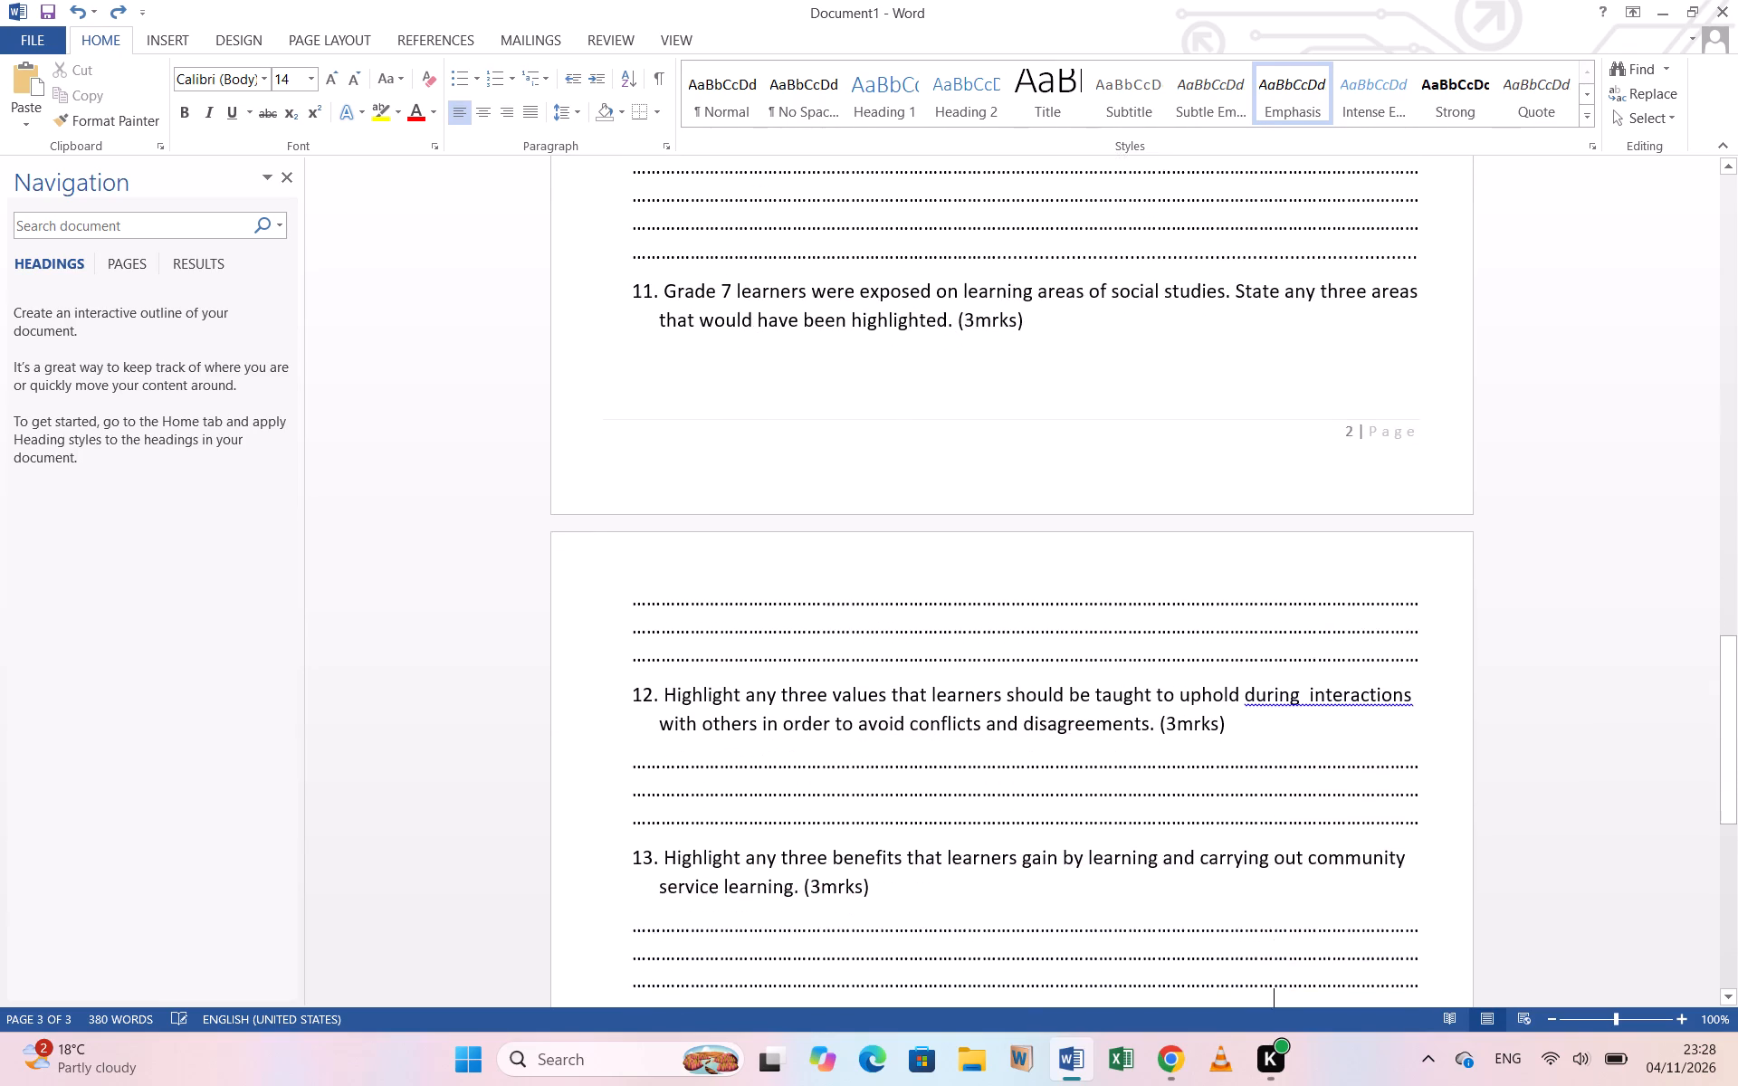
{"action": "key", "text": "Down"}
{"action": "key", "text": "Down"}
{"action": "key", "text": "Down"}
{"action": "key", "text": "Down"}
{"action": "key", "text": "Down"}
{"action": "key", "text": "Down"}
{"action": "key", "text": "Down"}
{"action": "key", "text": "Down"}
{"action": "key", "text": "Down"}
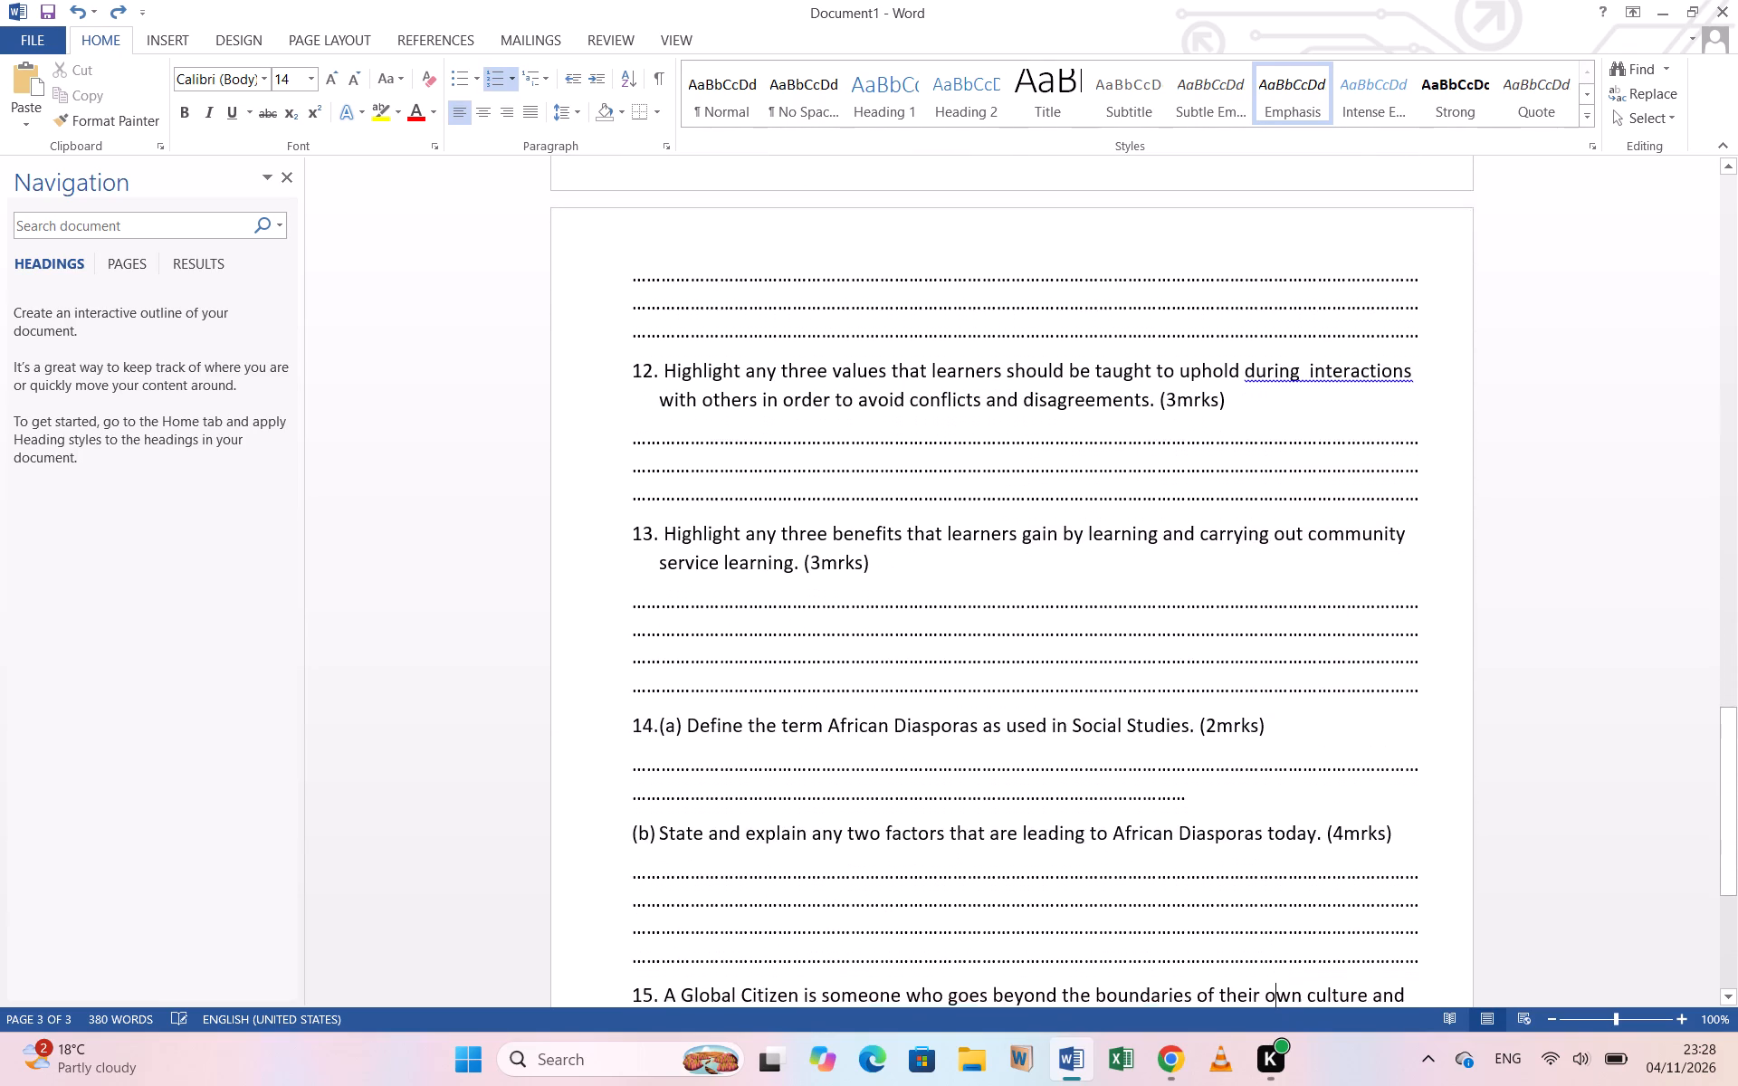
{"action": "key", "text": "Down"}
{"action": "key", "text": "Down"}
{"action": "key", "text": "Down"}
{"action": "key", "text": "Down"}
{"action": "key", "text": "Down"}
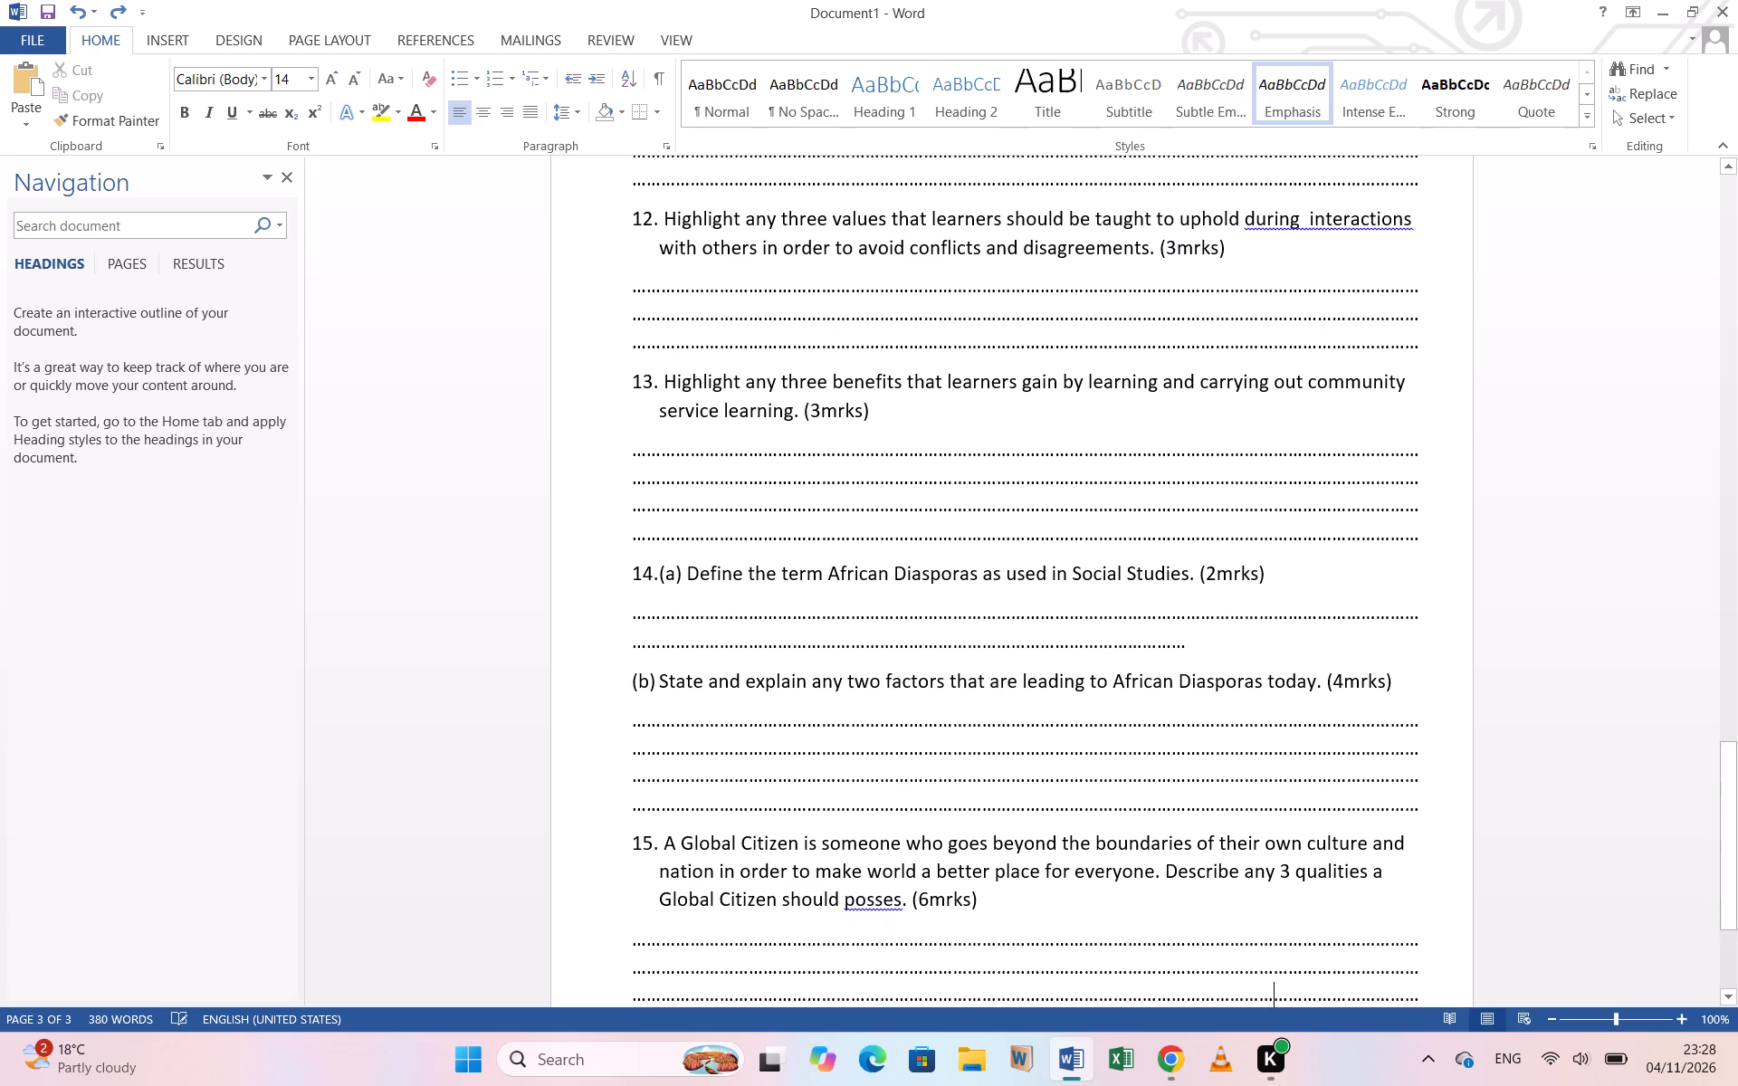
{"action": "key", "text": "Down"}
{"action": "key", "text": "Down"}
{"action": "key", "text": "Down"}
{"action": "key", "text": "Down"}
{"action": "key", "text": "Down"}
{"action": "key", "text": "Down"}
{"action": "key", "text": "Down"}
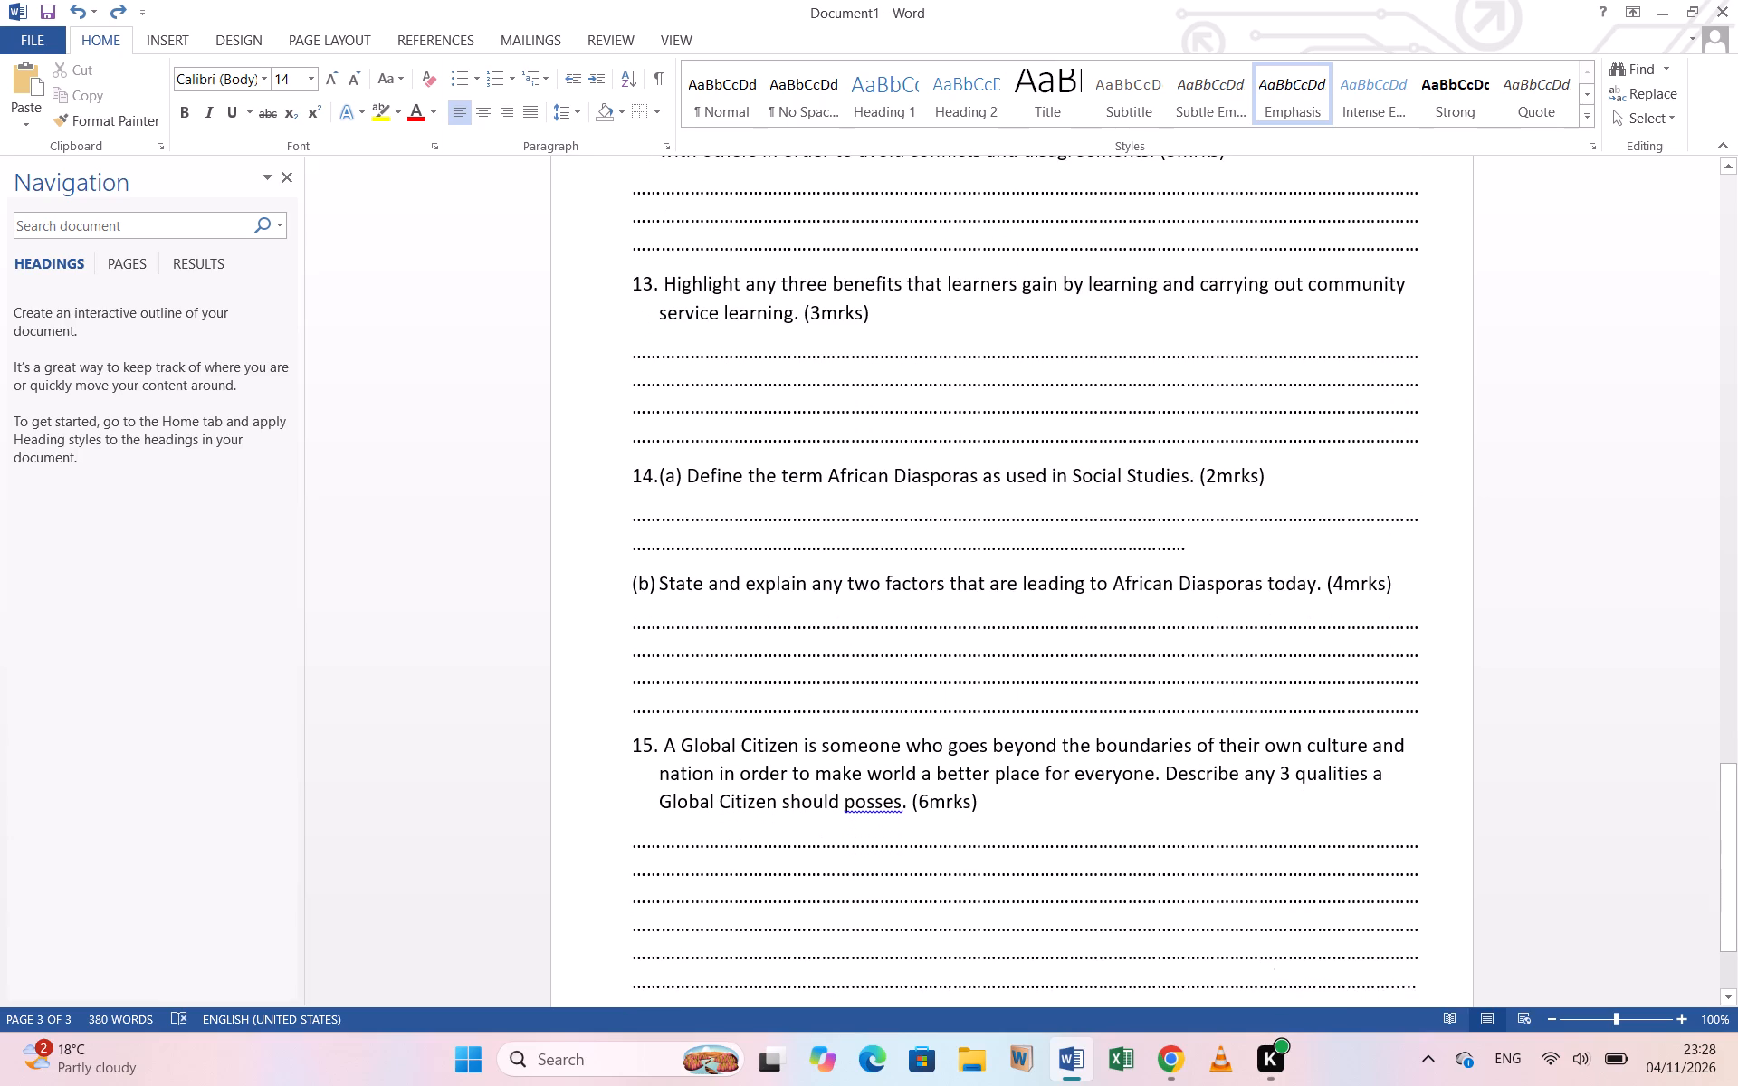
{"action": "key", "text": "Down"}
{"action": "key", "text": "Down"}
Save the exam as a Word document in the Desktop folder FK HUB > LET'S LEARN, keeping the suggested file name.
{"action": "left_click", "coordinate": [43, 15]}
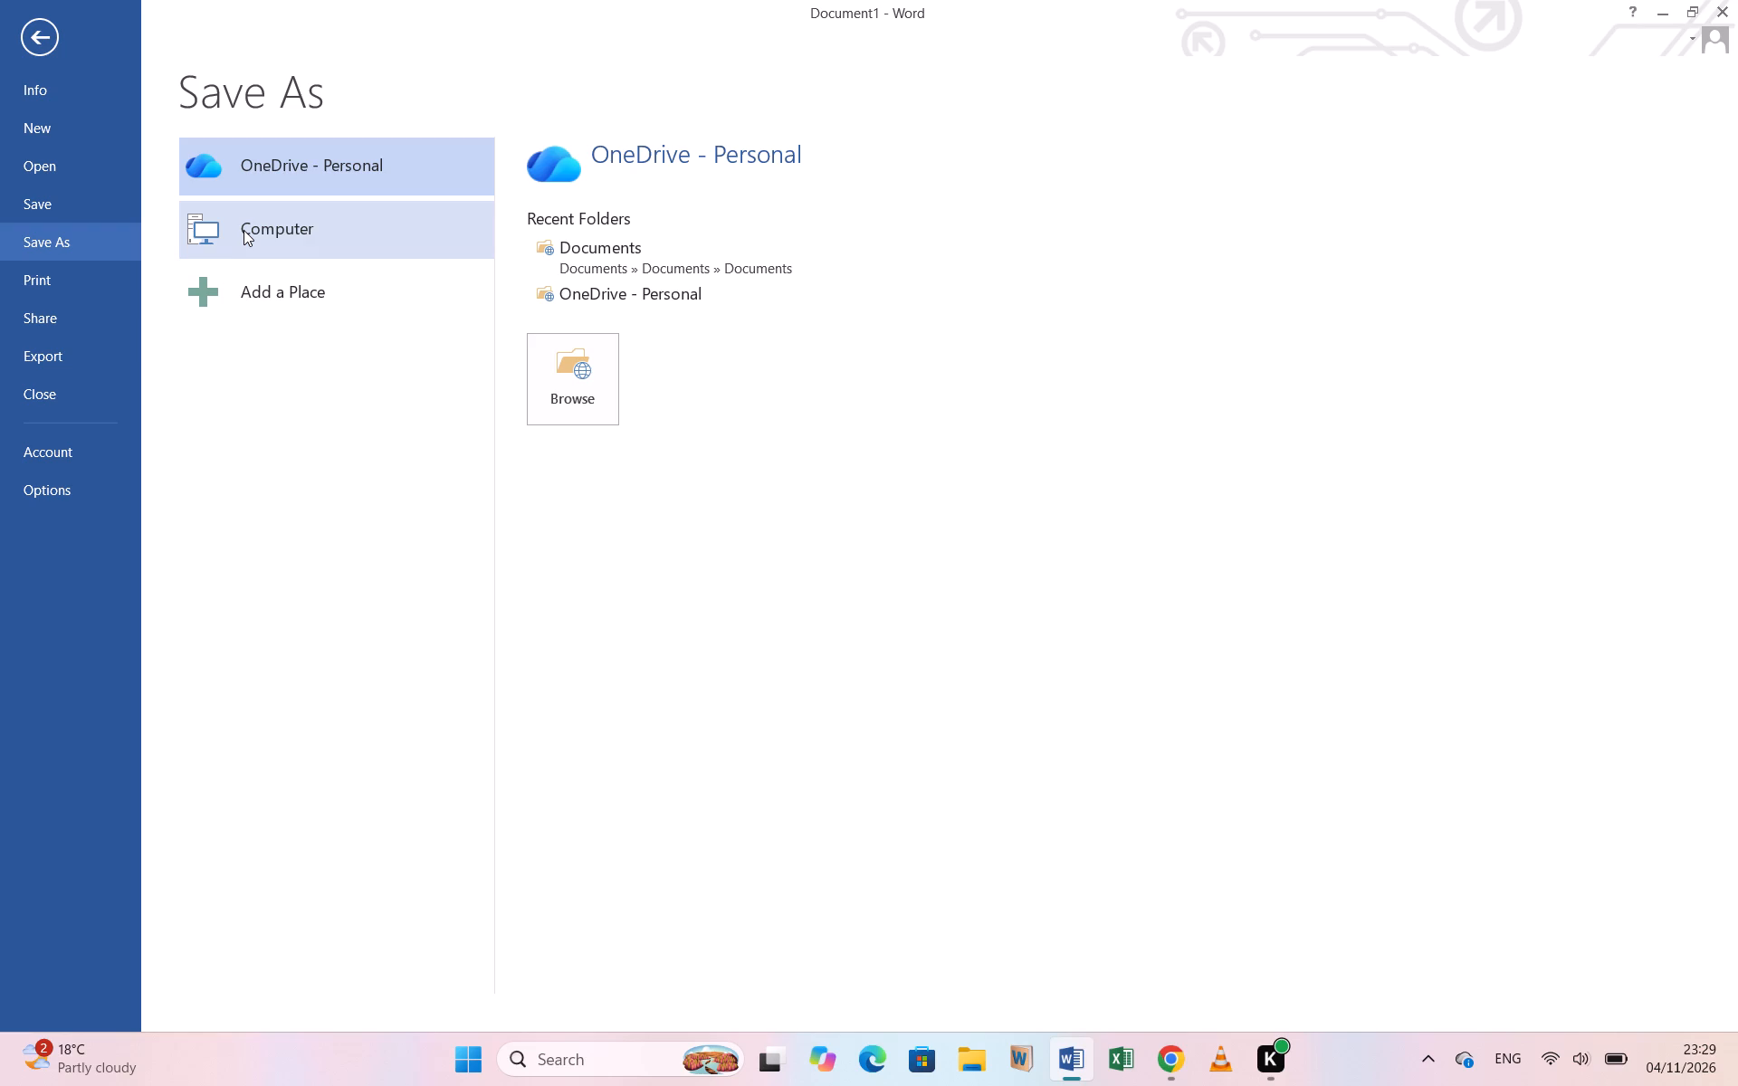
{"action": "left_click", "coordinate": [244, 230]}
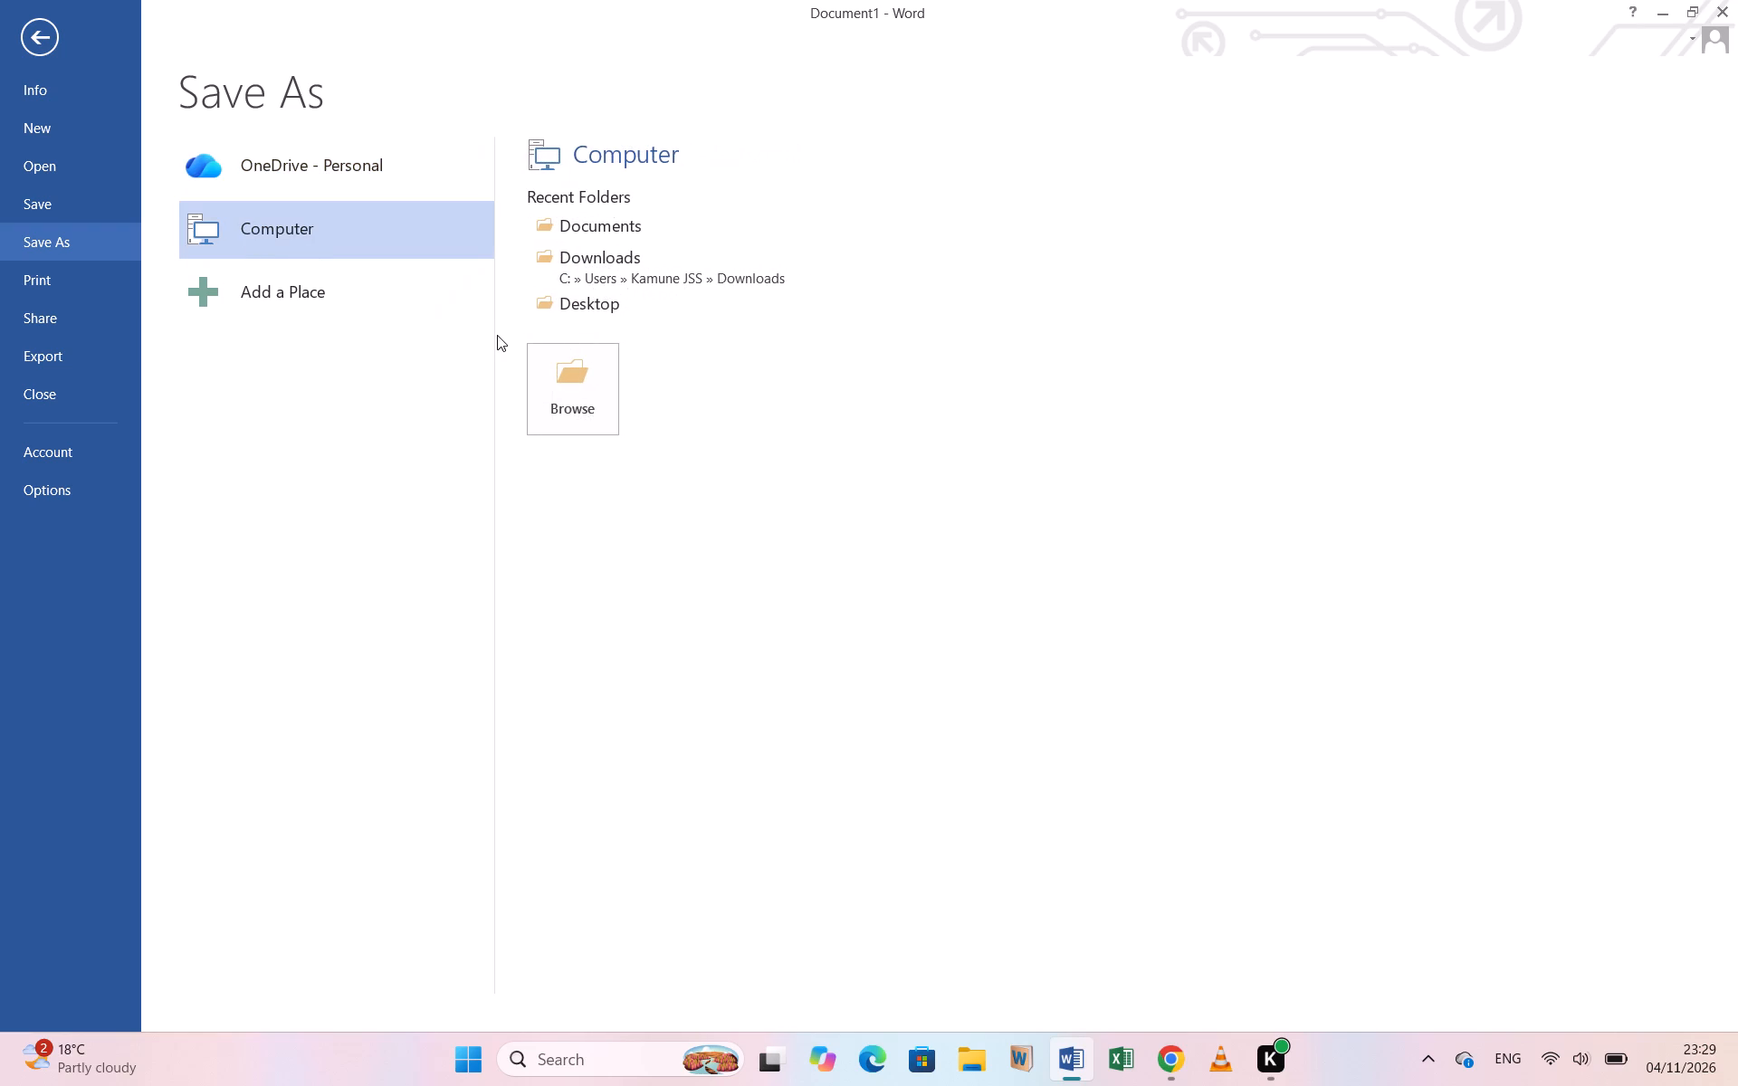
{"action": "left_click", "coordinate": [628, 298]}
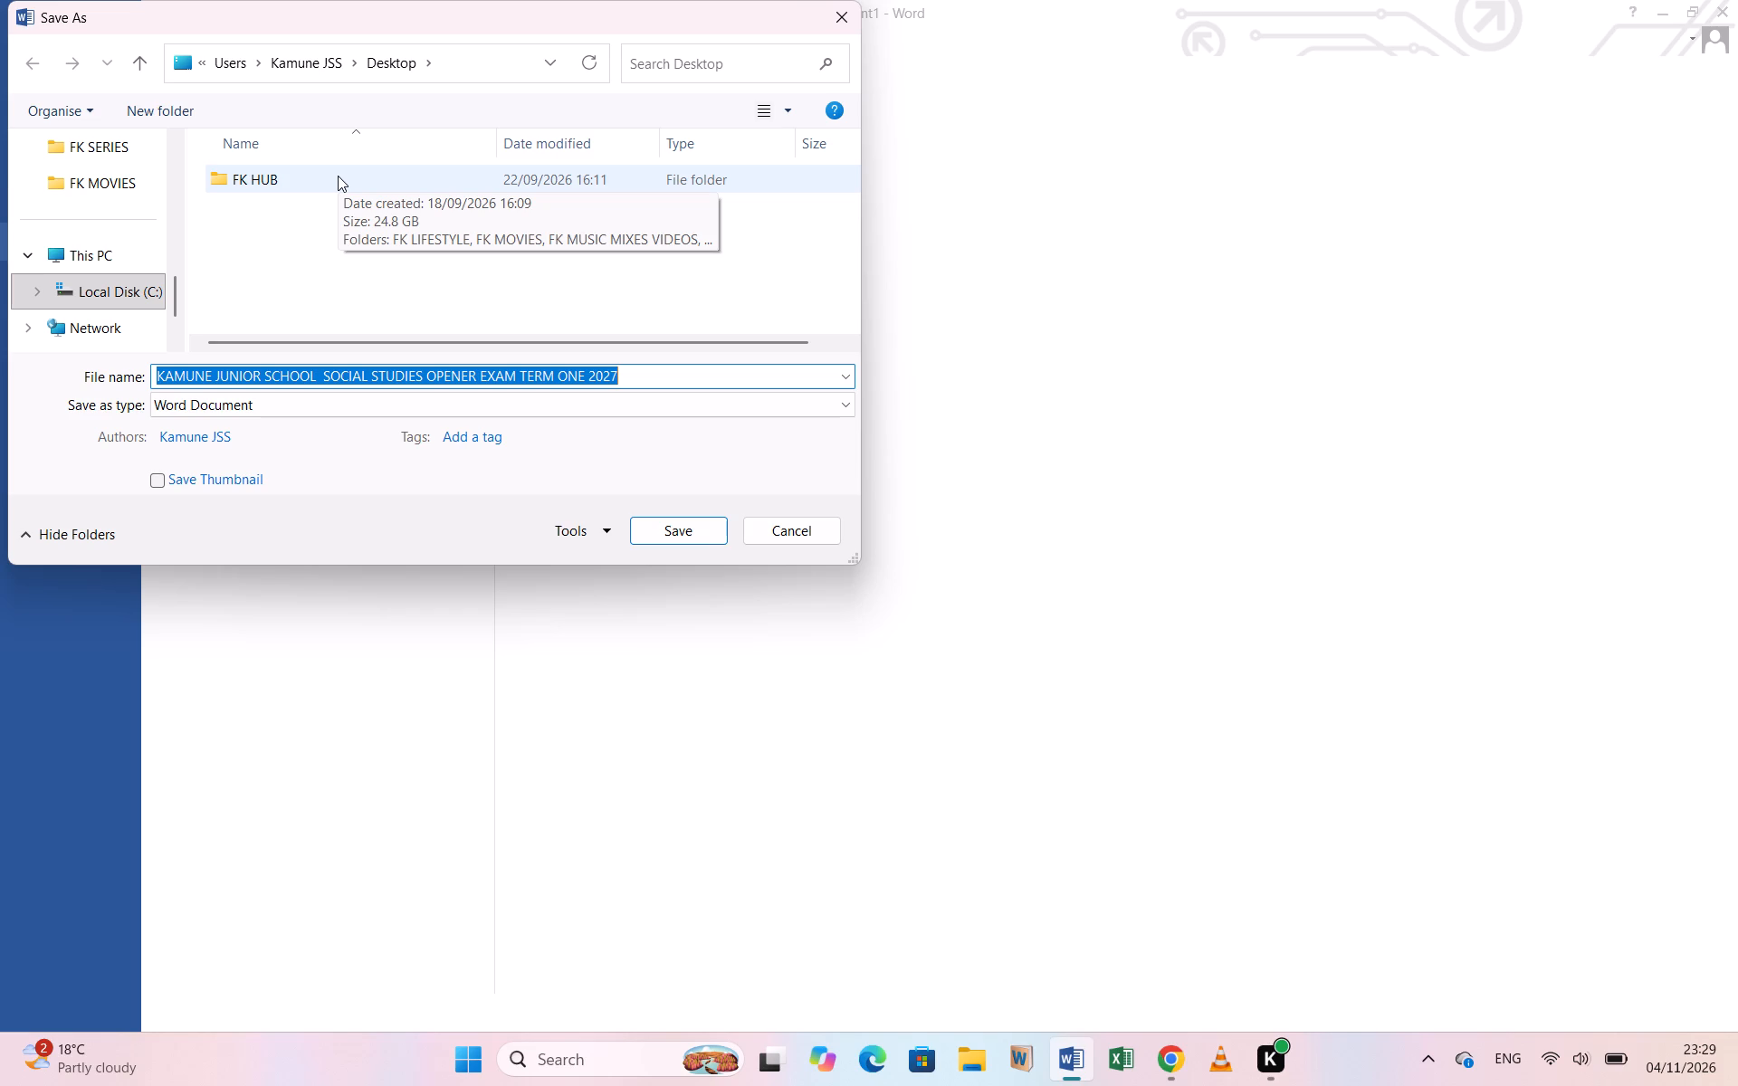
{"action": "left_click", "coordinate": [288, 176]}
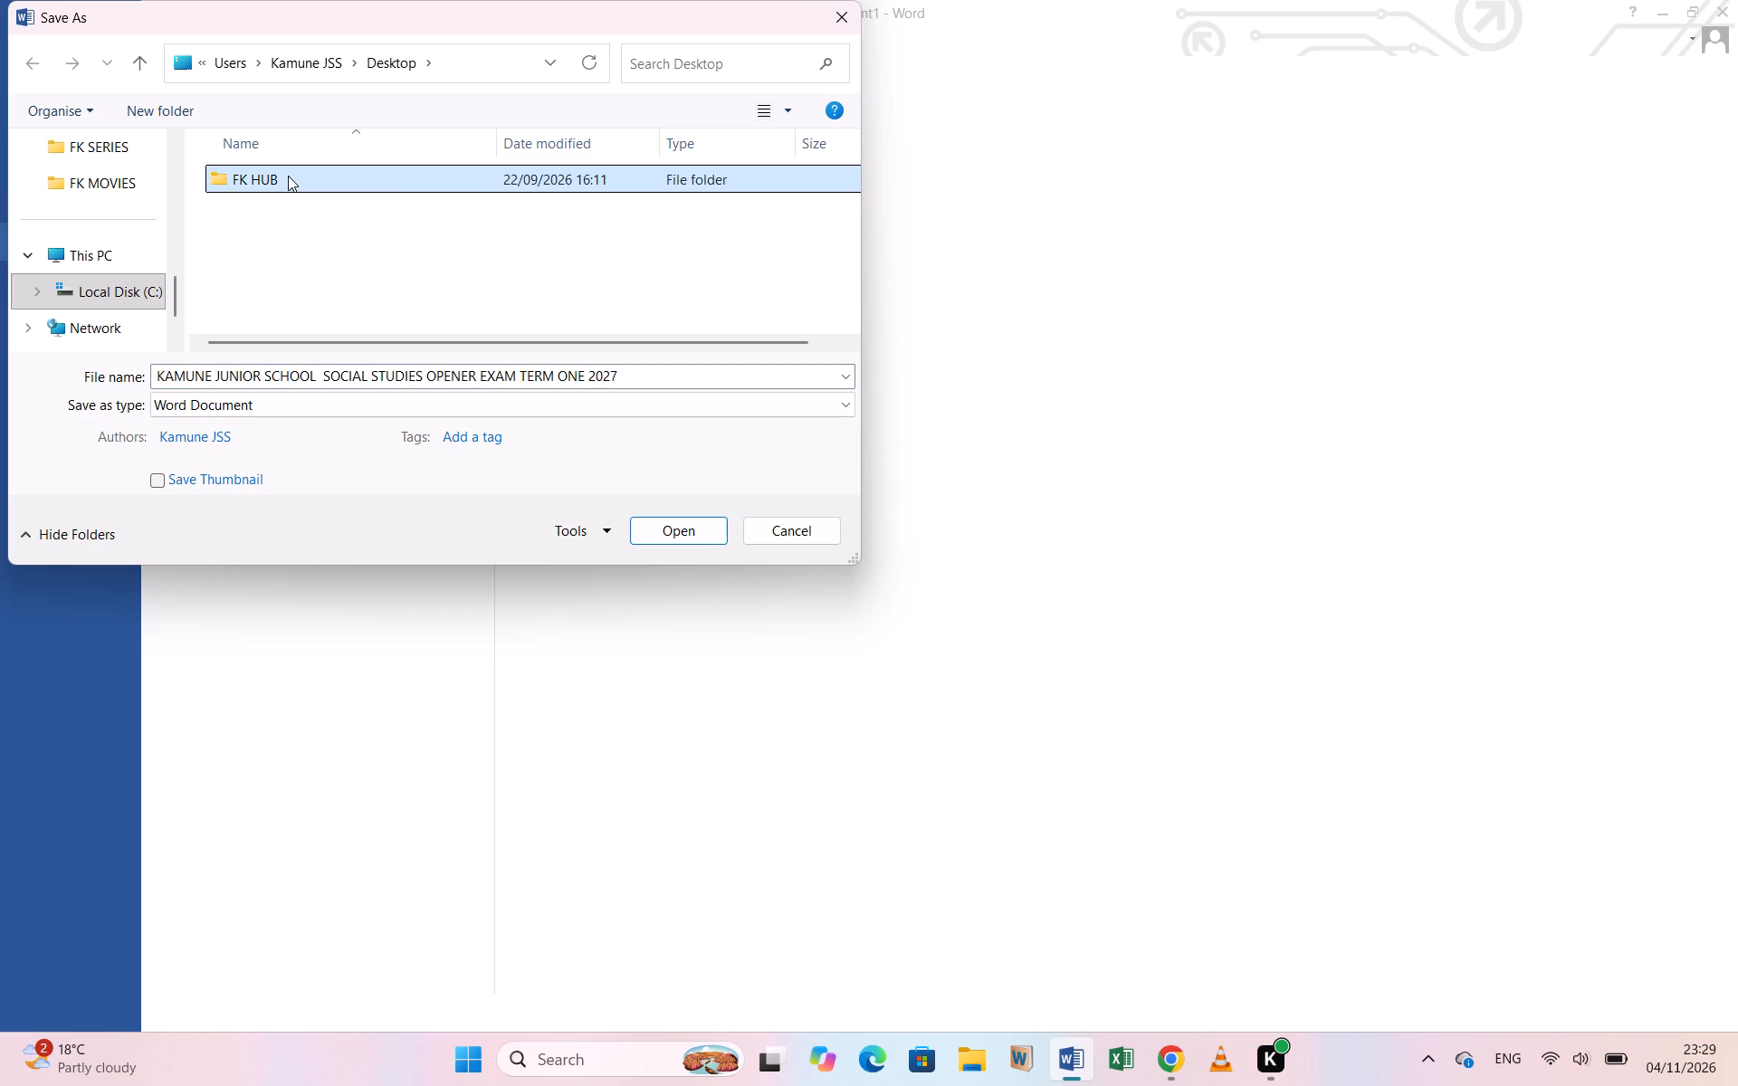
{"action": "double_click", "coordinate": [376, 179]}
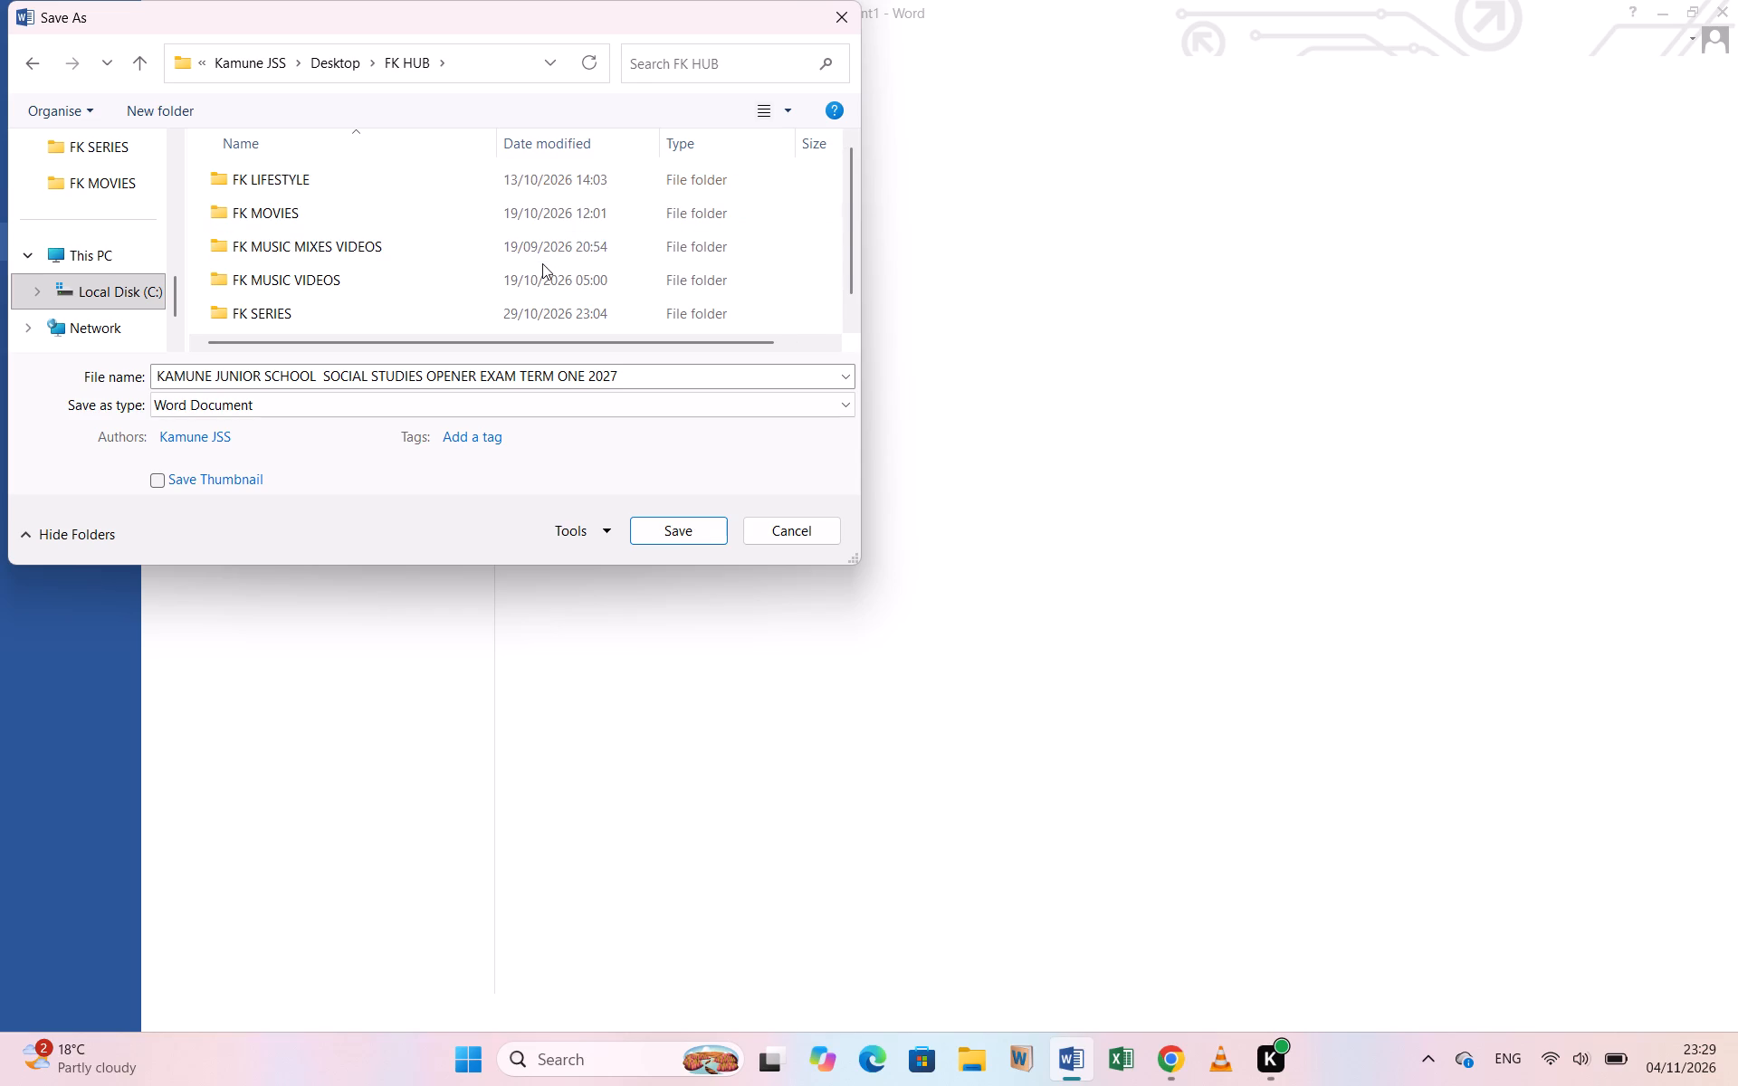
{"action": "left_click", "coordinate": [845, 318]}
{"action": "left_click", "coordinate": [845, 318]}
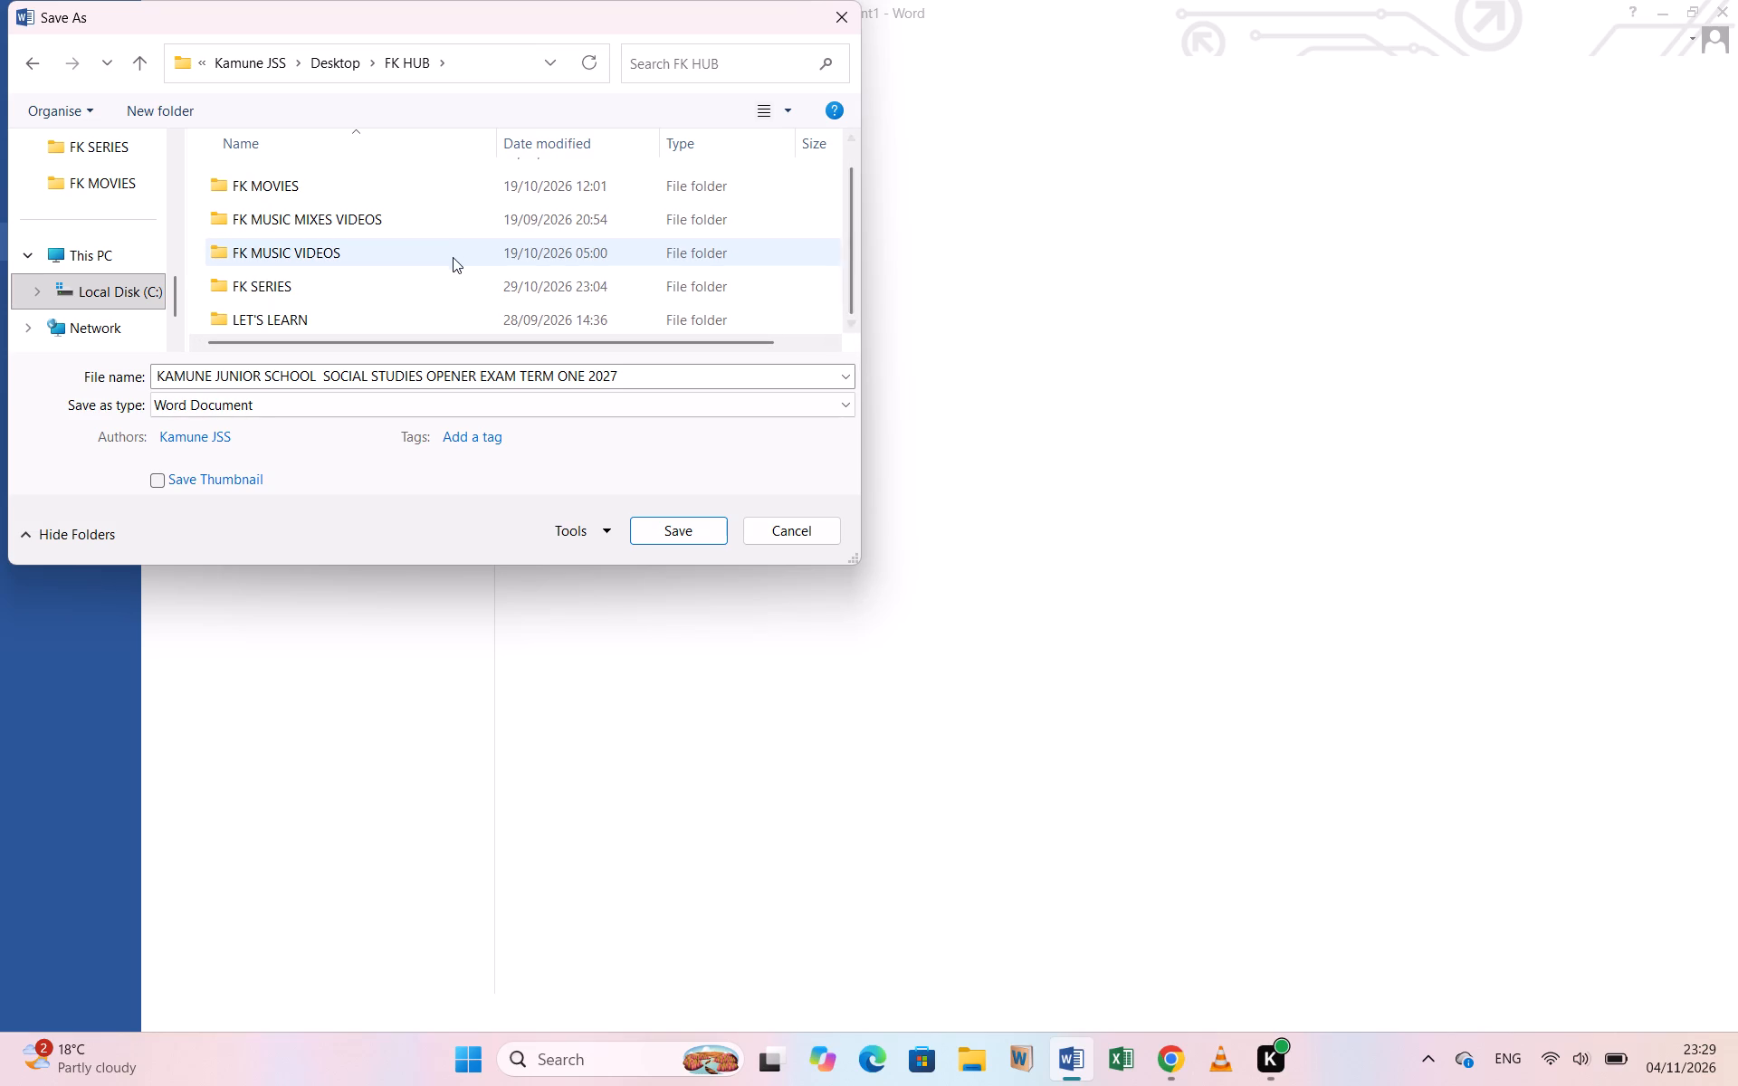
{"action": "left_click", "coordinate": [415, 311]}
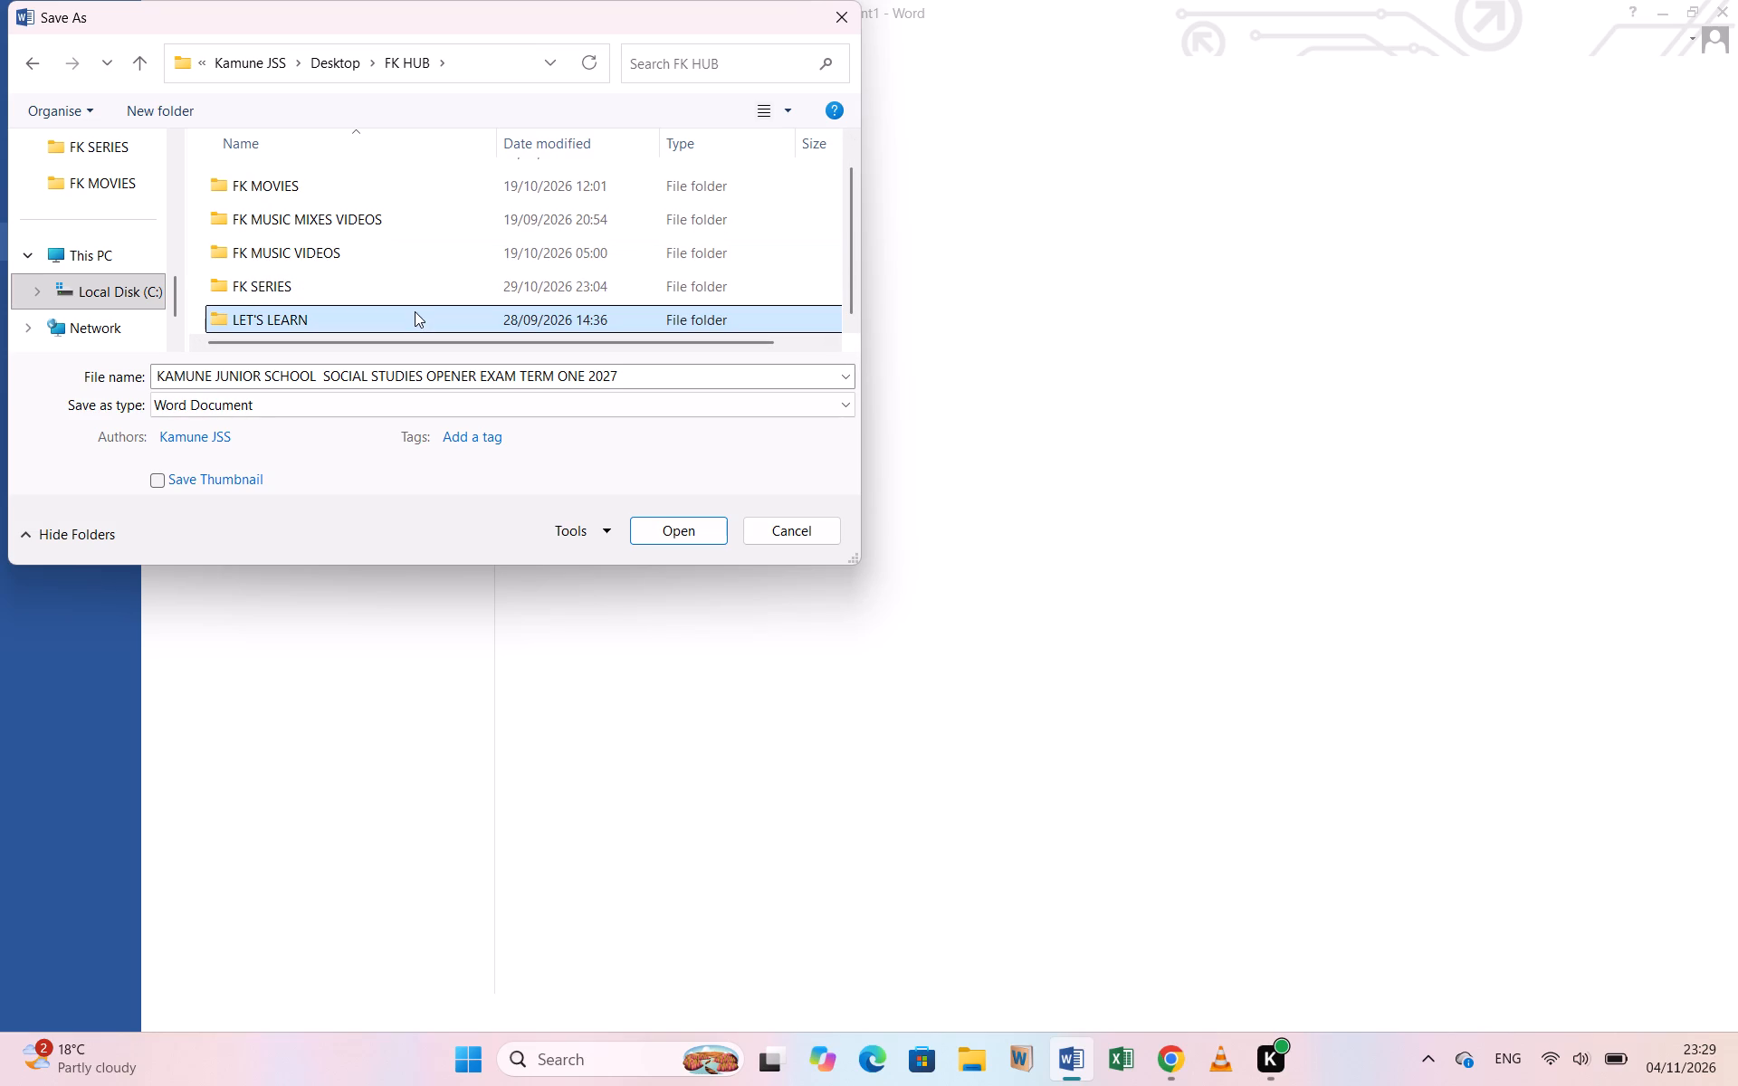
{"action": "left_click", "coordinate": [415, 311]}
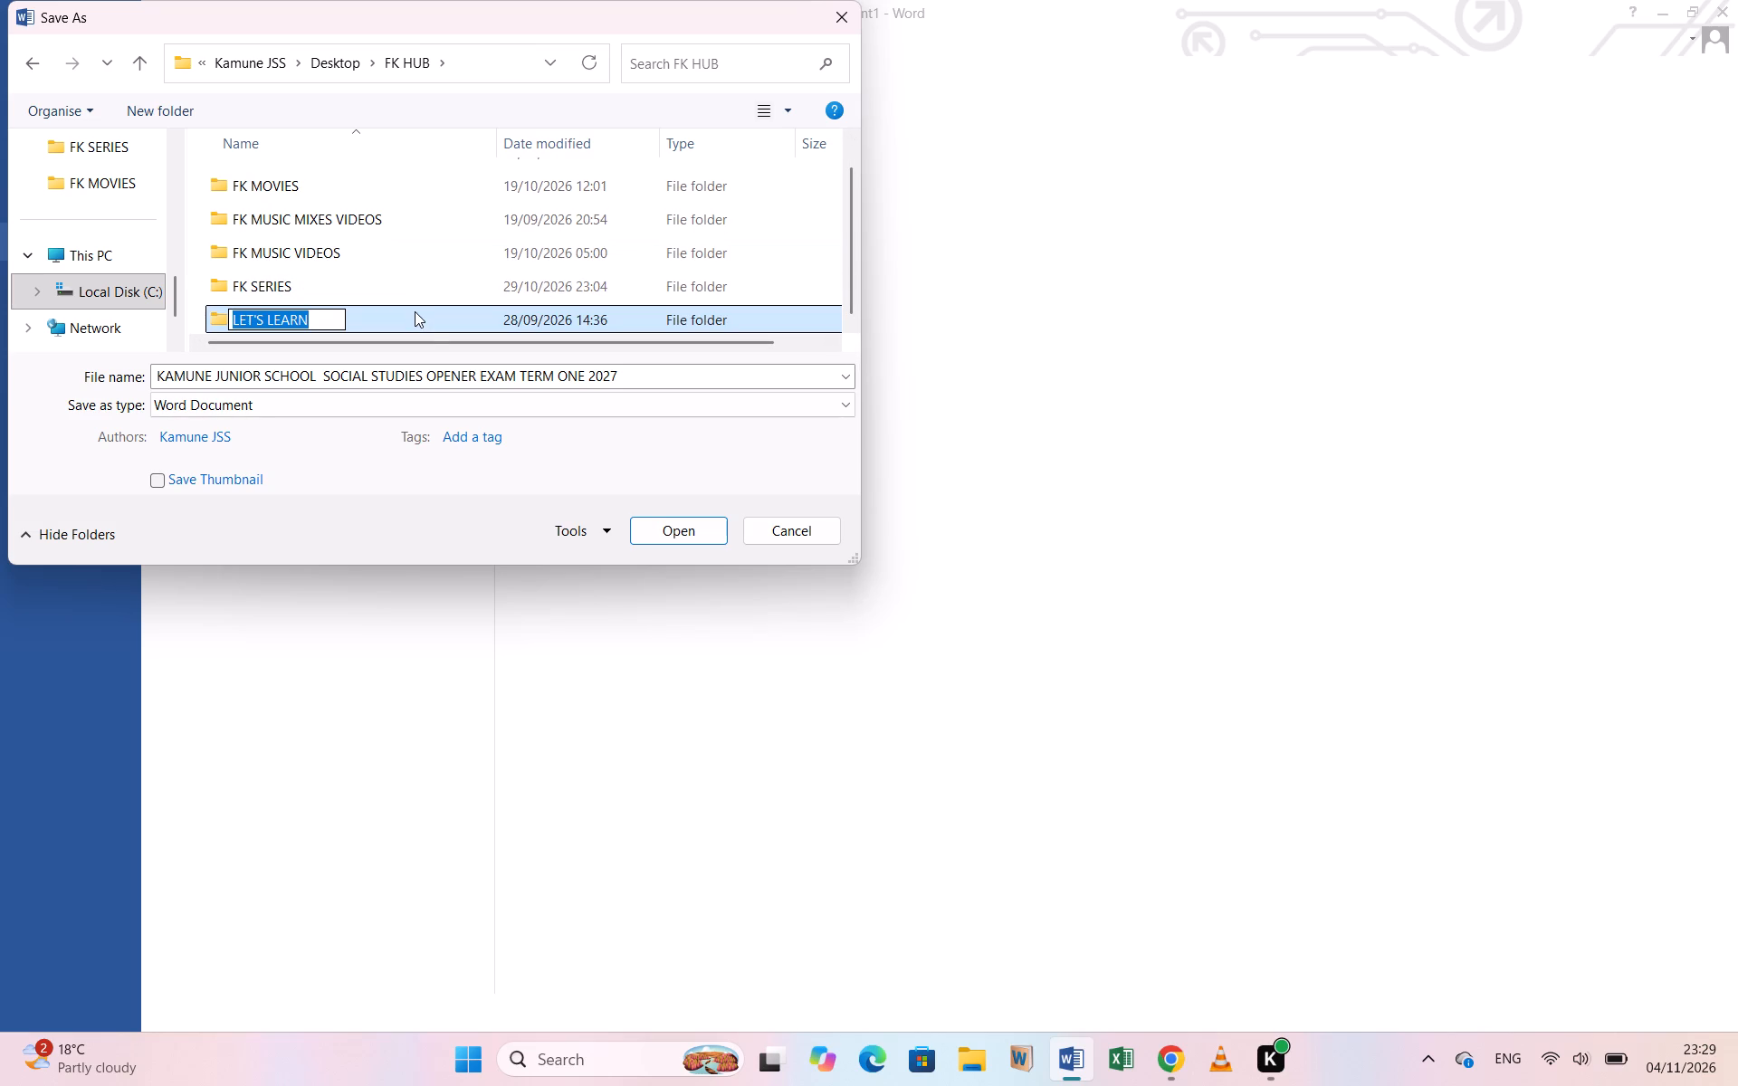
{"action": "double_click", "coordinate": [429, 310]}
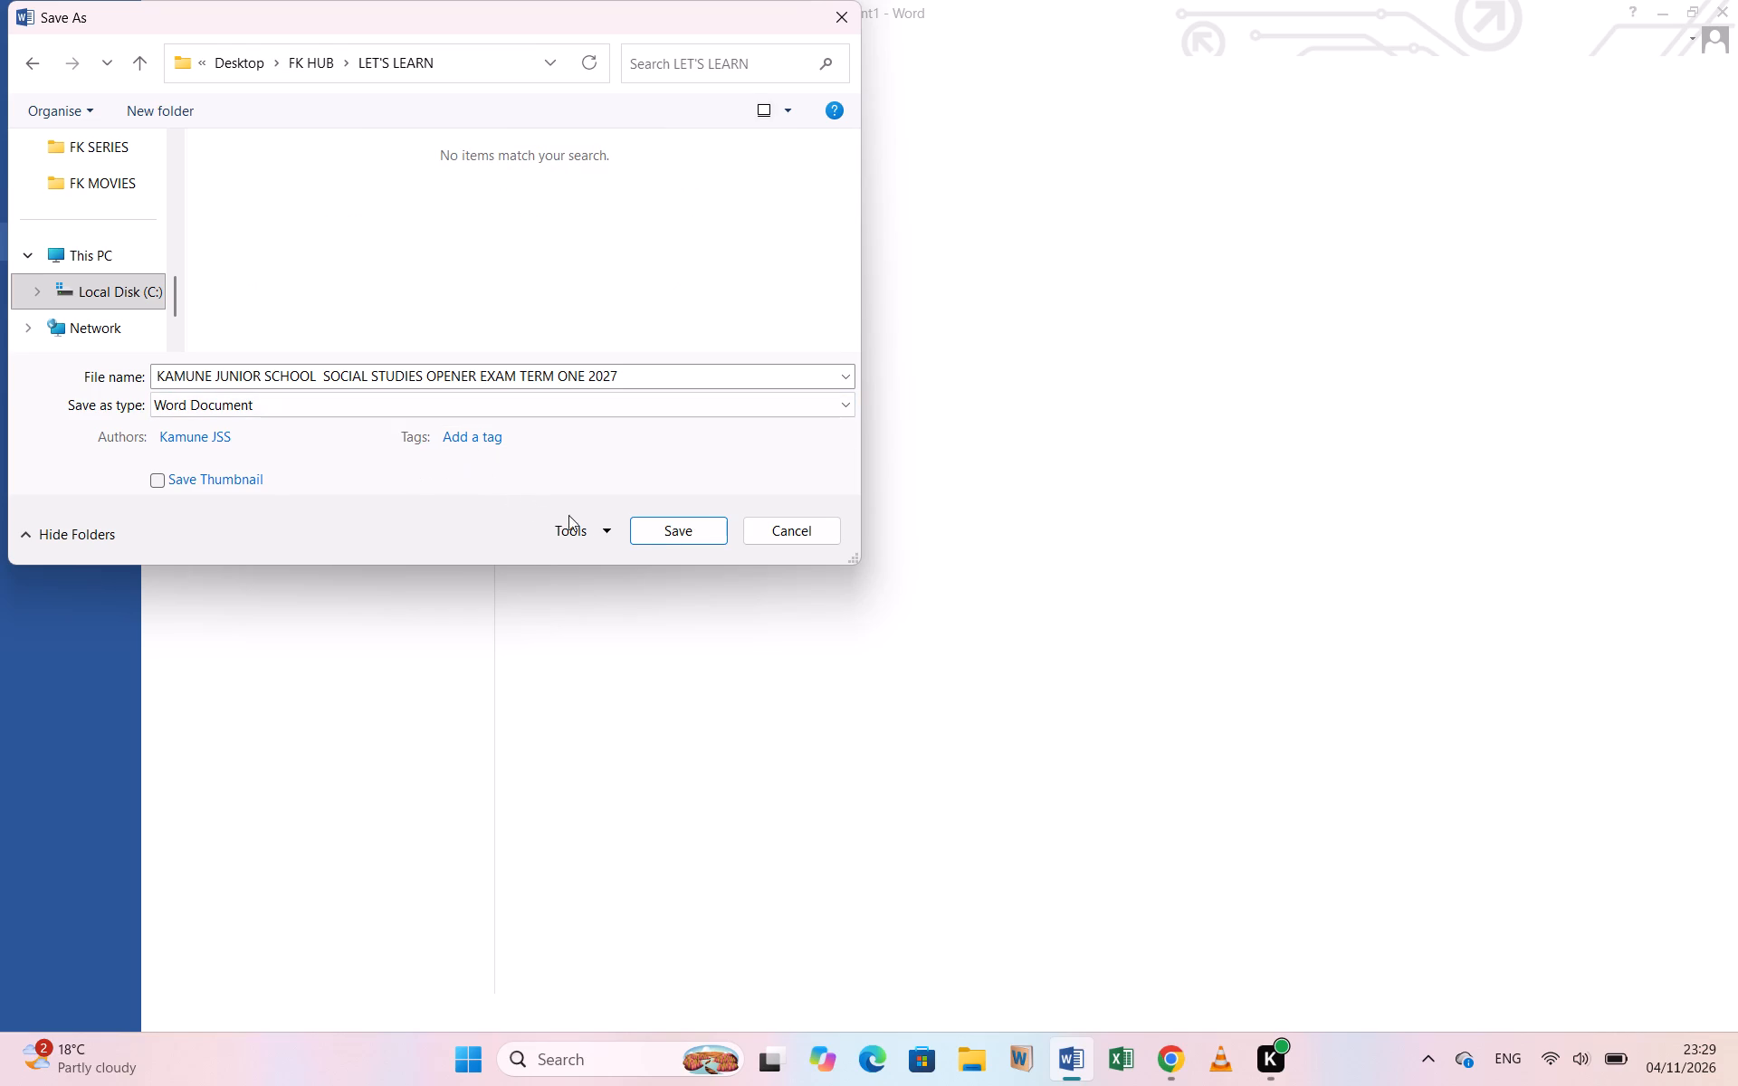
{"action": "left_click", "coordinate": [658, 534]}
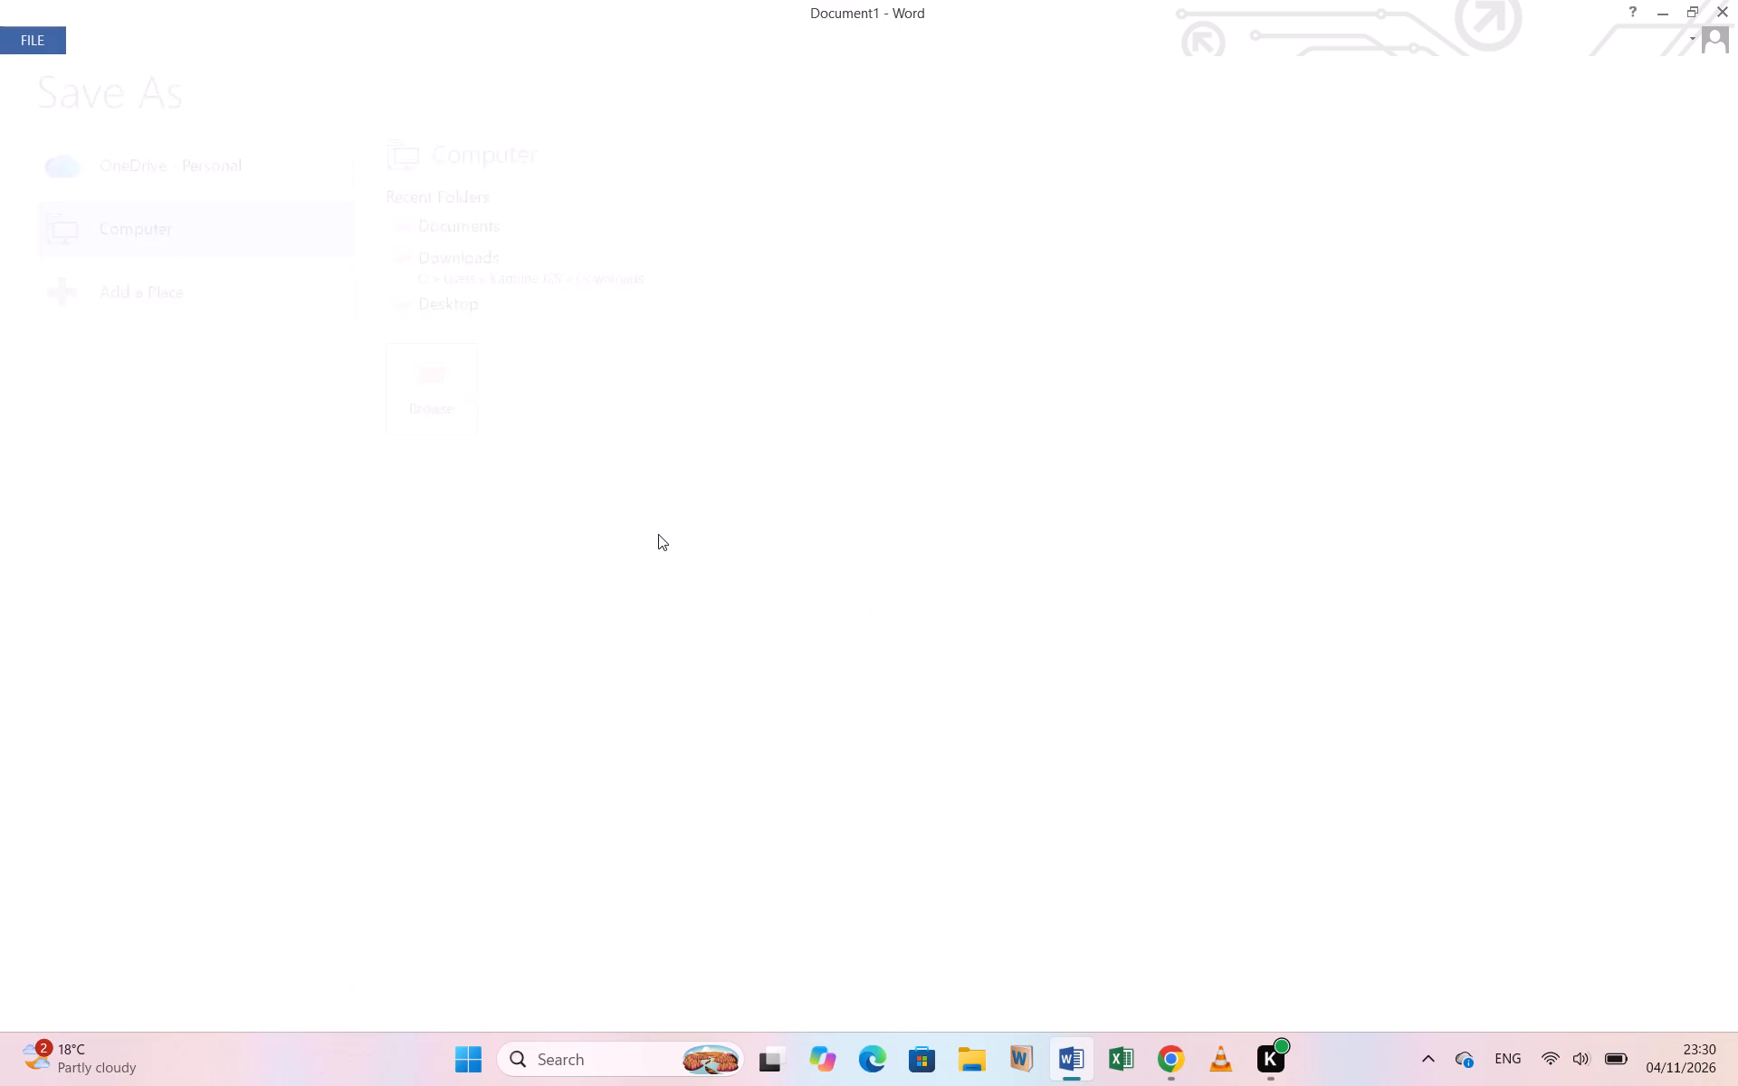
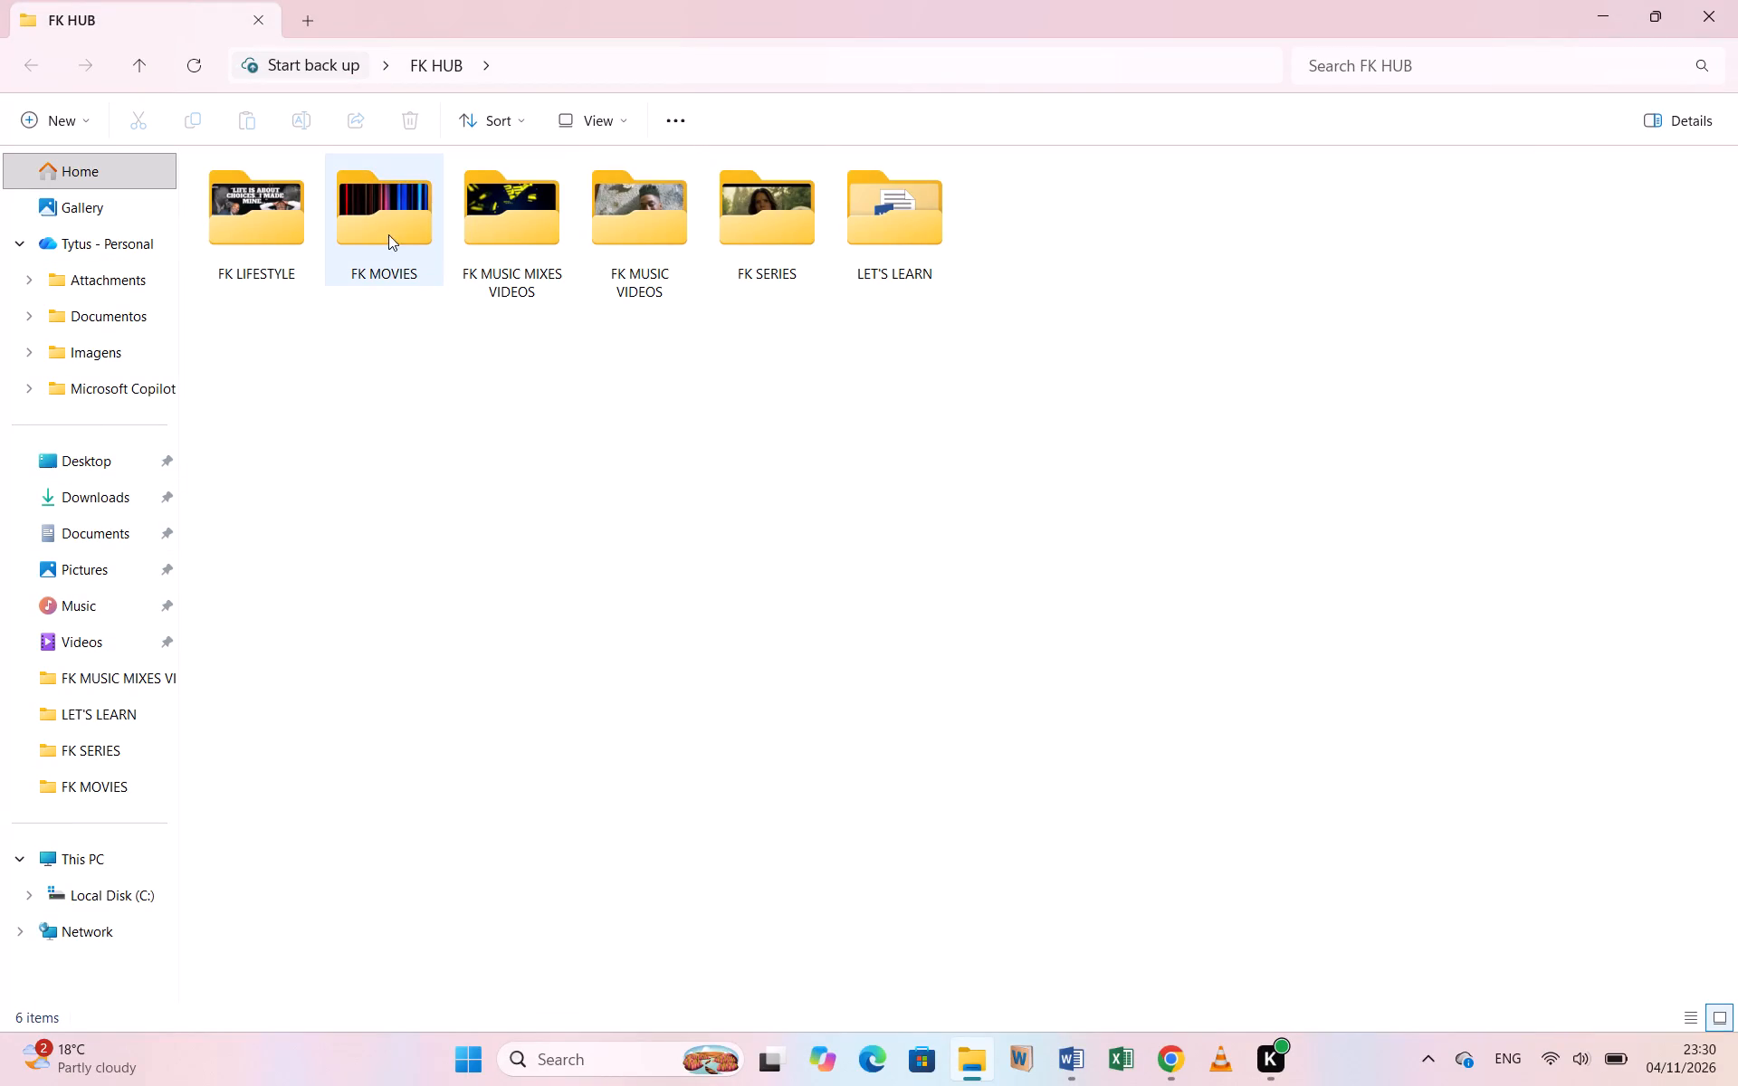
Open the saved Kamune Junior School Social Studies exam from the LET'S LEARN folder in File Explorer.
{"action": "triple_click", "coordinate": [865, 210]}
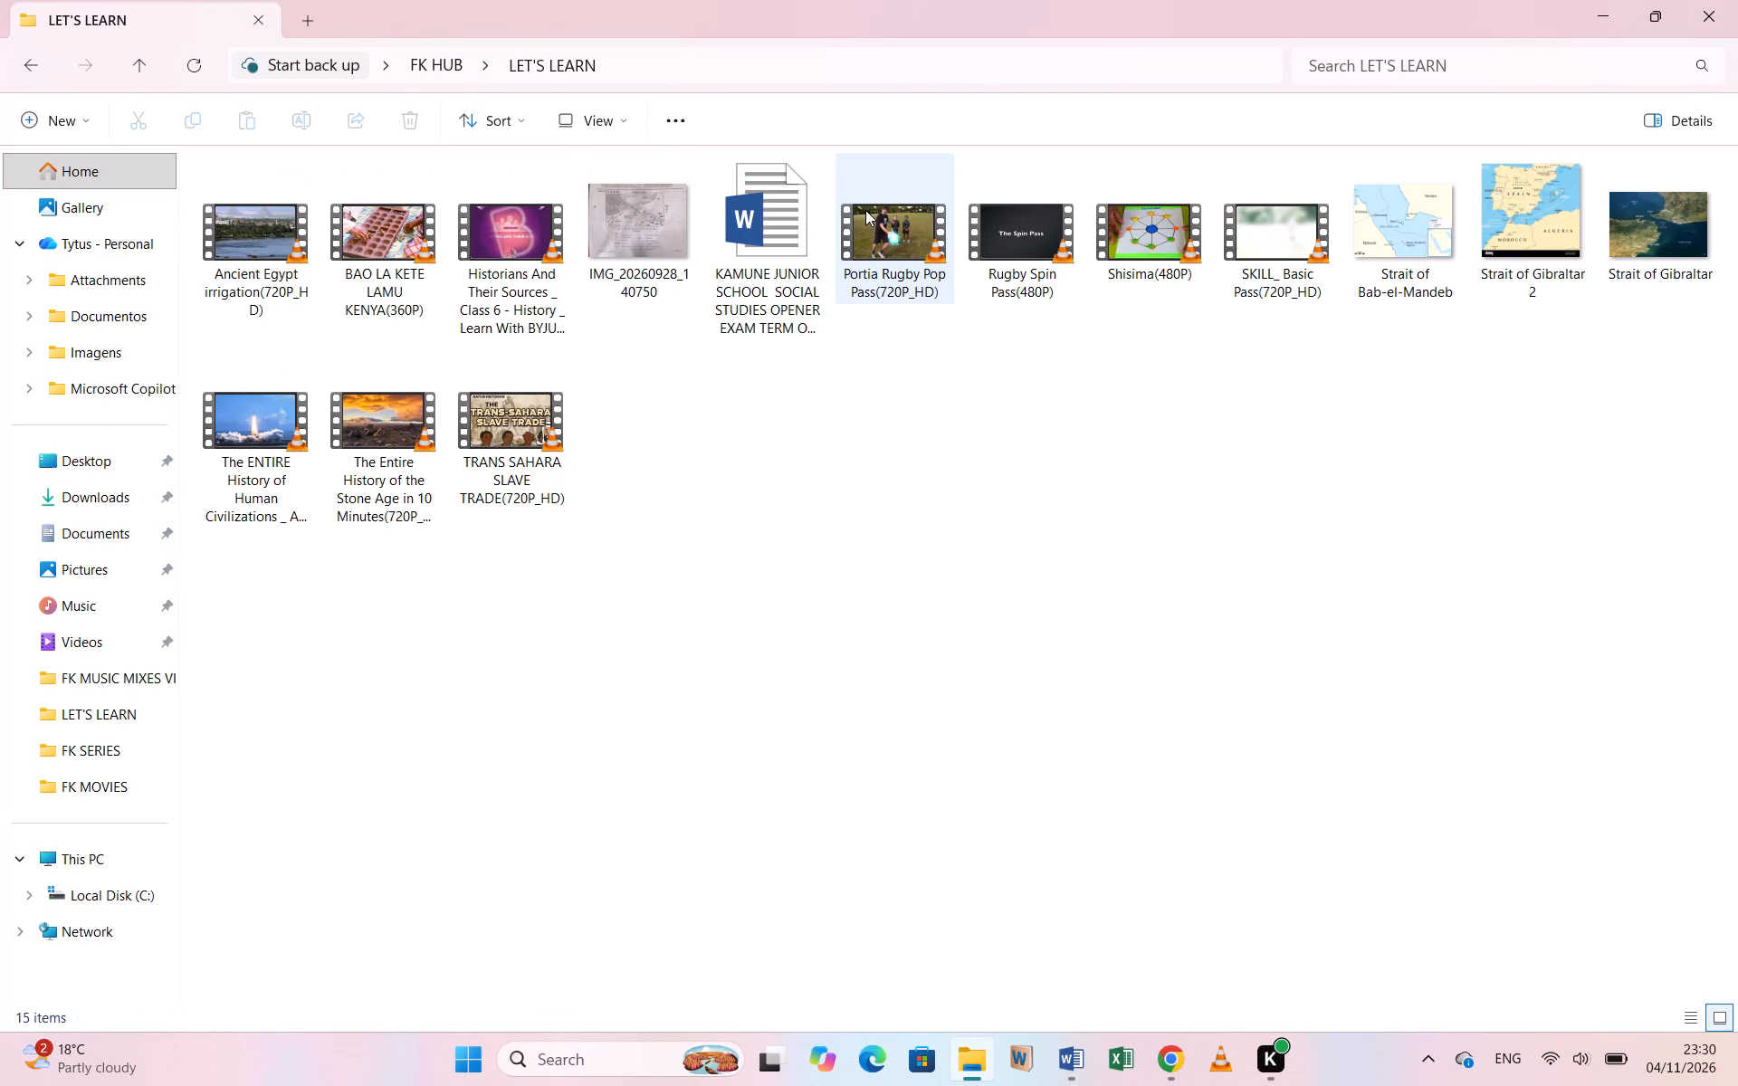
{"action": "double_click", "coordinate": [774, 261]}
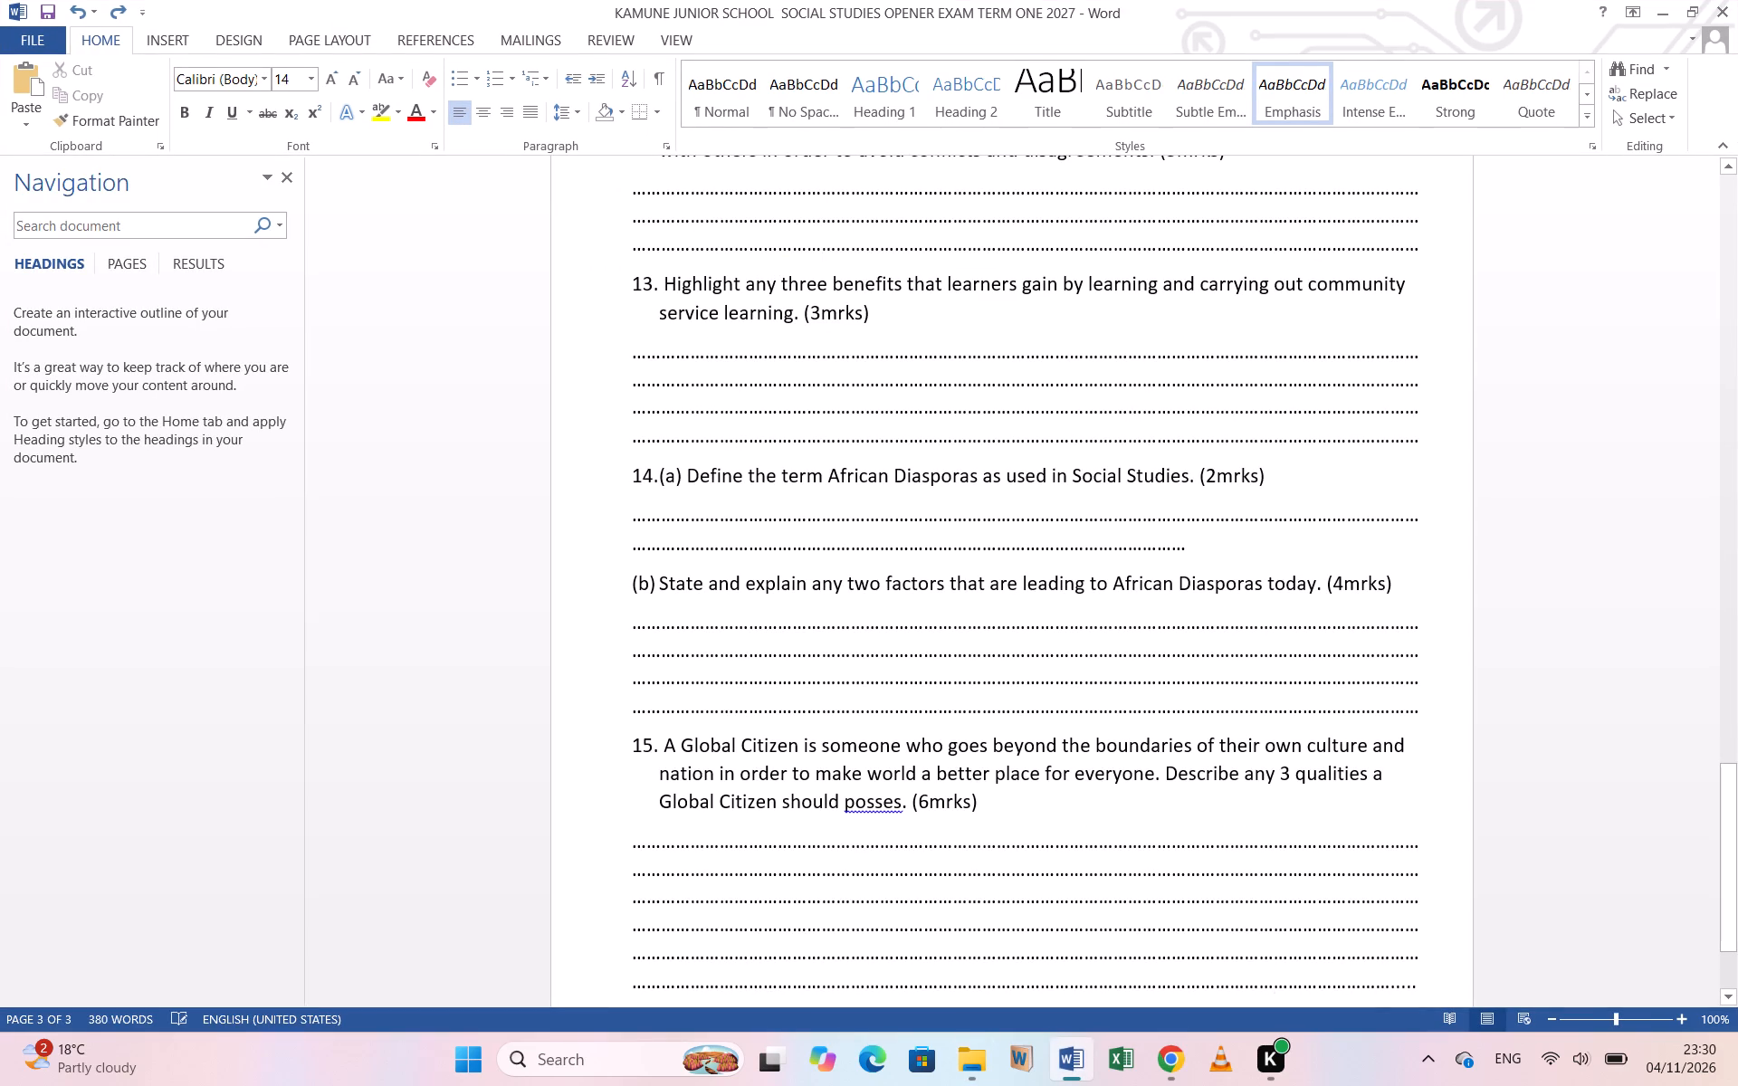
Review the exam from the last page back to the title and down again to question 15, checking the answer lines.
{"action": "double_click", "coordinate": [1522, 288]}
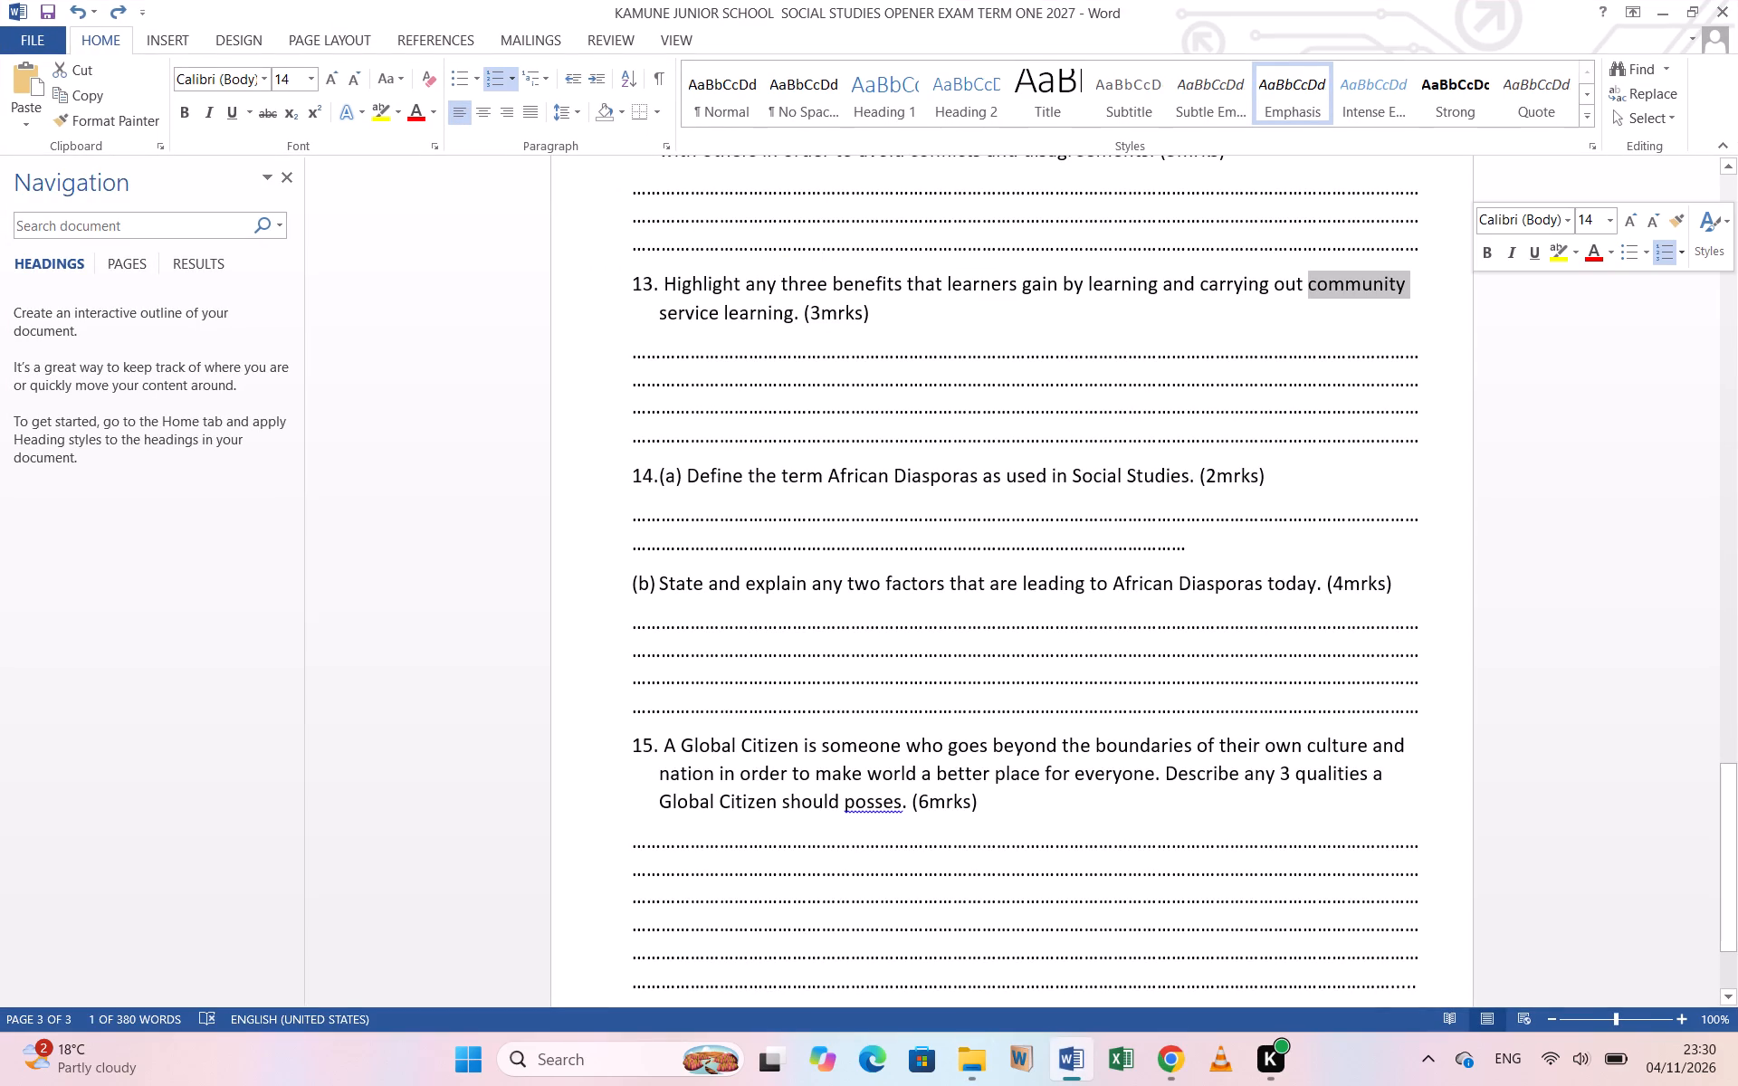
{"action": "left_click", "coordinate": [1532, 349]}
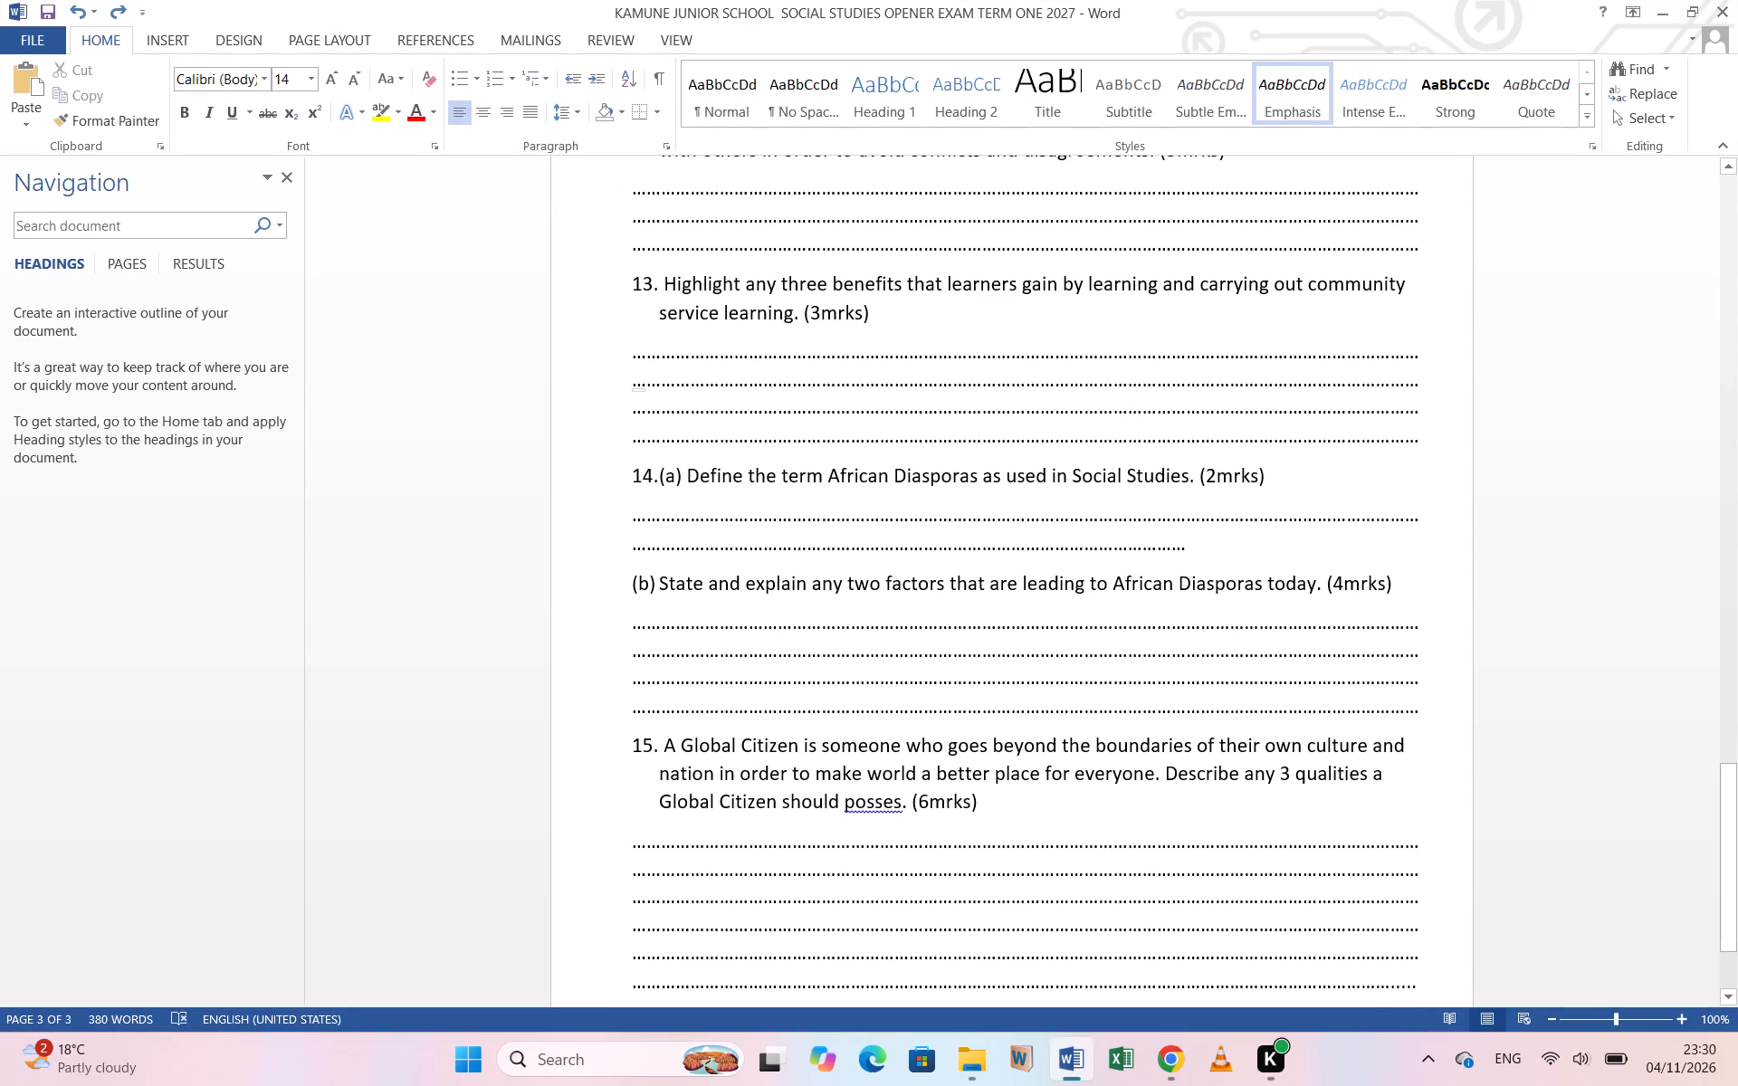
{"action": "key", "text": "Up"}
{"action": "key", "text": "Up"}
{"action": "key", "text": "Up"}
{"action": "key", "text": "Up"}
{"action": "key", "text": "Up"}
{"action": "key", "text": "Up"}
{"action": "key", "text": "Up"}
{"action": "key", "text": "Up"}
{"action": "key", "text": "Up"}
{"action": "key", "text": "Up"}
{"action": "key", "text": "Up"}
{"action": "key", "text": "Up"}
{"action": "key", "text": "Up"}
{"action": "key", "text": "Up"}
{"action": "key", "text": "Up"}
{"action": "key", "text": "Up"}
{"action": "key", "text": "Up"}
{"action": "key", "text": "Up"}
{"action": "key", "text": "Up"}
{"action": "key", "text": "Up"}
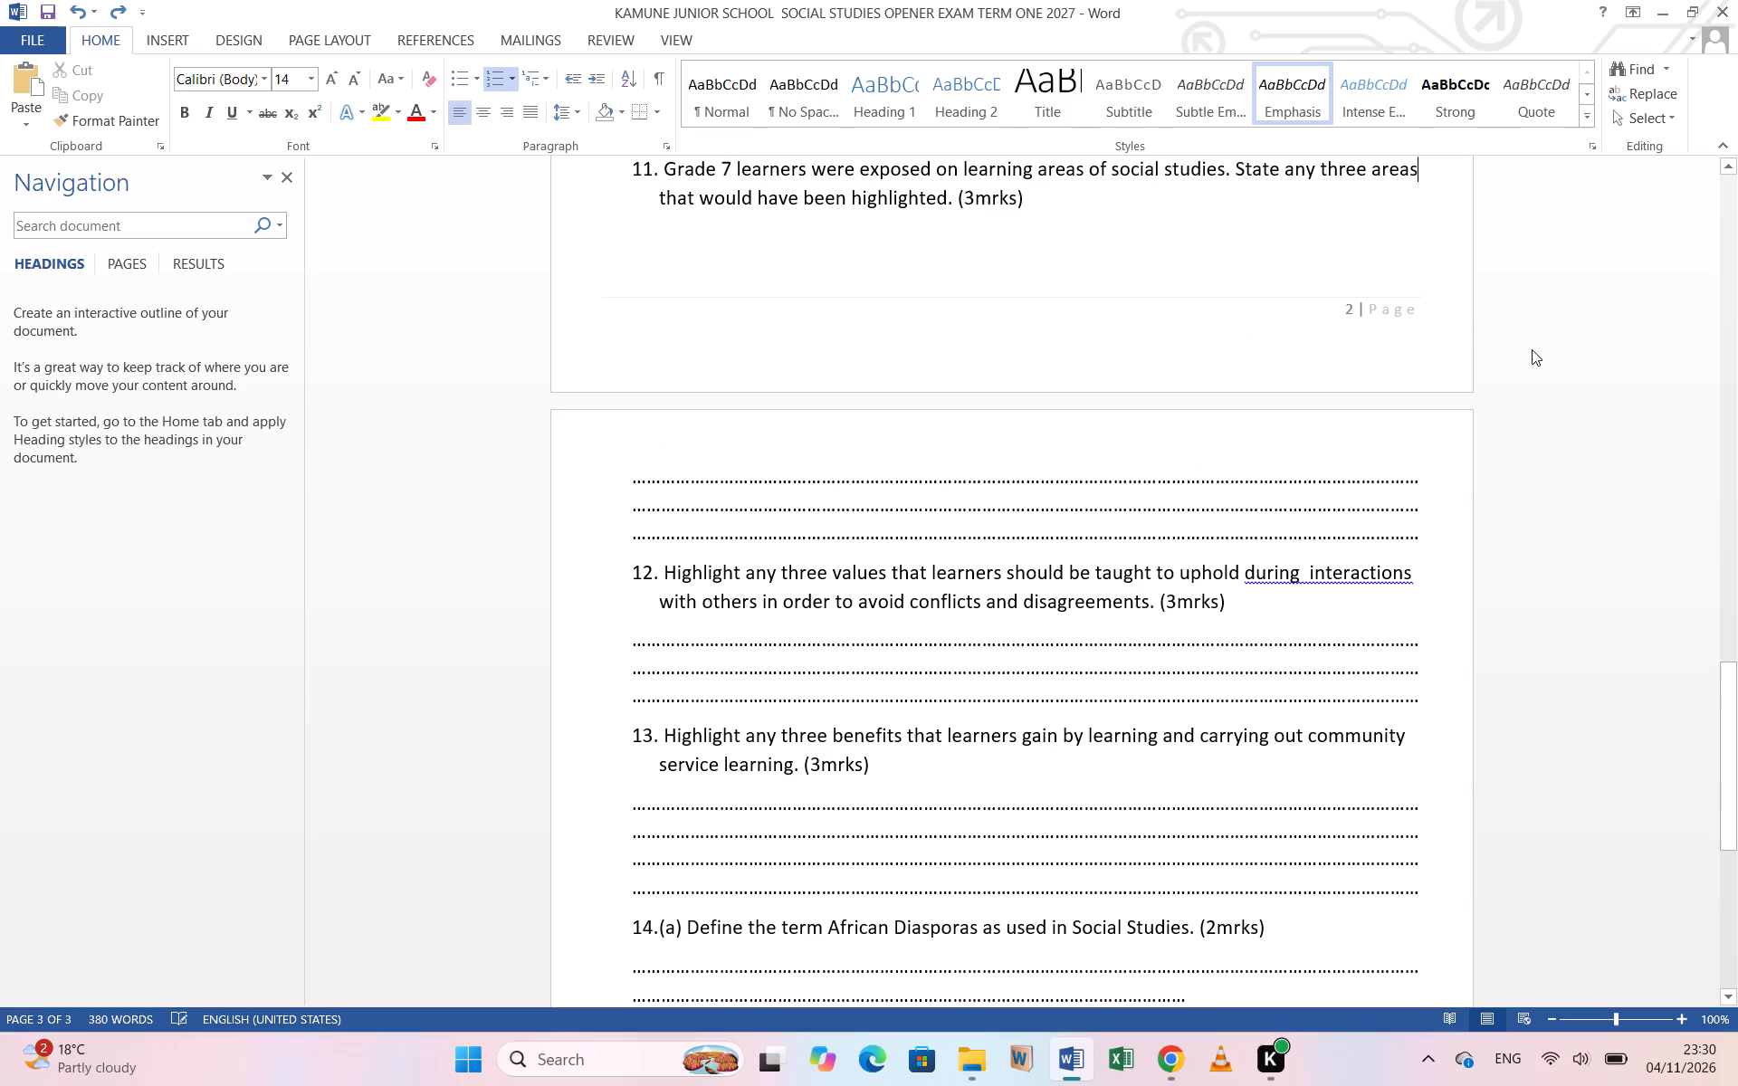
{"action": "key", "text": "Up"}
{"action": "key", "text": "Up"}
{"action": "key", "text": "Up"}
{"action": "key", "text": "Up"}
{"action": "key", "text": "Up"}
{"action": "key", "text": "Up"}
{"action": "key", "text": "Up"}
{"action": "key", "text": "Up"}
{"action": "key", "text": "Up"}
{"action": "key", "text": "Up"}
{"action": "key", "text": "Up"}
{"action": "key", "text": "Up"}
{"action": "key", "text": "Up"}
{"action": "key", "text": "Up"}
{"action": "key", "text": "Up"}
{"action": "key", "text": "Up"}
{"action": "key", "text": "Up"}
{"action": "key", "text": "Up"}
{"action": "key", "text": "Up"}
{"action": "key", "text": "Up"}
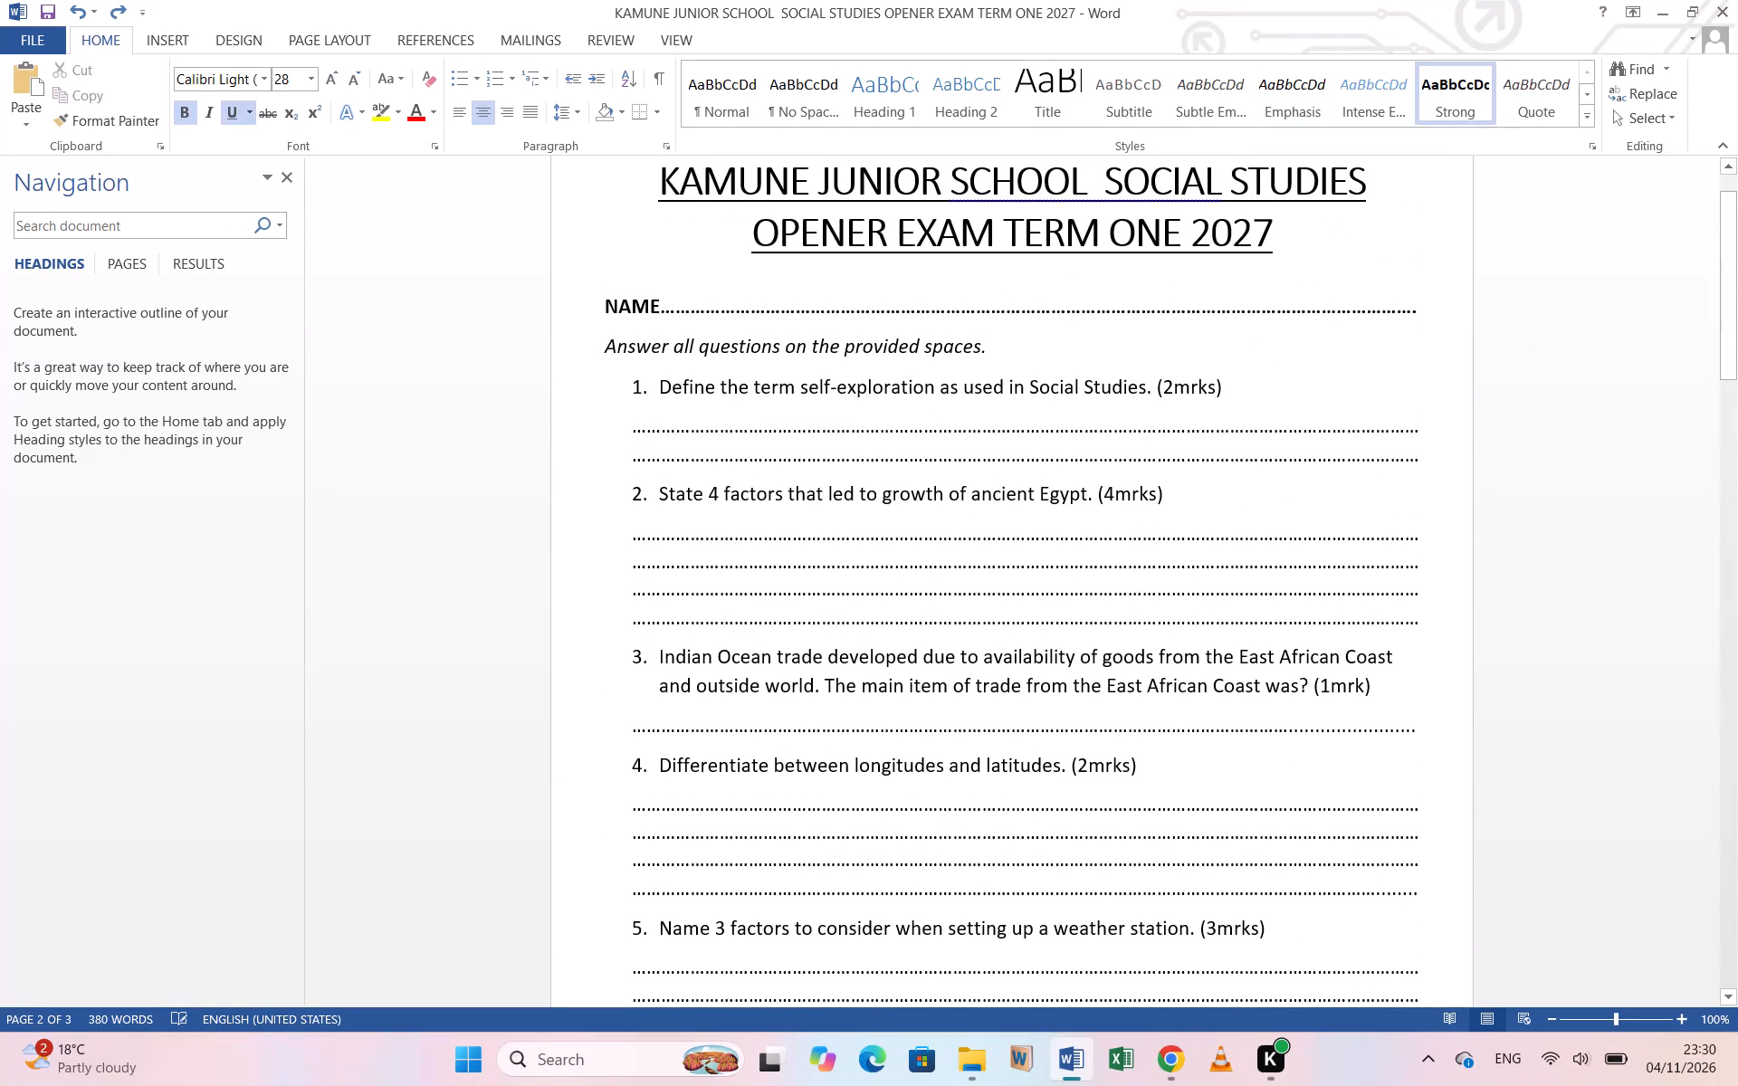
{"action": "key", "text": "Down"}
{"action": "key", "text": "Down"}
{"action": "key", "text": "Down"}
{"action": "key", "text": "Down"}
{"action": "key", "text": "Down"}
{"action": "key", "text": "Down"}
{"action": "key", "text": "Down"}
{"action": "key", "text": "Down"}
{"action": "key", "text": "Down"}
{"action": "key", "text": "Down"}
{"action": "key", "text": "Down"}
{"action": "key", "text": "Down"}
{"action": "key", "text": "Down"}
{"action": "key", "text": "Down"}
{"action": "key", "text": "Down"}
{"action": "key", "text": "Down"}
{"action": "key", "text": "Down"}
{"action": "key", "text": "Down"}
{"action": "key", "text": "Down"}
{"action": "key", "text": "Down"}
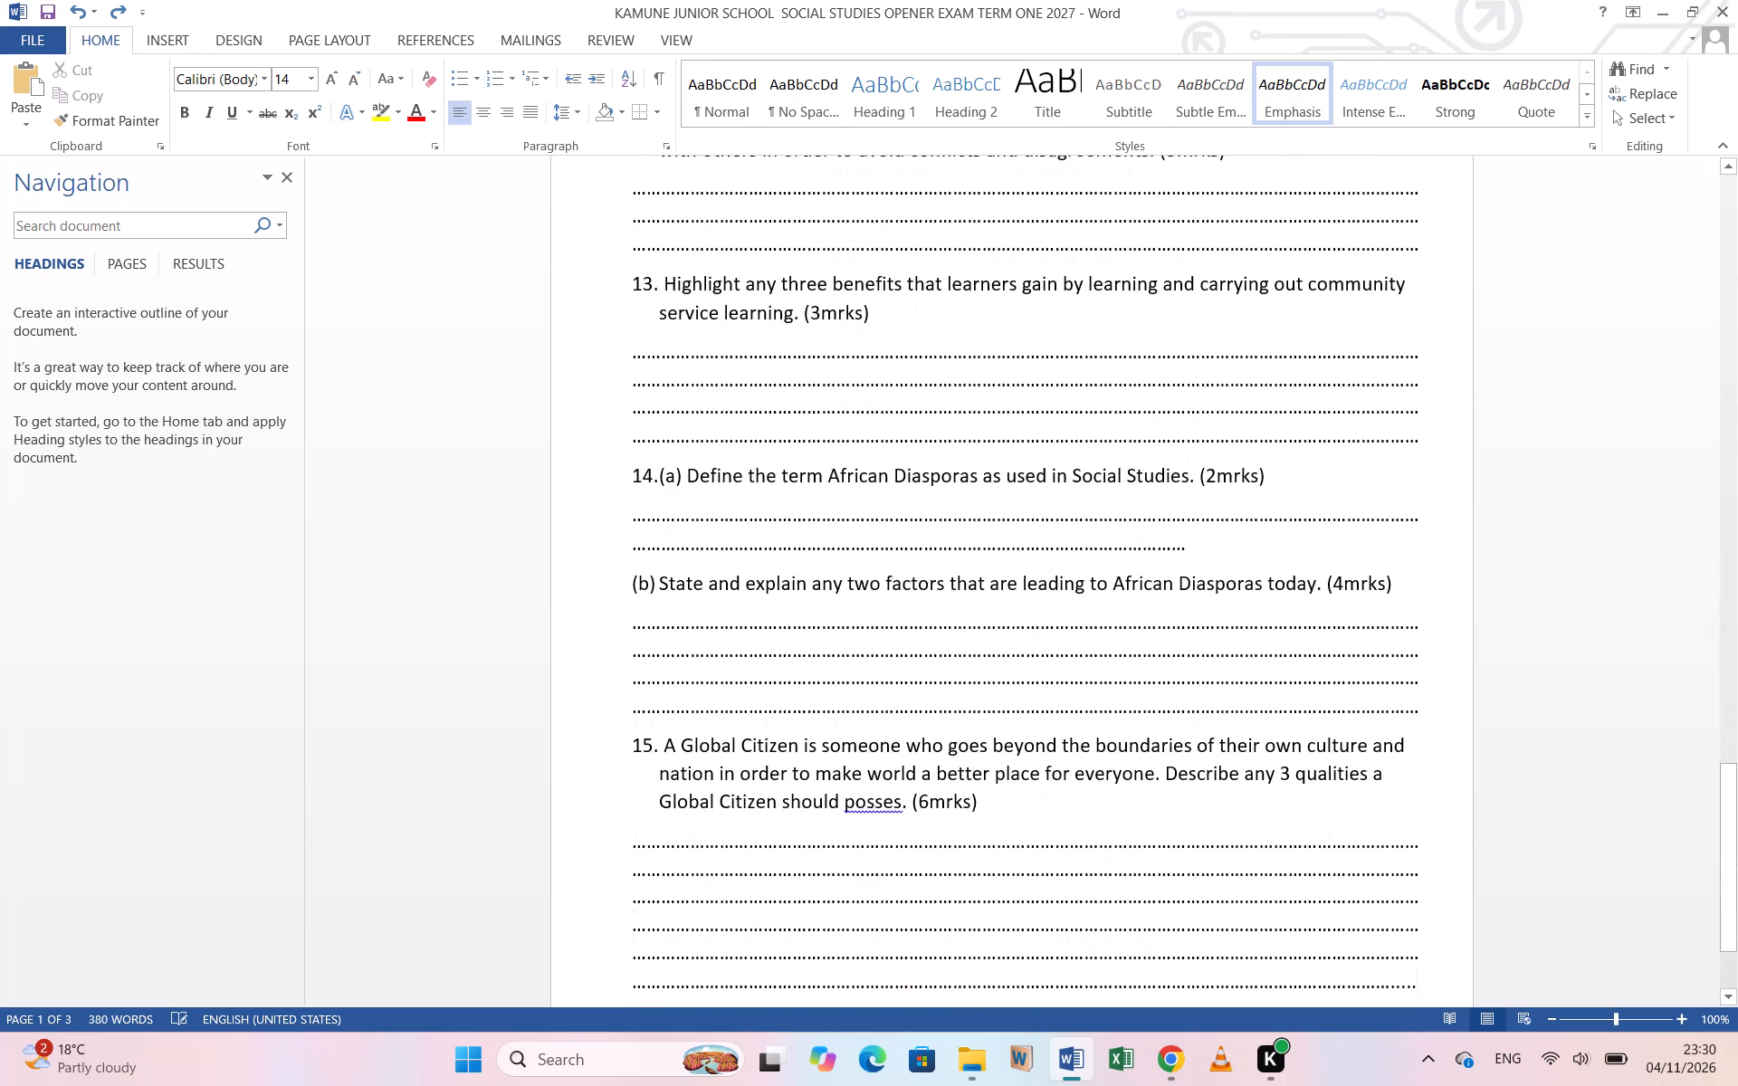
{"action": "key", "text": "Down"}
{"action": "key", "text": "Down"}
Extend the second dotted answer line under question 14(a) with periods until it spans the full line width.
{"action": "left_click", "coordinate": [1243, 558]}
{"action": "key", "text": "period"}
{"action": "key", "text": "period"}
{"action": "key", "text": "period"}
{"action": "key", "text": "period"}
{"action": "key", "text": "period"}
{"action": "key", "text": "period"}
{"action": "key", "text": "period"}
{"action": "key", "text": "period"}
{"action": "key", "text": "period"}
{"action": "key", "text": "period"}
{"action": "key", "text": "period"}
{"action": "key", "text": "period"}
{"action": "key", "text": "period"}
{"action": "key", "text": "period"}
{"action": "key", "text": "period"}
{"action": "key", "text": "period"}
{"action": "key", "text": "period"}
{"action": "key", "text": "period"}
{"action": "key", "text": "period"}
{"action": "key", "text": "period"}
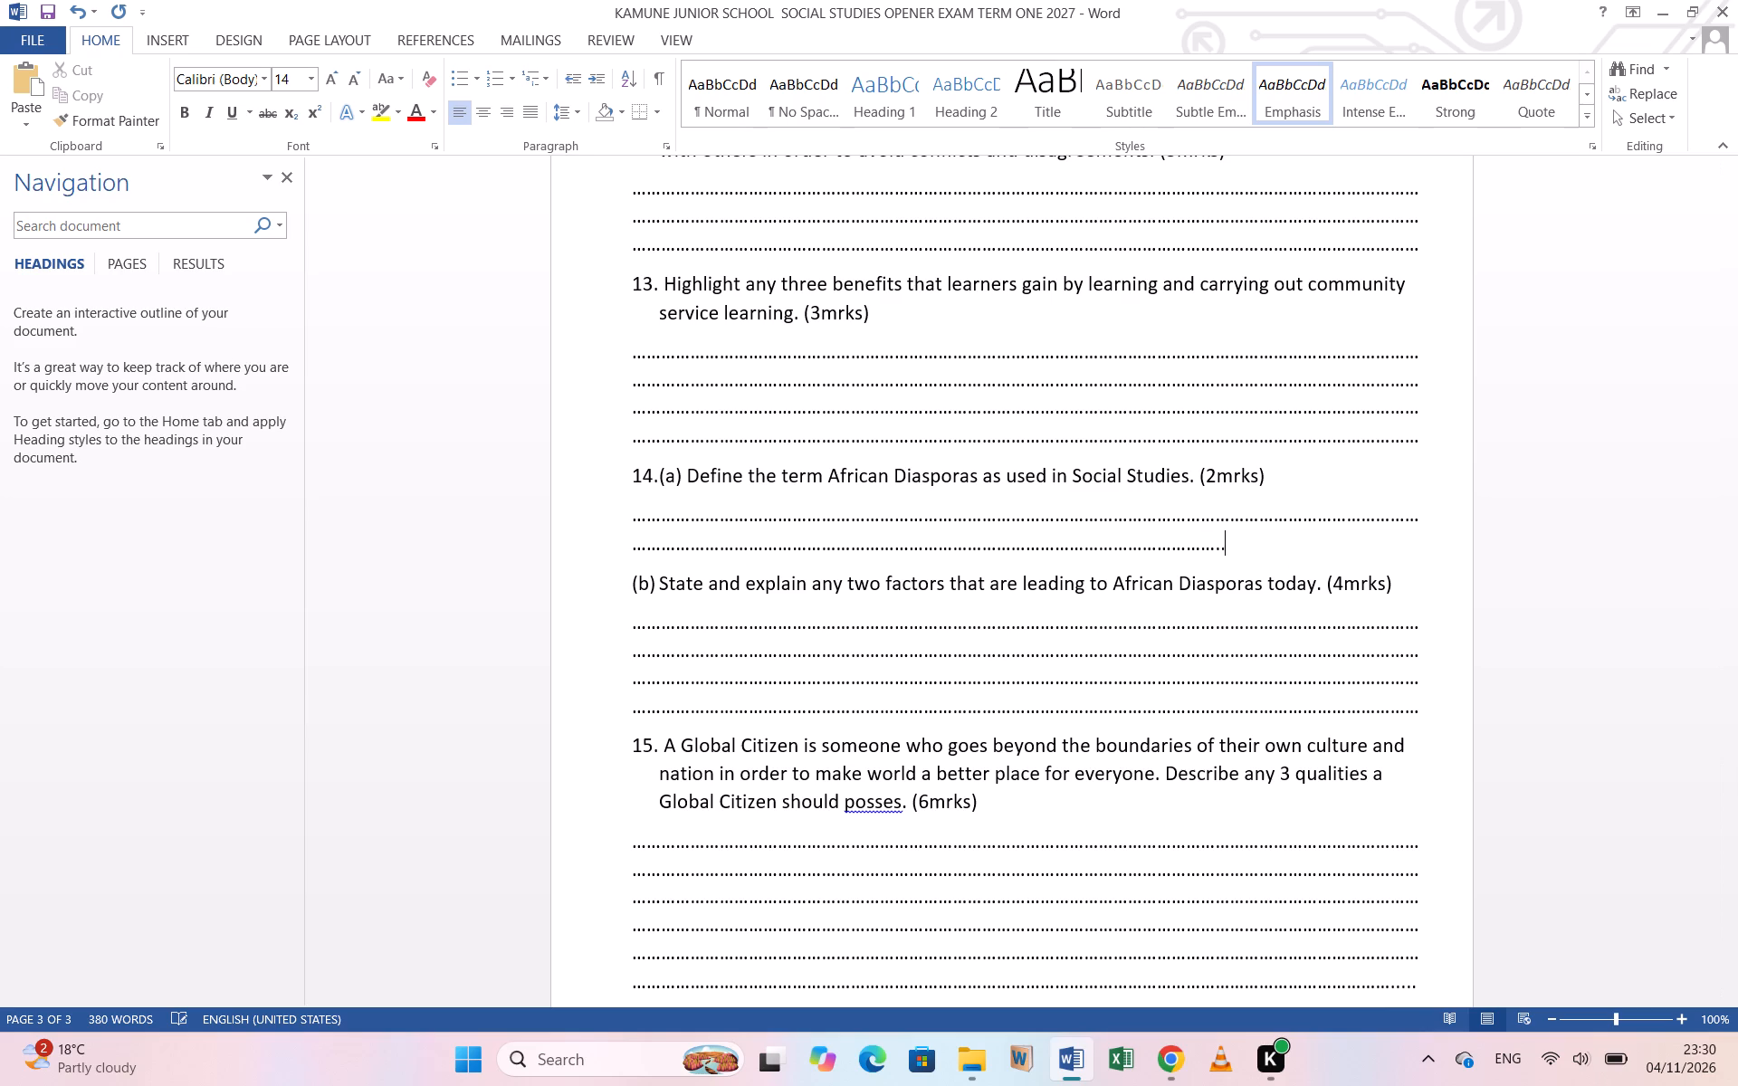
{"action": "type", "text": "......"}
{"action": "type", "text": "........"}
Check the rest of the exam from question 14(b) to the last answer line under question 15.
{"action": "key", "text": "Down"}
{"action": "key", "text": "Down"}
{"action": "key", "text": "Down"}
{"action": "key", "text": "Down"}
{"action": "key", "text": "Down"}
{"action": "key", "text": "Down"}
{"action": "key", "text": "Down"}
{"action": "key", "text": "Down"}
{"action": "key", "text": "Down"}
{"action": "key", "text": "Down"}
{"action": "key", "text": "Down"}
{"action": "key", "text": "Down"}
{"action": "key", "text": "Down"}
{"action": "key", "text": "Down"}
{"action": "key", "text": "Down"}
{"action": "key", "text": "Down"}
{"action": "key", "text": "Down"}
{"action": "key", "text": "Down"}
{"action": "key", "text": "Down"}
{"action": "key", "text": "Down"}
{"action": "key", "text": "Down"}
{"action": "key", "text": "Down"}
{"action": "key", "text": "Down"}
{"action": "key", "text": "Down"}
{"action": "key", "text": "Down"}
{"action": "key", "text": "Down"}
{"action": "key", "text": "Down"}
{"action": "key", "text": "Down"}
{"action": "key", "text": "Down"}
{"action": "key", "text": "Down"}
{"action": "key", "text": "Down"}
{"action": "key", "text": "Down"}
{"action": "key", "text": "Down"}
{"action": "key", "text": "Down"}
{"action": "key", "text": "Down"}
{"action": "key", "text": "Down"}
Minimise the exam document to return to the LET'S LEARN folder in File Explorer.
{"action": "left_click", "coordinate": [1663, 19]}
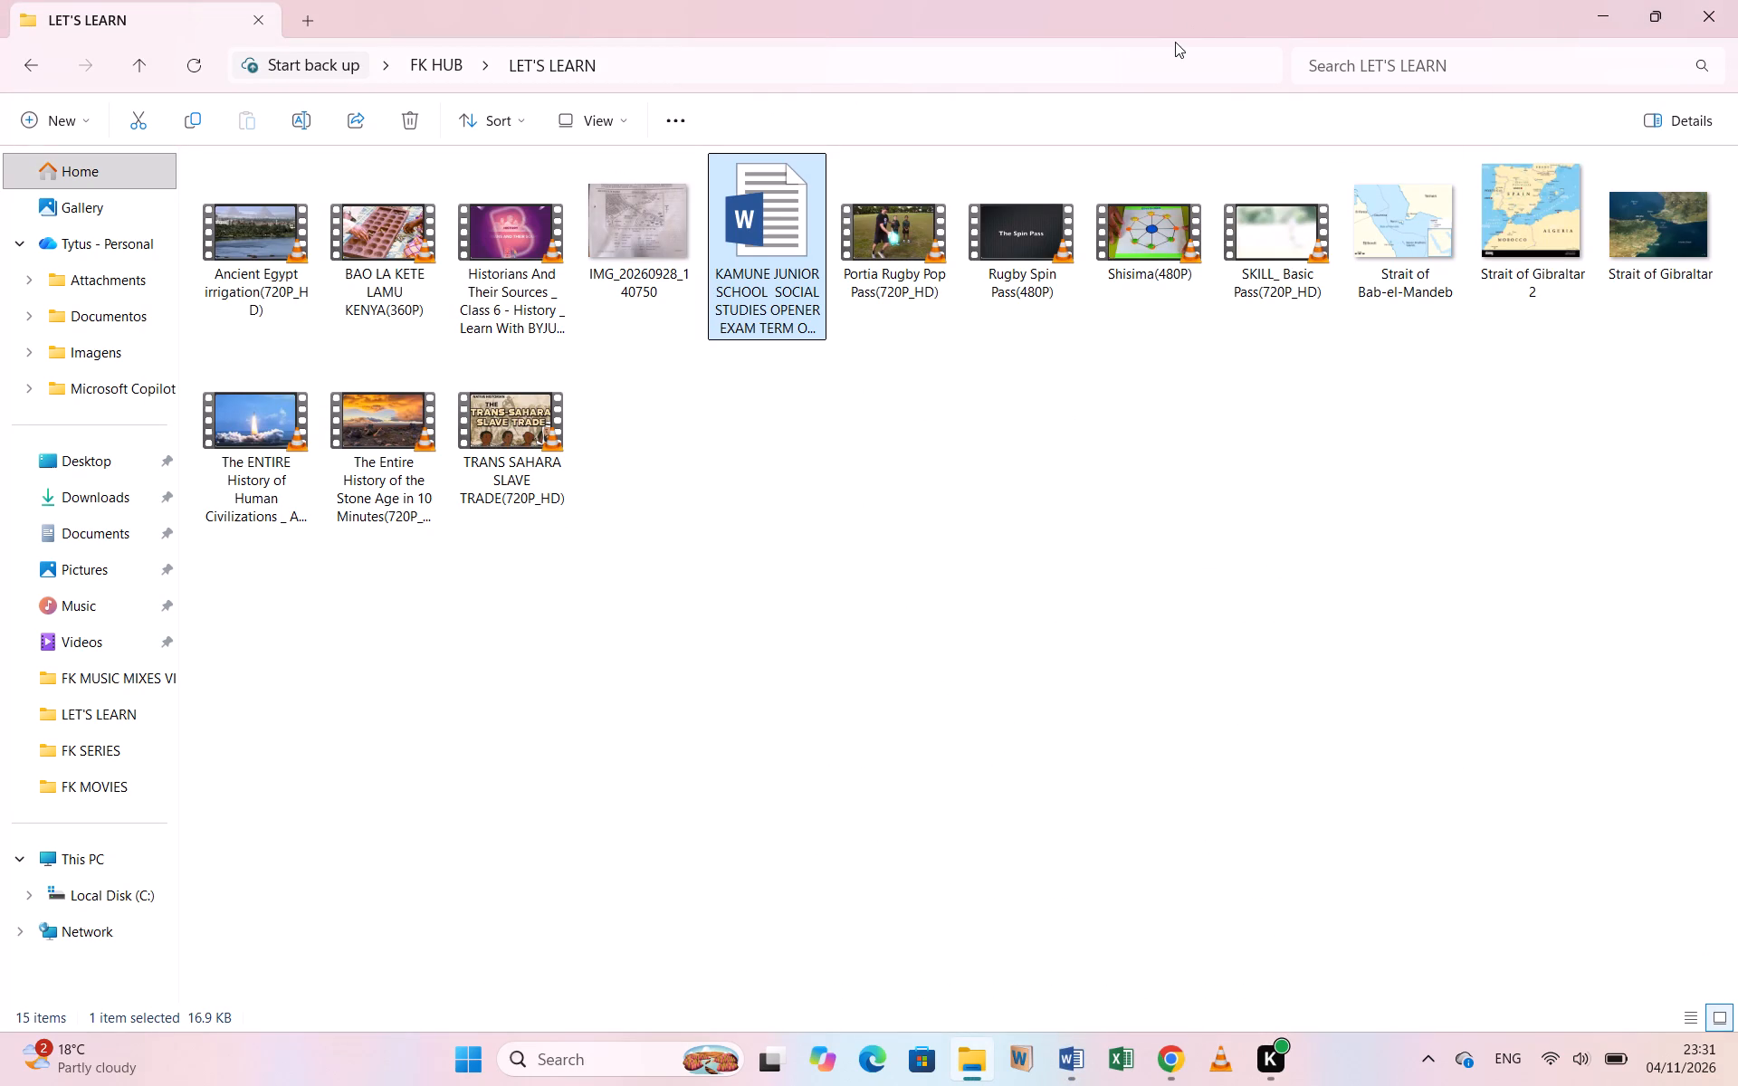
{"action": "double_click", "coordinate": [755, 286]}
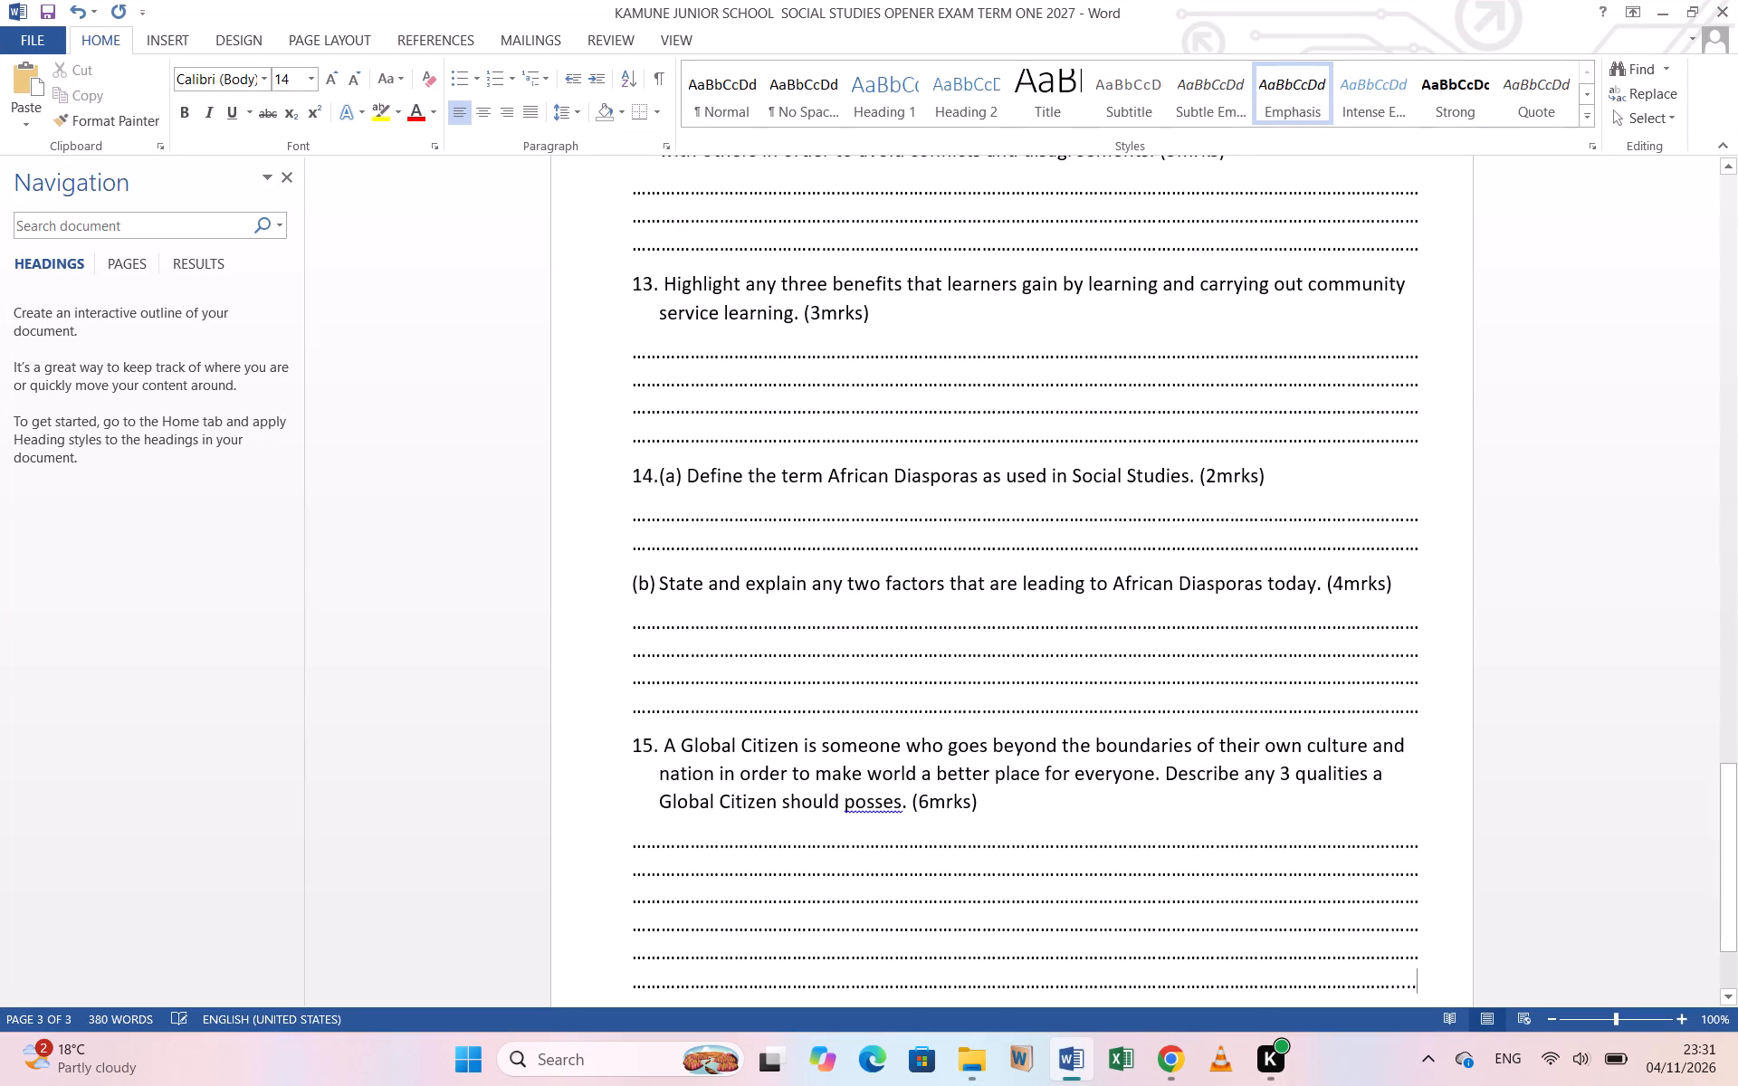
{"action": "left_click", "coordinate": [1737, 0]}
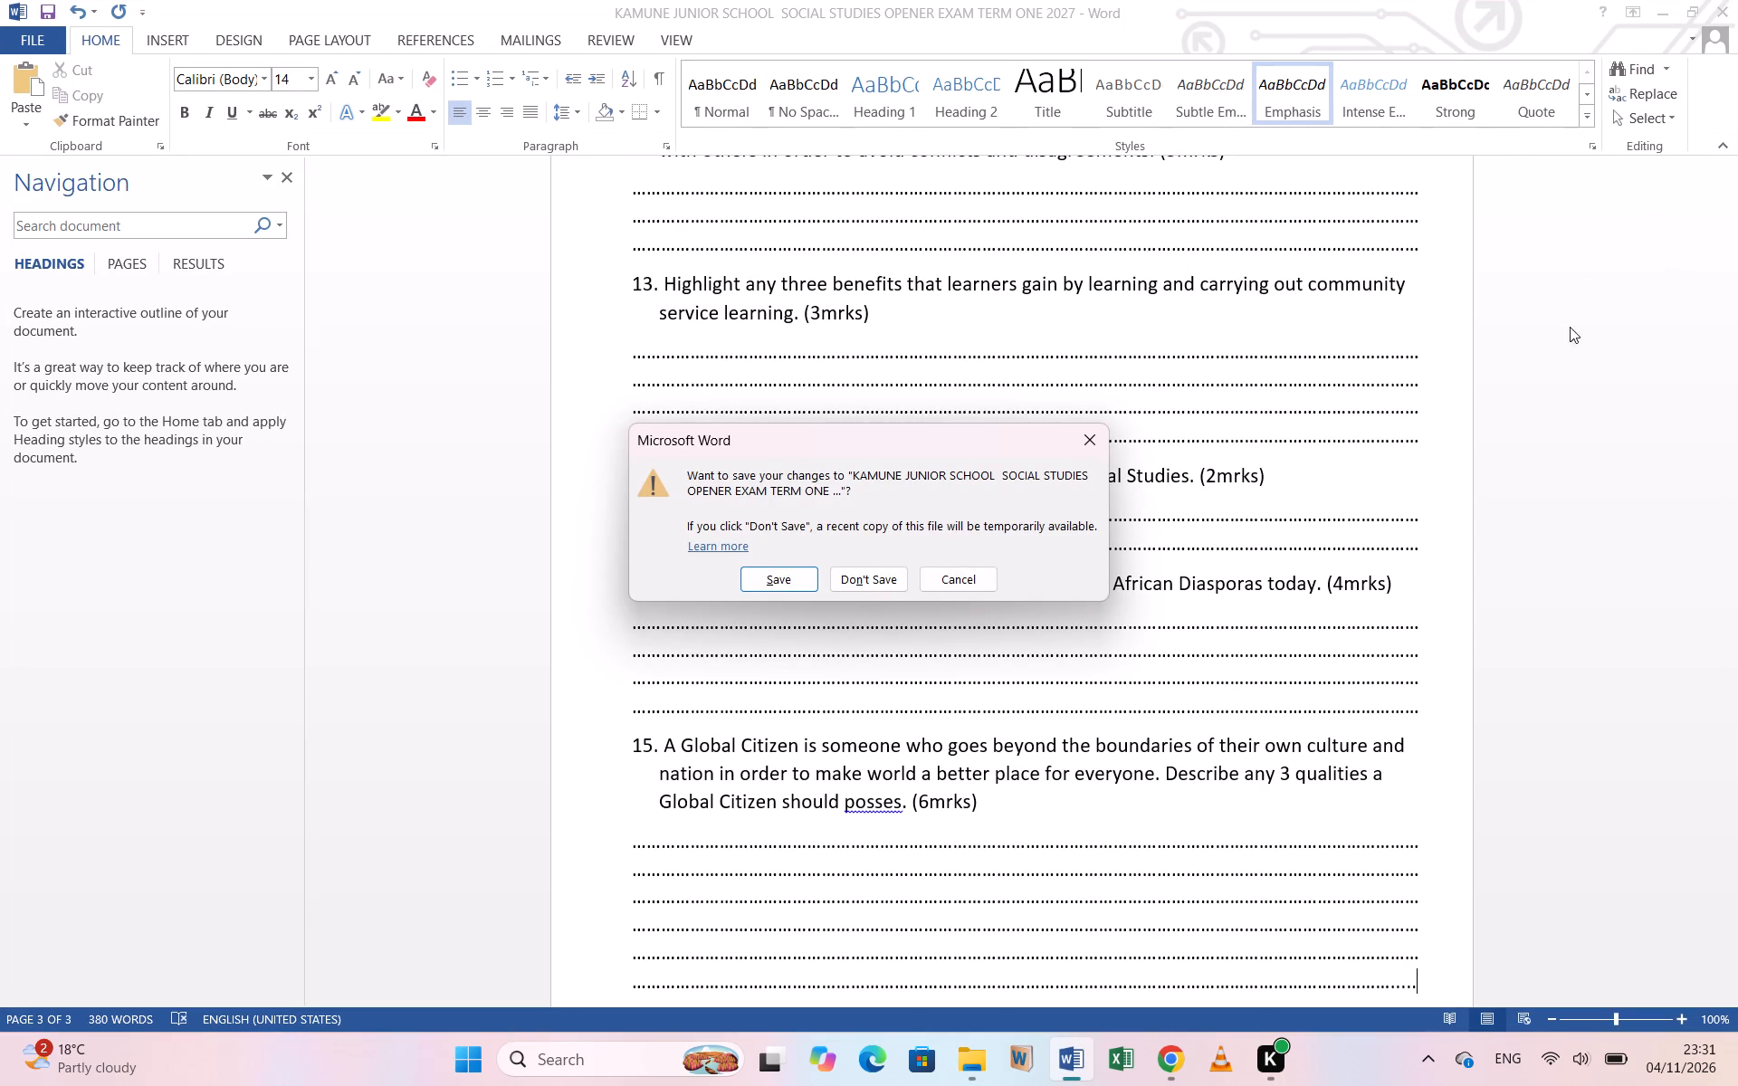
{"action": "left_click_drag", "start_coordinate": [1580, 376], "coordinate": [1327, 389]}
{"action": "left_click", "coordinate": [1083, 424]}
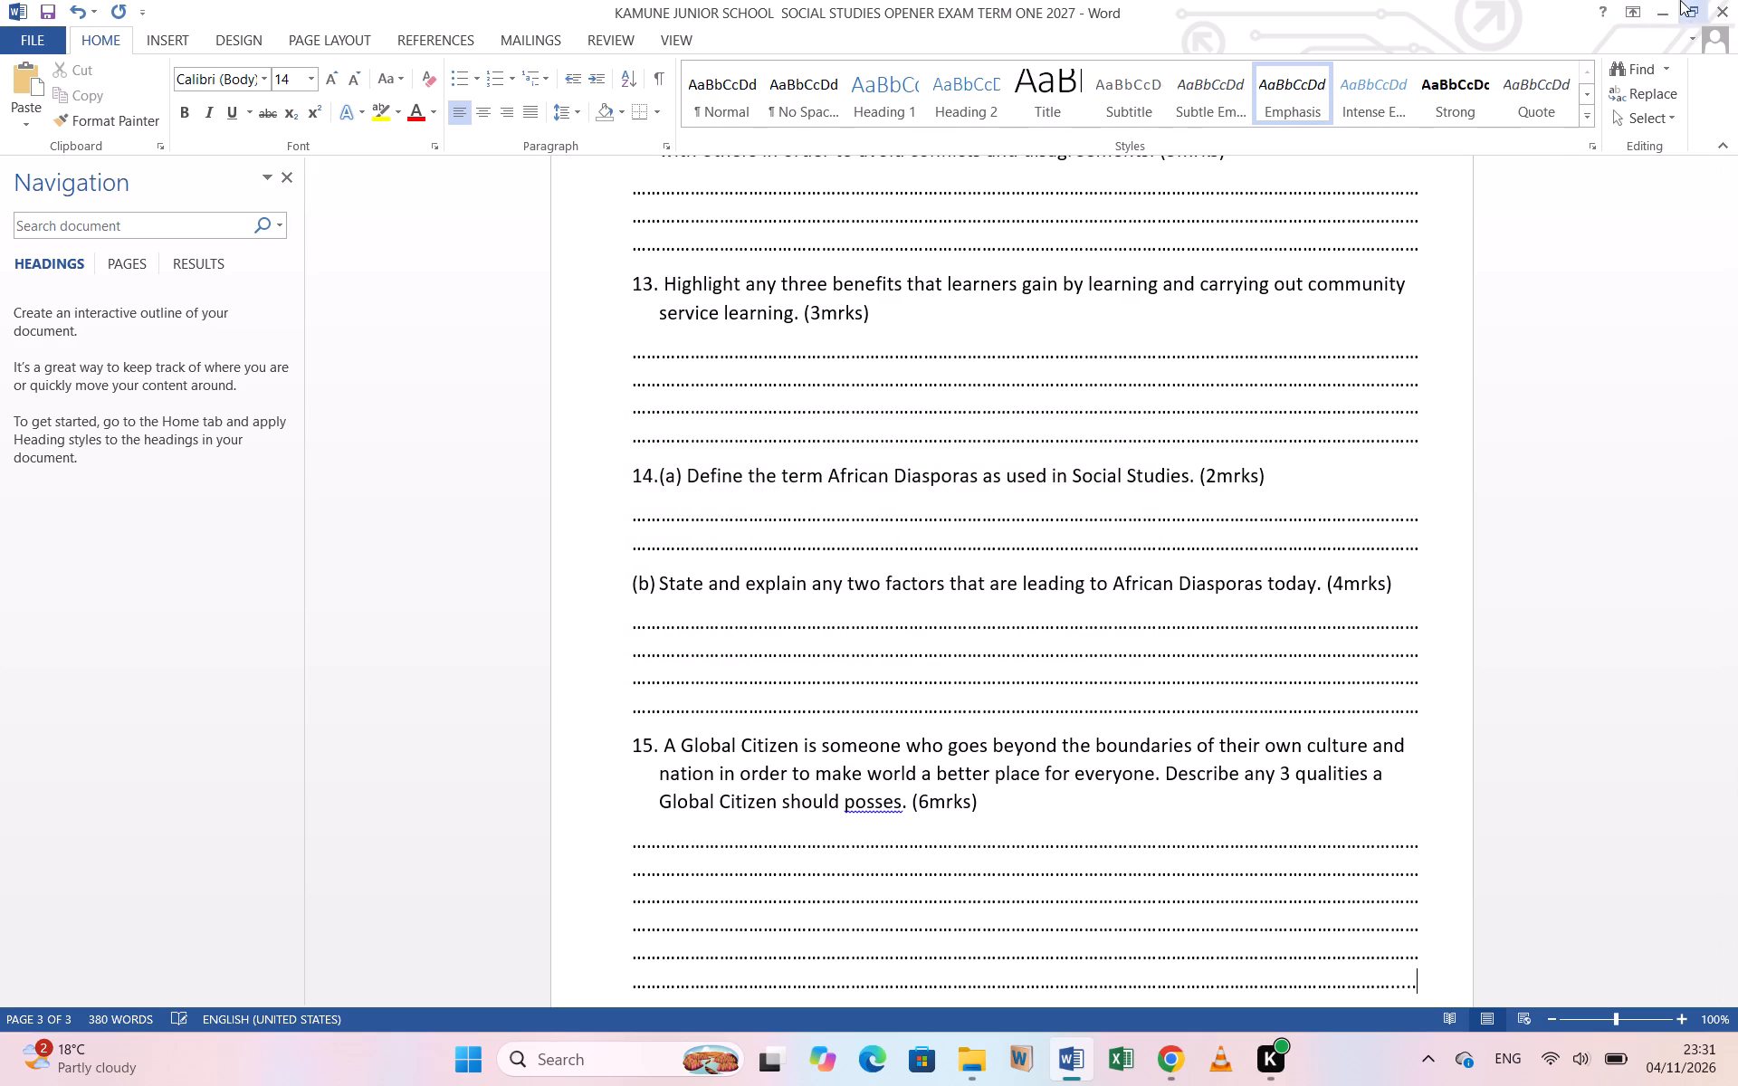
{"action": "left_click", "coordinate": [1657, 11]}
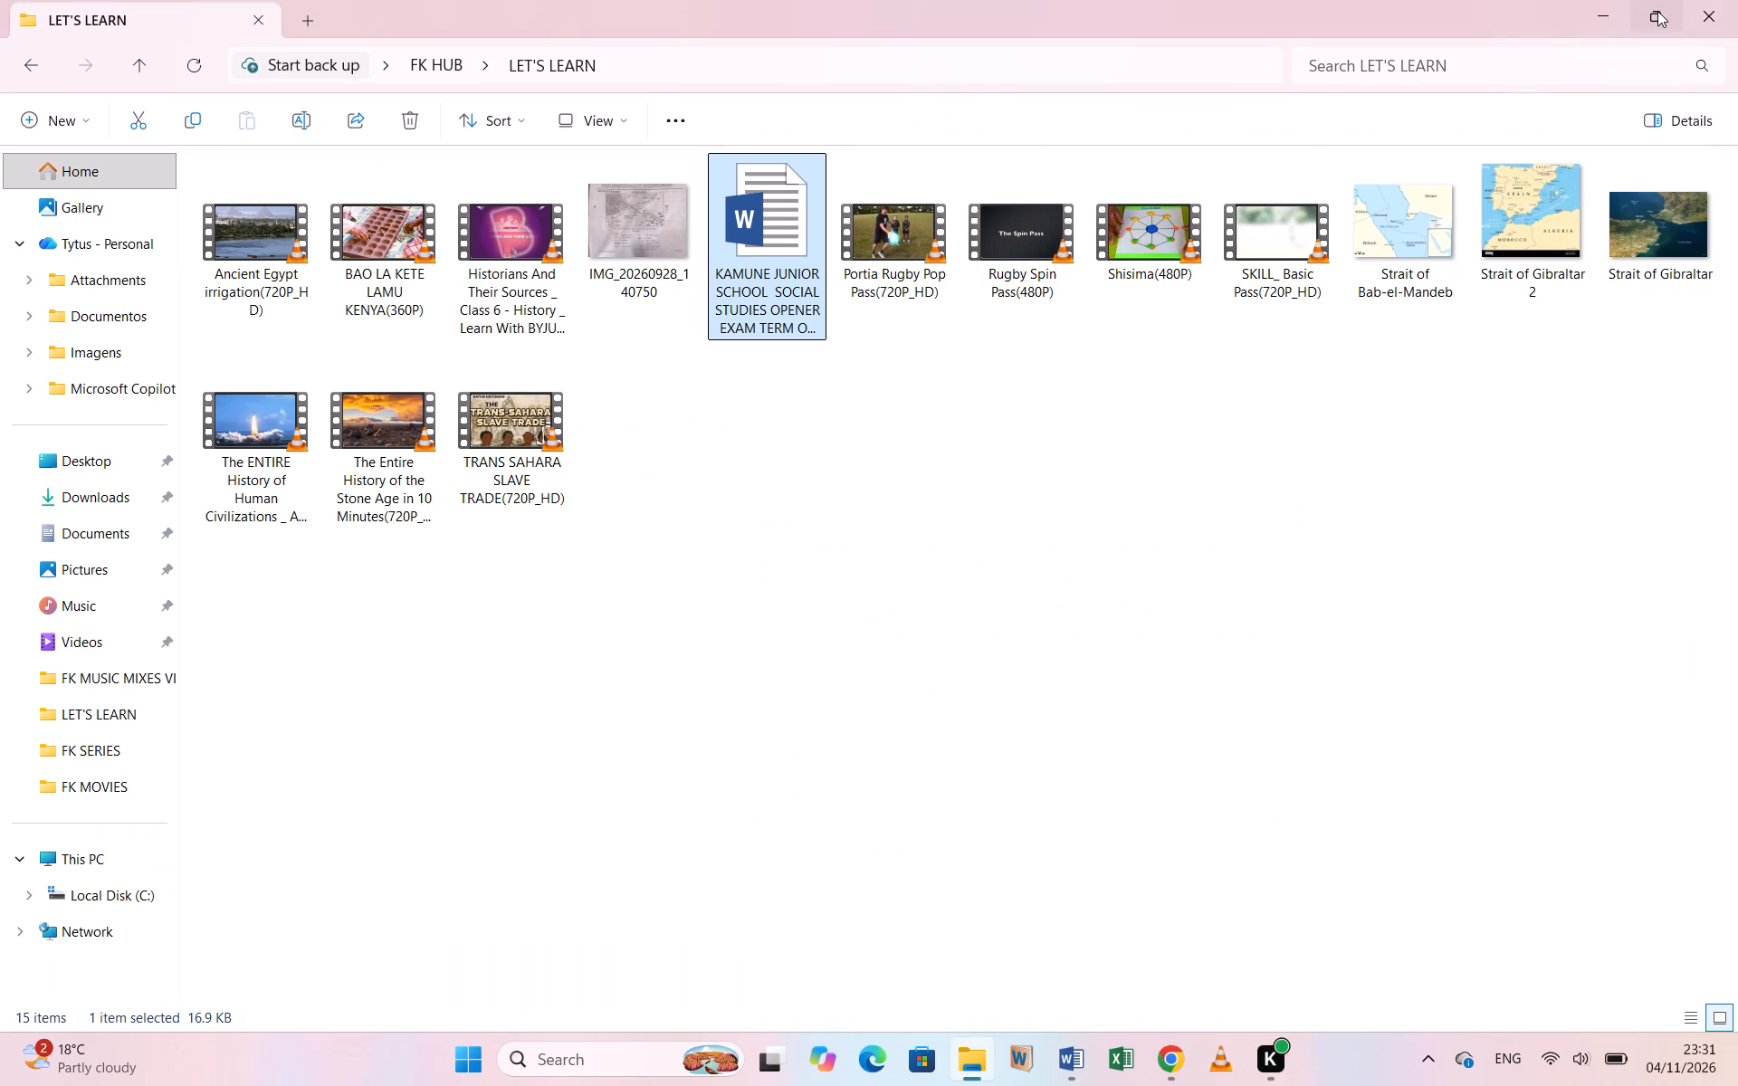
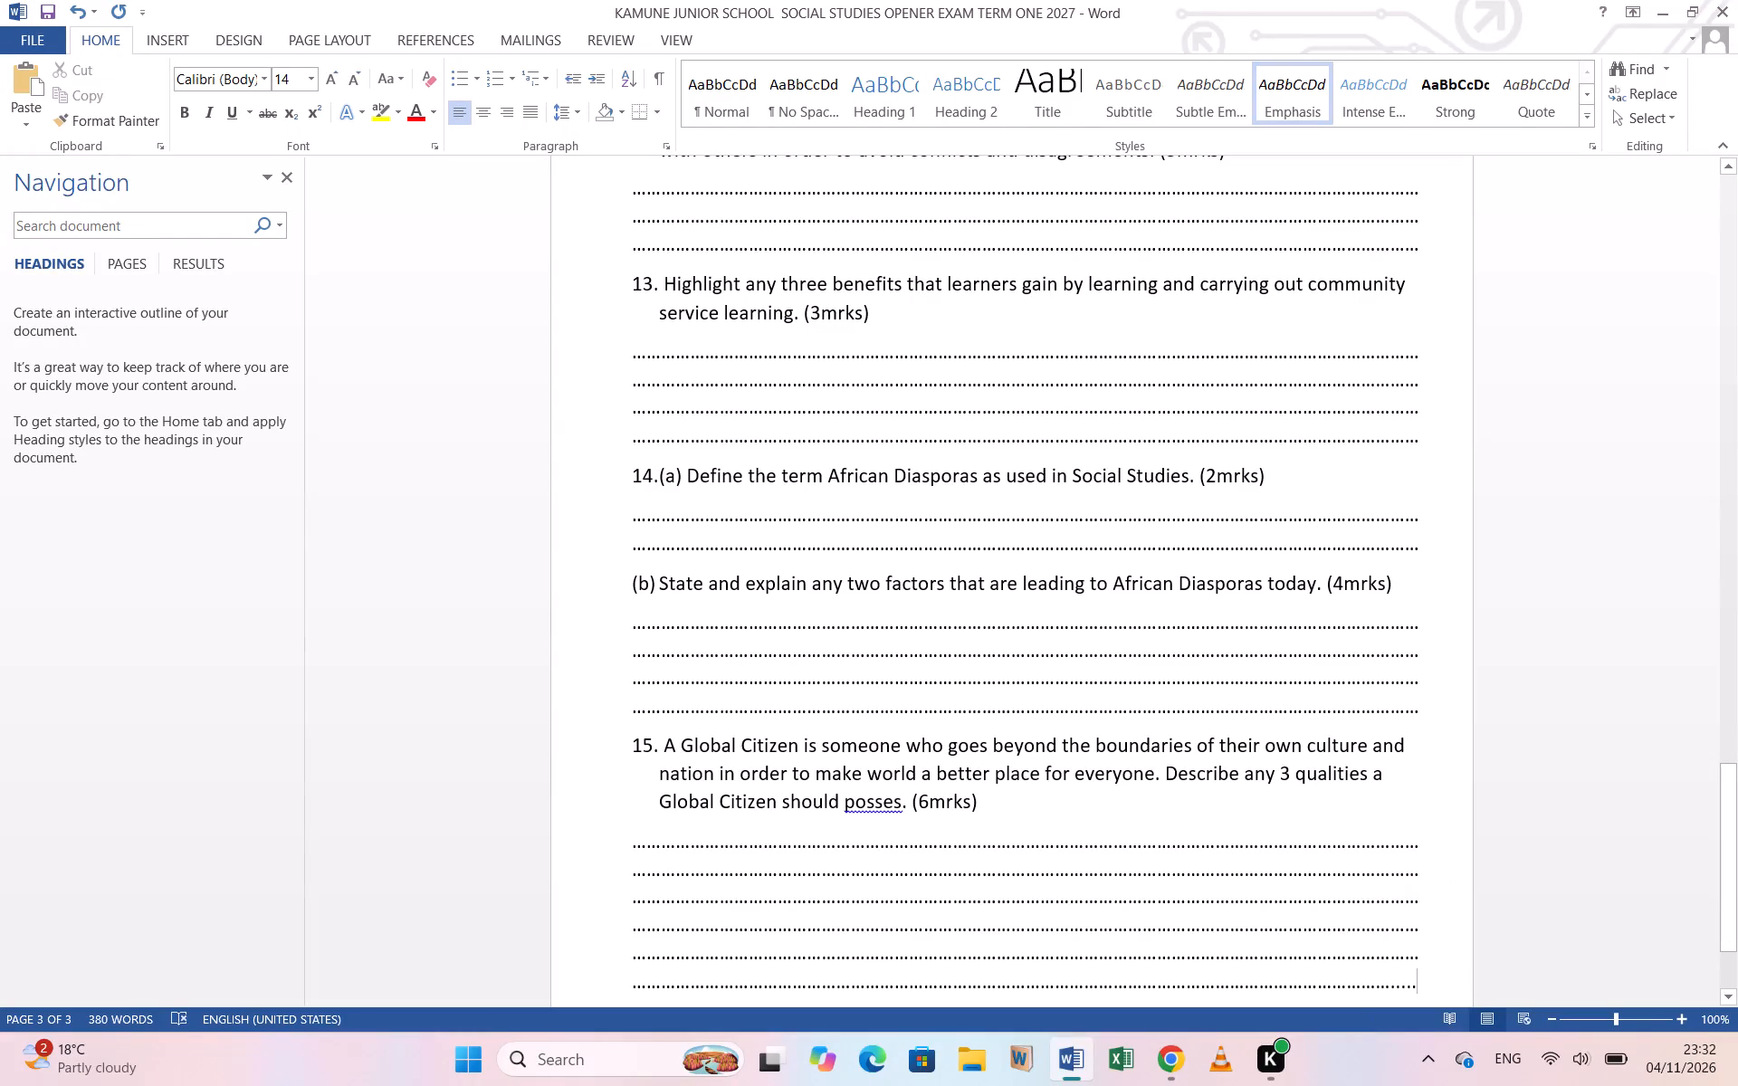
Review the exam from question 14(b) back up to the title on the first page, checking the answer lines.
{"action": "left_click", "coordinate": [1434, 659]}
{"action": "key", "text": "Up"}
{"action": "key", "text": "Up"}
{"action": "key", "text": "Up"}
{"action": "key", "text": "Up"}
{"action": "key", "text": "Up"}
{"action": "key", "text": "Up"}
{"action": "key", "text": "Up"}
{"action": "key", "text": "Up"}
{"action": "key", "text": "Up"}
{"action": "key", "text": "Up"}
{"action": "key", "text": "Up"}
{"action": "key", "text": "Up"}
{"action": "key", "text": "Up"}
{"action": "key", "text": "Up"}
{"action": "key", "text": "Up"}
{"action": "key", "text": "Up"}
{"action": "key", "text": "Up"}
{"action": "key", "text": "Up"}
{"action": "key", "text": "Up"}
{"action": "key", "text": "Up"}
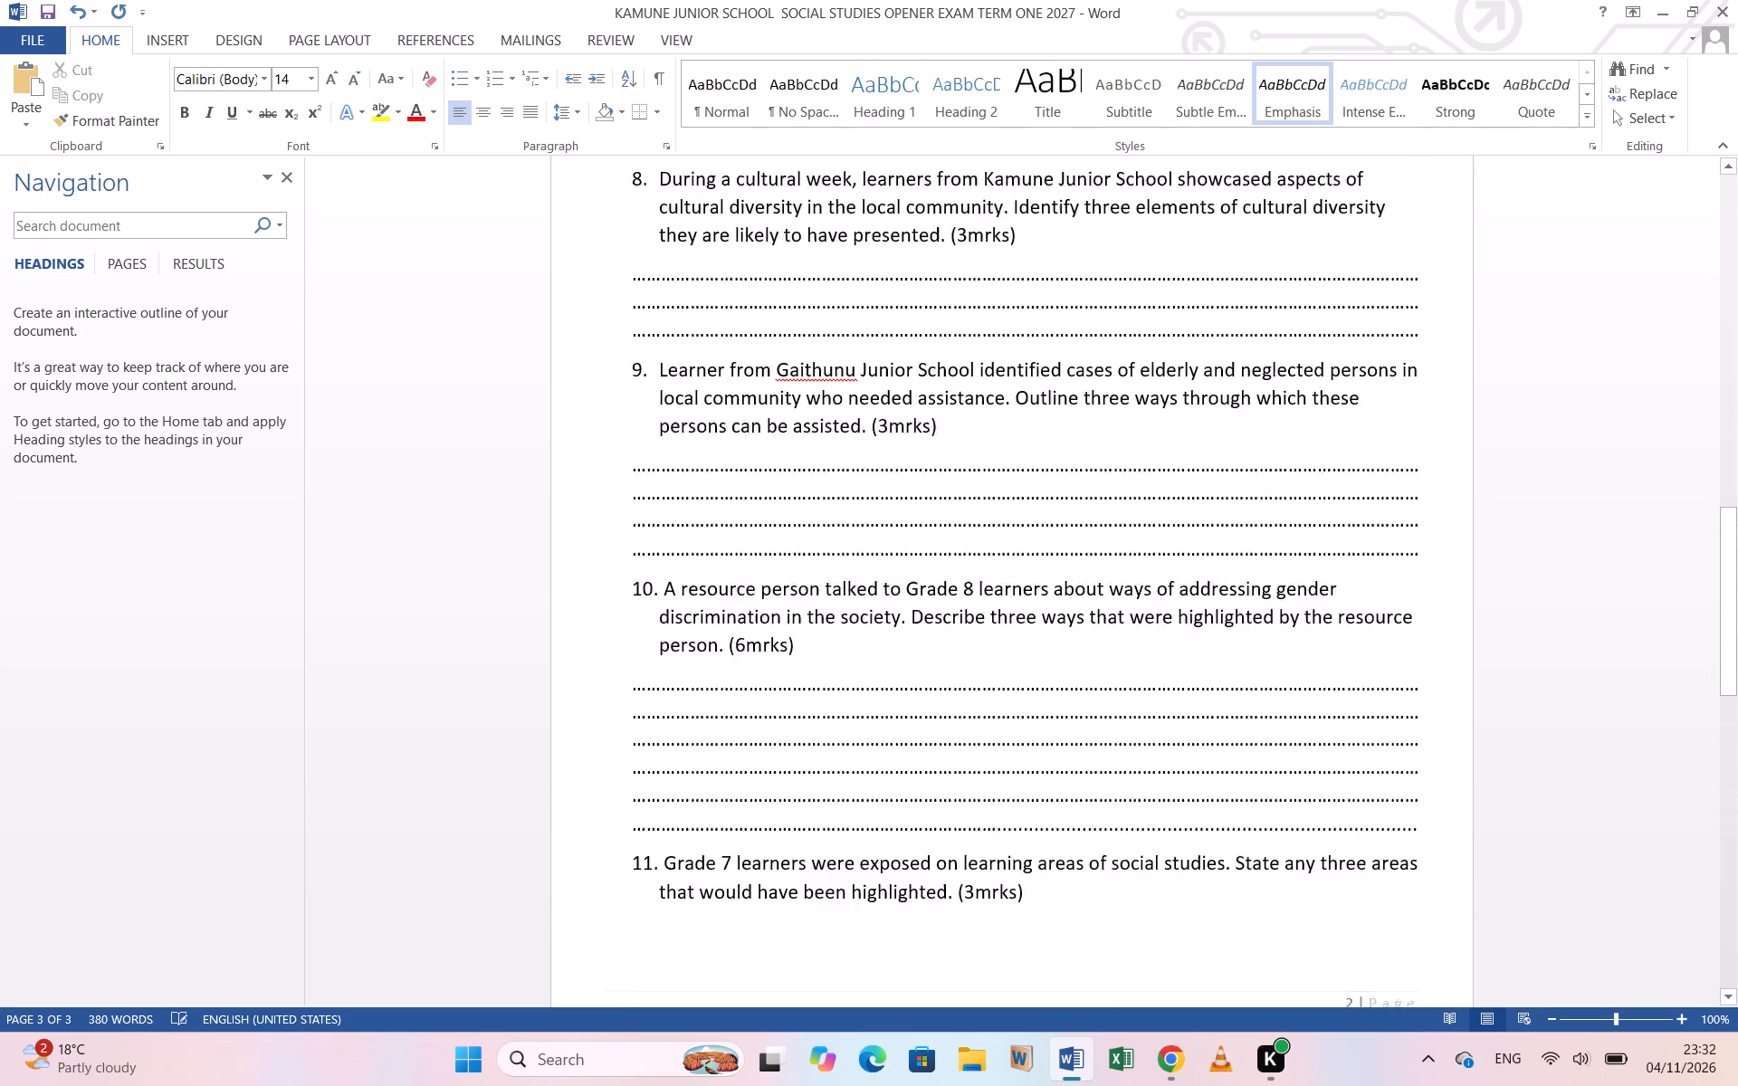
{"action": "key", "text": "Up"}
{"action": "key", "text": "Up"}
{"action": "key", "text": "Up"}
{"action": "key", "text": "Up"}
{"action": "key", "text": "Up"}
{"action": "key", "text": "Up"}
{"action": "key", "text": "Up"}
{"action": "key", "text": "Up"}
{"action": "key", "text": "Up"}
{"action": "key", "text": "Up"}
{"action": "key", "text": "Up"}
{"action": "key", "text": "Up"}
{"action": "key", "text": "Up"}
{"action": "key", "text": "Up"}
{"action": "key", "text": "Up"}
{"action": "key", "text": "Up"}
{"action": "key", "text": "Up"}
{"action": "key", "text": "Up"}
{"action": "key", "text": "Up"}
{"action": "key", "text": "Up"}
{"action": "key", "text": "Up"}
{"action": "key", "text": "Up"}
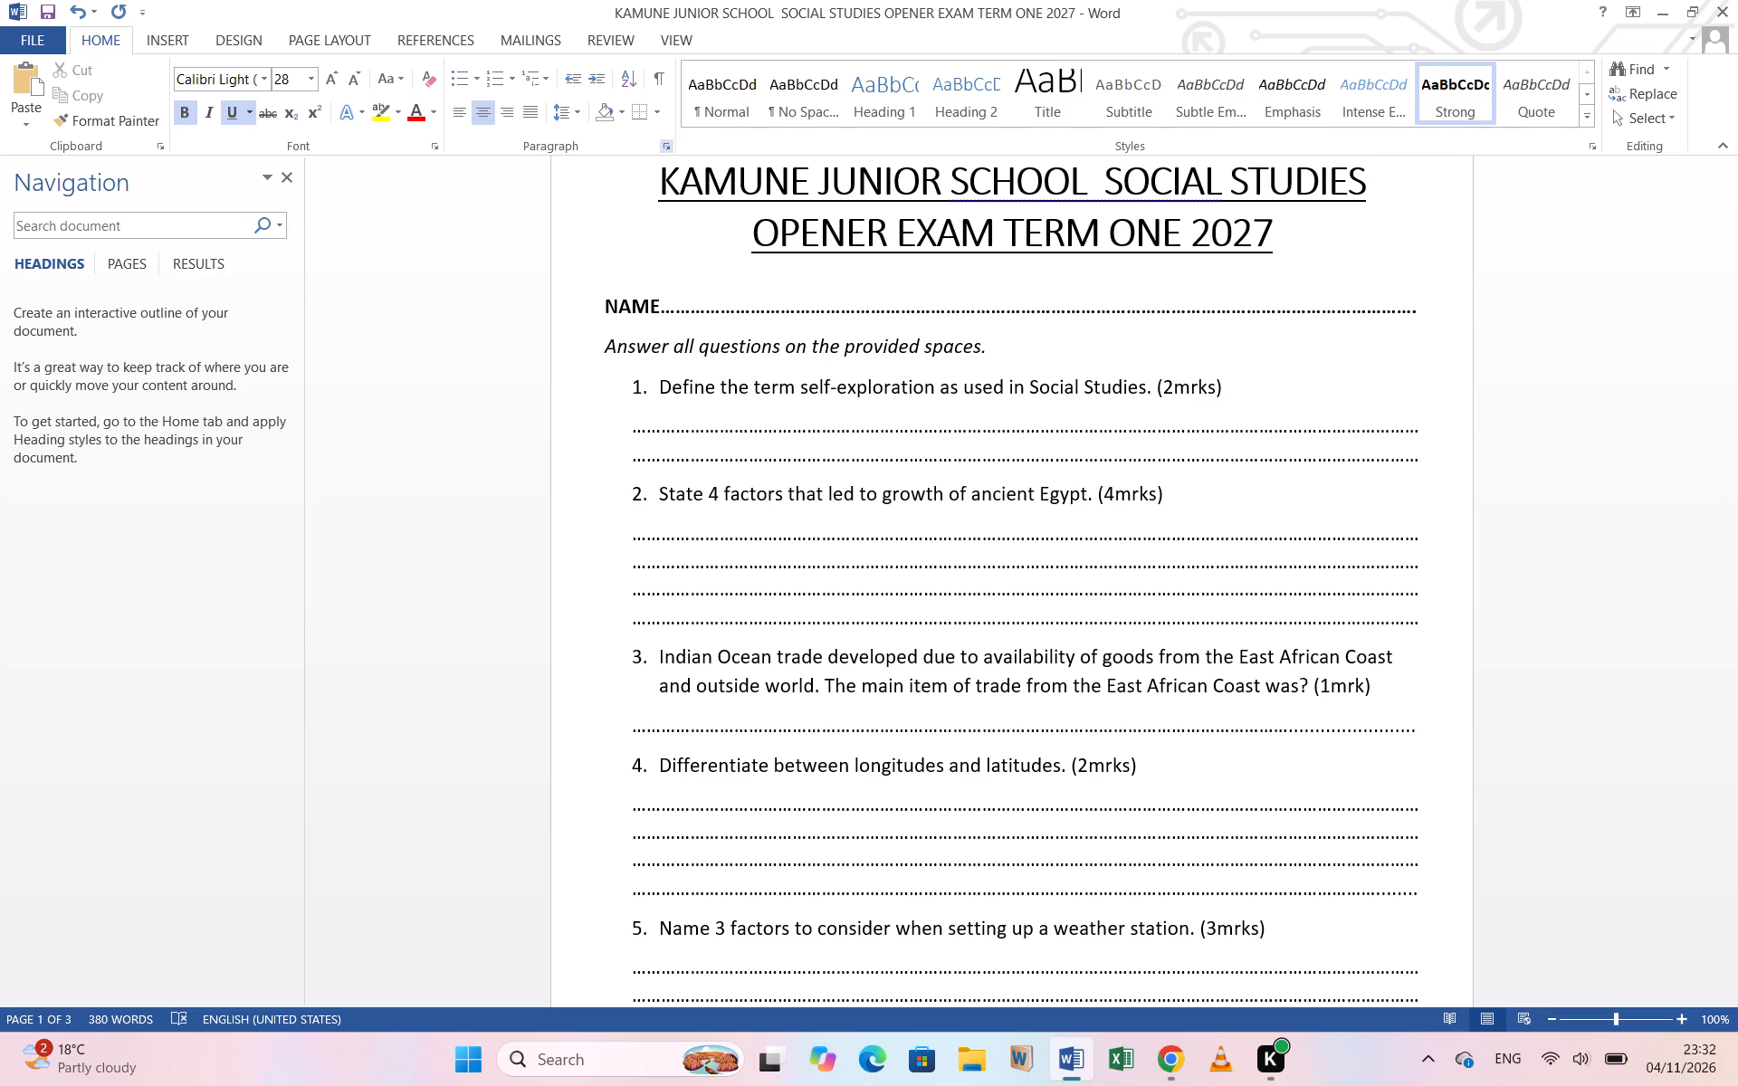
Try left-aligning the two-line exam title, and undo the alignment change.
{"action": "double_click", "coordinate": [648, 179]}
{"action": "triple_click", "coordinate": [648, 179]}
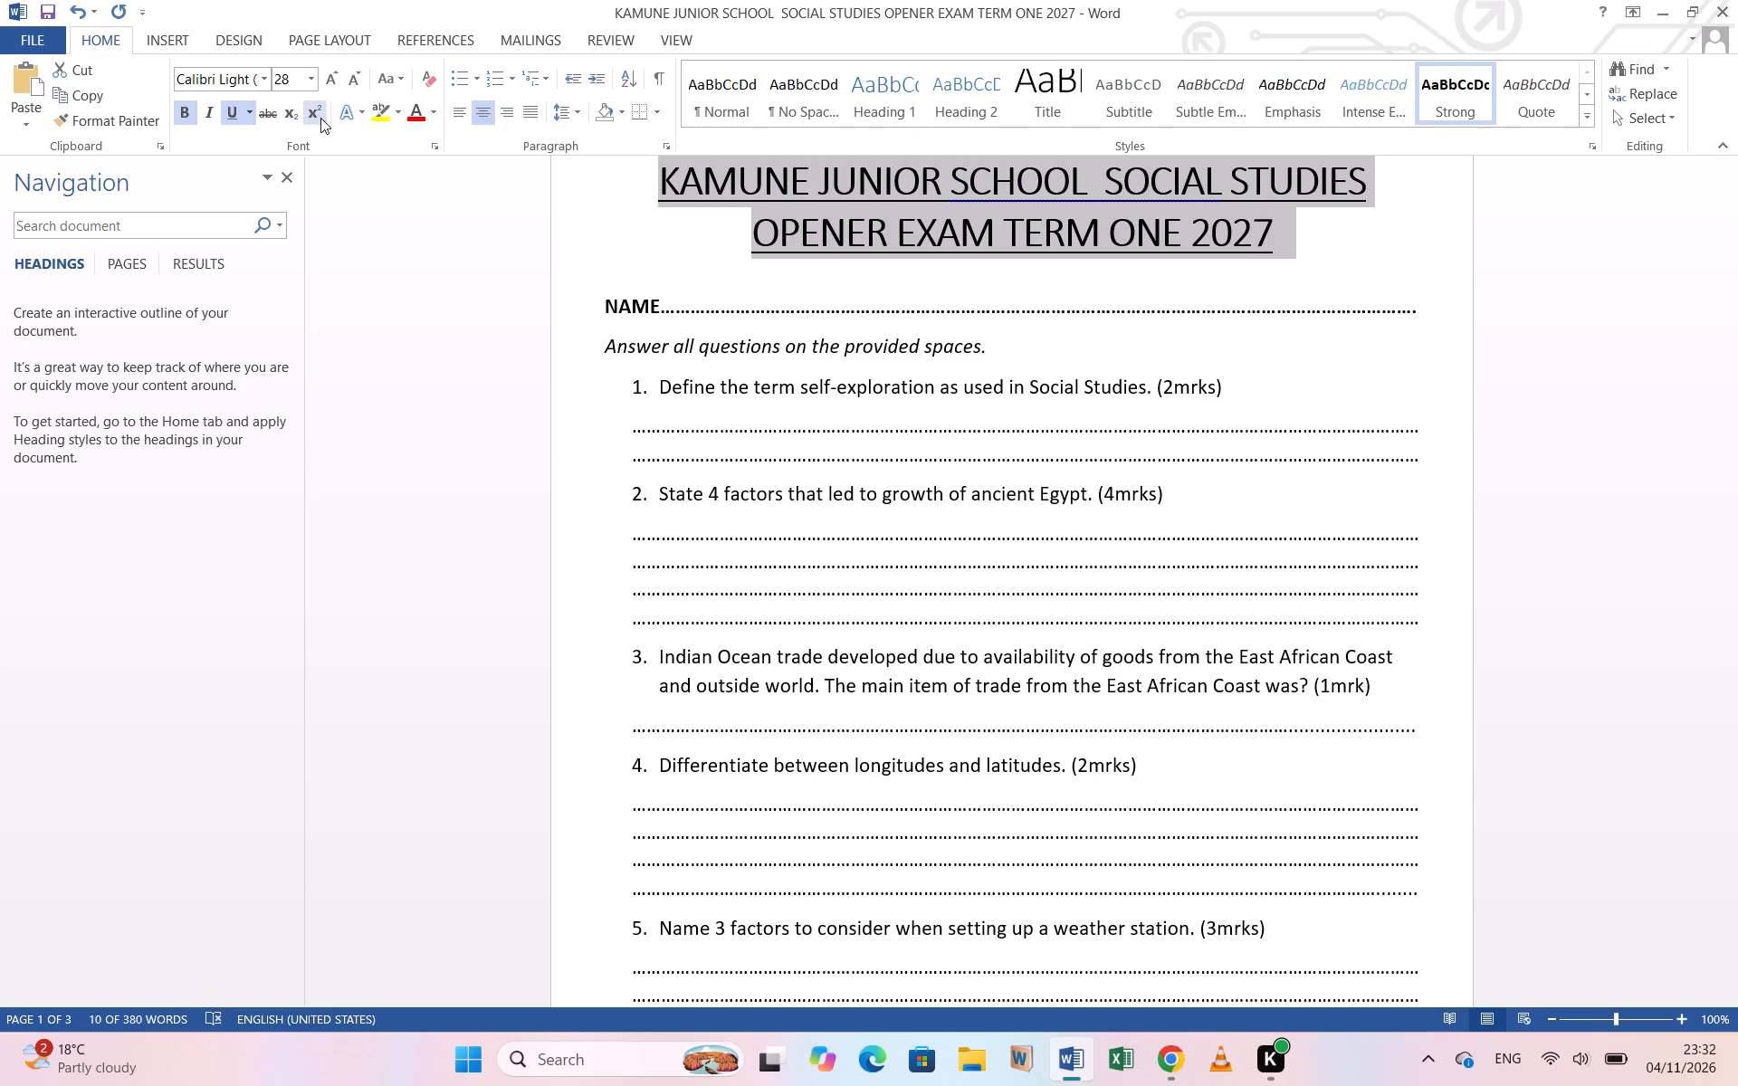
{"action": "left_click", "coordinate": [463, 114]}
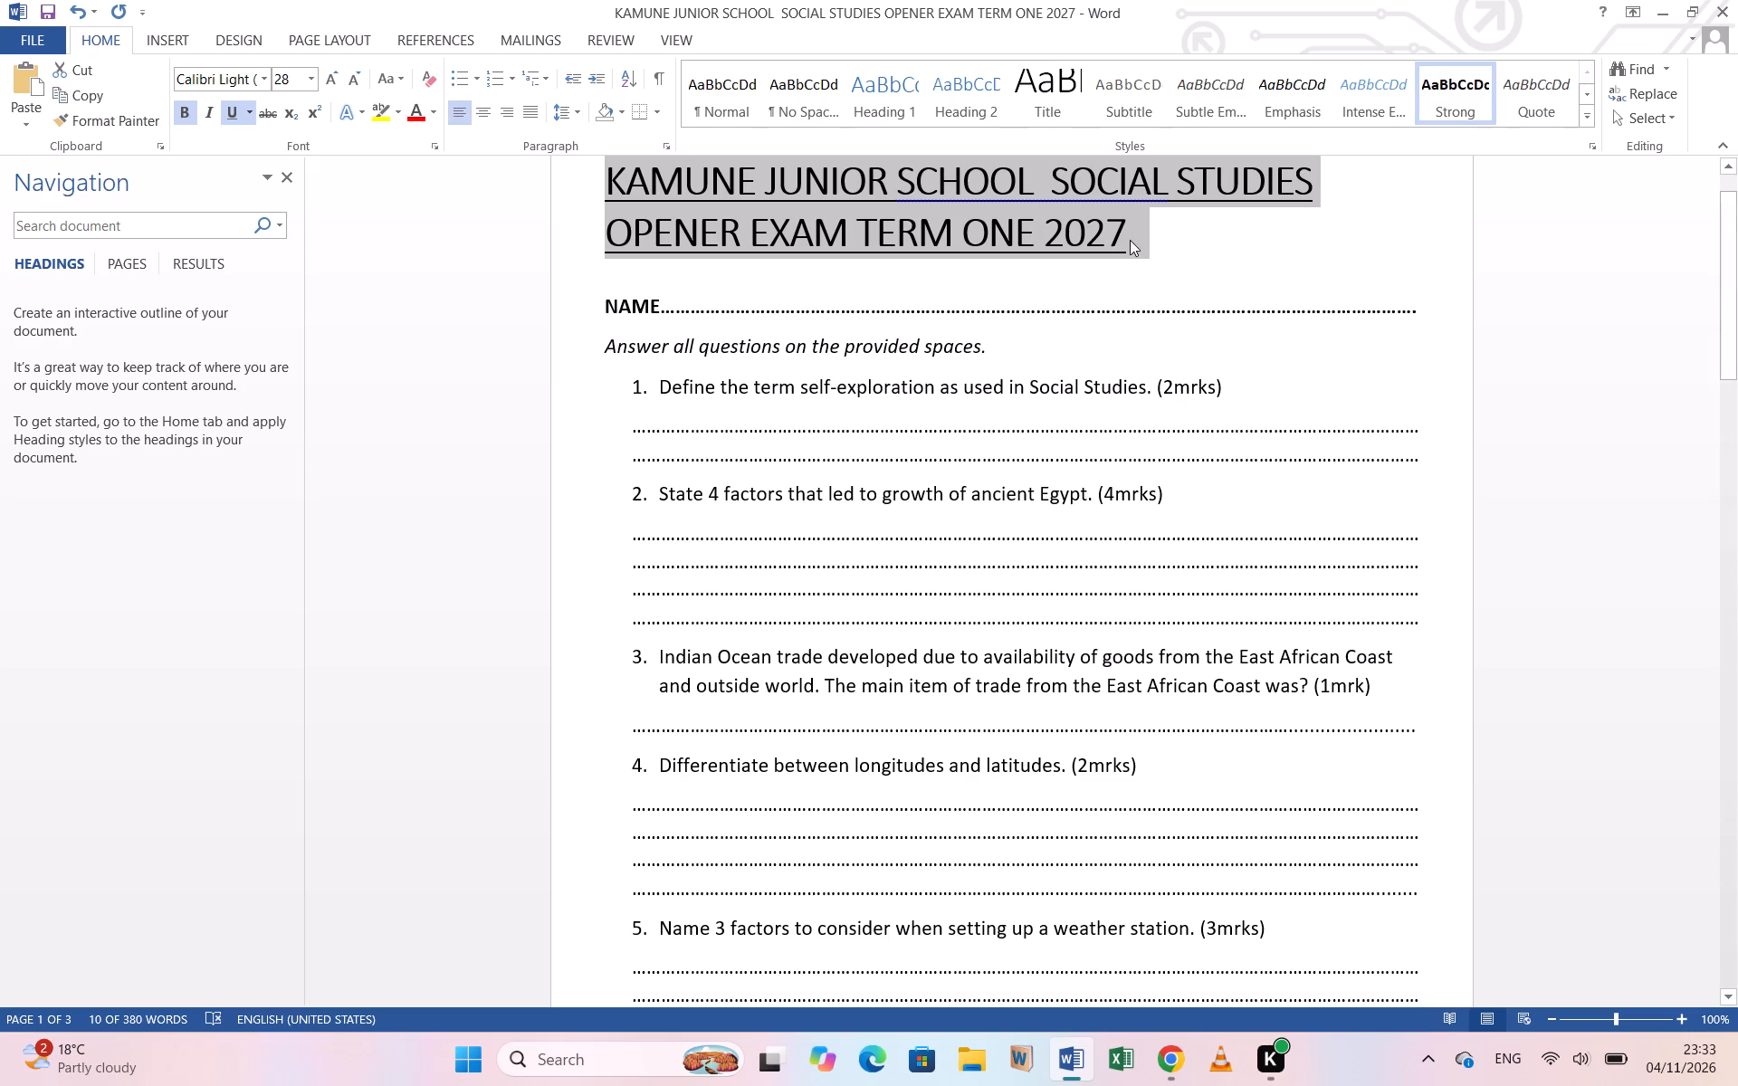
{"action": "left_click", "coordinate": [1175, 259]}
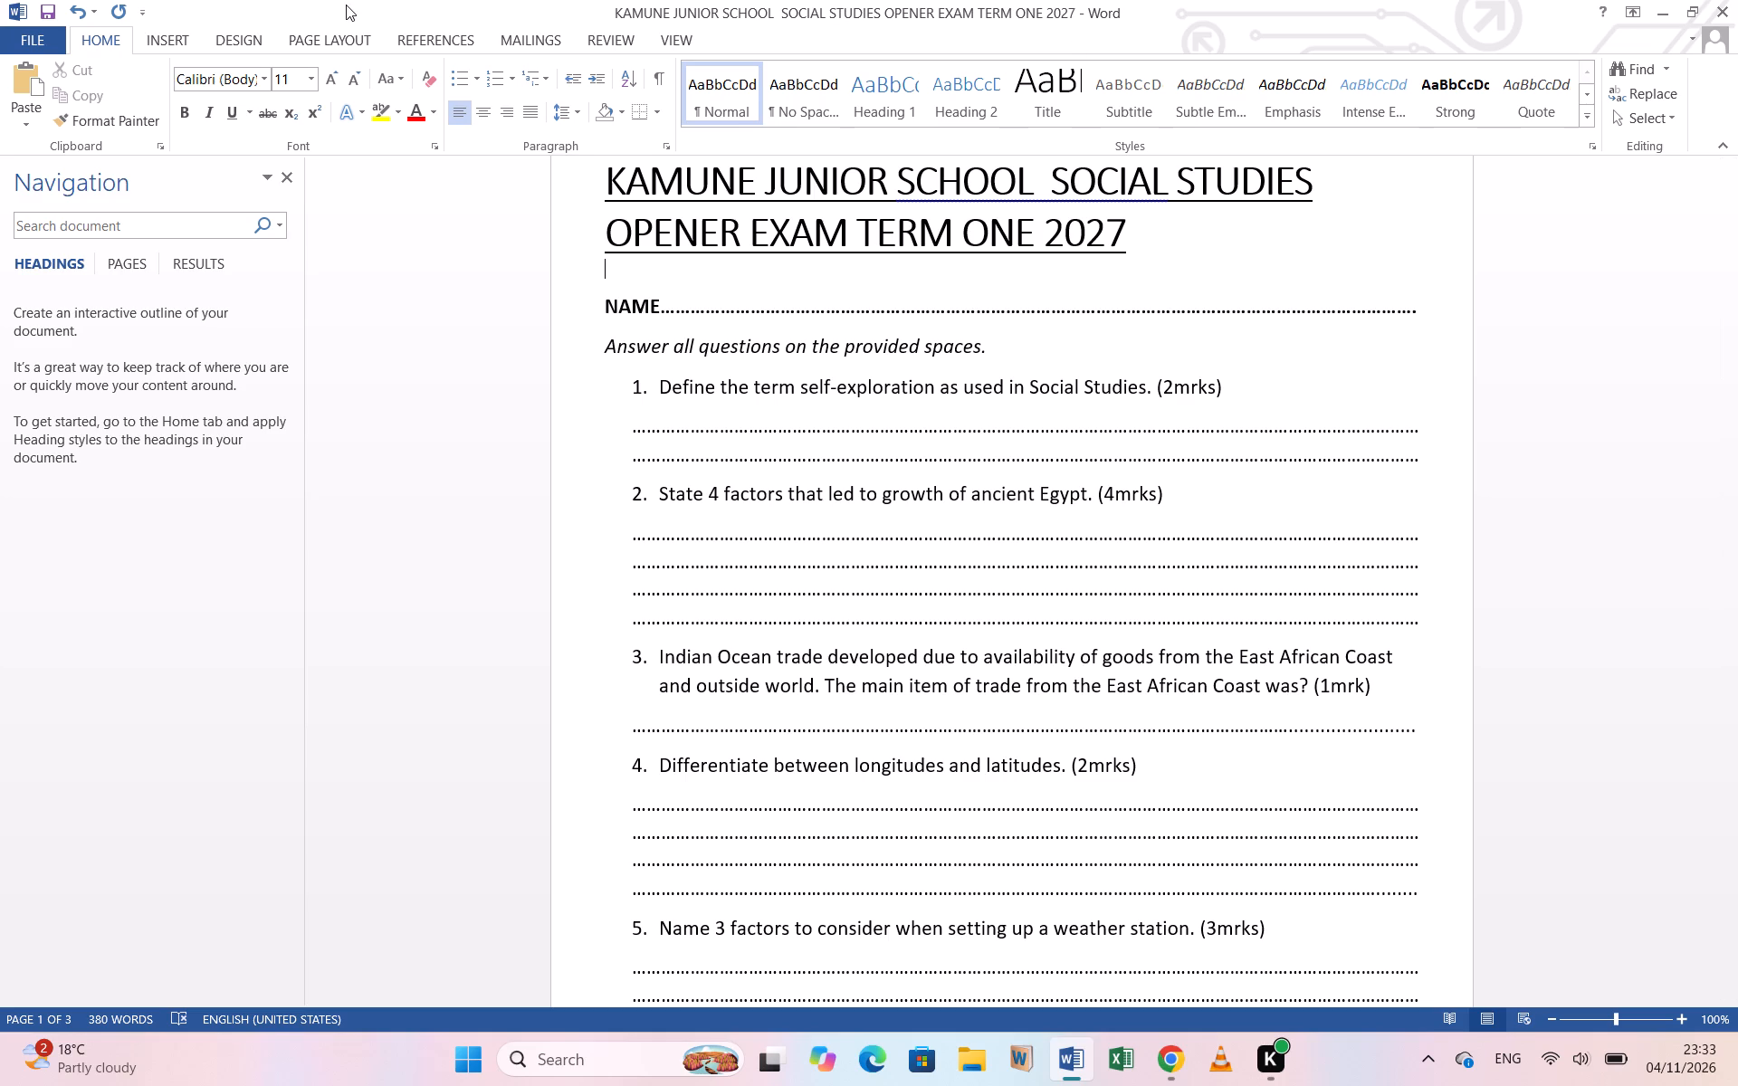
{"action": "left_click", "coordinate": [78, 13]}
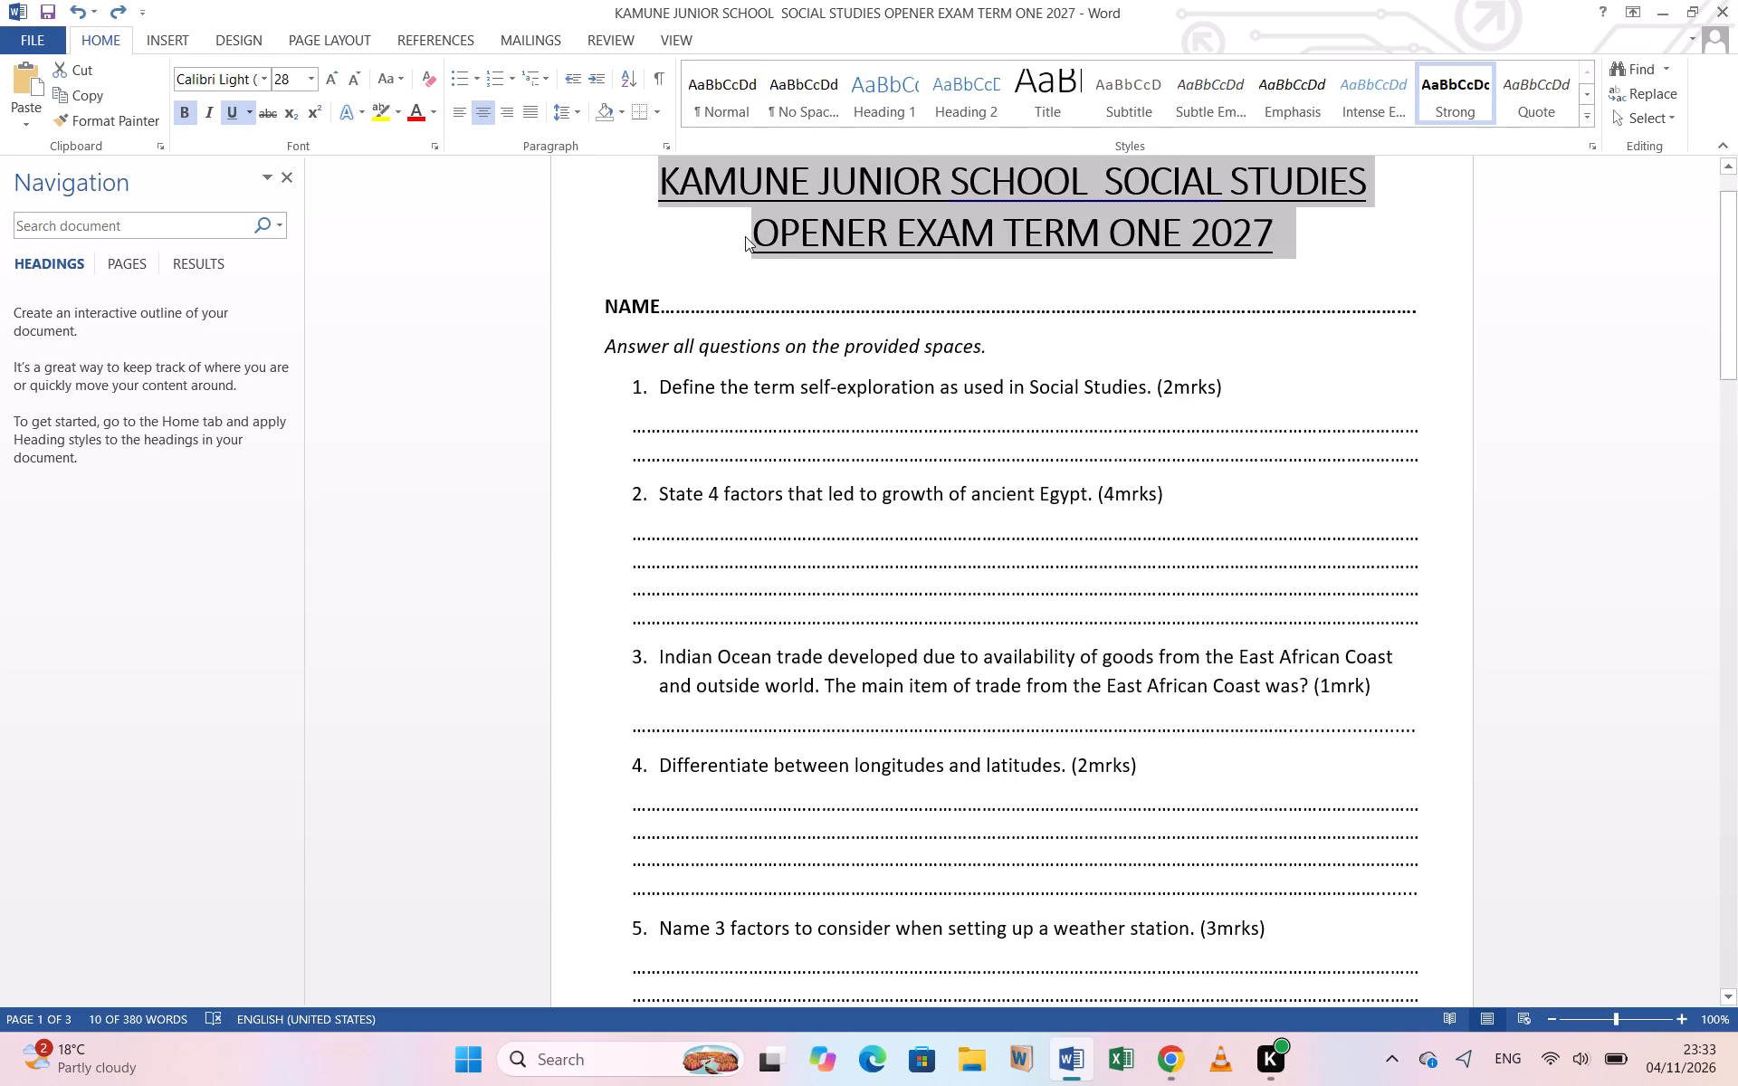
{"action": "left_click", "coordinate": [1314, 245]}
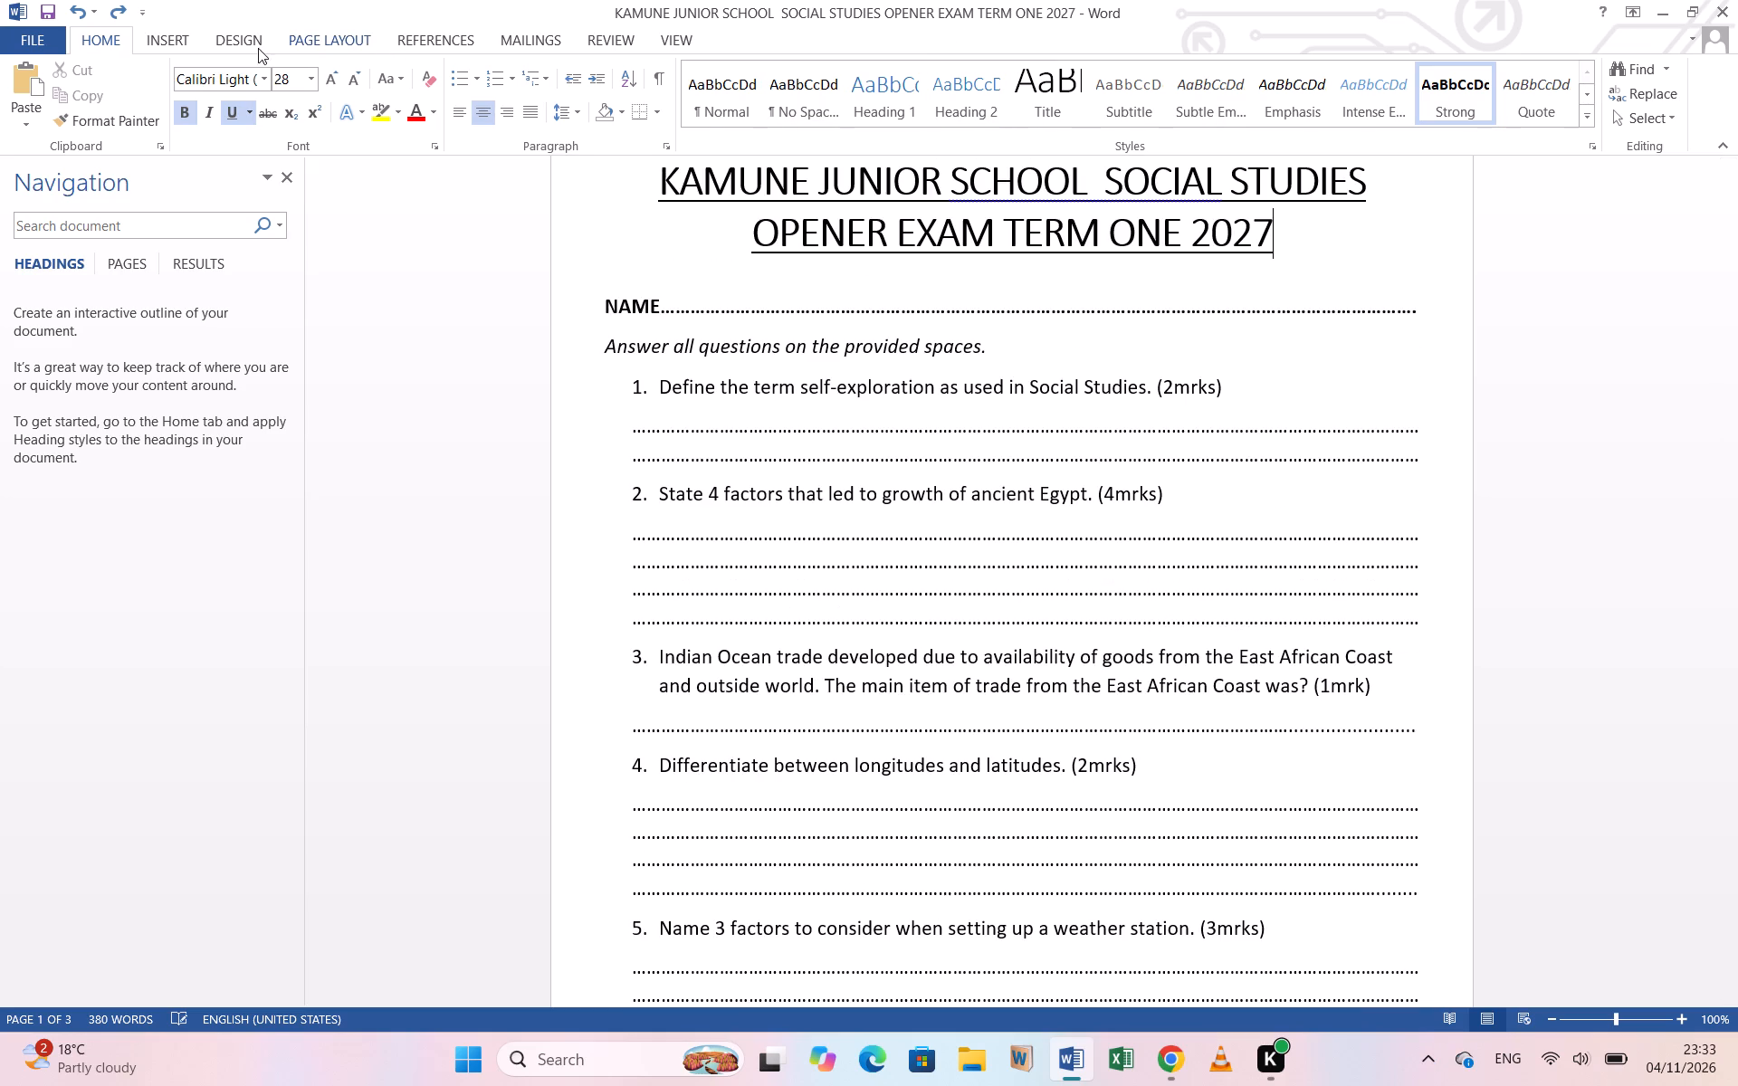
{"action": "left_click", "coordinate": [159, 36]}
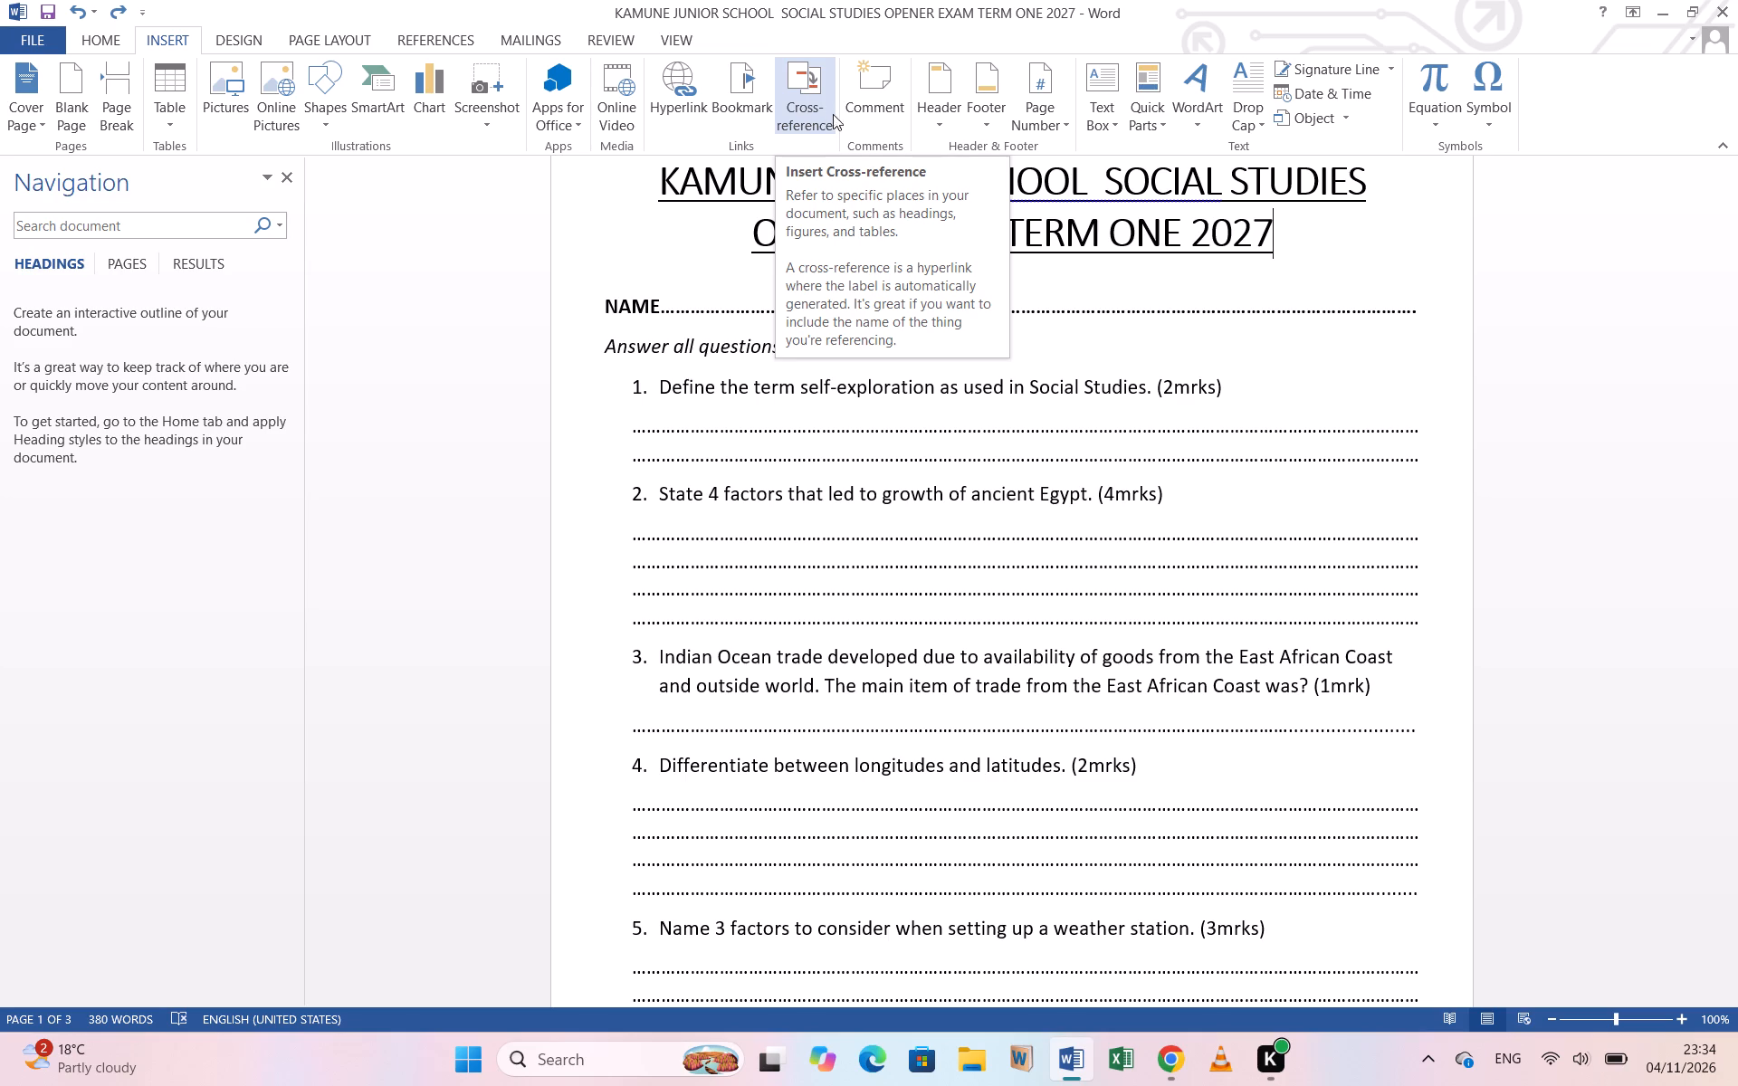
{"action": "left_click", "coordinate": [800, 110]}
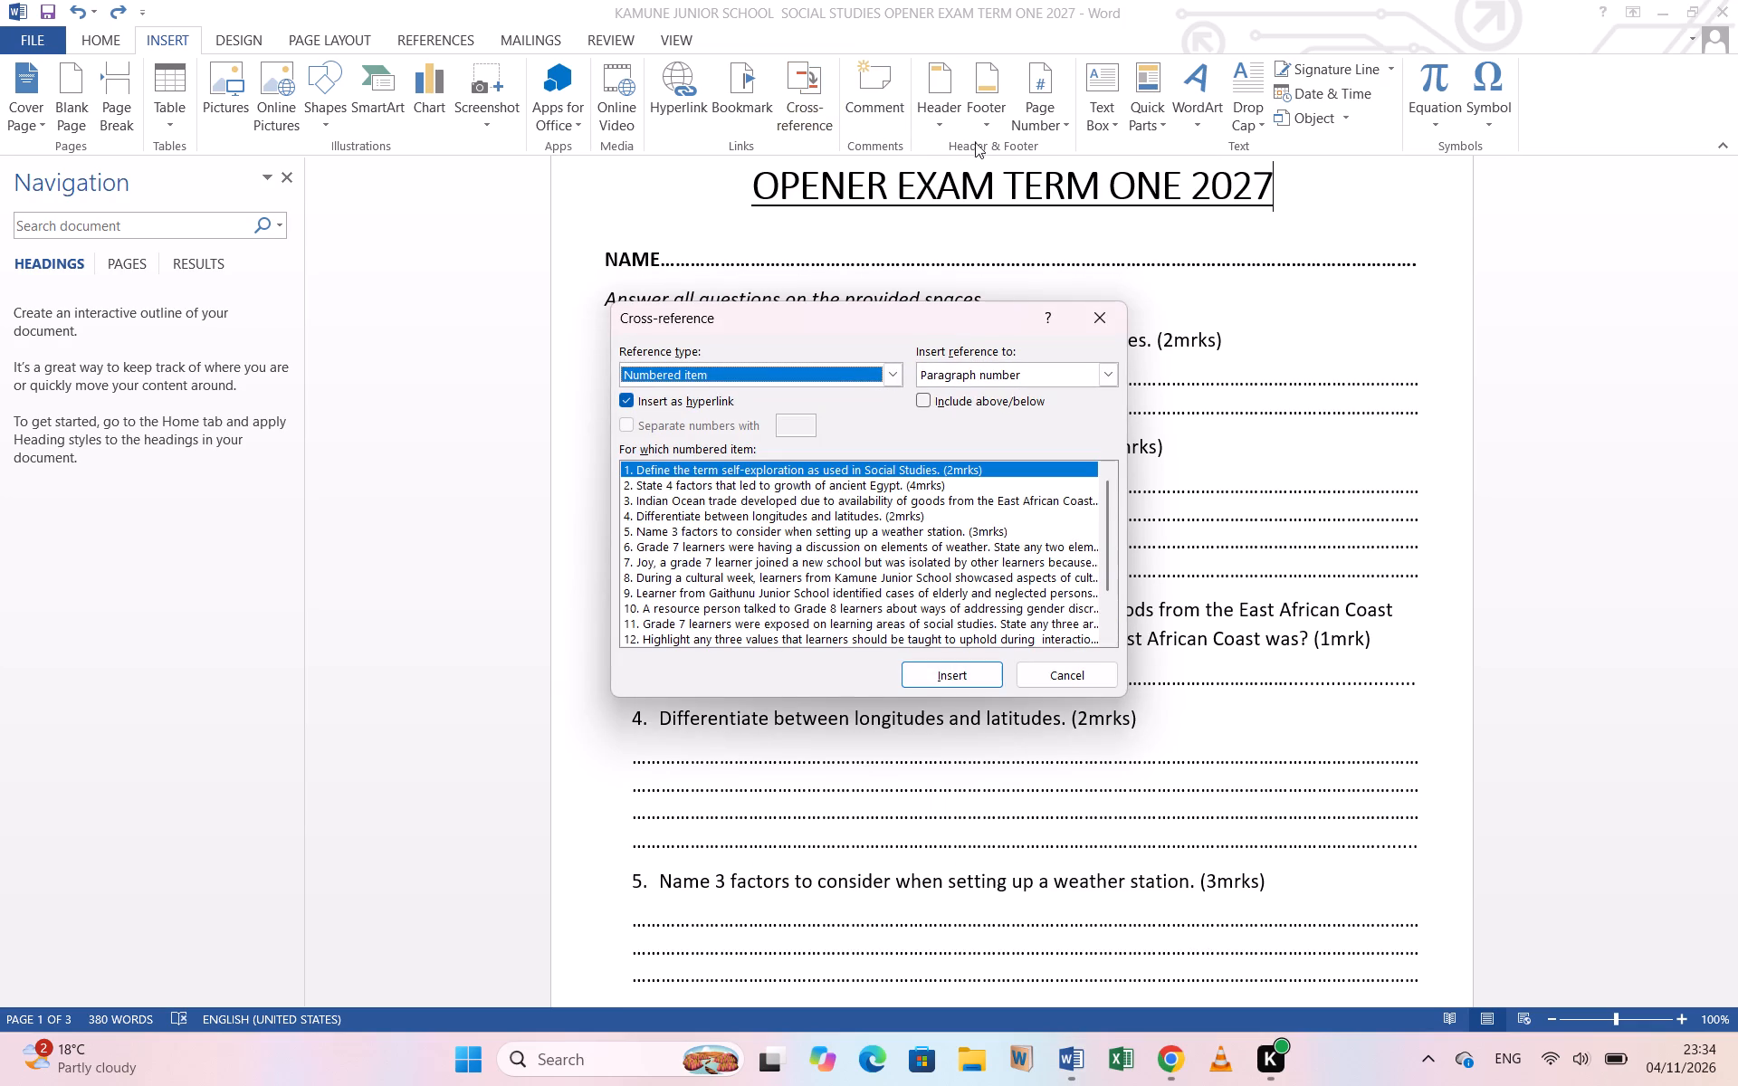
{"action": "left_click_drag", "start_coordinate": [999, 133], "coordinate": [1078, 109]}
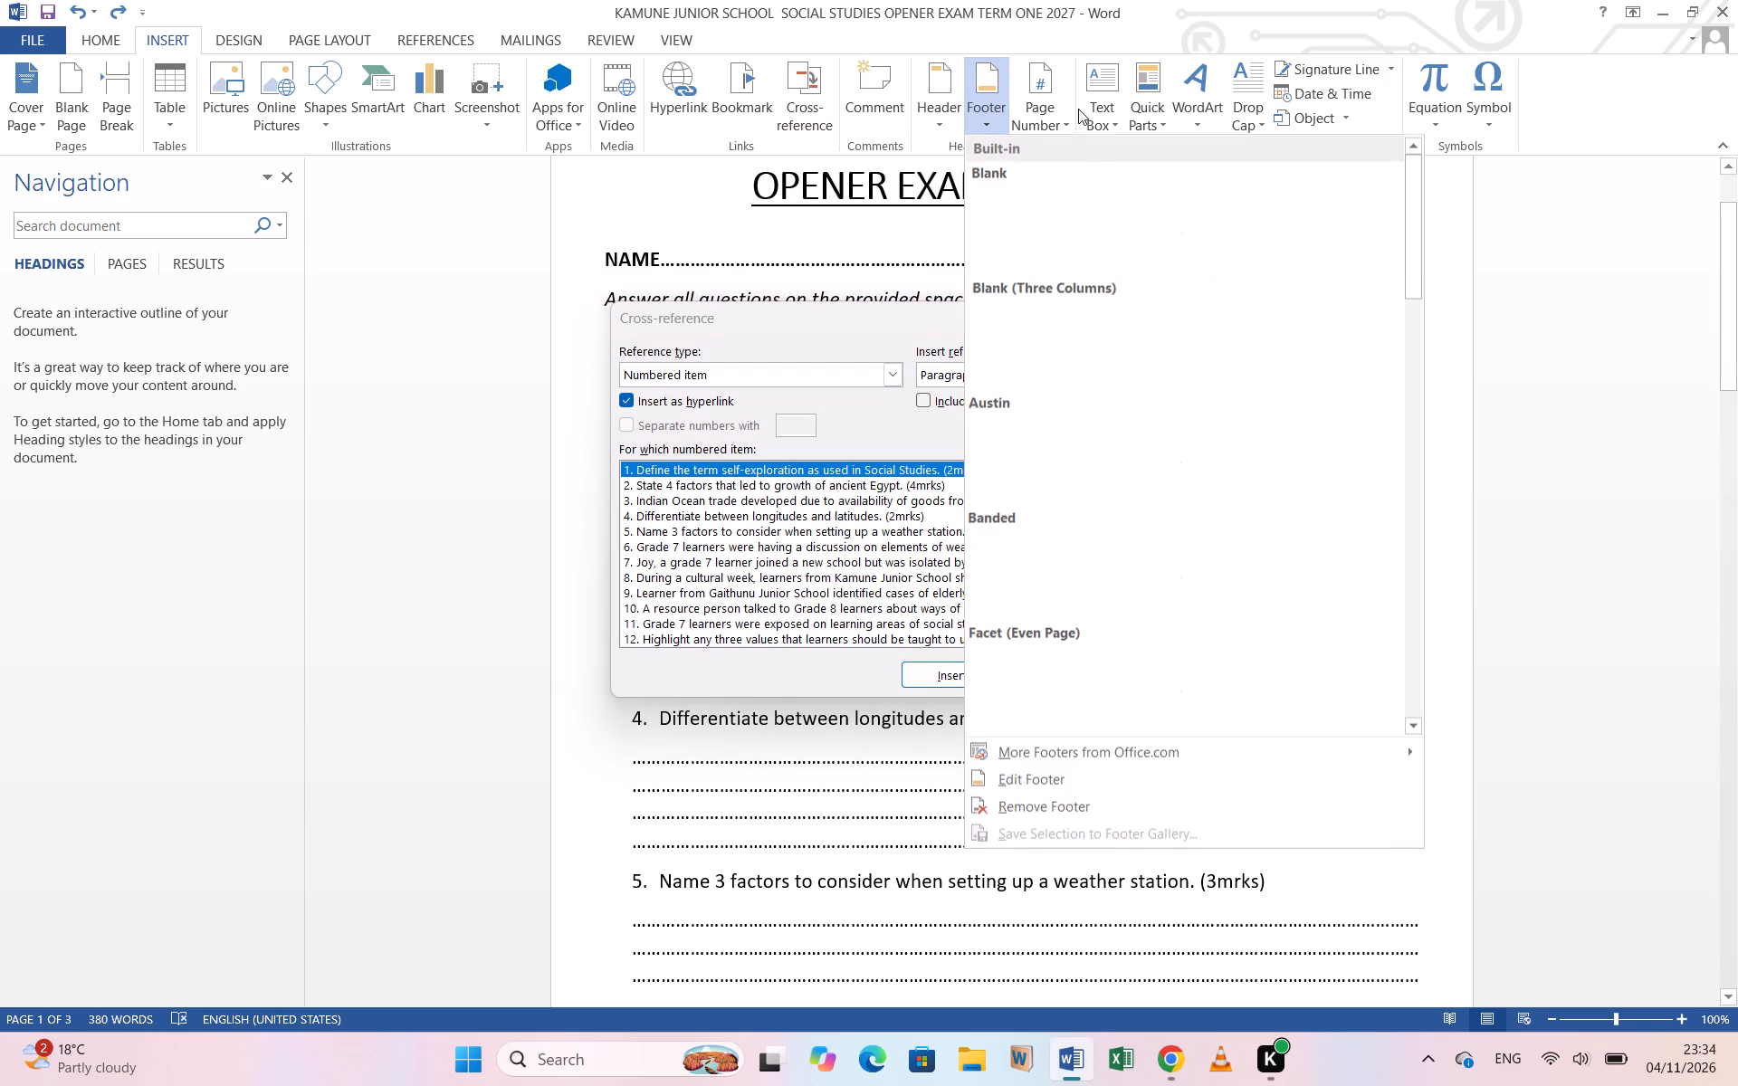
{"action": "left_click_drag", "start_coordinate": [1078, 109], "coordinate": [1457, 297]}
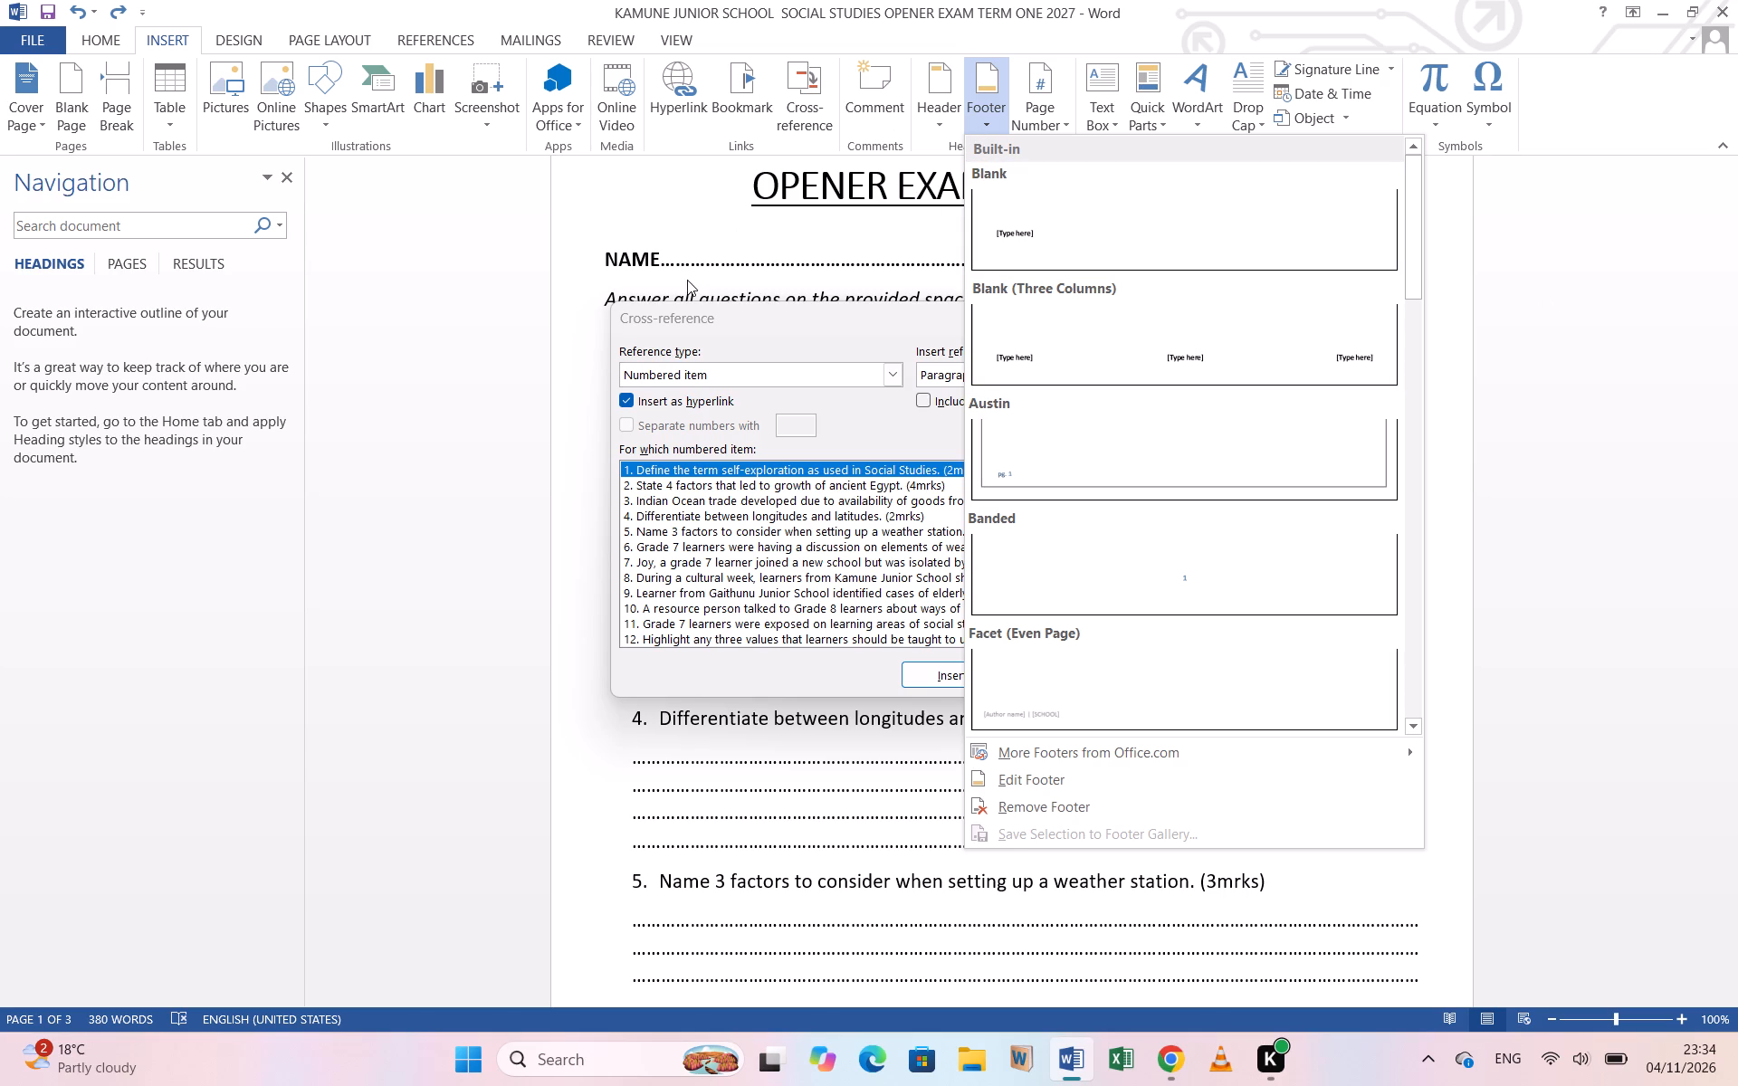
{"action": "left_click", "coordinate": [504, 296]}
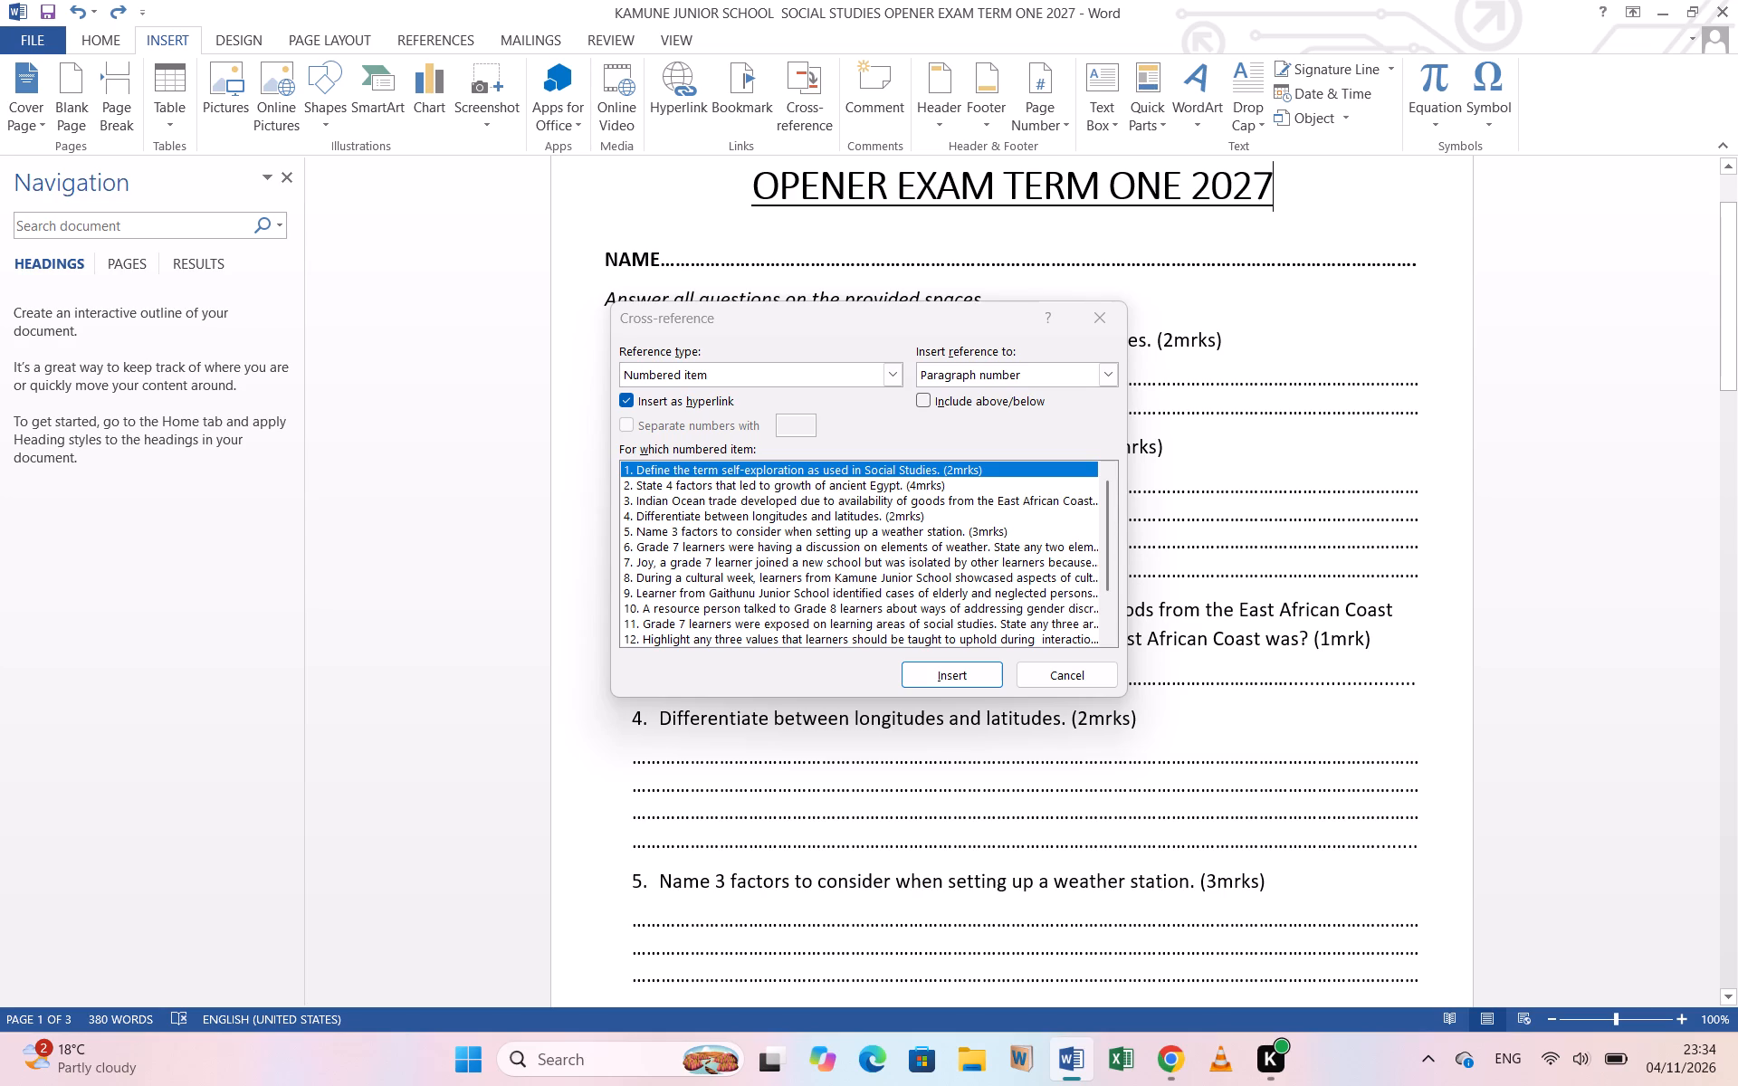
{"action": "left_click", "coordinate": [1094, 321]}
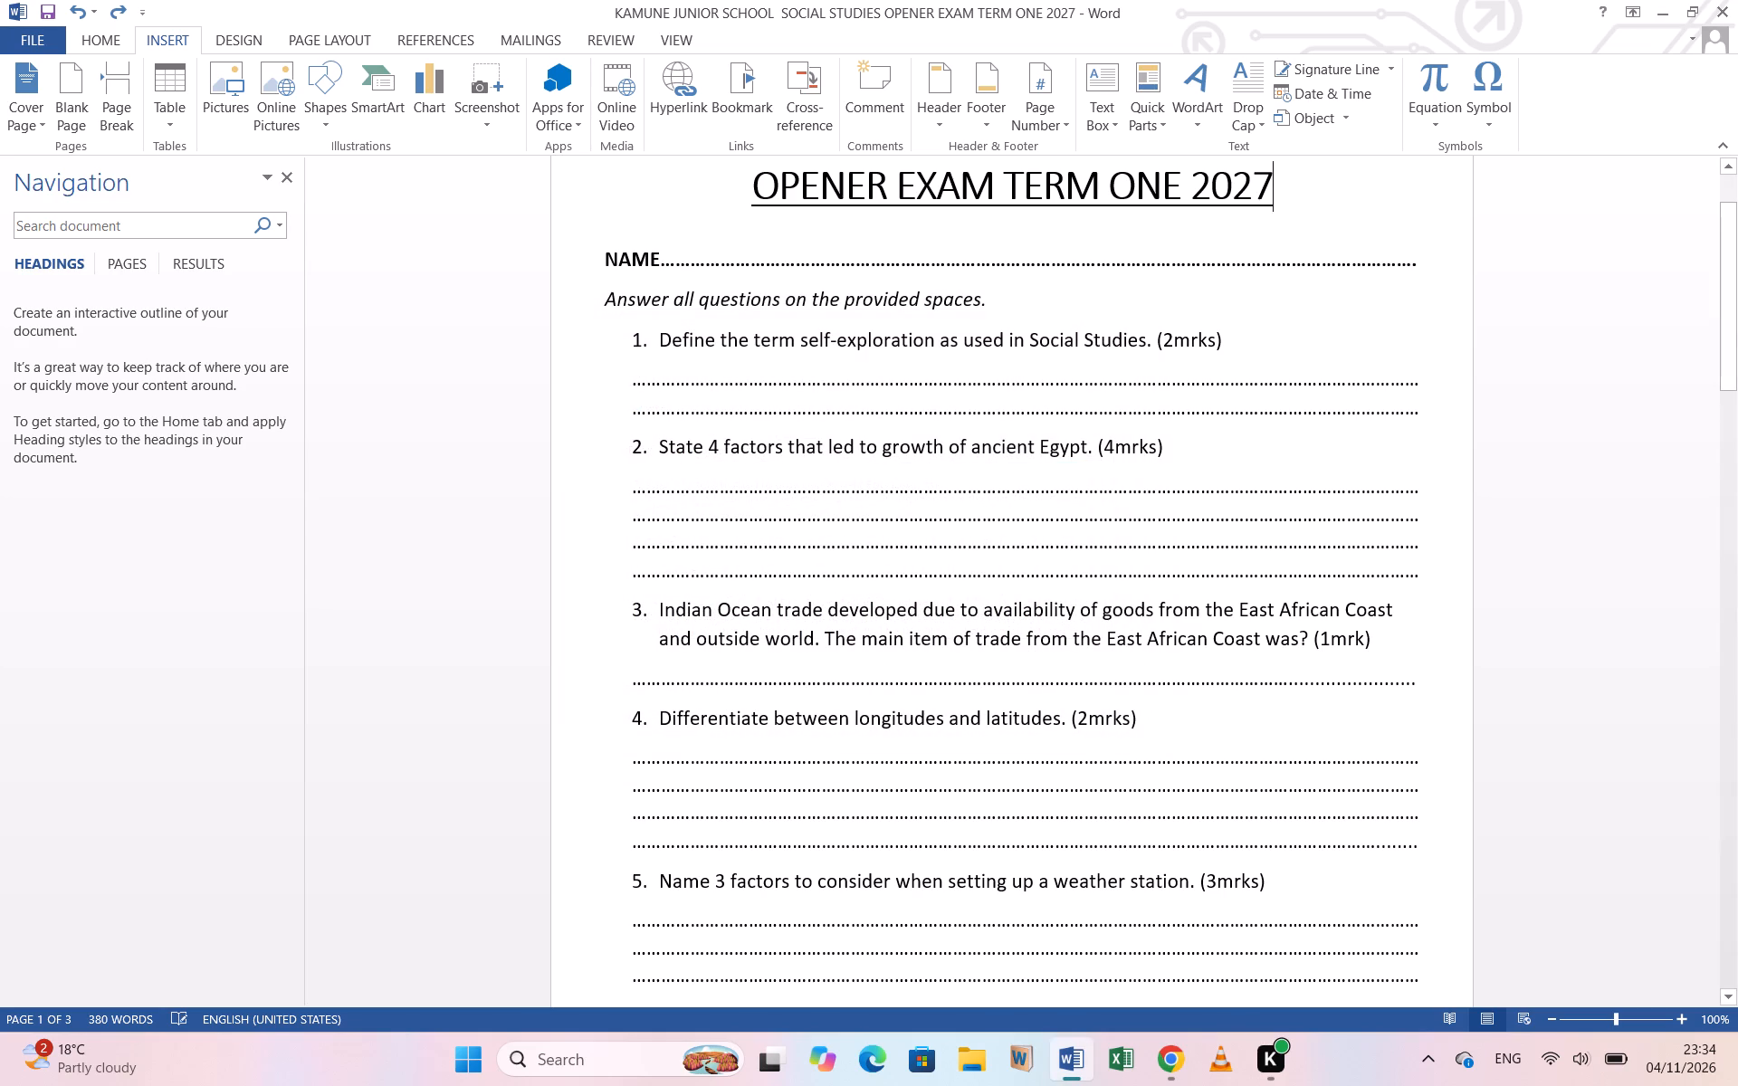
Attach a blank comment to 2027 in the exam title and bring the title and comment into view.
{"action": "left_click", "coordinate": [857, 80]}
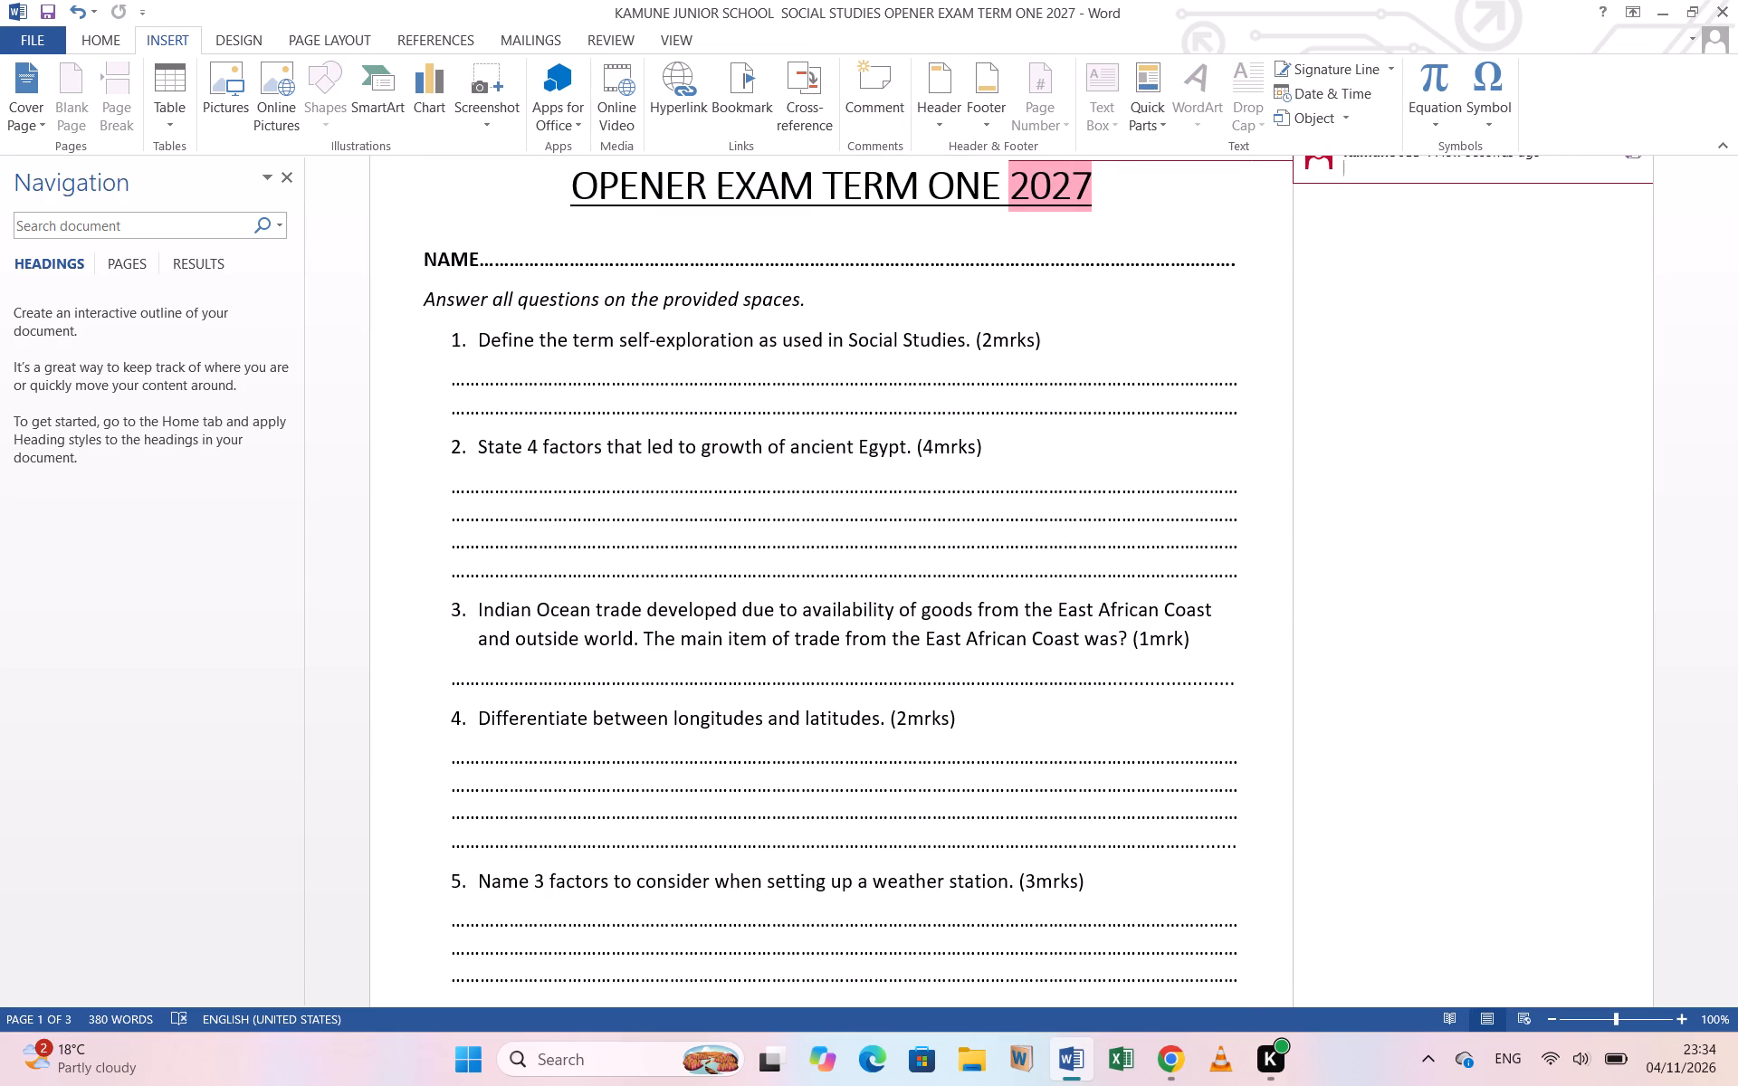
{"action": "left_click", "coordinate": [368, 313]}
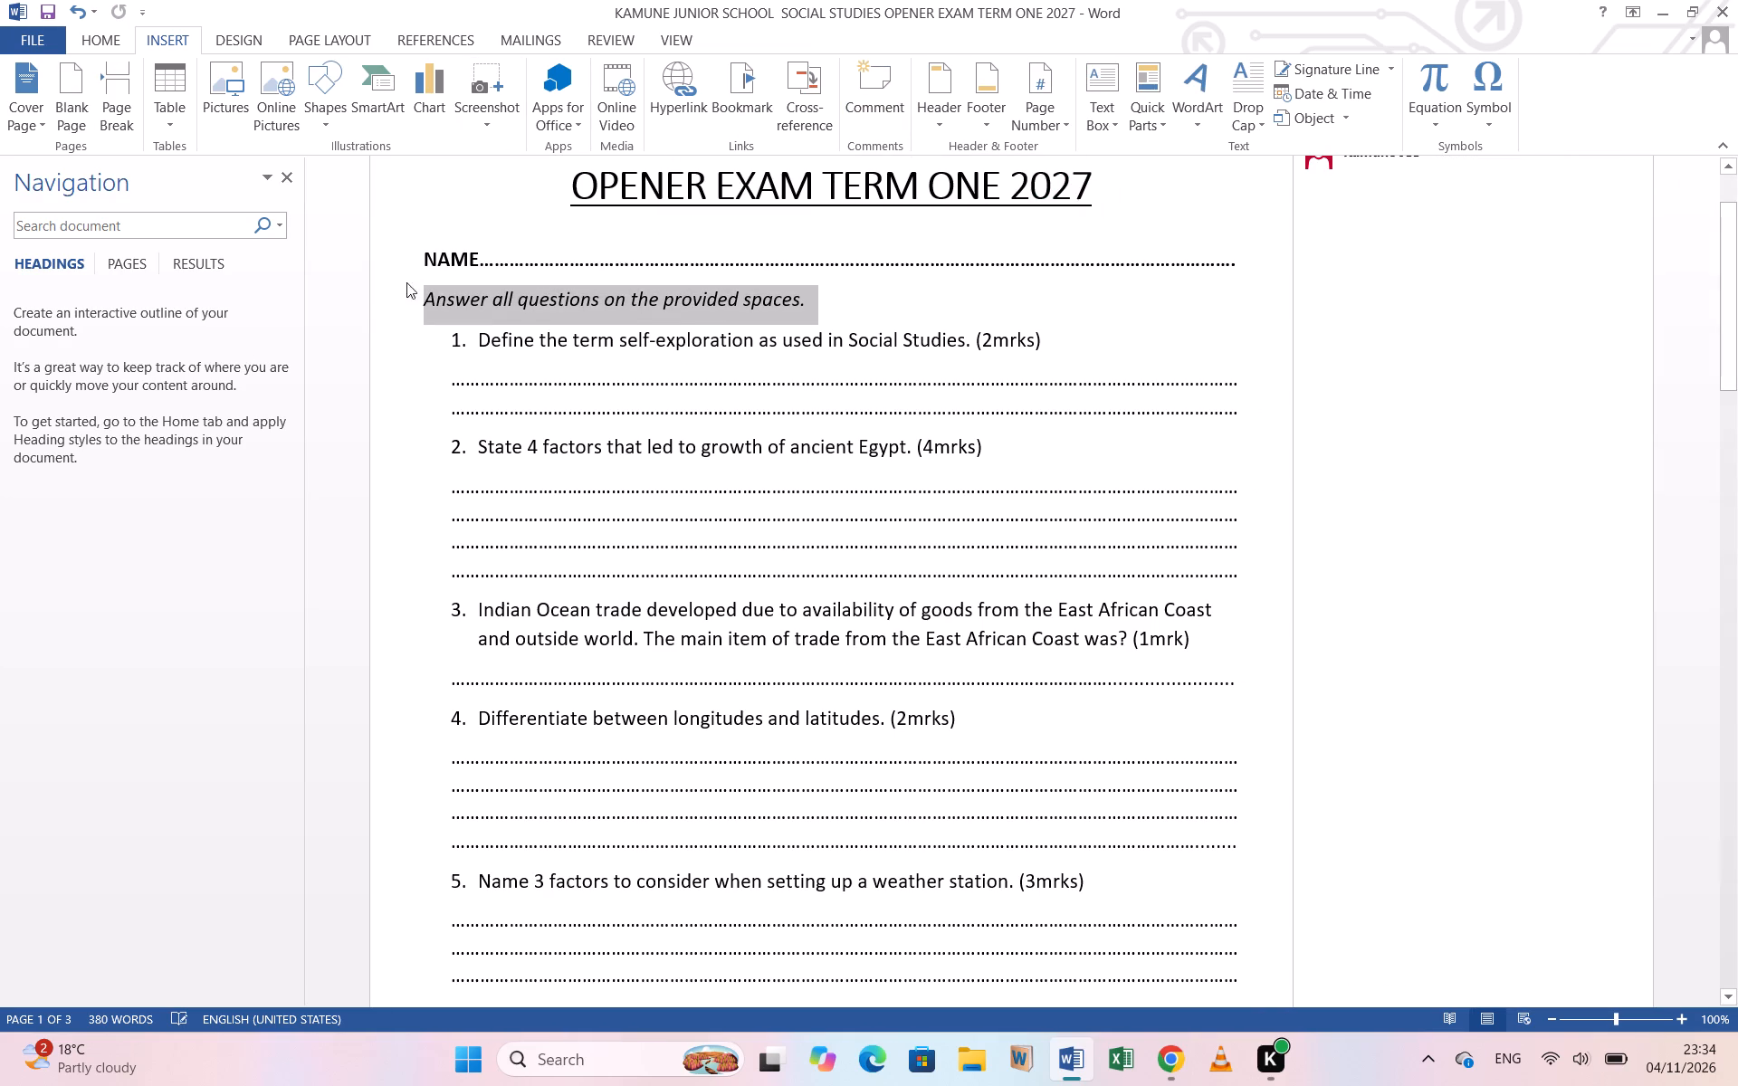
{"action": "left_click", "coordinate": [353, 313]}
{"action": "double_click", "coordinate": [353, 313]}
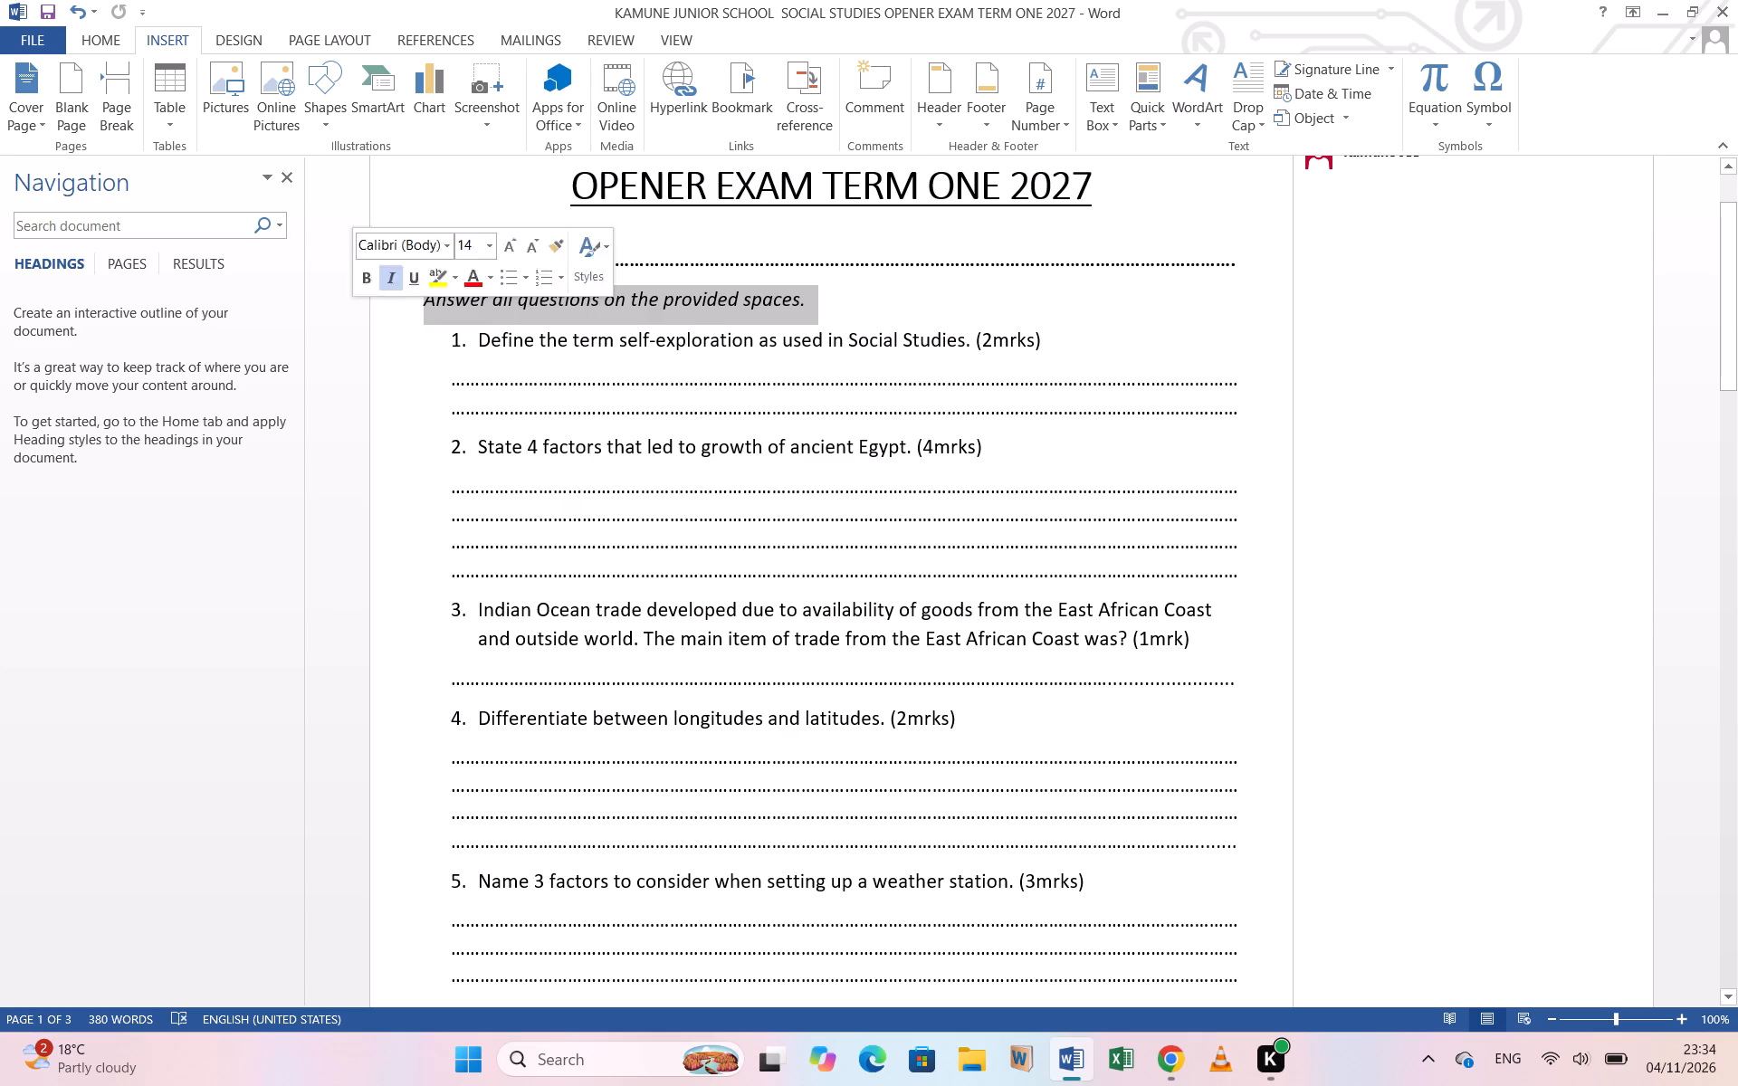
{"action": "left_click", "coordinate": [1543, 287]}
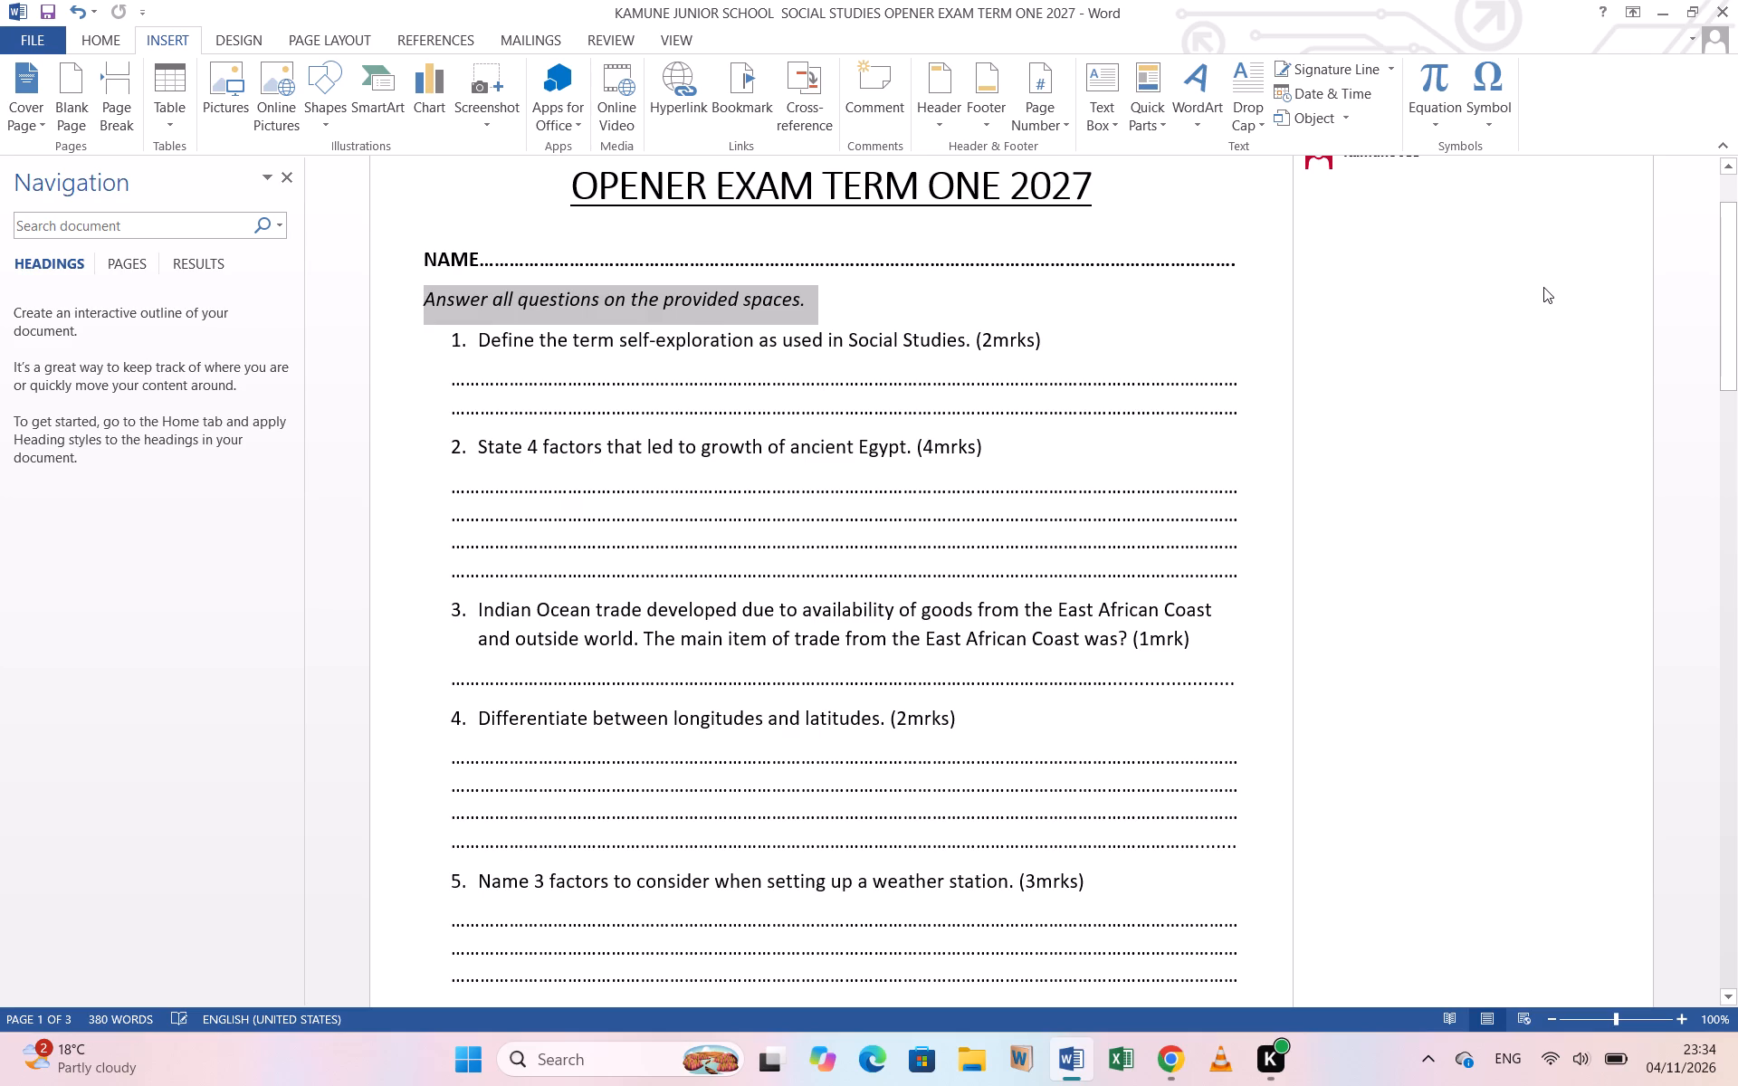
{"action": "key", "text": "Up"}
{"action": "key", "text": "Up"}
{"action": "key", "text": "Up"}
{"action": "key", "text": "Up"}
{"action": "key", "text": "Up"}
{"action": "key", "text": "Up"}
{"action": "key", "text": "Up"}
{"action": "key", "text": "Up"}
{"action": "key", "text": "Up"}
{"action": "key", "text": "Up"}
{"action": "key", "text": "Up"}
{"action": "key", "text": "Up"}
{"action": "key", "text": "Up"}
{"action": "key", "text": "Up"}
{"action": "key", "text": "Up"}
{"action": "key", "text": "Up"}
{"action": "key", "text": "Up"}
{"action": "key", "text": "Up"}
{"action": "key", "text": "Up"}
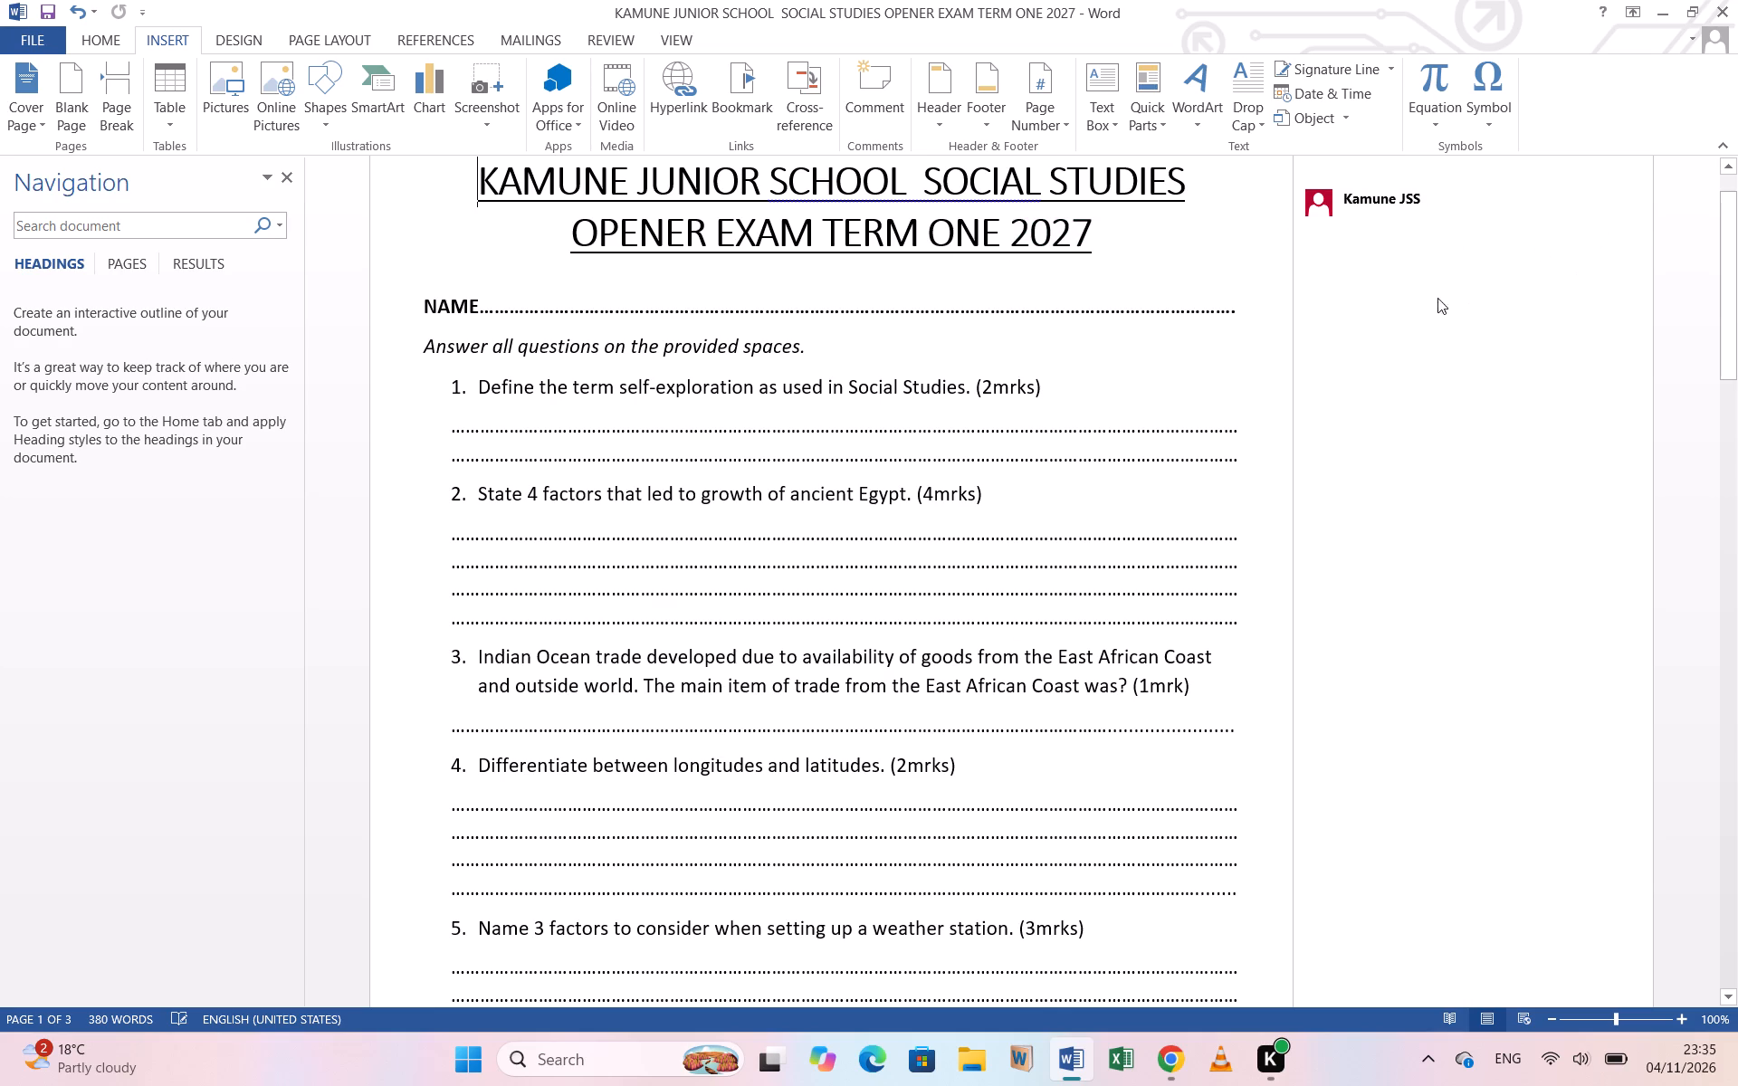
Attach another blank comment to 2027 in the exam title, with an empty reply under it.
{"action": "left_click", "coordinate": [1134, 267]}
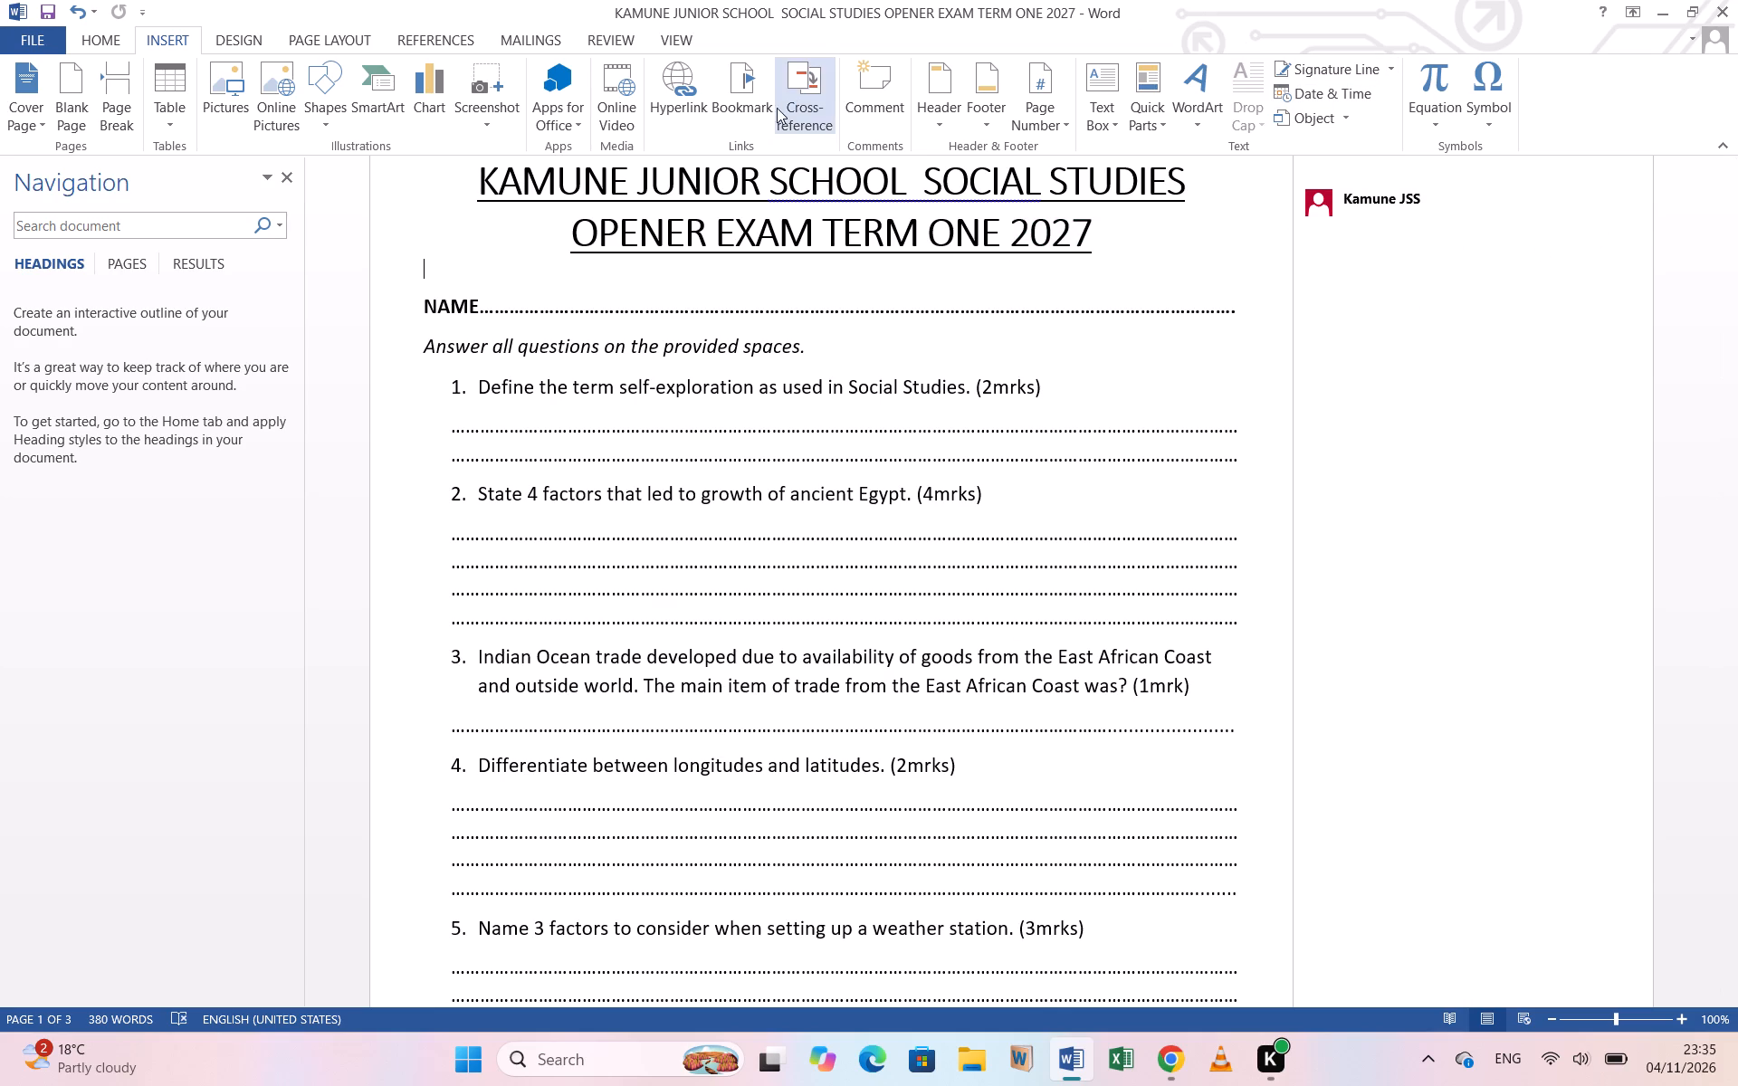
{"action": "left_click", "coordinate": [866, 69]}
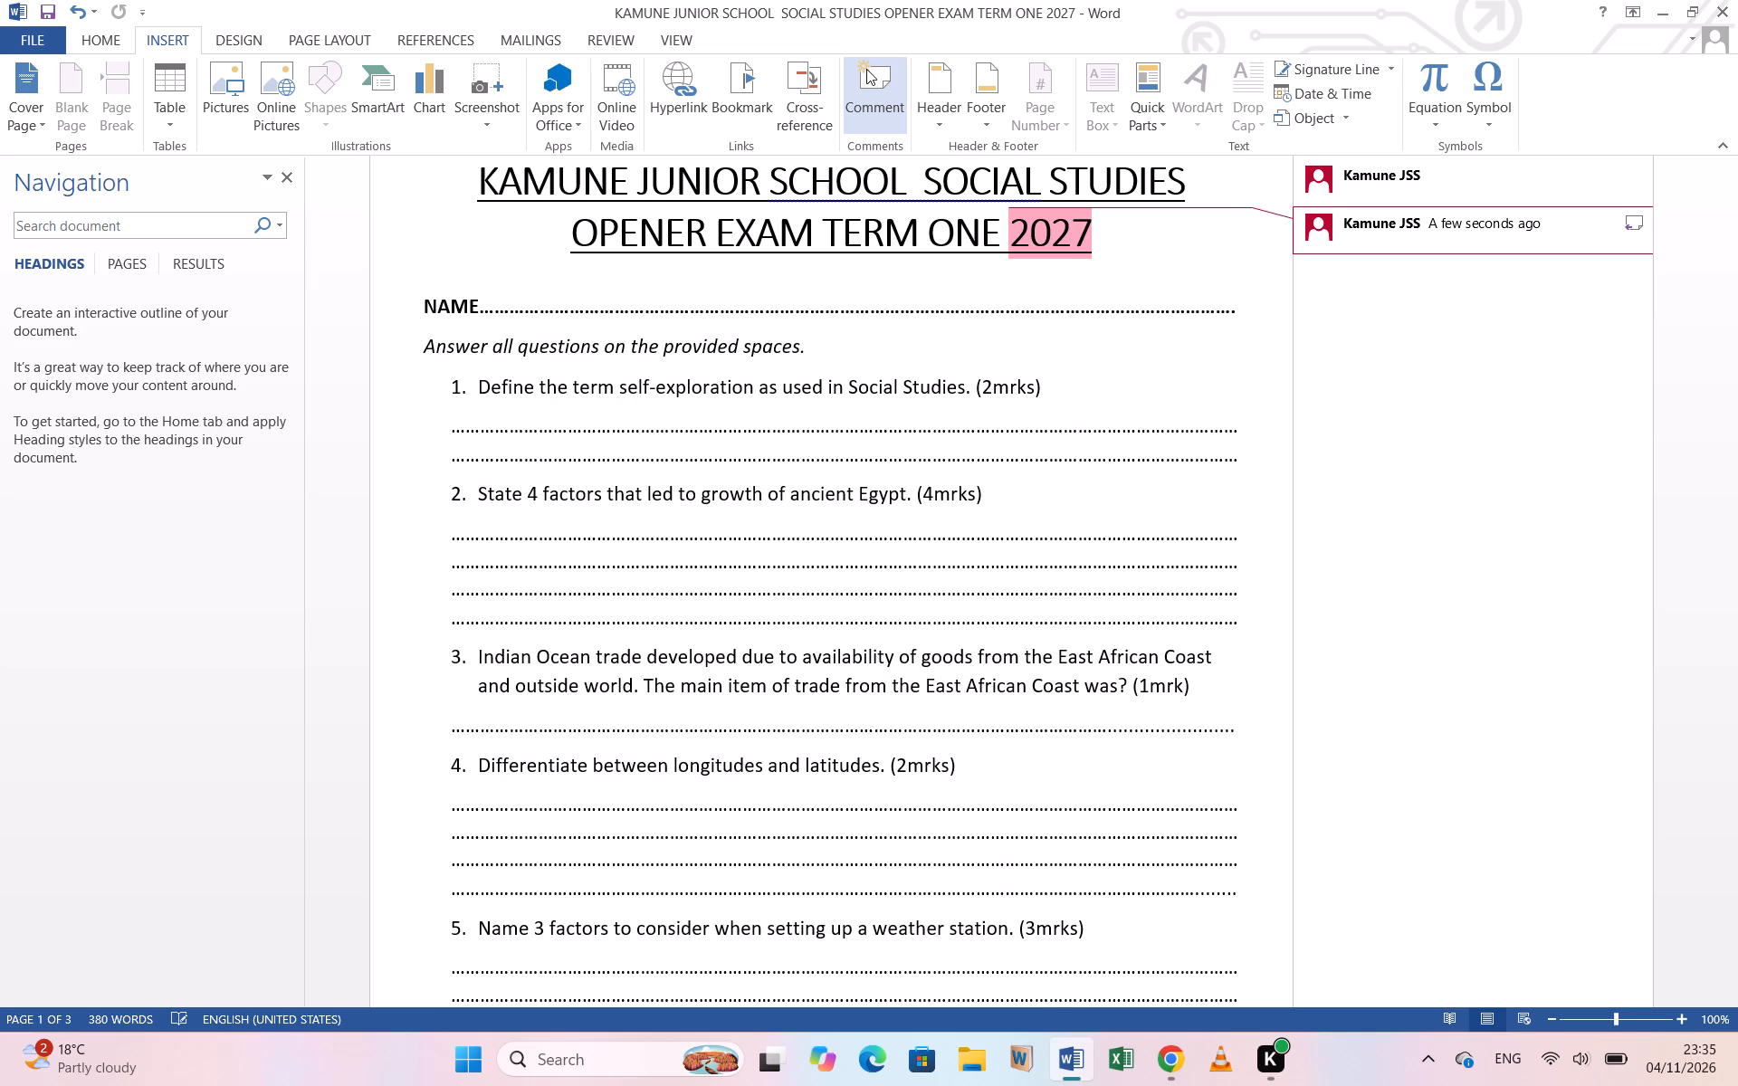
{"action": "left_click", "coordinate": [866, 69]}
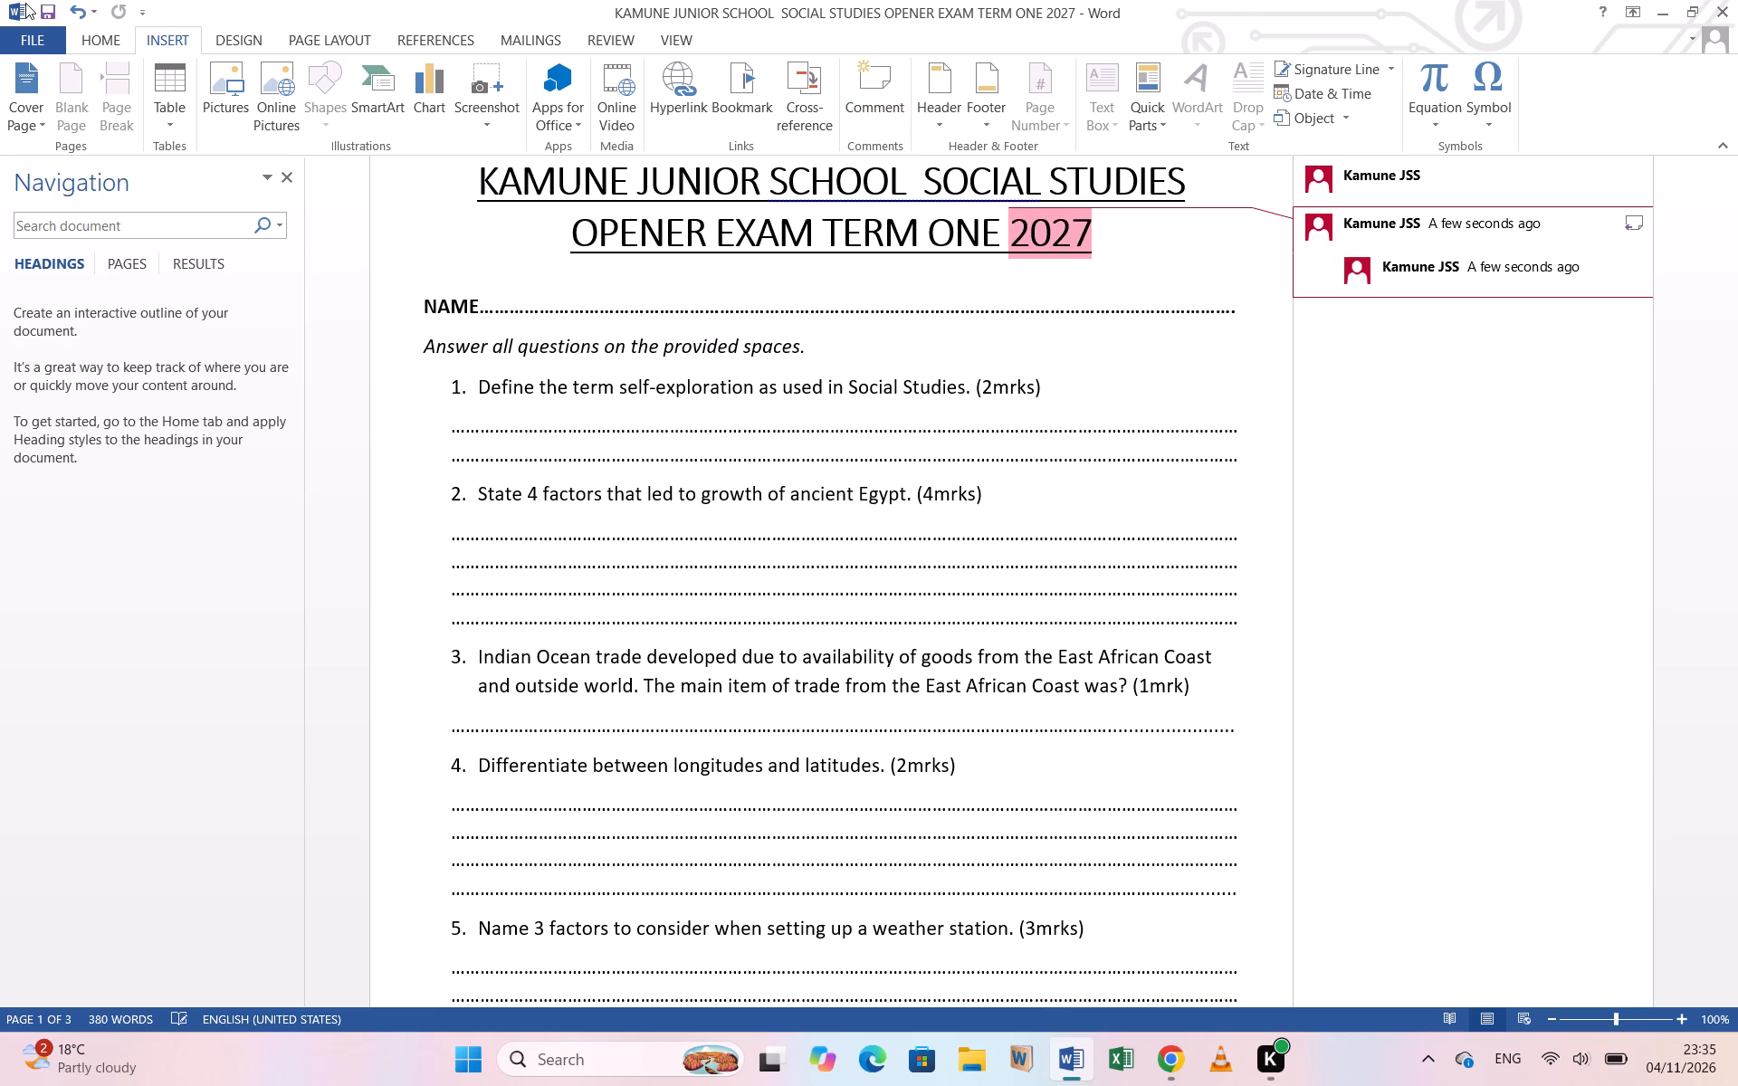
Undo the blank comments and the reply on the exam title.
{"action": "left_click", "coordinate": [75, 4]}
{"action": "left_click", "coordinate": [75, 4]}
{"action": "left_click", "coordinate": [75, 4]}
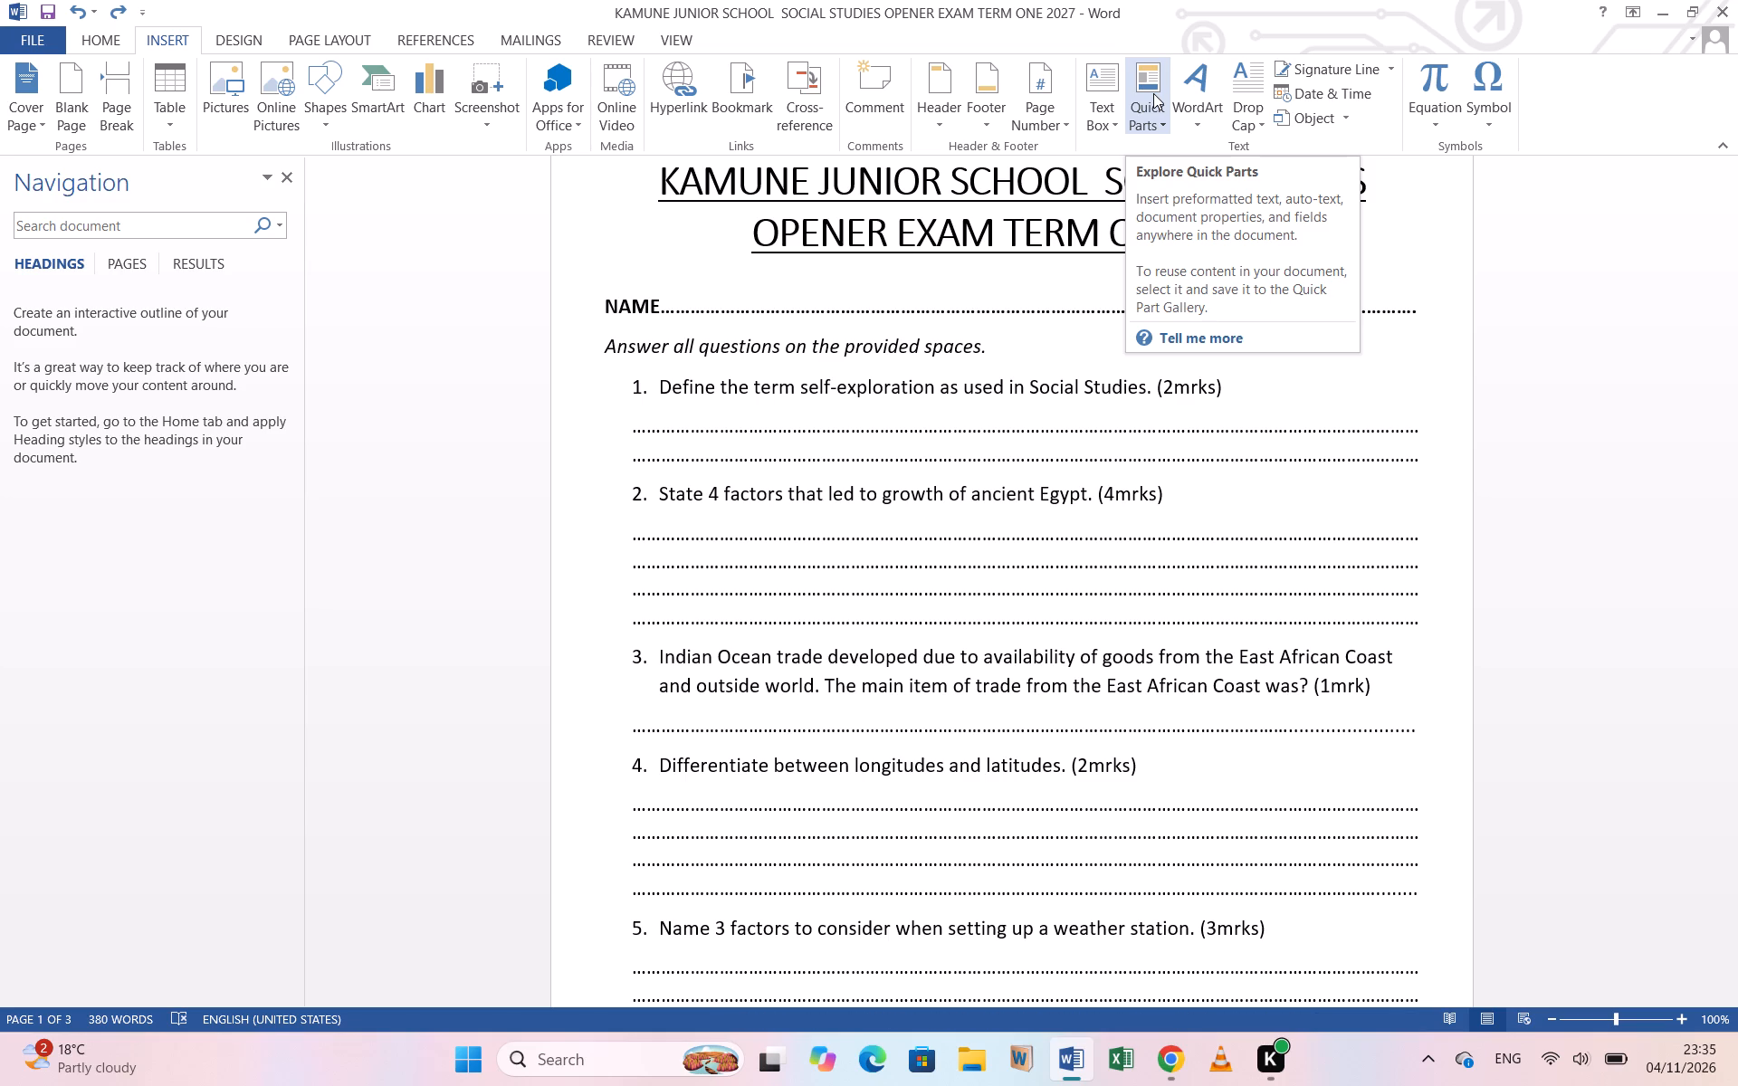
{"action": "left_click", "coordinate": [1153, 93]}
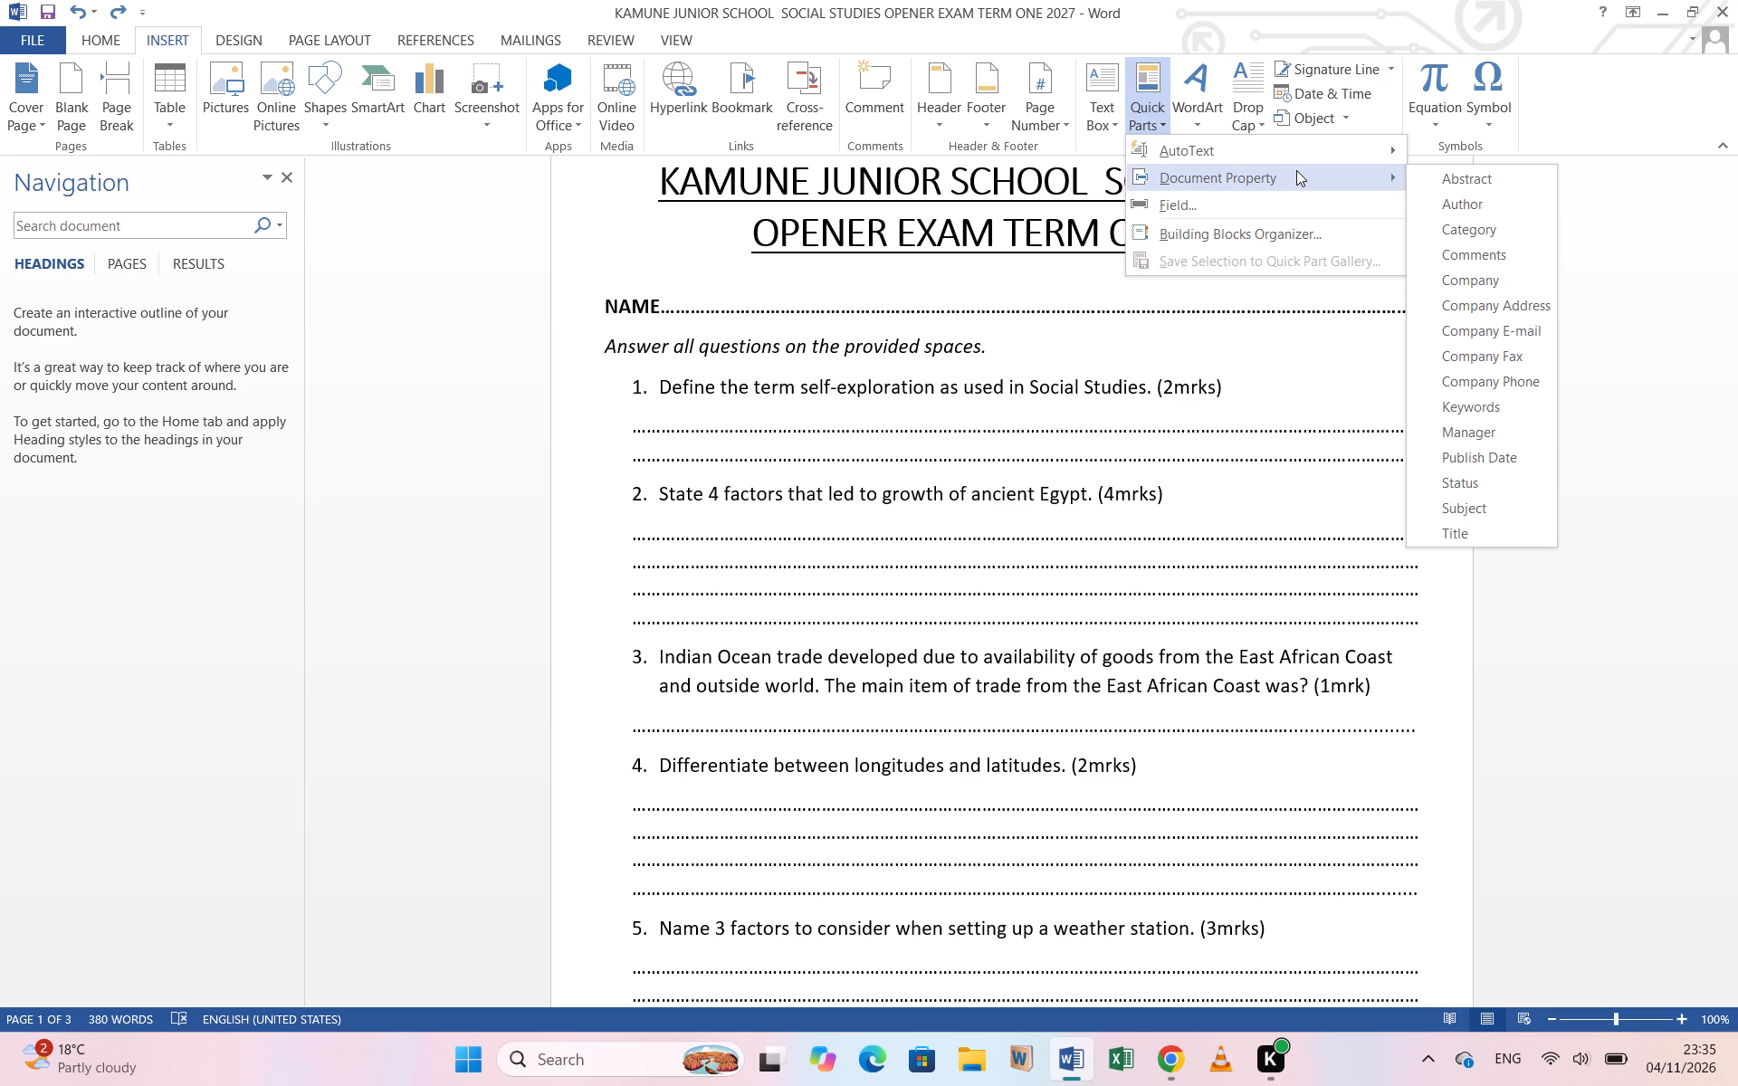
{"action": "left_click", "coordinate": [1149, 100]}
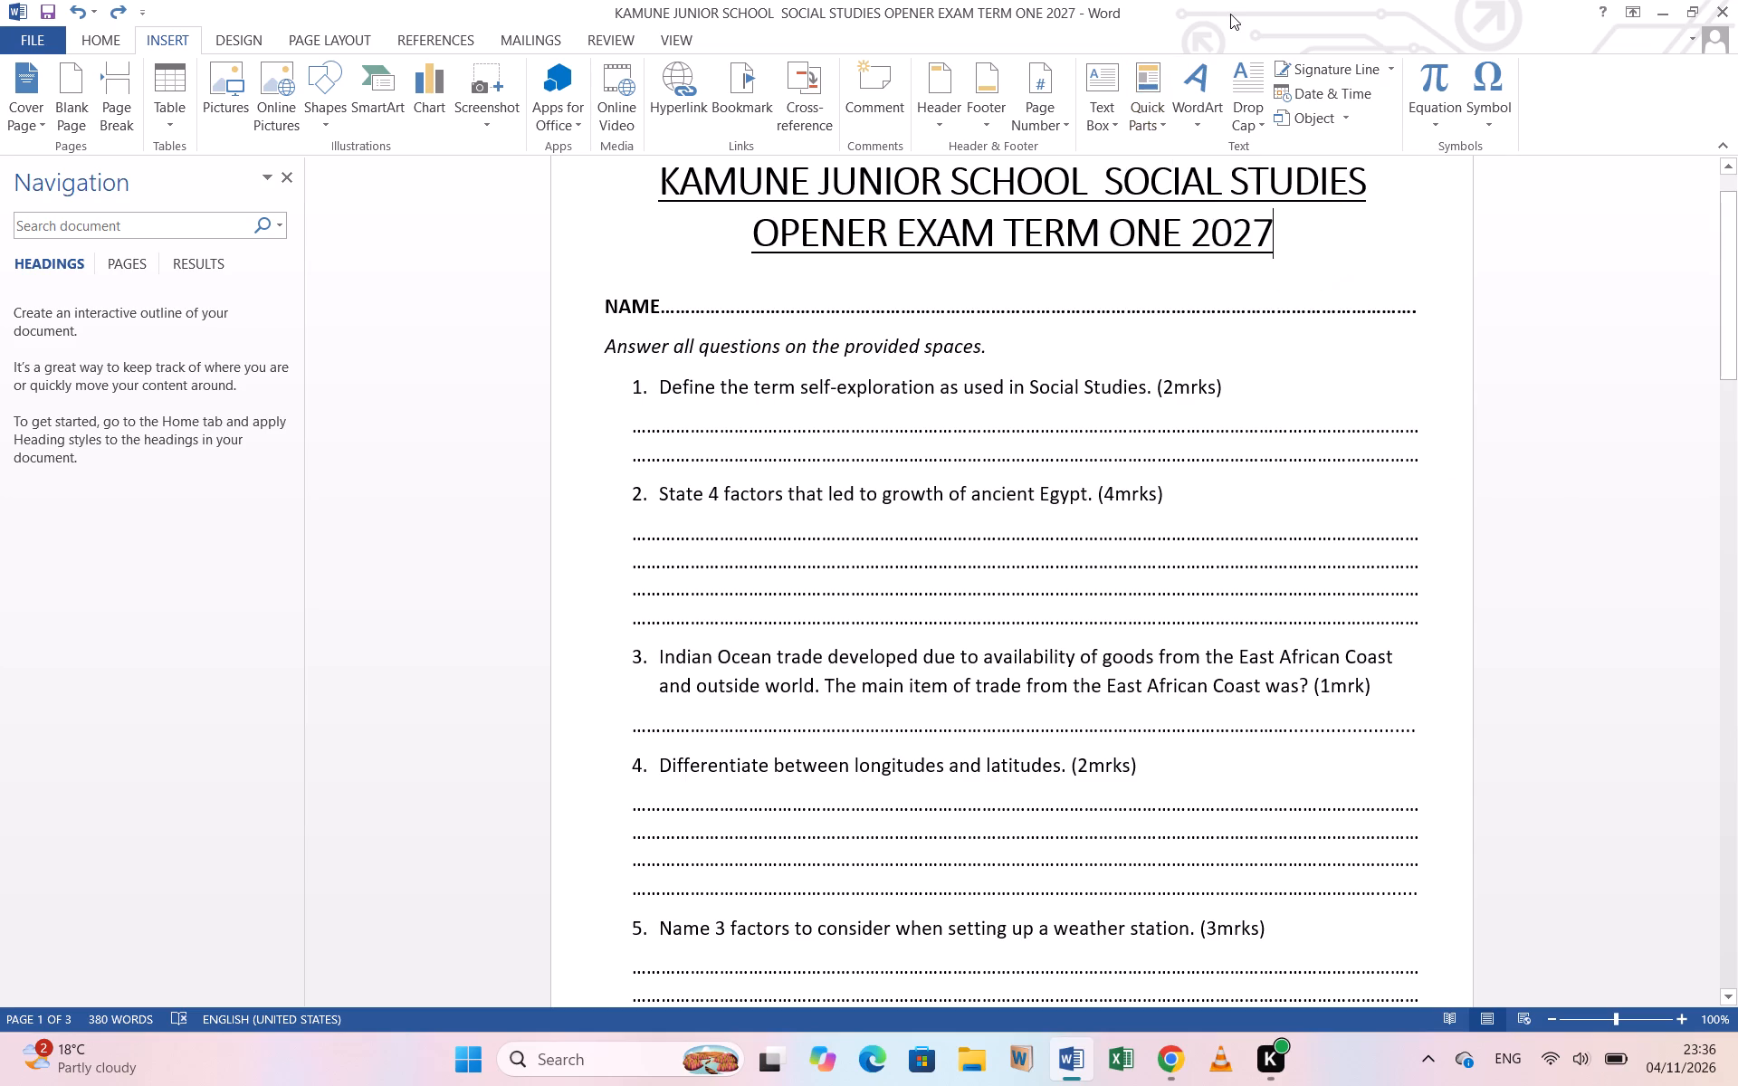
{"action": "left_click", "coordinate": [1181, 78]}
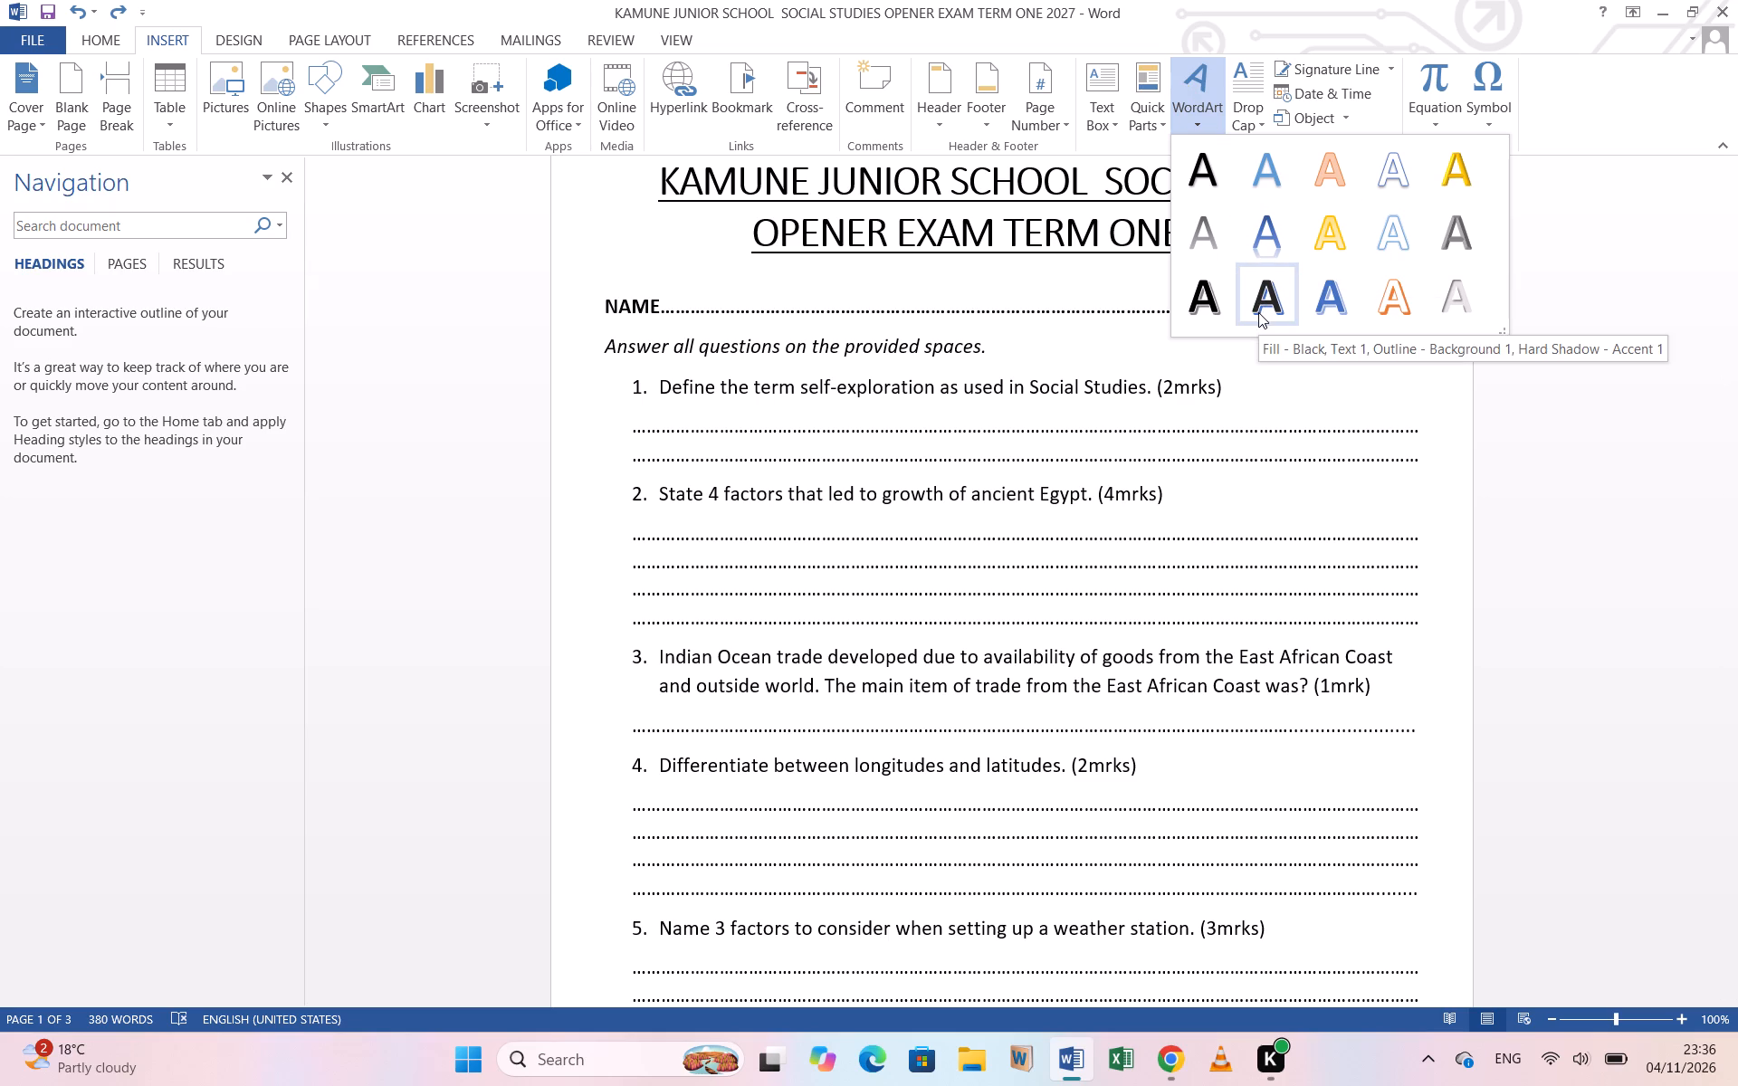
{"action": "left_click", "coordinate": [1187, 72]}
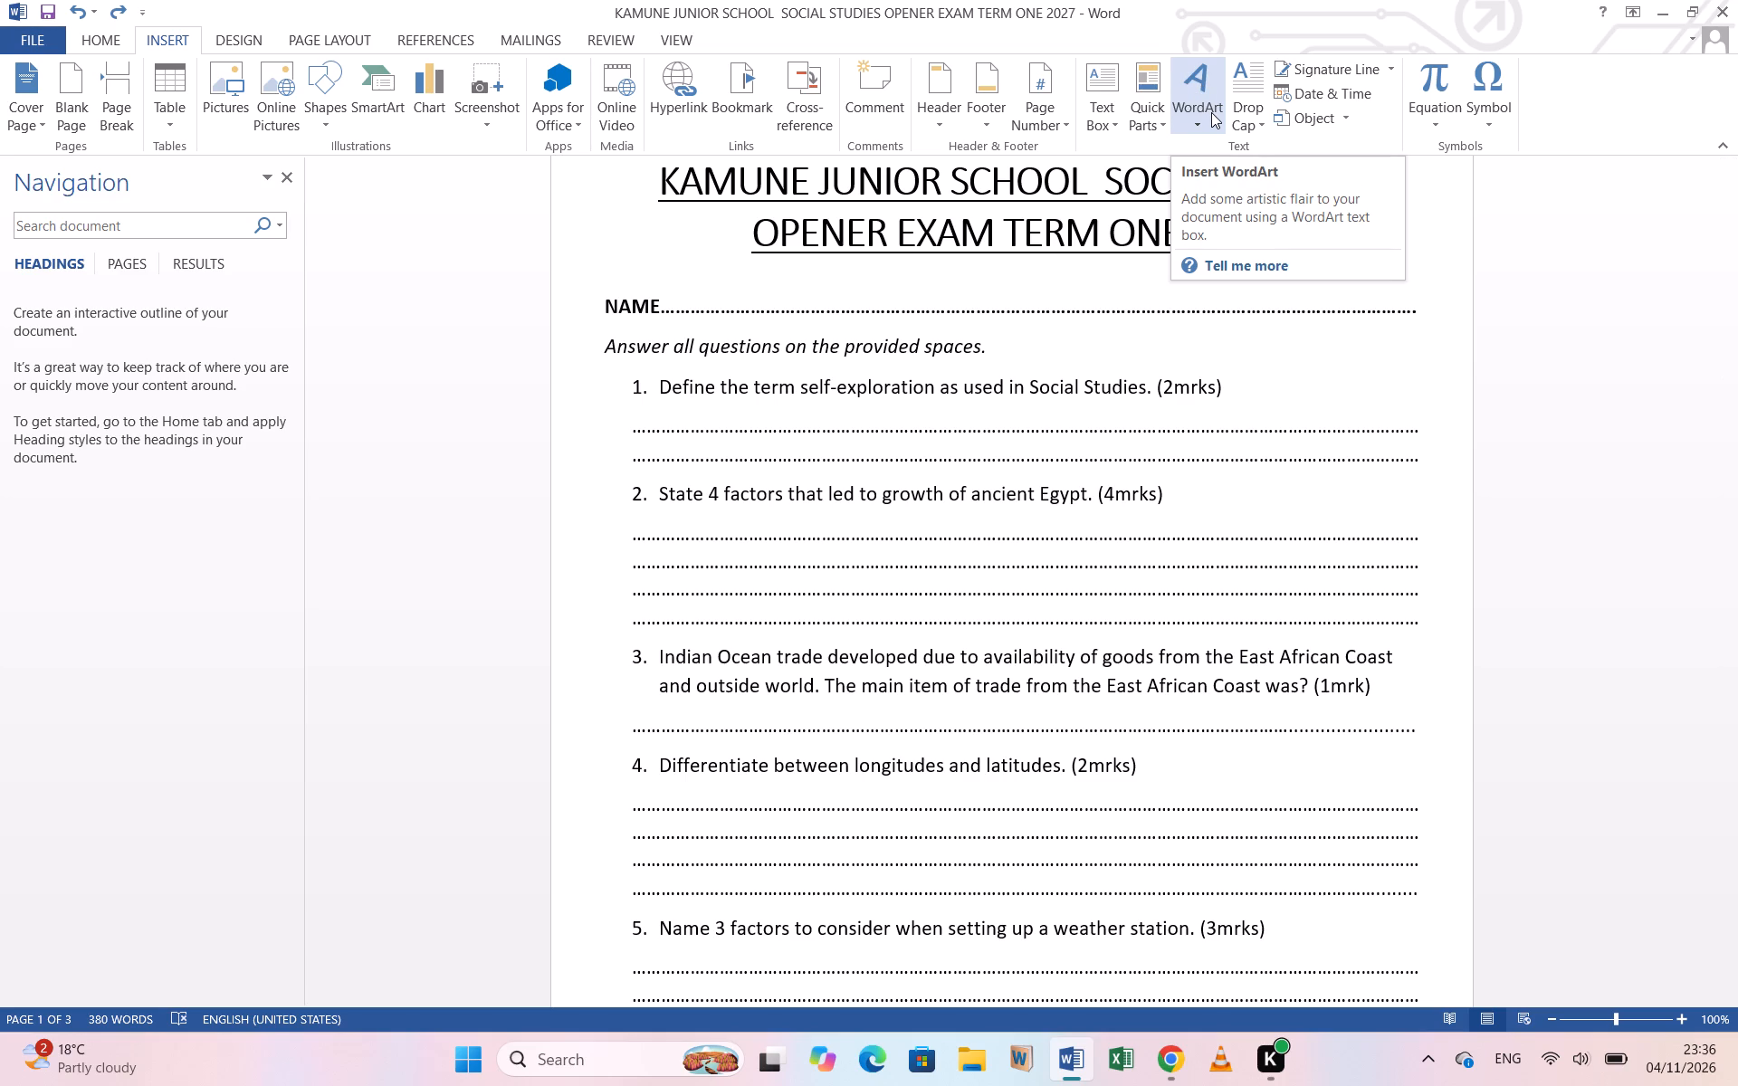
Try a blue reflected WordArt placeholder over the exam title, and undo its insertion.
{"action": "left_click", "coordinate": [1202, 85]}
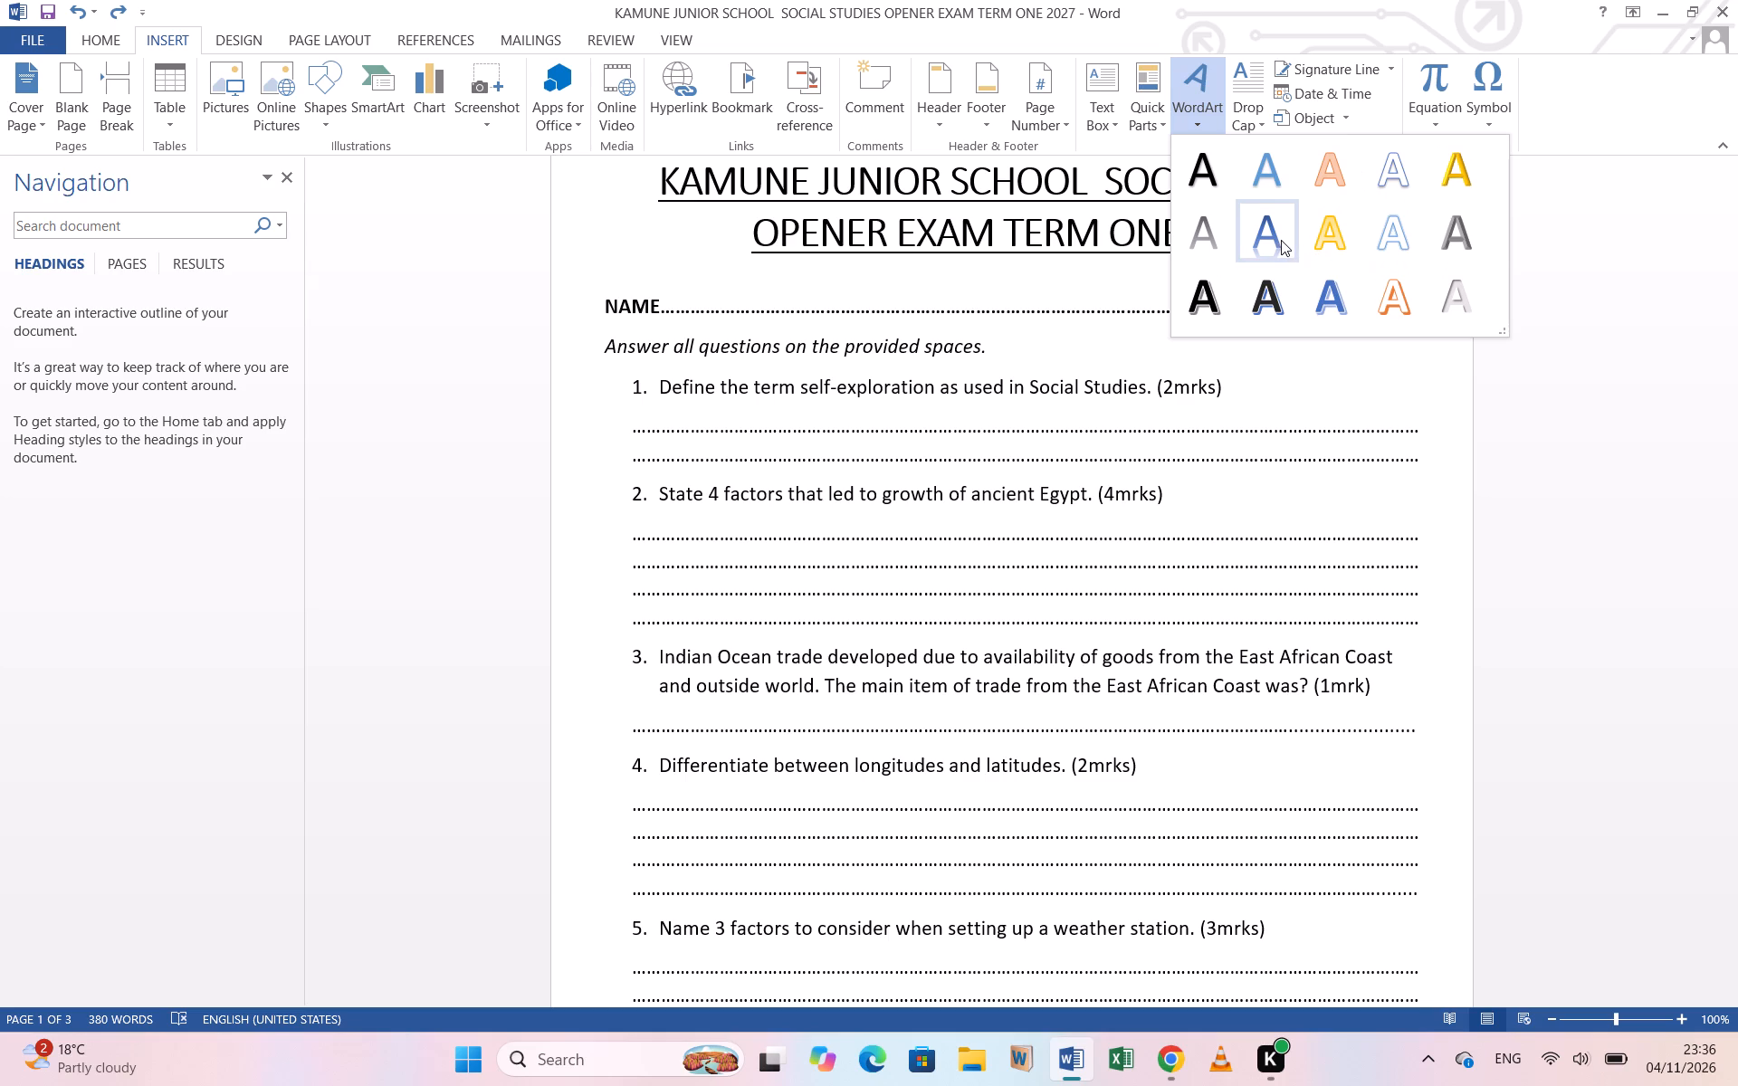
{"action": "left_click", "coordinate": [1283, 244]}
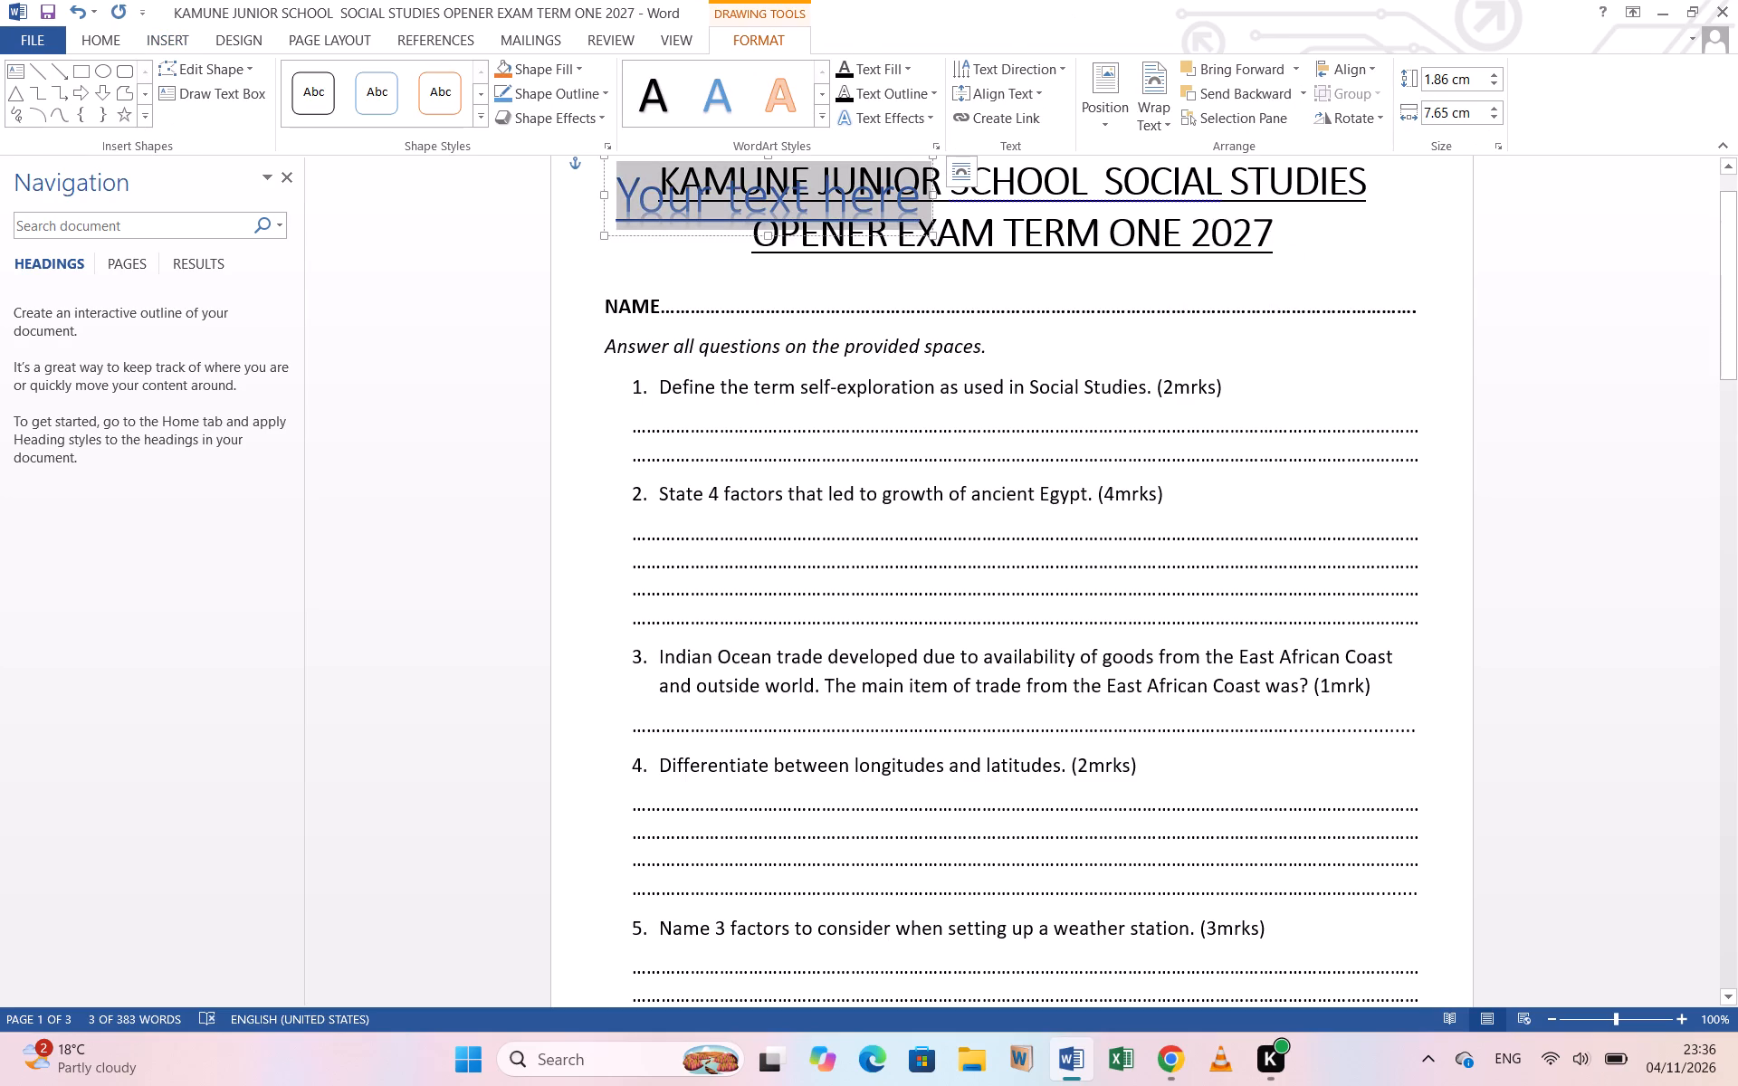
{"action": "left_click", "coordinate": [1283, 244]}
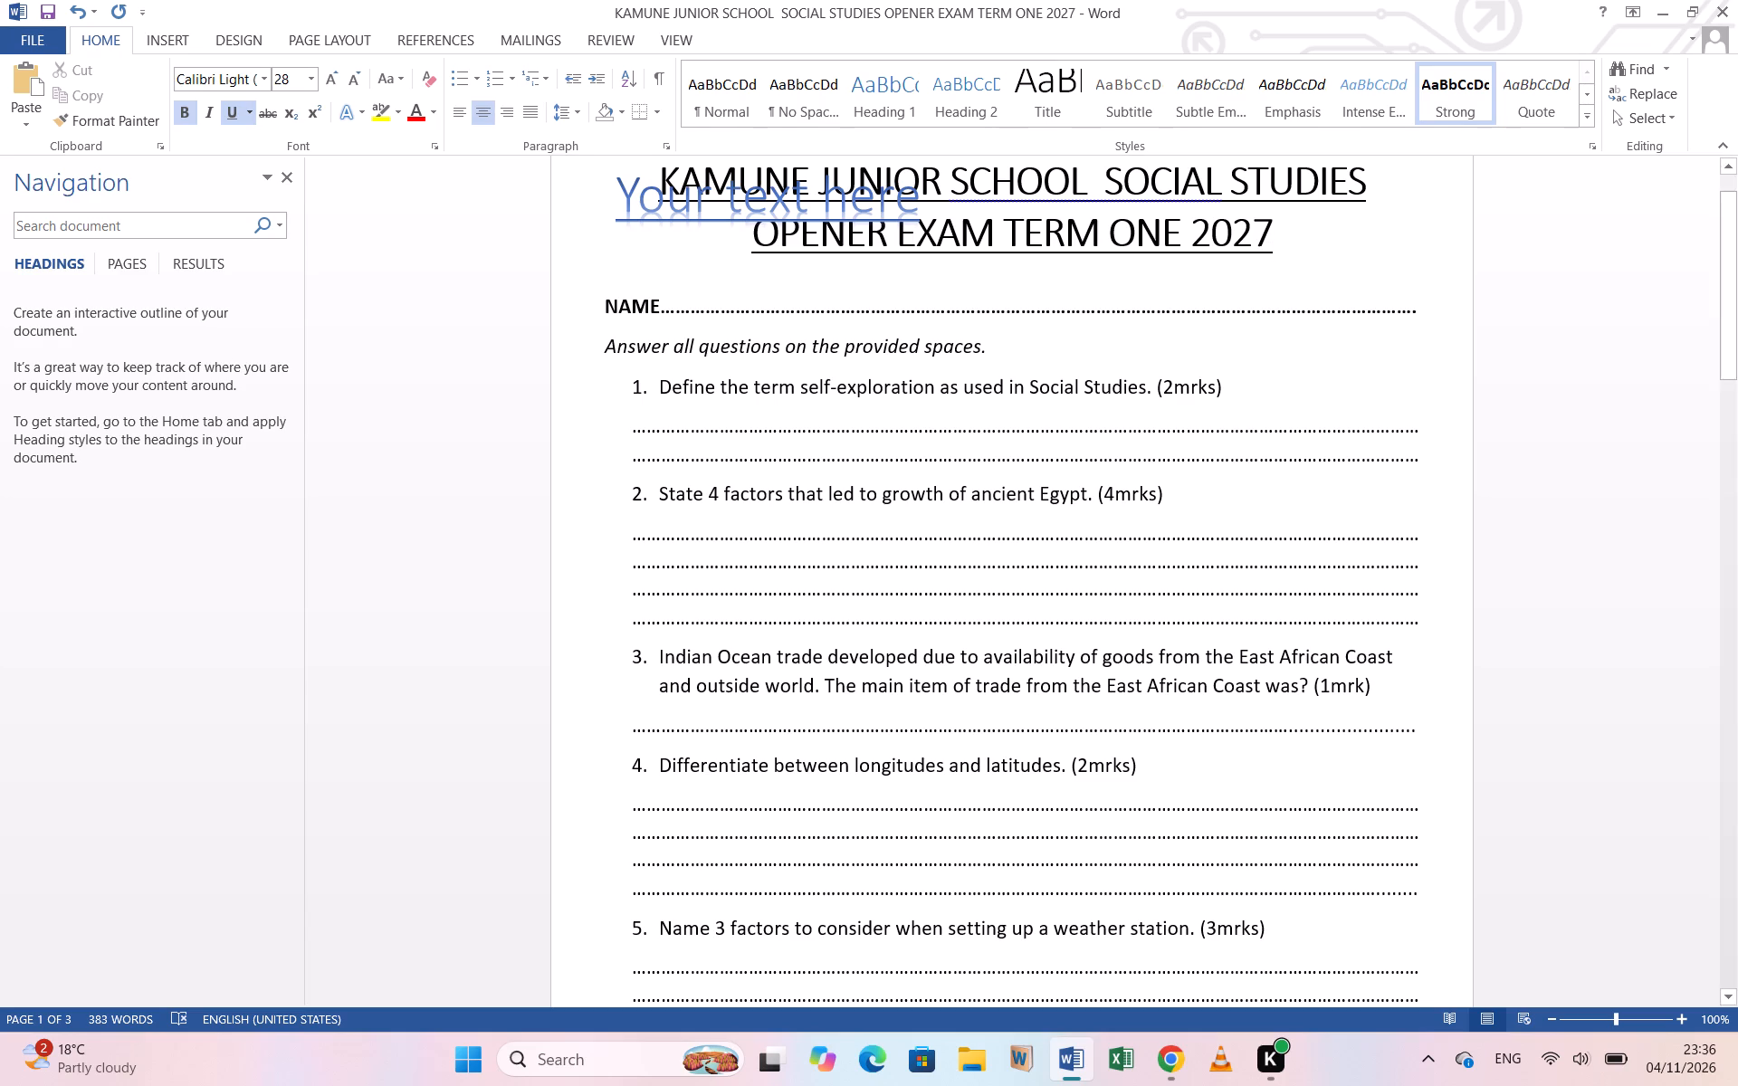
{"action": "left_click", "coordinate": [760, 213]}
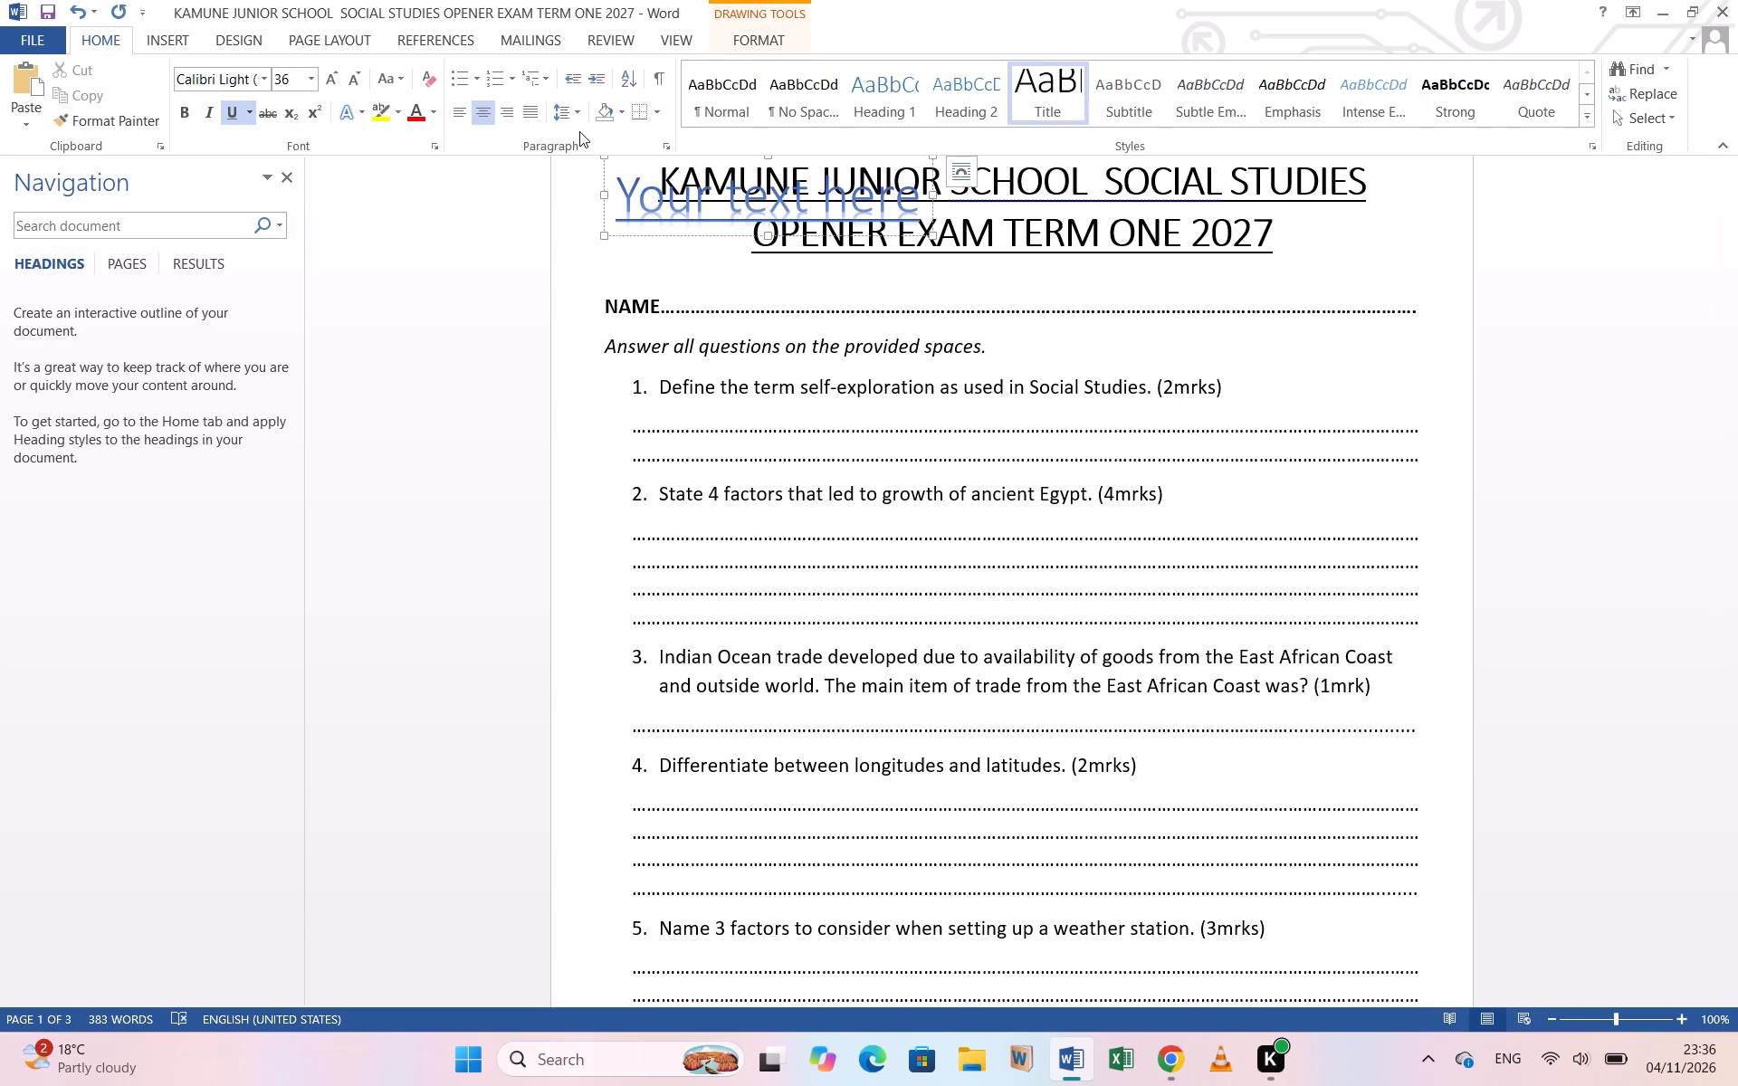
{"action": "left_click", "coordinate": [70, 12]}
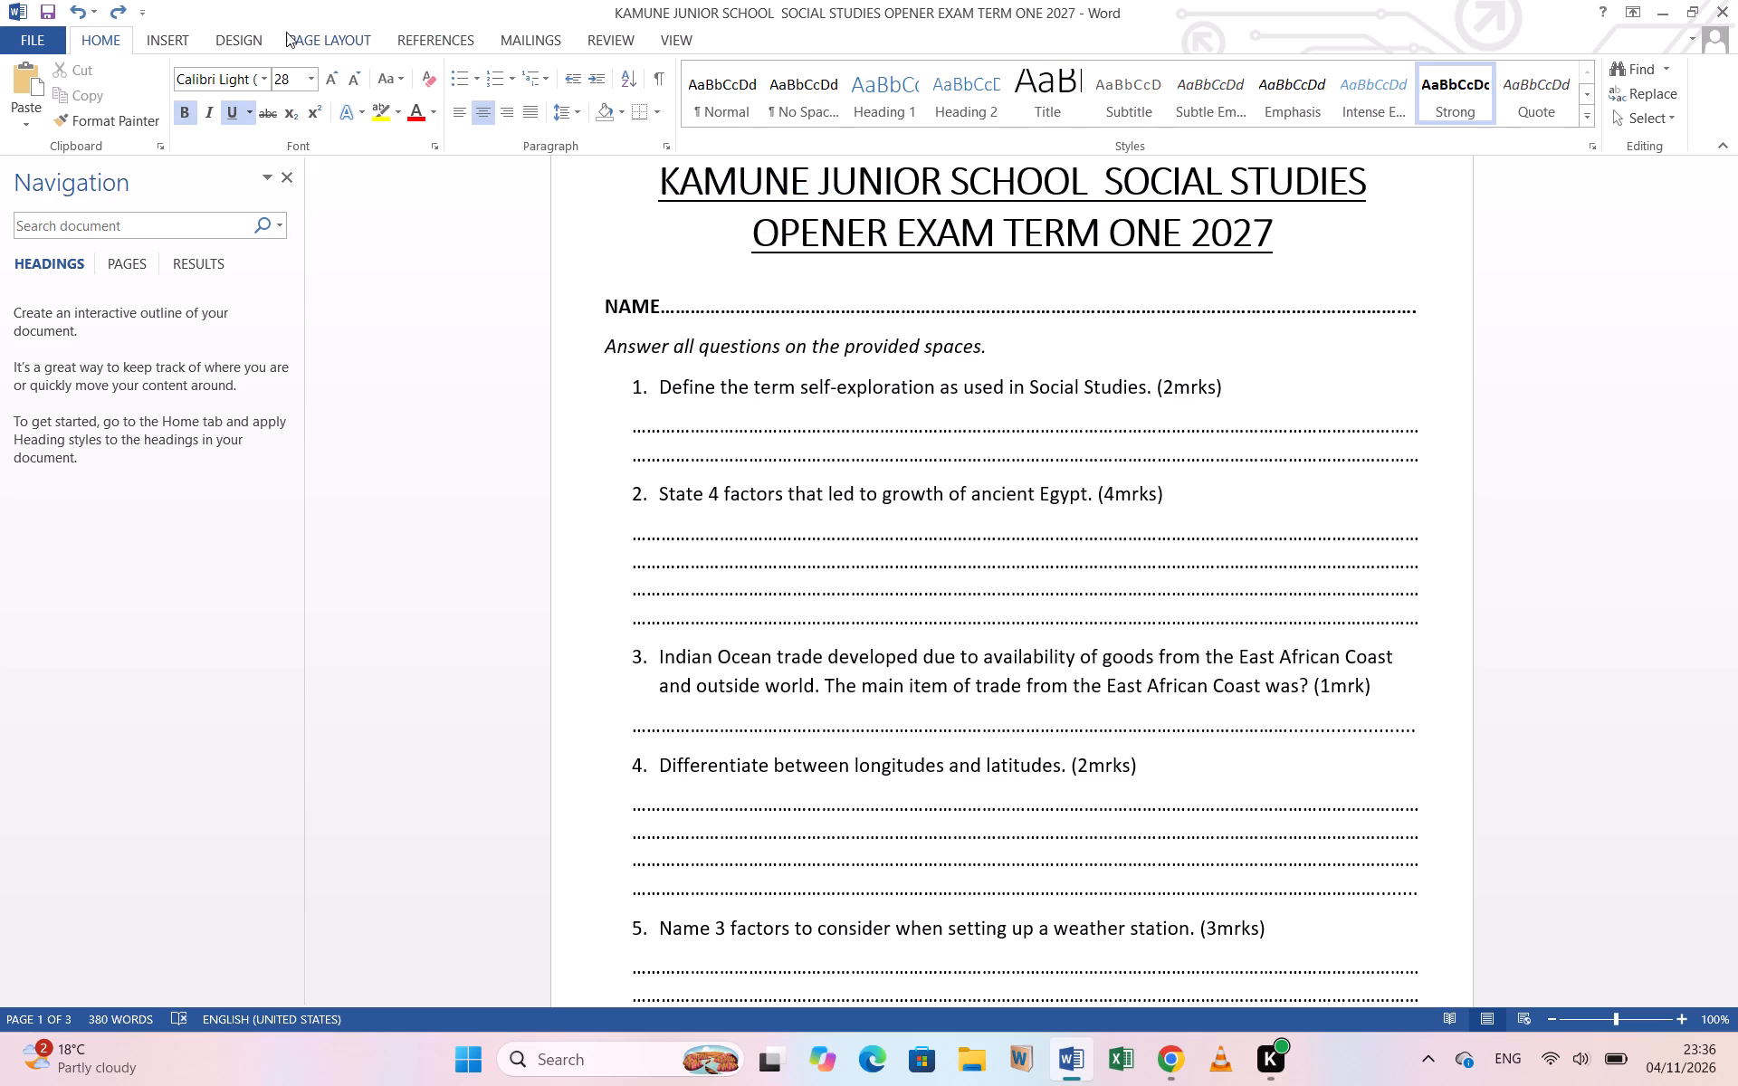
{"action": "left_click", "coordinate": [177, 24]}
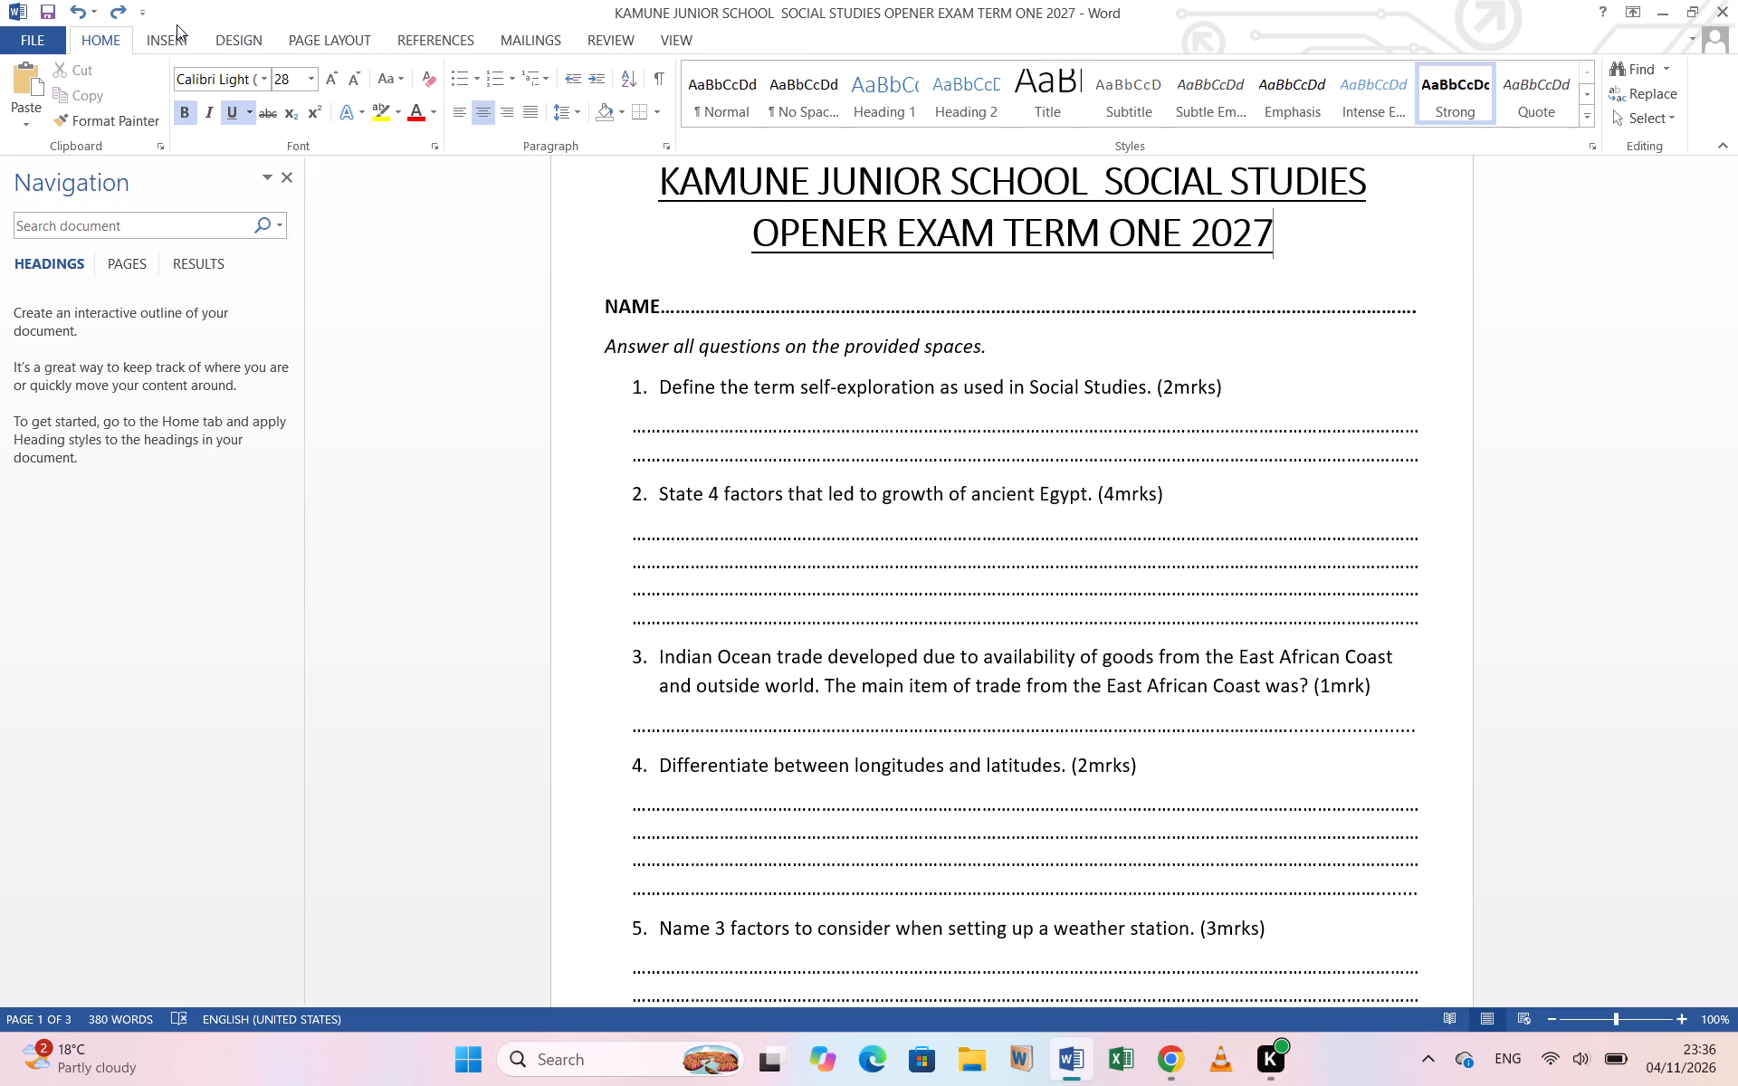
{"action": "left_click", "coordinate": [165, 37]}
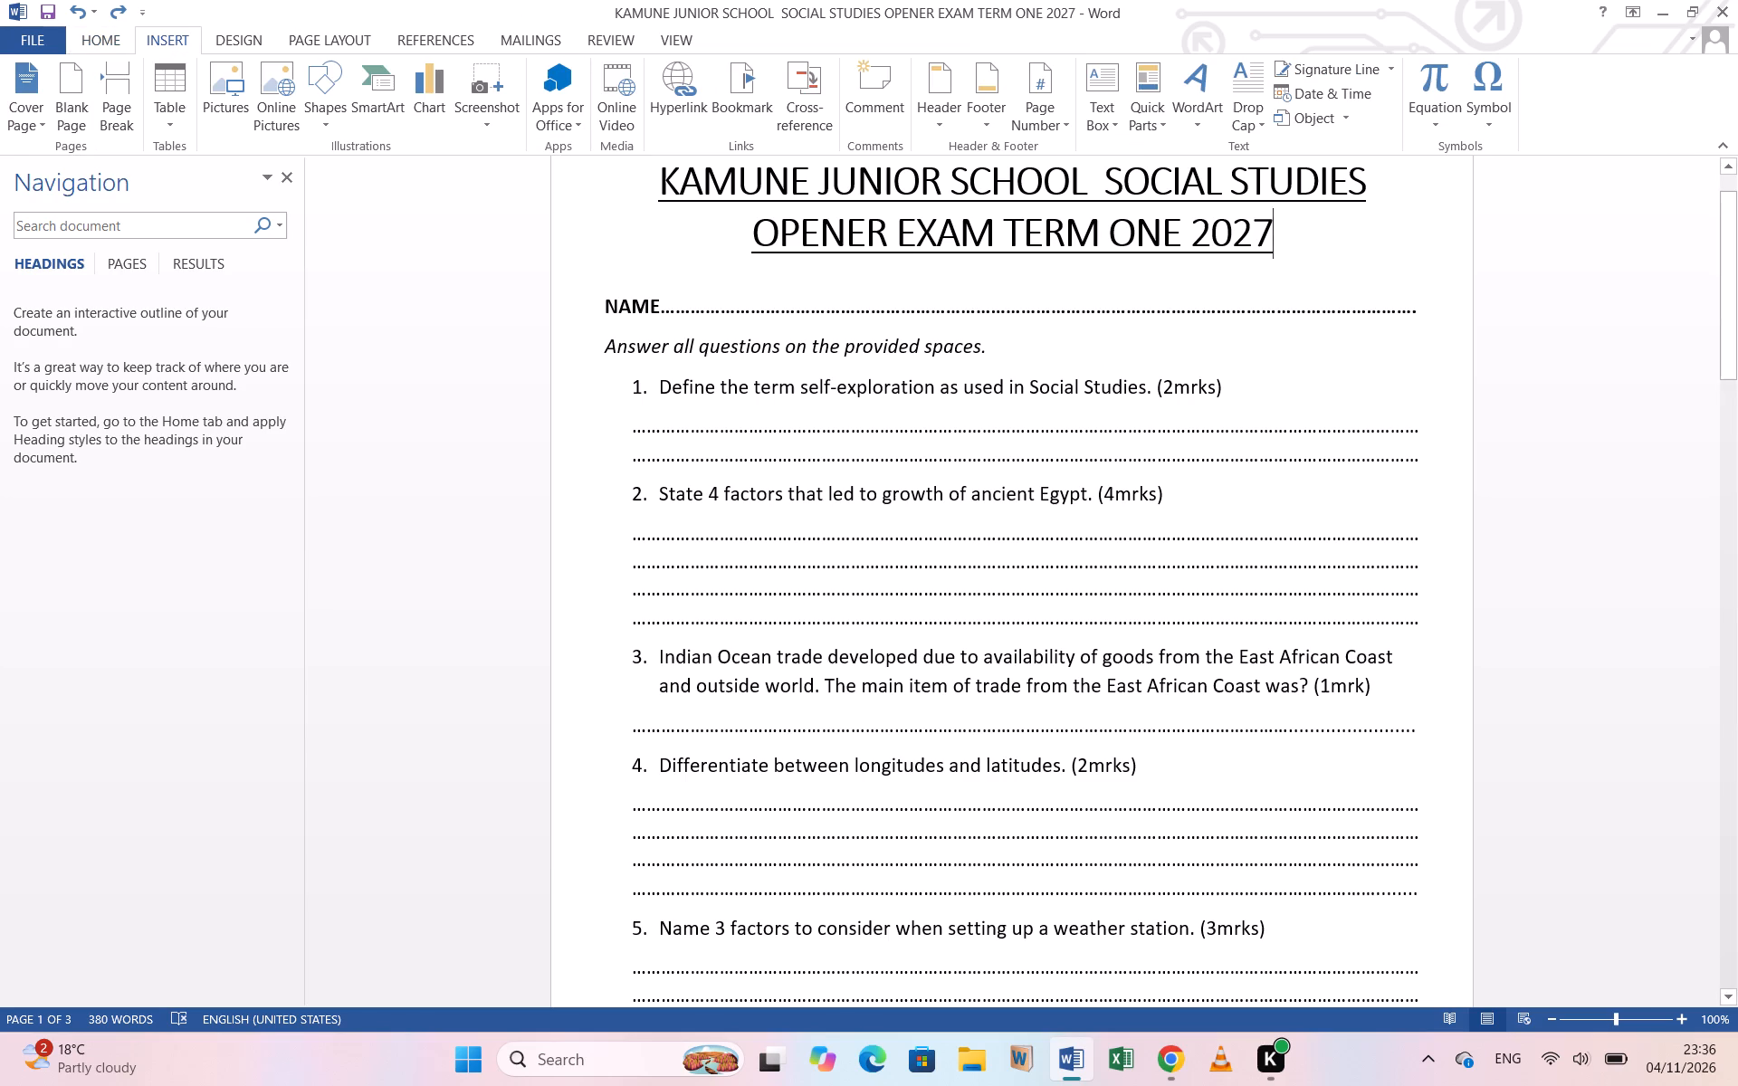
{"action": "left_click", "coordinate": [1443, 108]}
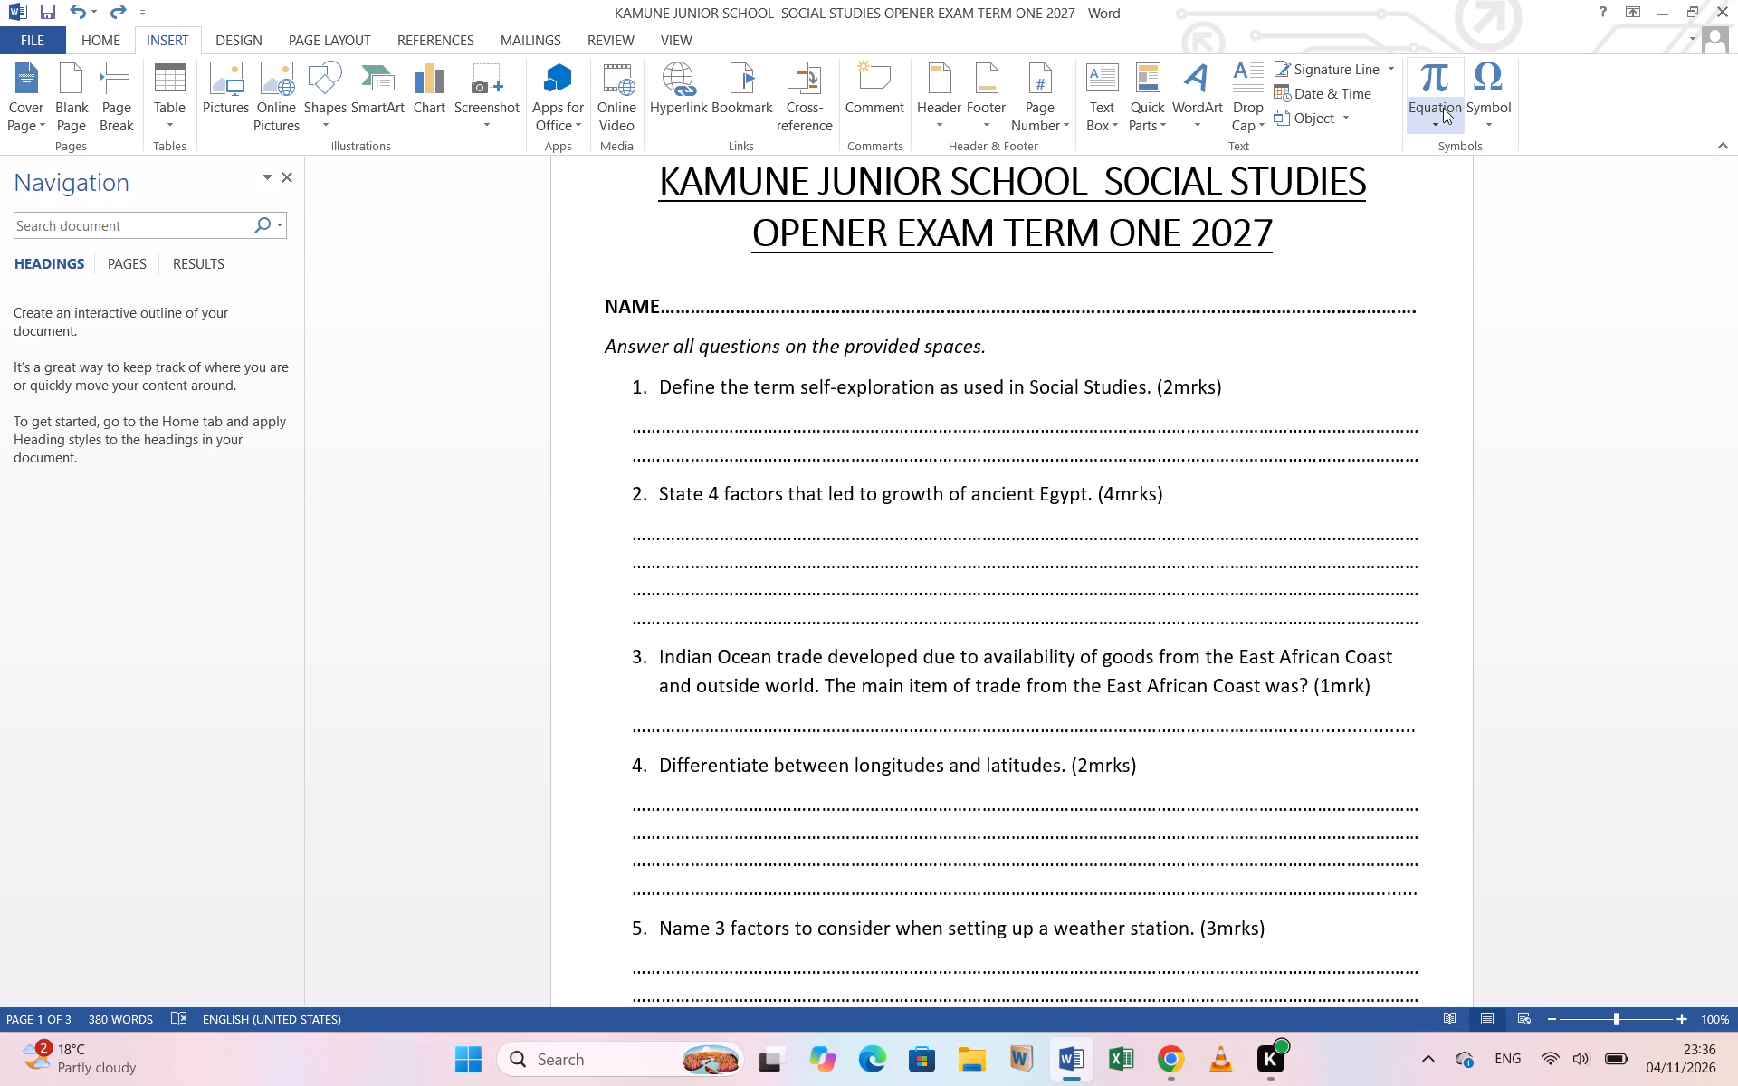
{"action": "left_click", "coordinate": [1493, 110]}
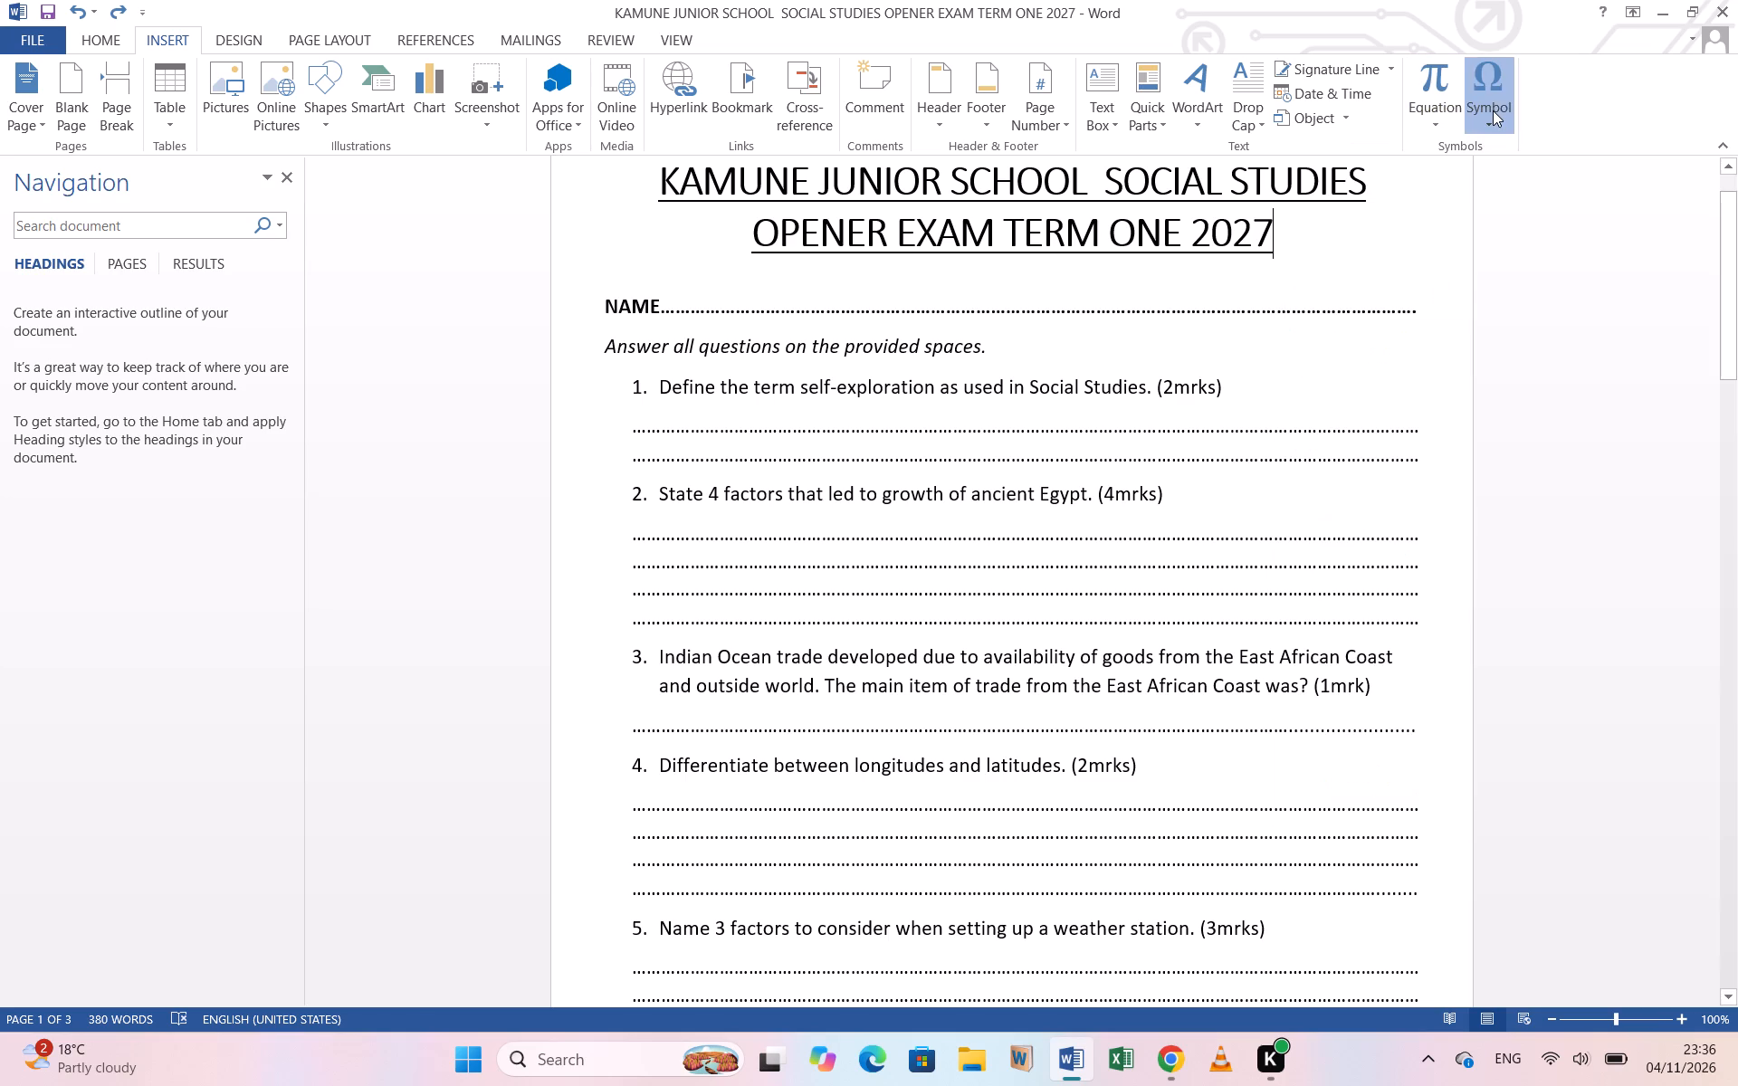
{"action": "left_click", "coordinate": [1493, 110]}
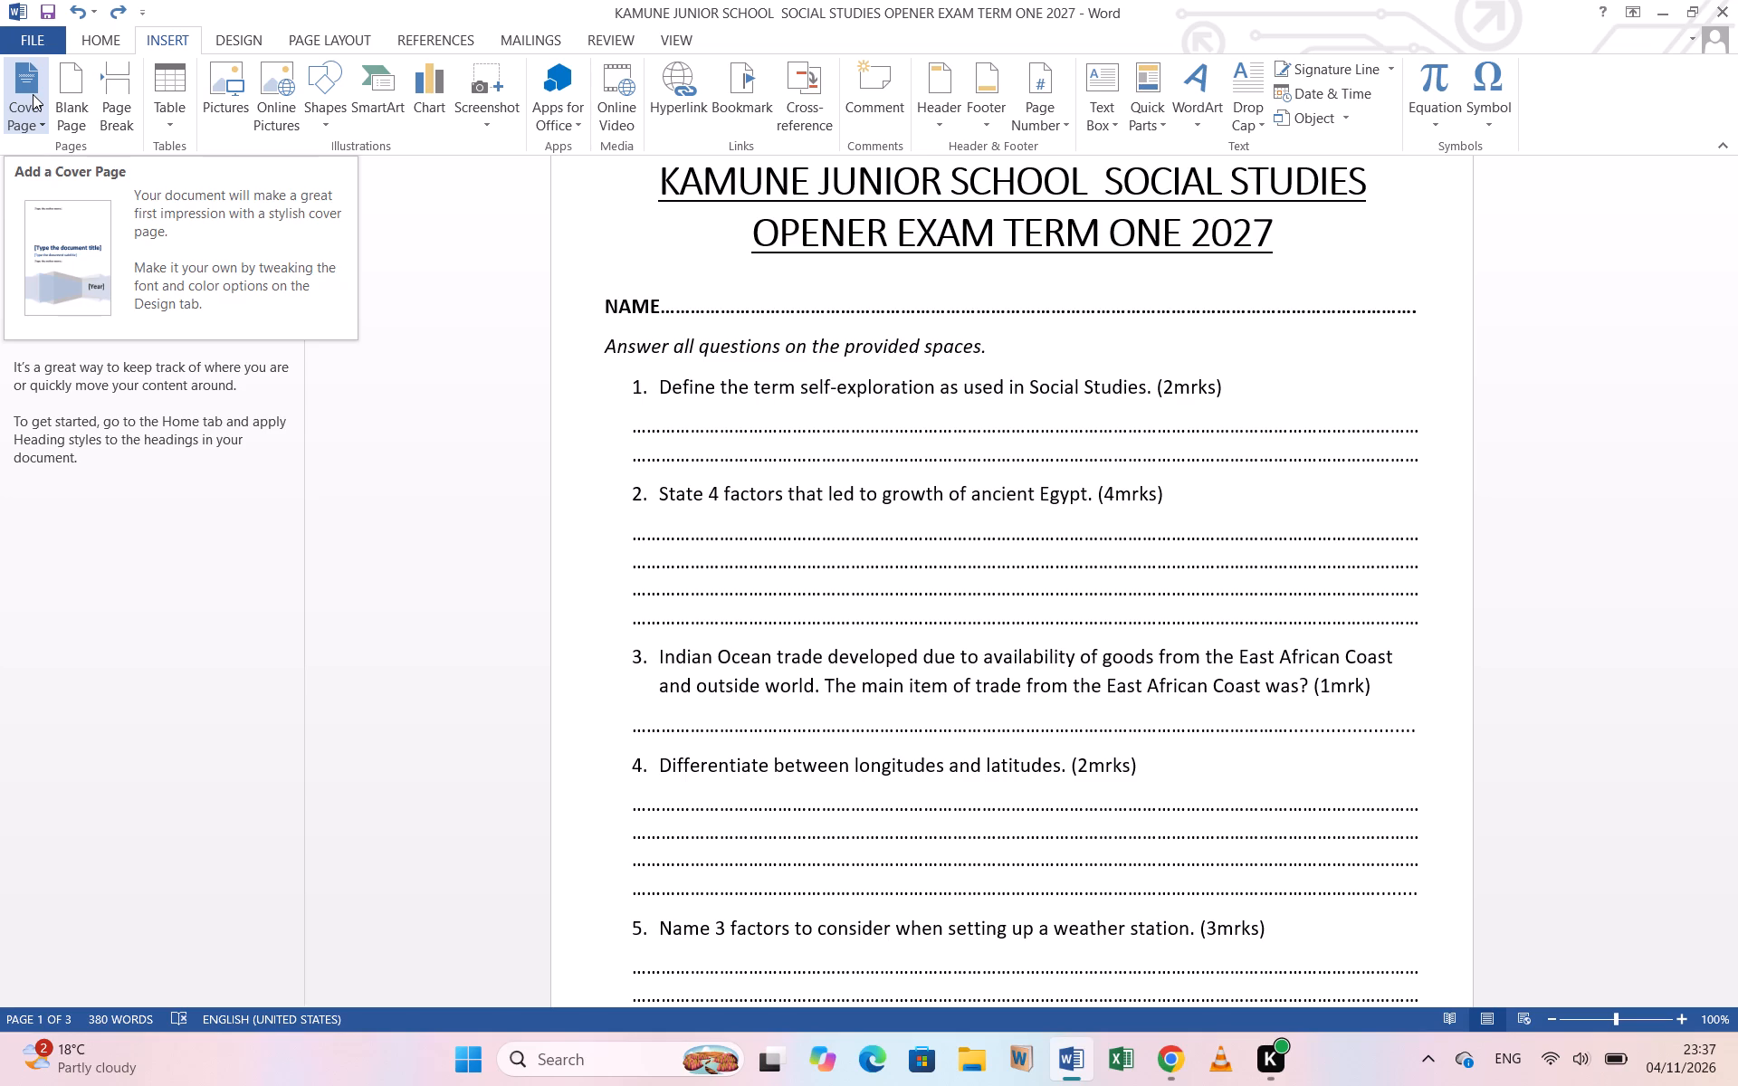
Insert the built-in Filigree cover page in front of the exam's first page.
{"action": "left_click", "coordinate": [33, 94]}
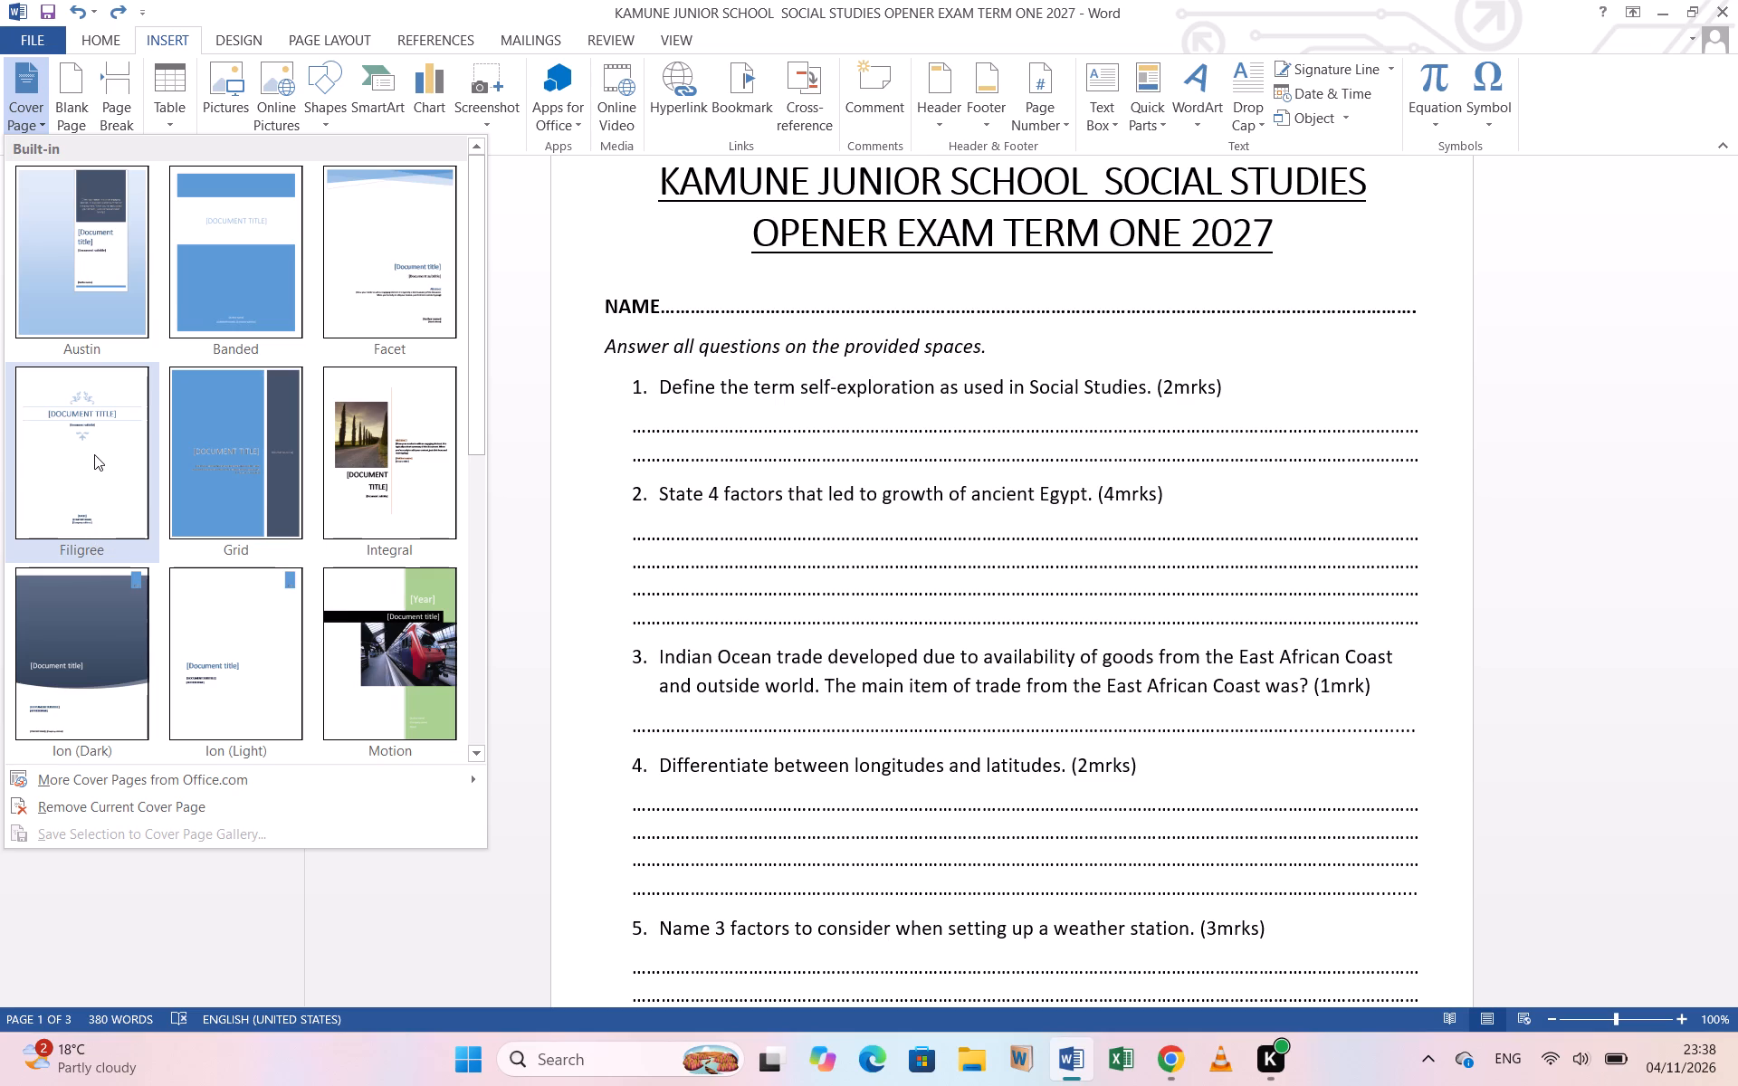
{"action": "left_click", "coordinate": [94, 454]}
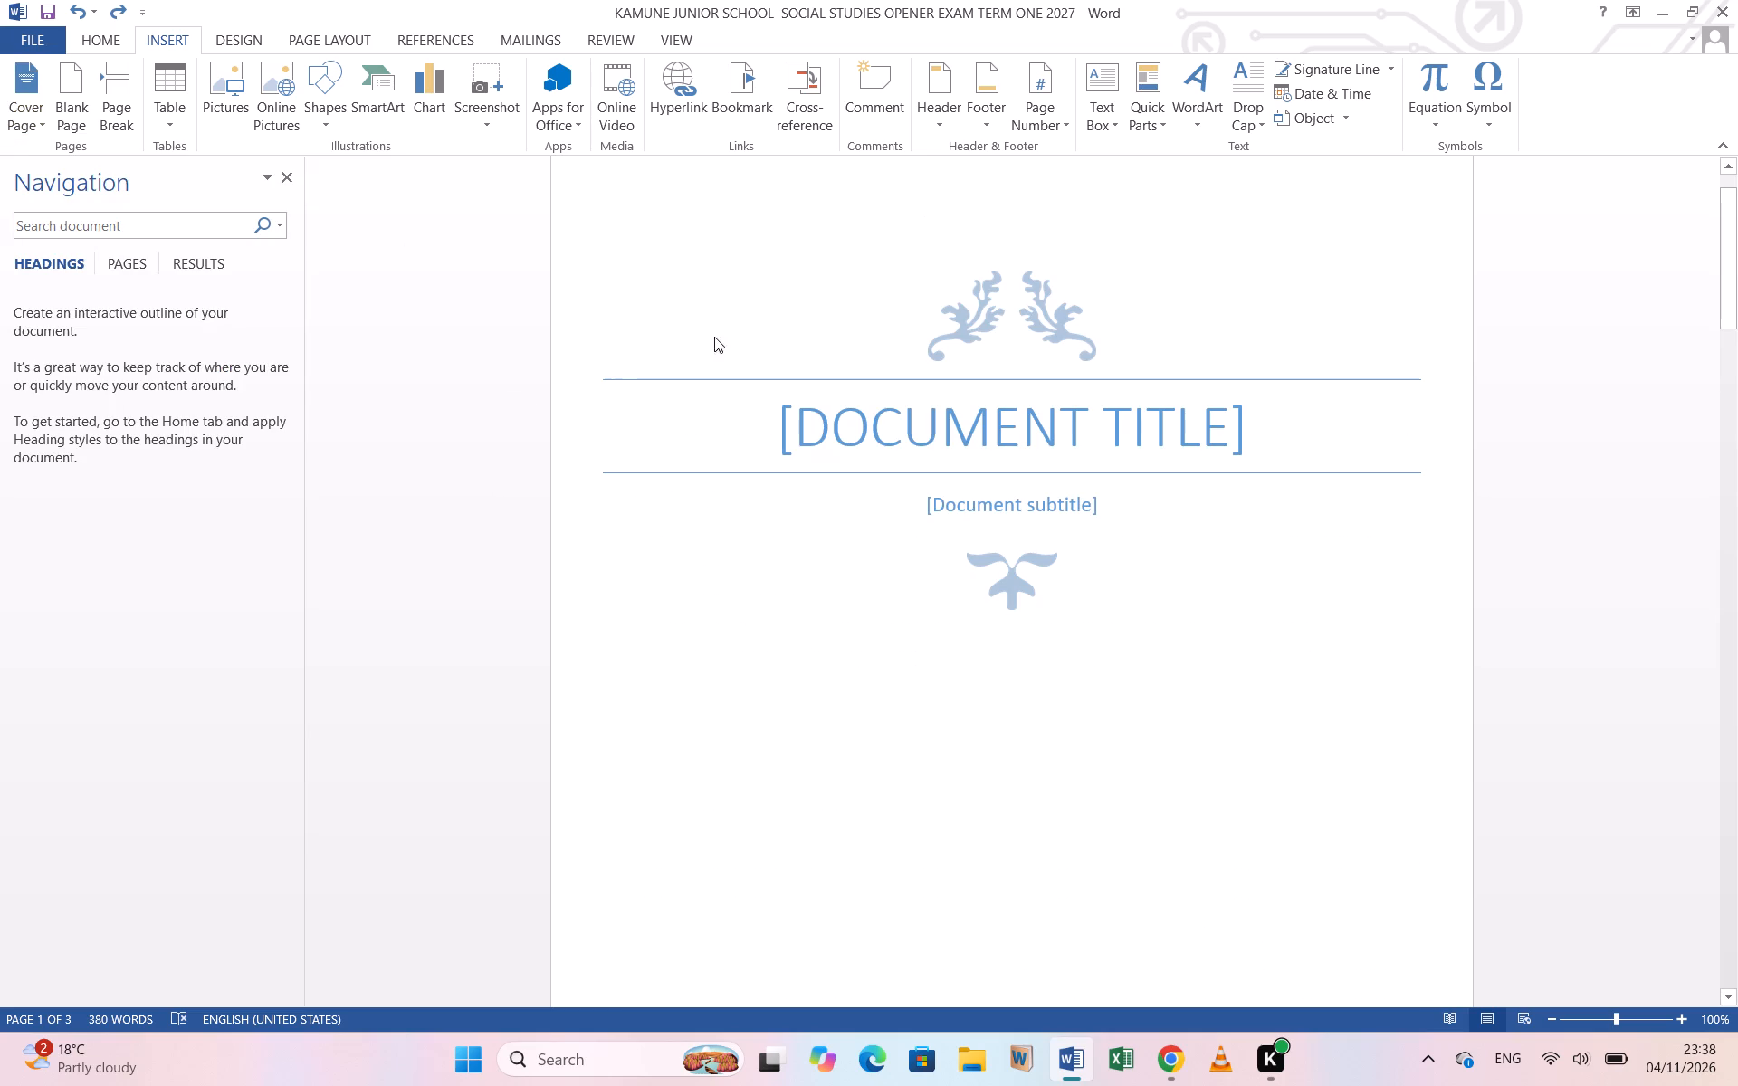
Try to select and clear the document title placeholder on the new cover page.
{"action": "double_click", "coordinate": [1273, 412]}
{"action": "left_click", "coordinate": [1261, 418]}
{"action": "key", "text": "BackSpace"}
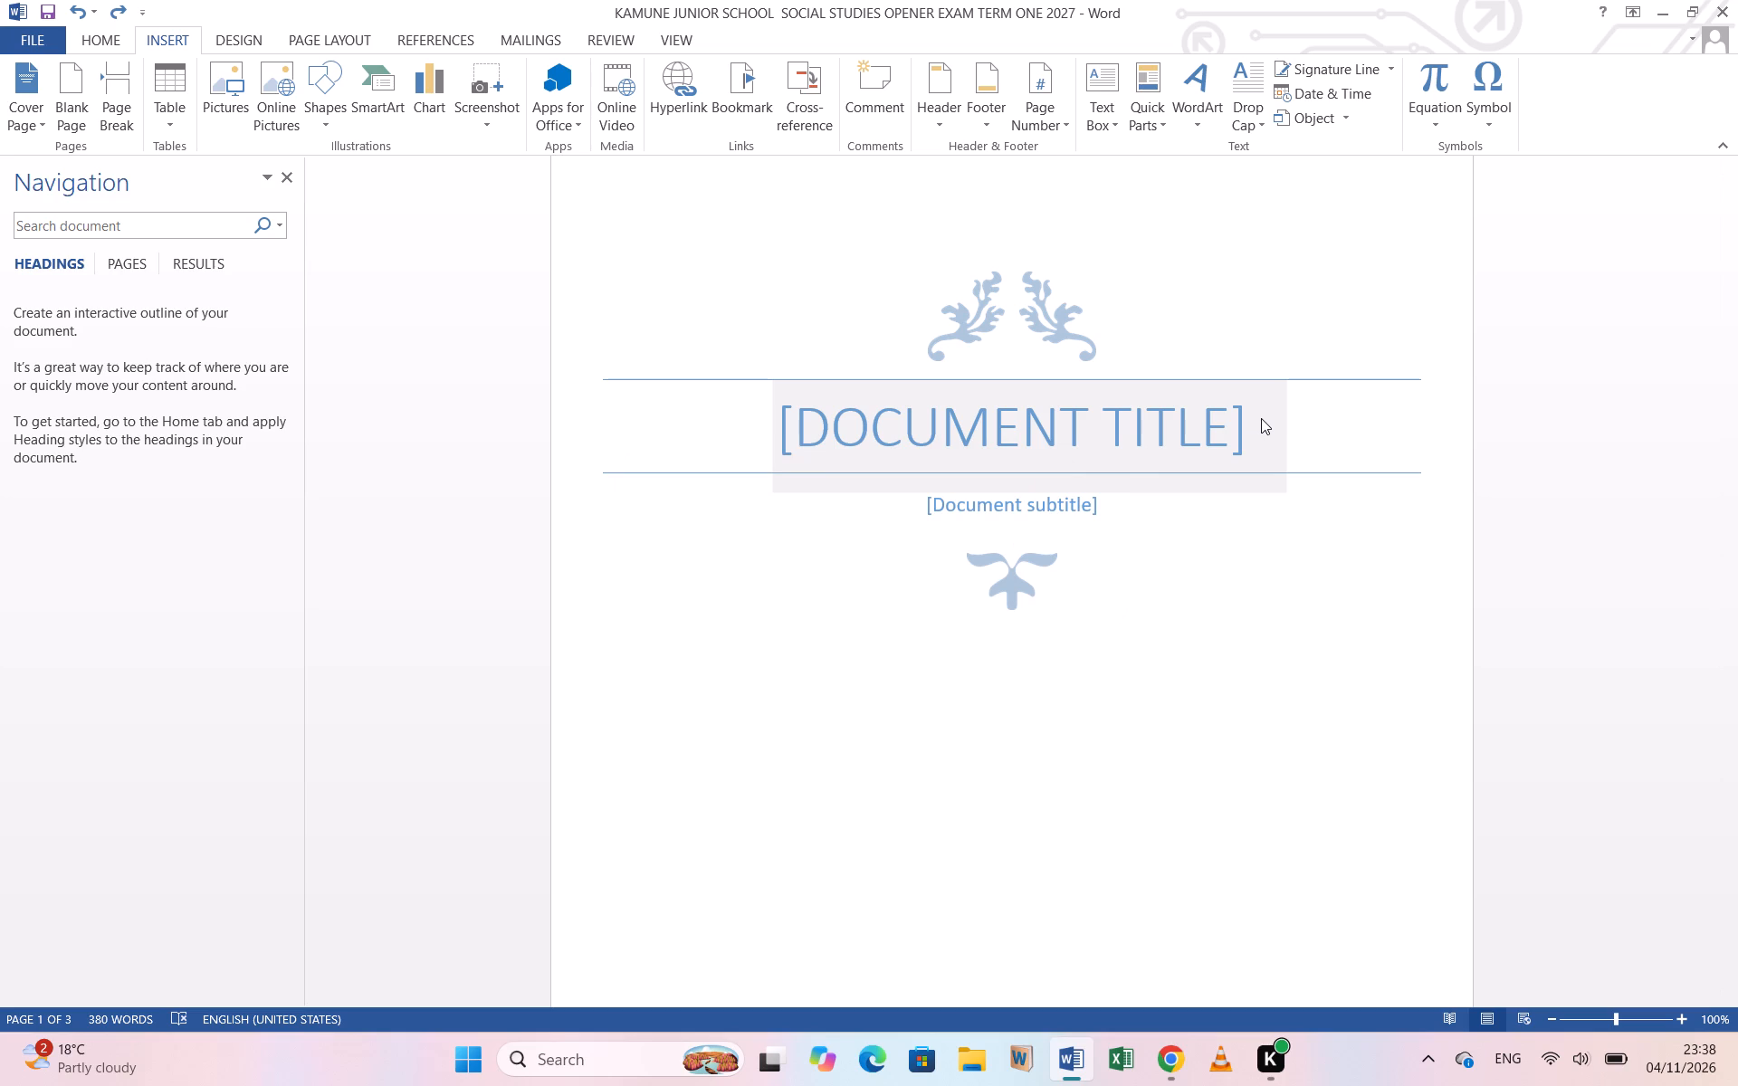
{"action": "triple_click", "coordinate": [1261, 418]}
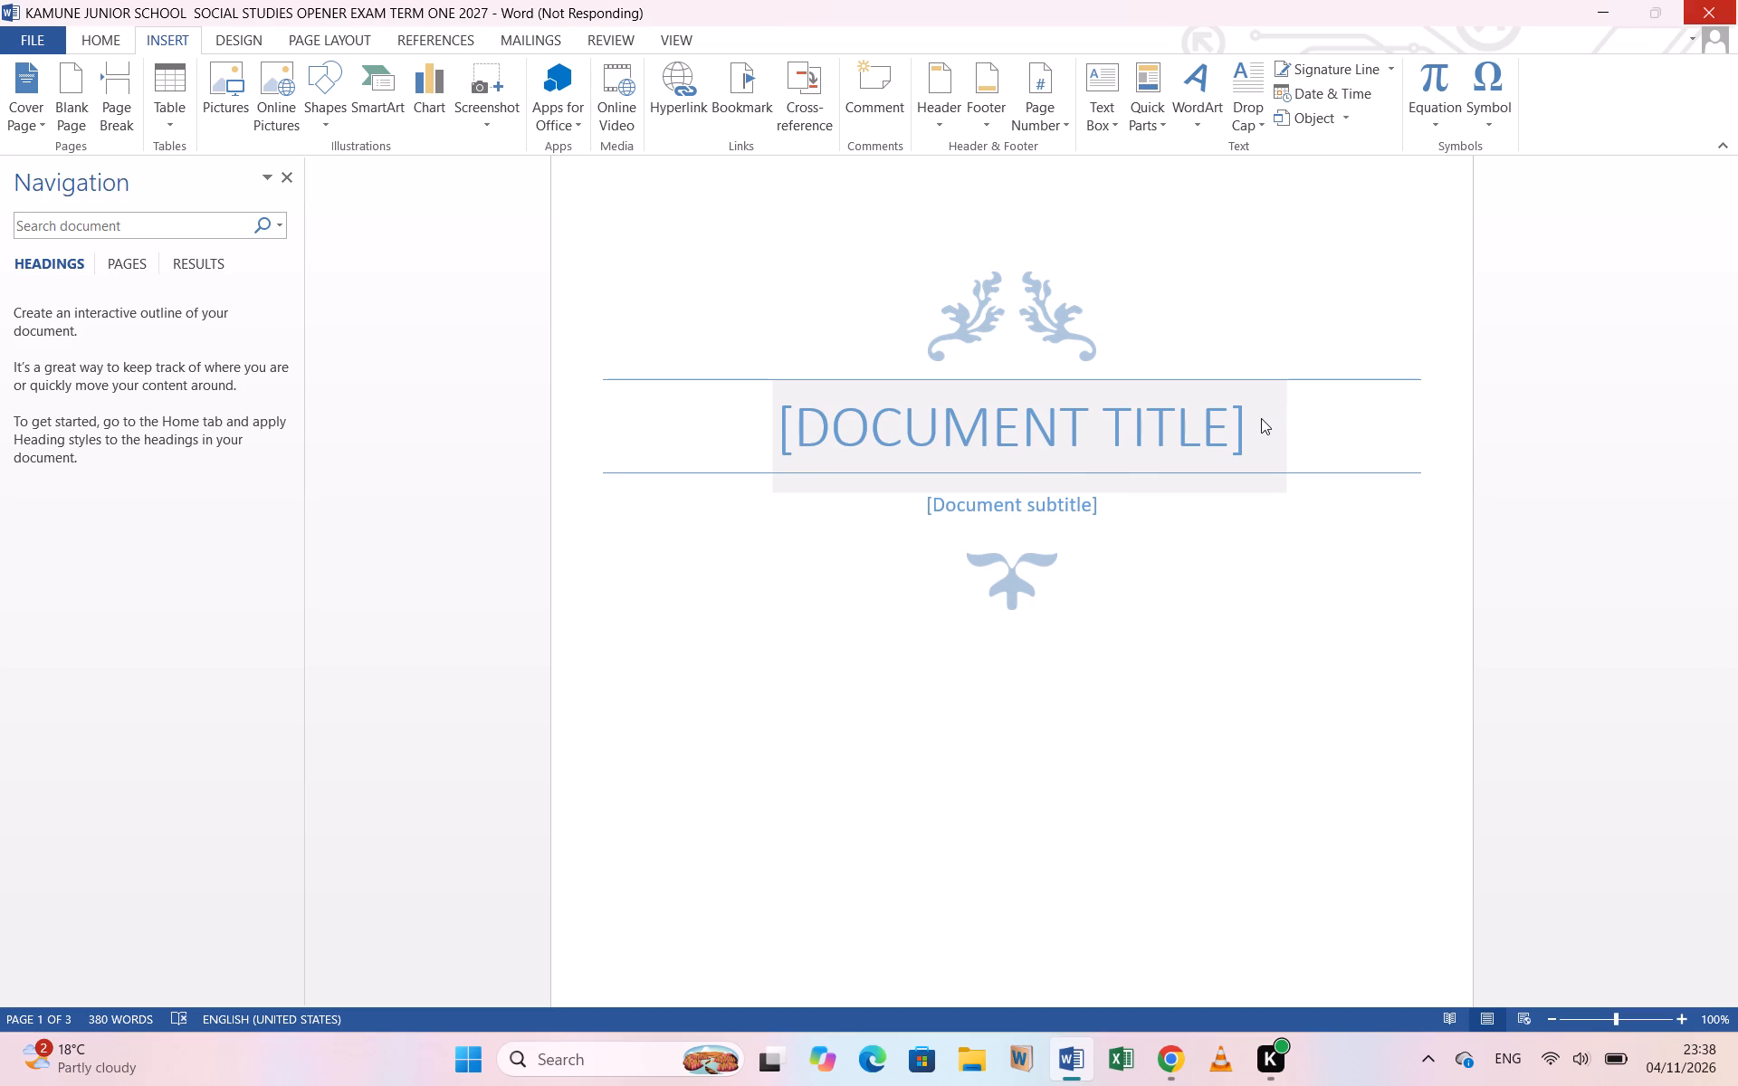
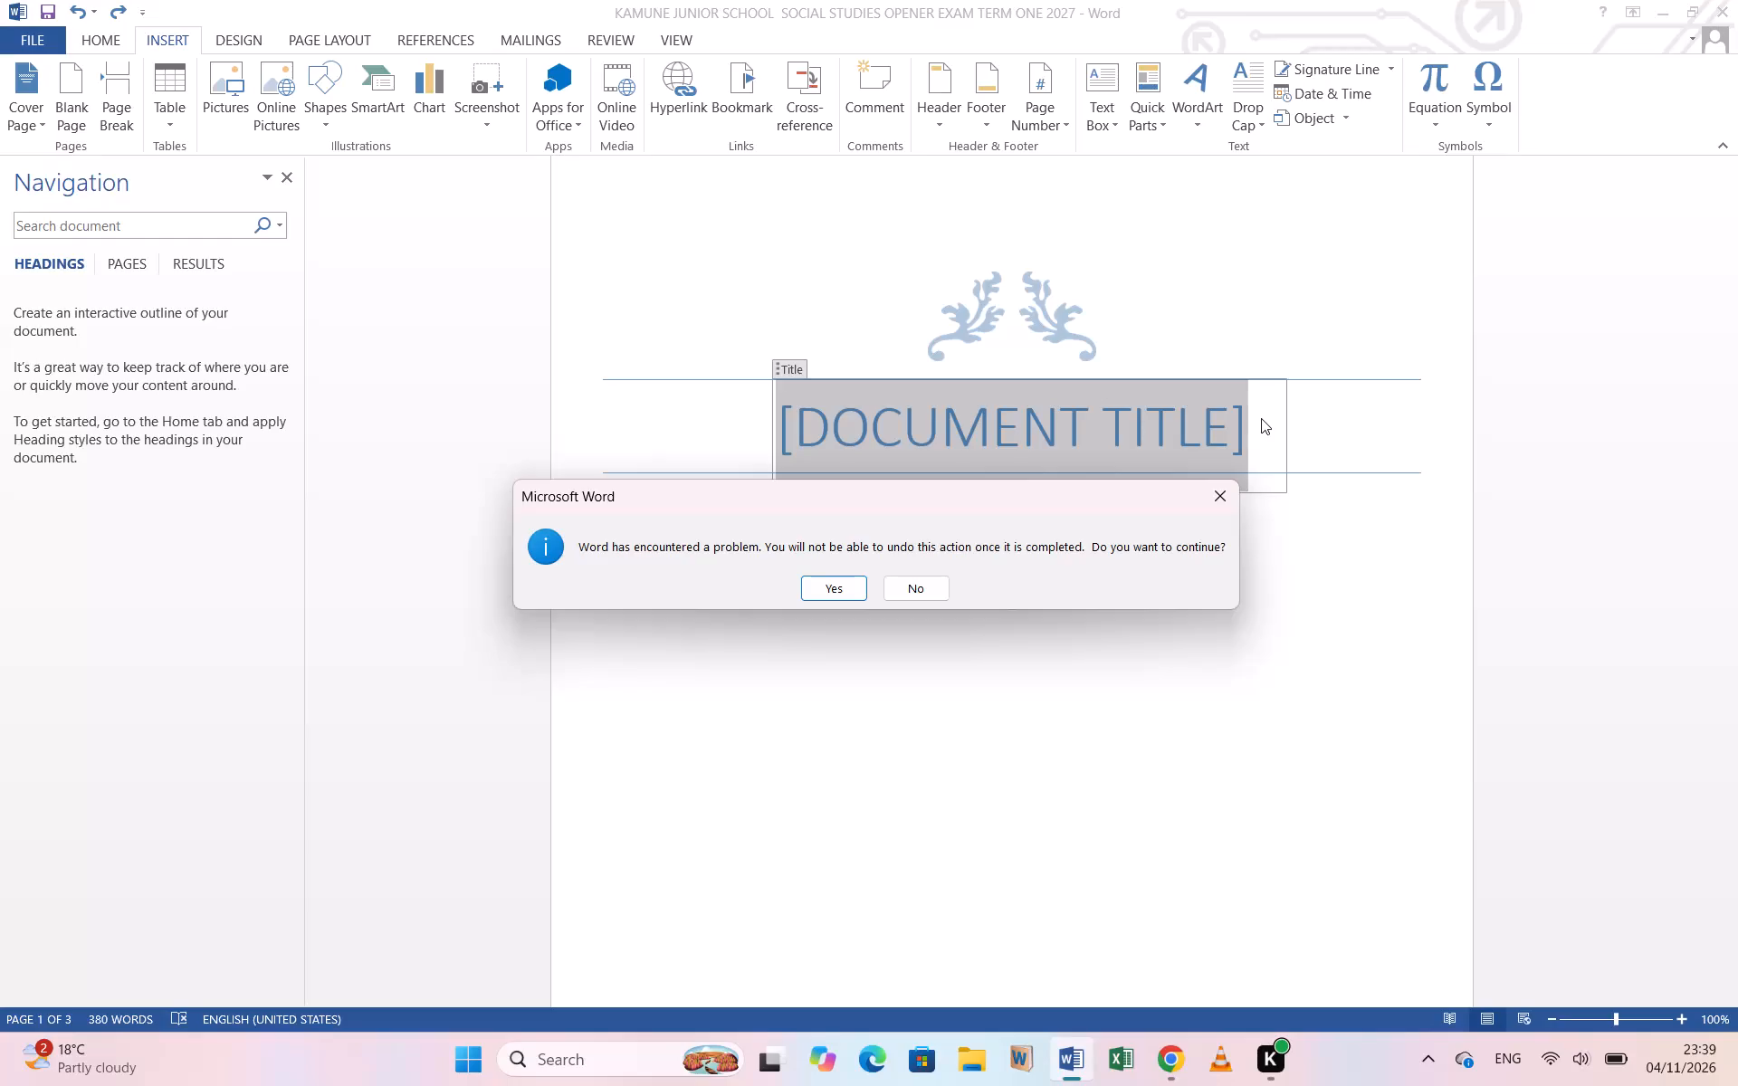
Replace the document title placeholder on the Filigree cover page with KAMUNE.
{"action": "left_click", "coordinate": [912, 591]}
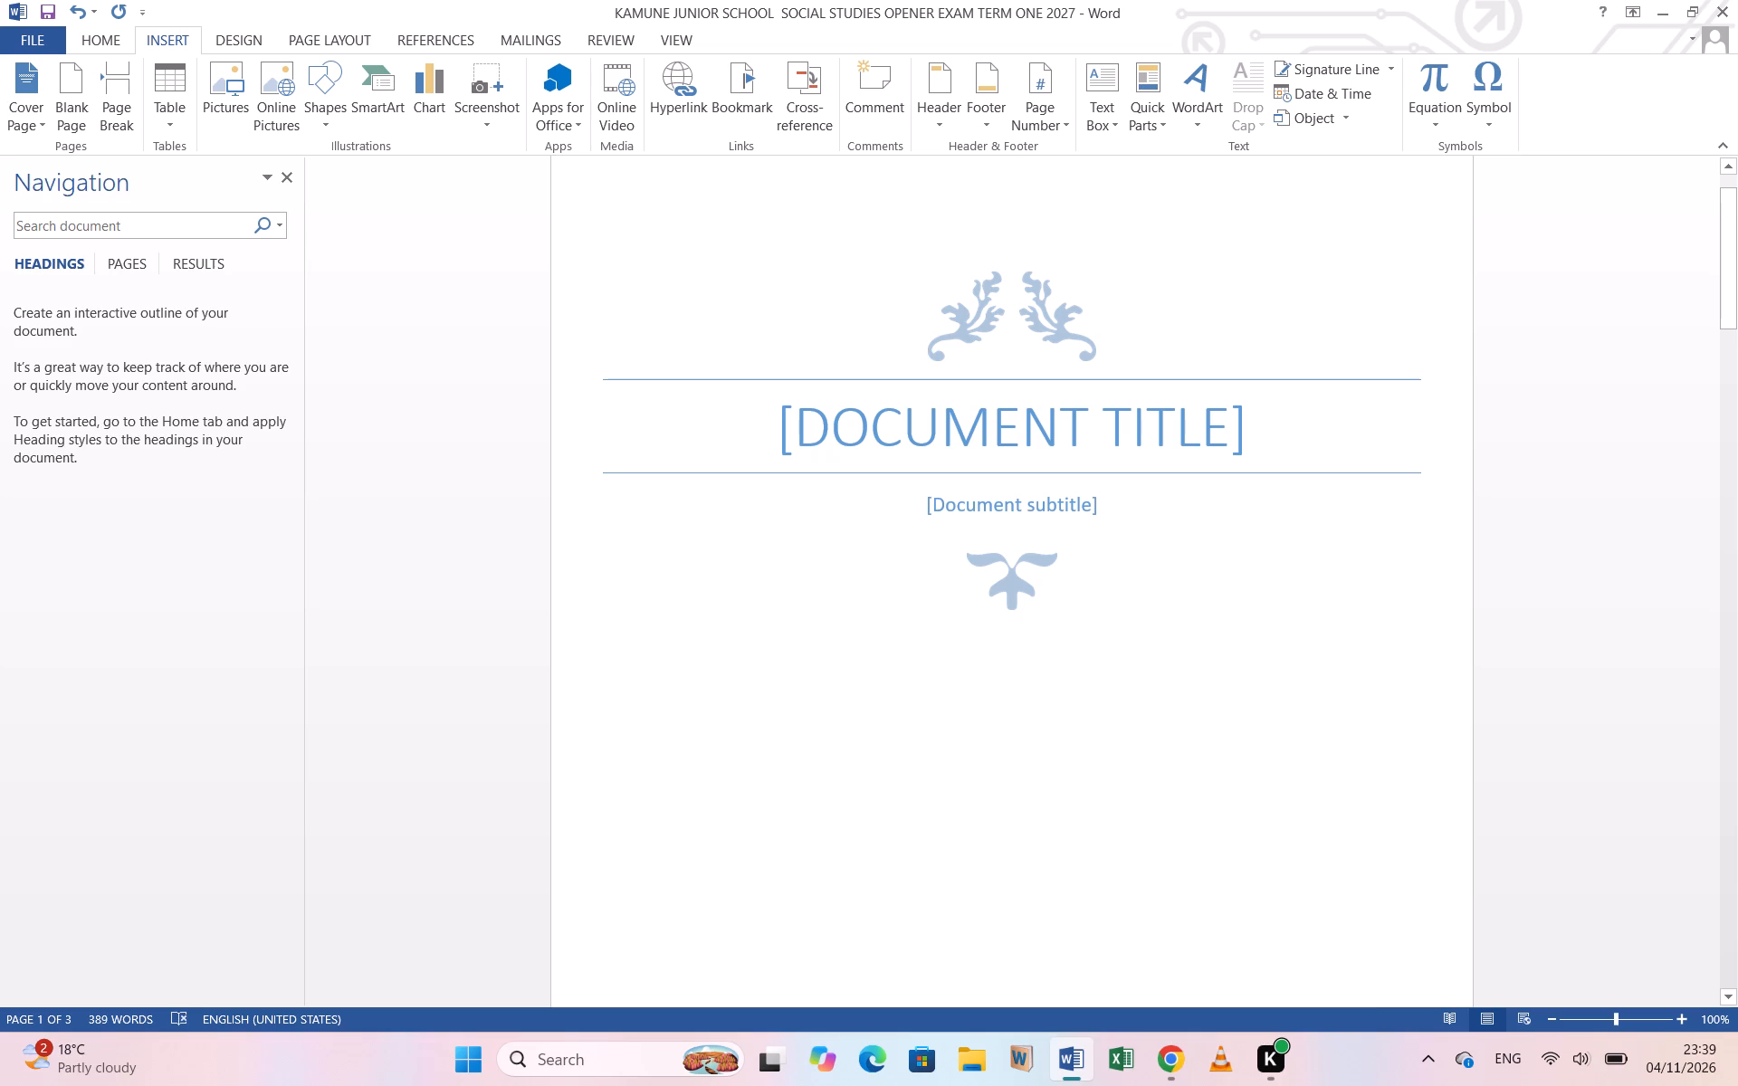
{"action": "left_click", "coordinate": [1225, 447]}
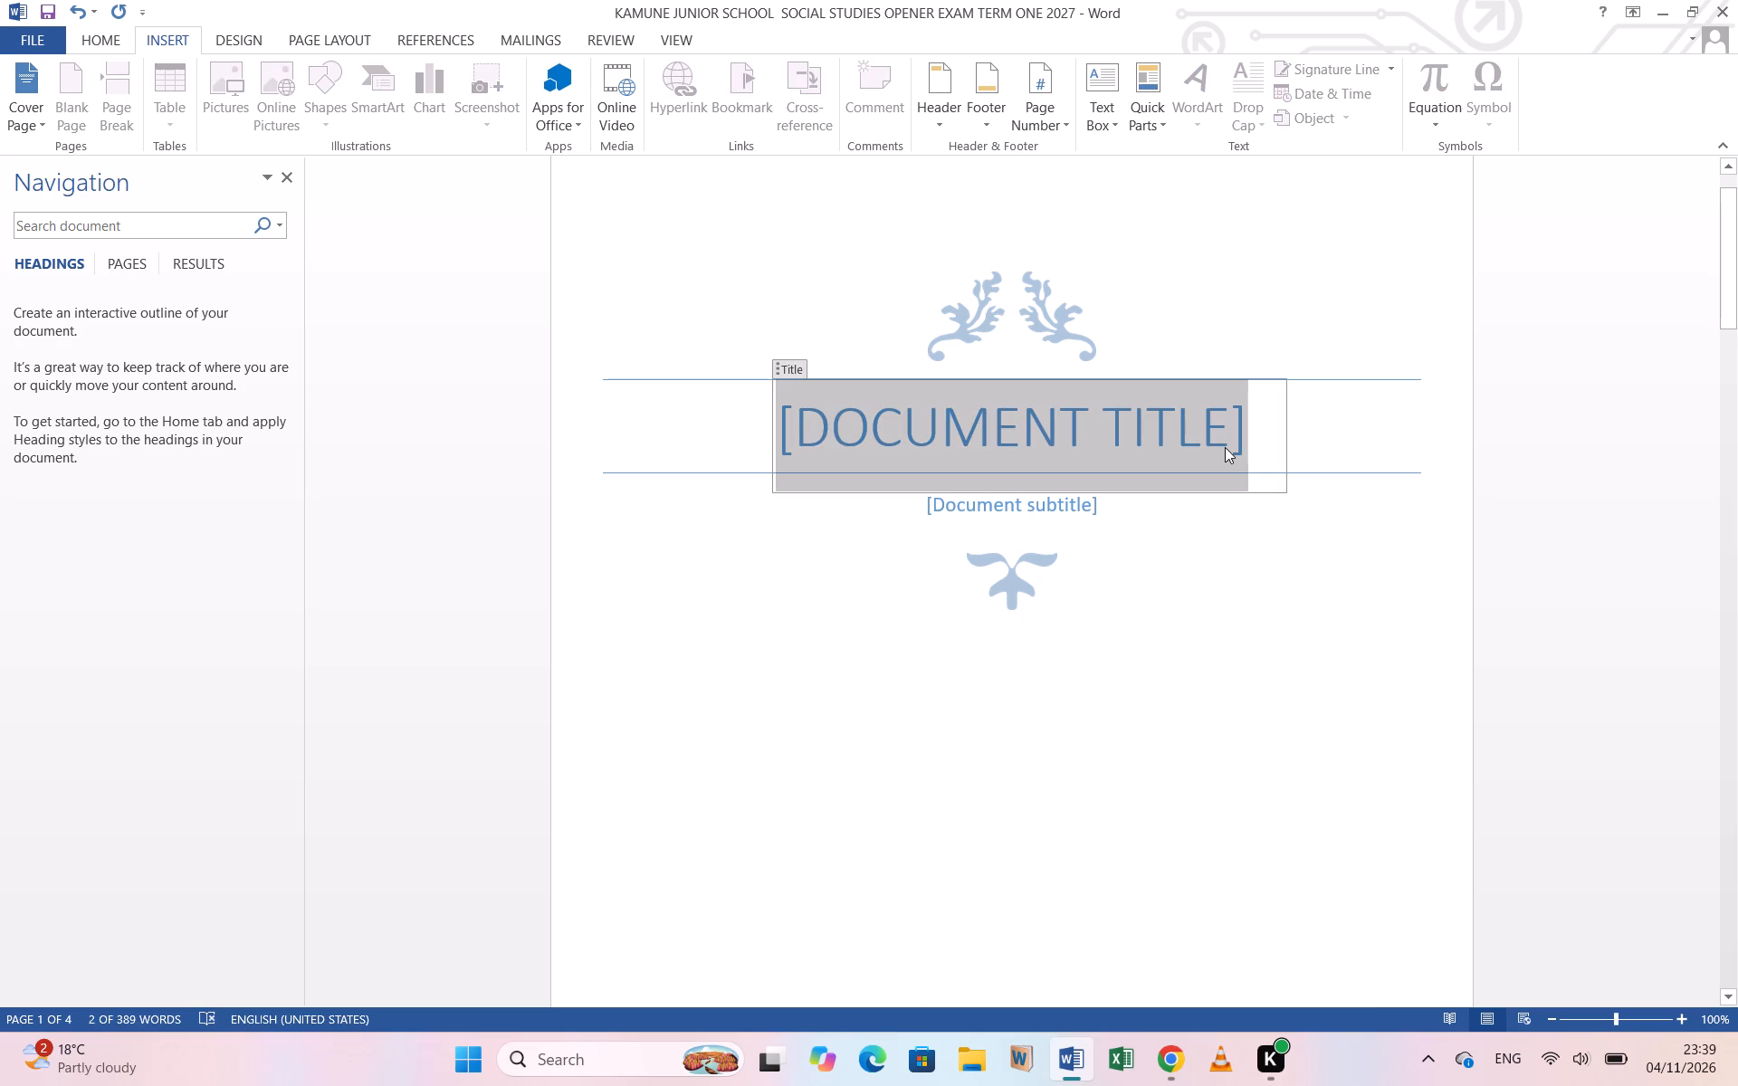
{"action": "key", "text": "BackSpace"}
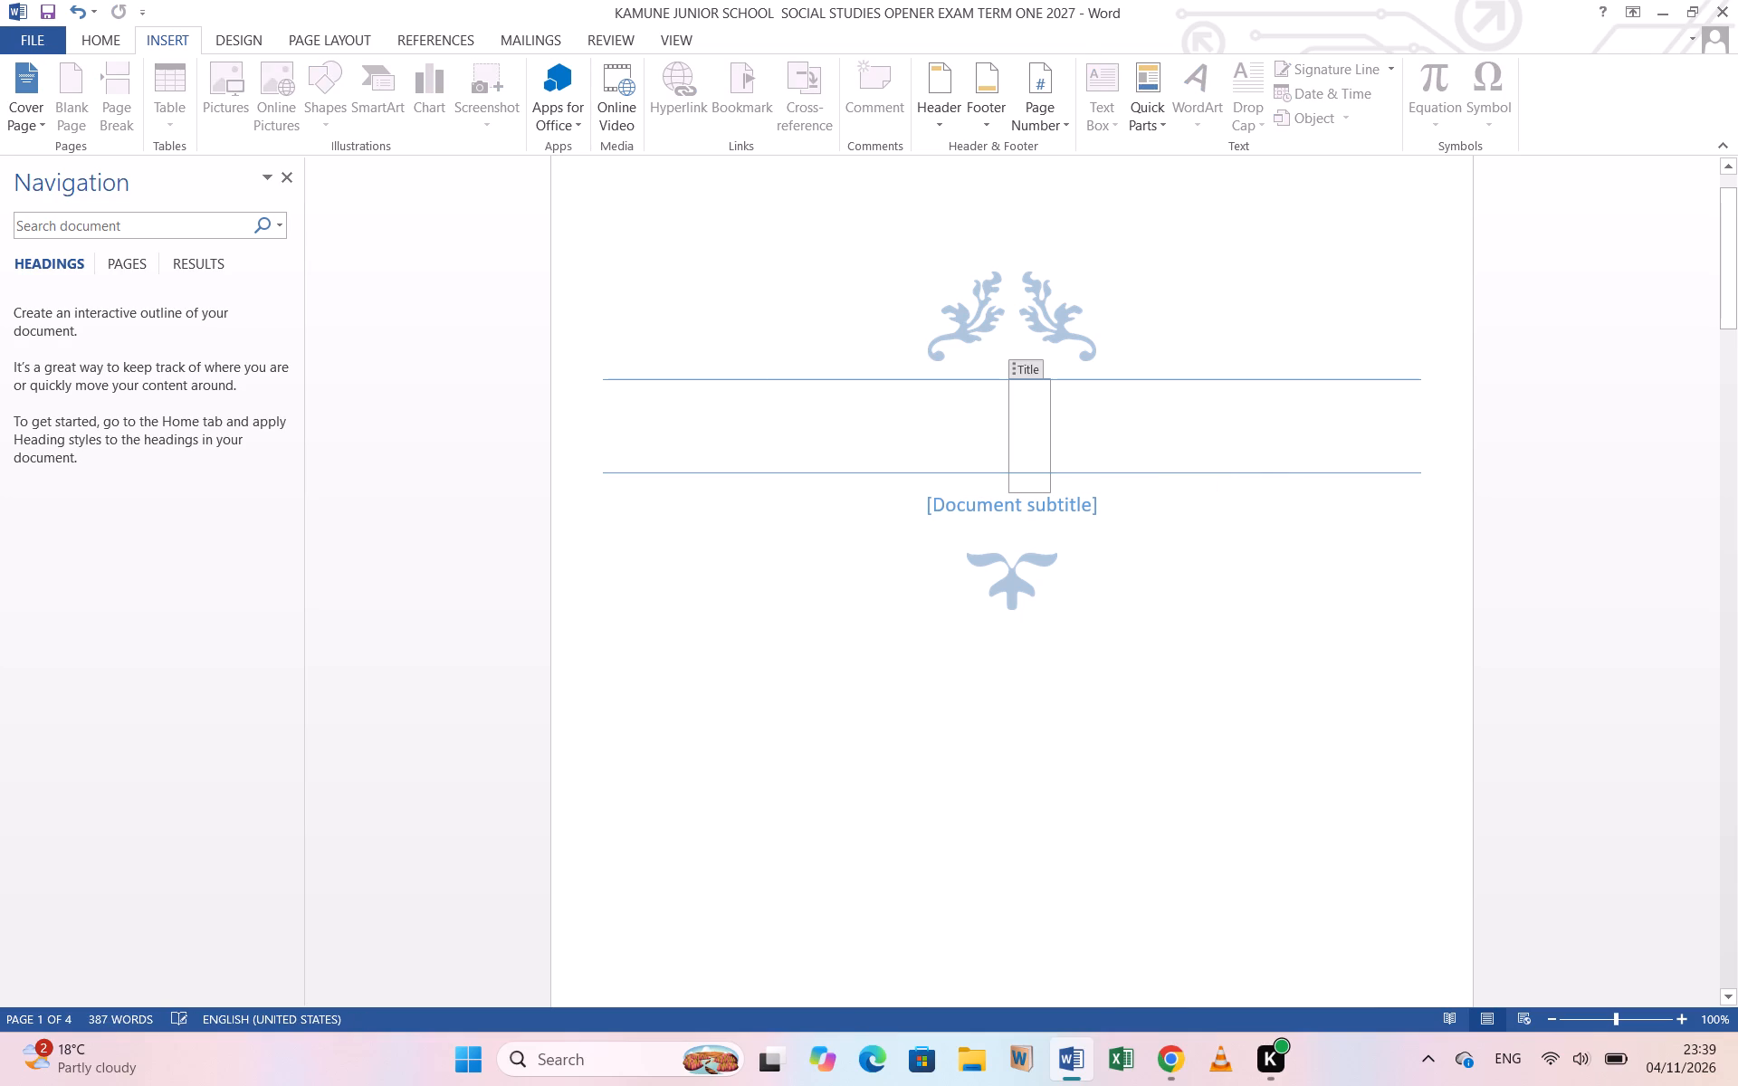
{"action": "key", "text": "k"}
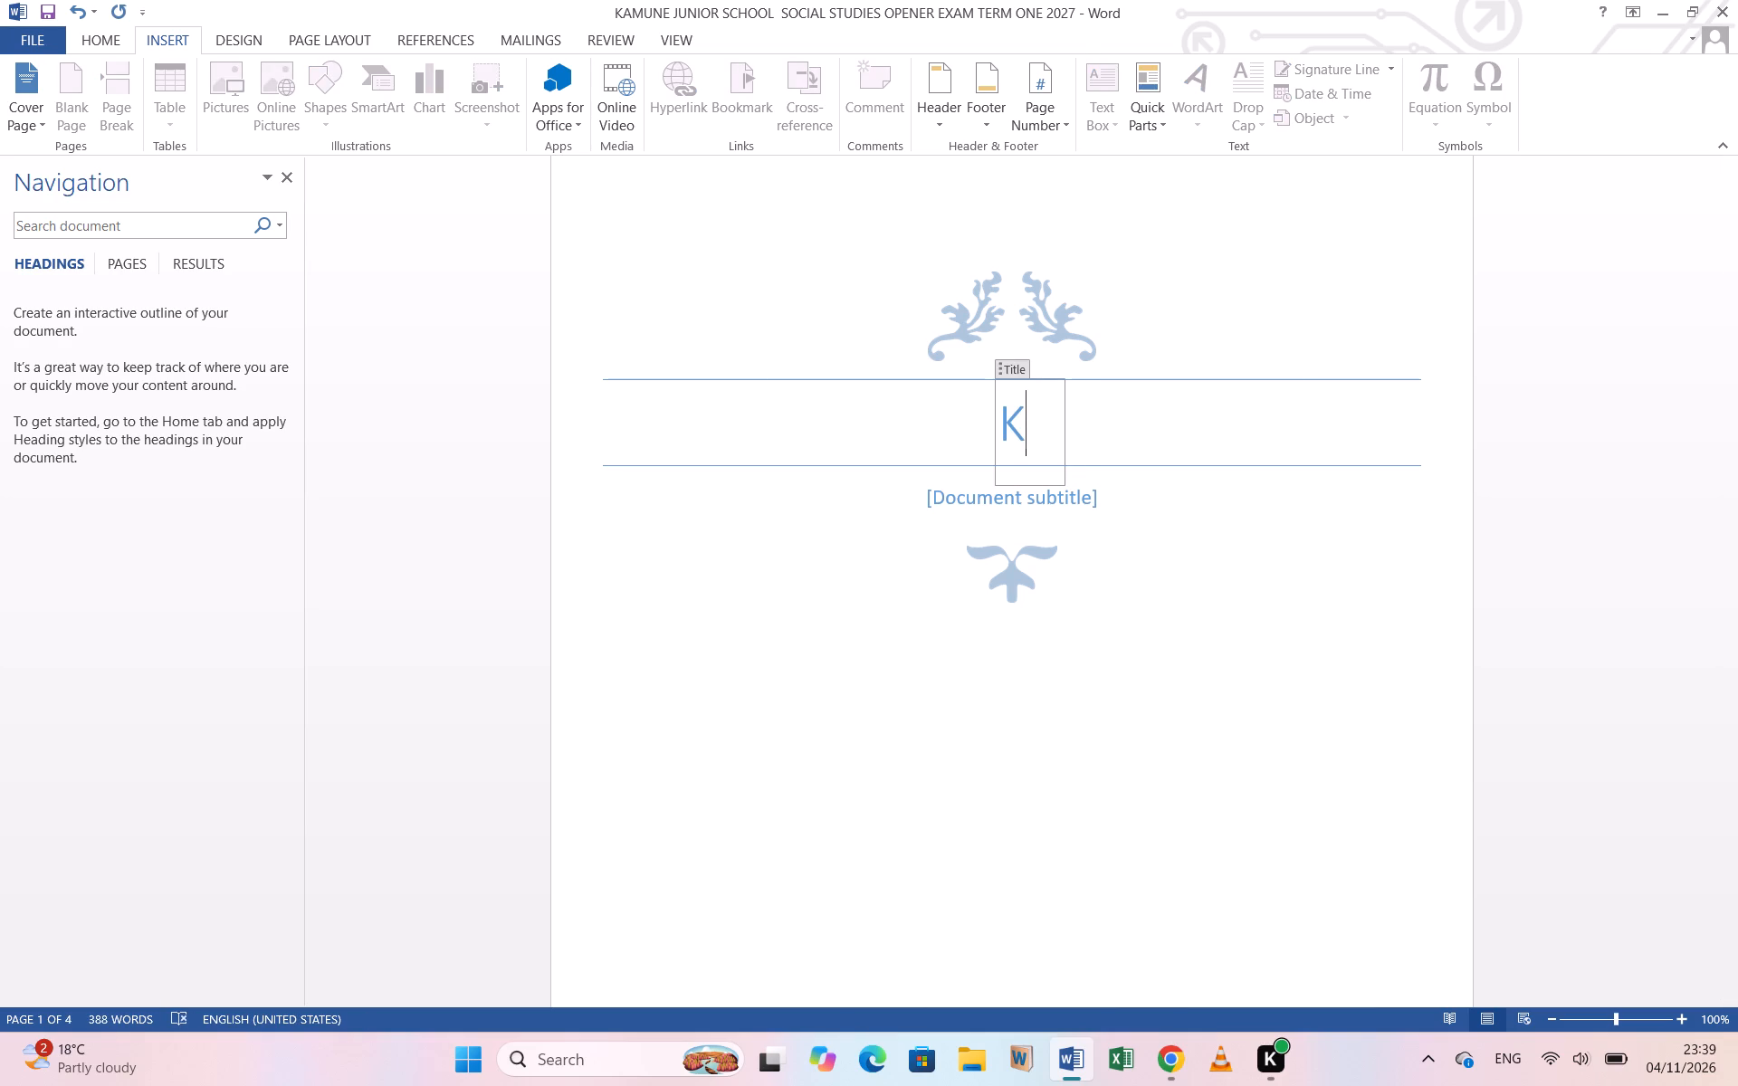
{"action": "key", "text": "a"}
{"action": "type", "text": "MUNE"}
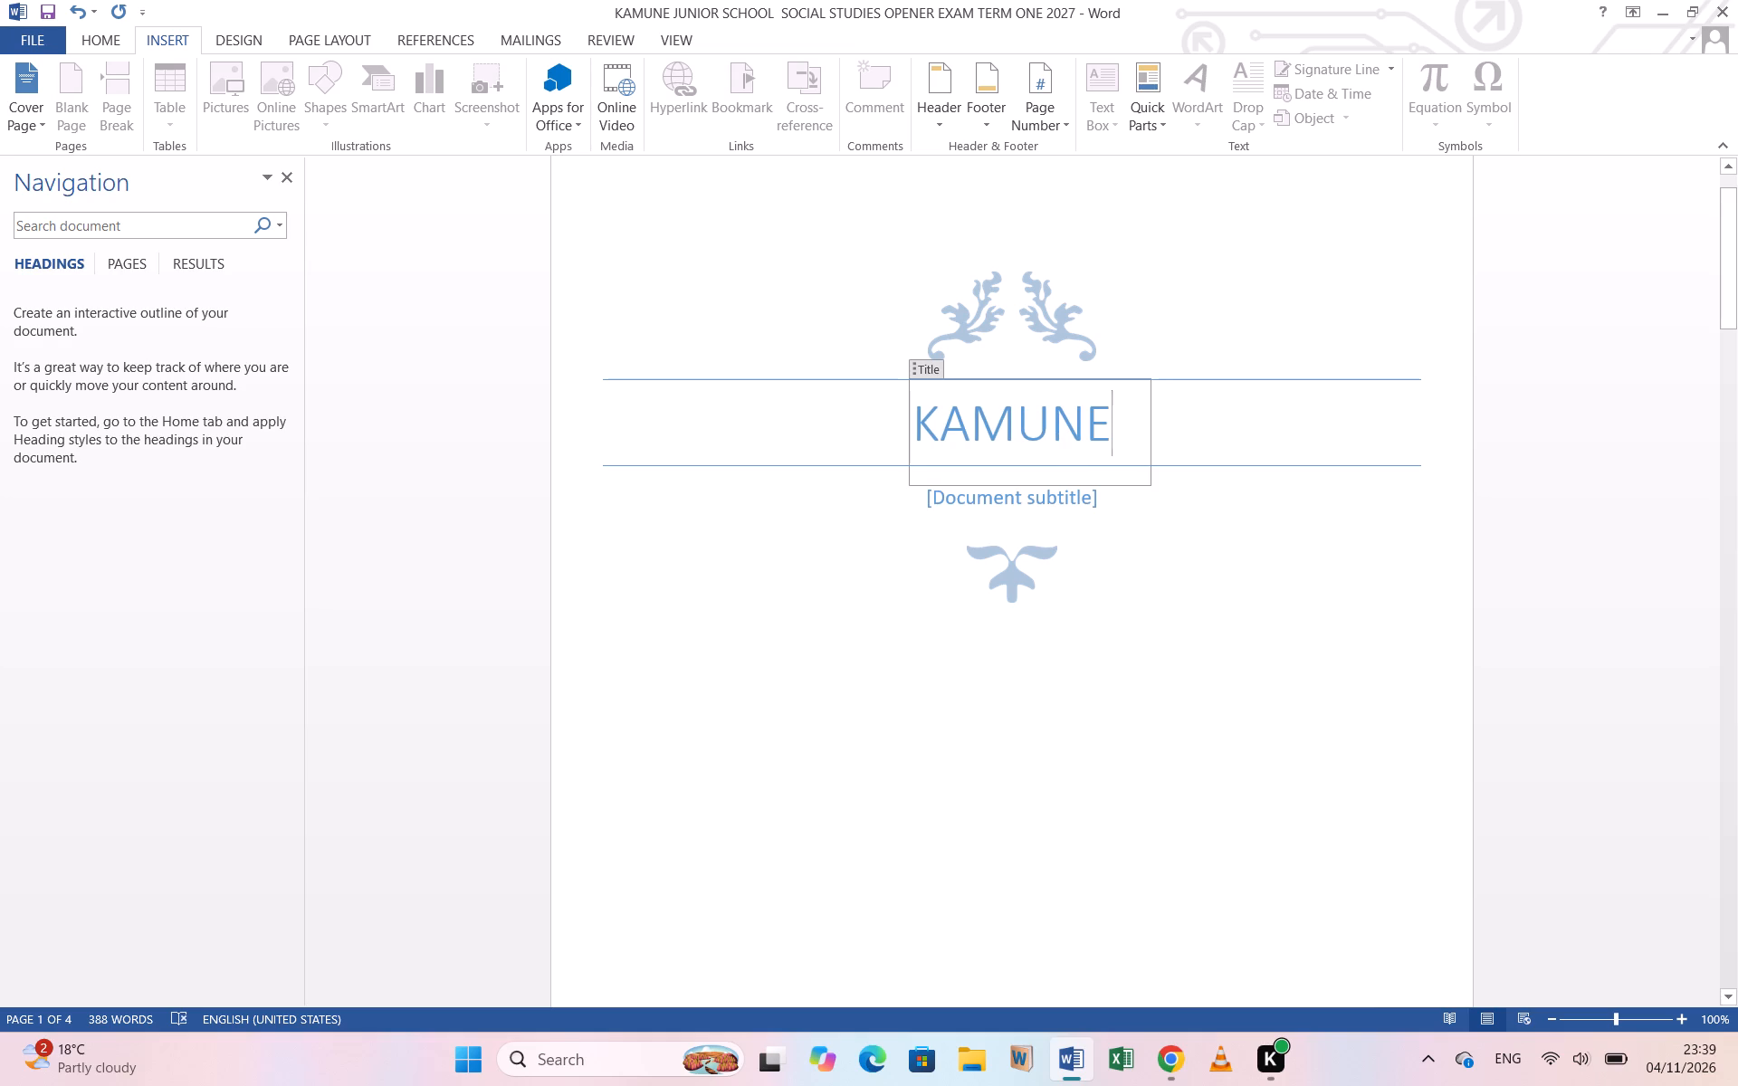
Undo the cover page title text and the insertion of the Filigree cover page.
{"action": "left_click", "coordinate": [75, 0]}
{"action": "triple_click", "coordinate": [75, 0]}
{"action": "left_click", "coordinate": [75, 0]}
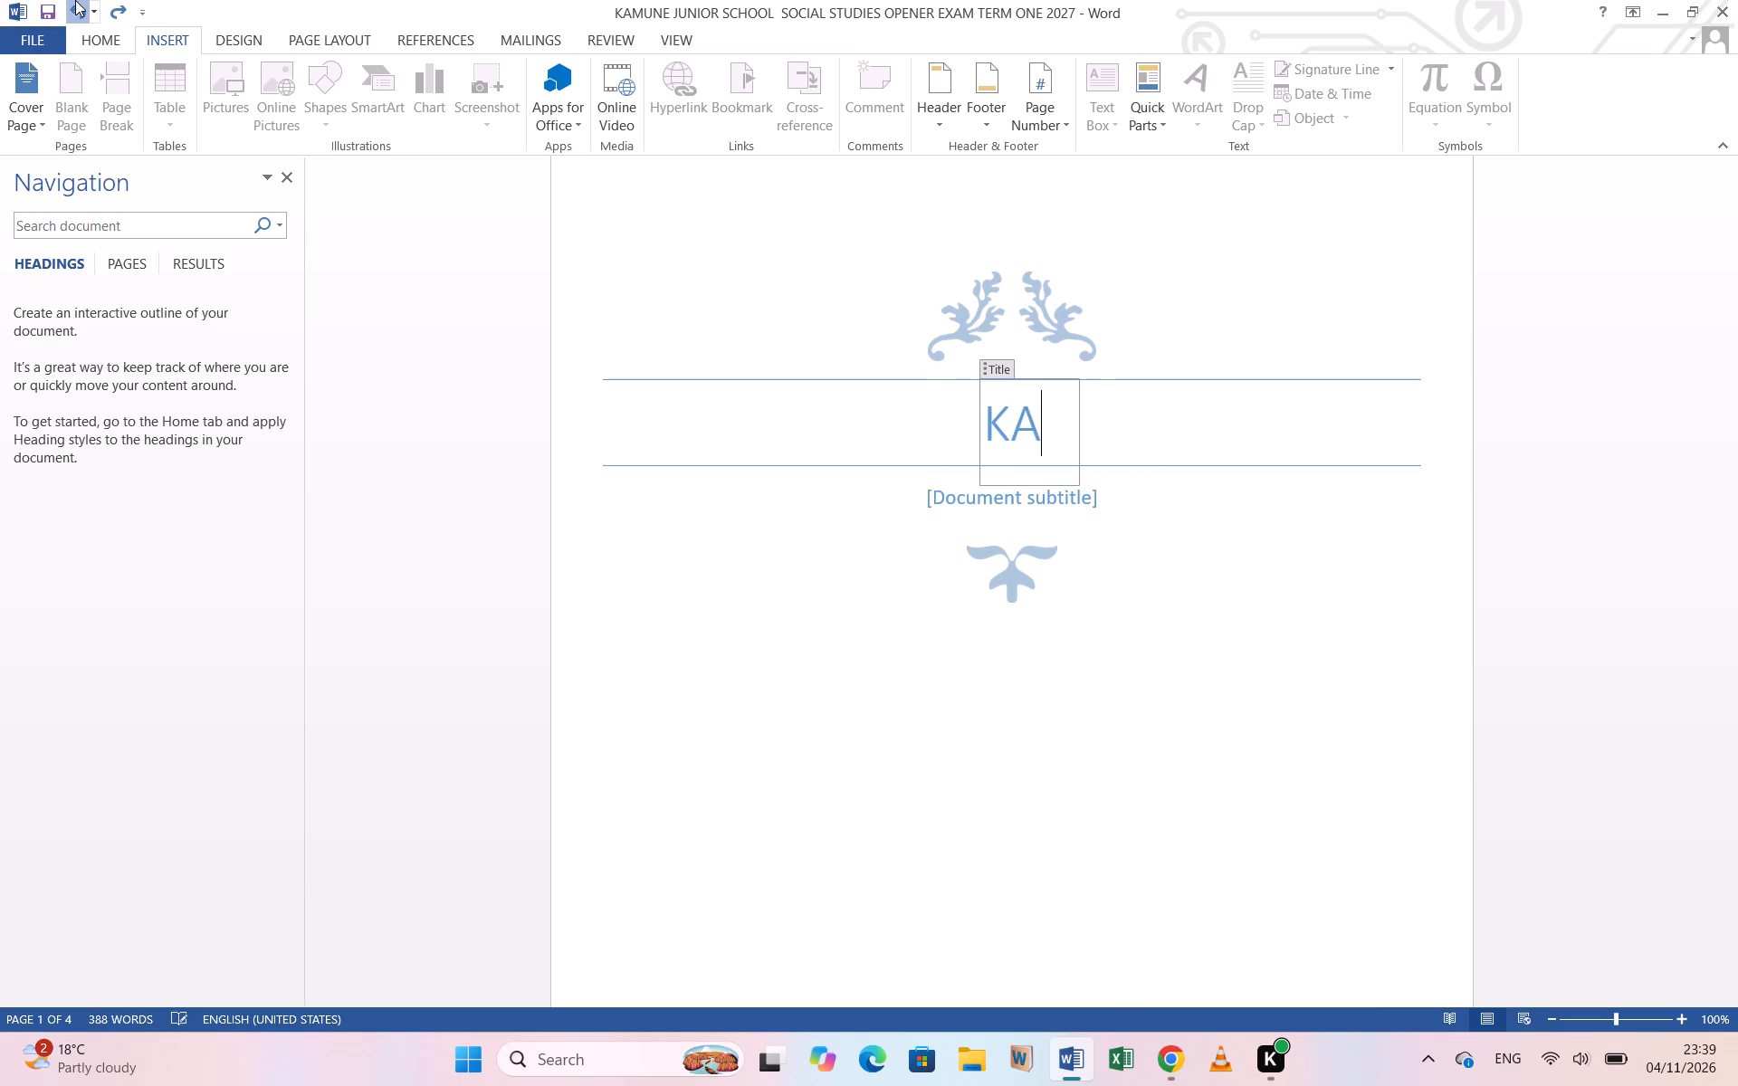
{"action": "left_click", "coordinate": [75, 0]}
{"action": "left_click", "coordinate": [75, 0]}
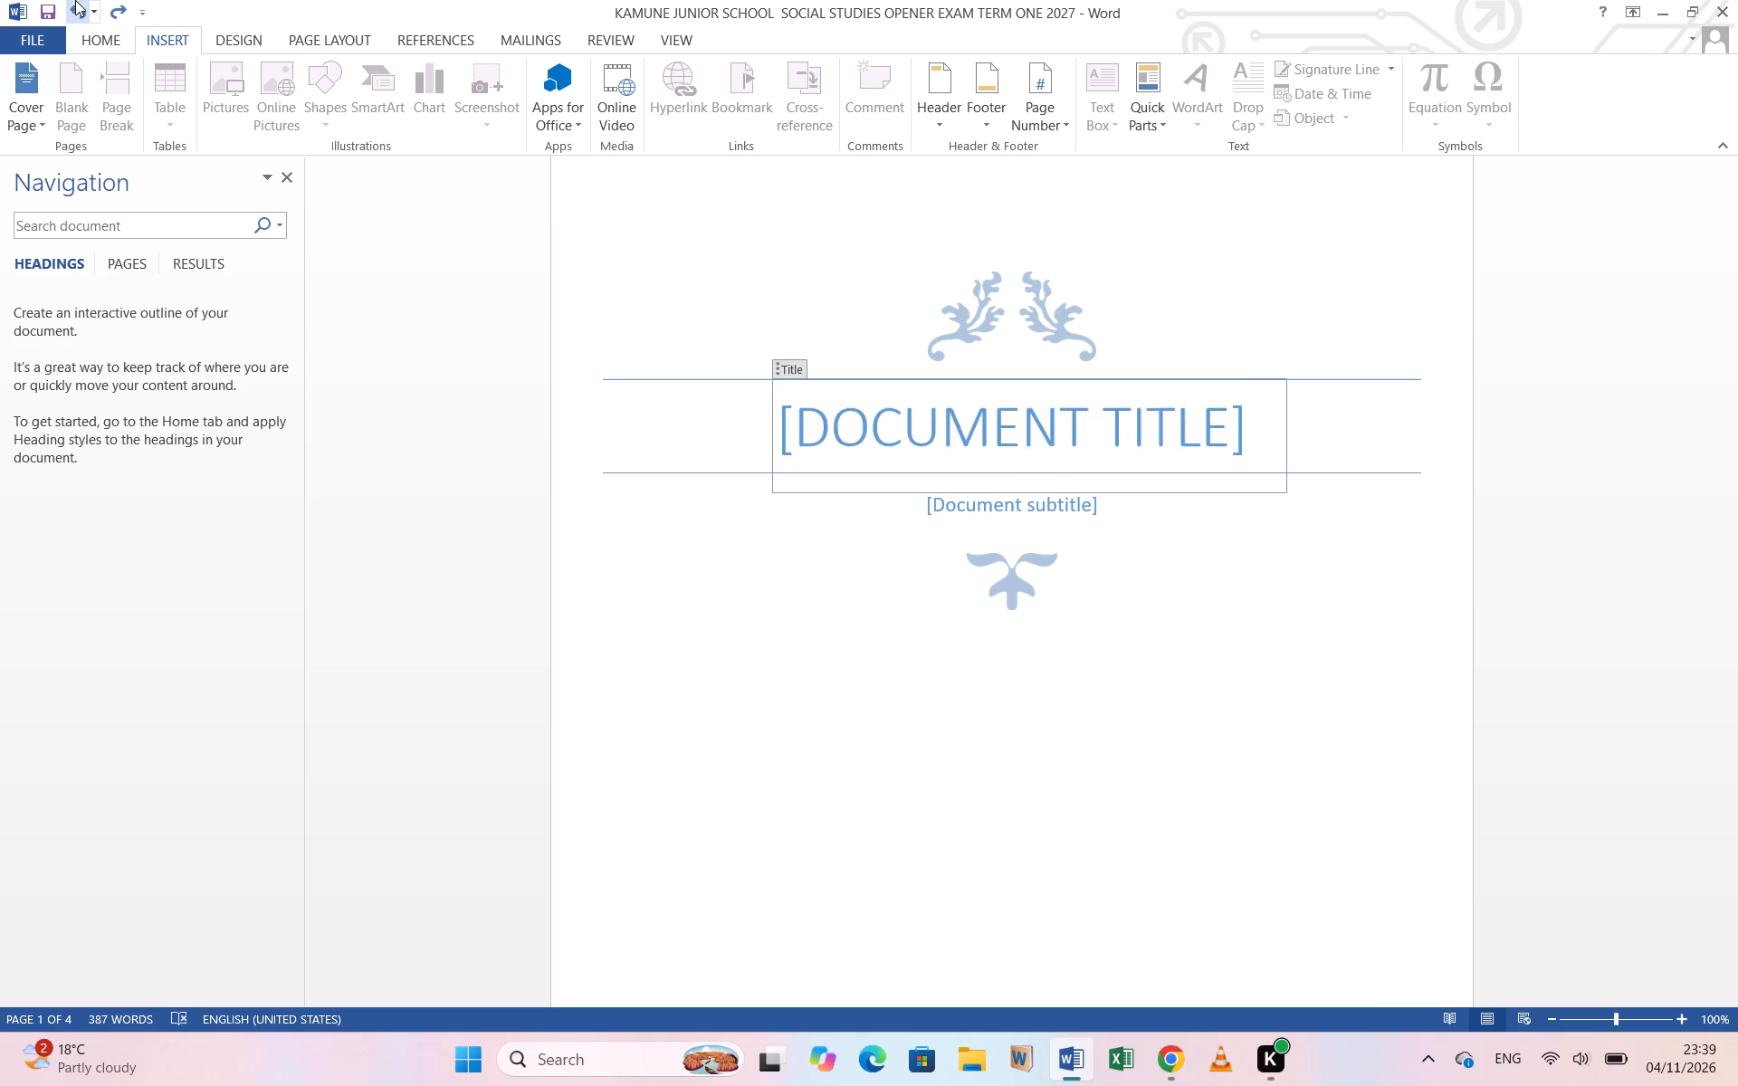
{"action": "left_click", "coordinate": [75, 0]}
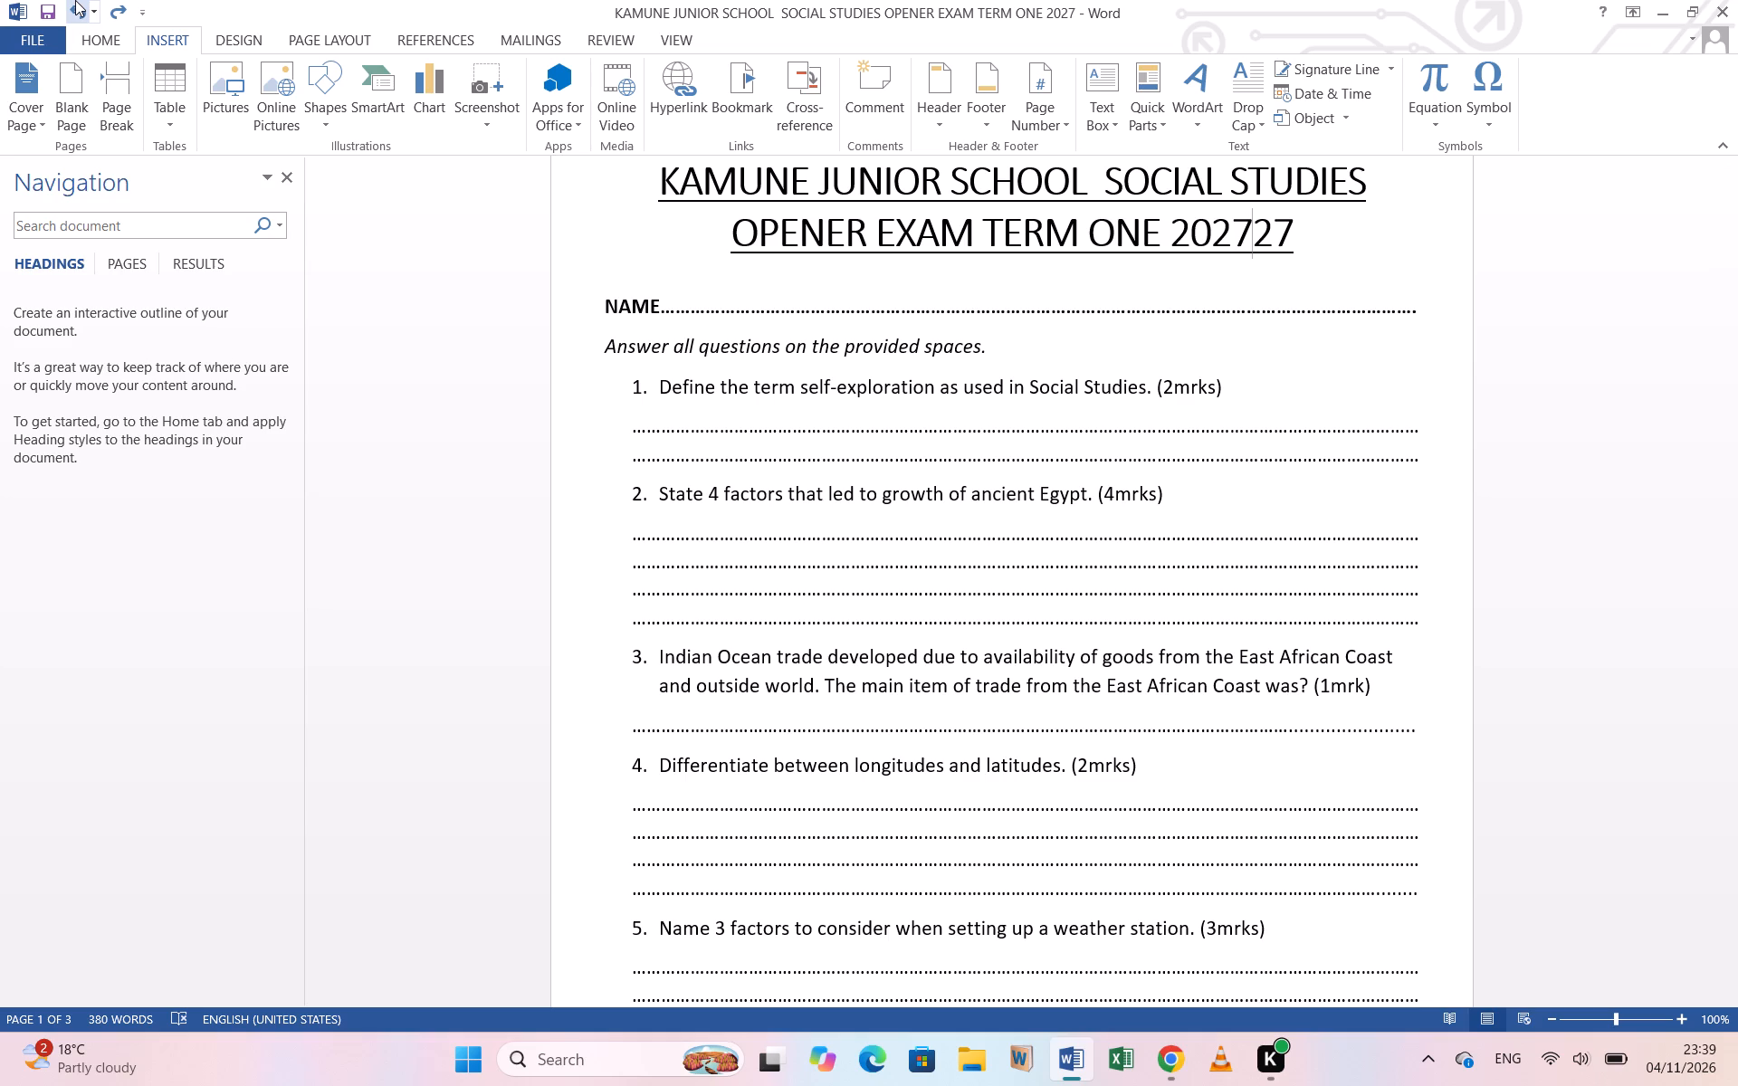
Browse the gallery of built-in cover page designs from Austin through Whisp.
{"action": "left_click", "coordinate": [24, 116]}
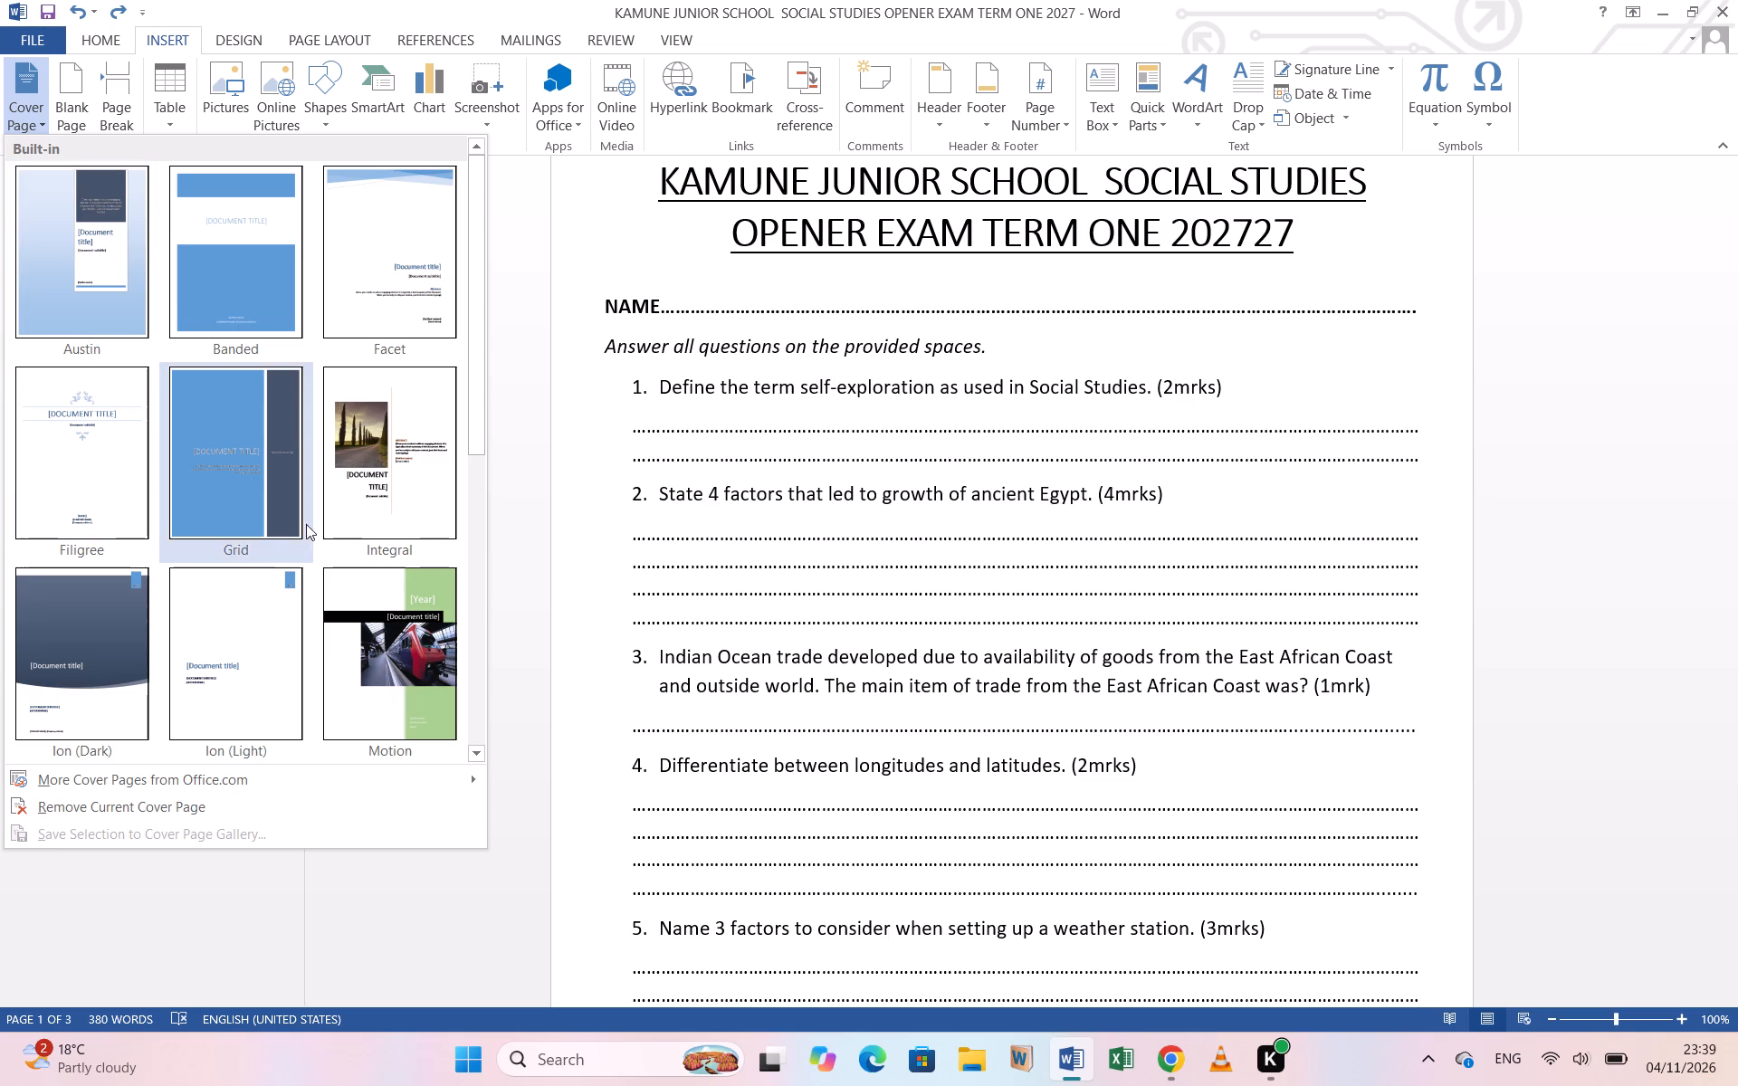
{"action": "left_click", "coordinate": [475, 756]}
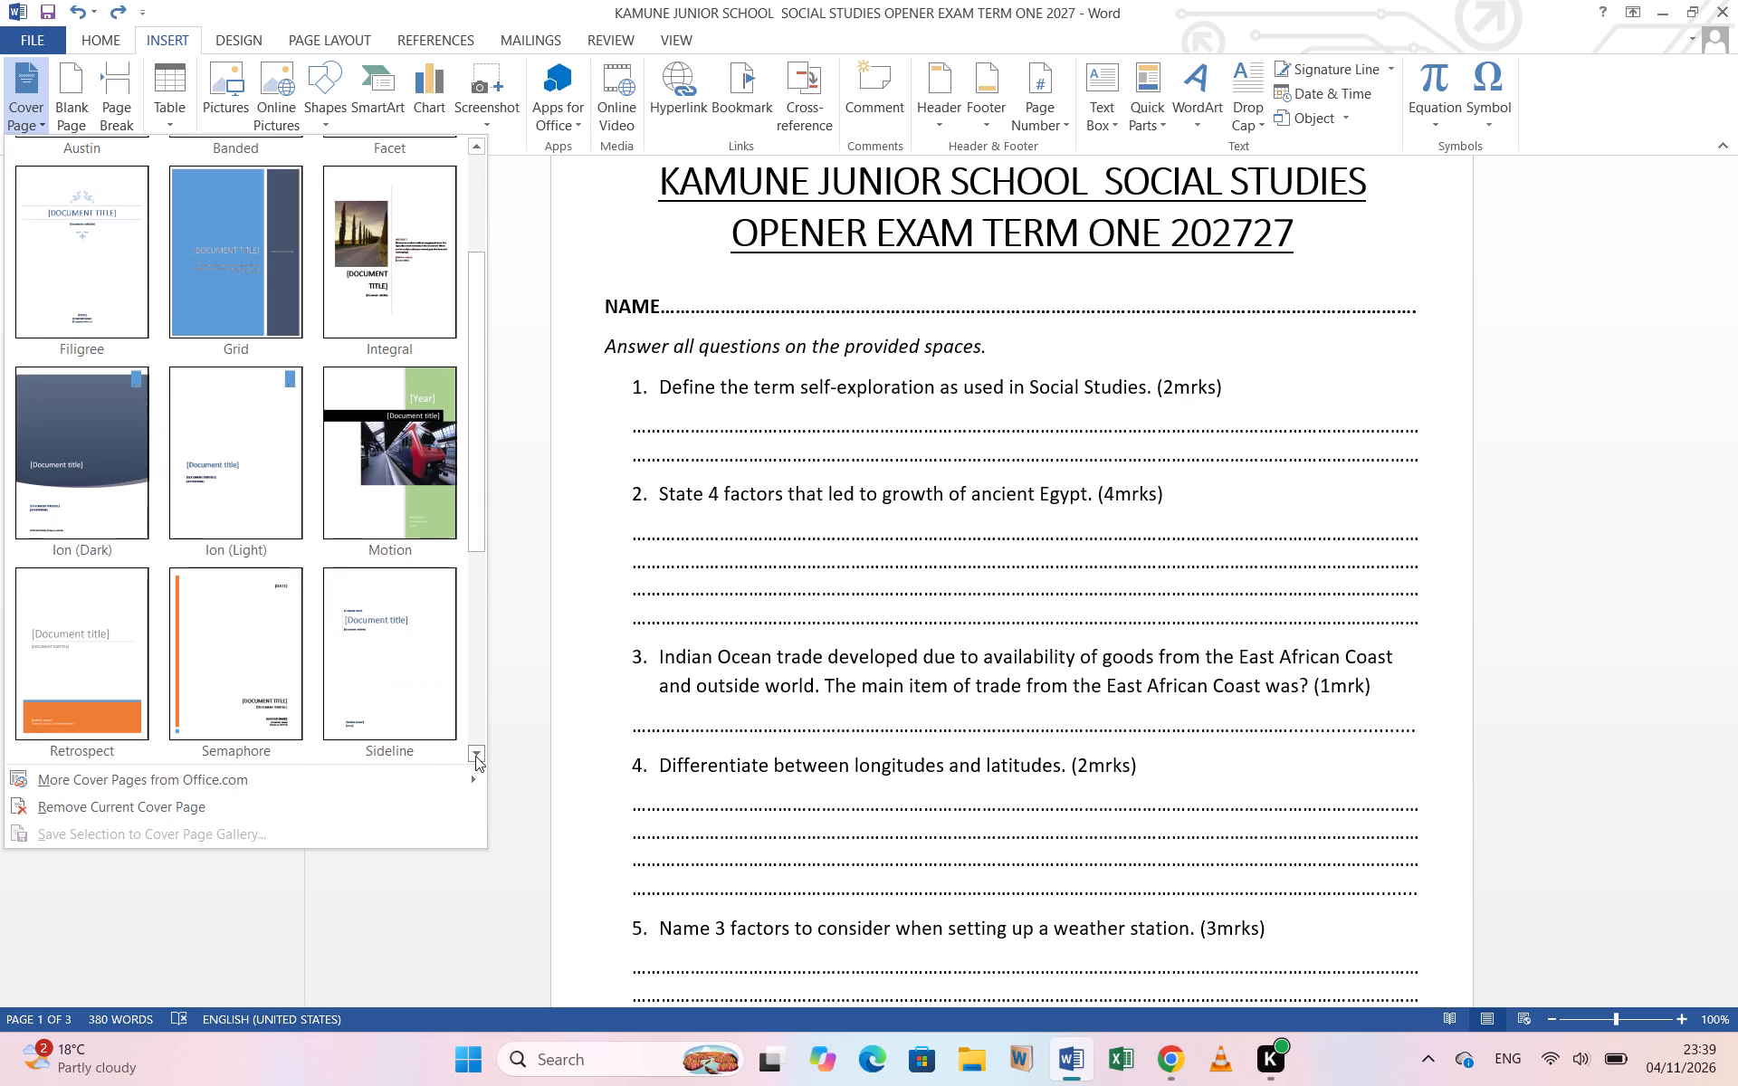
{"action": "left_click", "coordinate": [475, 756]}
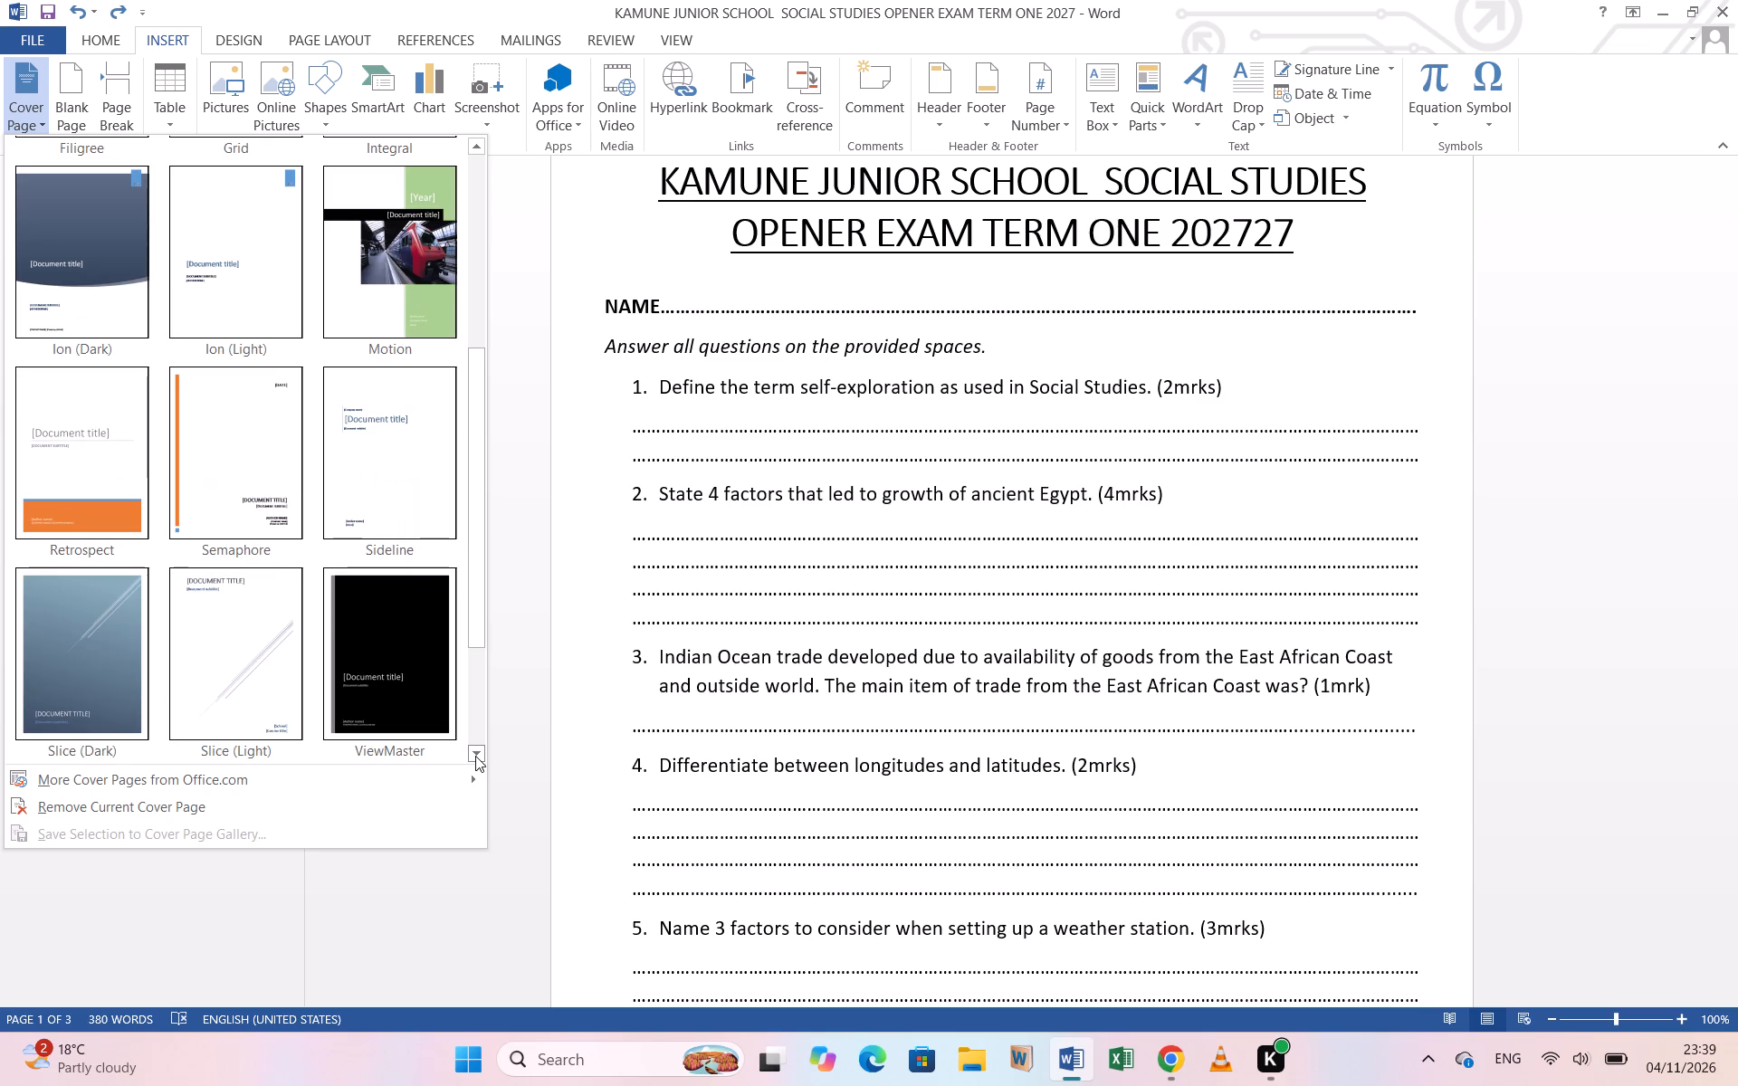
{"action": "left_click", "coordinate": [475, 756]}
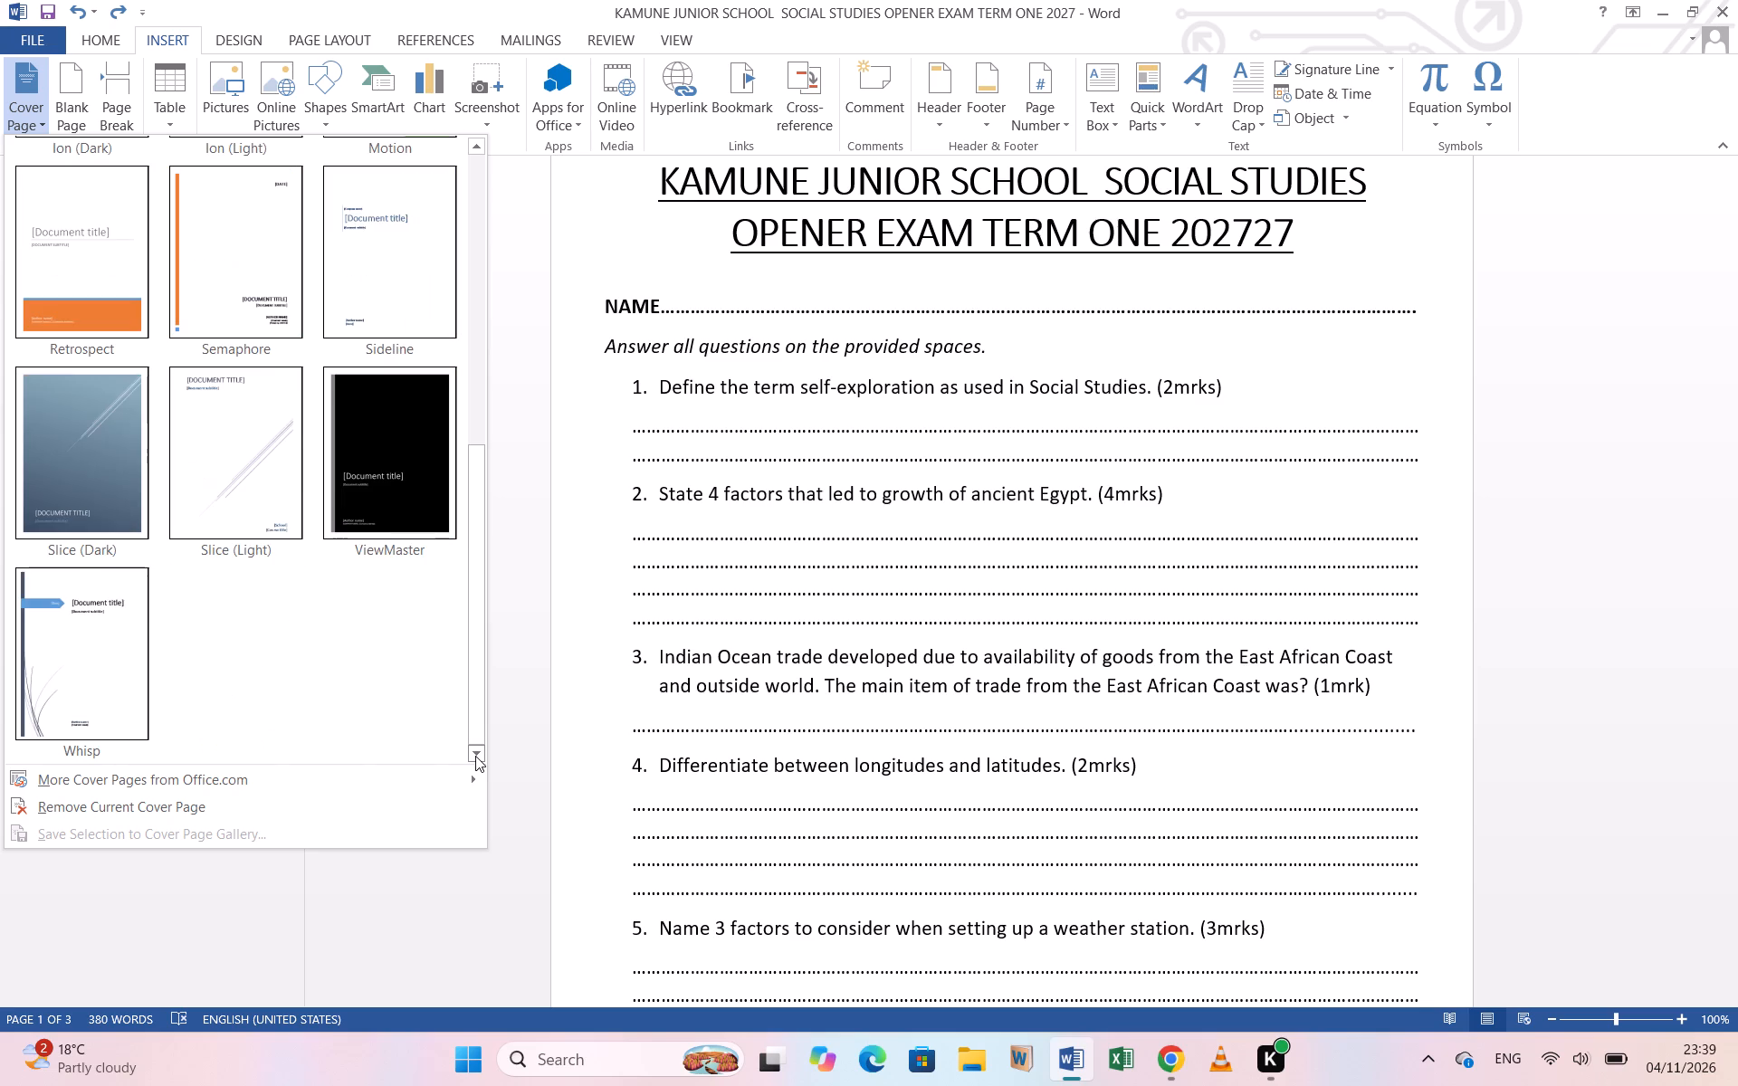
{"action": "left_click", "coordinate": [475, 756]}
{"action": "left_click", "coordinate": [482, 148]}
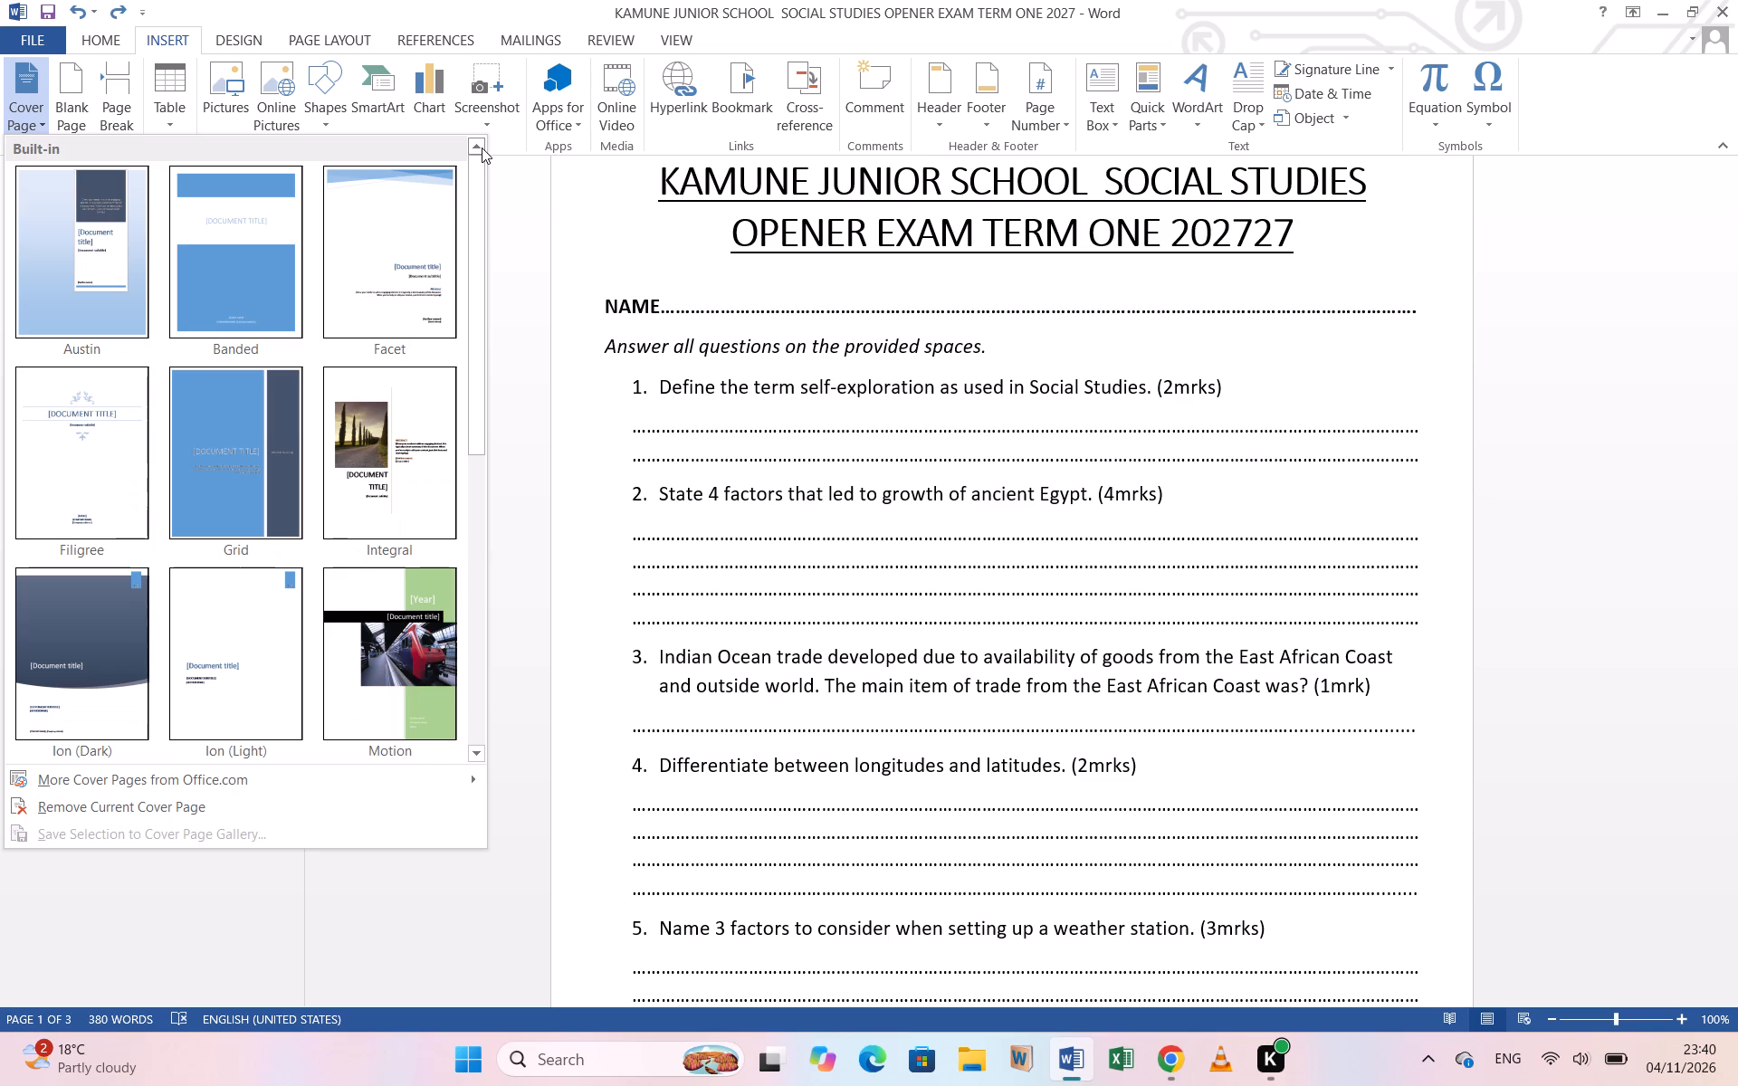
{"action": "left_click", "coordinate": [482, 148]}
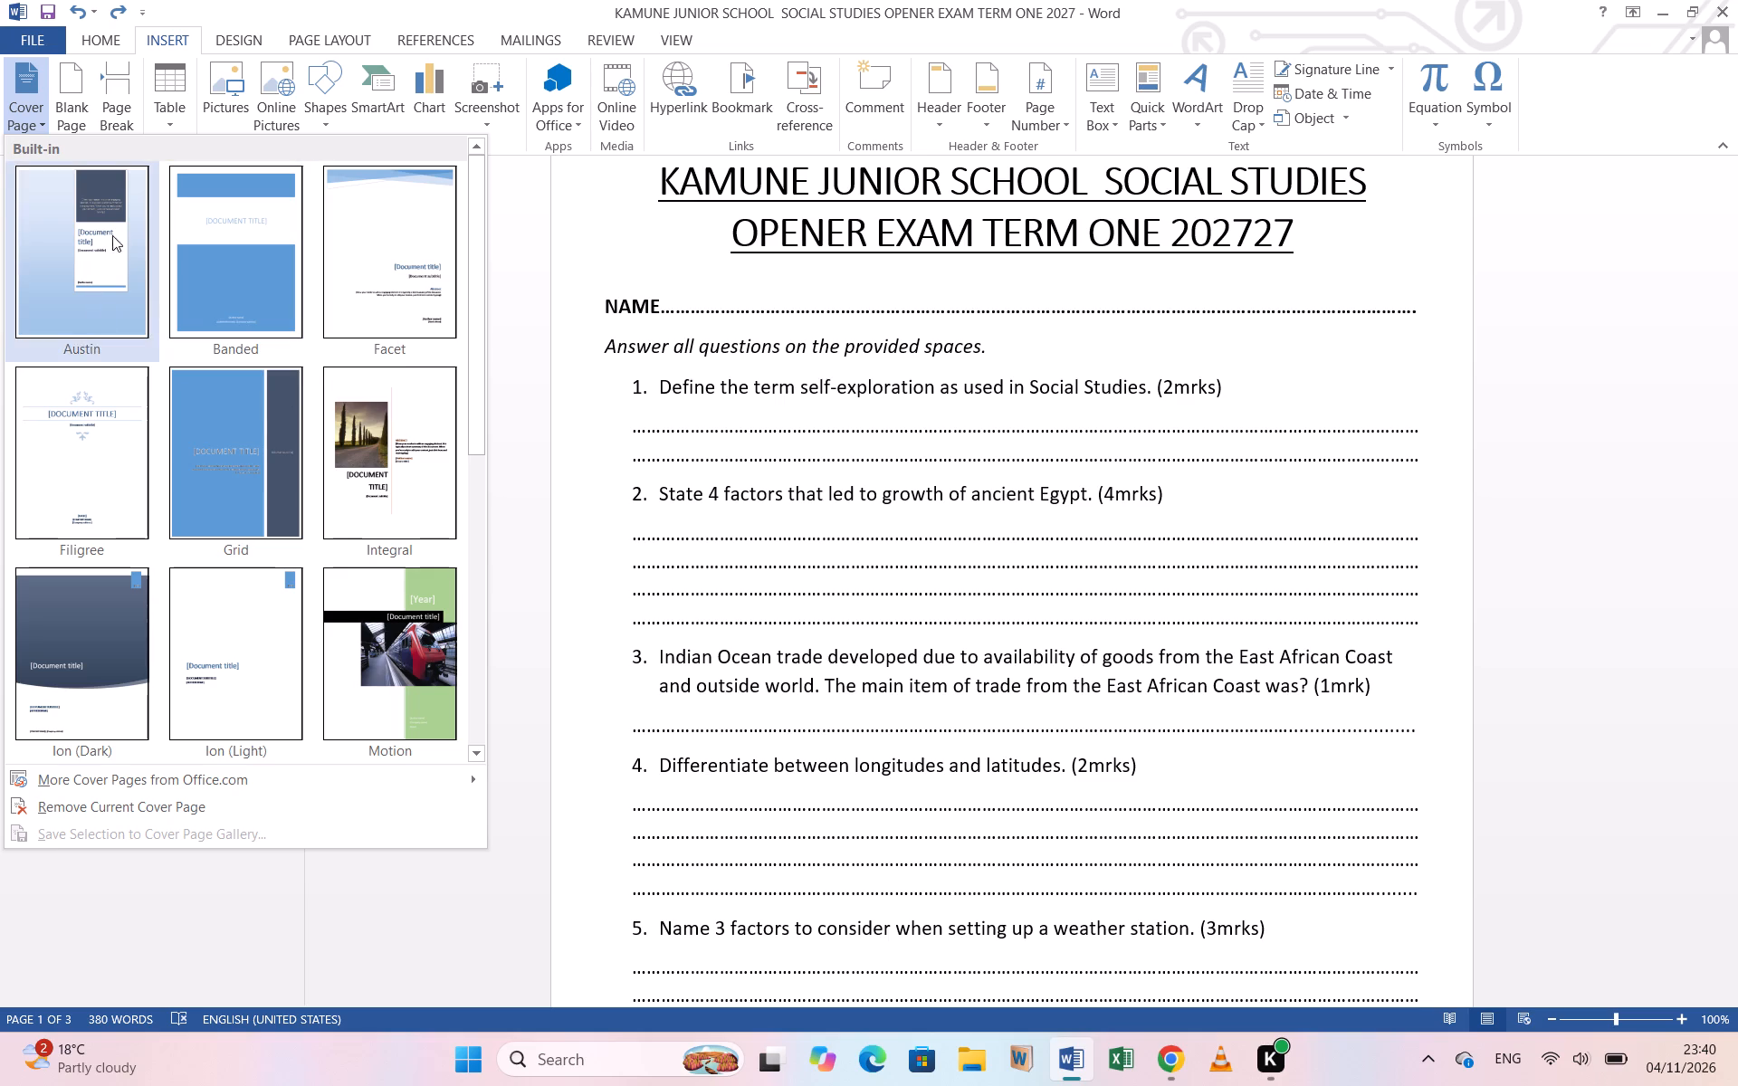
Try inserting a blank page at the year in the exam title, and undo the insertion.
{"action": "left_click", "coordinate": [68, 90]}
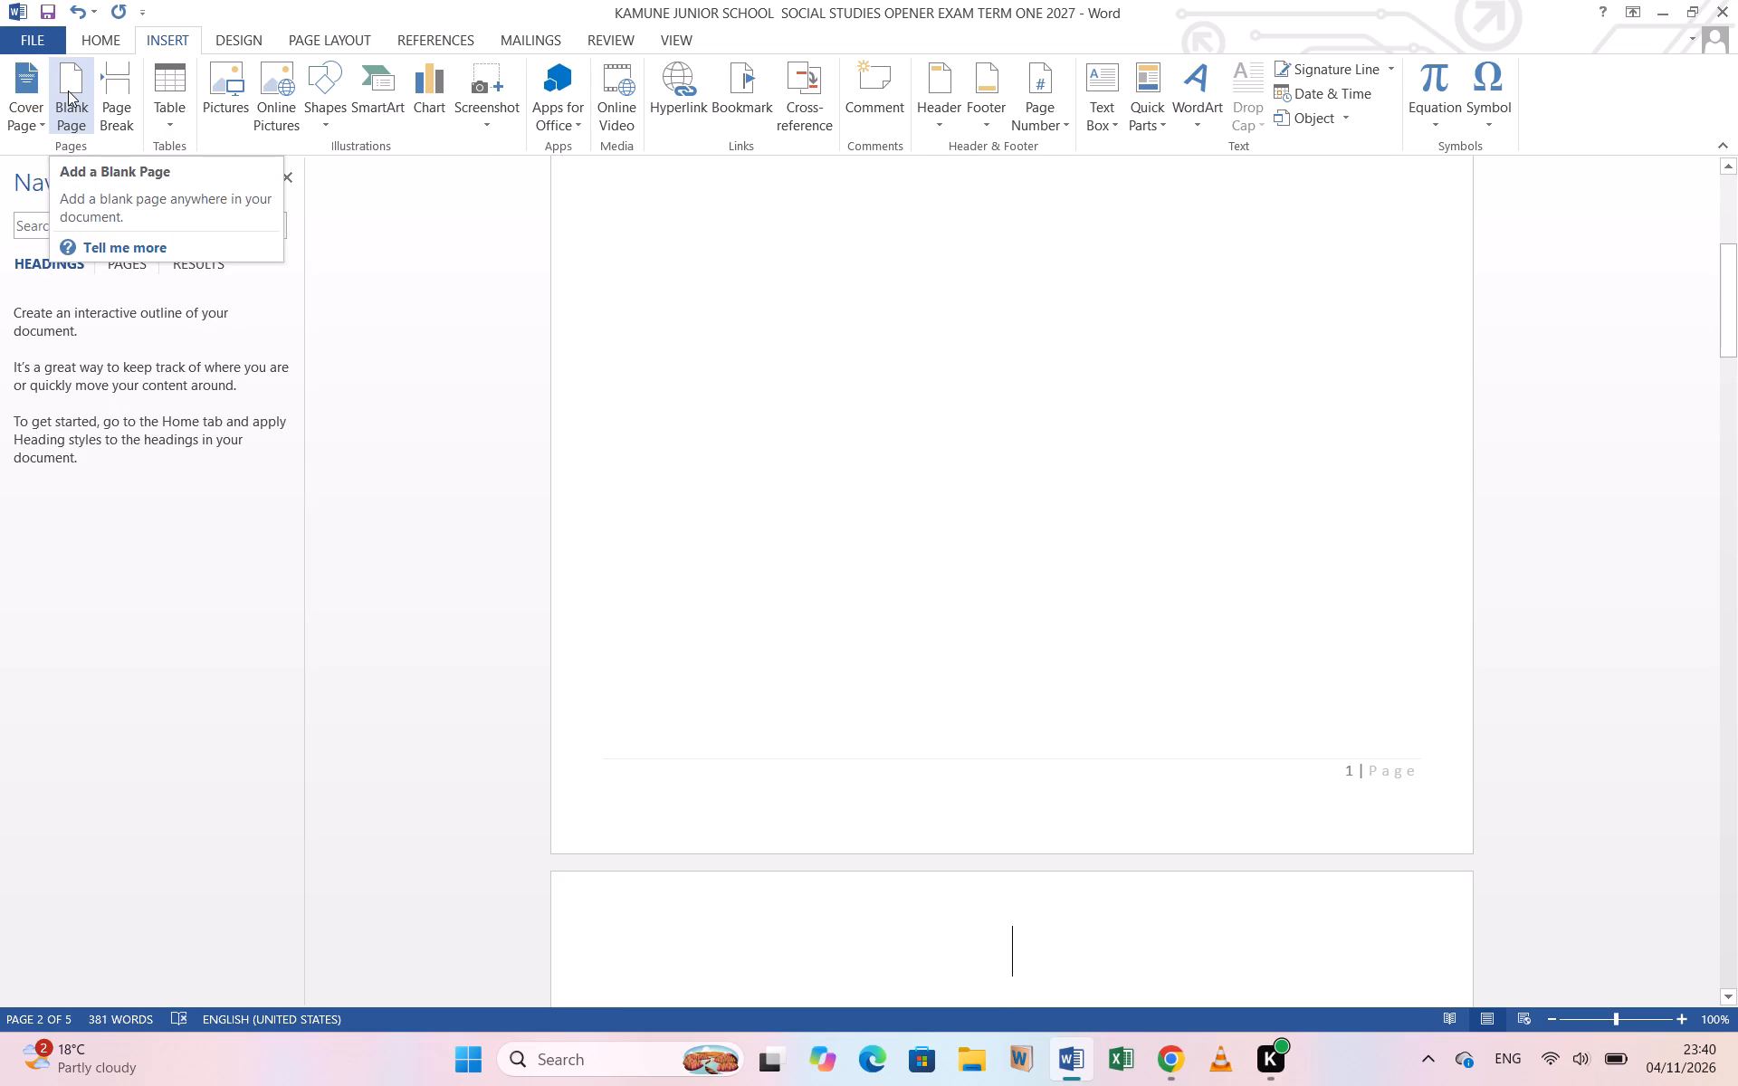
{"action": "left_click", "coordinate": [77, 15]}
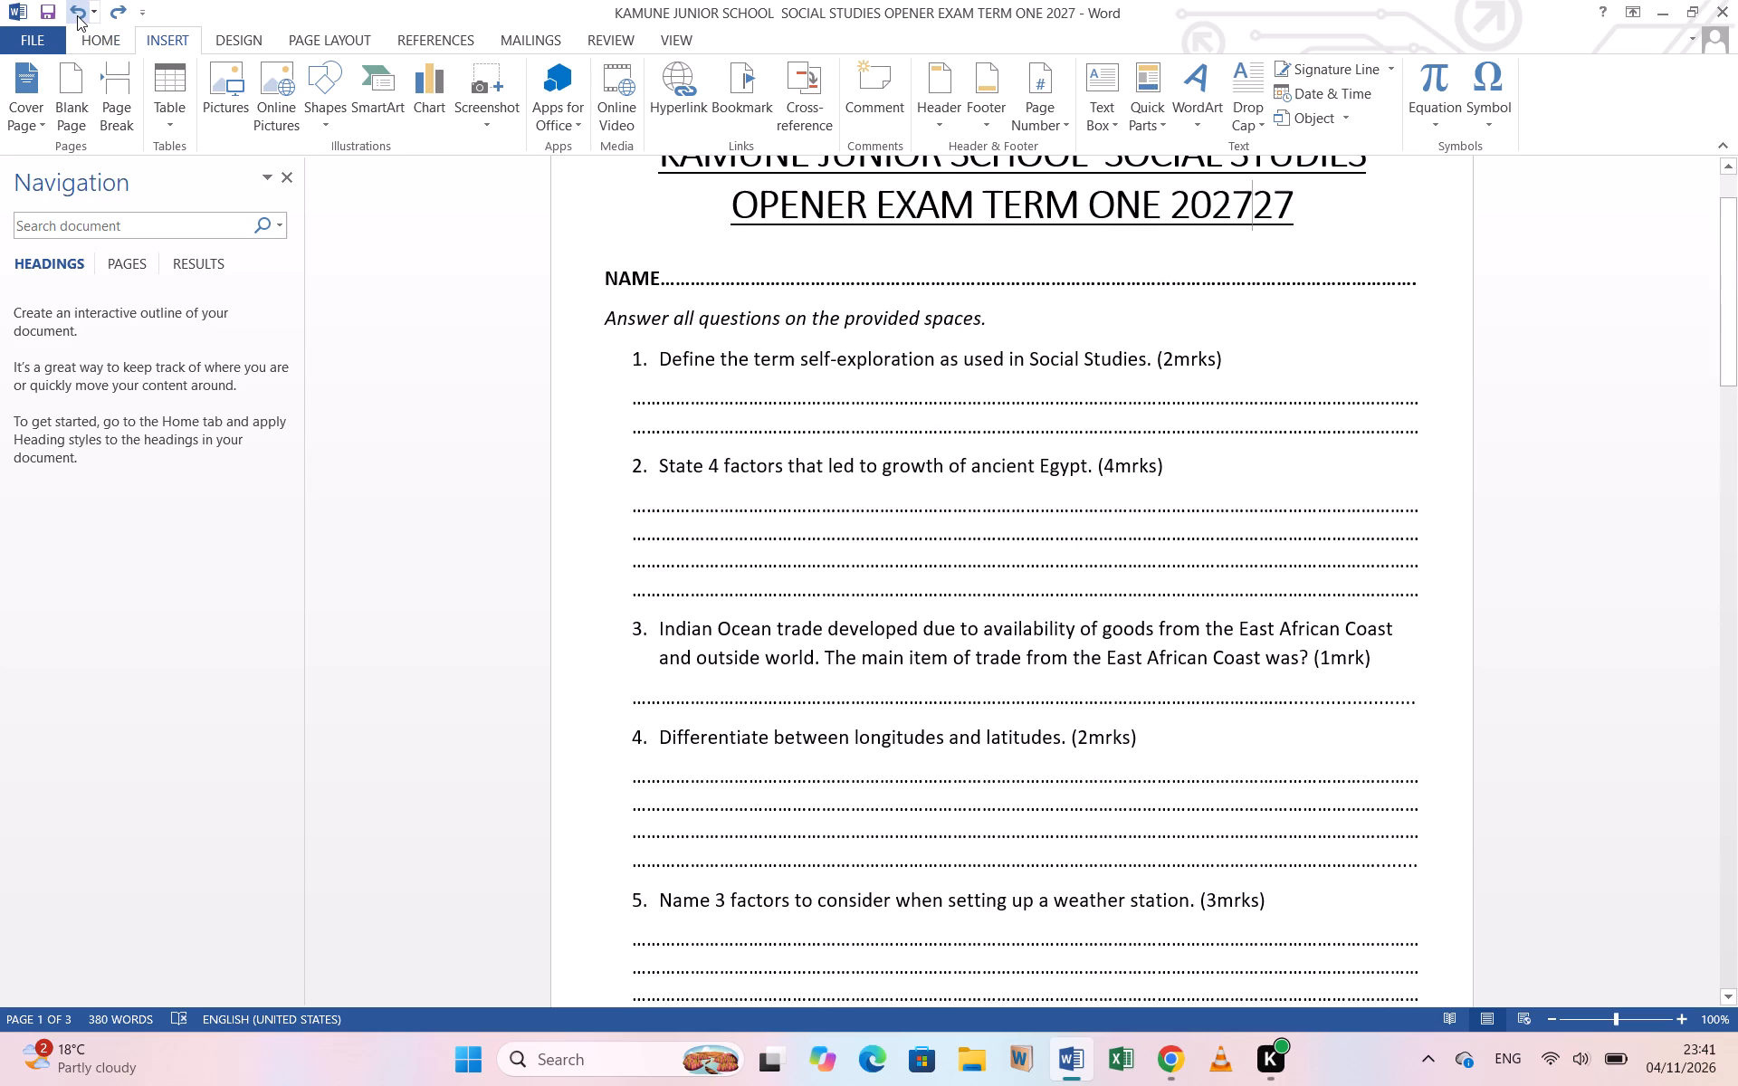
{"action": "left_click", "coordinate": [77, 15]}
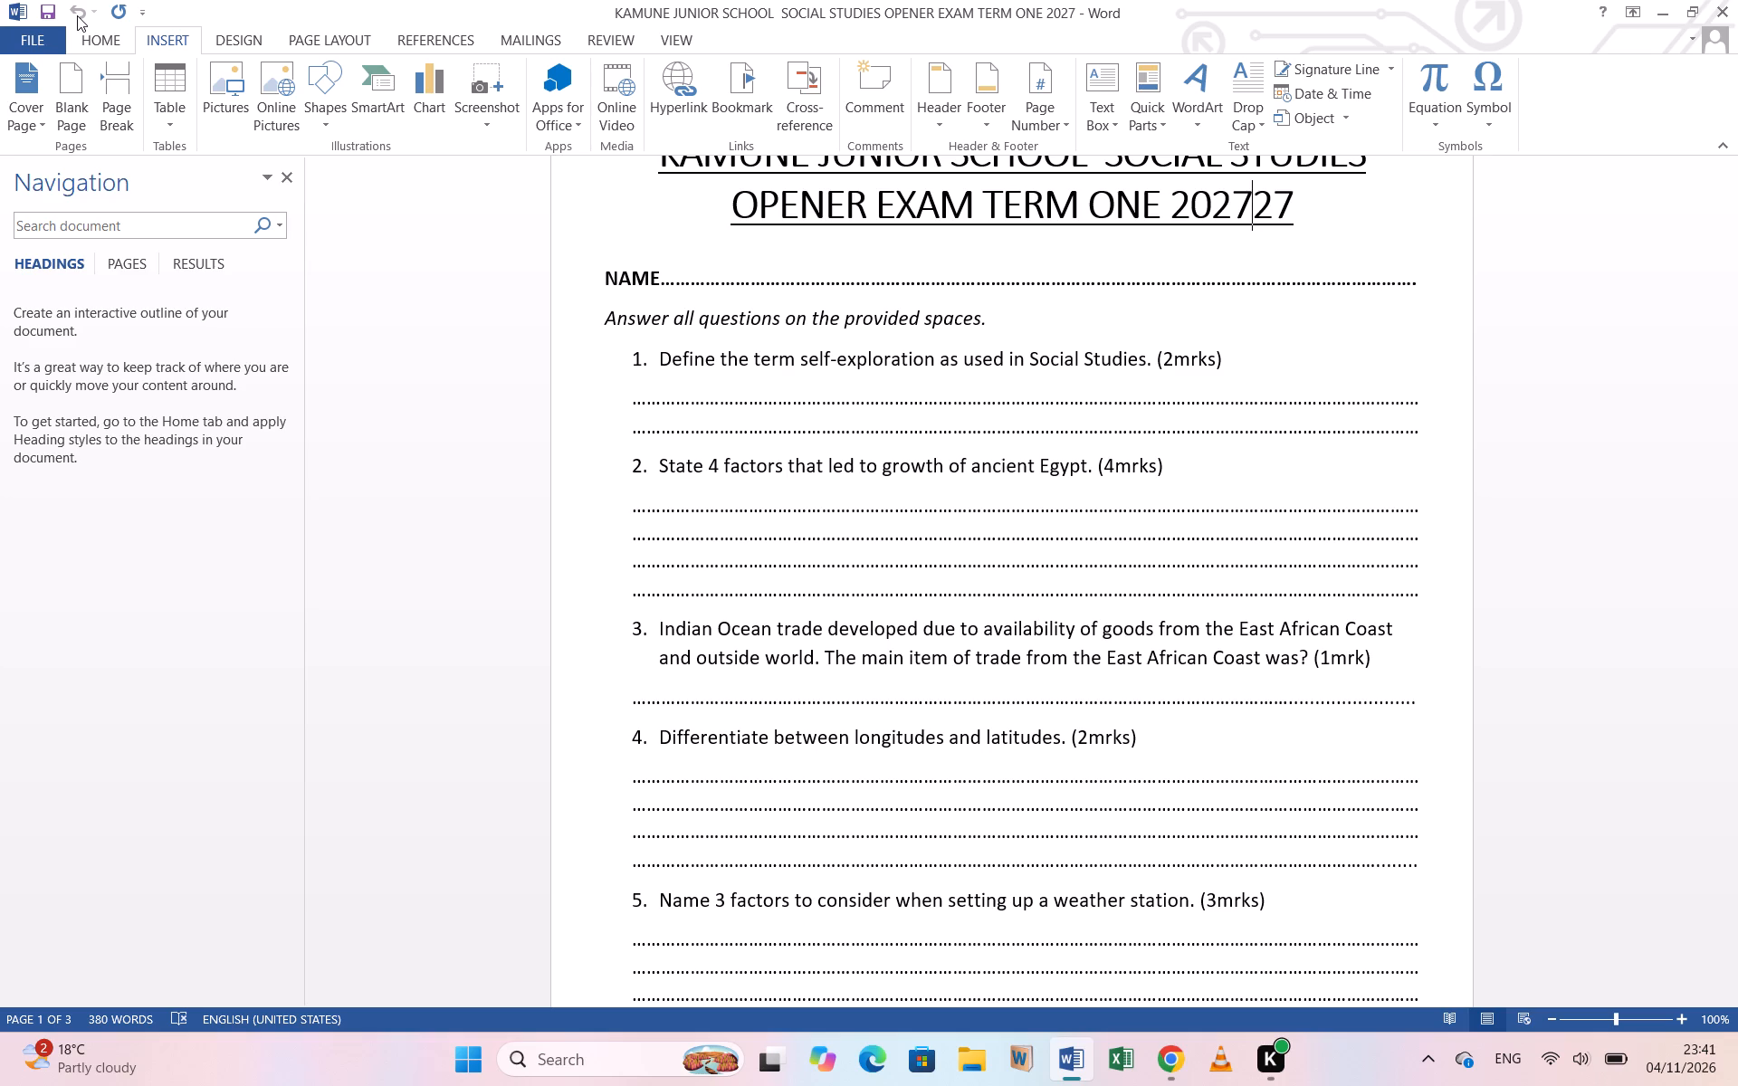
Delete the two extra digits from the year in the exam title, making it read 2027.
{"action": "key", "text": "BackSpace"}
{"action": "key", "text": "BackSpace"}
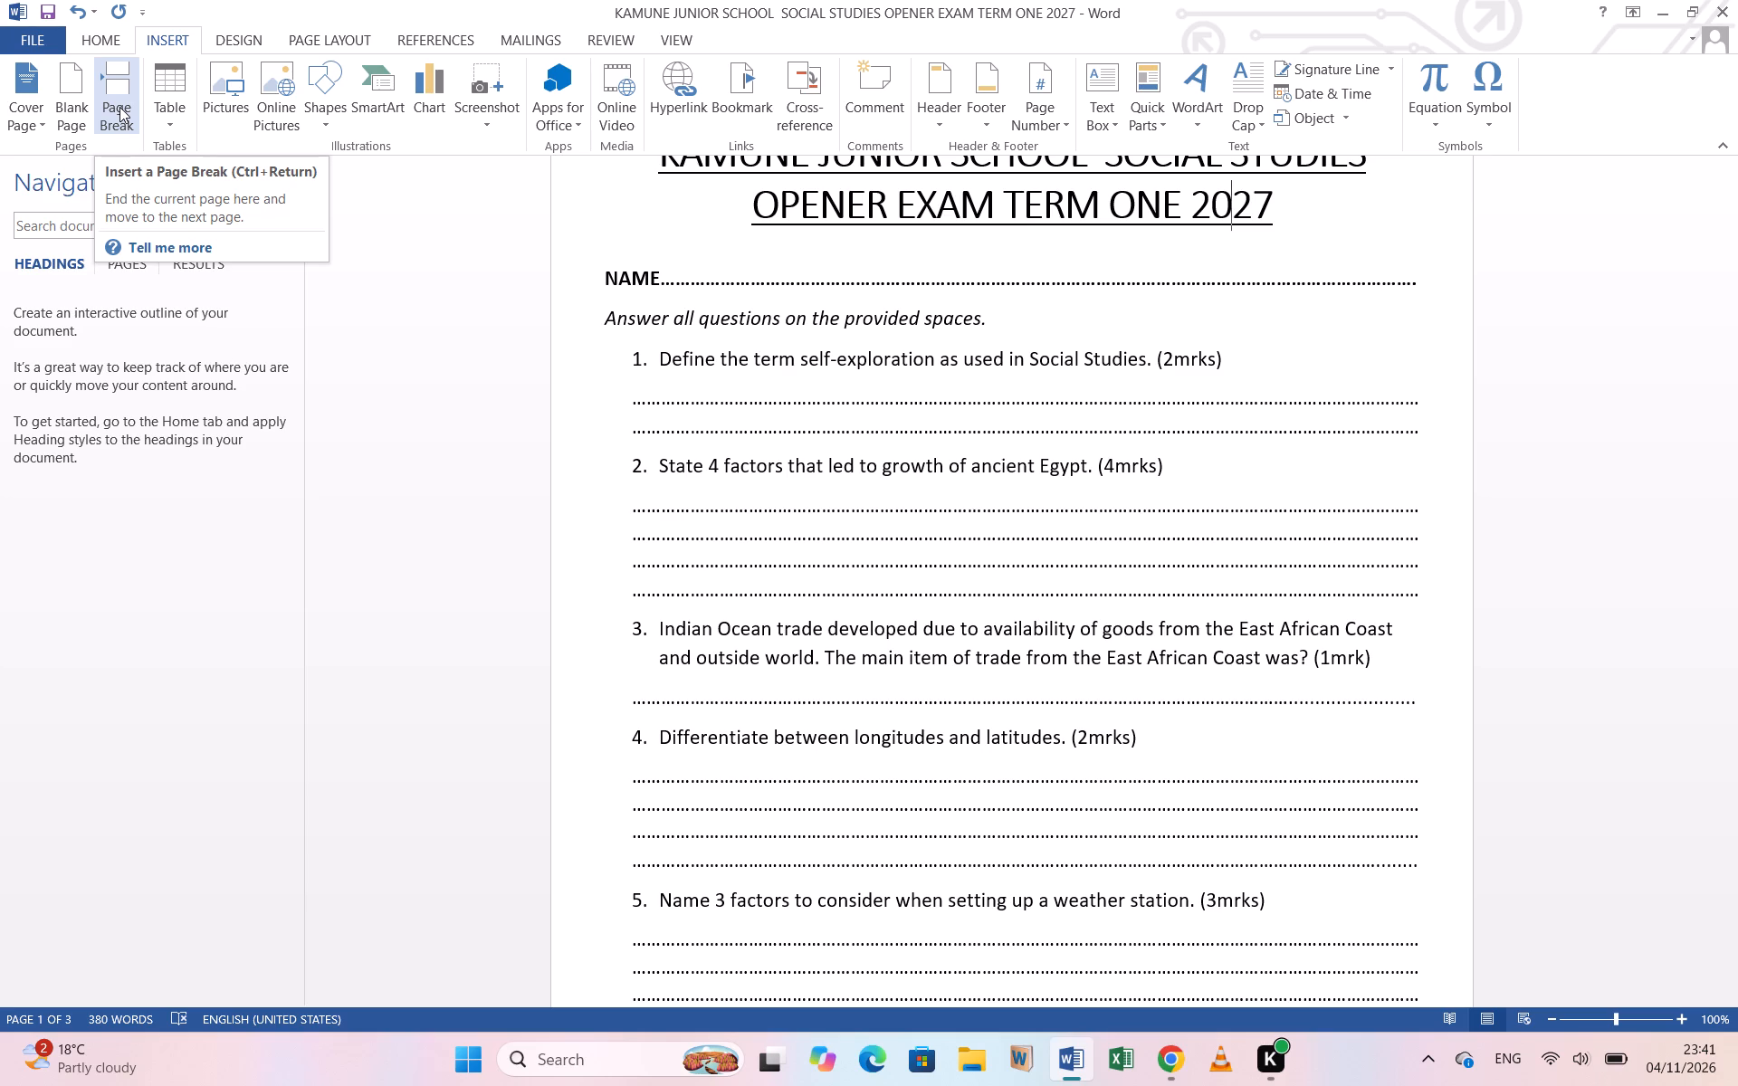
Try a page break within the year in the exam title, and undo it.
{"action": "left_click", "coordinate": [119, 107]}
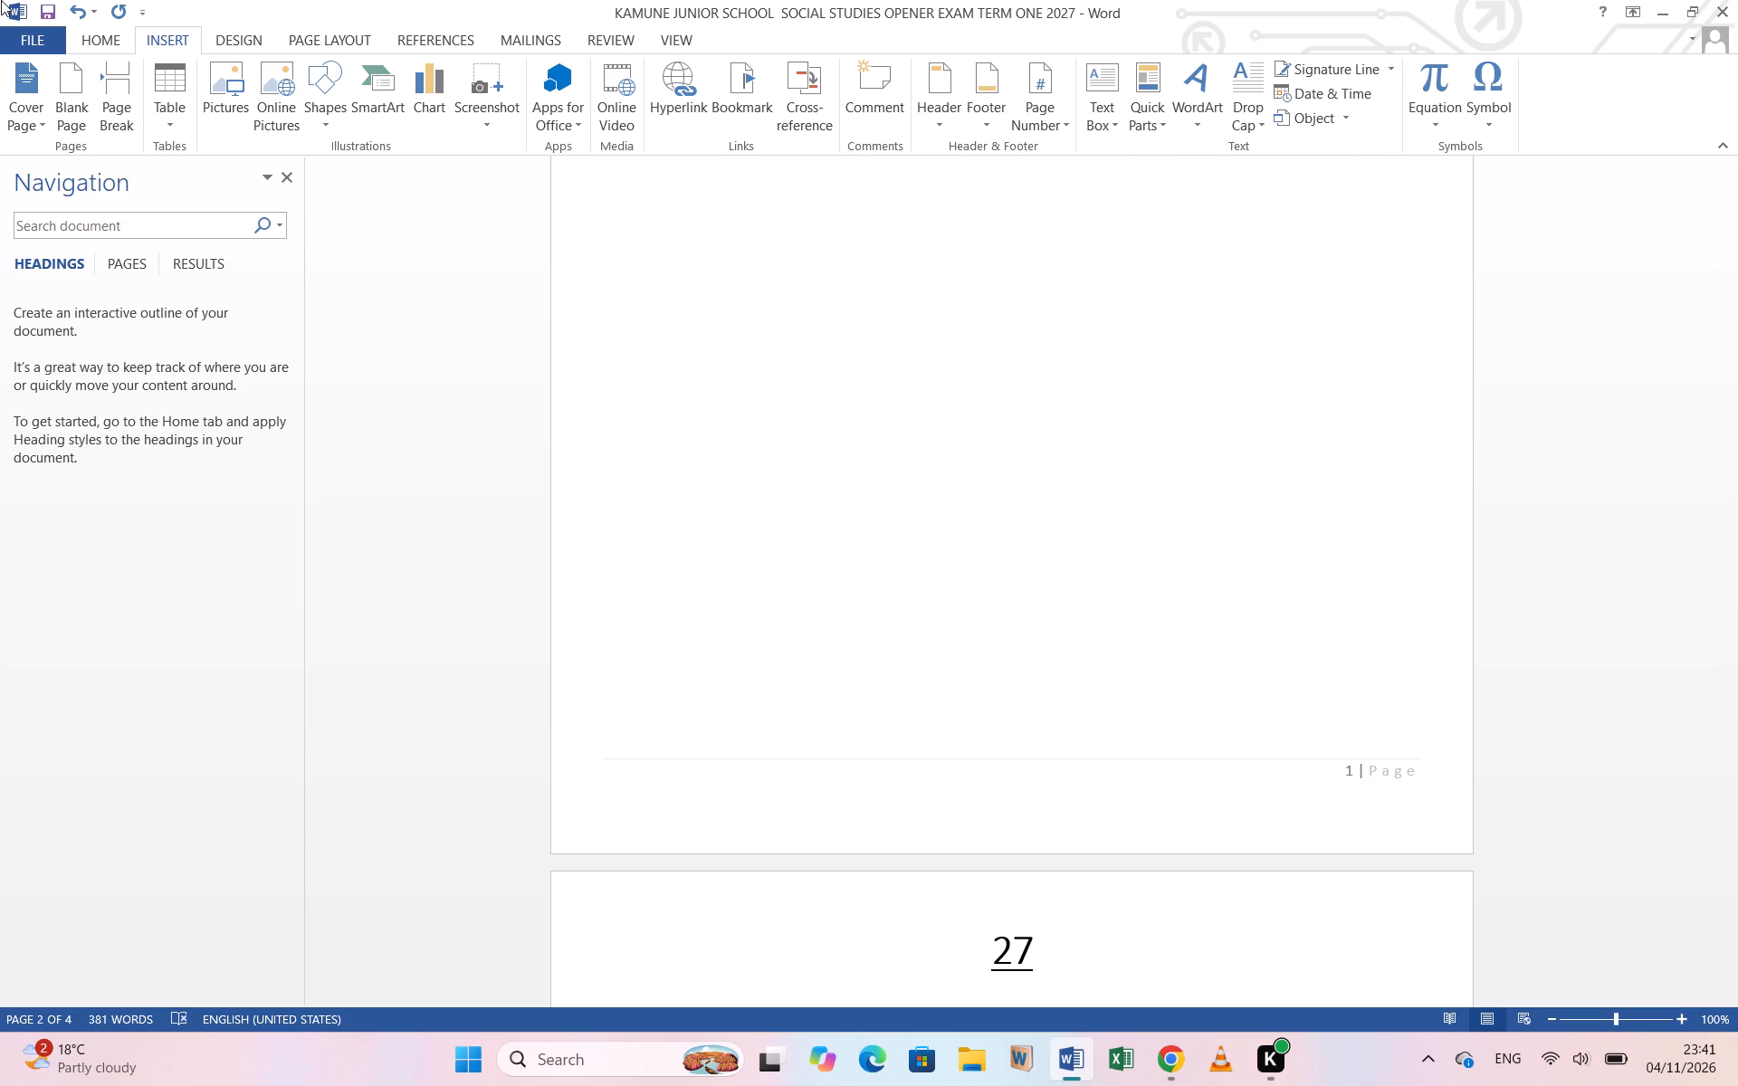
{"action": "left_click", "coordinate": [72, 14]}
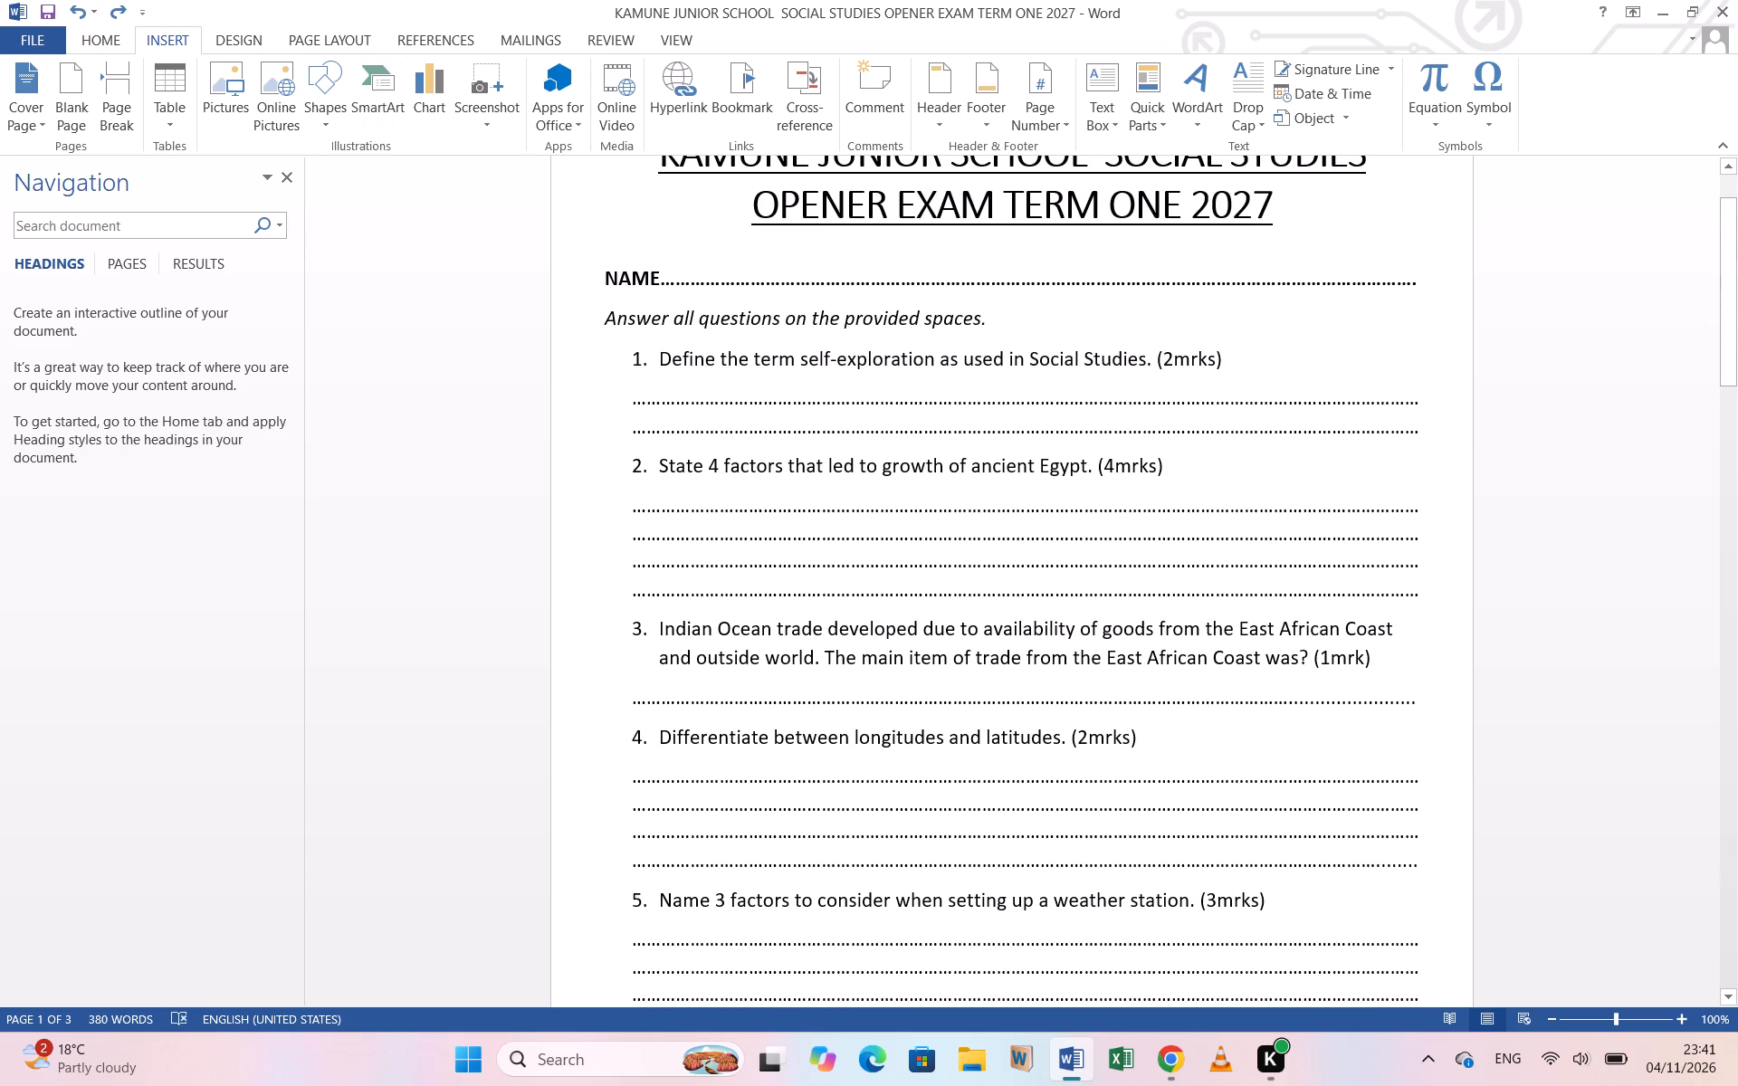
Look through the exam questions and answer lines down to the end of question 15 on the last page.
{"action": "left_click", "coordinate": [1540, 375]}
{"action": "key", "text": "Down"}
{"action": "key", "text": "Down"}
{"action": "key", "text": "Down"}
{"action": "key", "text": "Down"}
{"action": "key", "text": "Down"}
{"action": "key", "text": "Down"}
{"action": "key", "text": "Down"}
{"action": "key", "text": "Down"}
{"action": "key", "text": "Down"}
{"action": "key", "text": "Down"}
{"action": "key", "text": "Down"}
{"action": "key", "text": "Down"}
{"action": "key", "text": "Down"}
{"action": "key", "text": "Down"}
{"action": "key", "text": "Down"}
{"action": "key", "text": "Down"}
{"action": "key", "text": "Down"}
{"action": "key", "text": "Down"}
{"action": "key", "text": "Down"}
{"action": "key", "text": "Down"}
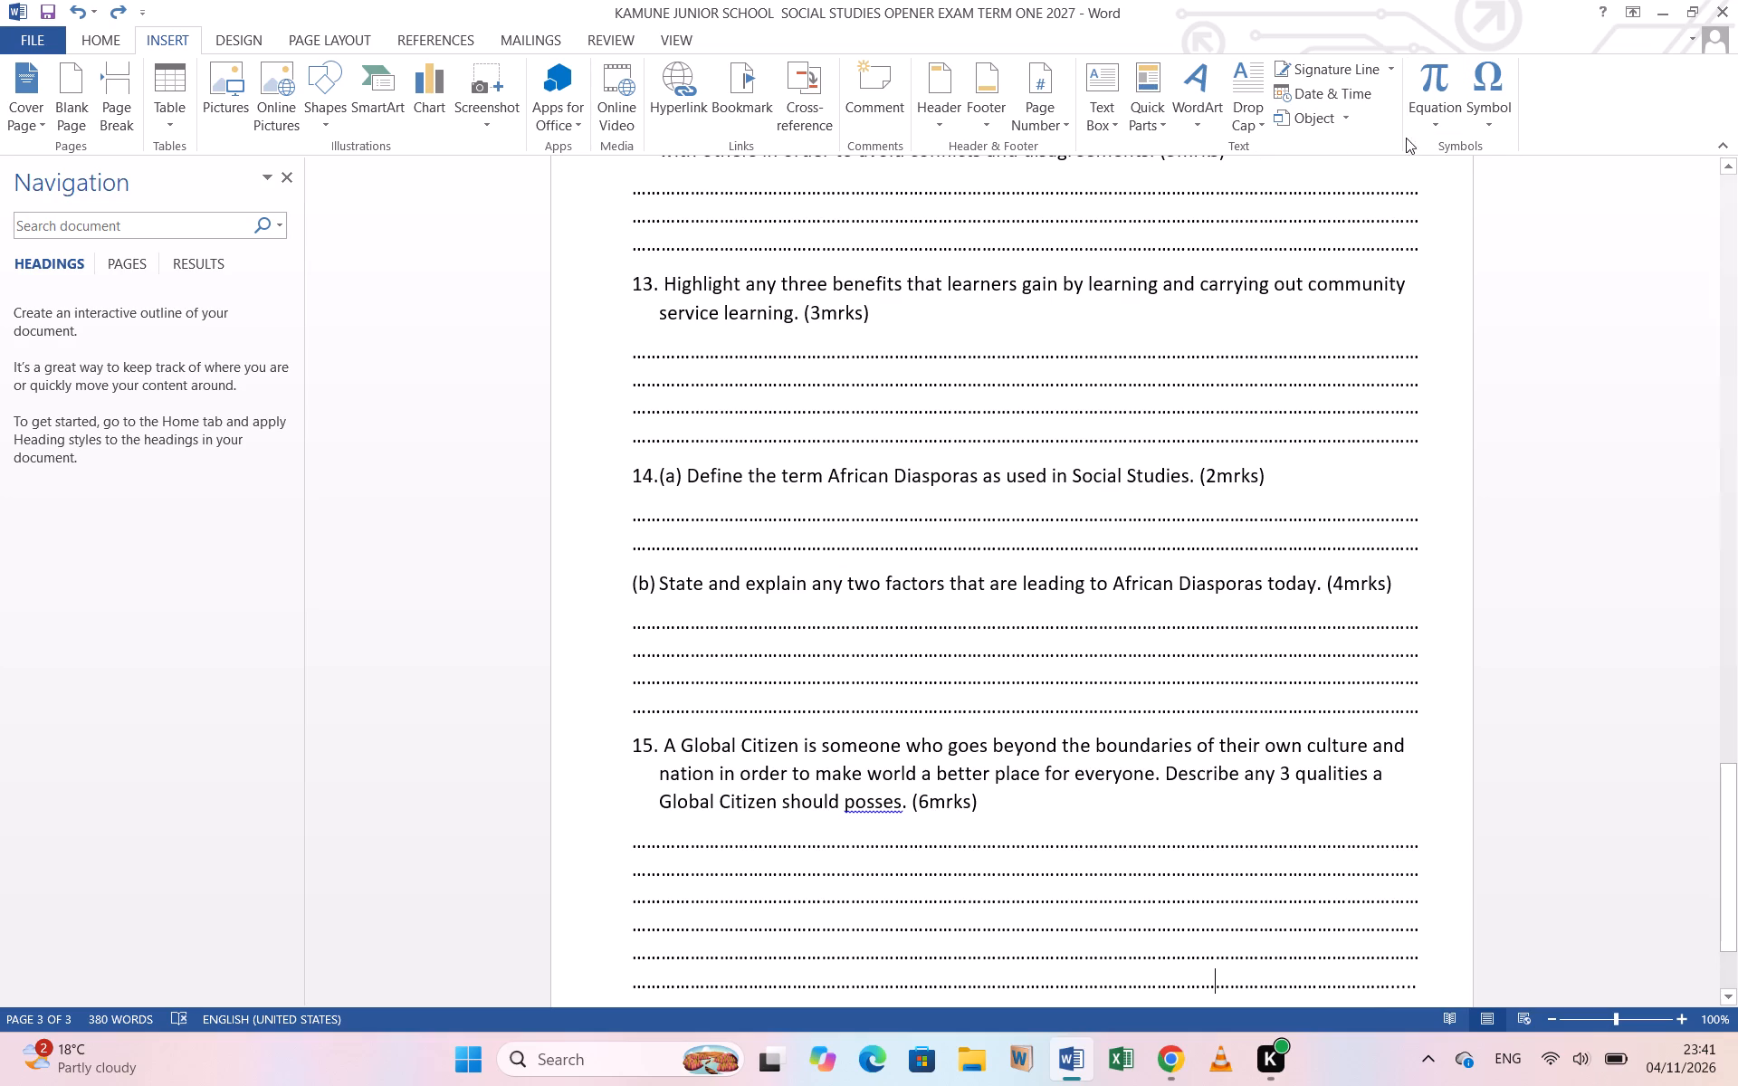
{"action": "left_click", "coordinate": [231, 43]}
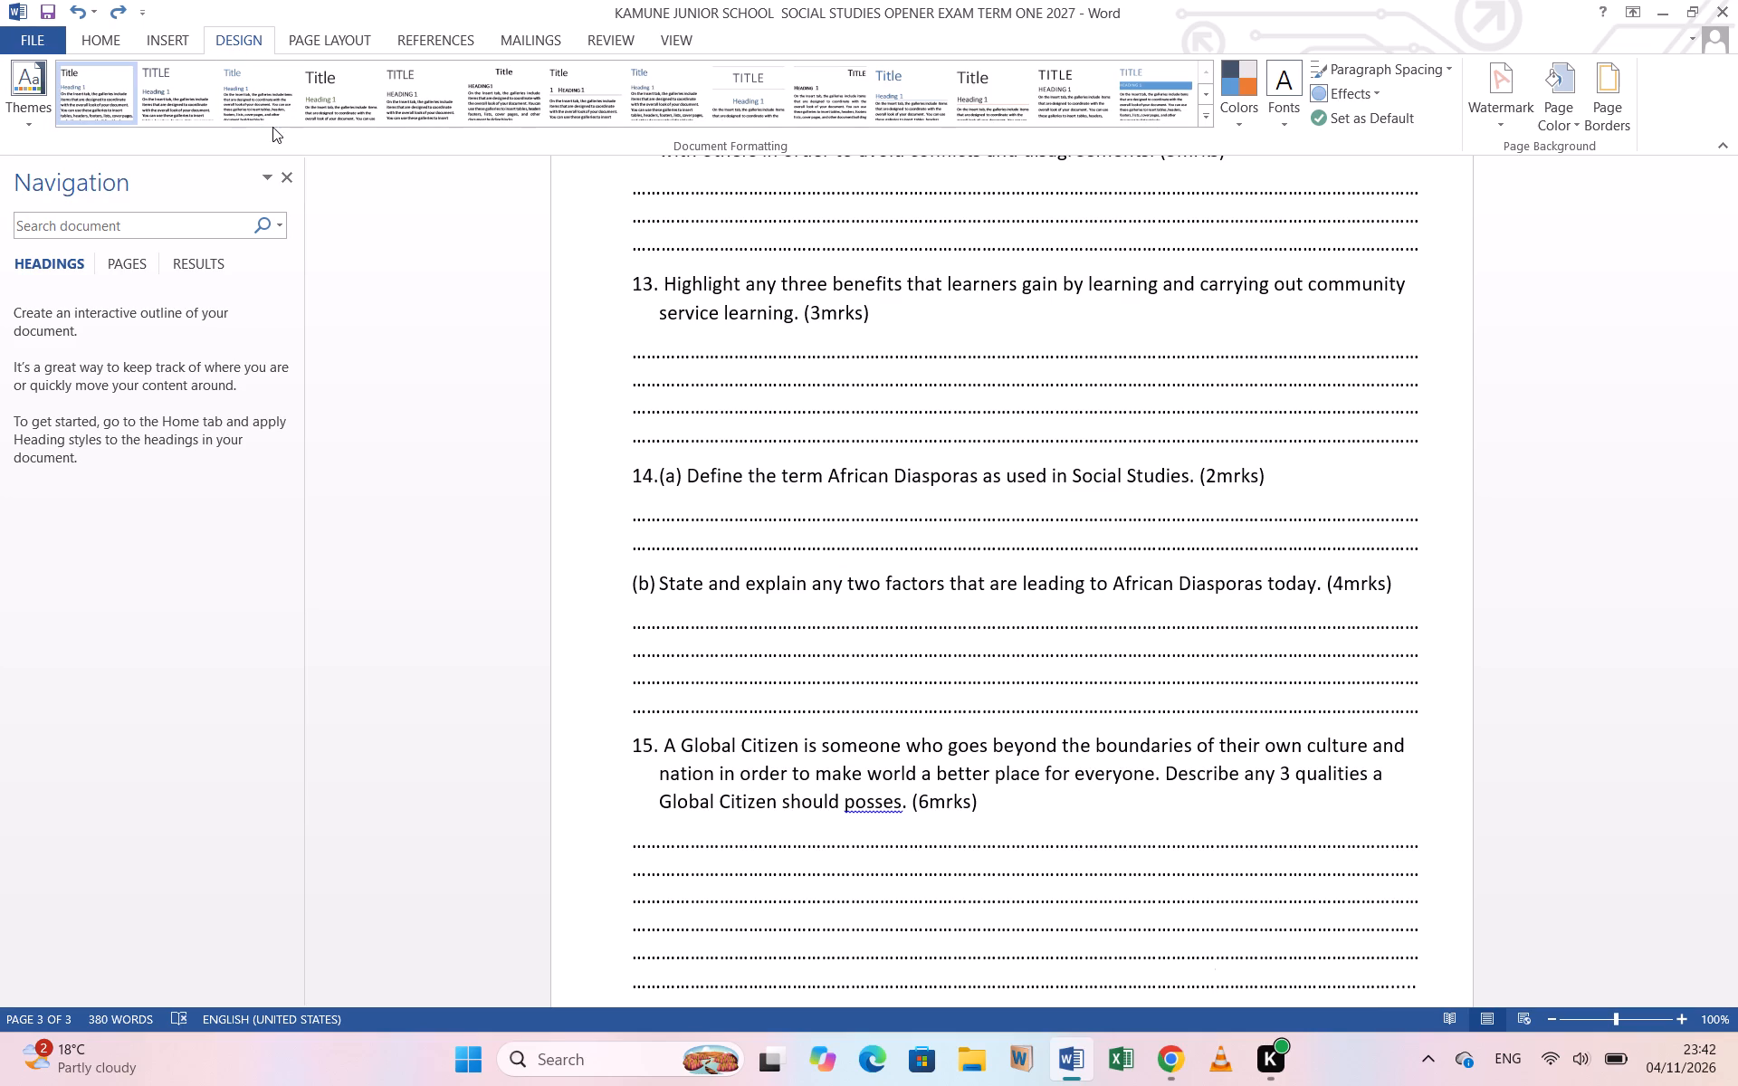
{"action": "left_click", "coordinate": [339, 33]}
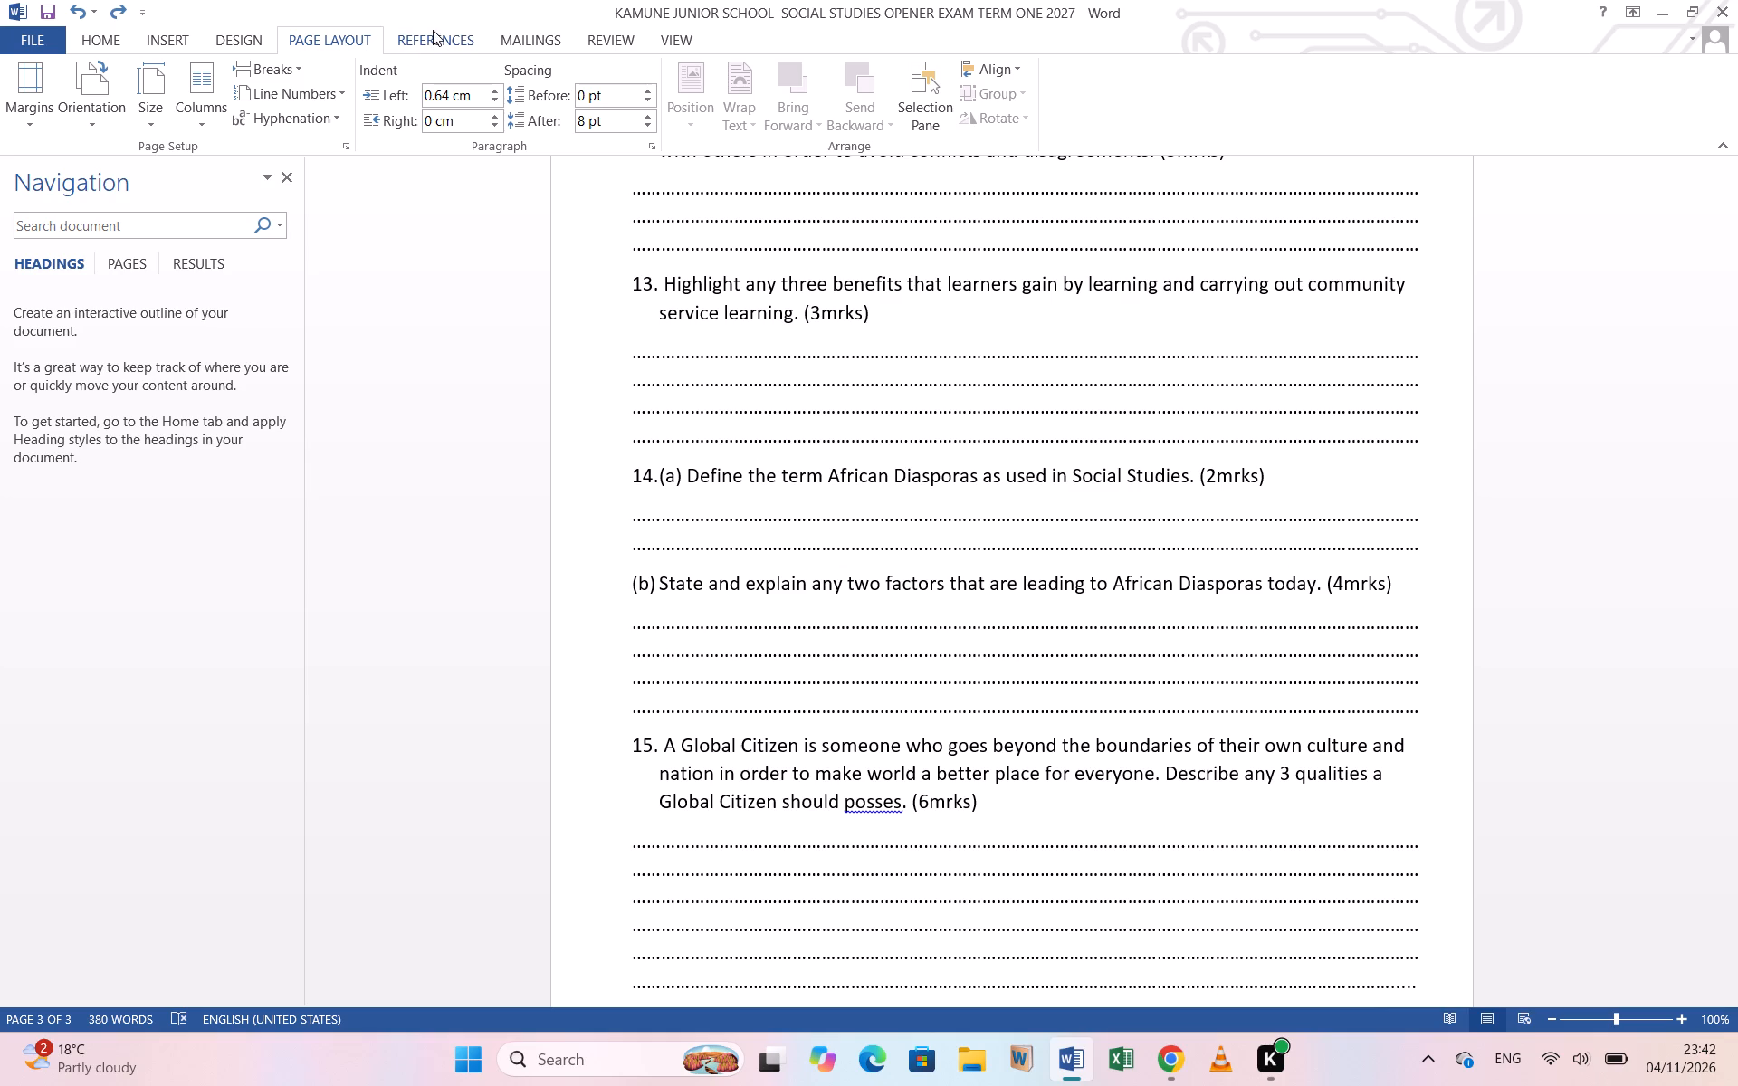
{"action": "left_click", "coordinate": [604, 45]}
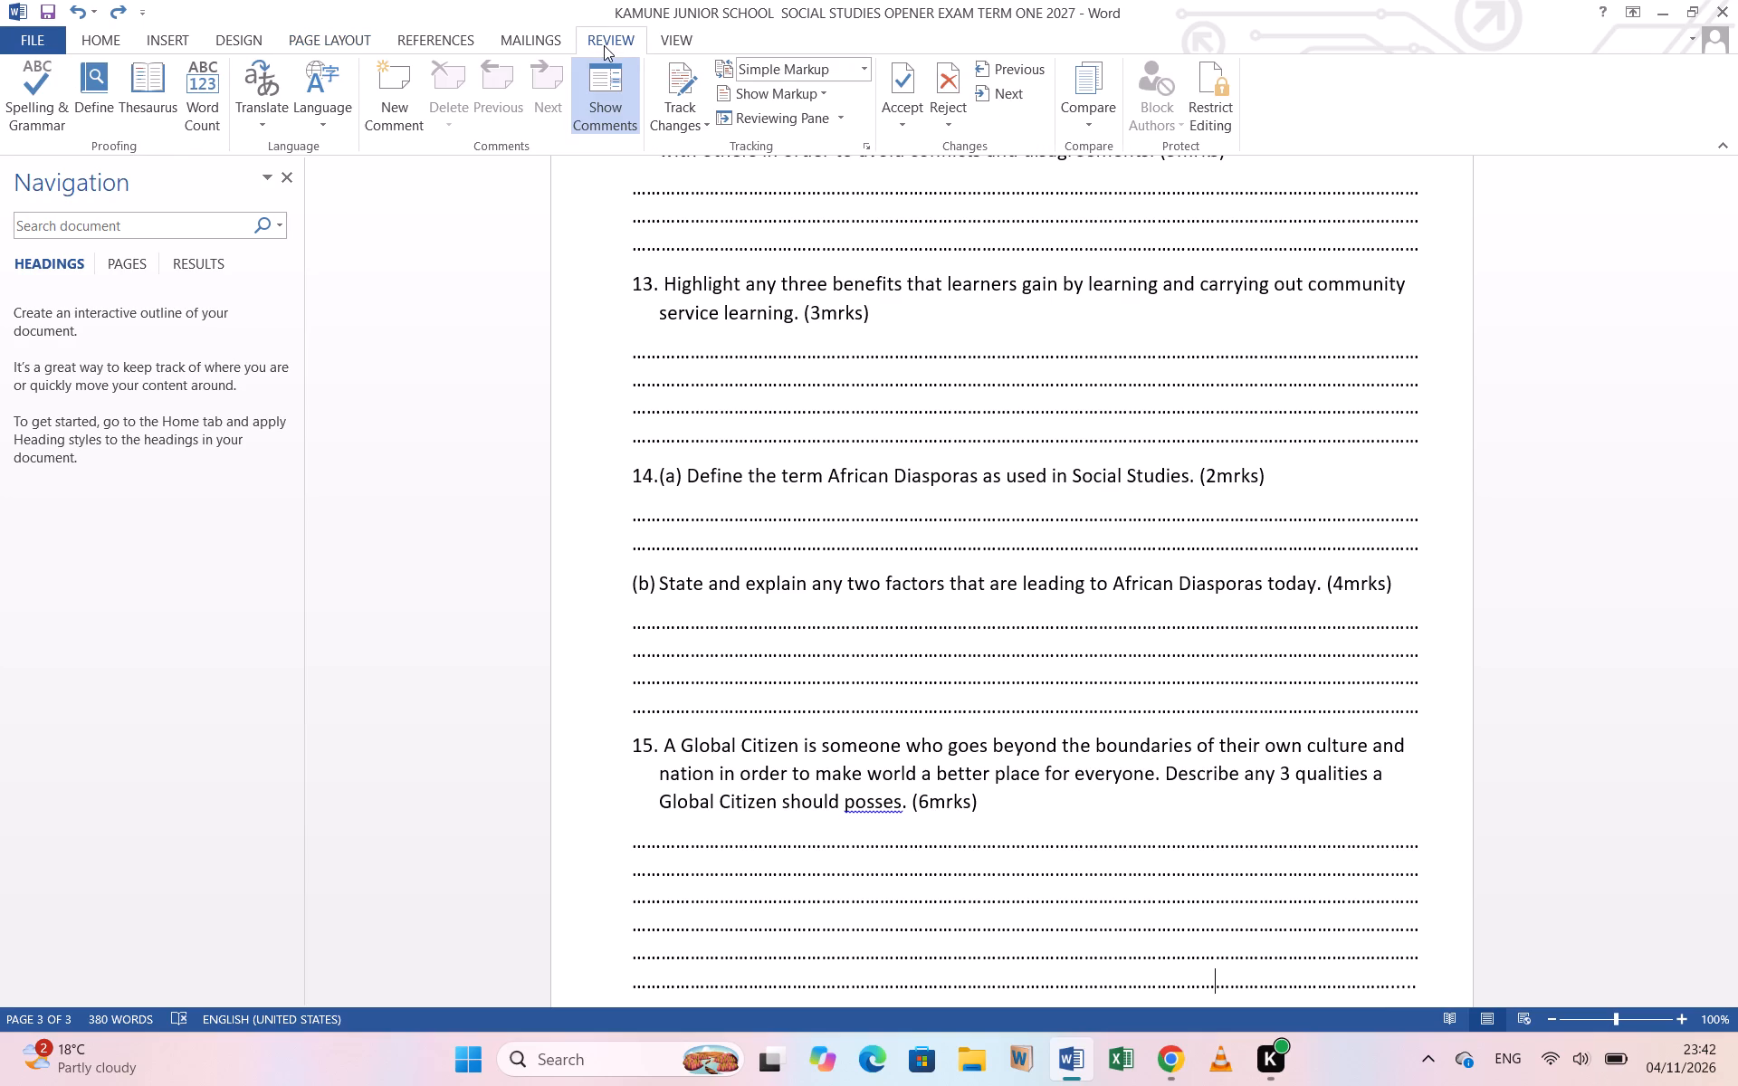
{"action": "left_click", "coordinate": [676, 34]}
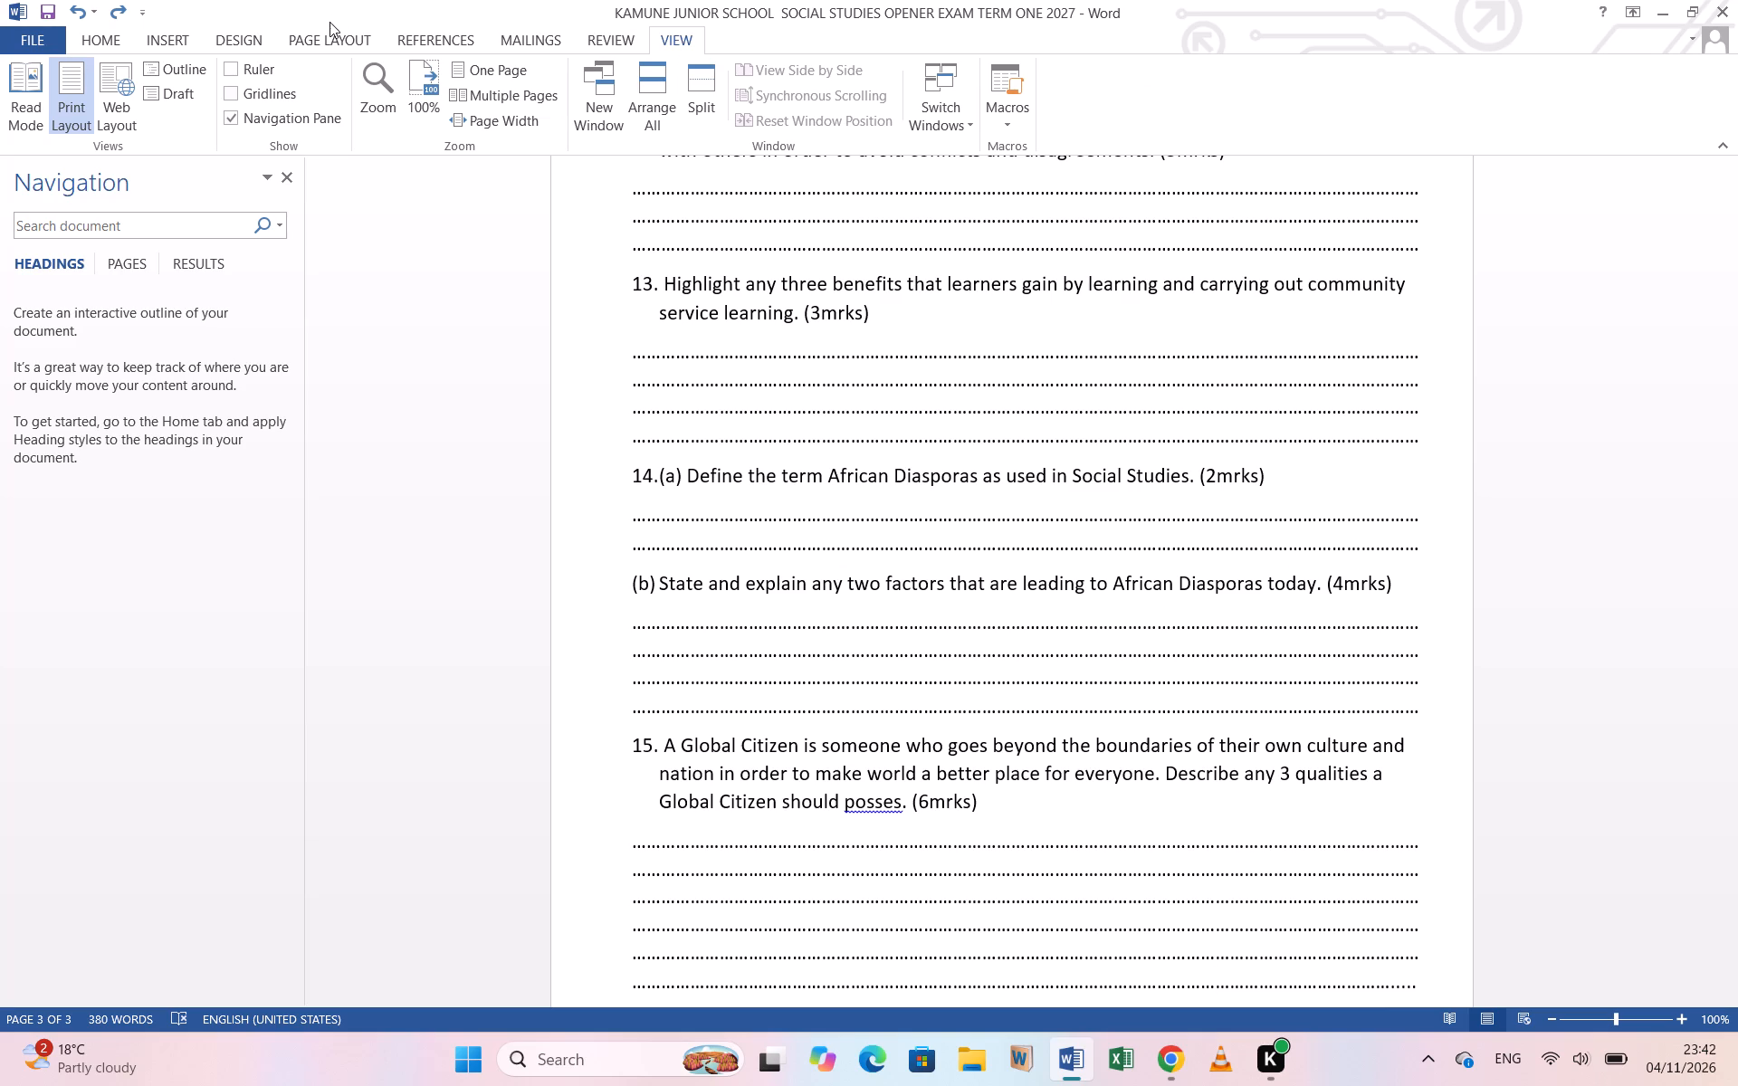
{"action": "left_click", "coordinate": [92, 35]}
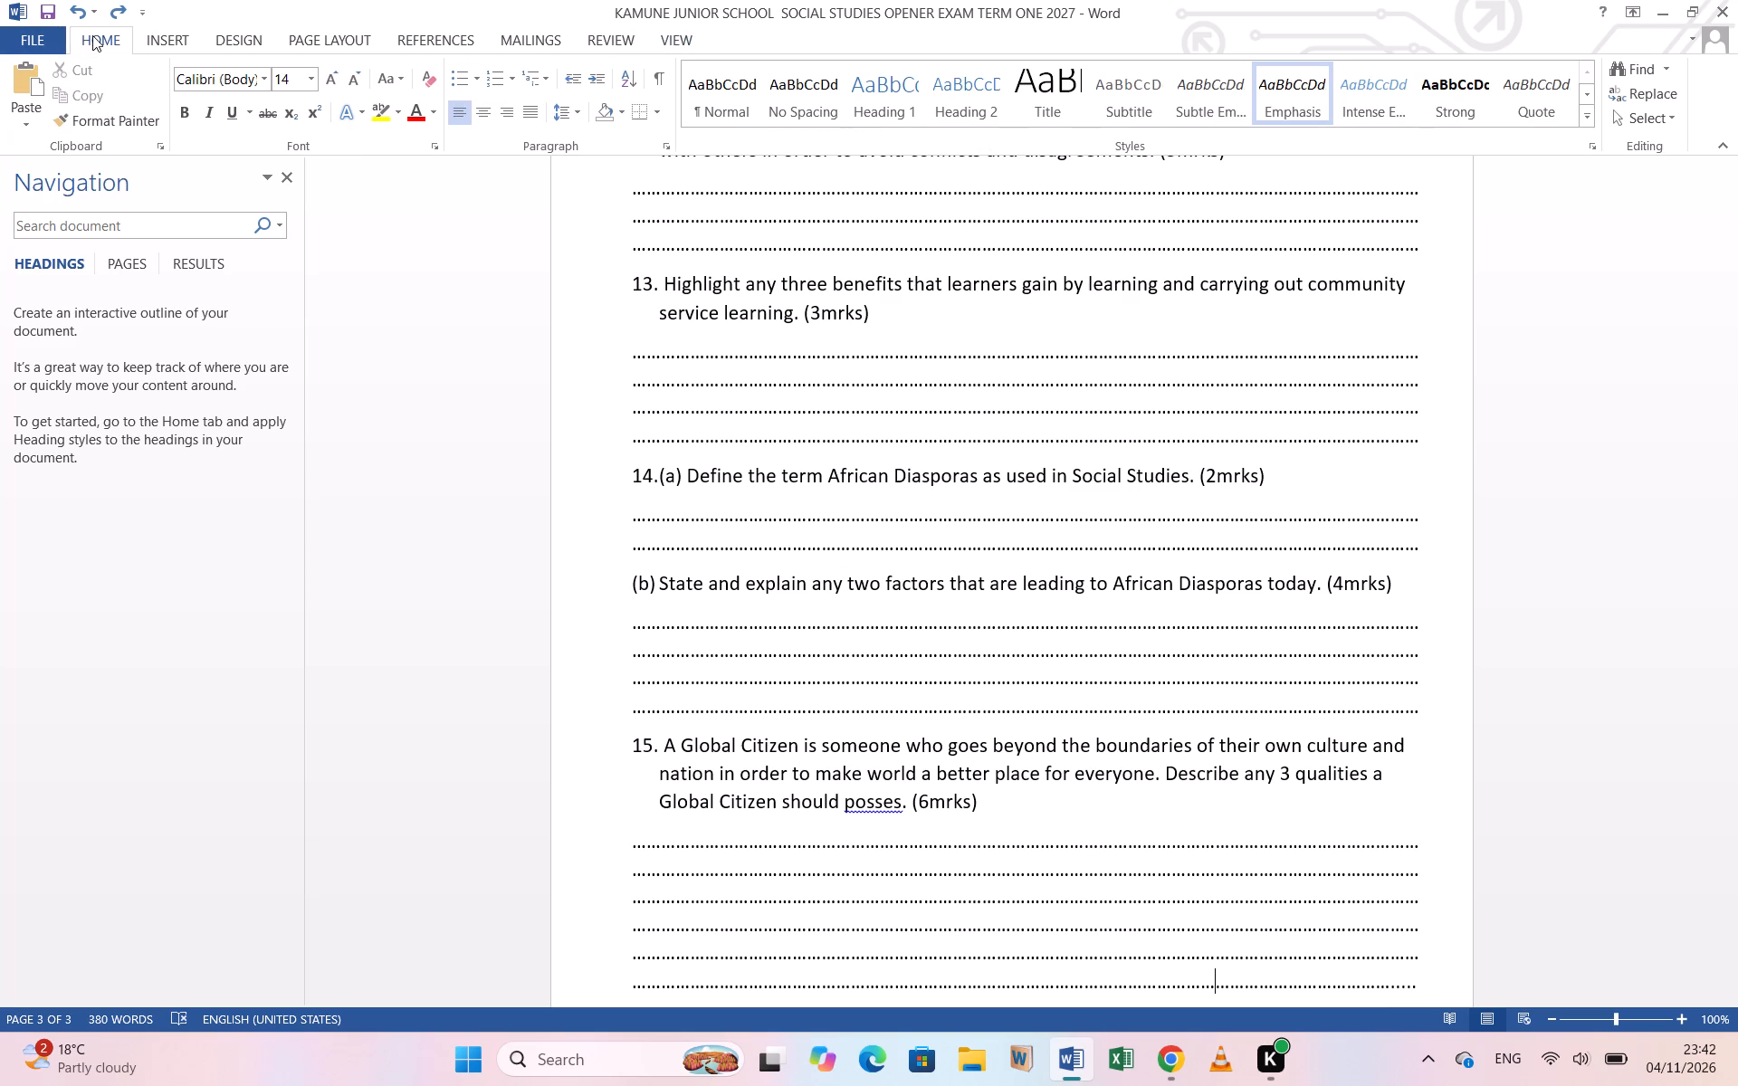
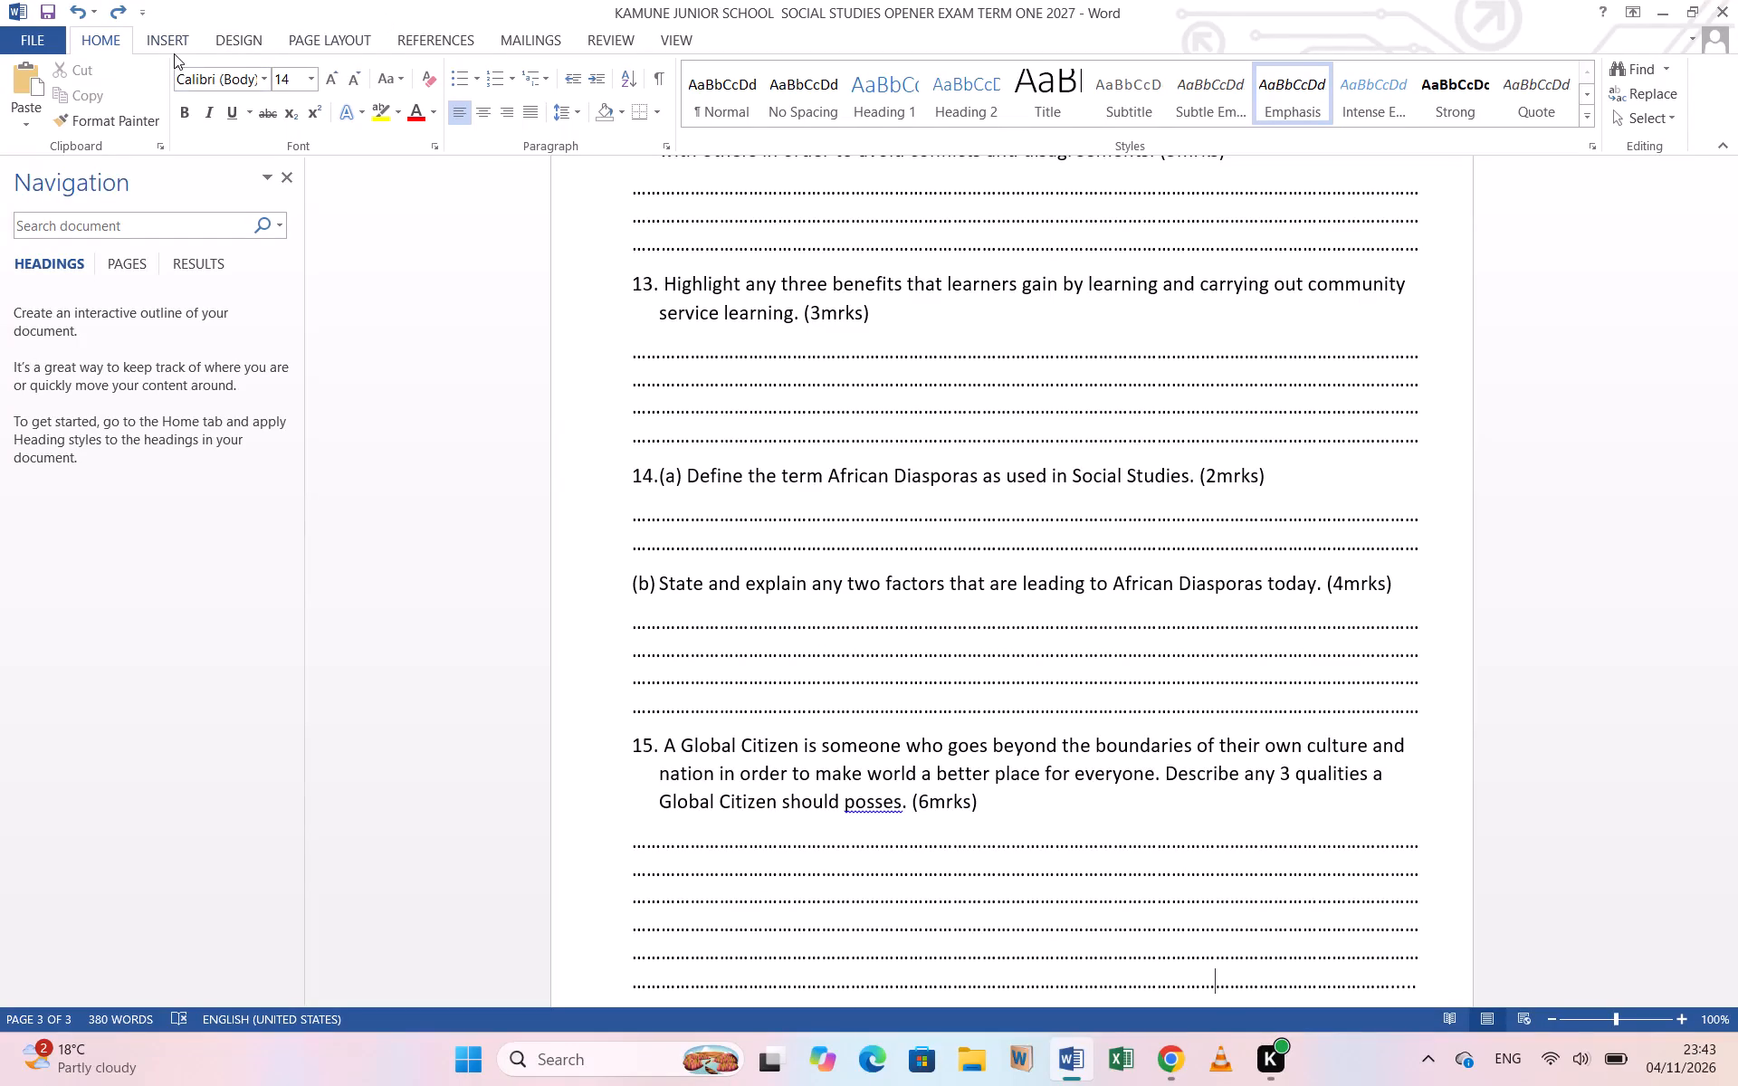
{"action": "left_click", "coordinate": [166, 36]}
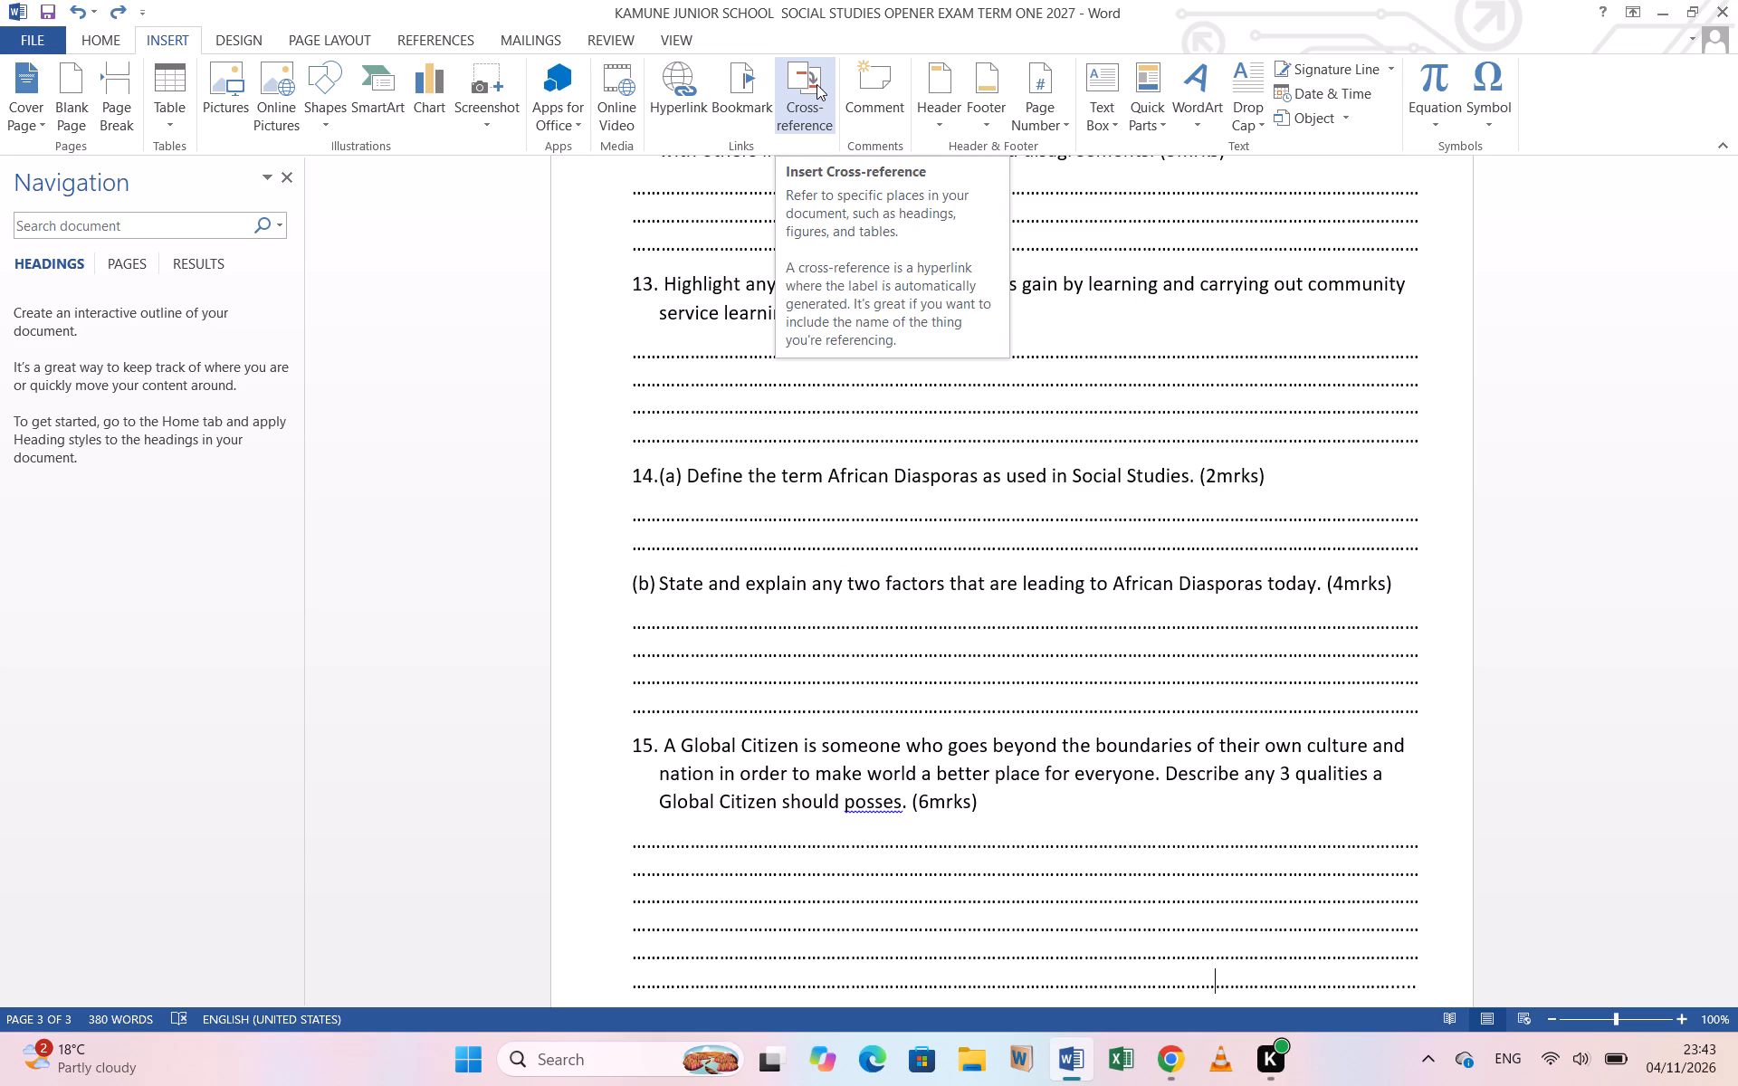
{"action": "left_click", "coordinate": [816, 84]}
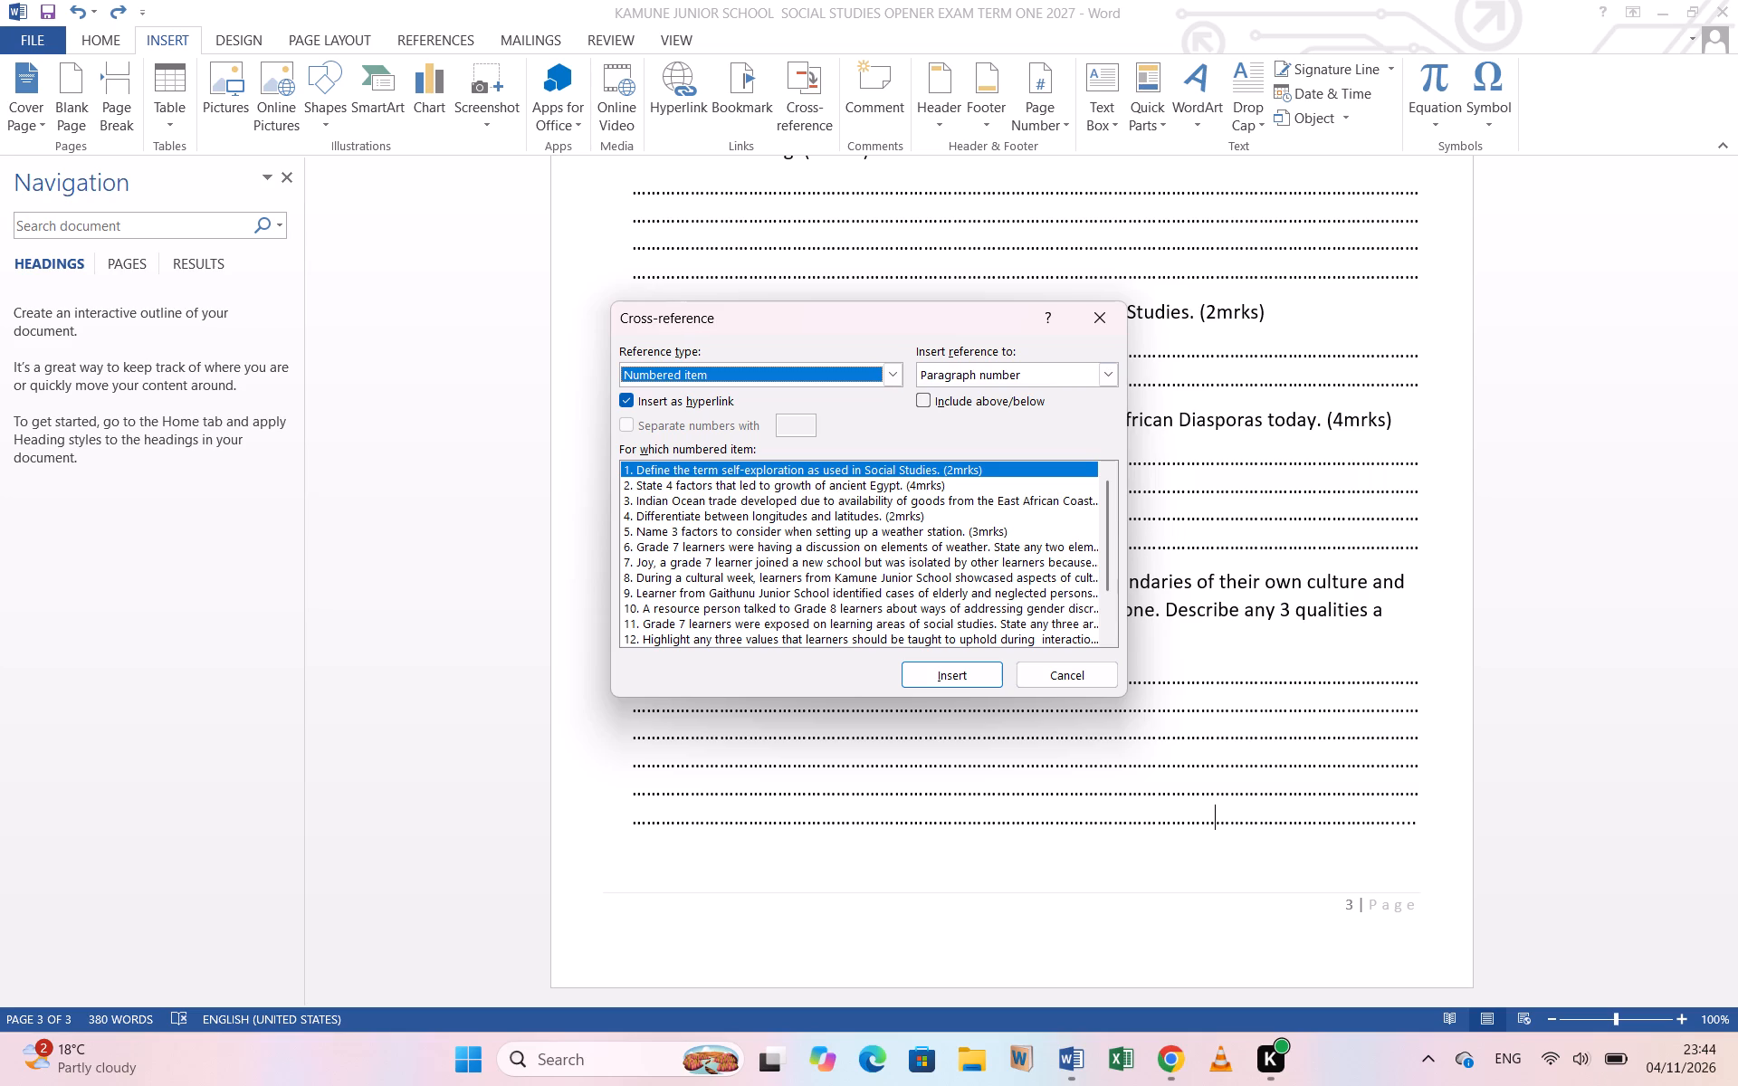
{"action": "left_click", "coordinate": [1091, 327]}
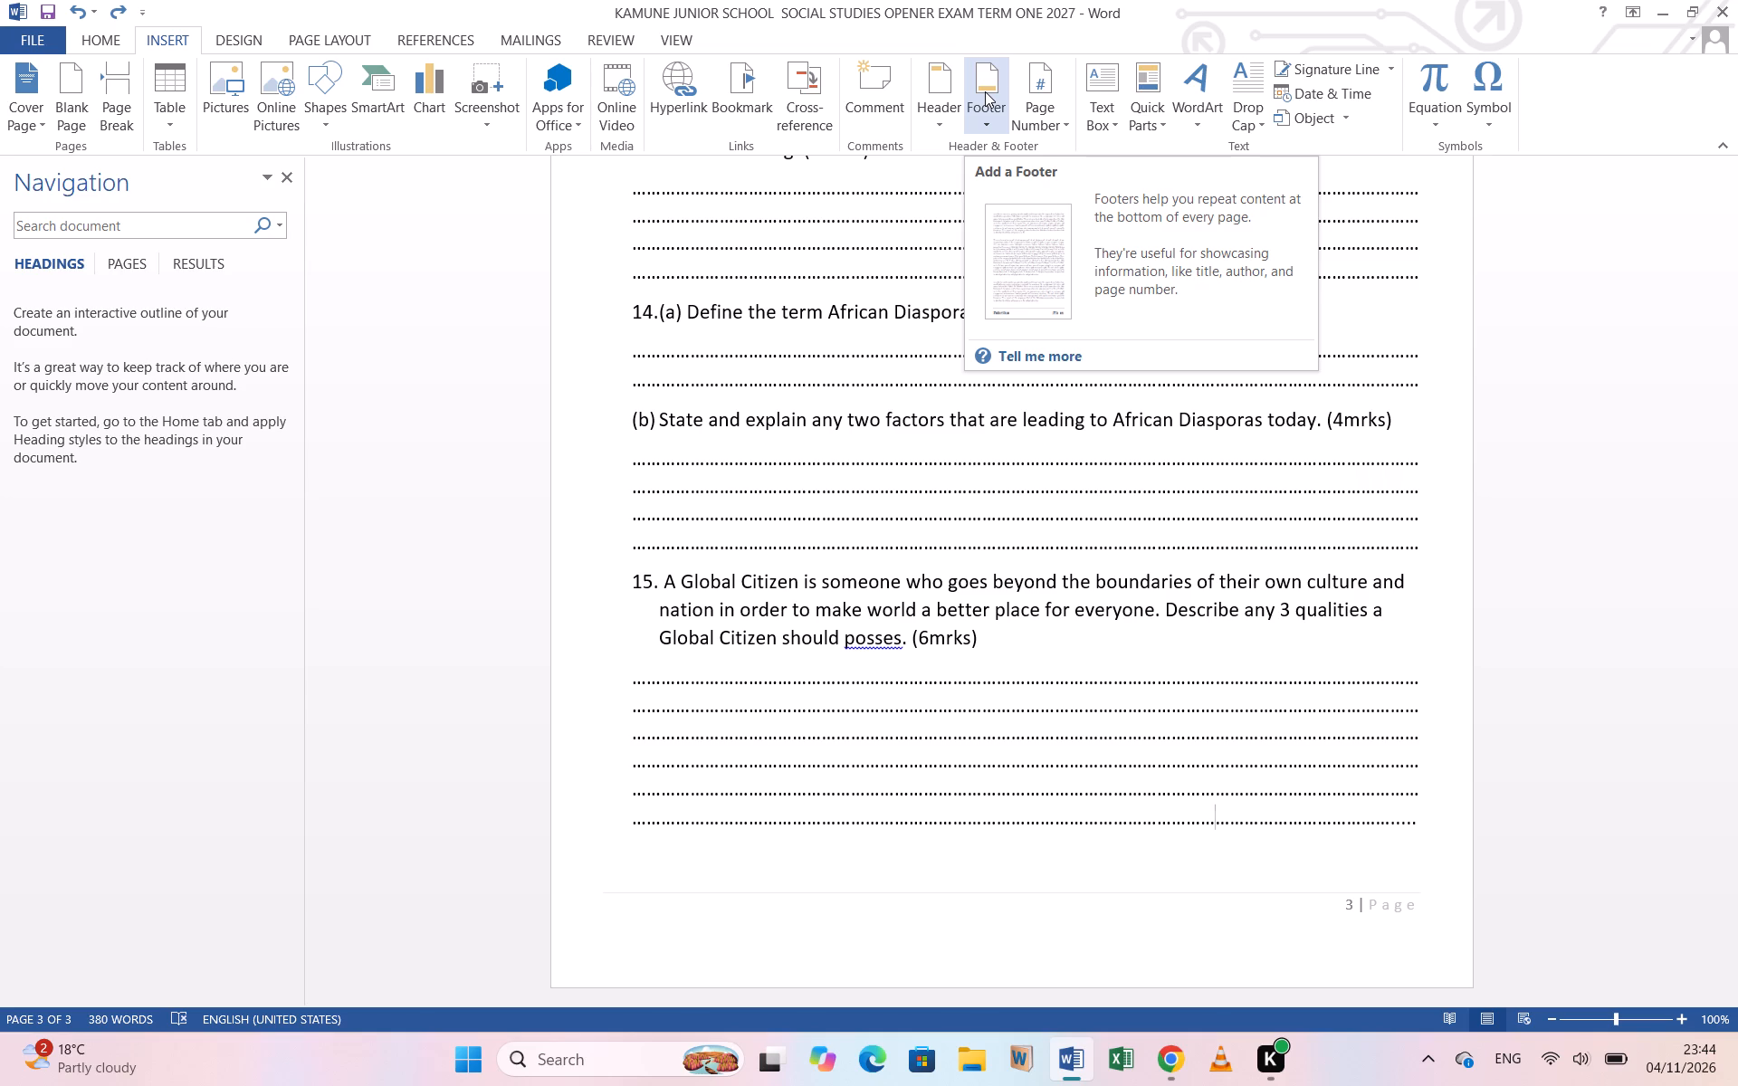
Change the footer page numbers to the Accent Bar 1 style at the bottom of the page and return to the exam body.
{"action": "left_click", "coordinate": [1035, 91]}
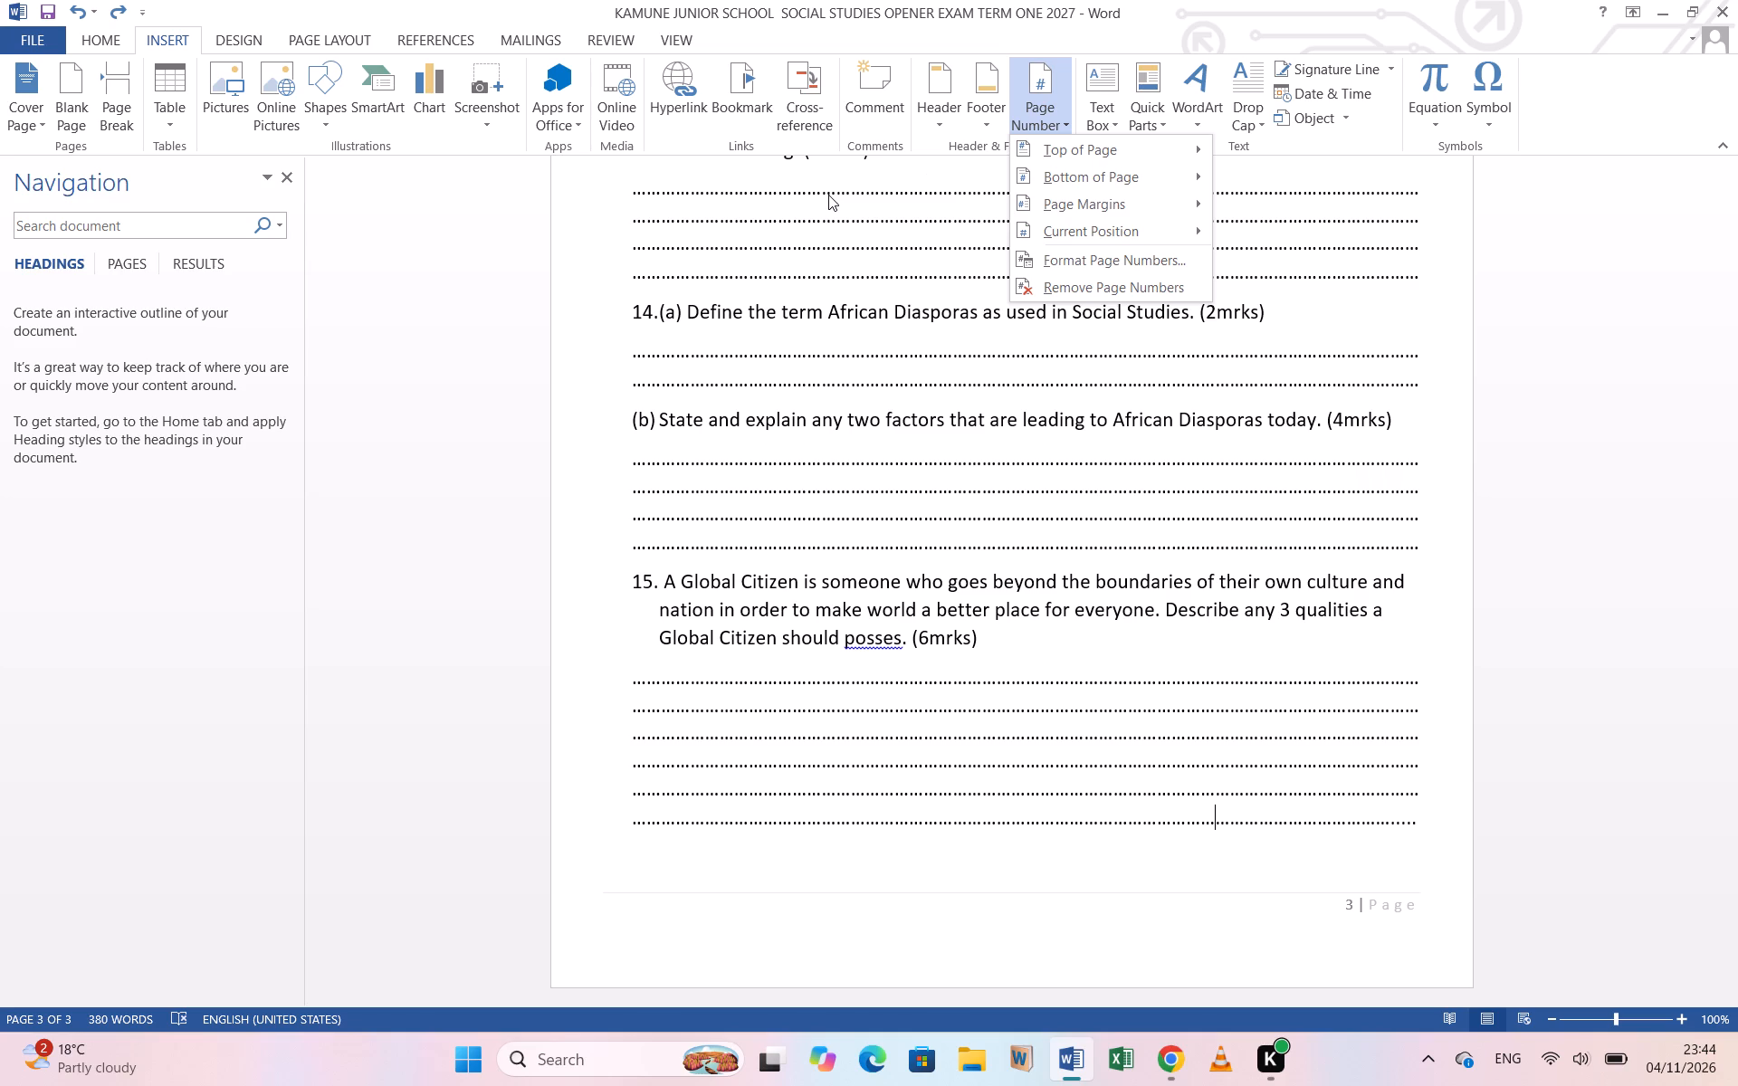
{"action": "left_click", "coordinate": [458, 309]}
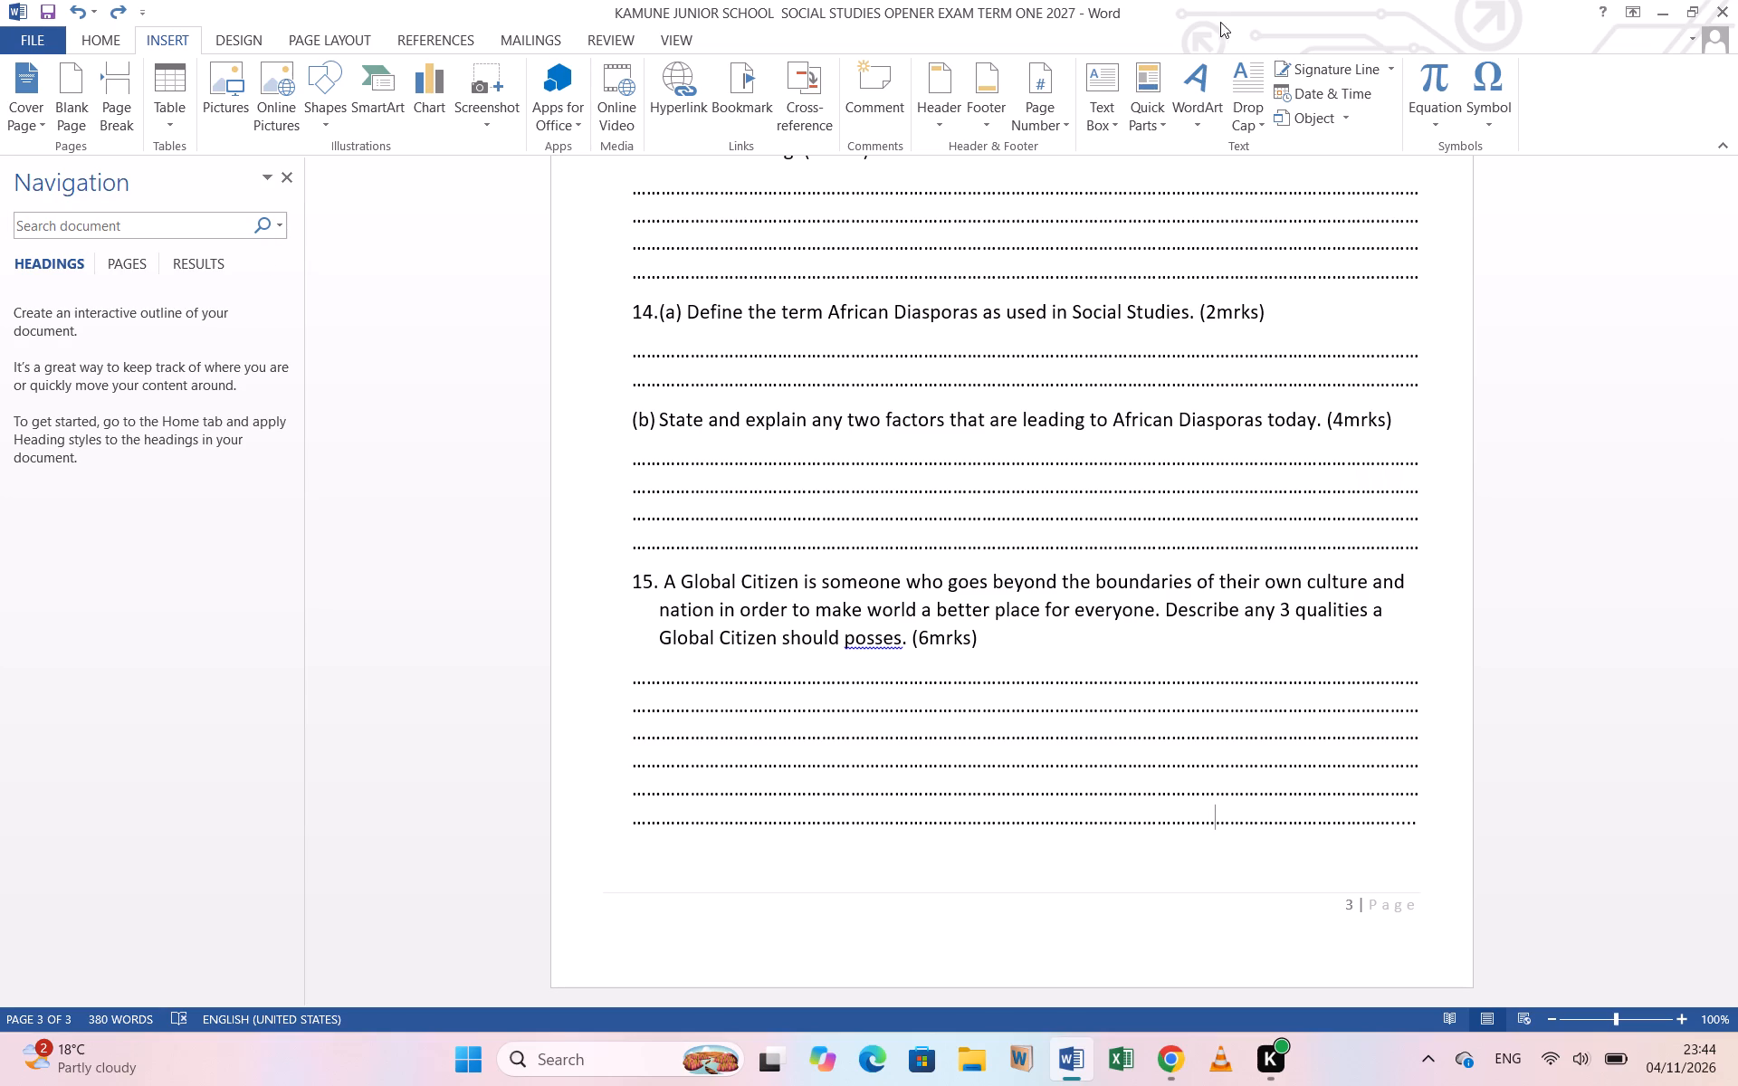
{"action": "left_click", "coordinate": [1045, 81]}
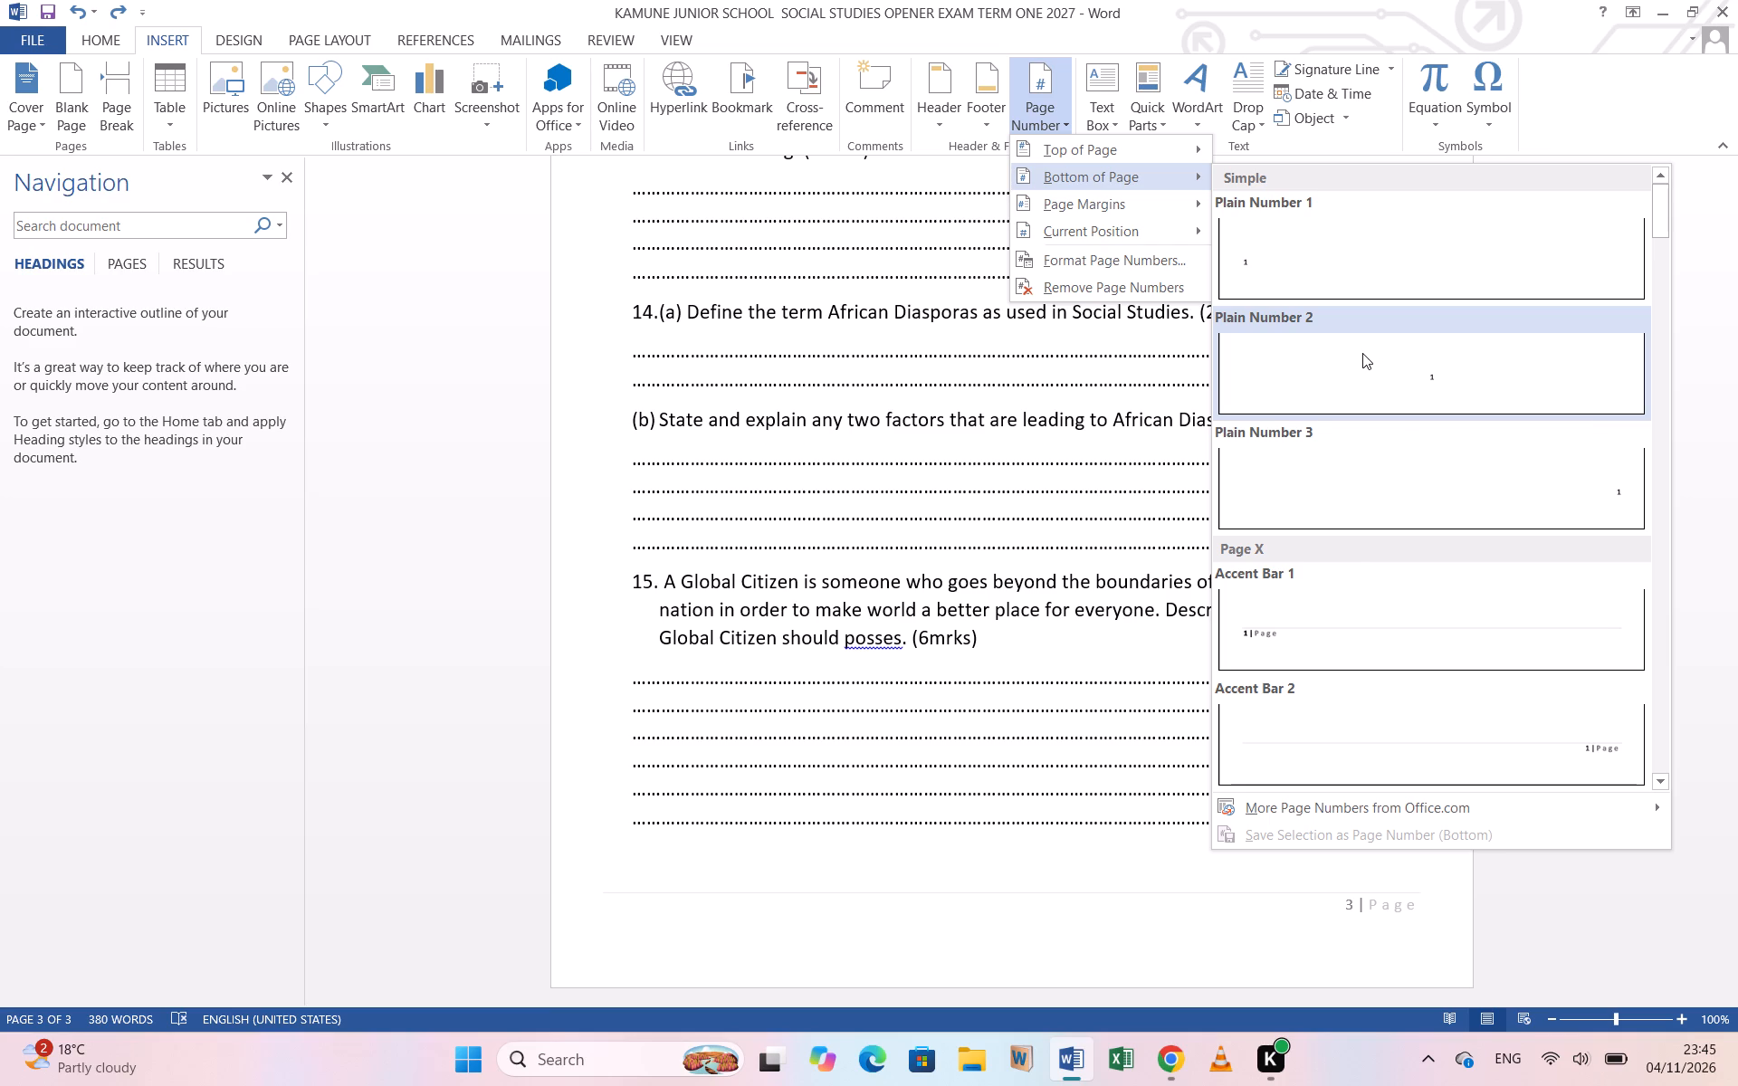
{"action": "left_click", "coordinate": [1384, 619]}
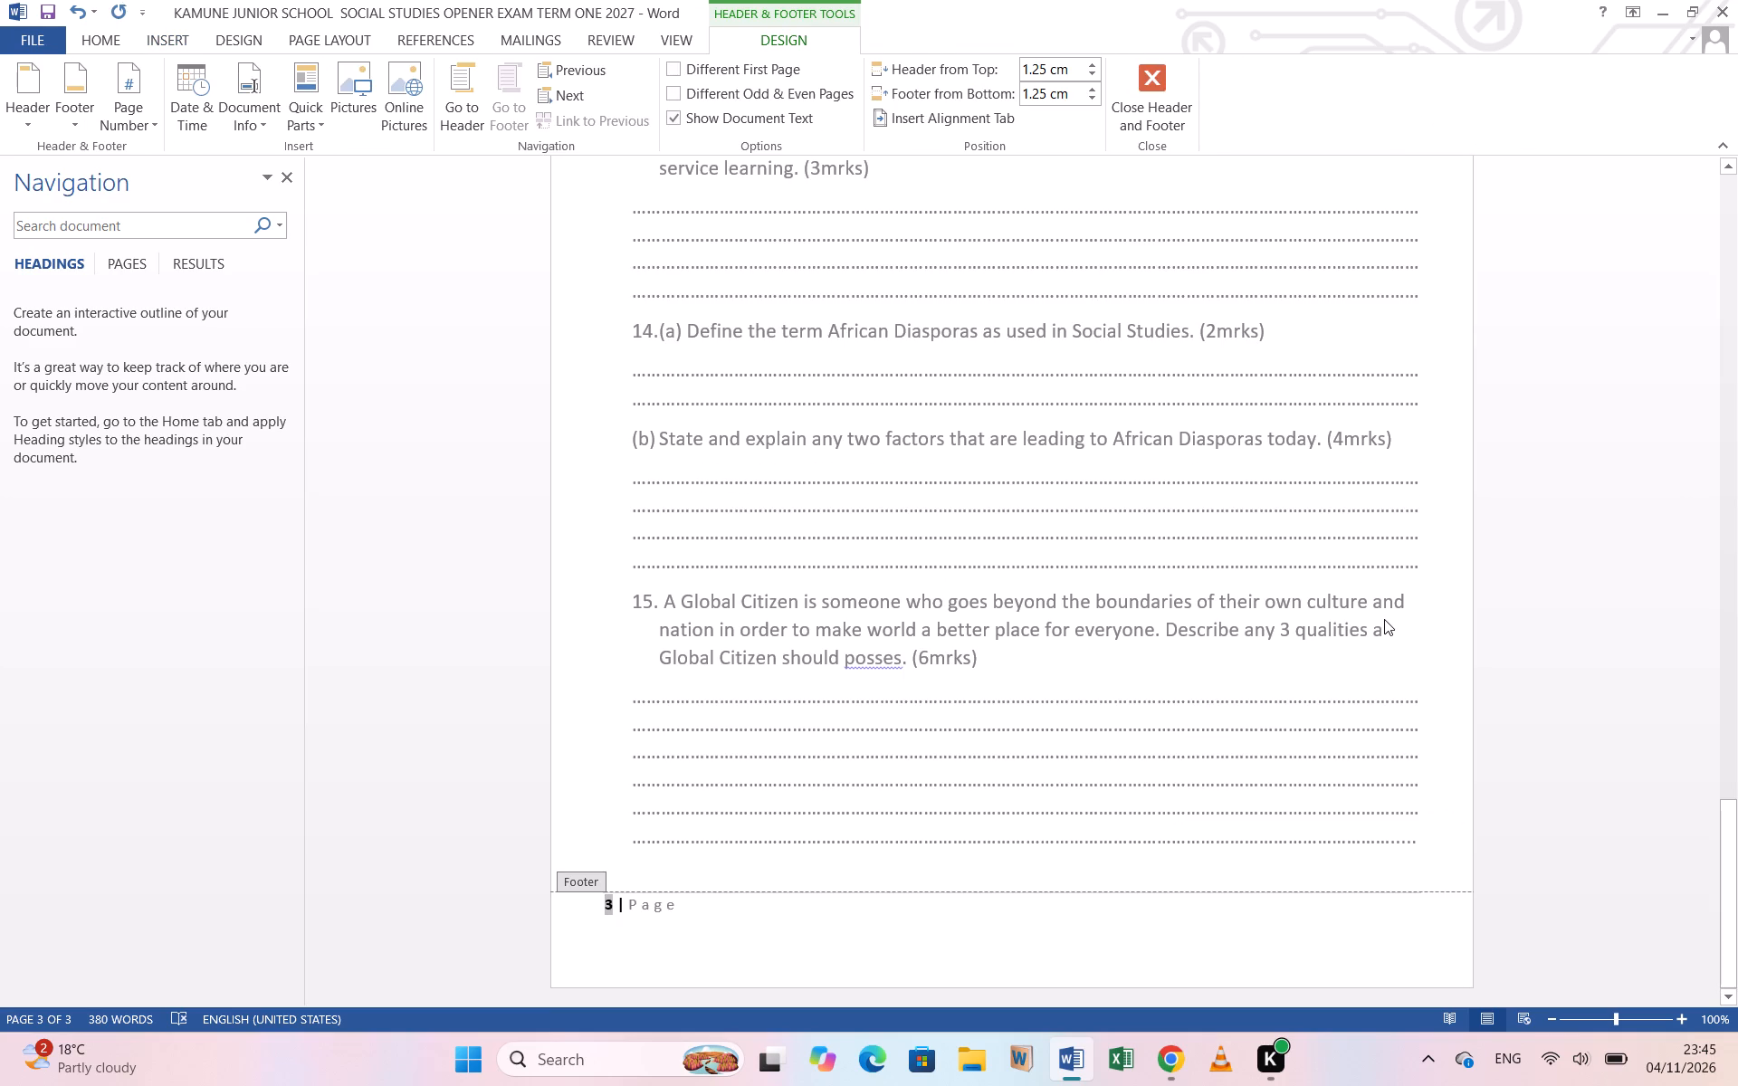
{"action": "left_click", "coordinate": [1536, 649]}
{"action": "left_click", "coordinate": [1496, 581]}
{"action": "left_click", "coordinate": [1130, 106]}
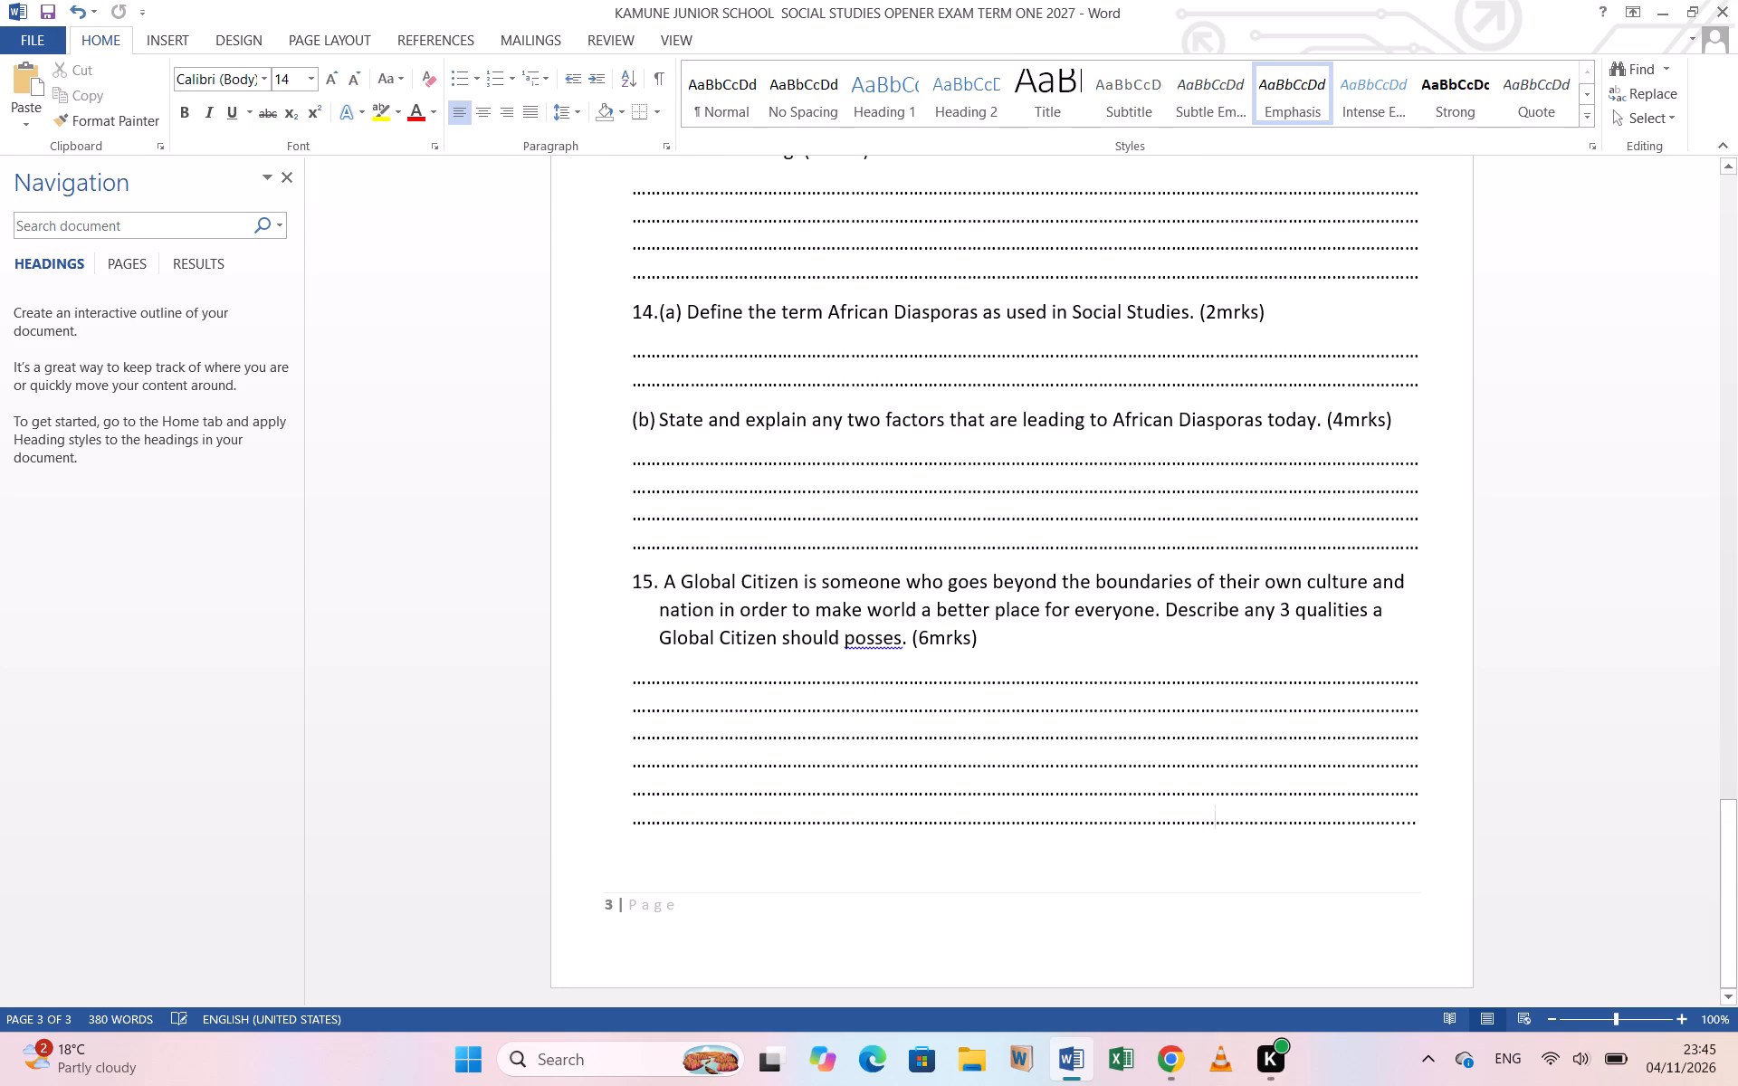
Look back through the exam from question 15 up to the title, checking the footer page numbers and questions on each page.
{"action": "key", "text": "Up"}
{"action": "key", "text": "Up"}
{"action": "key", "text": "Up"}
{"action": "key", "text": "Up"}
{"action": "key", "text": "Up"}
{"action": "key", "text": "Up"}
{"action": "key", "text": "Up"}
{"action": "key", "text": "Up"}
{"action": "key", "text": "Up"}
{"action": "key", "text": "Up"}
{"action": "key", "text": "Up"}
{"action": "key", "text": "Up"}
{"action": "key", "text": "Up"}
{"action": "key", "text": "Up"}
{"action": "key", "text": "Up"}
{"action": "key", "text": "Up"}
{"action": "key", "text": "Up"}
{"action": "key", "text": "Up"}
{"action": "key", "text": "Up"}
{"action": "key", "text": "Up"}
{"action": "key", "text": "Up"}
{"action": "key", "text": "Up"}
{"action": "key", "text": "Up"}
{"action": "key", "text": "Up"}
{"action": "key", "text": "Up"}
{"action": "key", "text": "Up"}
{"action": "key", "text": "Up"}
{"action": "key", "text": "Up"}
{"action": "key", "text": "Up"}
{"action": "key", "text": "Up"}
{"action": "key", "text": "Up"}
{"action": "key", "text": "Up"}
{"action": "key", "text": "Up"}
{"action": "key", "text": "Up"}
{"action": "key", "text": "Up"}
{"action": "key", "text": "Up"}
{"action": "key", "text": "Up"}
{"action": "key", "text": "Up"}
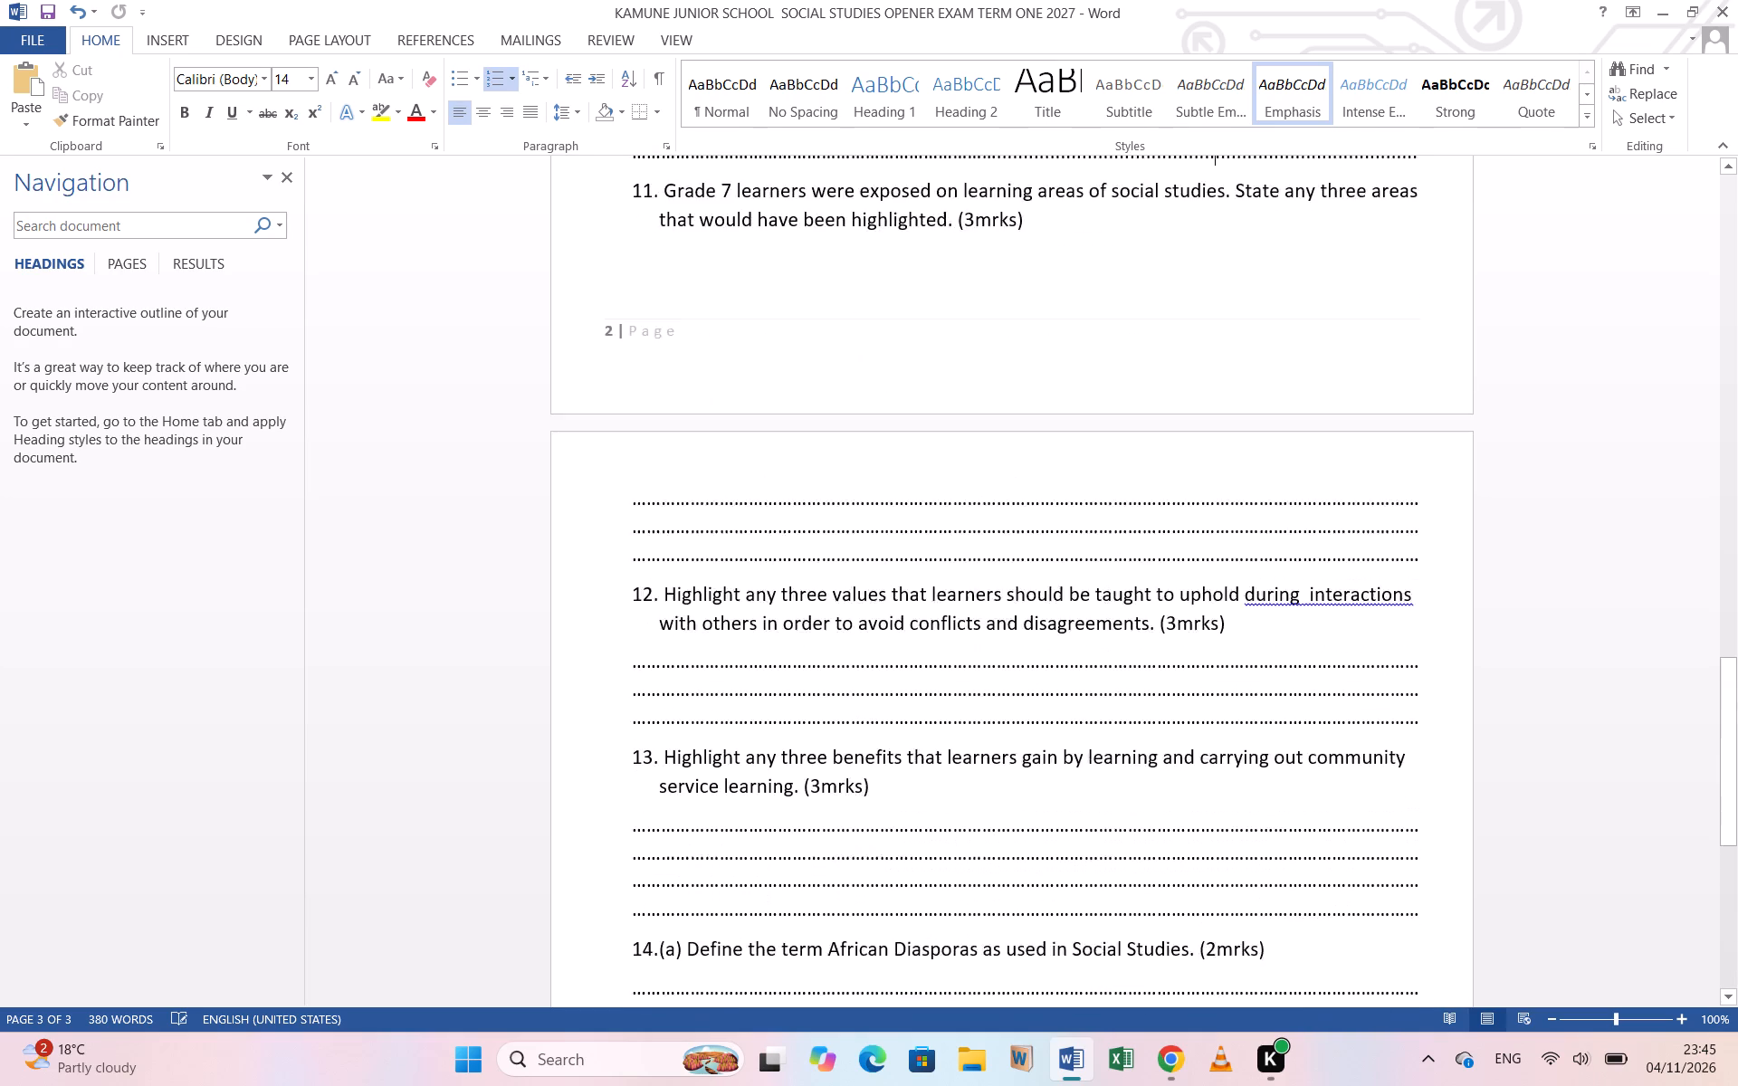
{"action": "key", "text": "Up"}
{"action": "key", "text": "Up"}
{"action": "key", "text": "Up"}
{"action": "key", "text": "Up"}
{"action": "key", "text": "Up"}
{"action": "key", "text": "Up"}
{"action": "key", "text": "Up"}
{"action": "key", "text": "Up"}
{"action": "key", "text": "Up"}
{"action": "key", "text": "Up"}
{"action": "key", "text": "Up"}
{"action": "key", "text": "Up"}
{"action": "key", "text": "Up"}
{"action": "key", "text": "Up"}
{"action": "key", "text": "Up"}
{"action": "key", "text": "Up"}
{"action": "key", "text": "Up"}
{"action": "key", "text": "Up"}
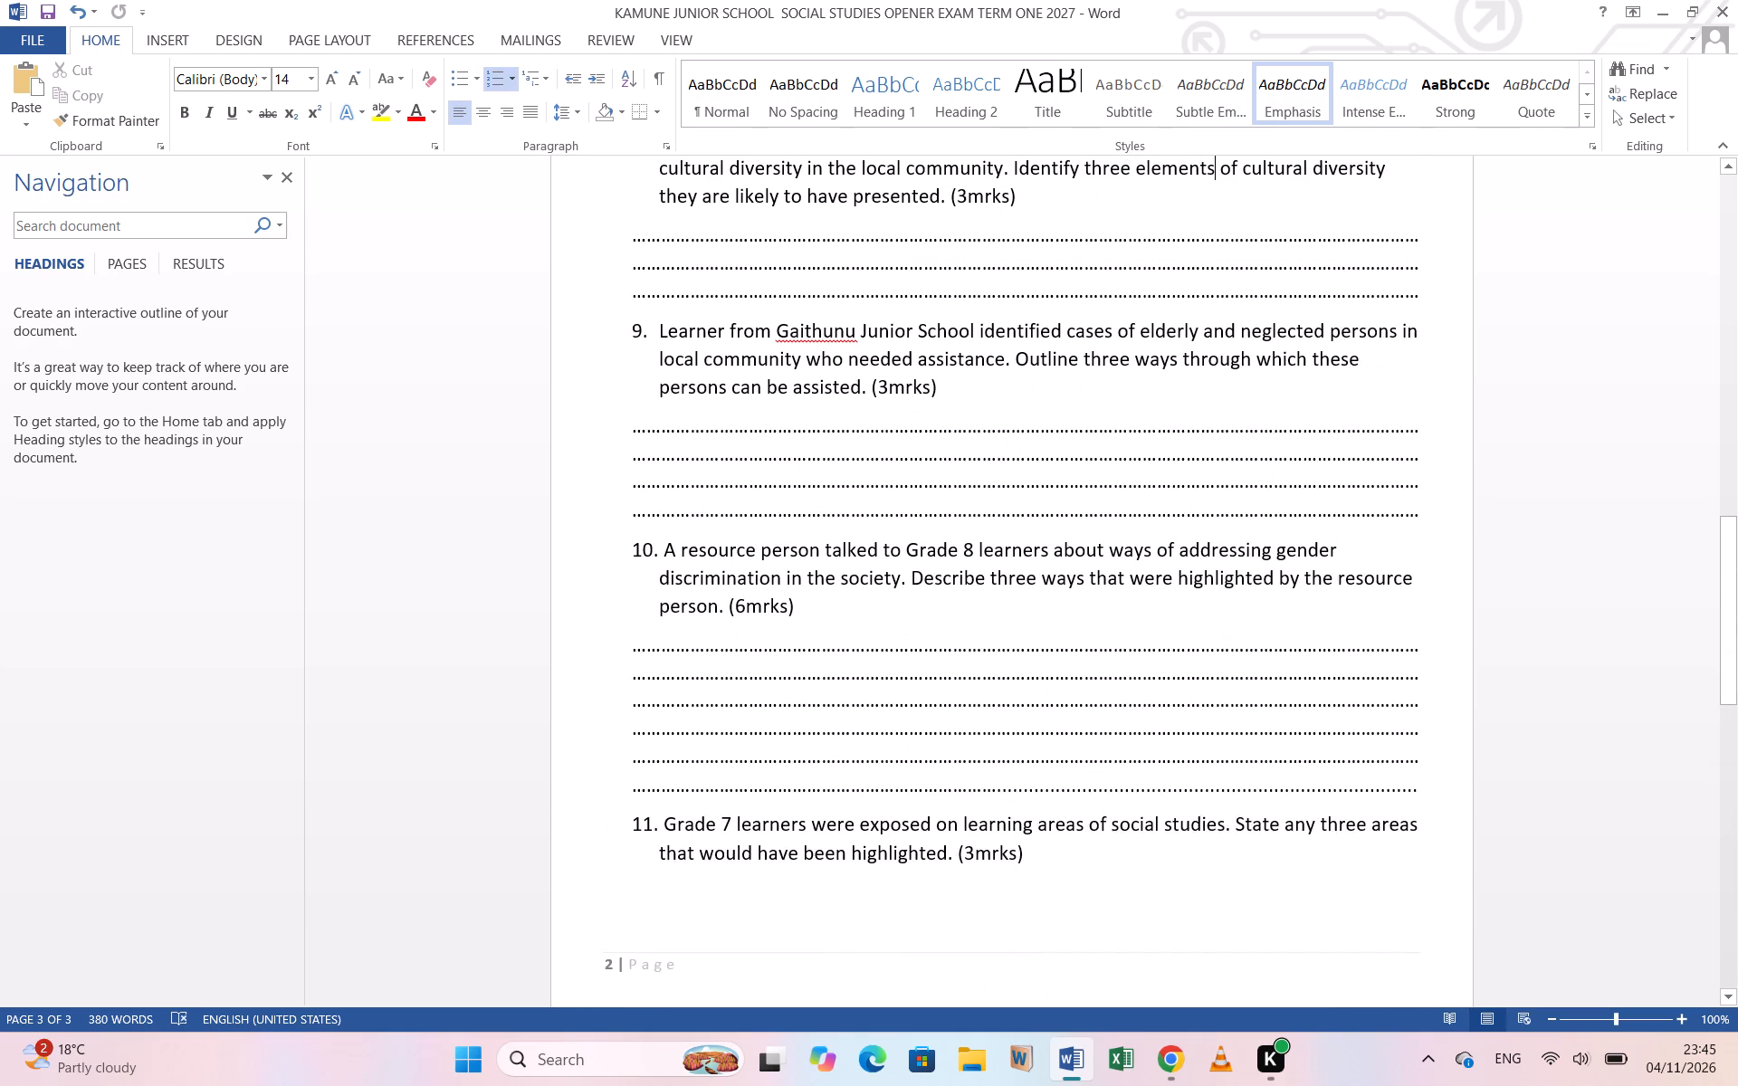
{"action": "key", "text": "Up"}
{"action": "key", "text": "Up"}
{"action": "key", "text": "Up"}
{"action": "key", "text": "Up"}
{"action": "key", "text": "Up"}
{"action": "key", "text": "Up"}
{"action": "key", "text": "Up"}
{"action": "key", "text": "Up"}
{"action": "key", "text": "Up"}
{"action": "key", "text": "Up"}
{"action": "key", "text": "Up"}
{"action": "key", "text": "Up"}
{"action": "key", "text": "Up"}
{"action": "key", "text": "Up"}
{"action": "key", "text": "Up"}
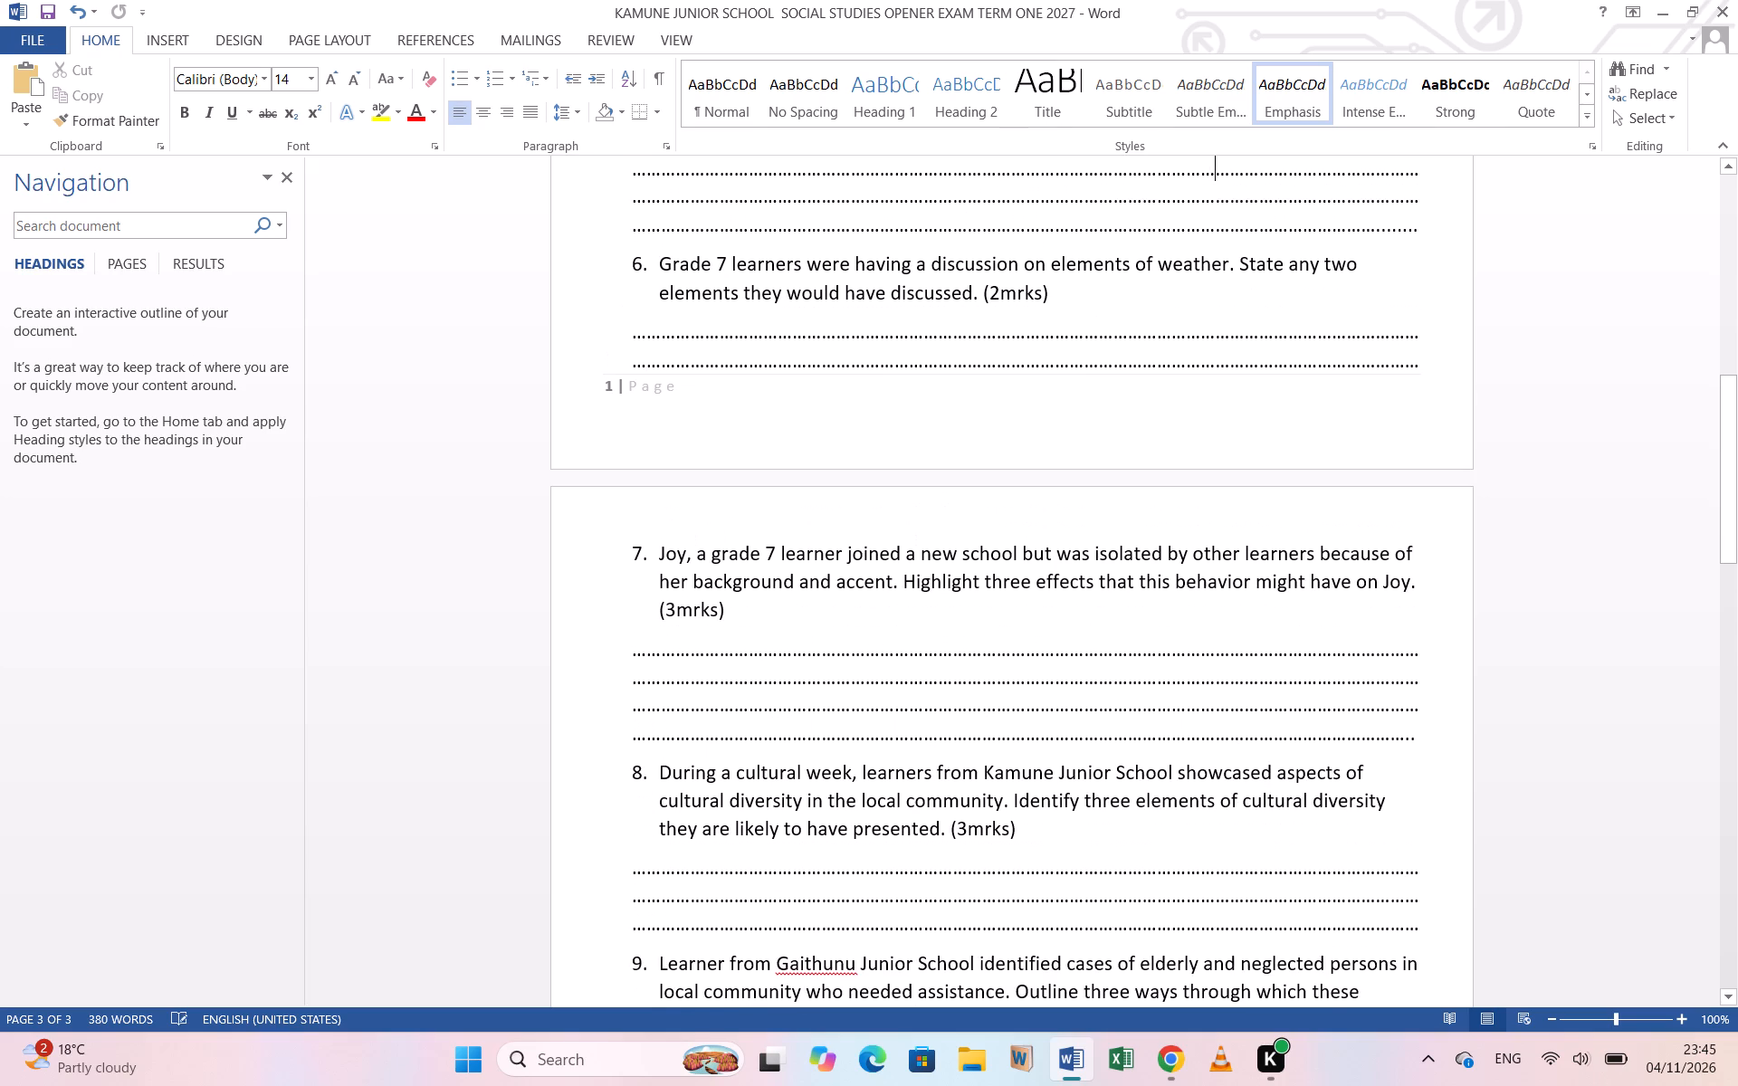
{"action": "key", "text": "Up"}
{"action": "key", "text": "Up"}
{"action": "key", "text": "Up"}
{"action": "key", "text": "Up"}
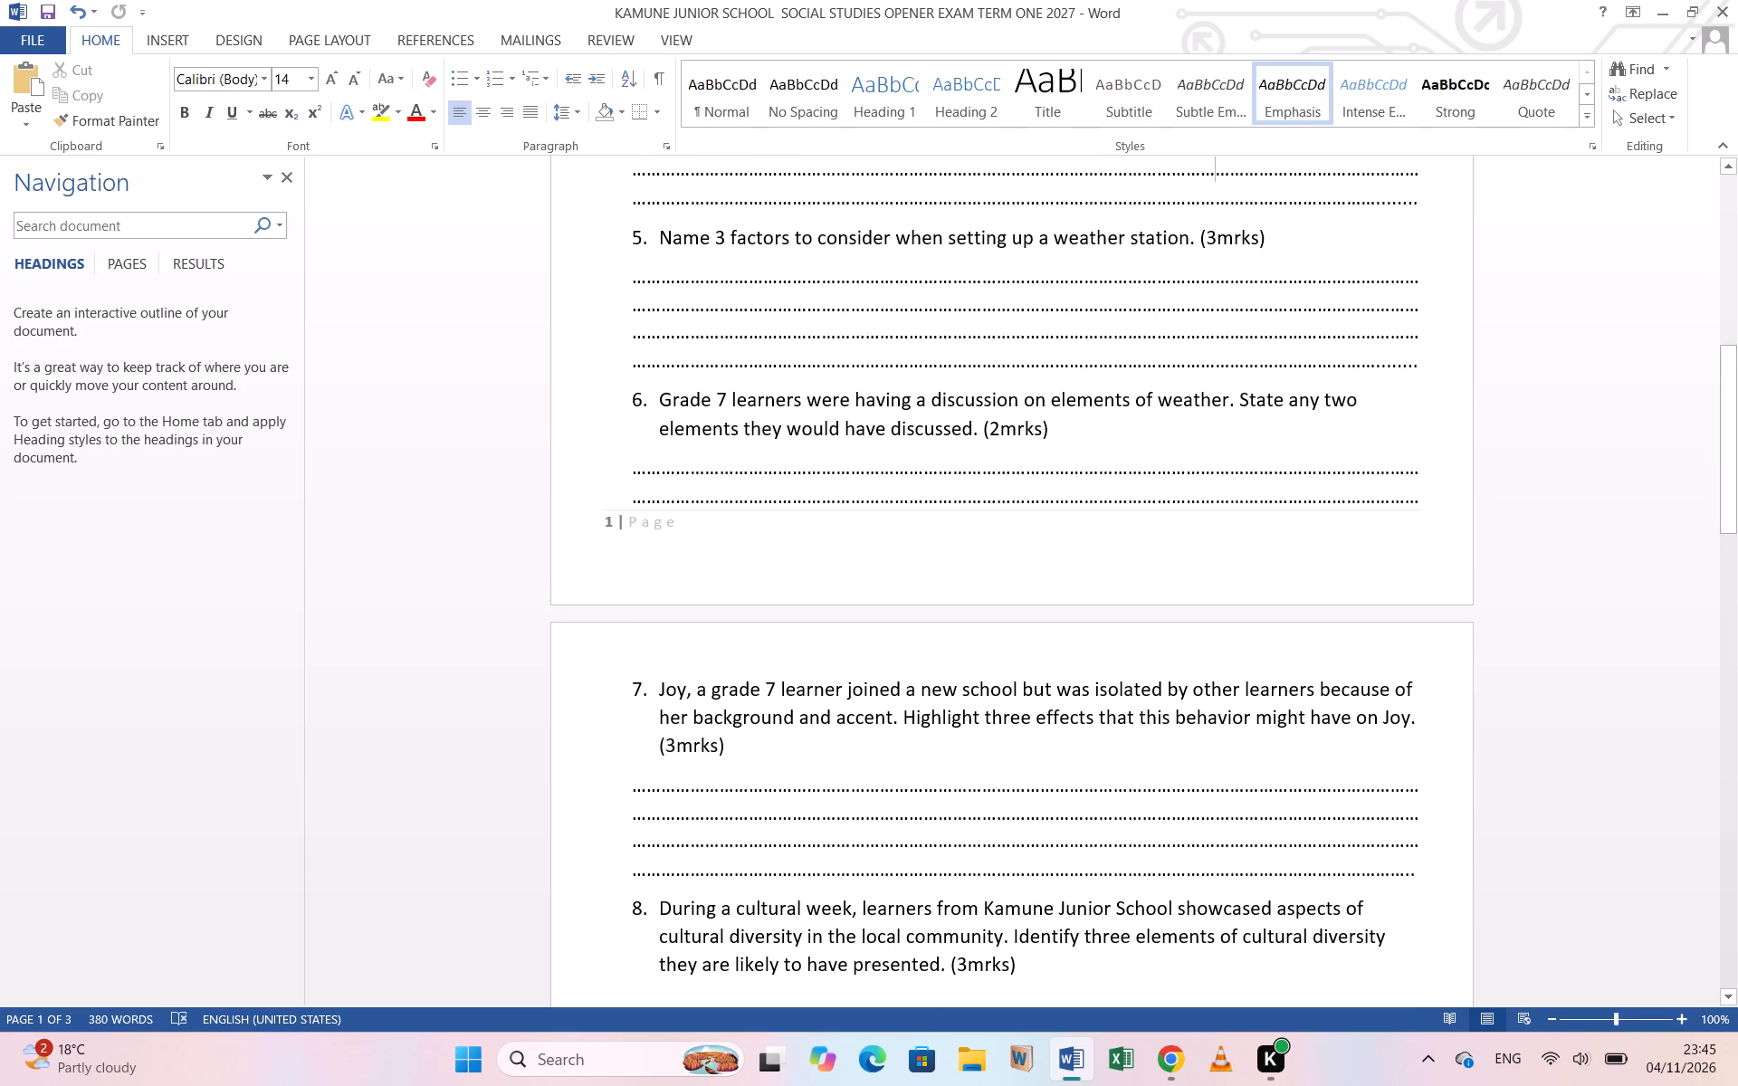
{"action": "key", "text": "Up"}
{"action": "key", "text": "Up"}
{"action": "key", "text": "Up"}
{"action": "key", "text": "Up"}
{"action": "key", "text": "Up"}
{"action": "key", "text": "Up"}
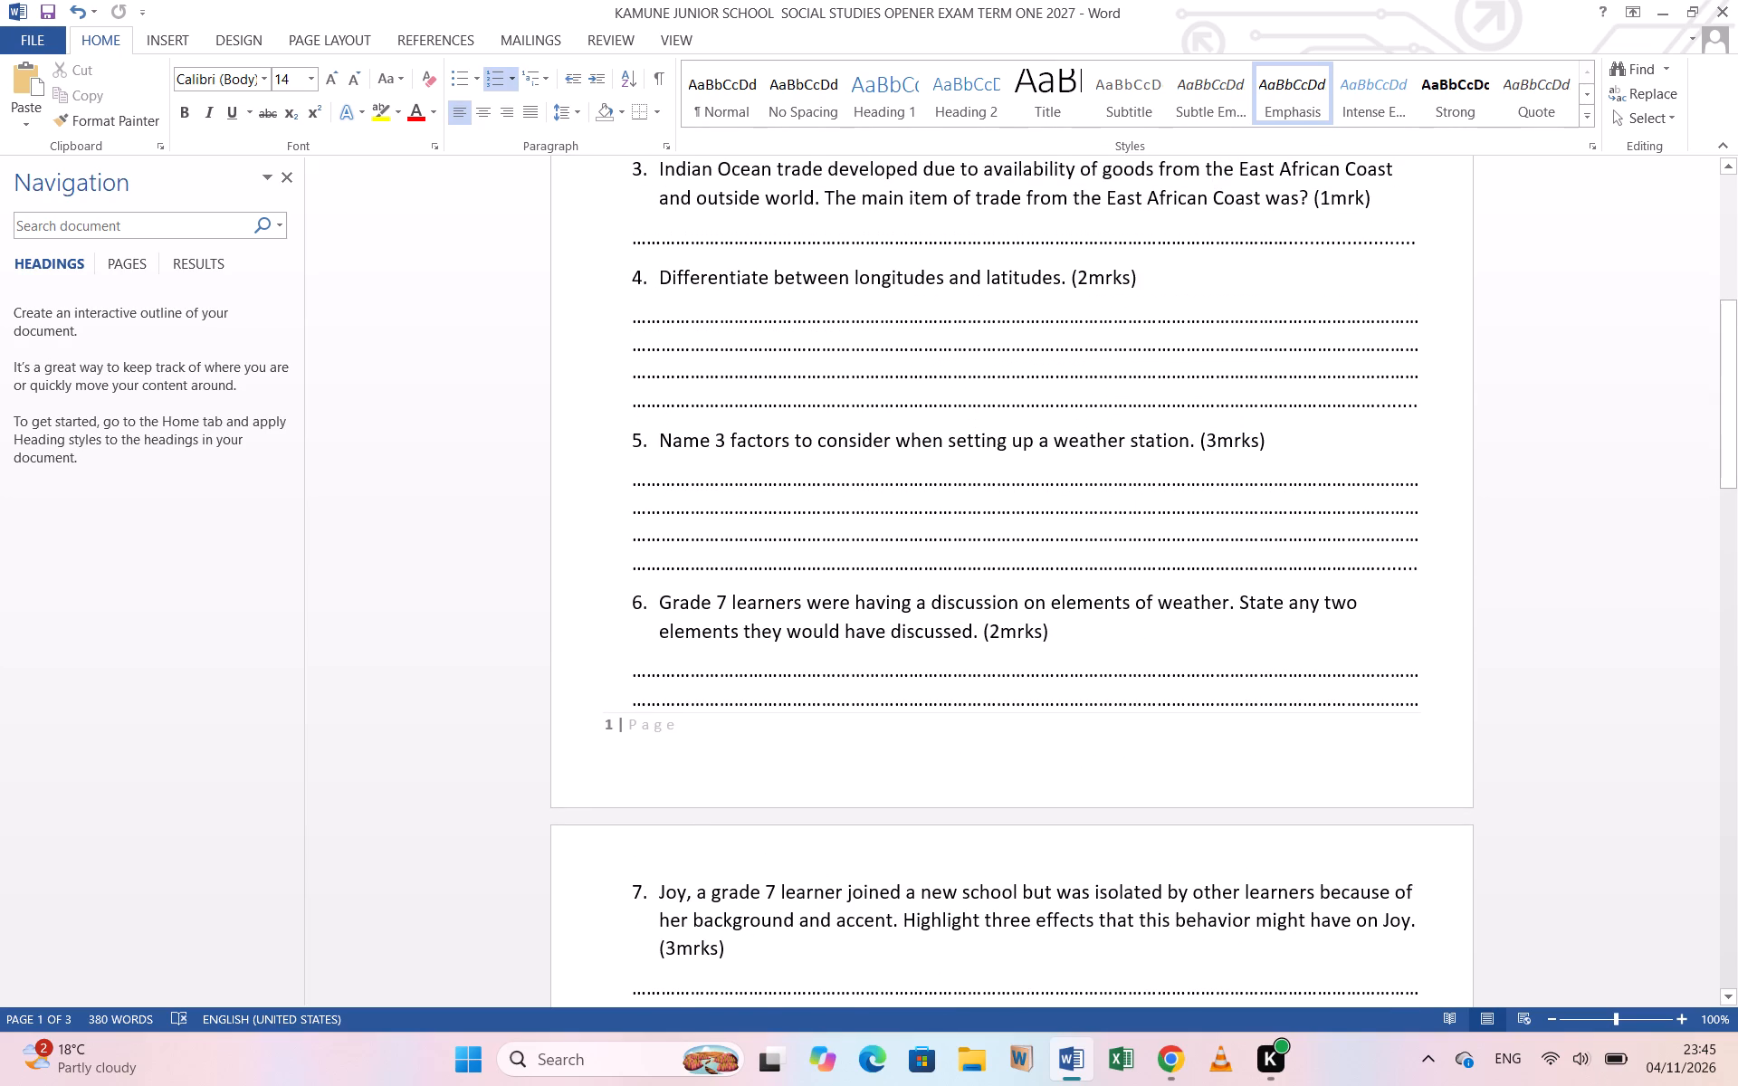
{"action": "key", "text": "Up"}
{"action": "key", "text": "Up"}
{"action": "key", "text": "Up"}
{"action": "key", "text": "Up"}
{"action": "key", "text": "Up"}
{"action": "key", "text": "Up"}
{"action": "key", "text": "Up"}
{"action": "key", "text": "Up"}
{"action": "key", "text": "Up"}
{"action": "key", "text": "Up"}
{"action": "key", "text": "Up"}
{"action": "key", "text": "Up"}
{"action": "key", "text": "Up"}
{"action": "key", "text": "Up"}
{"action": "key", "text": "Up"}
{"action": "key", "text": "Up"}
{"action": "key", "text": "Up"}
{"action": "key", "text": "Up"}
{"action": "key", "text": "Up"}
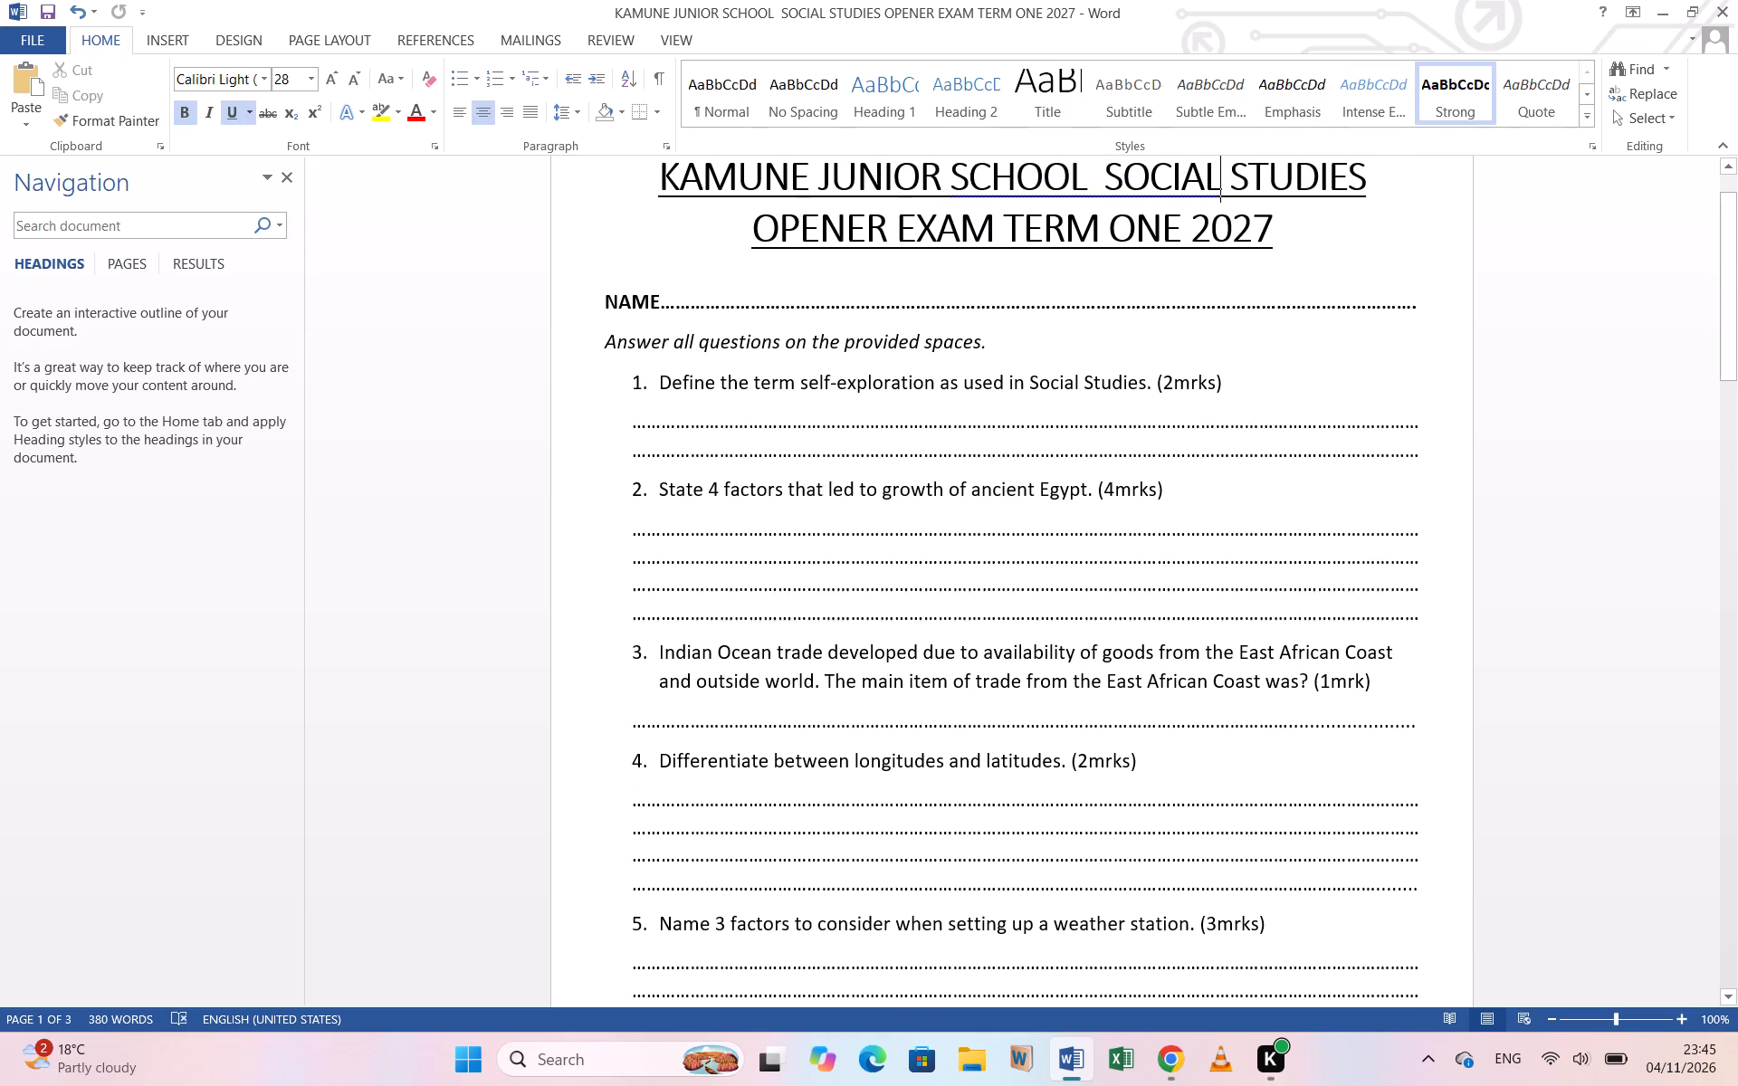
{"action": "key", "text": "Up"}
{"action": "key", "text": "Up"}
{"action": "key", "text": "Up"}
{"action": "key", "text": "Up"}
{"action": "key", "text": "Up"}
{"action": "key", "text": "Up"}
{"action": "key", "text": "Up"}
{"action": "key", "text": "Up"}
{"action": "key", "text": "Up"}
{"action": "key", "text": "Up"}
{"action": "key", "text": "Up"}
{"action": "key", "text": "Up"}
{"action": "key", "text": "Up"}
{"action": "key", "text": "Up"}
{"action": "key", "text": "Up"}
{"action": "key", "text": "Up"}
{"action": "key", "text": "Up"}
{"action": "key", "text": "Up"}
{"action": "key", "text": "Up"}
{"action": "key", "text": "Up"}
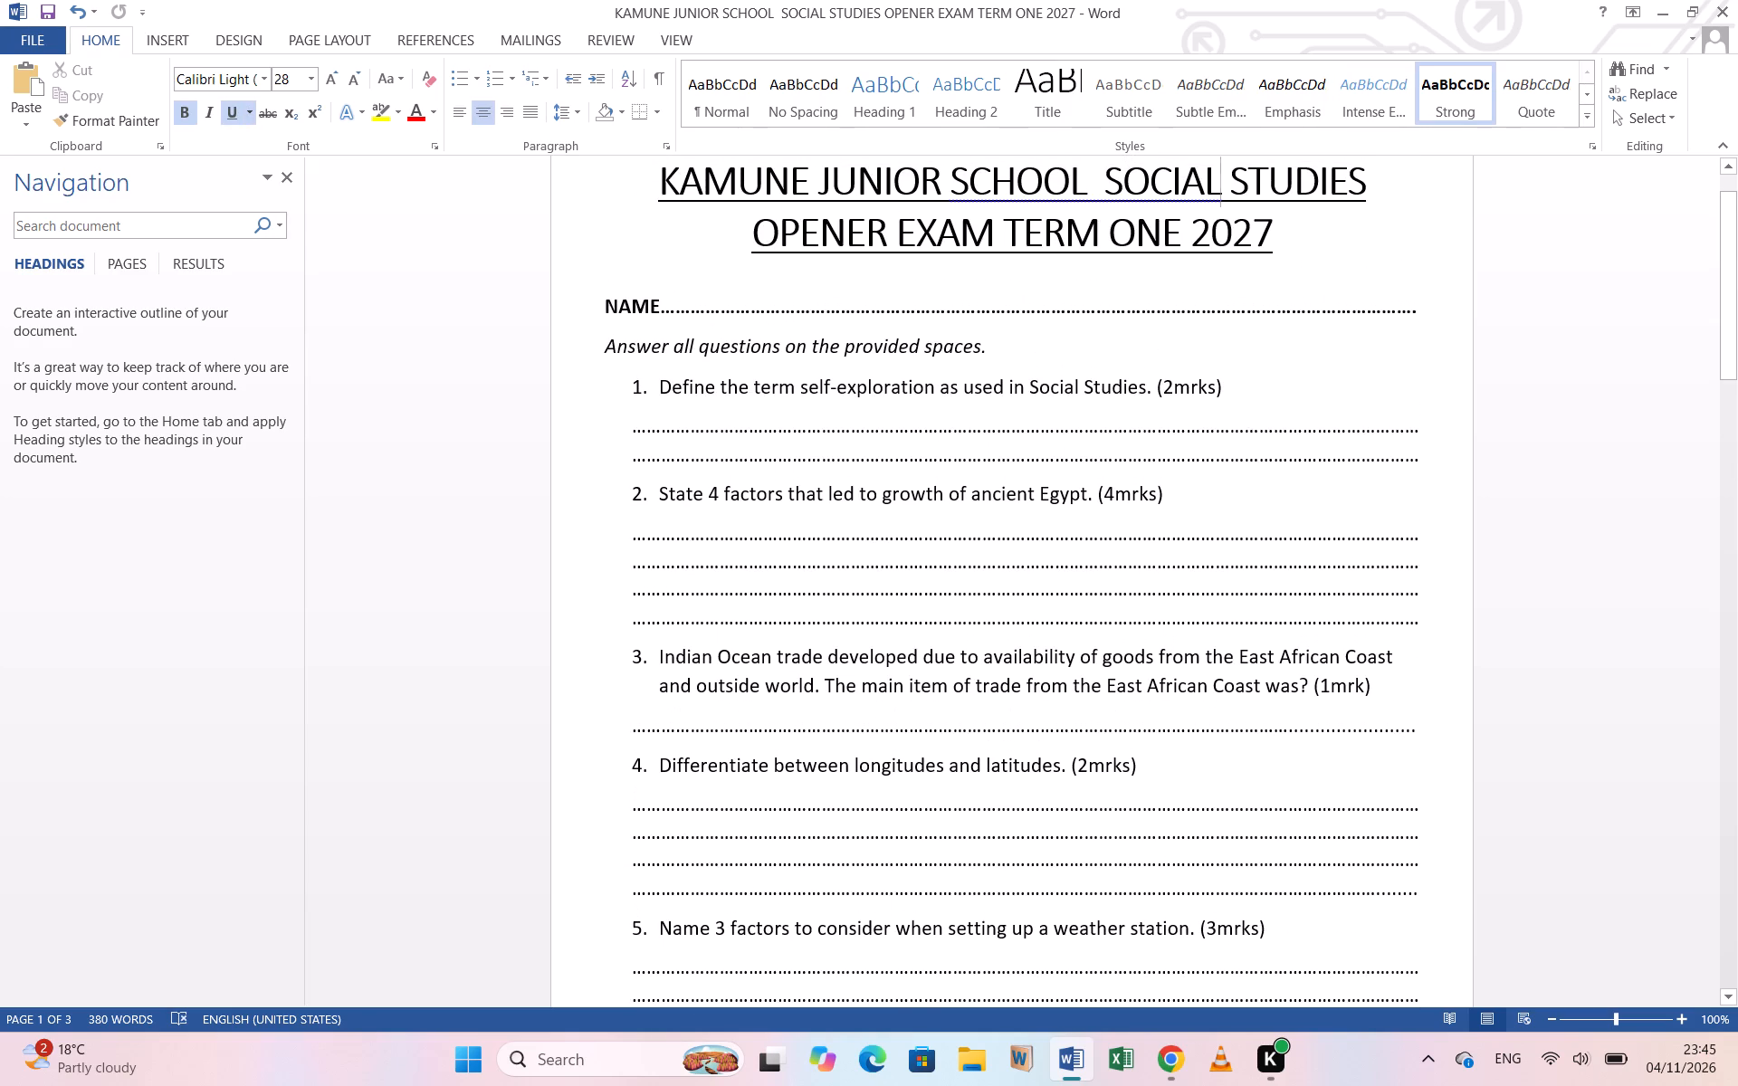
{"action": "key", "text": "Up"}
{"action": "key", "text": "Up"}
{"action": "key", "text": "Up"}
{"action": "key", "text": "Up"}
{"action": "left_click", "coordinate": [1456, 183]}
{"action": "key", "text": "Up"}
{"action": "key", "text": "Up"}
{"action": "key", "text": "Up"}
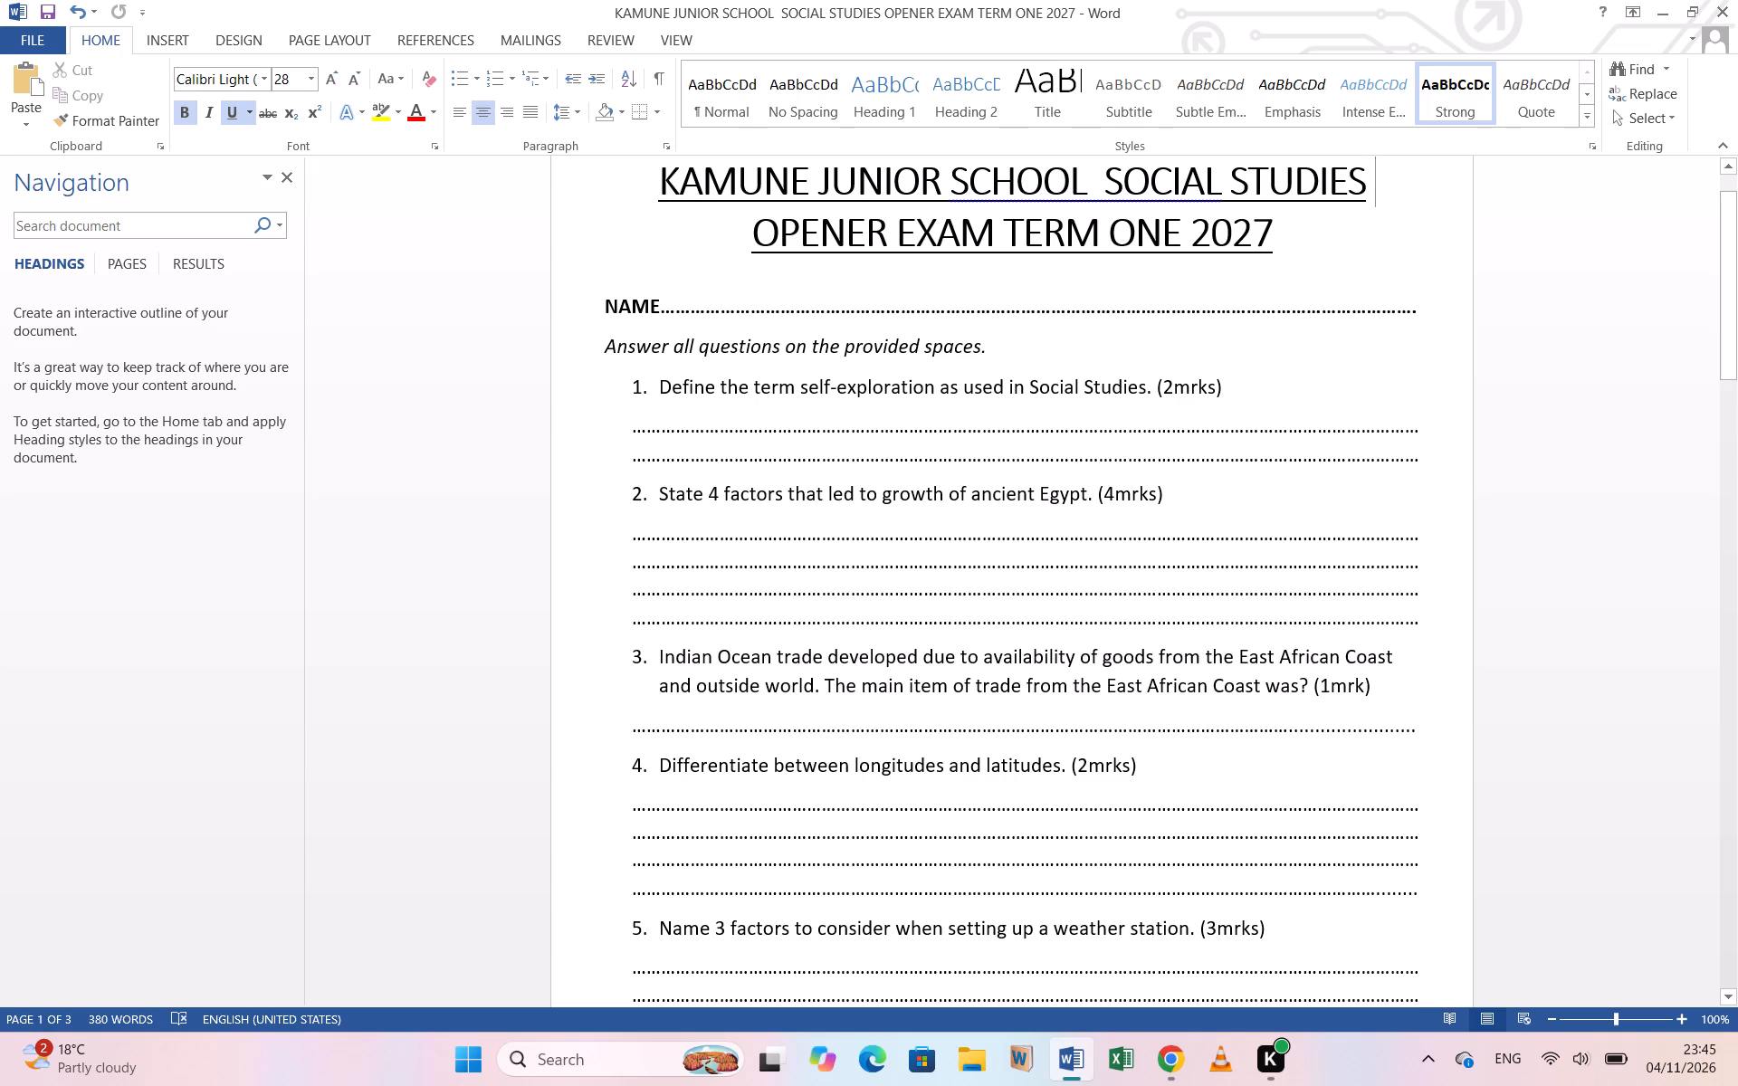
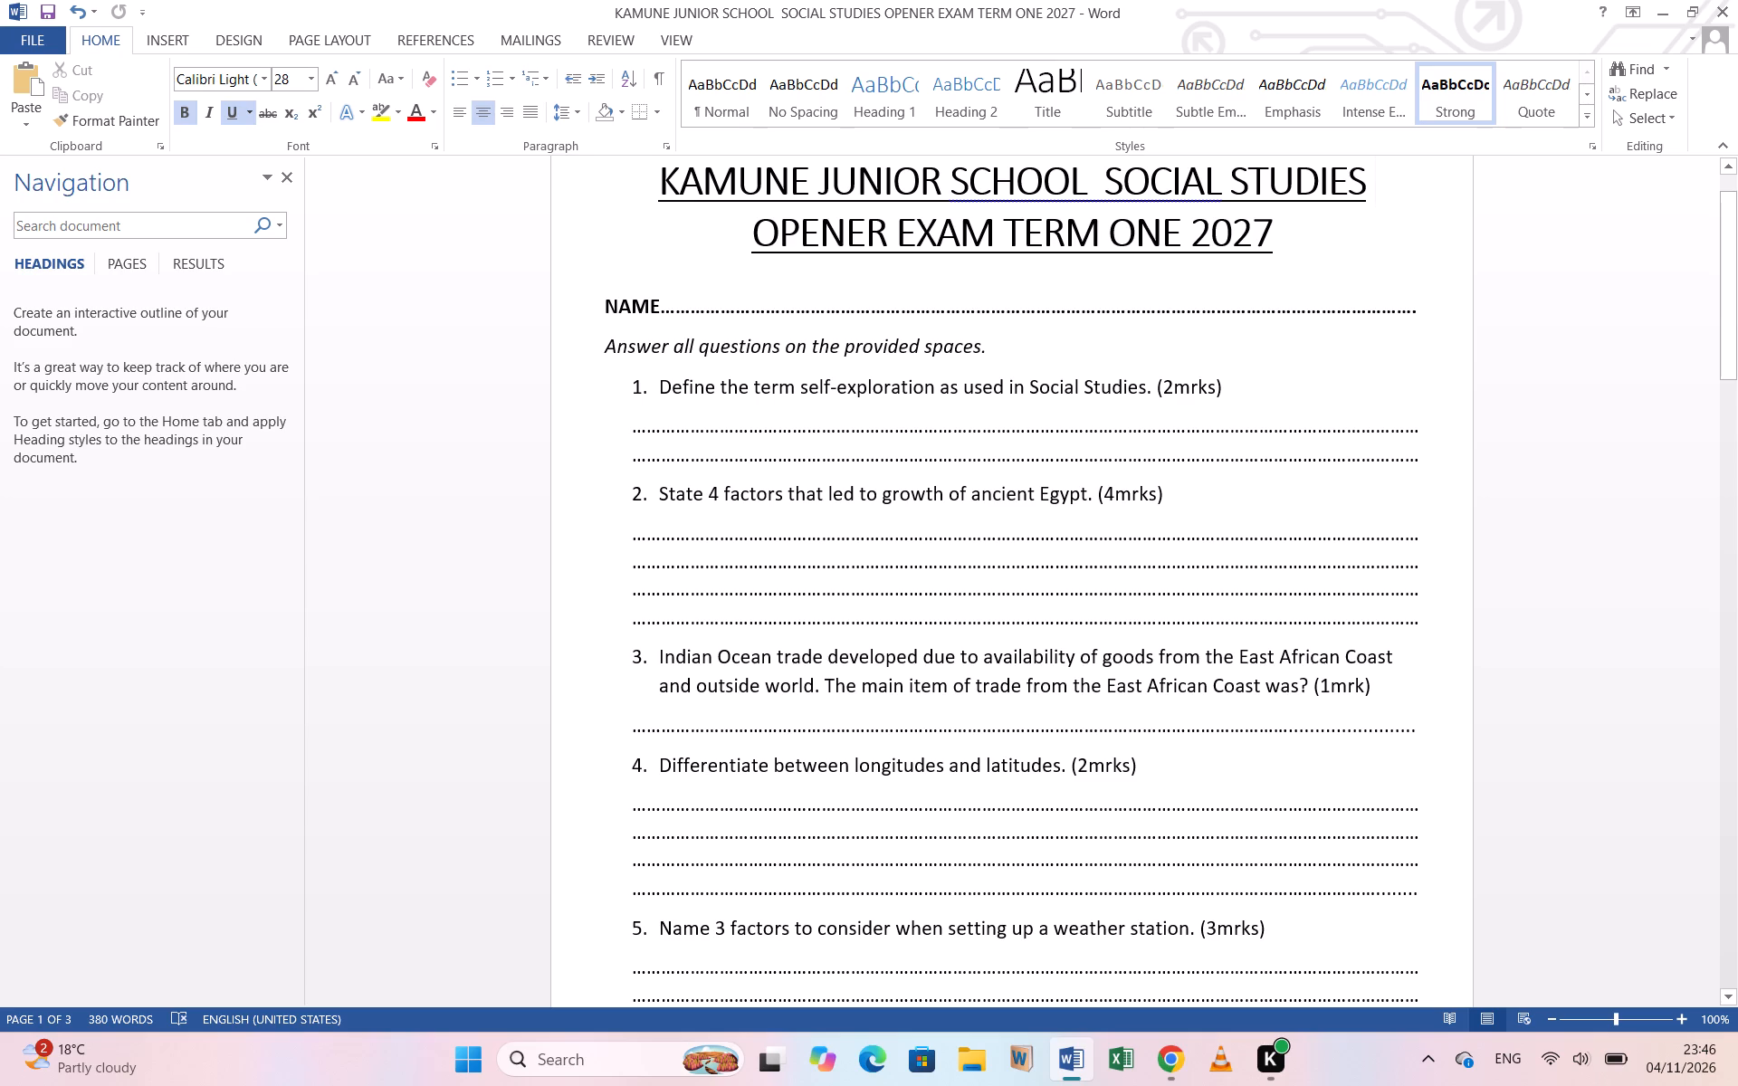
Look through the exam from question 2 down to the answer lines of question 15, checking questions and page breaks.
{"action": "left_click", "coordinate": [1446, 617]}
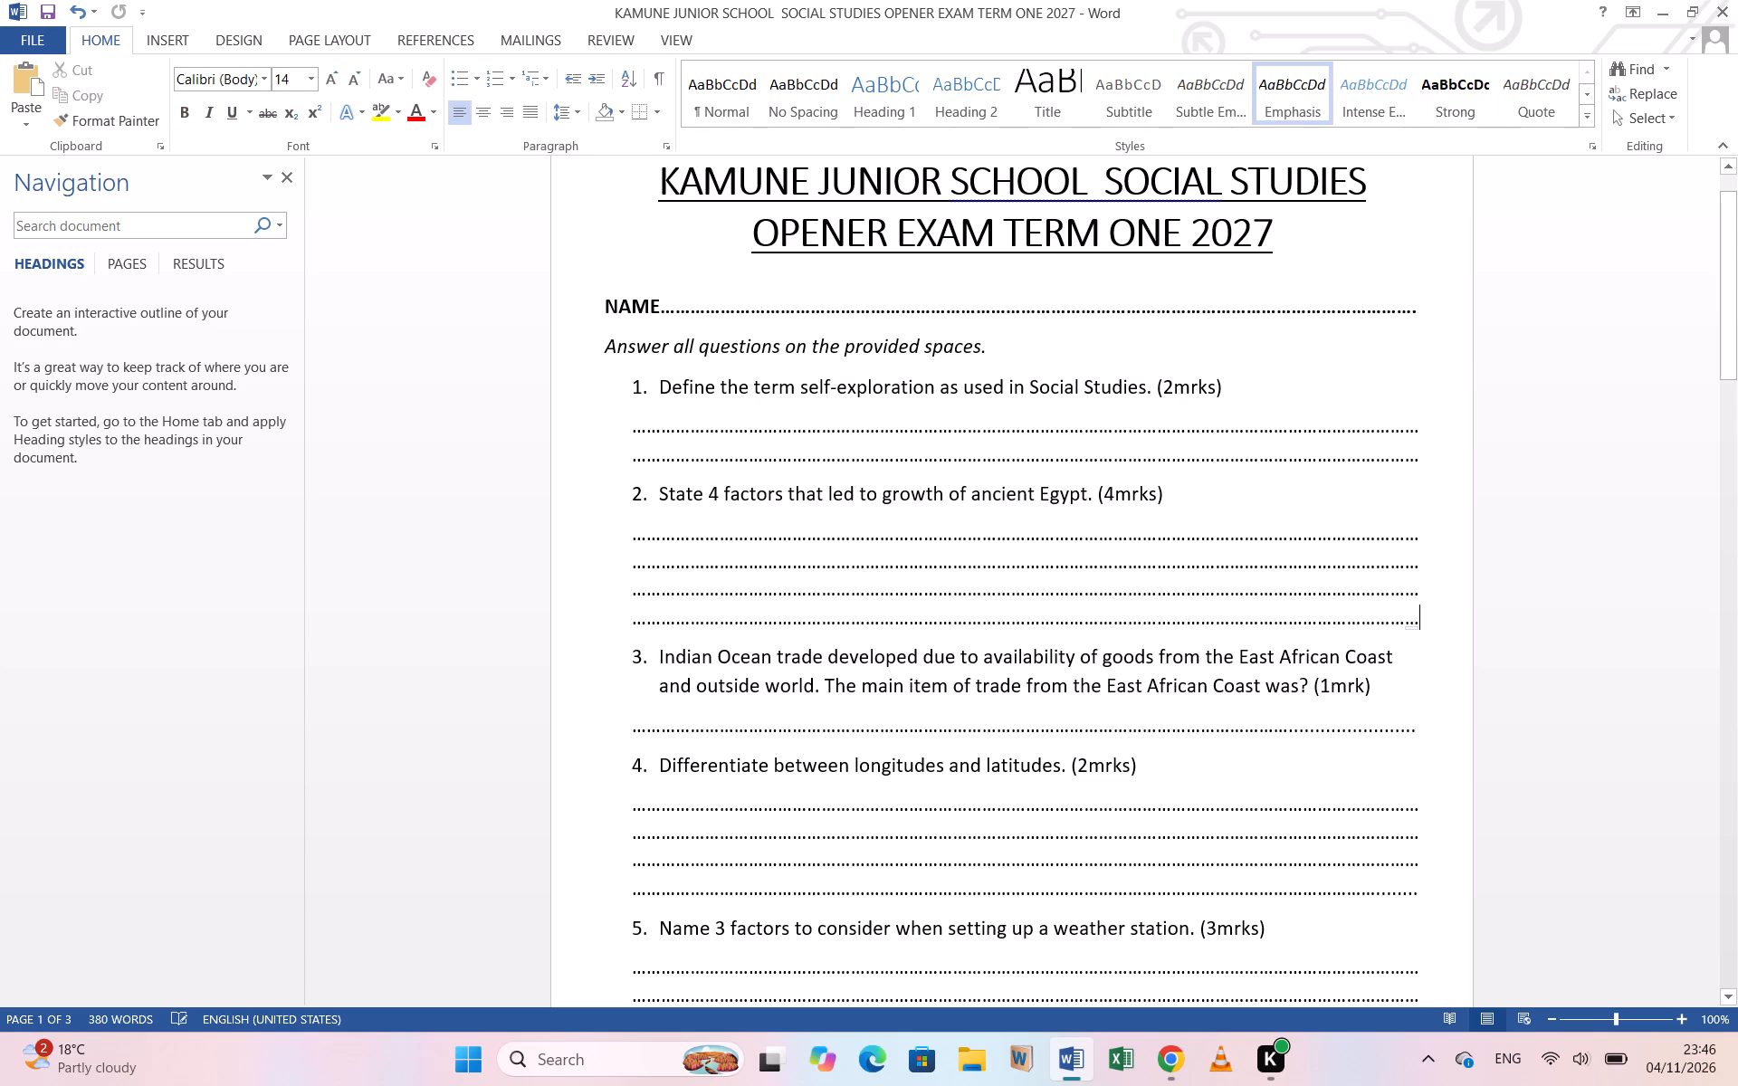
{"action": "key", "text": "Down"}
{"action": "key", "text": "Down"}
{"action": "key", "text": "Down"}
{"action": "key", "text": "Down"}
{"action": "key", "text": "Down"}
{"action": "key", "text": "Down"}
{"action": "key", "text": "Down"}
{"action": "key", "text": "Down"}
{"action": "key", "text": "Down"}
{"action": "key", "text": "Down"}
{"action": "key", "text": "Down"}
{"action": "key", "text": "Down"}
{"action": "key", "text": "Down"}
{"action": "key", "text": "Down"}
{"action": "key", "text": "Down"}
{"action": "key", "text": "Down"}
{"action": "key", "text": "Down"}
{"action": "key", "text": "Down"}
{"action": "key", "text": "Down"}
{"action": "key", "text": "Down"}
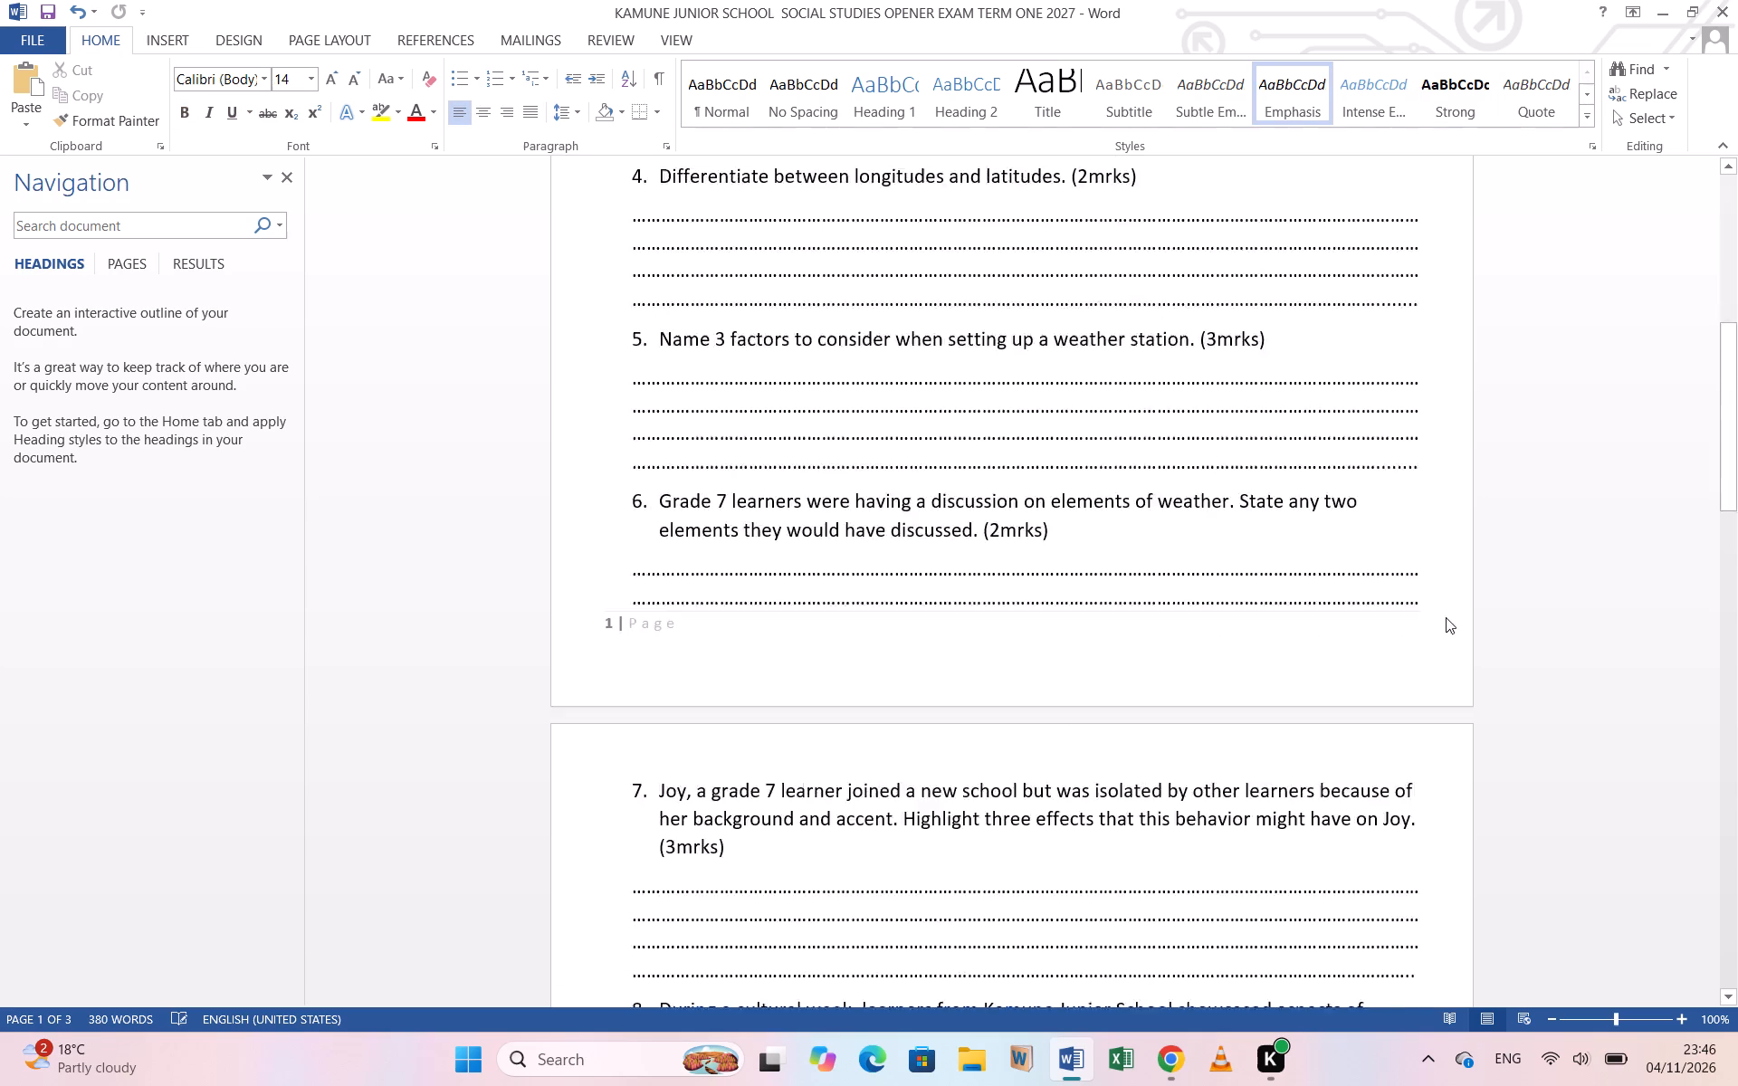
{"action": "key", "text": "Down"}
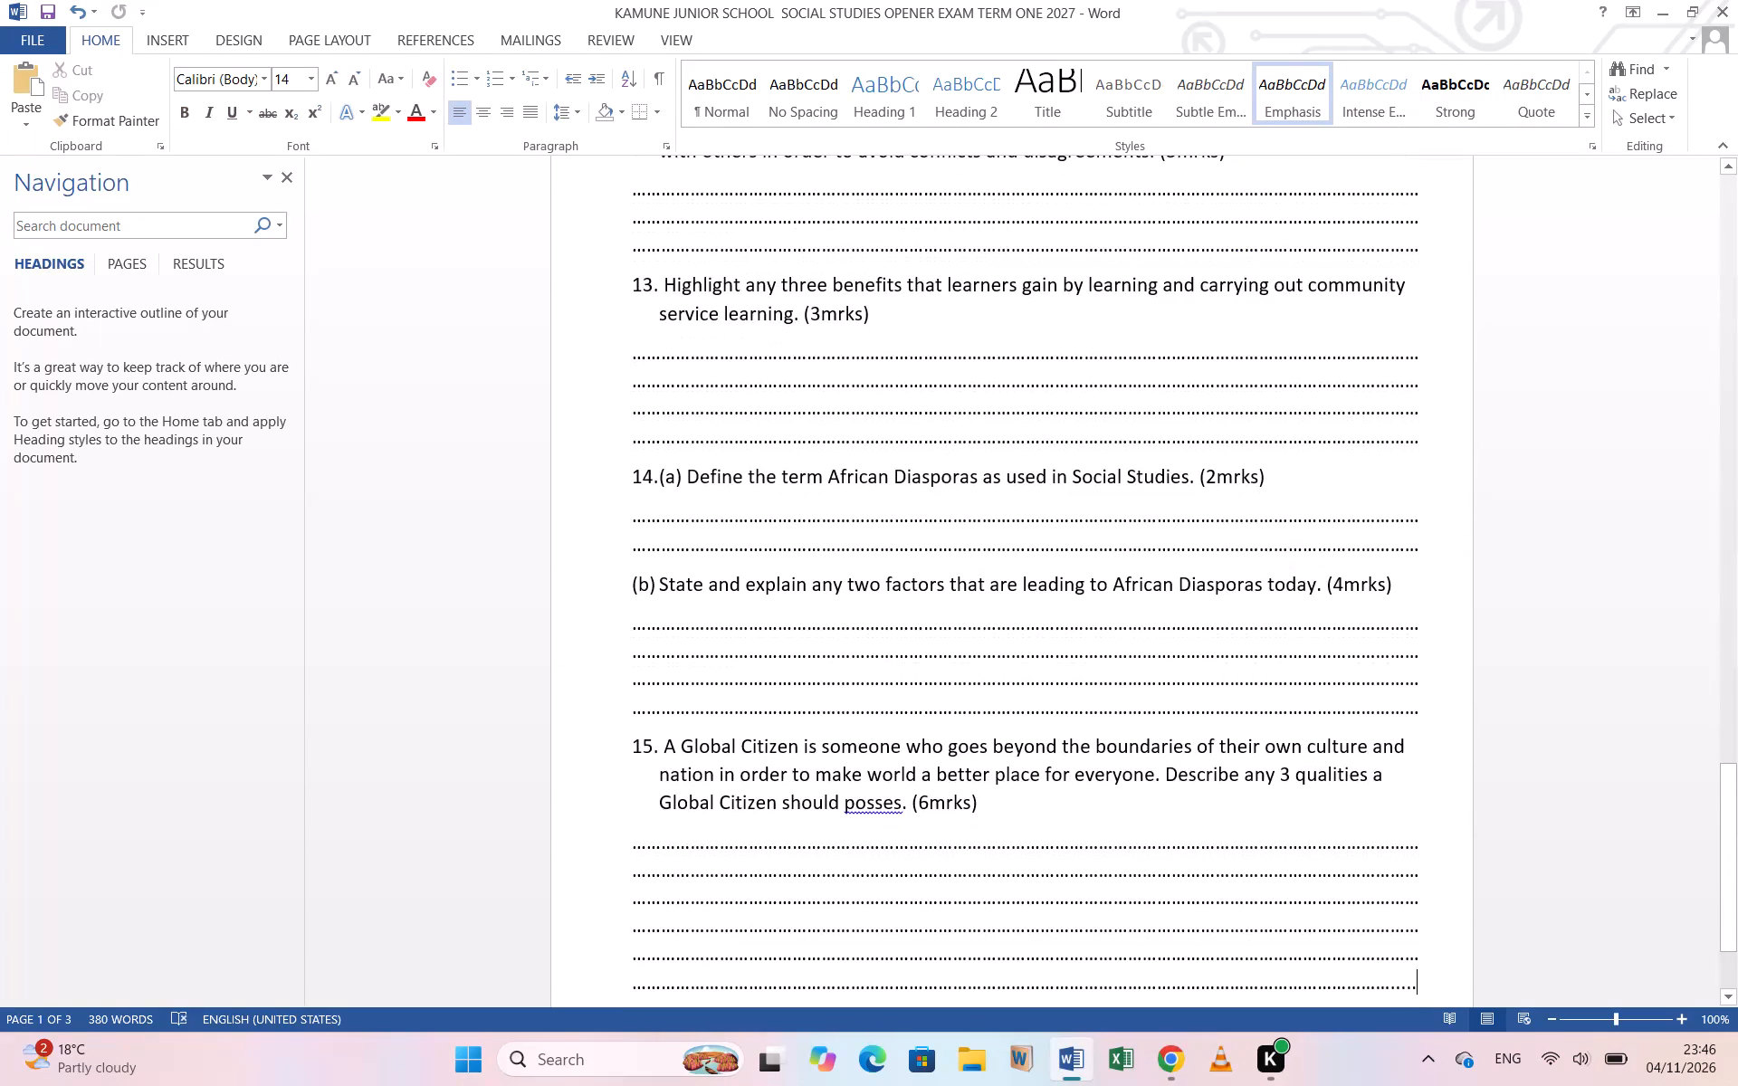
{"action": "key", "text": "Down"}
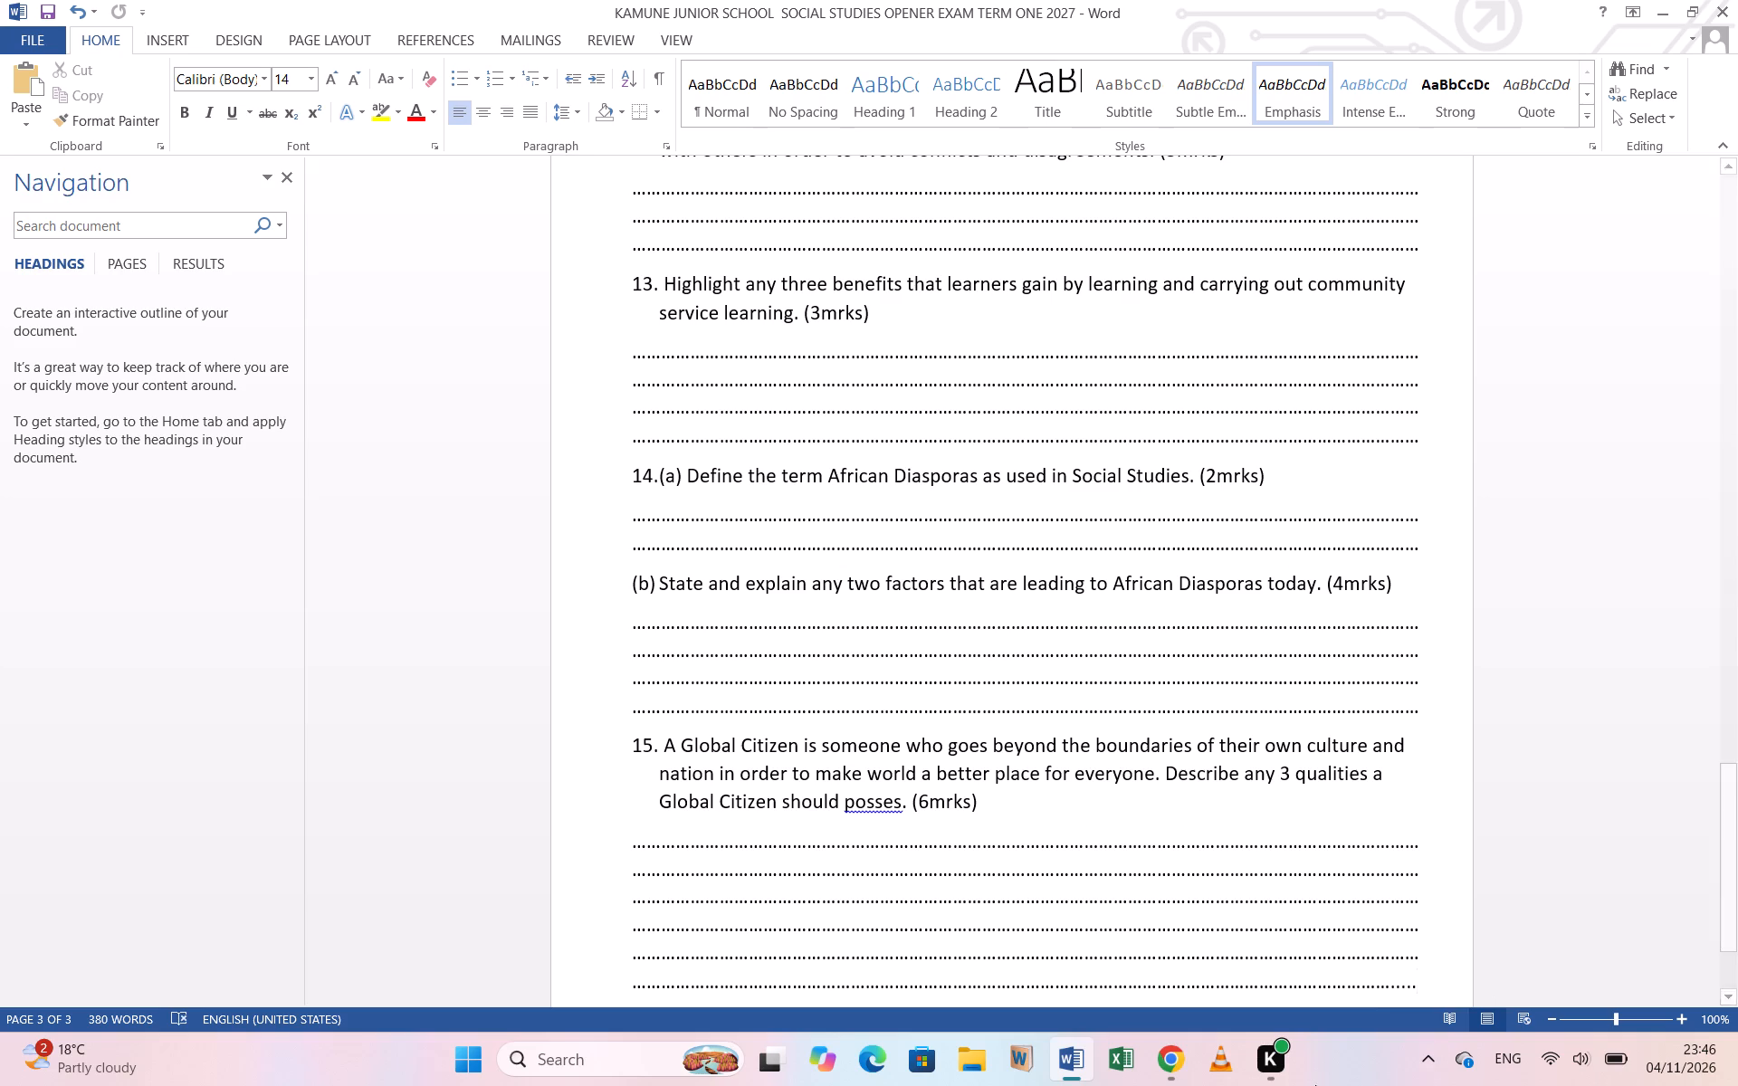
{"action": "left_click", "coordinate": [1366, 899]}
Review the exam backwards from question 14(a) up to the title, checking the questions, answer lines and footer page numbers.
{"action": "left_click", "coordinate": [1441, 476]}
{"action": "key", "text": "Up"}
{"action": "key", "text": "Up"}
{"action": "key", "text": "Up"}
{"action": "key", "text": "Up"}
{"action": "key", "text": "Up"}
{"action": "key", "text": "Up"}
{"action": "key", "text": "Up"}
{"action": "key", "text": "Up"}
{"action": "key", "text": "Up"}
{"action": "key", "text": "Up"}
{"action": "key", "text": "Up"}
{"action": "key", "text": "Up"}
{"action": "key", "text": "Up"}
{"action": "key", "text": "Up"}
{"action": "key", "text": "Up"}
{"action": "key", "text": "Up"}
{"action": "key", "text": "Up"}
{"action": "key", "text": "Up"}
{"action": "key", "text": "Up"}
{"action": "key", "text": "Up"}
{"action": "key", "text": "Up"}
{"action": "key", "text": "Up"}
{"action": "key", "text": "Up"}
{"action": "key", "text": "Up"}
{"action": "key", "text": "Up"}
{"action": "key", "text": "Up"}
{"action": "key", "text": "Up"}
{"action": "key", "text": "Up"}
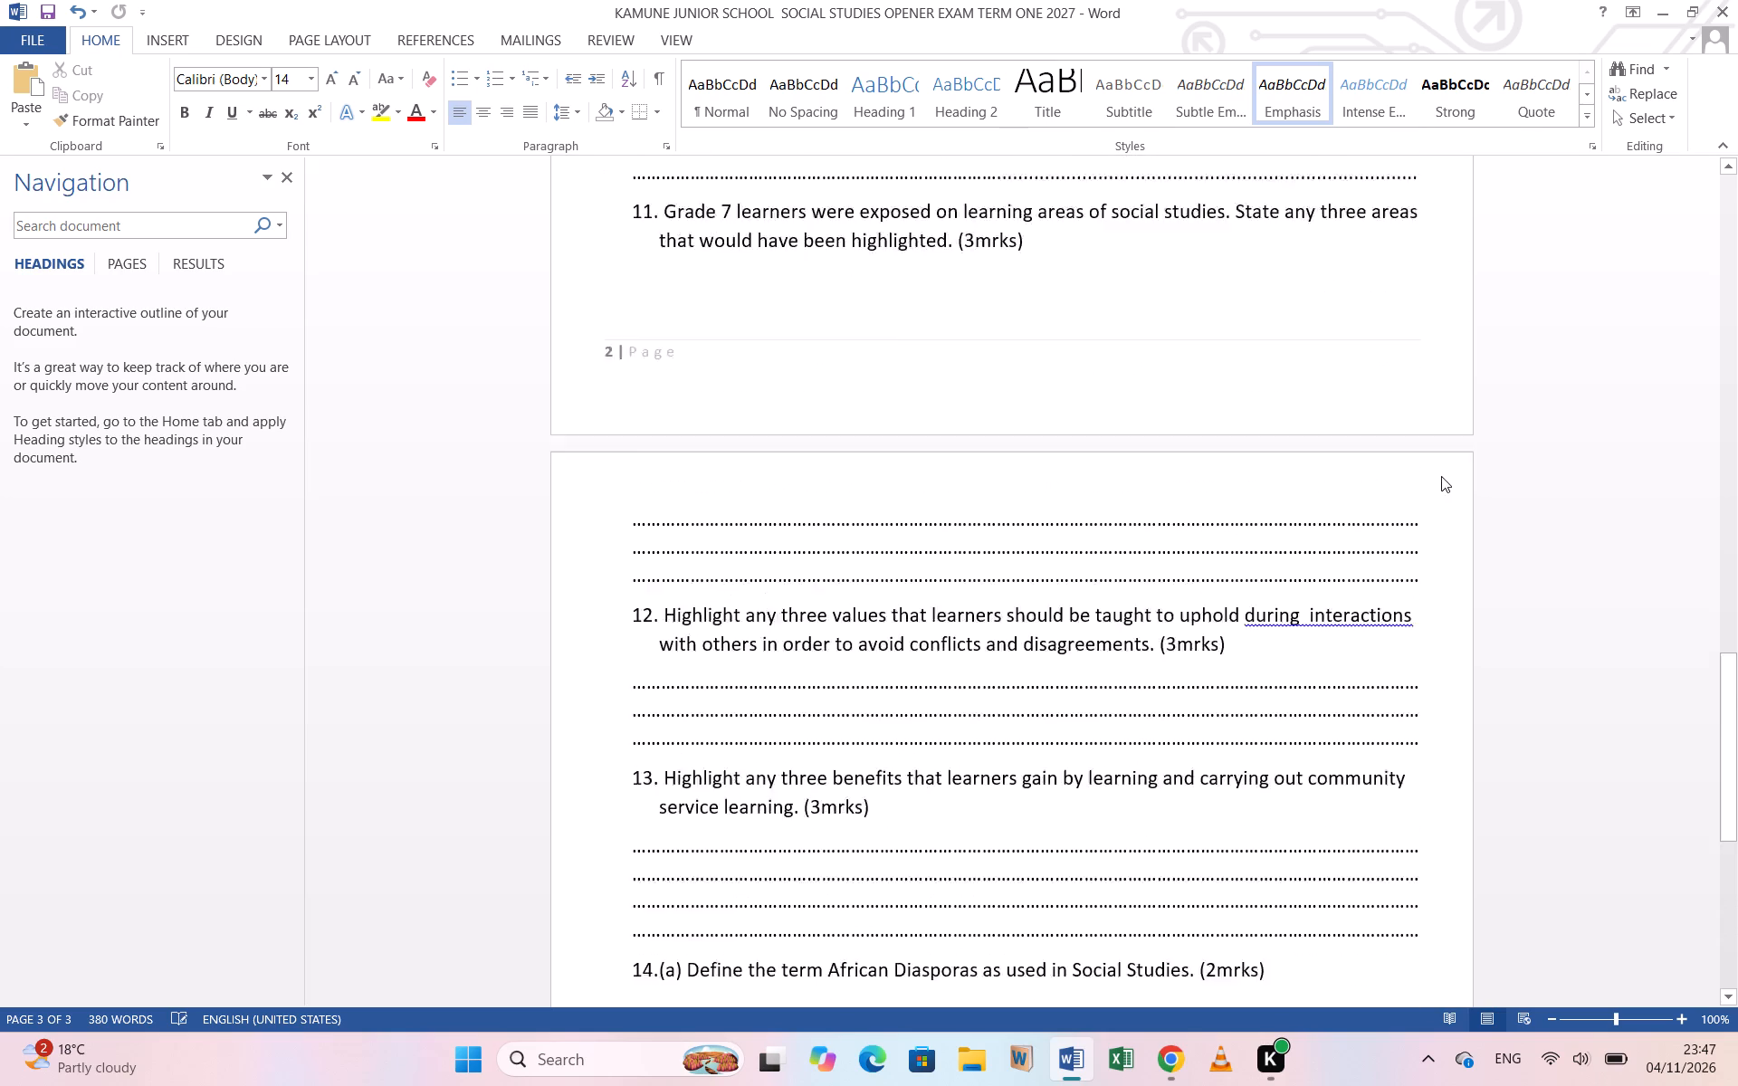
{"action": "key", "text": "Up"}
{"action": "key", "text": "Up"}
{"action": "key", "text": "Up"}
{"action": "key", "text": "Up"}
{"action": "key", "text": "Up"}
{"action": "key", "text": "Up"}
{"action": "key", "text": "Up"}
{"action": "key", "text": "Up"}
{"action": "key", "text": "Up"}
{"action": "key", "text": "Up"}
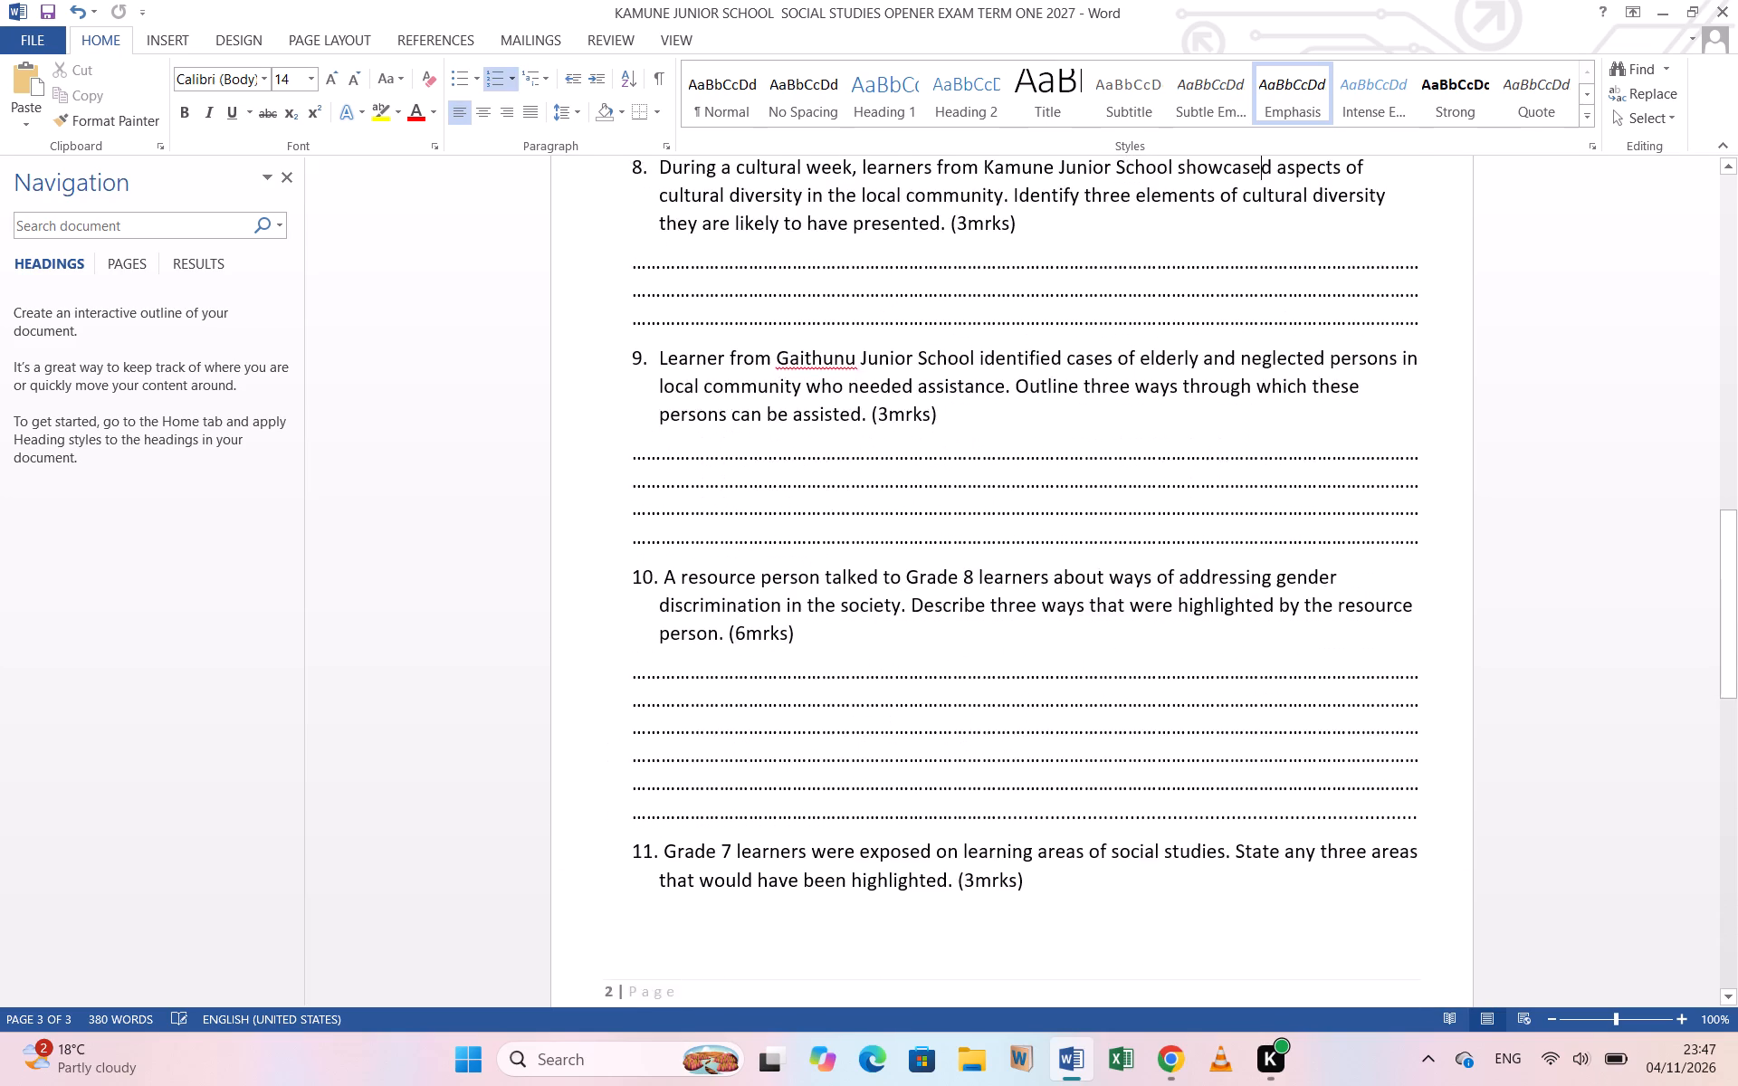
{"action": "key", "text": "Up"}
{"action": "key", "text": "Up"}
{"action": "key", "text": "Up"}
{"action": "key", "text": "Up"}
{"action": "key", "text": "Up"}
{"action": "key", "text": "Up"}
{"action": "key", "text": "Up"}
{"action": "key", "text": "Up"}
{"action": "key", "text": "Up"}
{"action": "key", "text": "Up"}
{"action": "key", "text": "Up"}
{"action": "key", "text": "Up"}
{"action": "key", "text": "Up"}
{"action": "key", "text": "Up"}
{"action": "key", "text": "Up"}
{"action": "key", "text": "Up"}
{"action": "key", "text": "Up"}
{"action": "key", "text": "Up"}
{"action": "key", "text": "Up"}
{"action": "key", "text": "Up"}
{"action": "key", "text": "Up"}
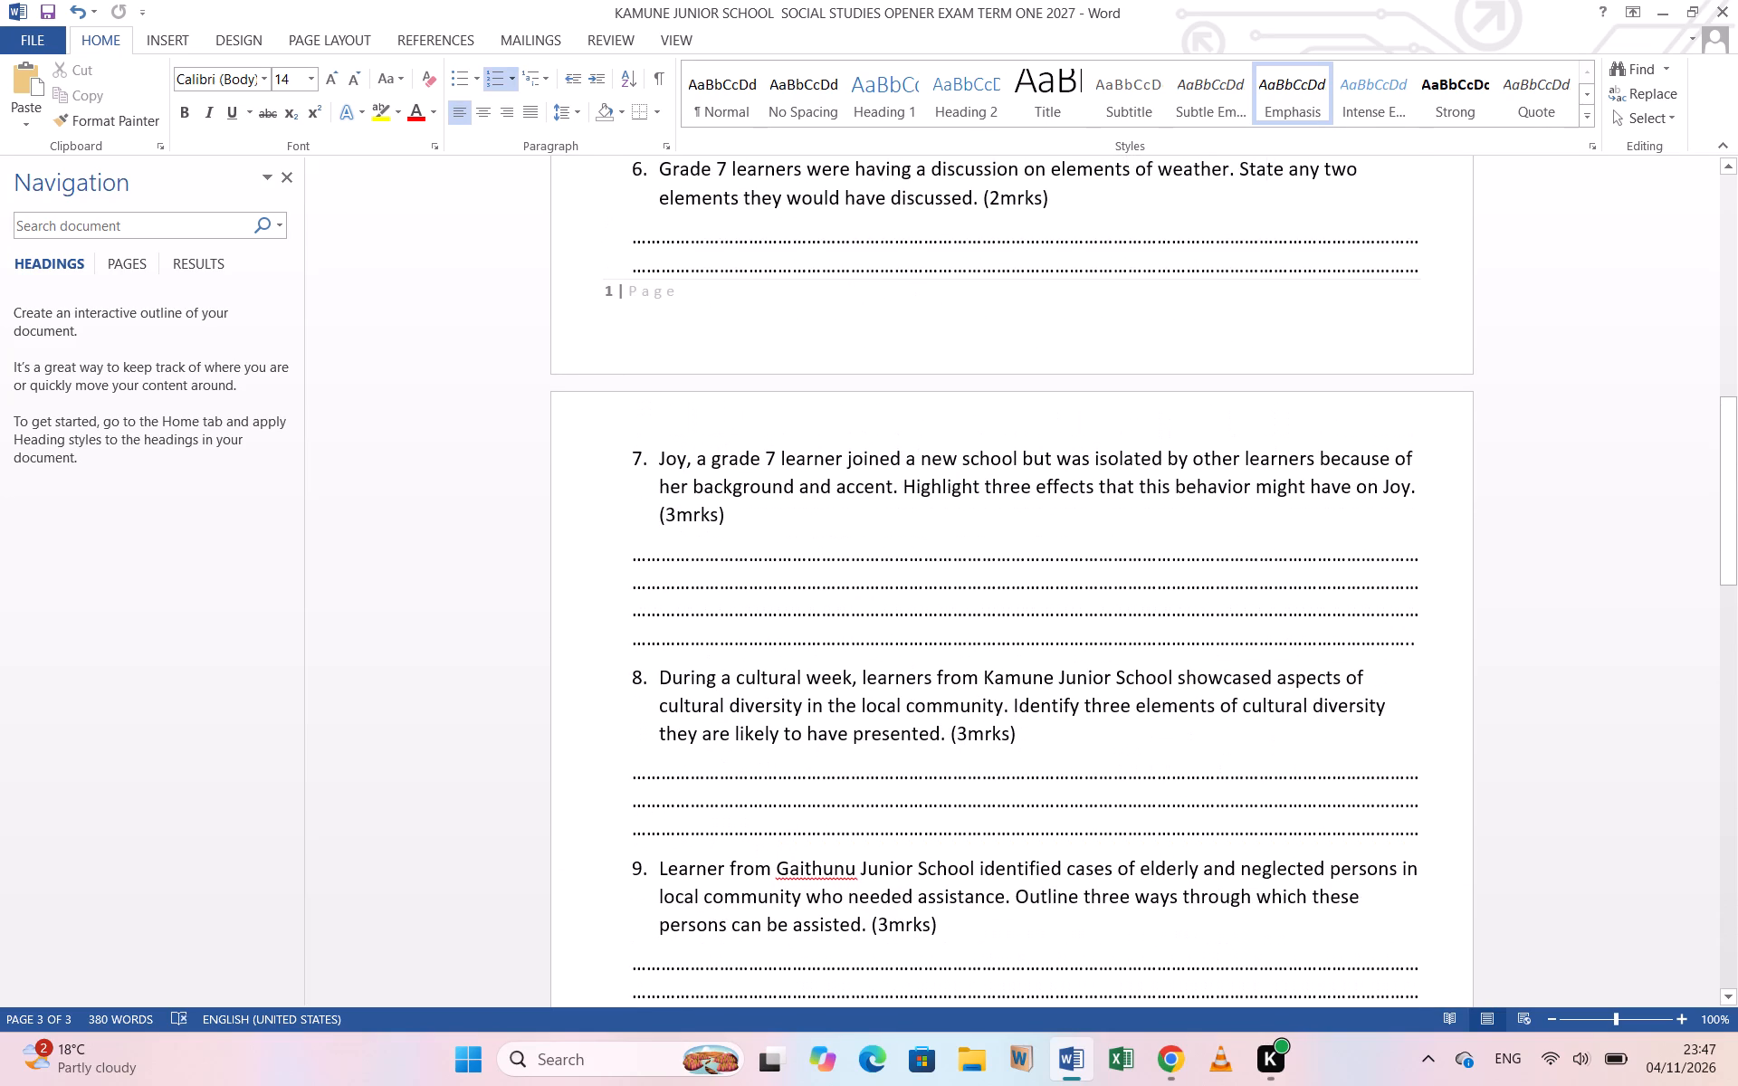
{"action": "key", "text": "Up"}
{"action": "key", "text": "Up"}
{"action": "key", "text": "Up"}
{"action": "key", "text": "Up"}
{"action": "key", "text": "Up"}
{"action": "key", "text": "Up"}
{"action": "key", "text": "Up"}
{"action": "key", "text": "Up"}
{"action": "key", "text": "Up"}
{"action": "key", "text": "Up"}
{"action": "key", "text": "Up"}
{"action": "key", "text": "Up"}
{"action": "key", "text": "Up"}
{"action": "key", "text": "Up"}
{"action": "key", "text": "Up"}
{"action": "key", "text": "Up"}
{"action": "key", "text": "Up"}
{"action": "key", "text": "Up"}
{"action": "key", "text": "Up"}
{"action": "key", "text": "Up"}
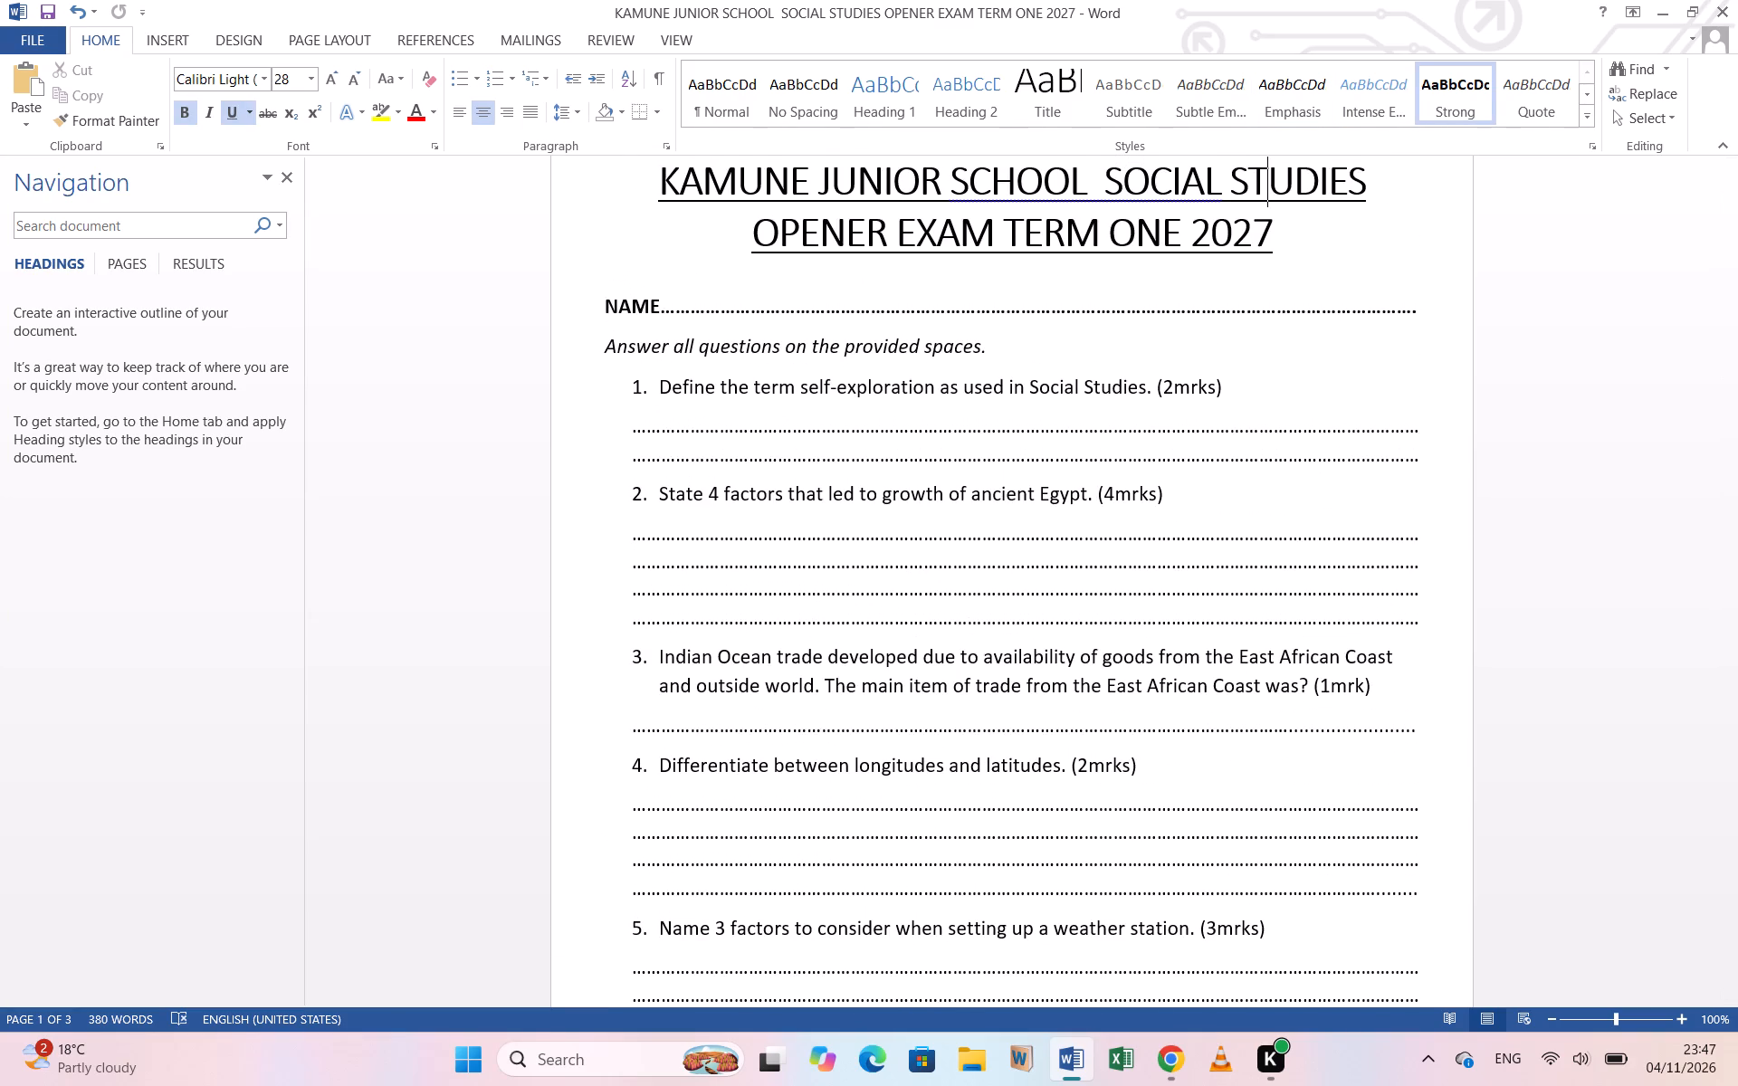
Read through the exam from the title down to the answer lines of question 15, checking questions and page breaks.
{"action": "key", "text": "Down"}
{"action": "key", "text": "Down"}
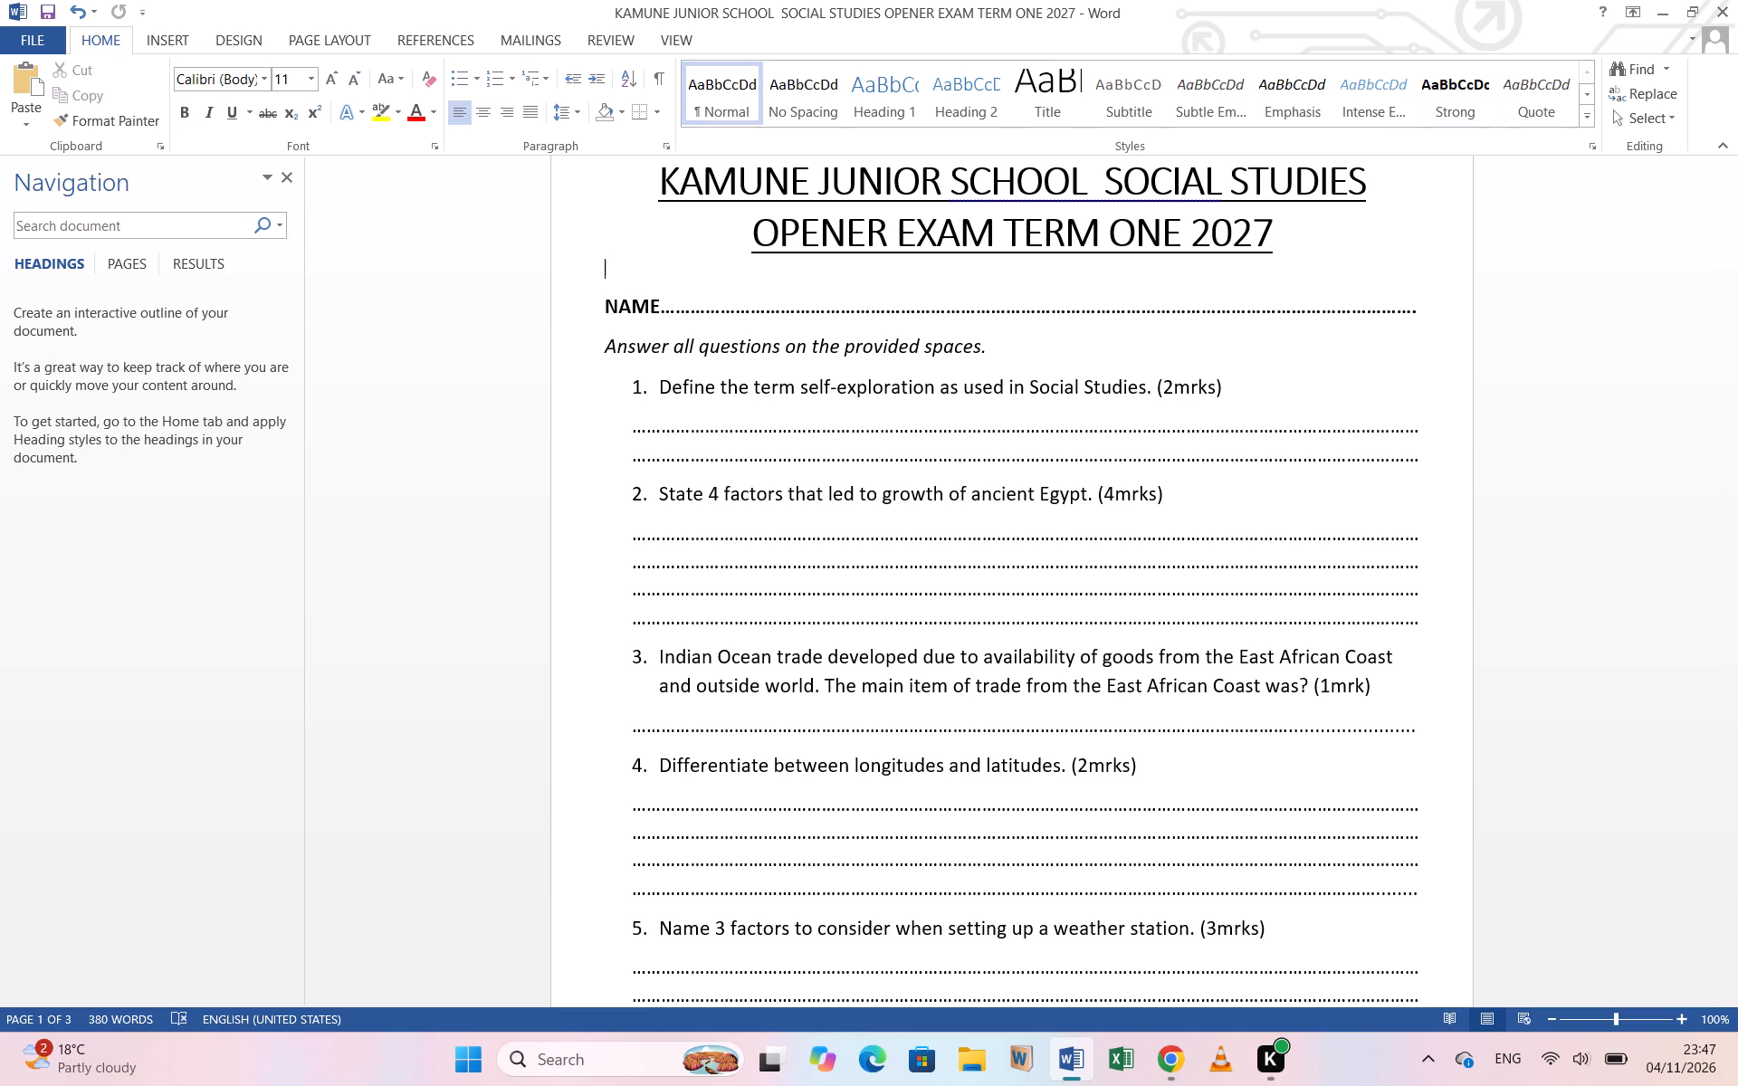
{"action": "key", "text": "Down"}
{"action": "key", "text": "Down"}
{"action": "key", "text": "Down"}
{"action": "key", "text": "Down"}
{"action": "key", "text": "Down"}
{"action": "key", "text": "Down"}
{"action": "key", "text": "Down"}
{"action": "key", "text": "Down"}
{"action": "key", "text": "Down"}
{"action": "key", "text": "Down"}
{"action": "key", "text": "Down"}
{"action": "key", "text": "Down"}
{"action": "key", "text": "Down"}
{"action": "key", "text": "Down"}
{"action": "key", "text": "Down"}
{"action": "key", "text": "Down"}
{"action": "key", "text": "Down"}
{"action": "key", "text": "Down"}
{"action": "key", "text": "Down"}
{"action": "key", "text": "Down"}
{"action": "key", "text": "Down"}
{"action": "key", "text": "Down"}
{"action": "key", "text": "Down"}
{"action": "key", "text": "Down"}
{"action": "key", "text": "Down"}
{"action": "key", "text": "Down"}
{"action": "key", "text": "Down"}
{"action": "key", "text": "Down"}
{"action": "key", "text": "Down"}
{"action": "key", "text": "Down"}
{"action": "key", "text": "Down"}
{"action": "key", "text": "Down"}
{"action": "key", "text": "Down"}
{"action": "key", "text": "Down"}
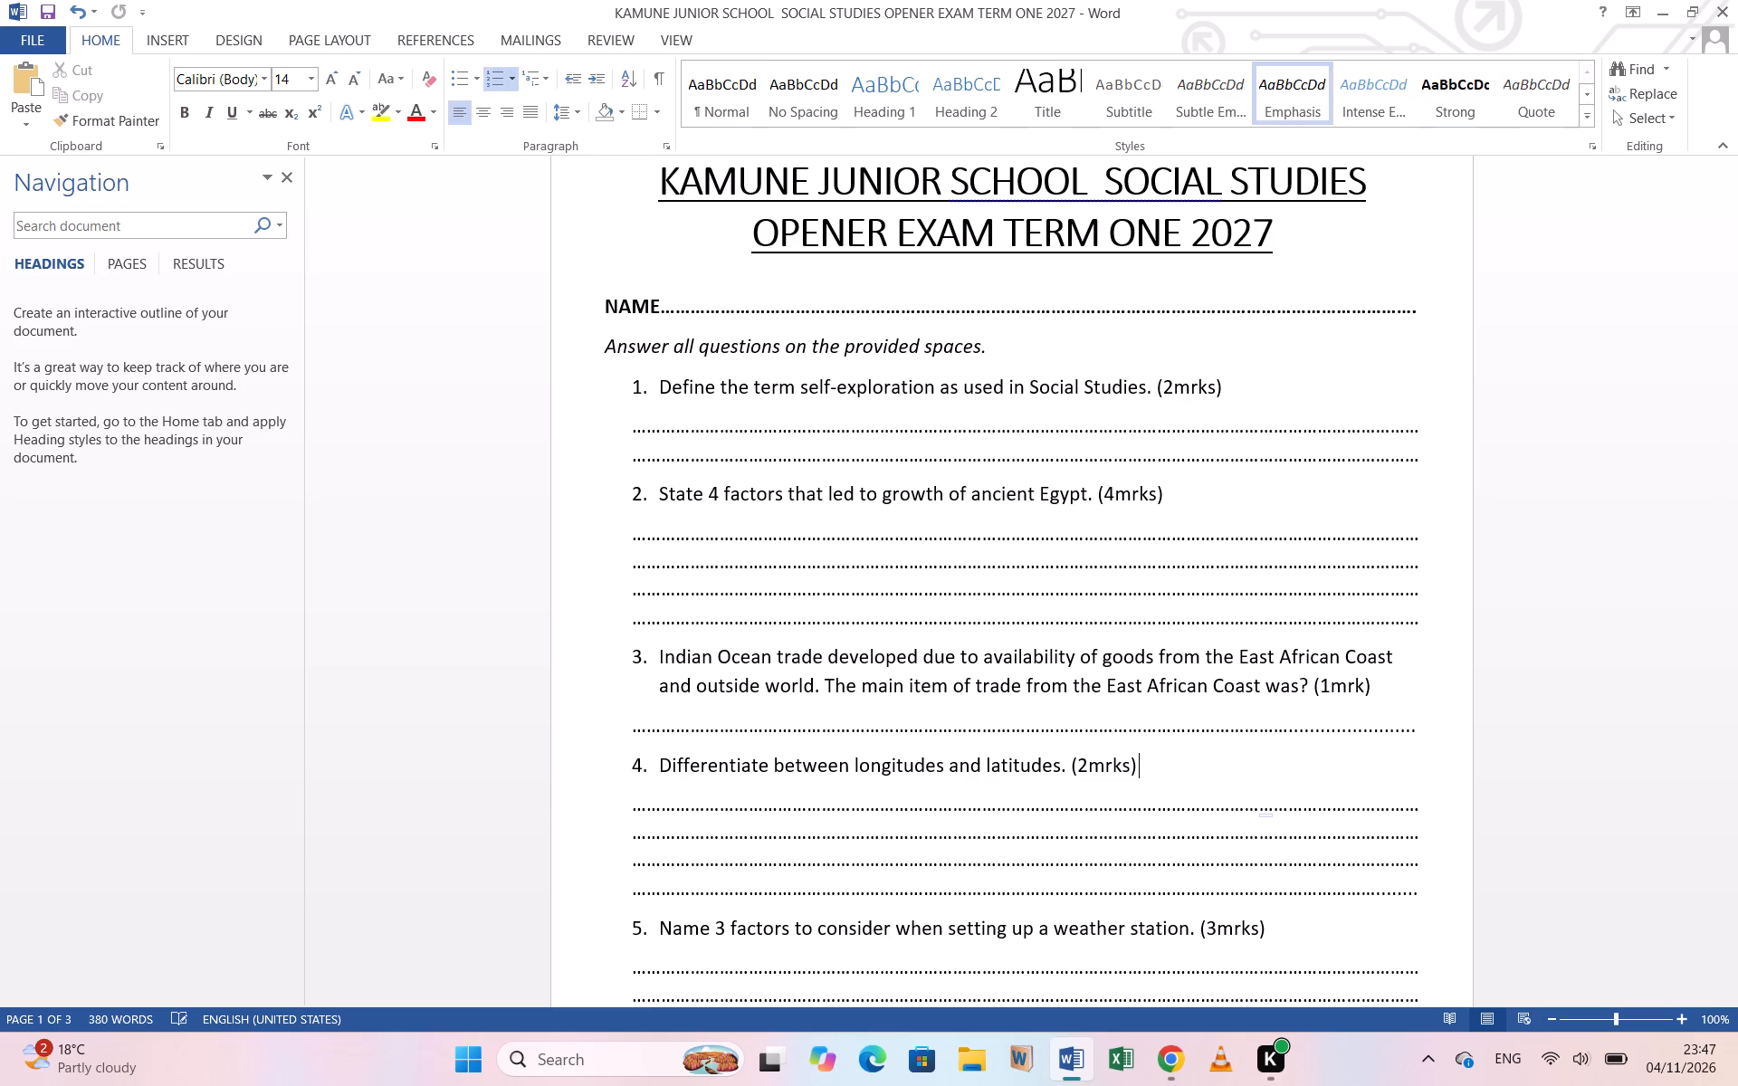
{"action": "key", "text": "Down"}
{"action": "key", "text": "Down"}
{"action": "key", "text": "Down"}
{"action": "key", "text": "Down"}
{"action": "key", "text": "Down"}
{"action": "key", "text": "Down"}
{"action": "key", "text": "Down"}
{"action": "key", "text": "Down"}
{"action": "key", "text": "Down"}
{"action": "key", "text": "Down"}
{"action": "key", "text": "Down"}
{"action": "key", "text": "Down"}
{"action": "key", "text": "Down"}
{"action": "key", "text": "Down"}
{"action": "key", "text": "Down"}
{"action": "key", "text": "Down"}
{"action": "key", "text": "Down"}
{"action": "key", "text": "Down"}
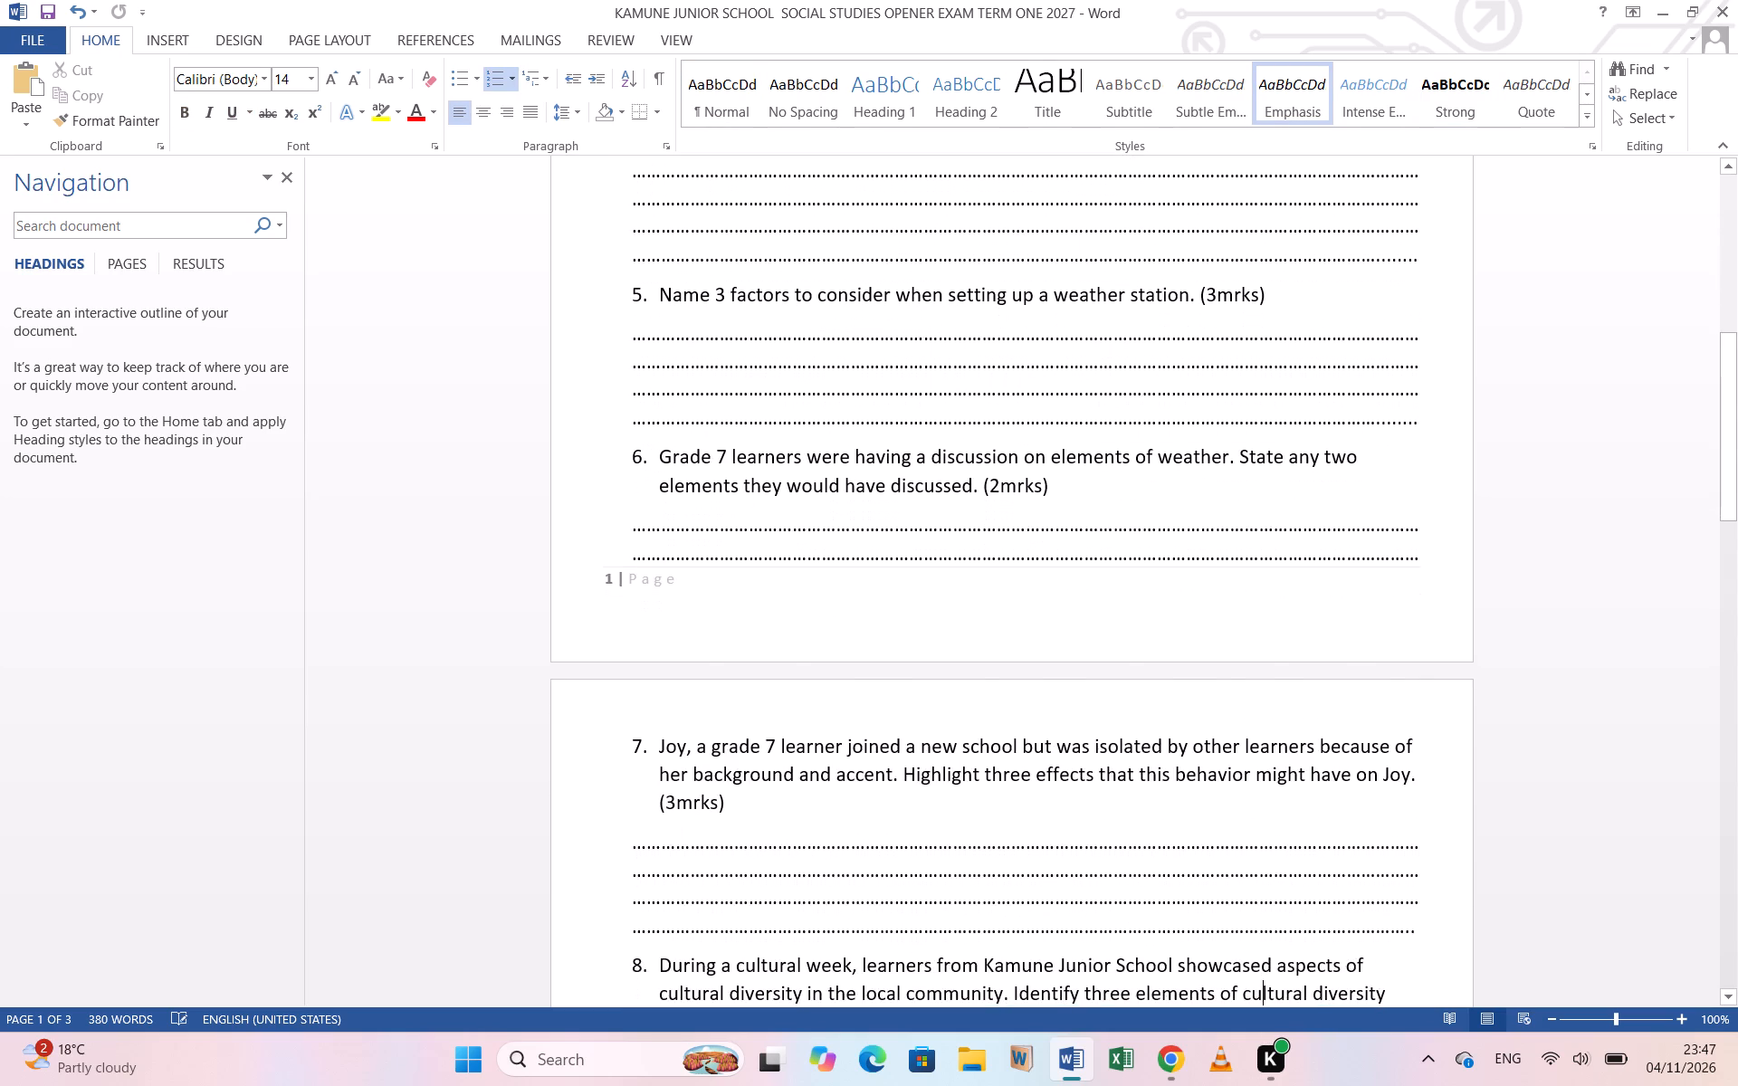
{"action": "key", "text": "Down"}
{"action": "key", "text": "Down"}
{"action": "key", "text": "Down"}
{"action": "key", "text": "Down"}
{"action": "key", "text": "Down"}
{"action": "key", "text": "Down"}
{"action": "key", "text": "Down"}
{"action": "key", "text": "Down"}
{"action": "key", "text": "Down"}
{"action": "key", "text": "Down"}
{"action": "key", "text": "Down"}
{"action": "key", "text": "Down"}
{"action": "key", "text": "Down"}
{"action": "key", "text": "Down"}
{"action": "key", "text": "Down"}
{"action": "key", "text": "Down"}
{"action": "key", "text": "Down"}
{"action": "key", "text": "Down"}
{"action": "key", "text": "Down"}
{"action": "key", "text": "Down"}
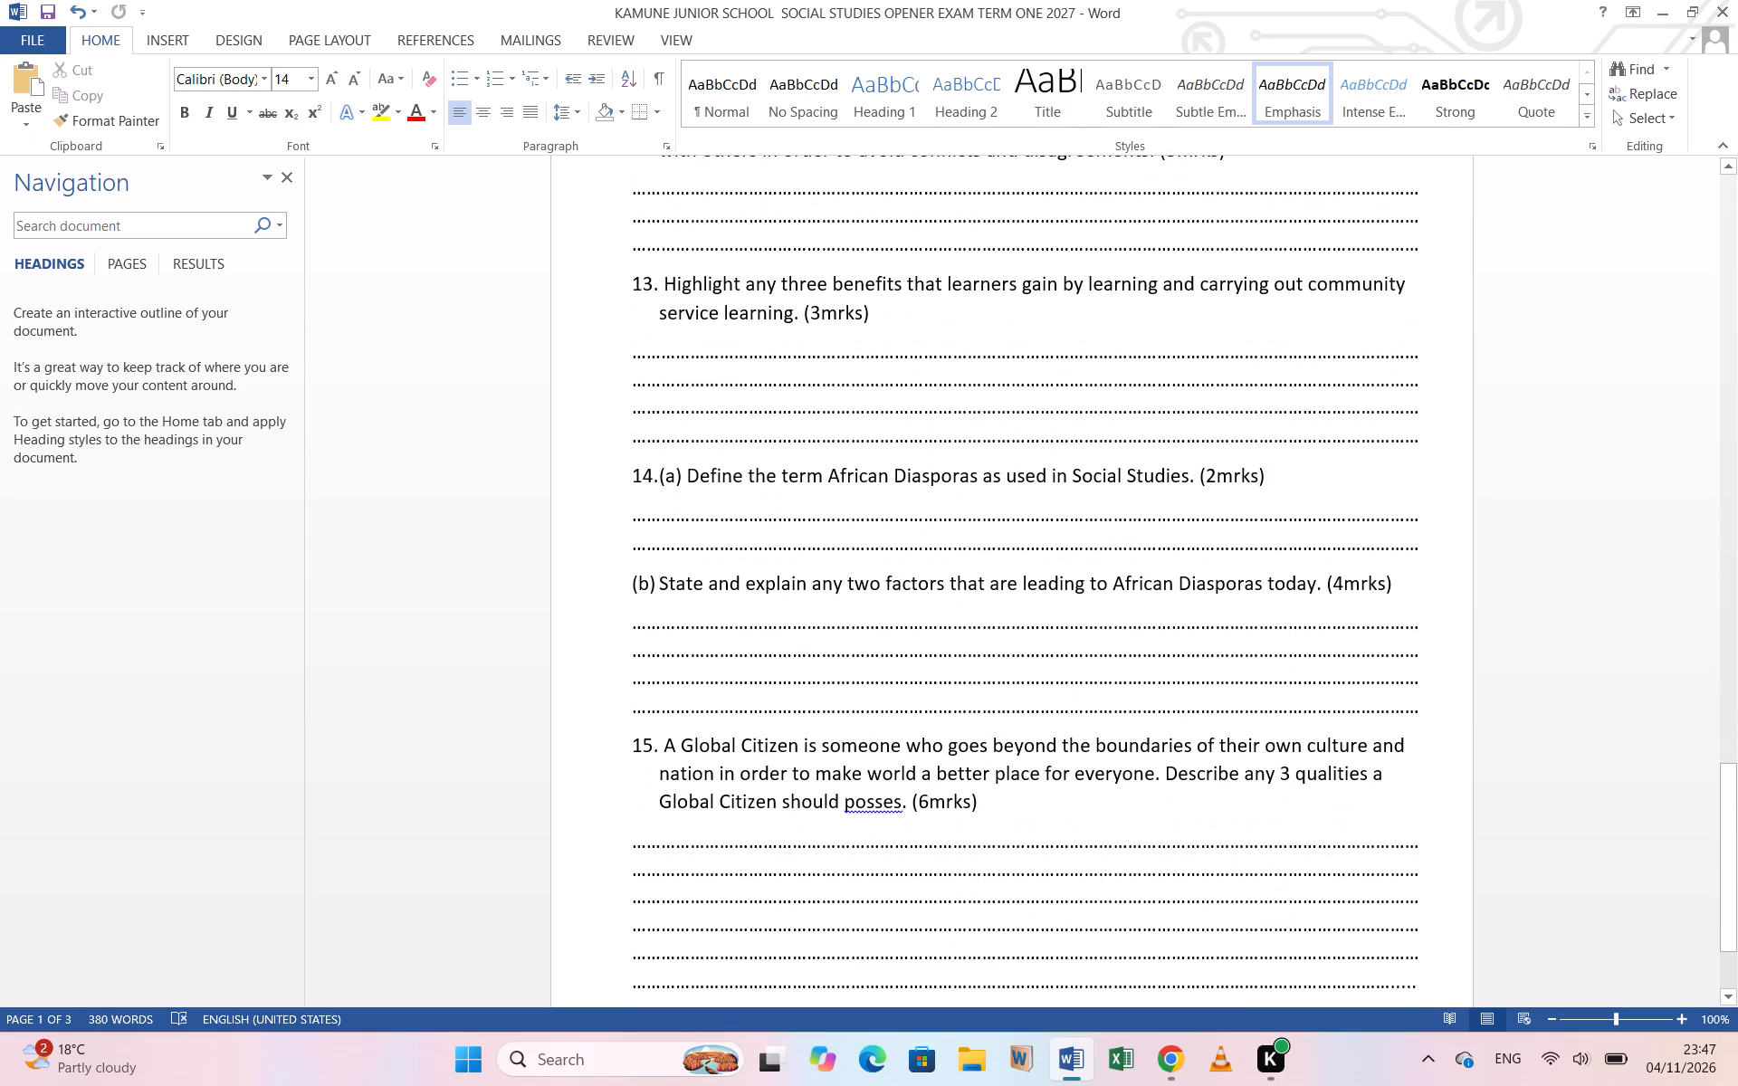
Look back through the exam from question 15 up to question 6, checking the questions, answer lines and footer page numbers.
{"action": "key", "text": "Up"}
{"action": "key", "text": "Up"}
{"action": "key", "text": "Up"}
{"action": "key", "text": "Up"}
{"action": "key", "text": "Up"}
{"action": "key", "text": "Up"}
{"action": "key", "text": "Up"}
{"action": "key", "text": "Up"}
{"action": "key", "text": "Up"}
{"action": "key", "text": "Up"}
{"action": "key", "text": "Up"}
{"action": "key", "text": "Up"}
{"action": "key", "text": "Up"}
{"action": "key", "text": "Up"}
{"action": "key", "text": "Up"}
{"action": "key", "text": "Up"}
{"action": "key", "text": "Up"}
{"action": "key", "text": "Up"}
{"action": "key", "text": "Up"}
{"action": "key", "text": "Up"}
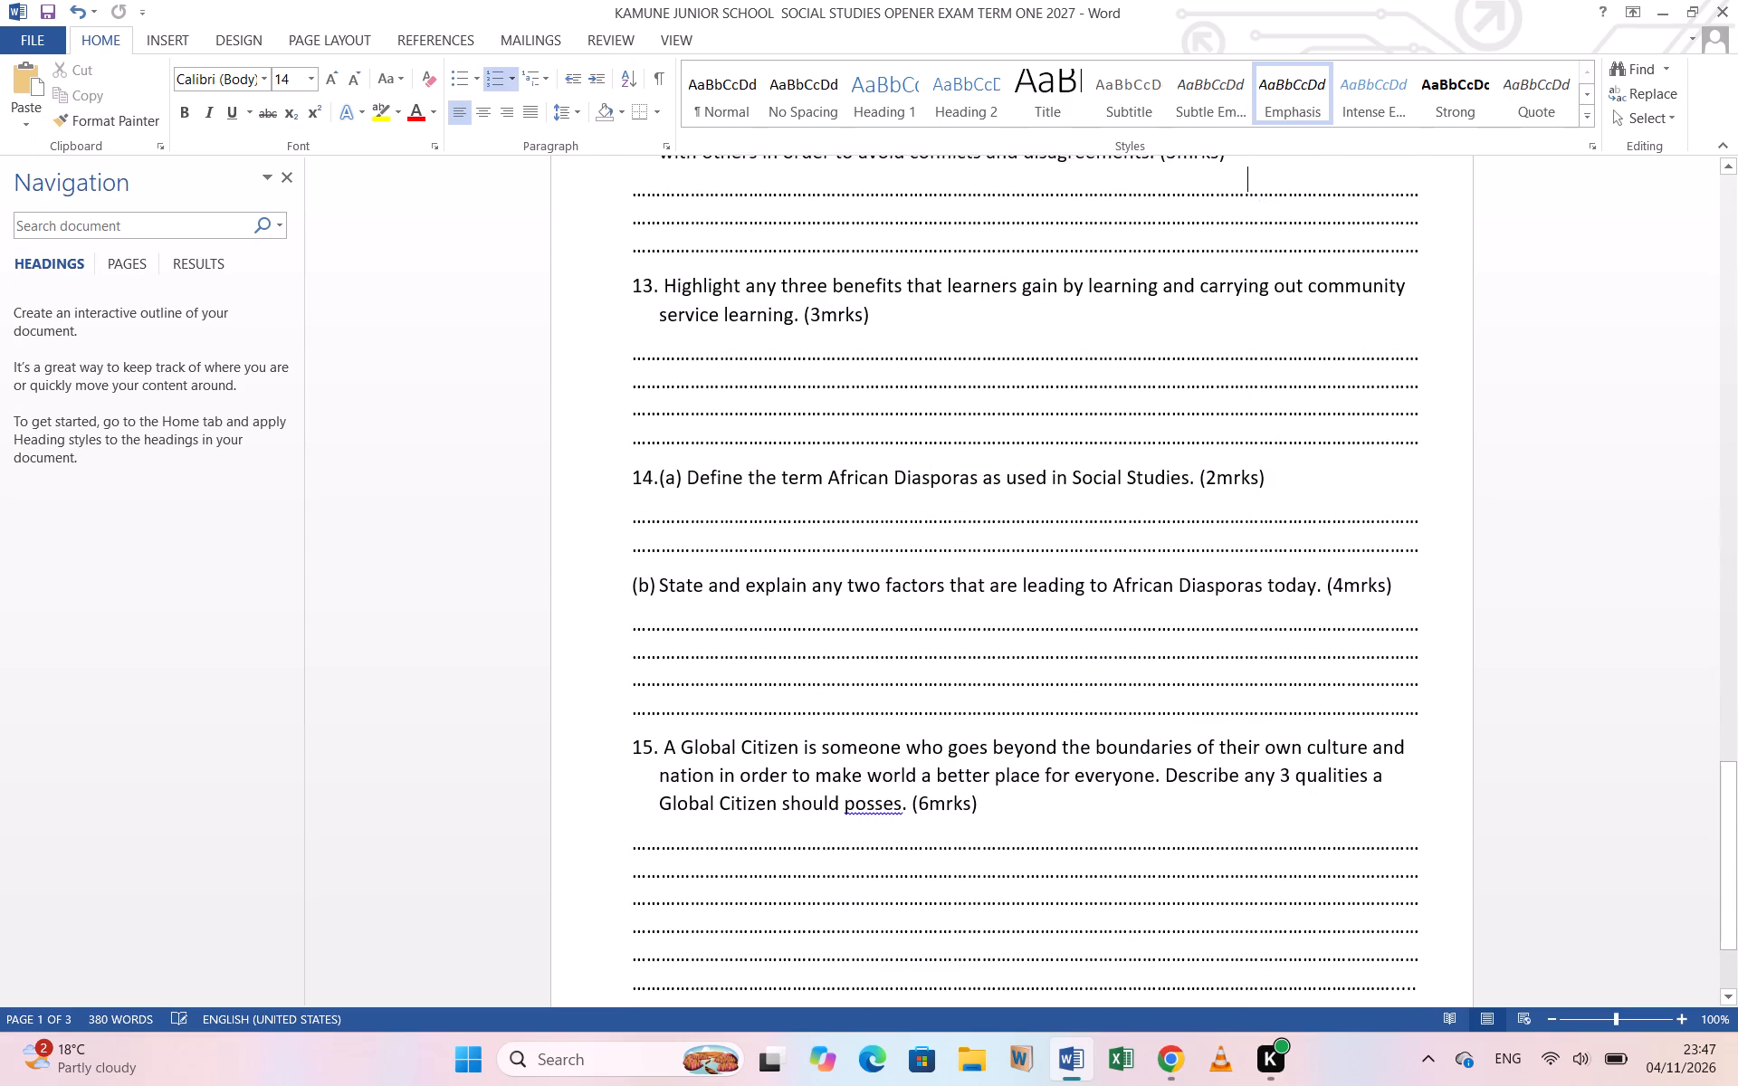
{"action": "key", "text": "Up"}
{"action": "key", "text": "Up"}
{"action": "key", "text": "Up"}
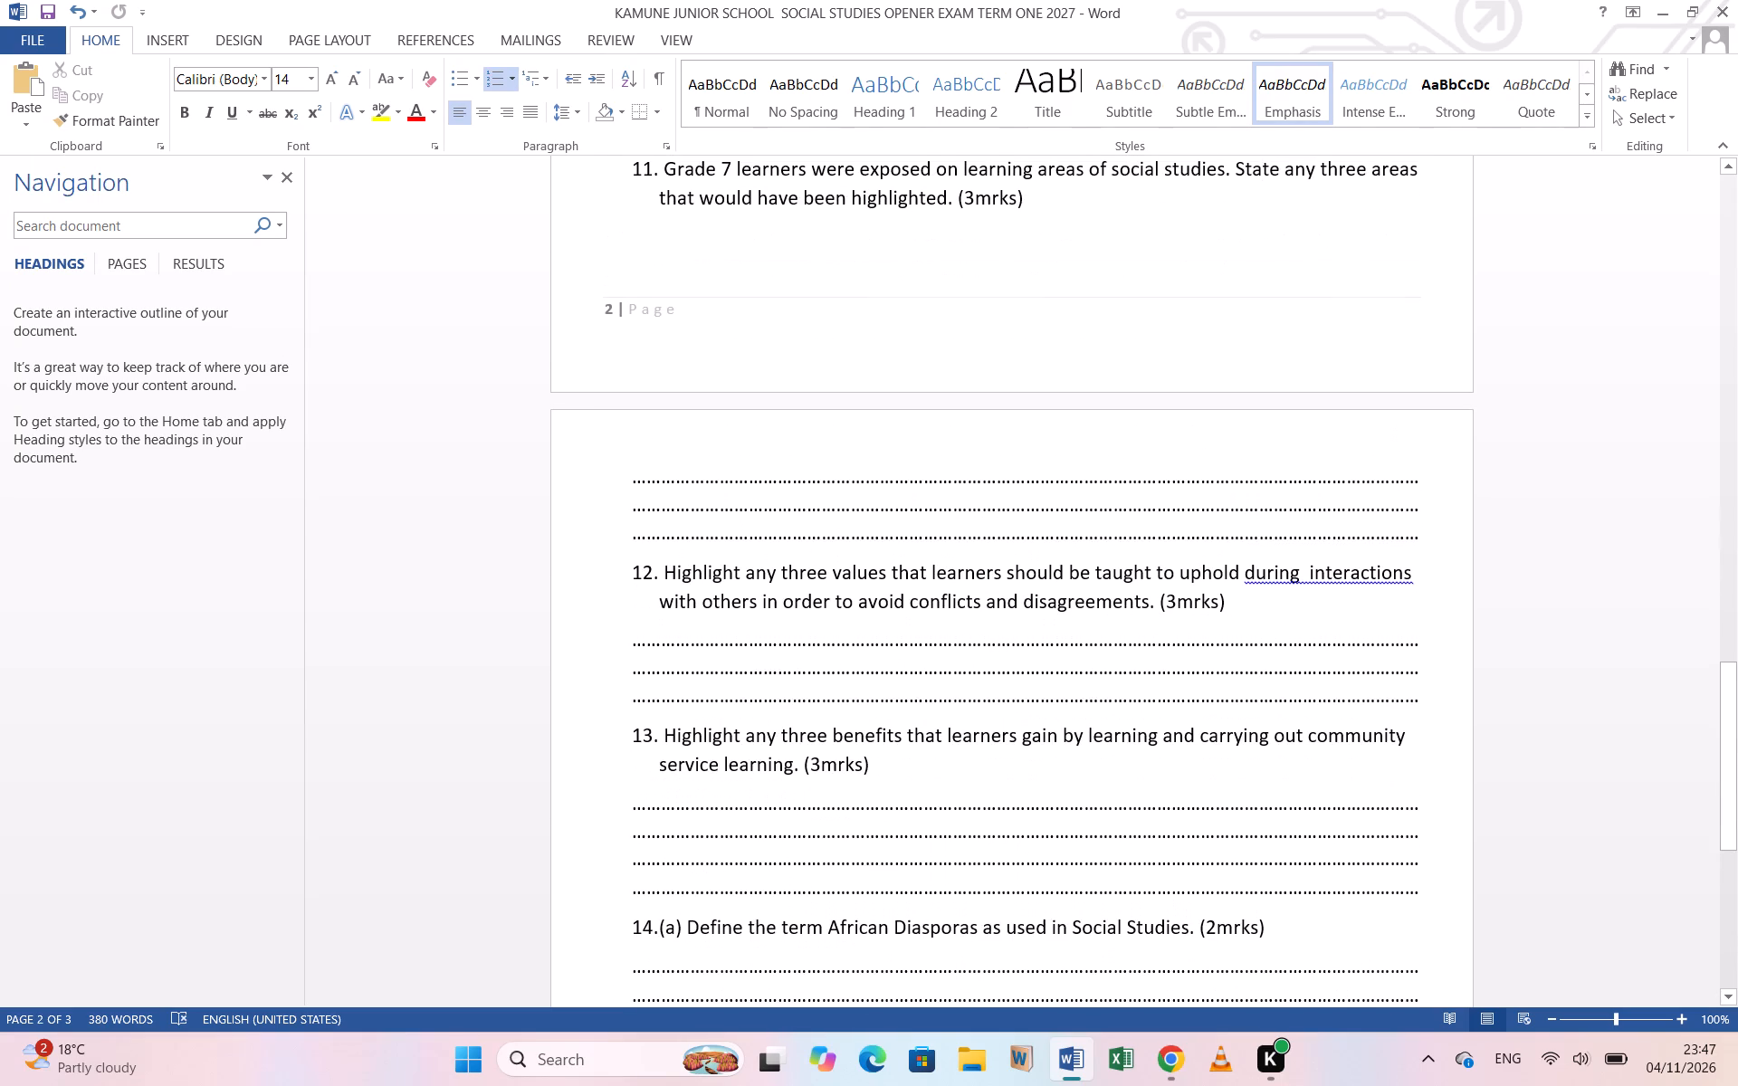
{"action": "key", "text": "Up"}
{"action": "key", "text": "Up"}
{"action": "key", "text": "Up"}
{"action": "key", "text": "Up"}
{"action": "key", "text": "Up"}
{"action": "key", "text": "Up"}
{"action": "key", "text": "Up"}
{"action": "key", "text": "Up"}
{"action": "key", "text": "Up"}
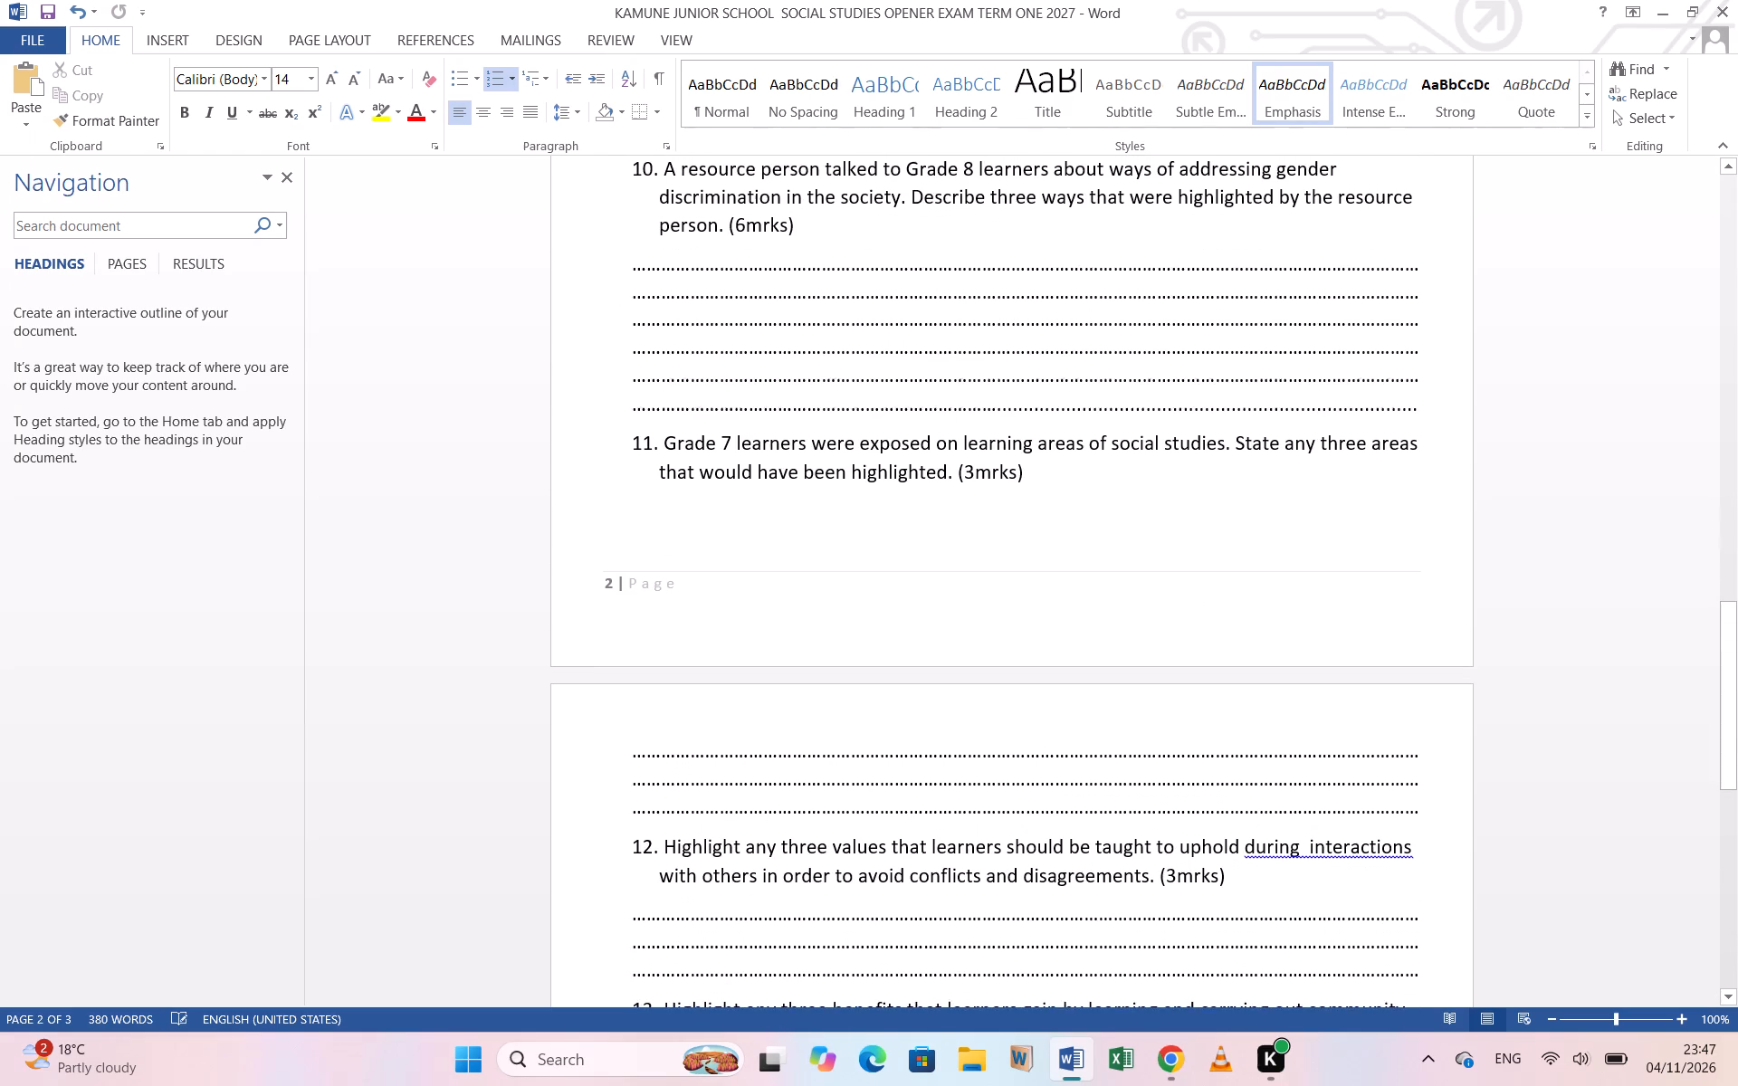
{"action": "key", "text": "Up"}
{"action": "key", "text": "Up"}
{"action": "key", "text": "Up"}
{"action": "key", "text": "Up"}
{"action": "key", "text": "Up"}
{"action": "key", "text": "Up"}
{"action": "key", "text": "Up"}
{"action": "key", "text": "Up"}
{"action": "key", "text": "Up"}
{"action": "key", "text": "Up"}
{"action": "key", "text": "Up"}
{"action": "key", "text": "Up"}
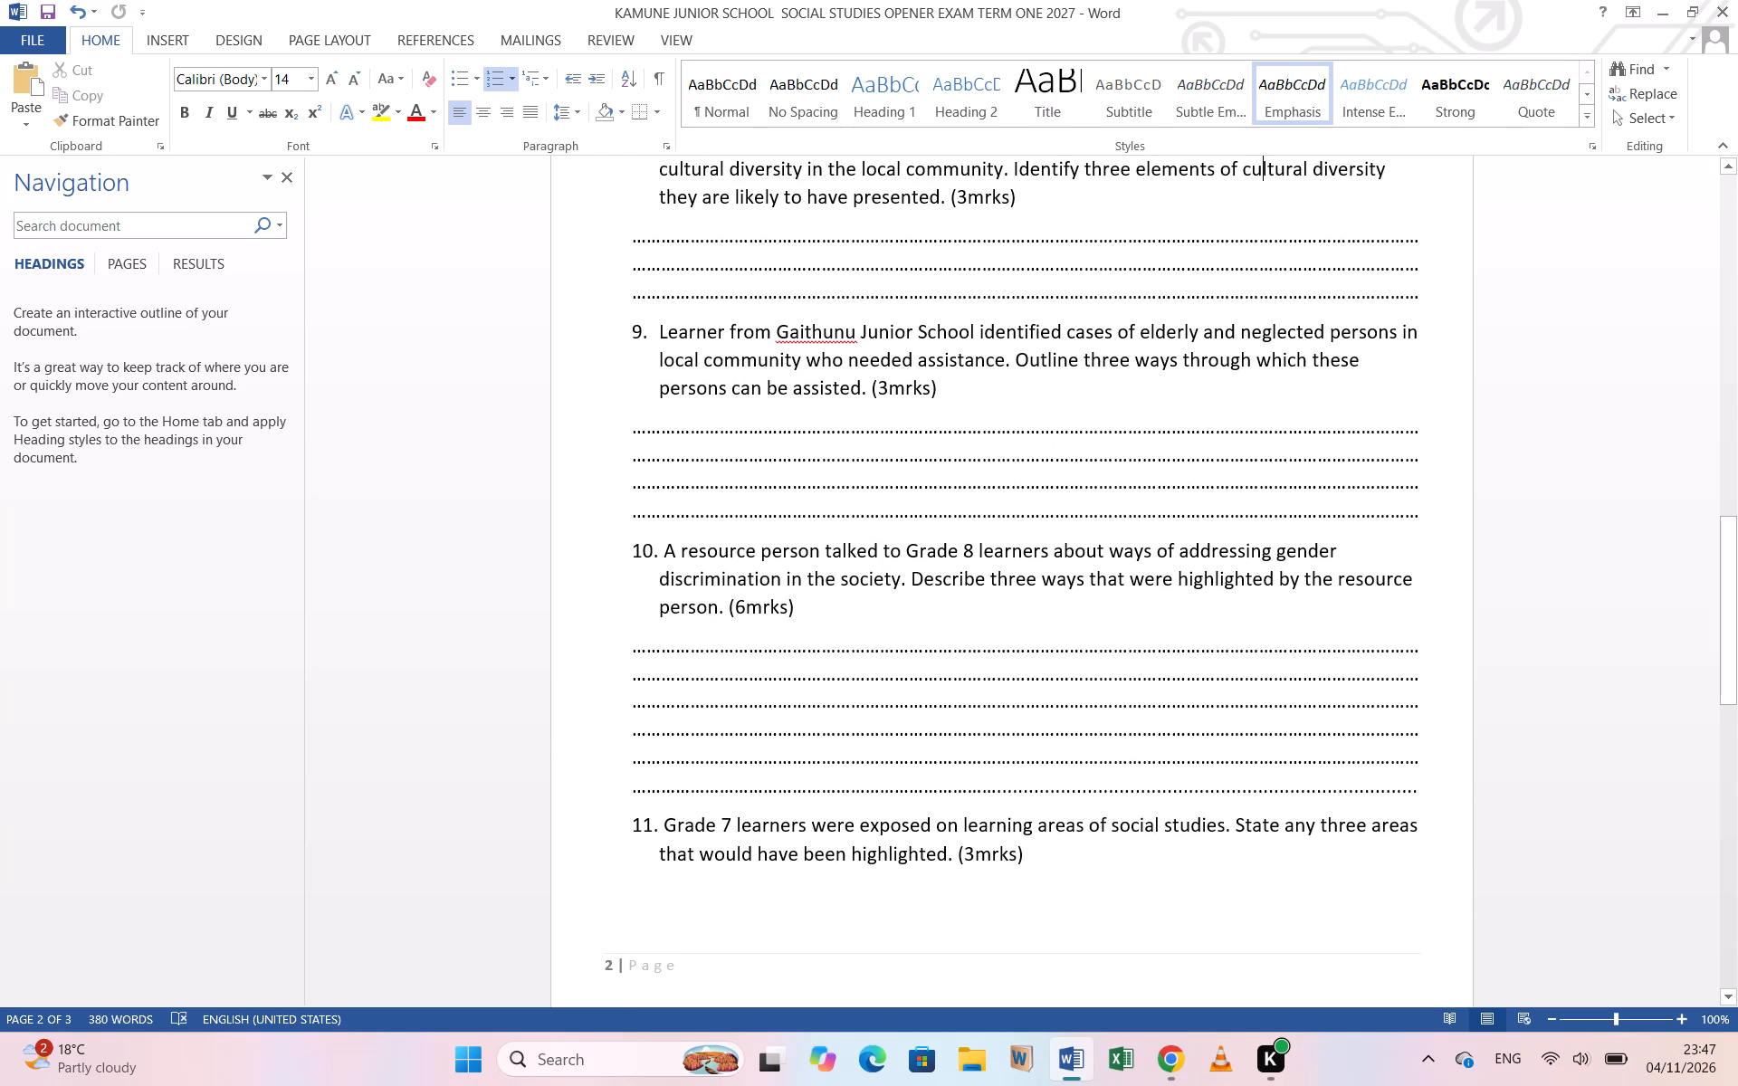
{"action": "key", "text": "Up"}
{"action": "key", "text": "Up"}
{"action": "key", "text": "Up"}
{"action": "key", "text": "Up"}
{"action": "key", "text": "Up"}
{"action": "key", "text": "Up"}
{"action": "key", "text": "Up"}
{"action": "key", "text": "Up"}
{"action": "key", "text": "Up"}
{"action": "key", "text": "Up"}
{"action": "key", "text": "Up"}
{"action": "key", "text": "Up"}
{"action": "key", "text": "Up"}
{"action": "key", "text": "Up"}
{"action": "key", "text": "Up"}
{"action": "key", "text": "Up"}
{"action": "key", "text": "Up"}
{"action": "key", "text": "Up"}
{"action": "key", "text": "Up"}
{"action": "key", "text": "Up"}
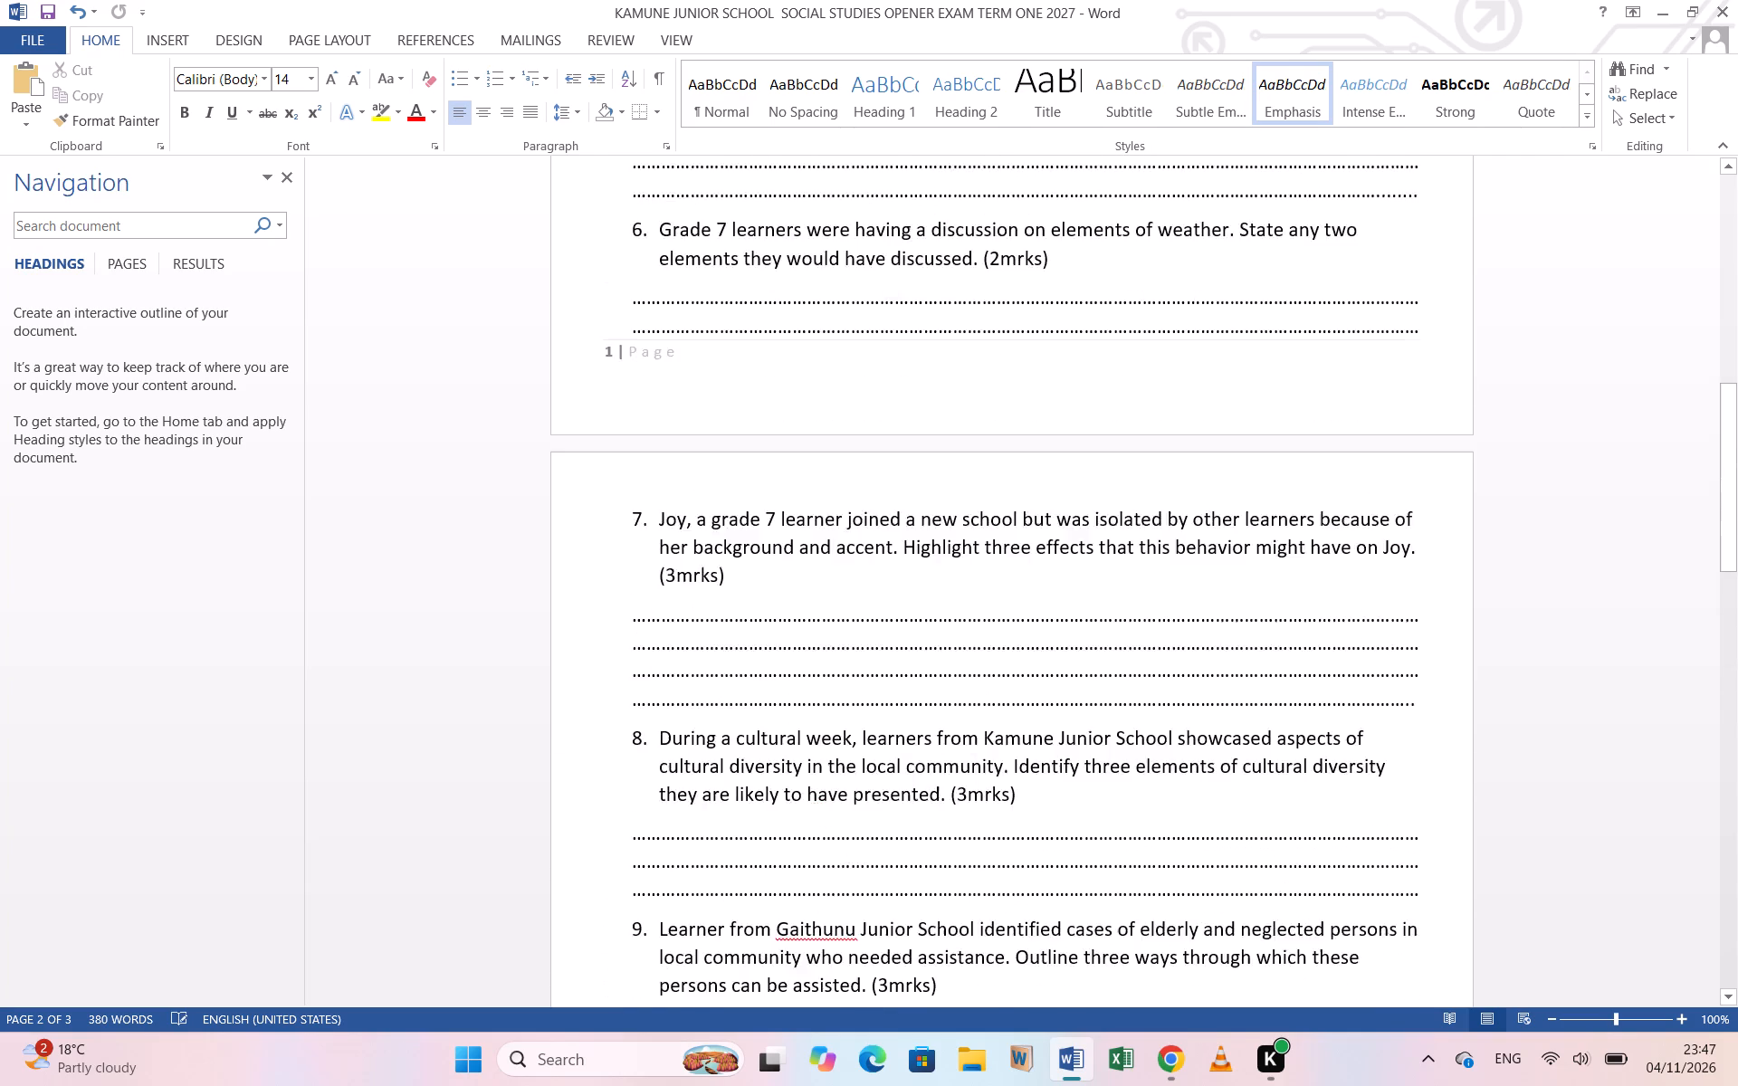